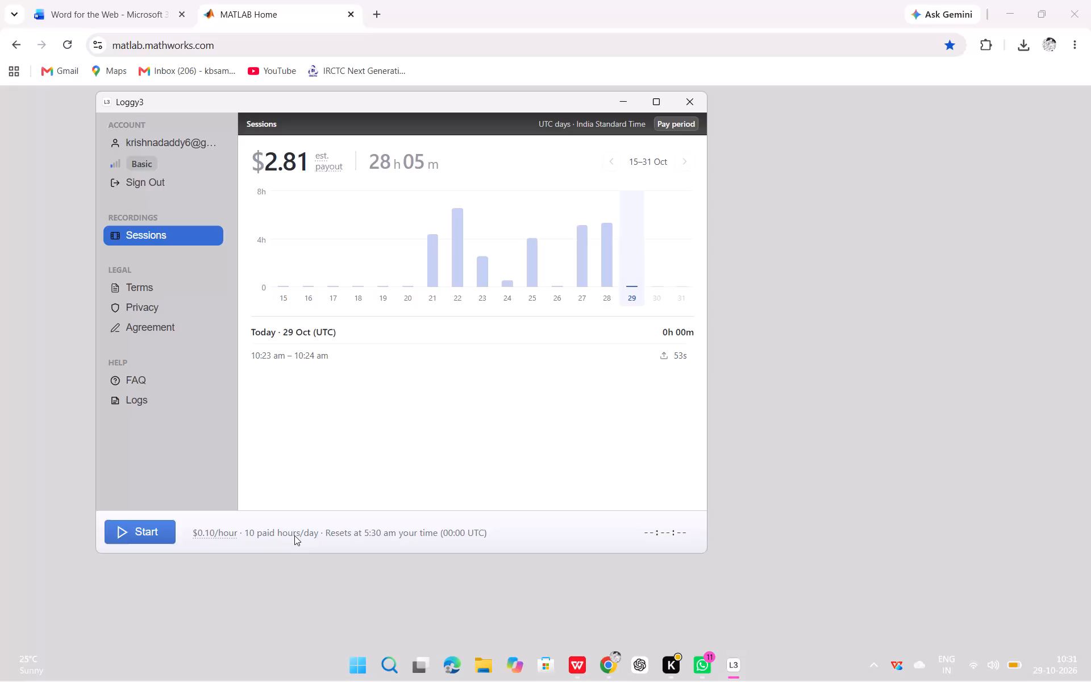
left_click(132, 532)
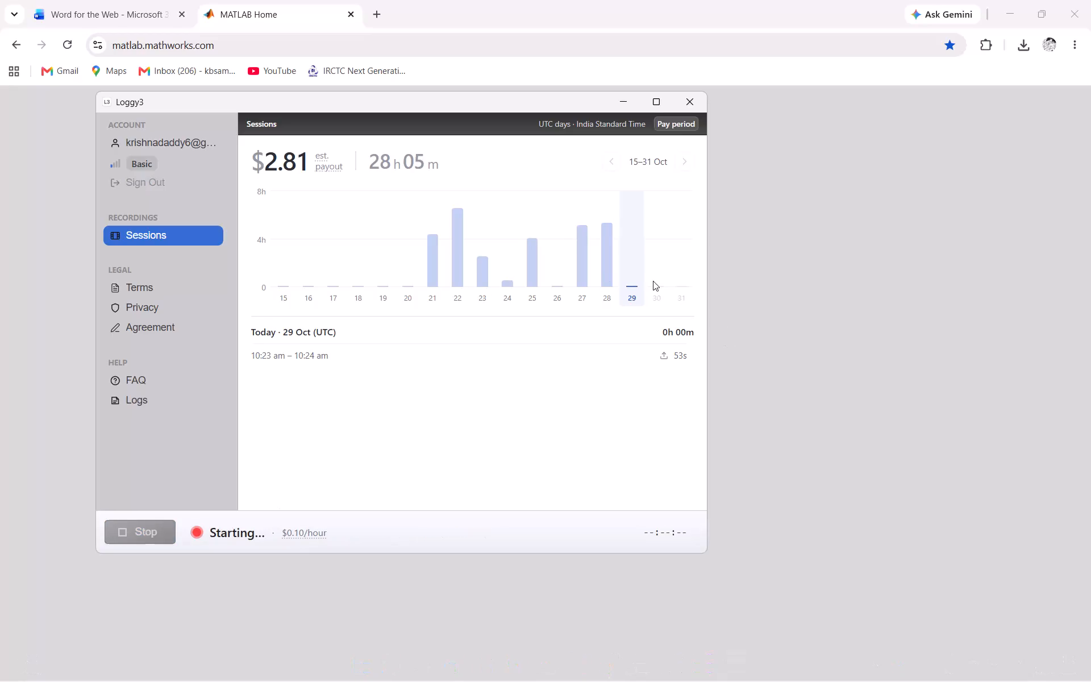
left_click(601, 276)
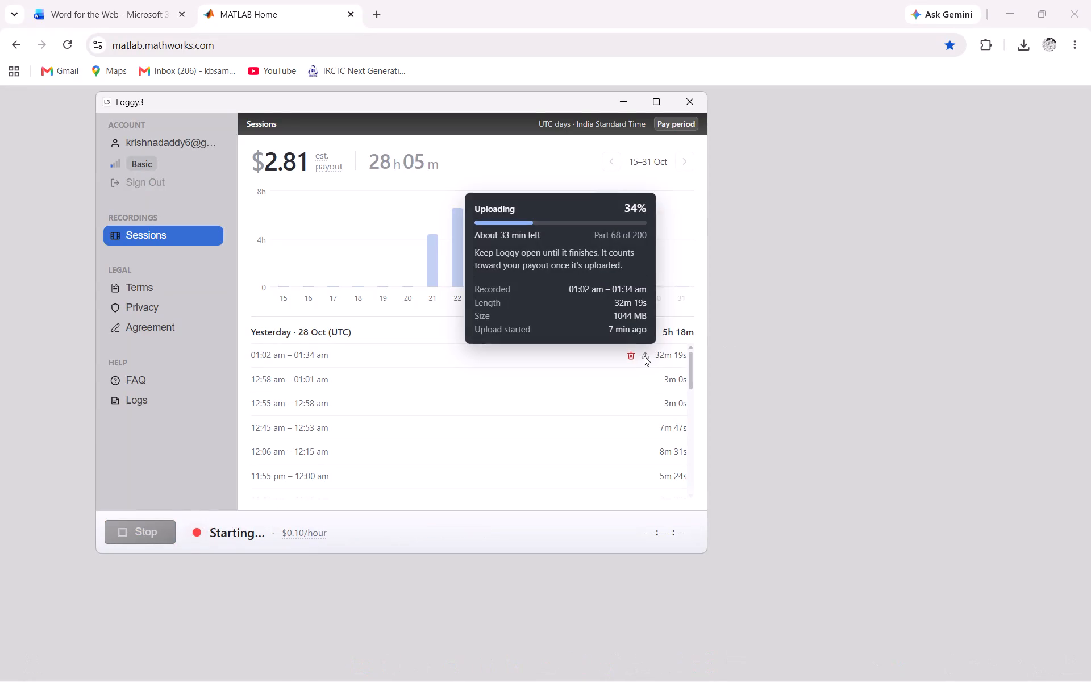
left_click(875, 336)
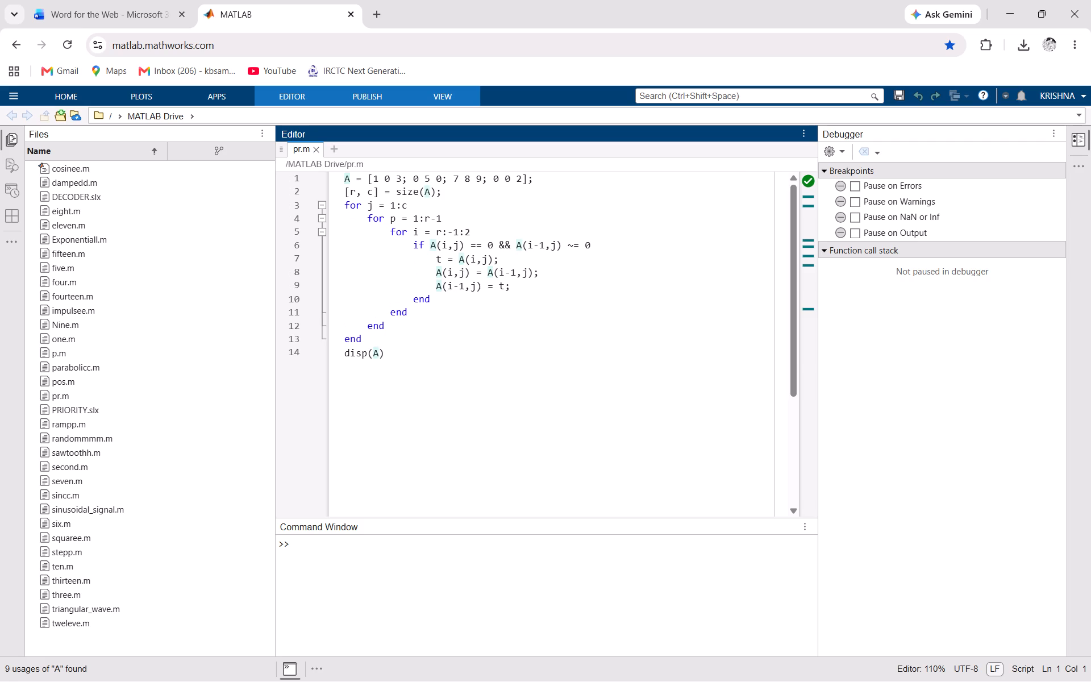
Create a new blank script and enter a = 5; as its first line.
left_click(463, 365)
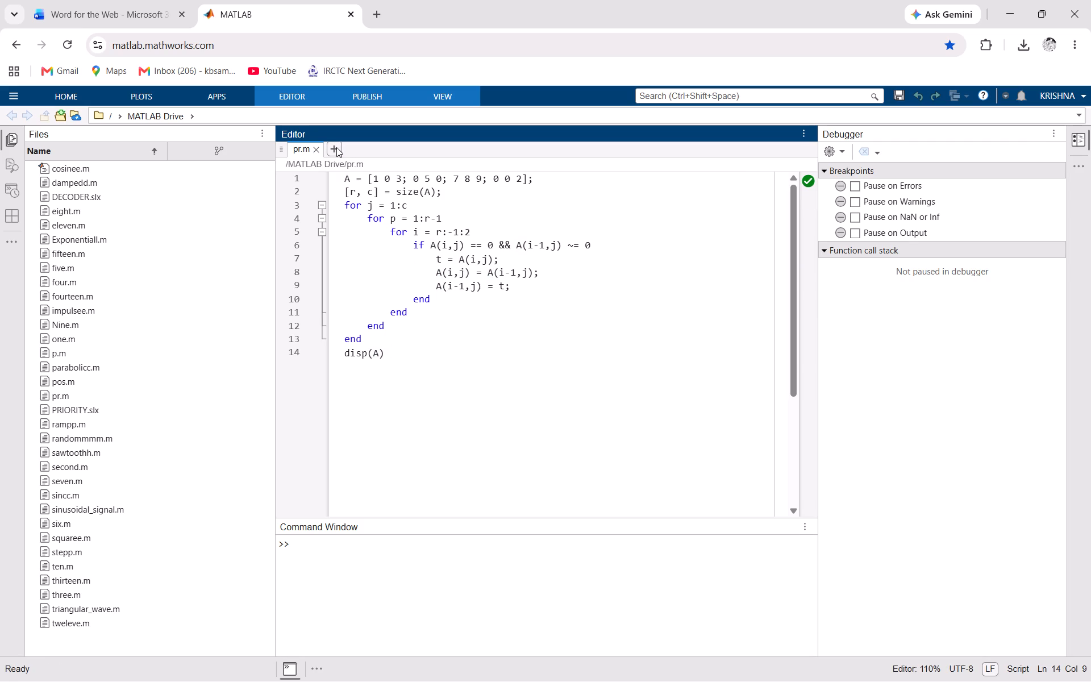
left_click(336, 147)
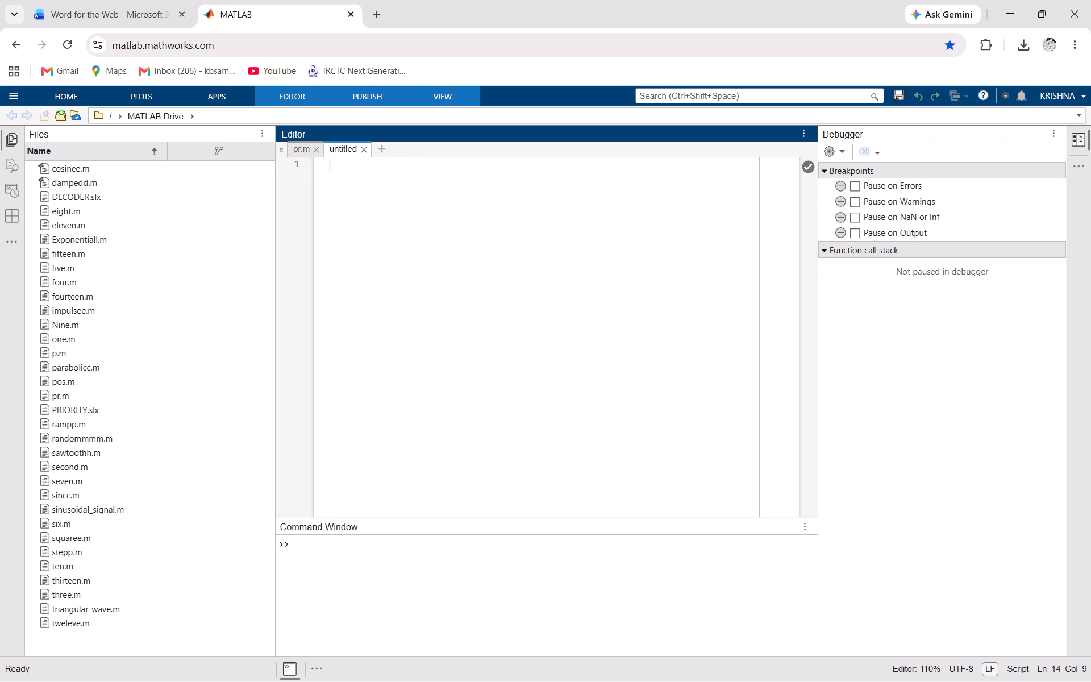
type("a =")
key("space")
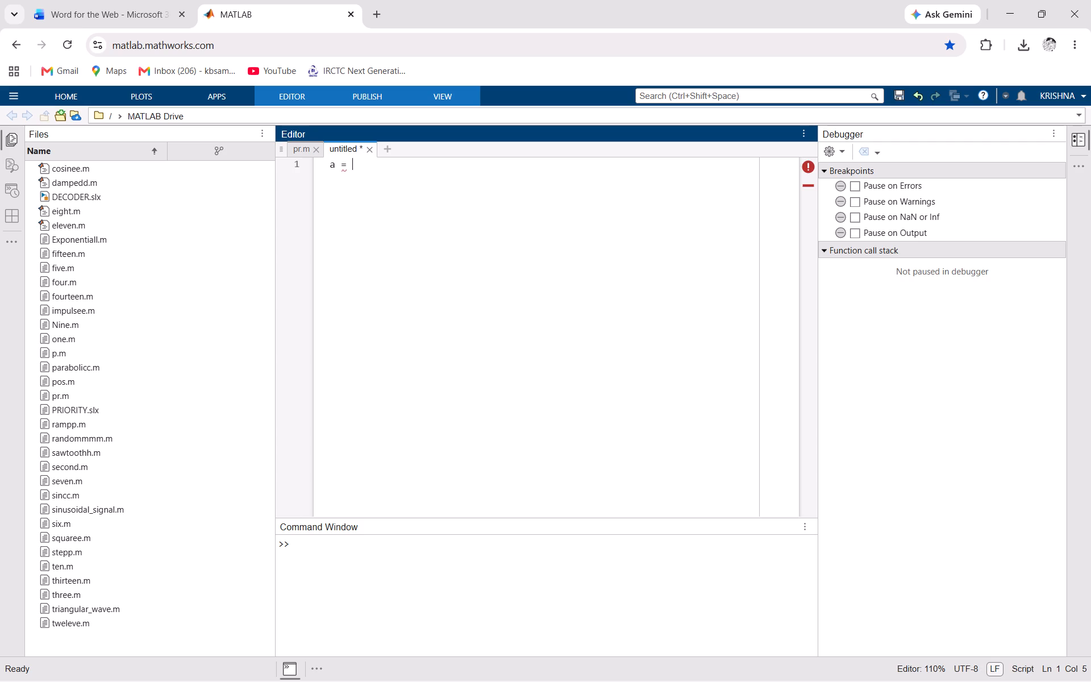
type("5;")
key("Return")
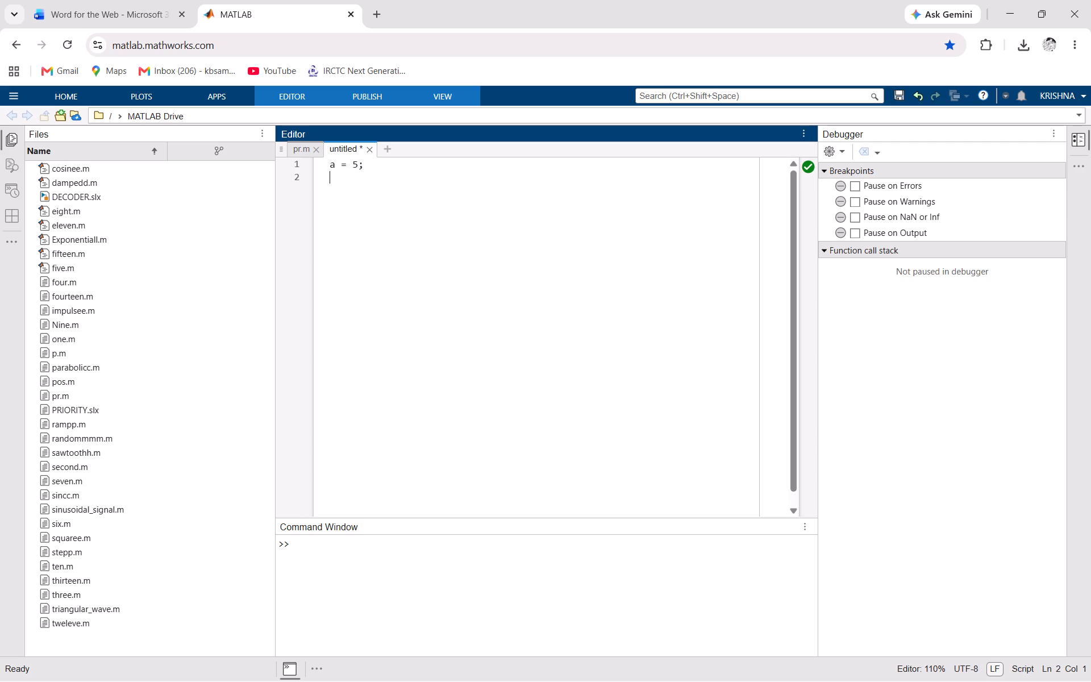
Add b = a+5; as the second line of the script, followed by a blank line.
type("b = a")
key("Return")
key("Return")
type("+++")
key("BackSpace")
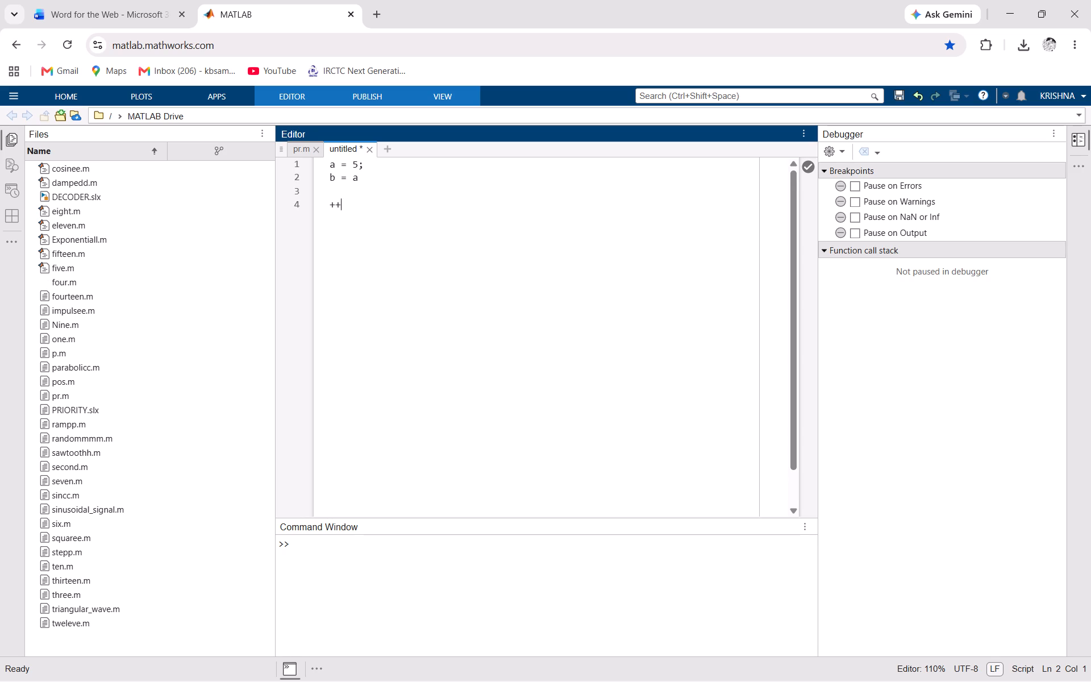
key("BackSpace")
key("BackSpace")
key("BackSpace")
key("BackSpace")
key("BackSpace")
type("a+5;")
key("Return")
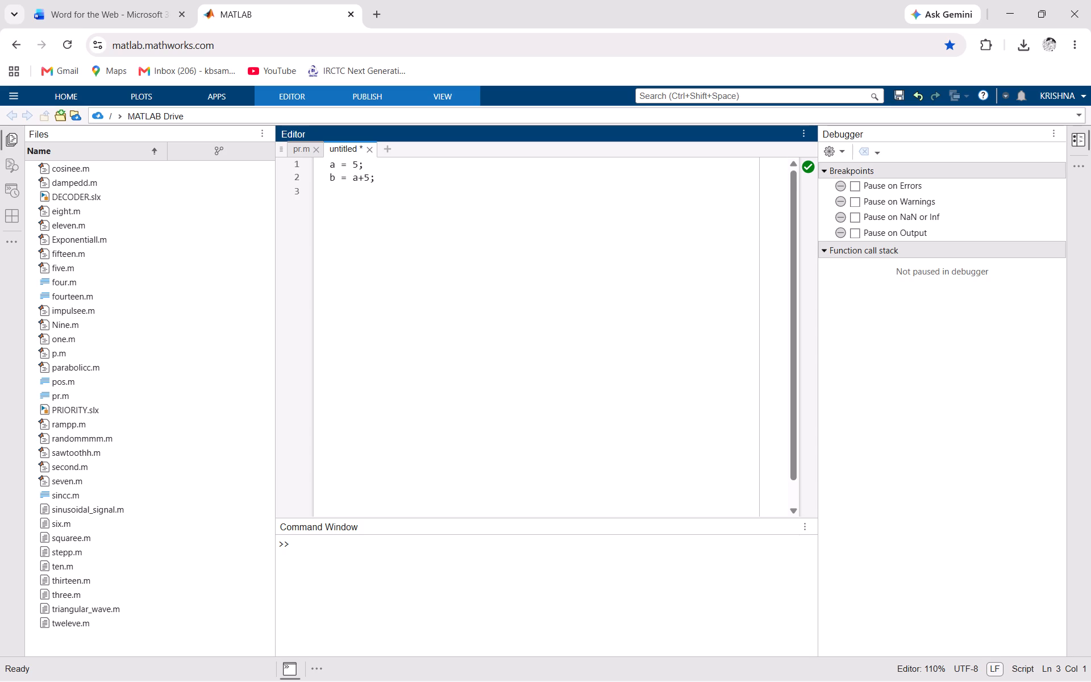
key("Return")
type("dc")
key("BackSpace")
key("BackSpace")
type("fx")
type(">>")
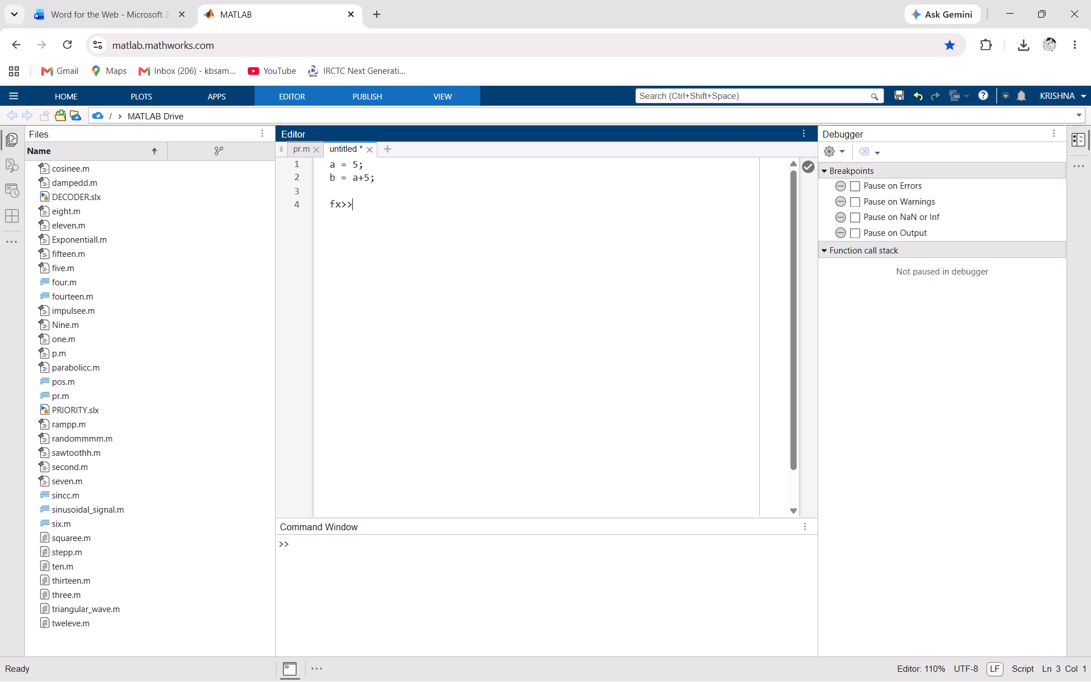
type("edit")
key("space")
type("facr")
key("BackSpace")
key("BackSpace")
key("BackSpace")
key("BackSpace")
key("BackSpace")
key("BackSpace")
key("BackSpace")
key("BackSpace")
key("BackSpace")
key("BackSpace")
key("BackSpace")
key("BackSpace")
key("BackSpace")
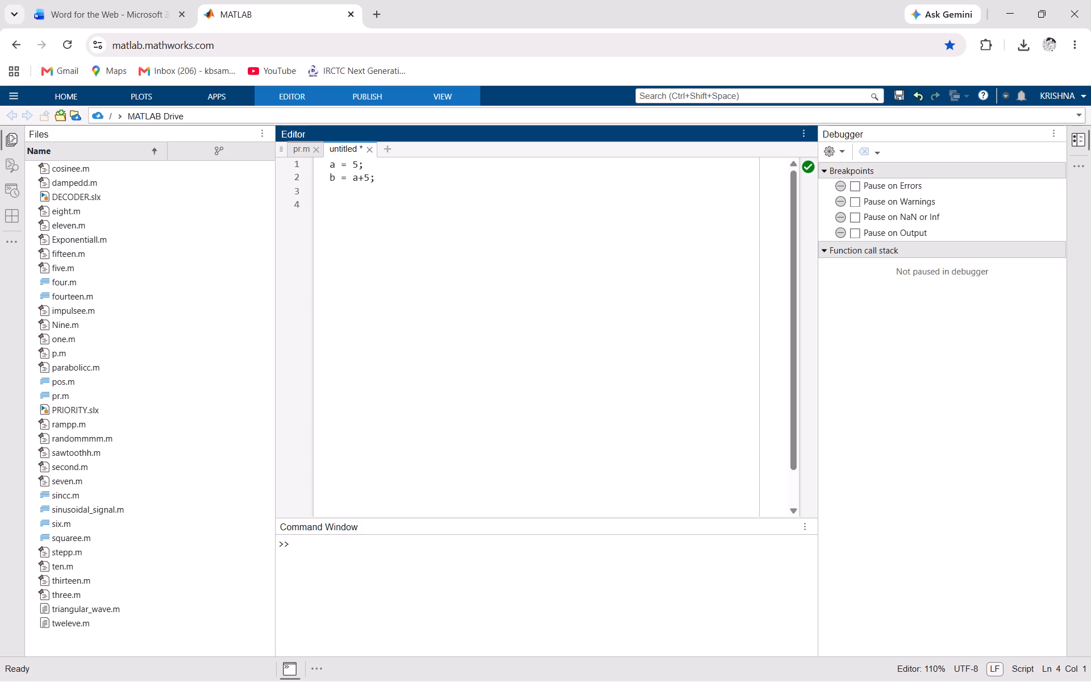
Add the line edit test1.m below the blank line in the script.
type("edit teszty")
key("BackSpace")
key("BackSpace")
key("BackSpace")
key("BackSpace")
type("st")
key("1")
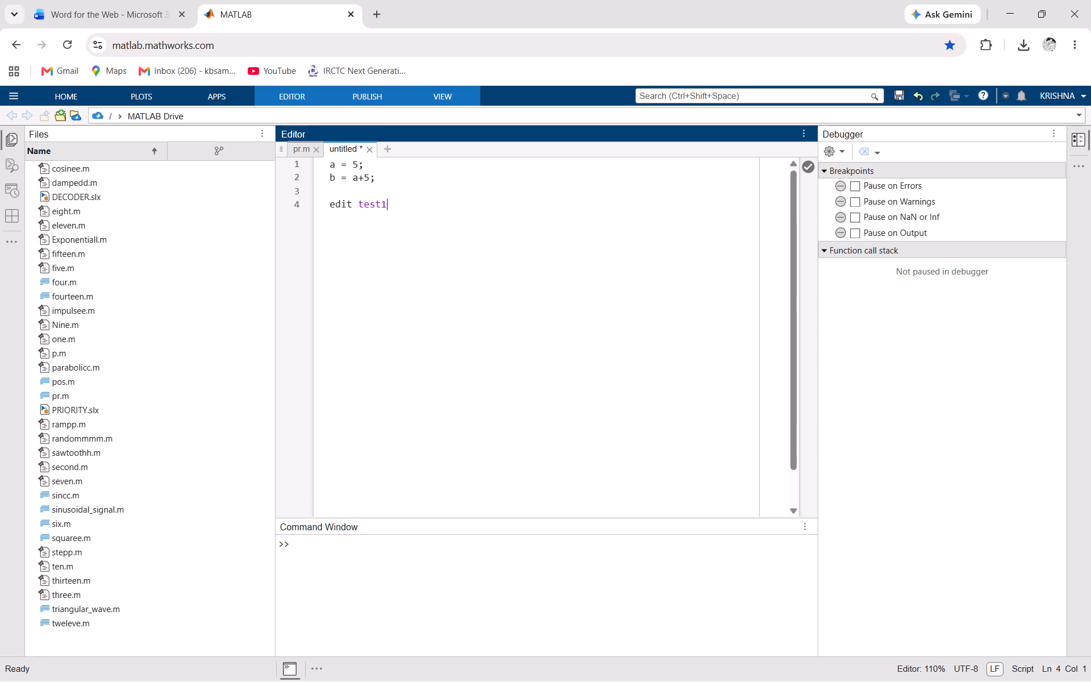
type(".m")
key("Return")
Add the line x = 1:m; below the edit test1.m line.
type("x =")
key("space")
key("1")
type(":m")
key("semicolon")
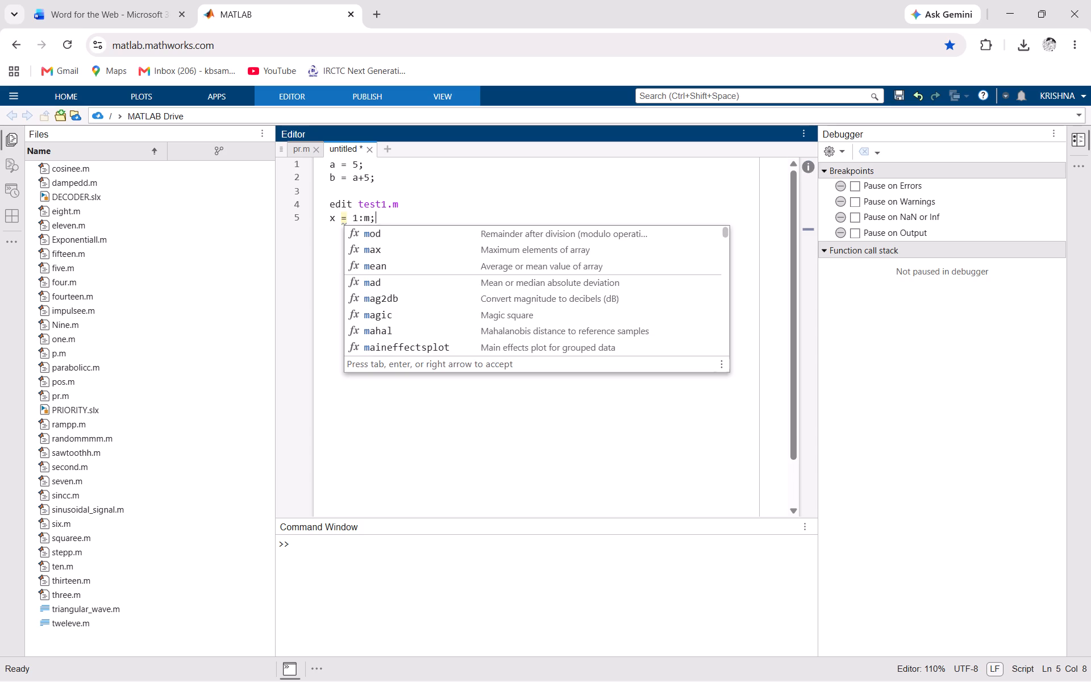
key("Return")
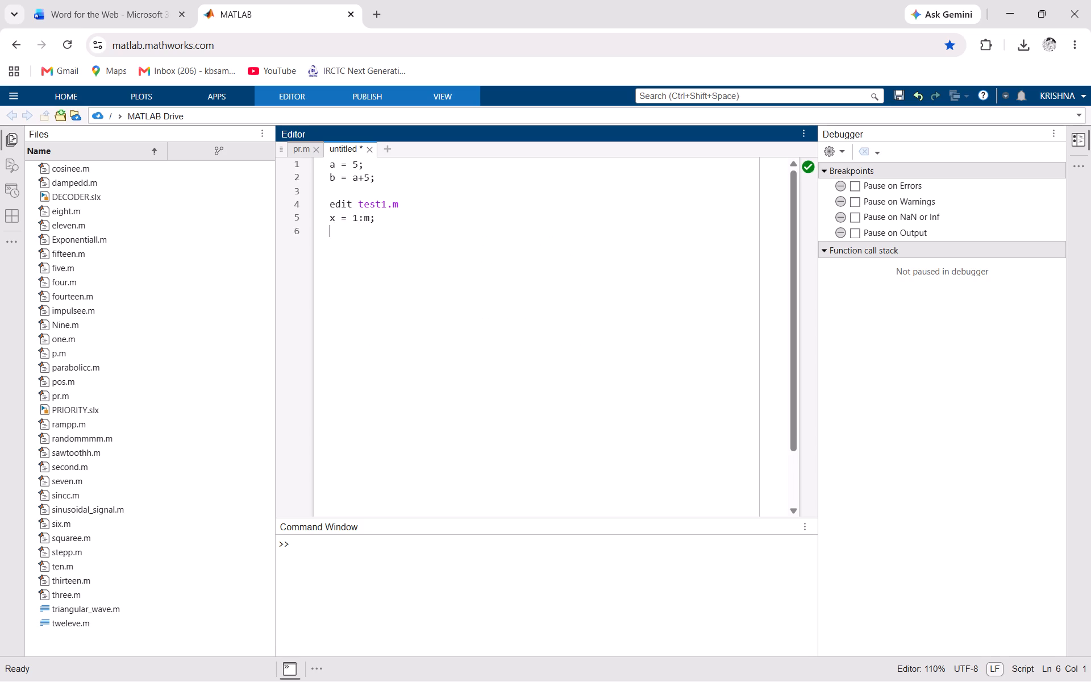
Add output = prod(x) as the final line of the script.
type("output =")
key("space")
type("prod(")
key("x")
key("Right")
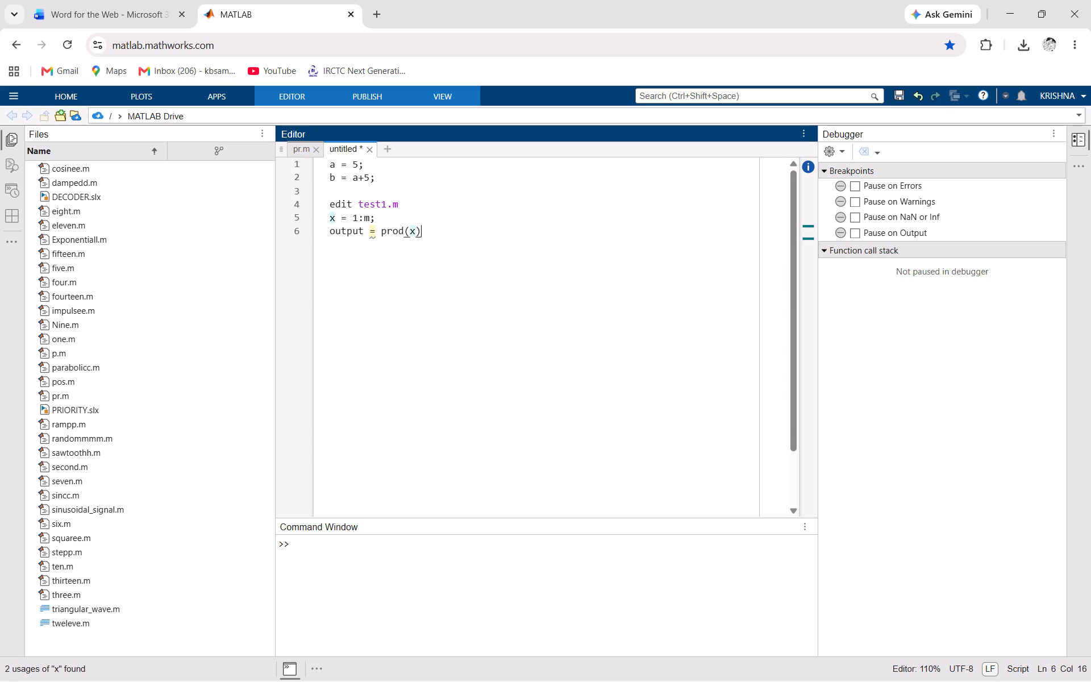
Try to run the untitled script.
left_click(430, 218)
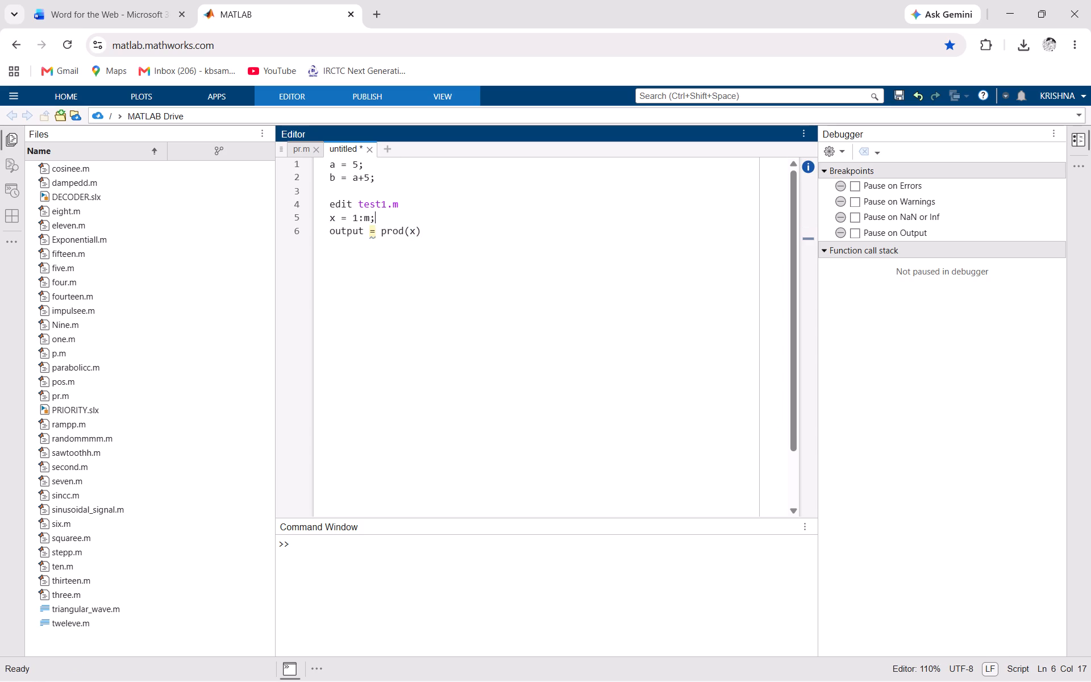
key("ctrl+alt+n")
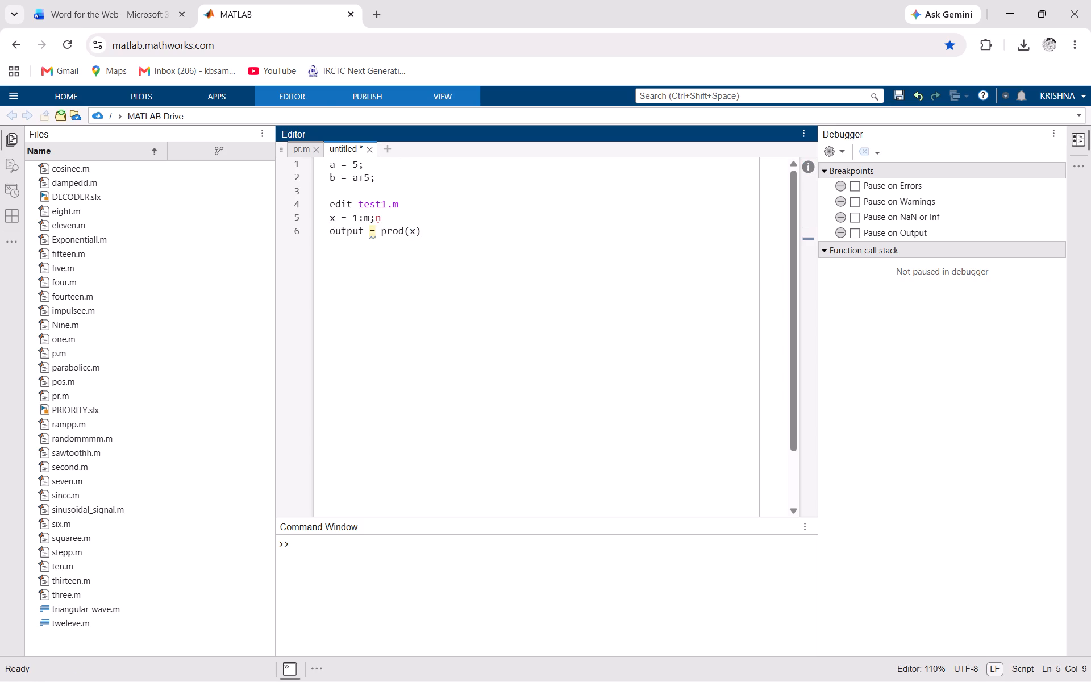
left_click(268, 102)
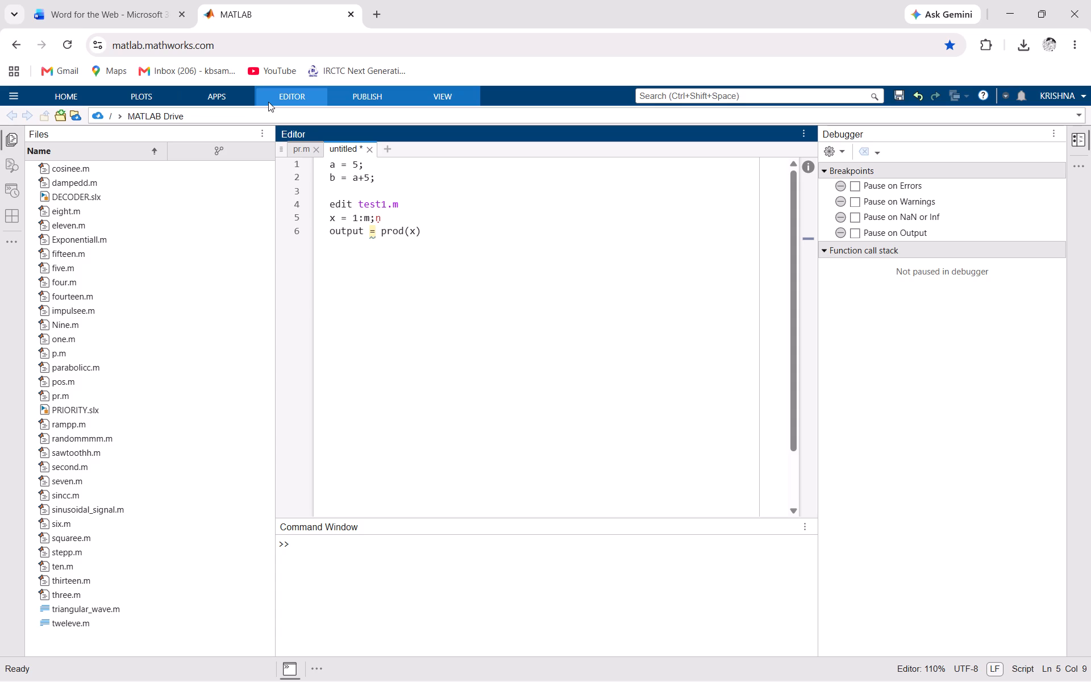
left_click(558, 124)
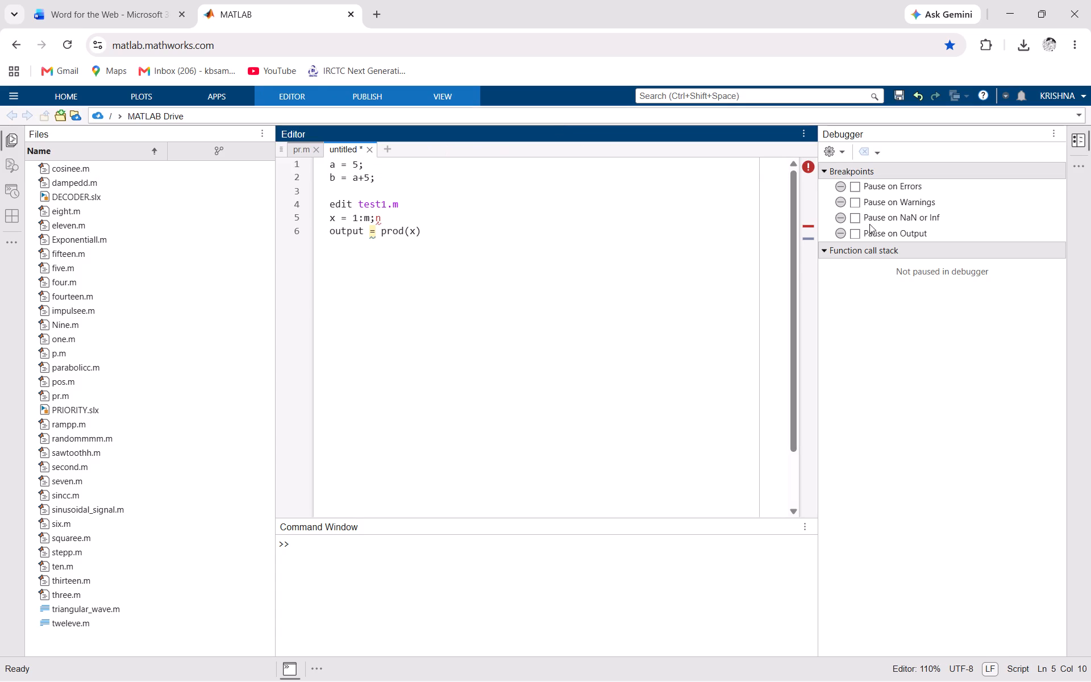
Dismiss the save prompt and delete the stray n after x = 1:m; on line 5 of the script.
left_click(426, 243)
left_click(385, 217)
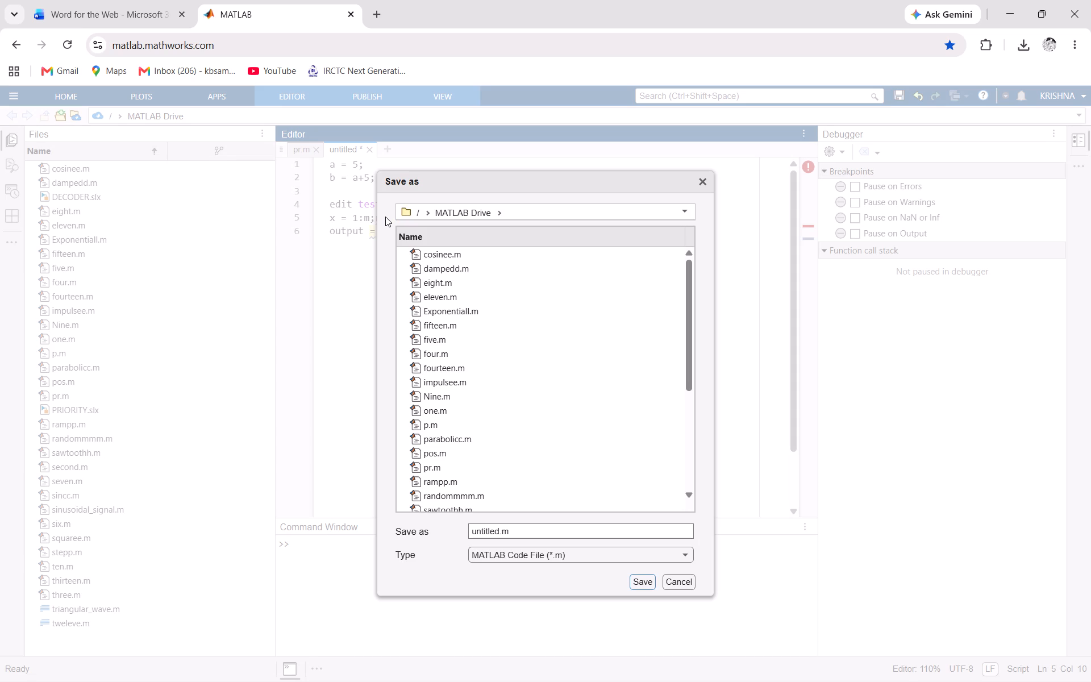
key("BackSpace")
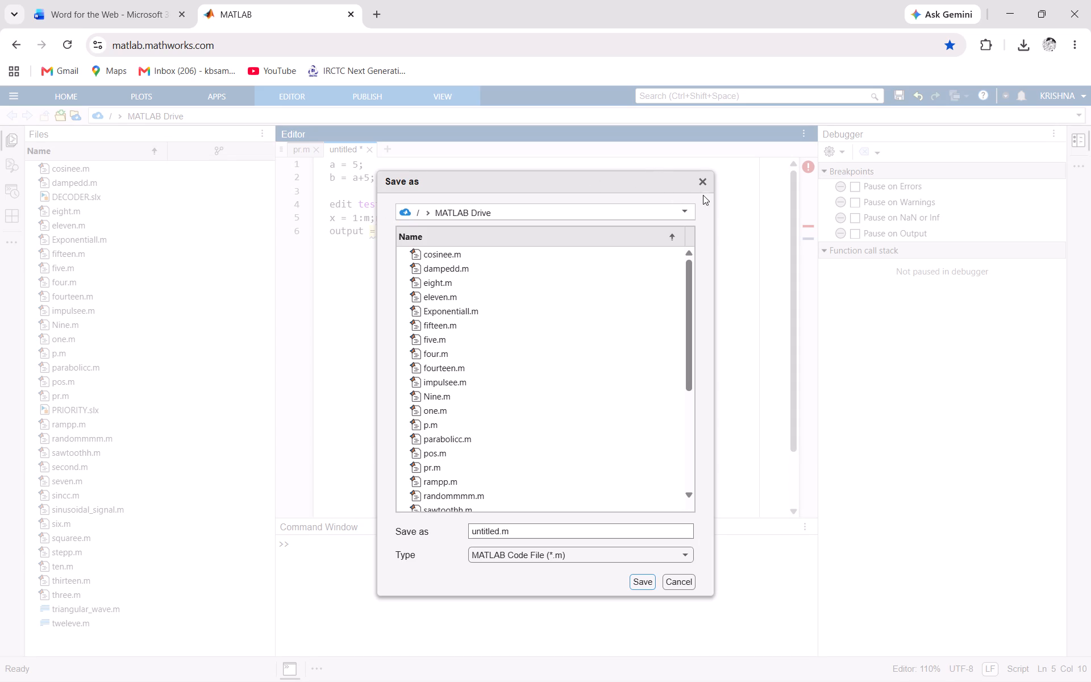
left_click(707, 173)
left_click(707, 187)
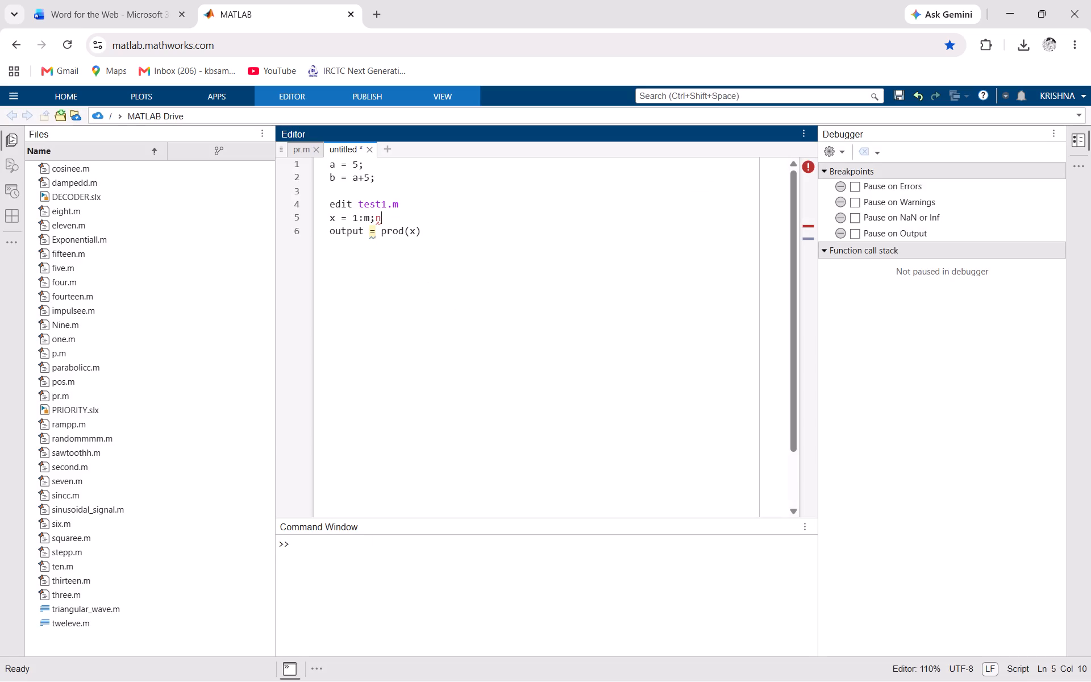
key("BackSpace")
Run the corrected script and save it as script.m in MATLAB Drive.
left_click(288, 99)
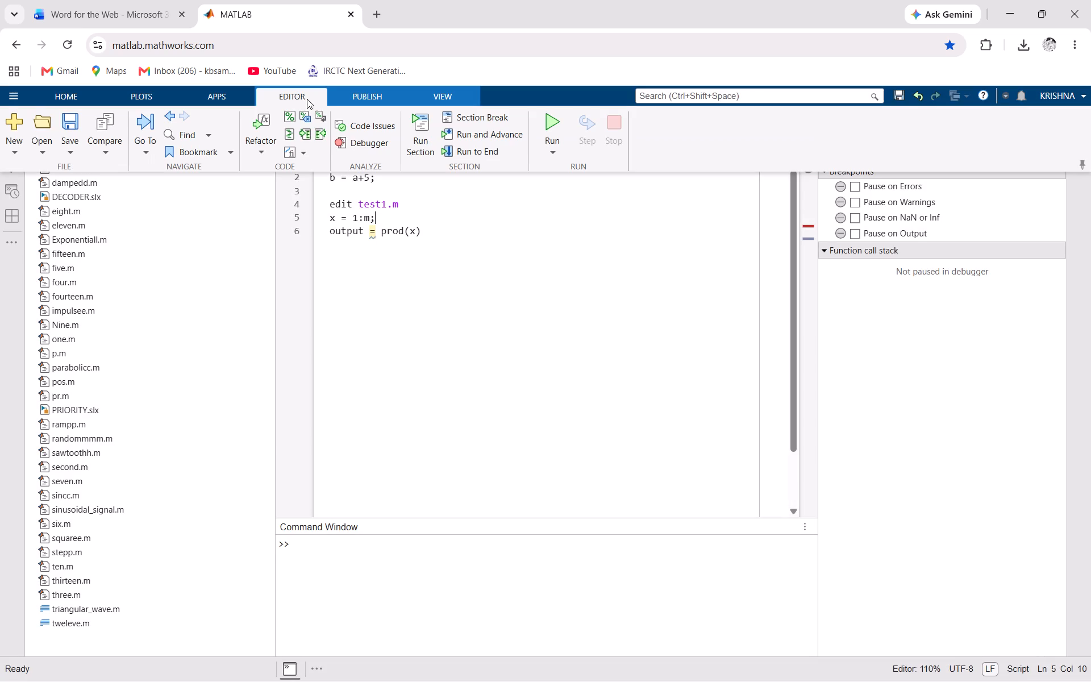
left_click(556, 124)
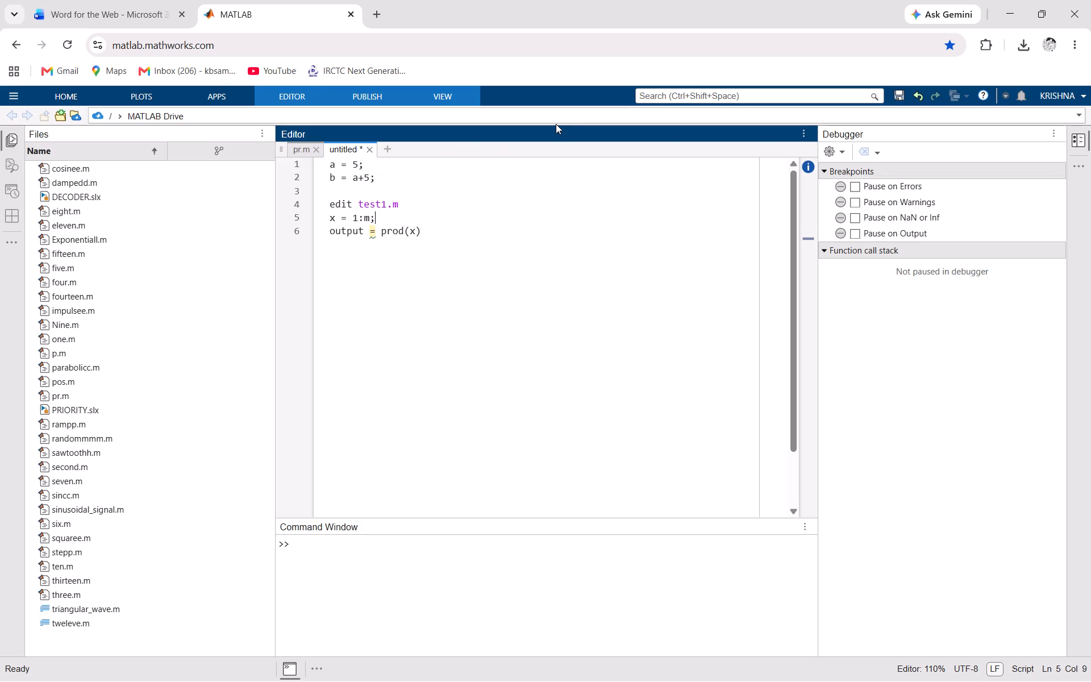
left_click(367, 94)
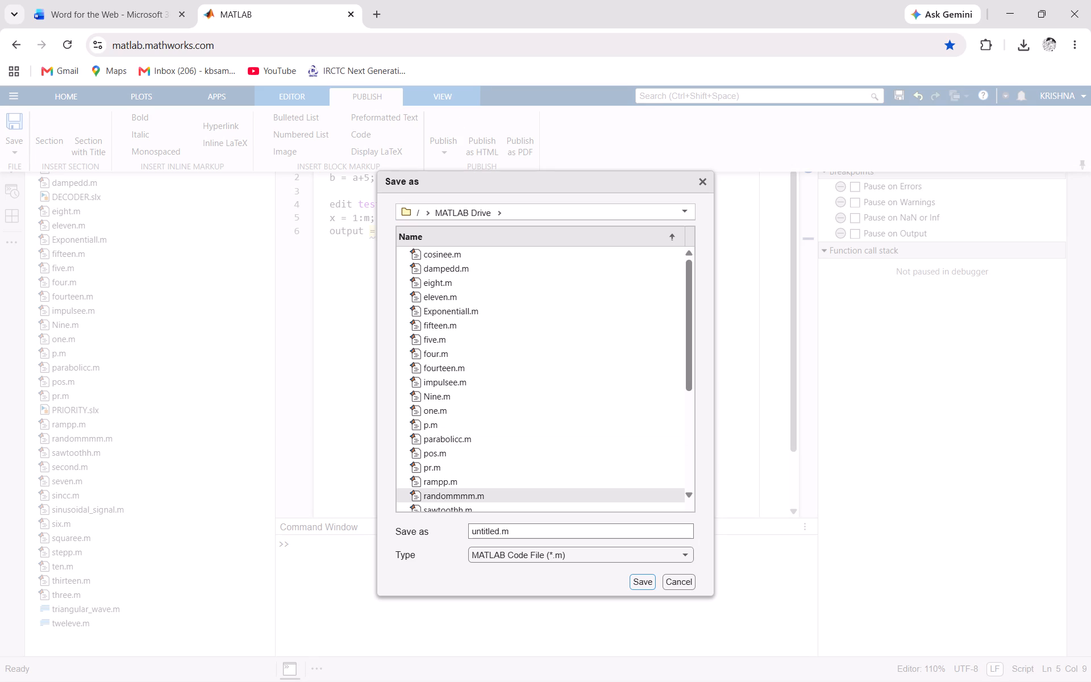
left_click(499, 527)
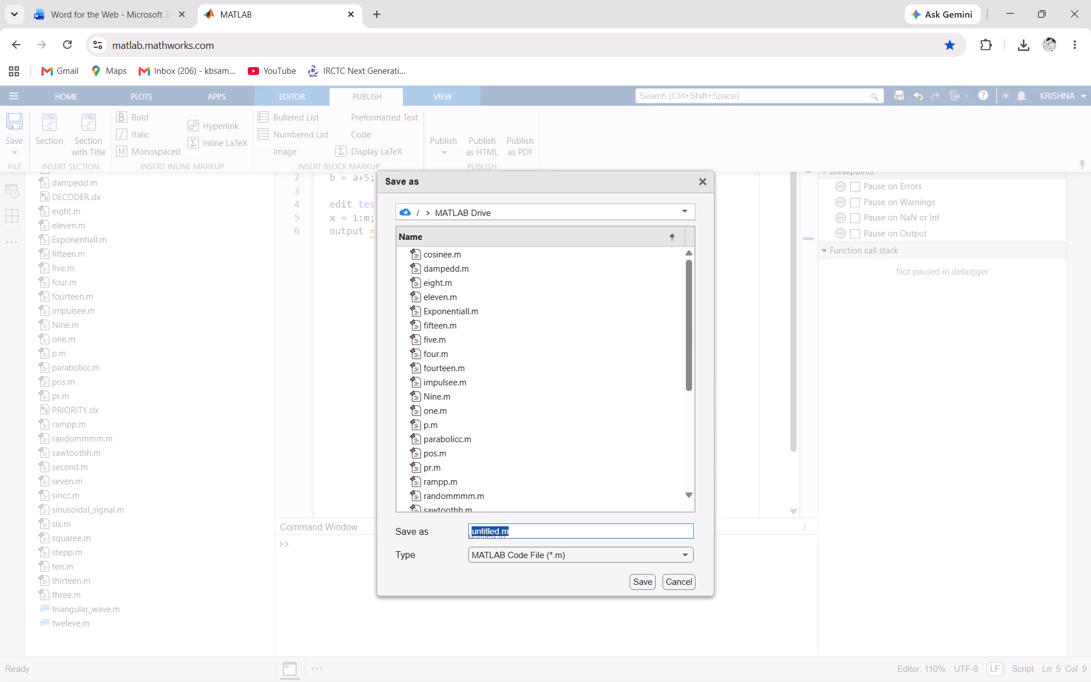
double_click(495, 531)
key("BackSpace")
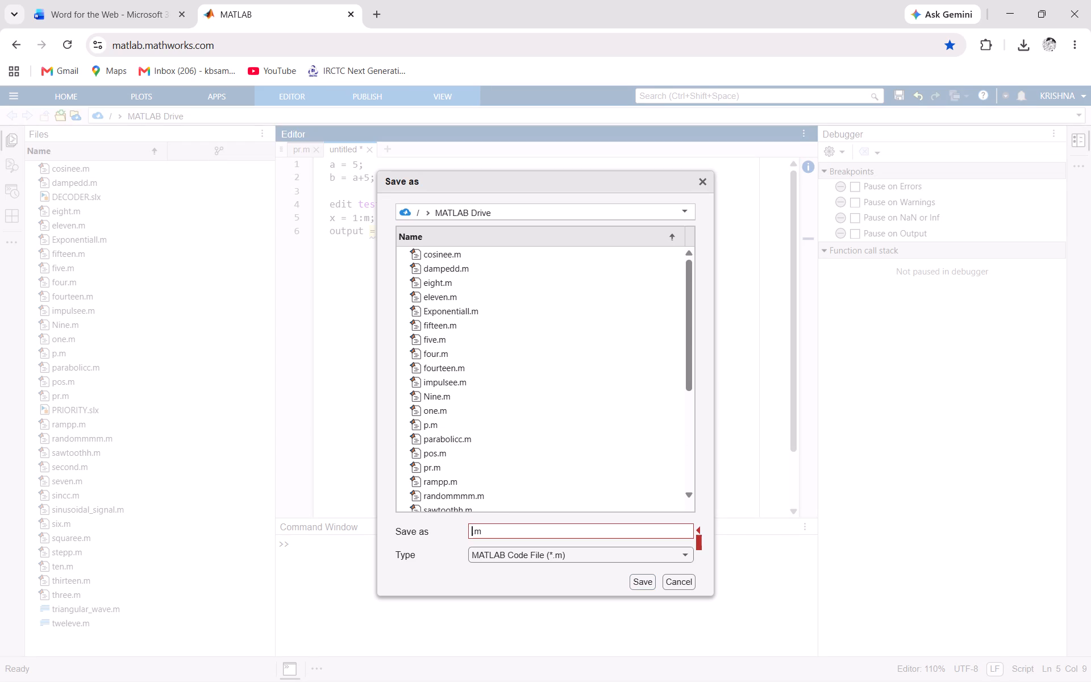
type("scripy")
key("BackSpace")
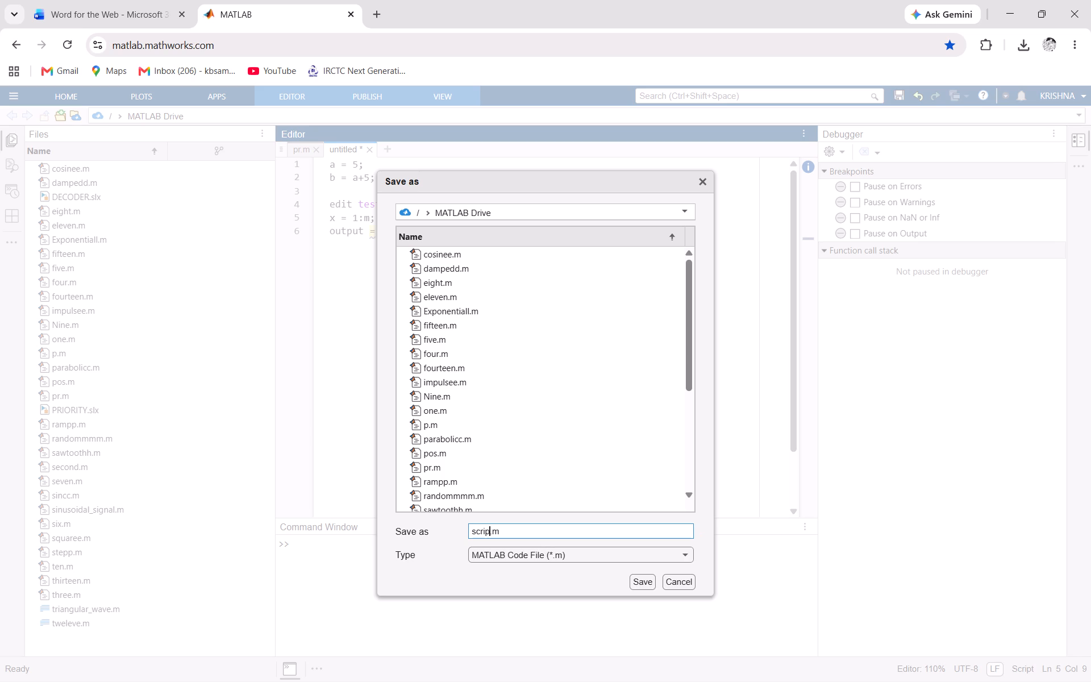
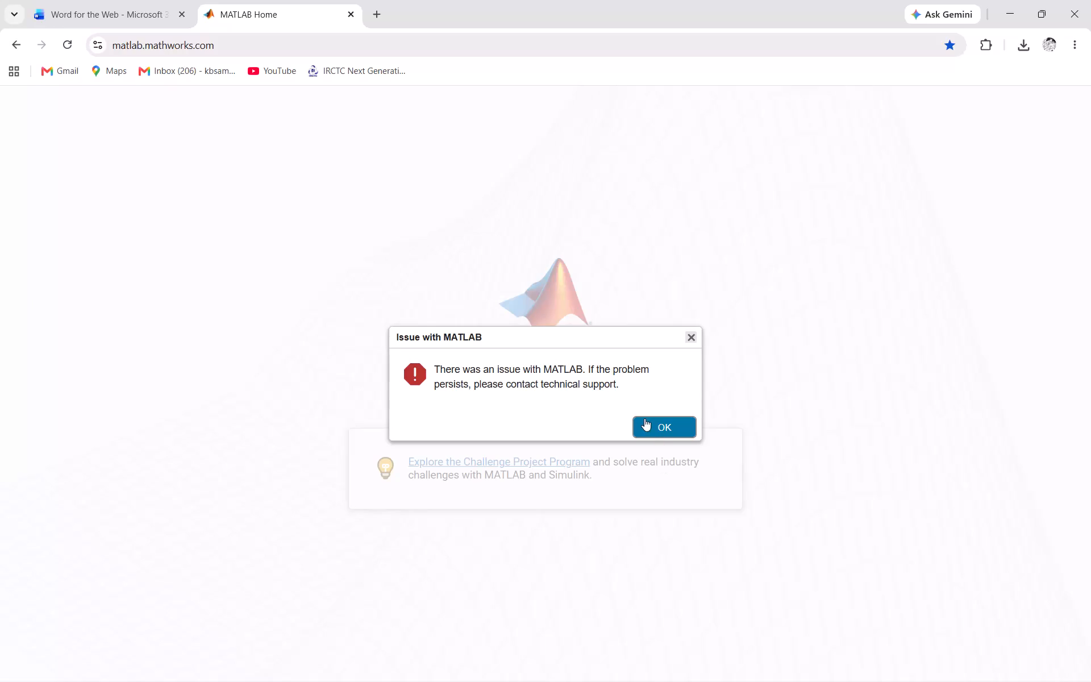
Dismiss the MATLAB issue message and open test1.m from the recent files on the MATLAB home page.
left_click(652, 425)
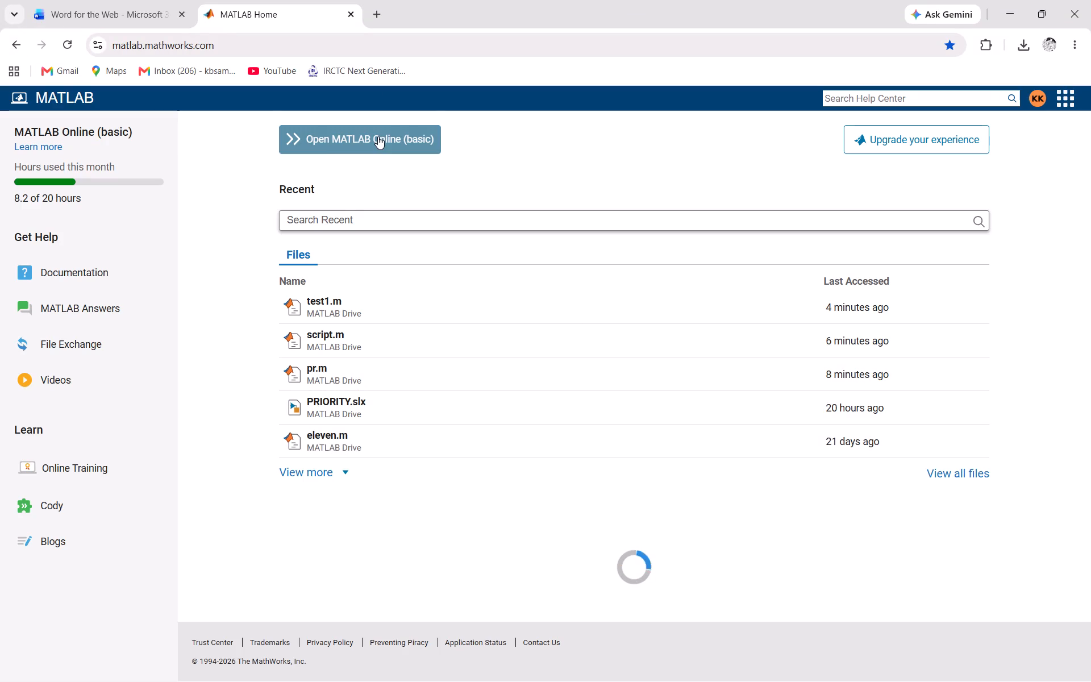
double_click(326, 306)
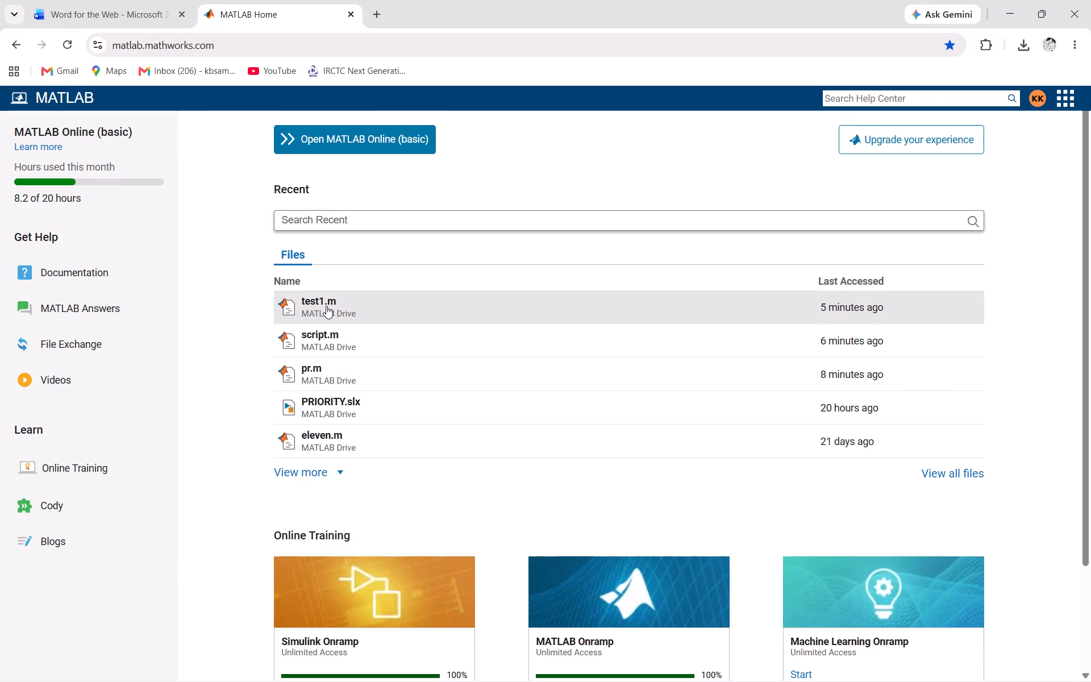
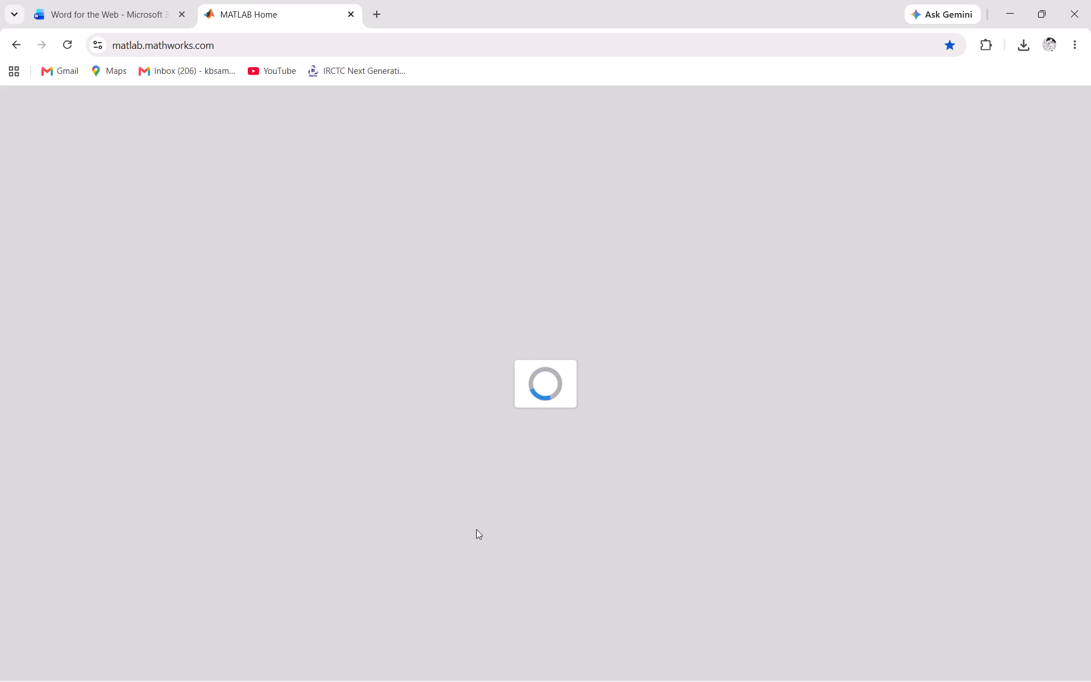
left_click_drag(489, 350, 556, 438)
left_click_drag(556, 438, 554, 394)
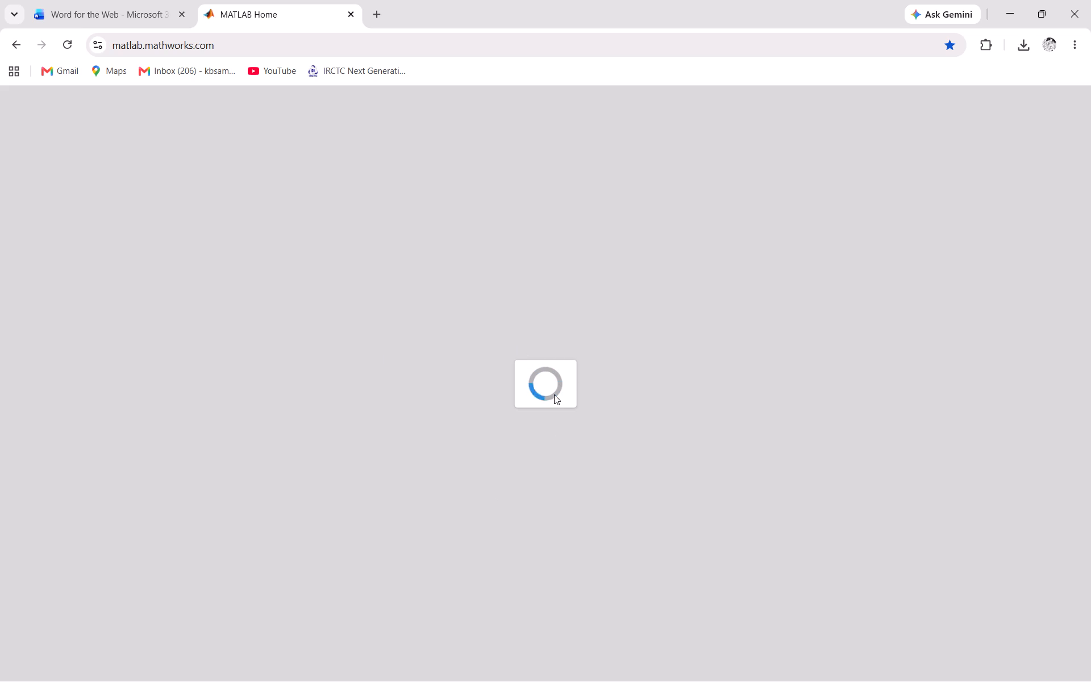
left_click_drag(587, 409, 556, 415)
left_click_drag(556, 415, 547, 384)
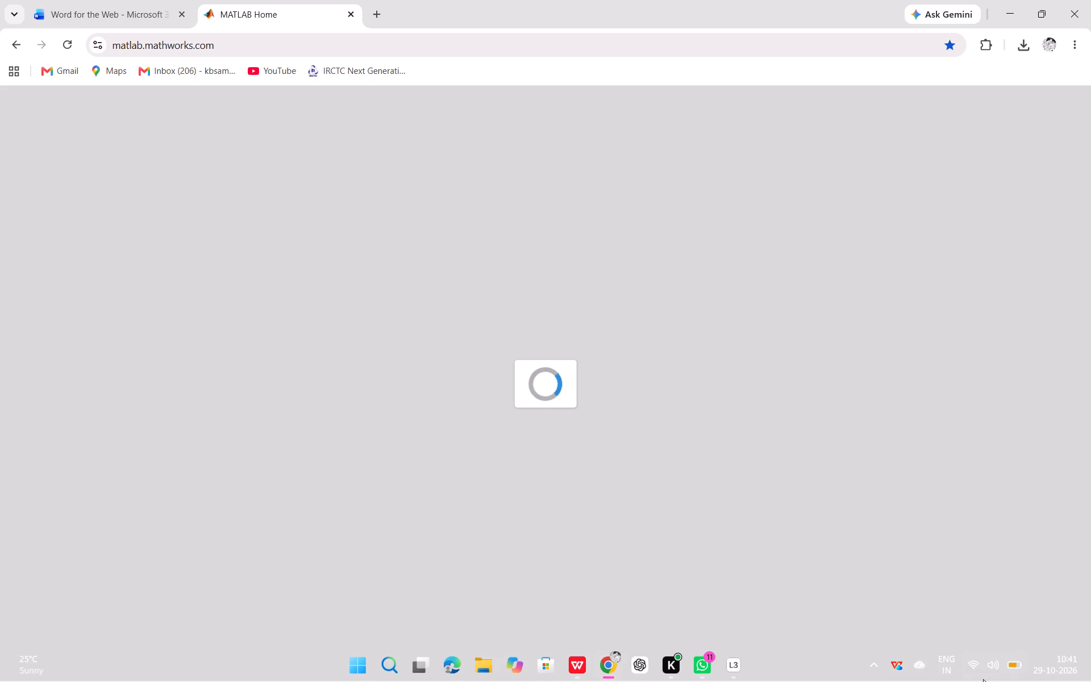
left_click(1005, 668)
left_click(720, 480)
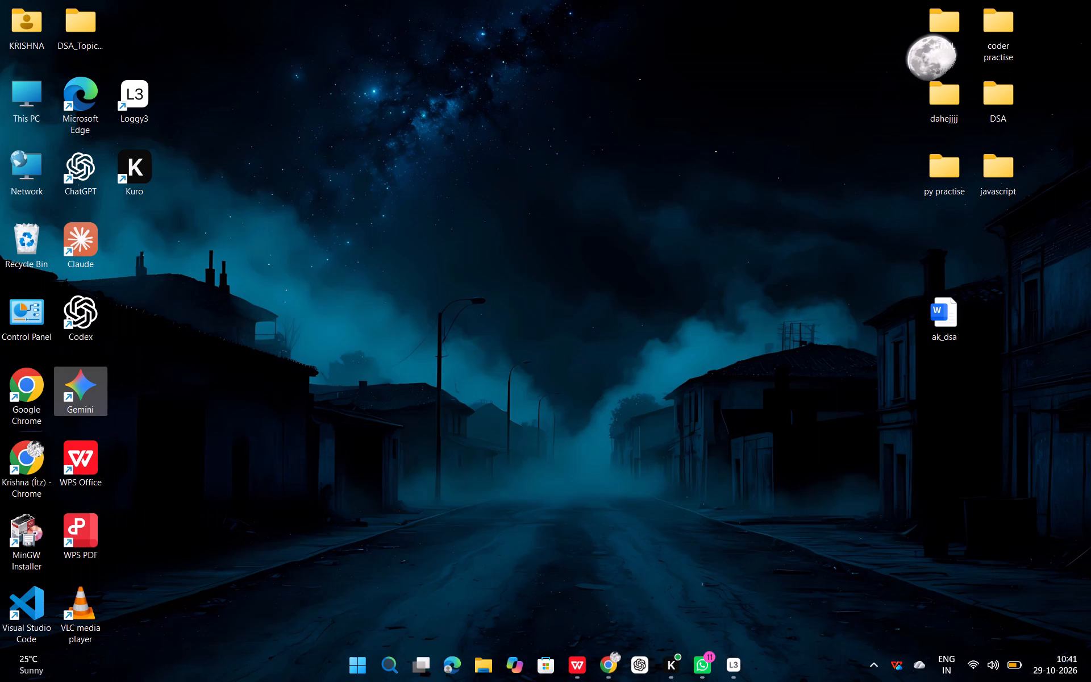
Switch to WPS Office from the desktop.
double_click(81, 469)
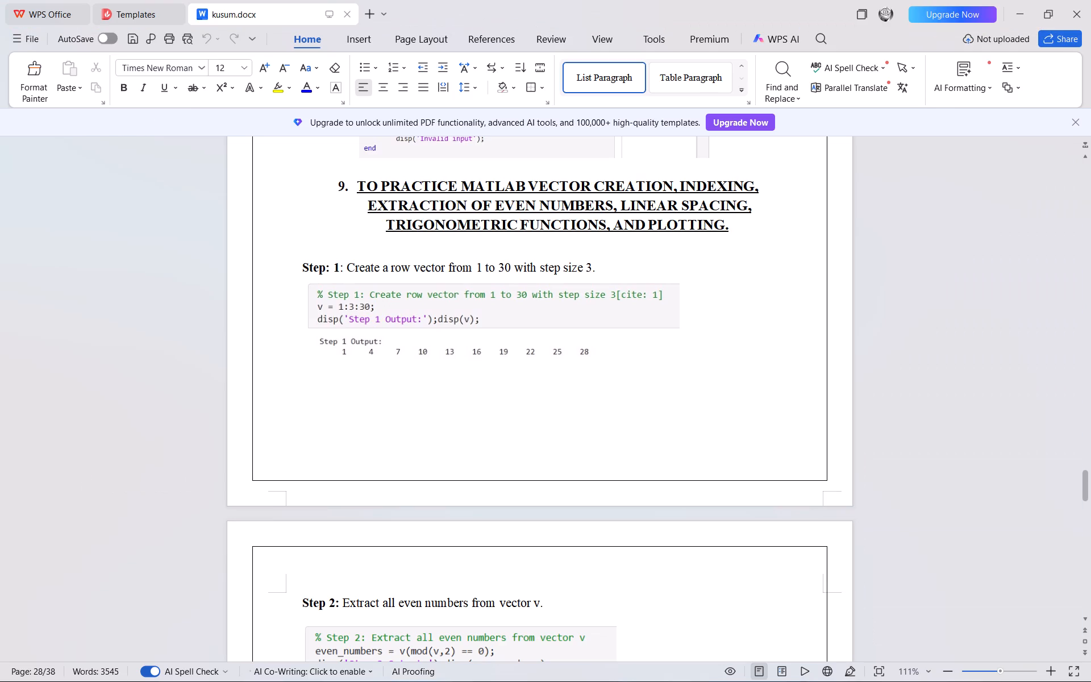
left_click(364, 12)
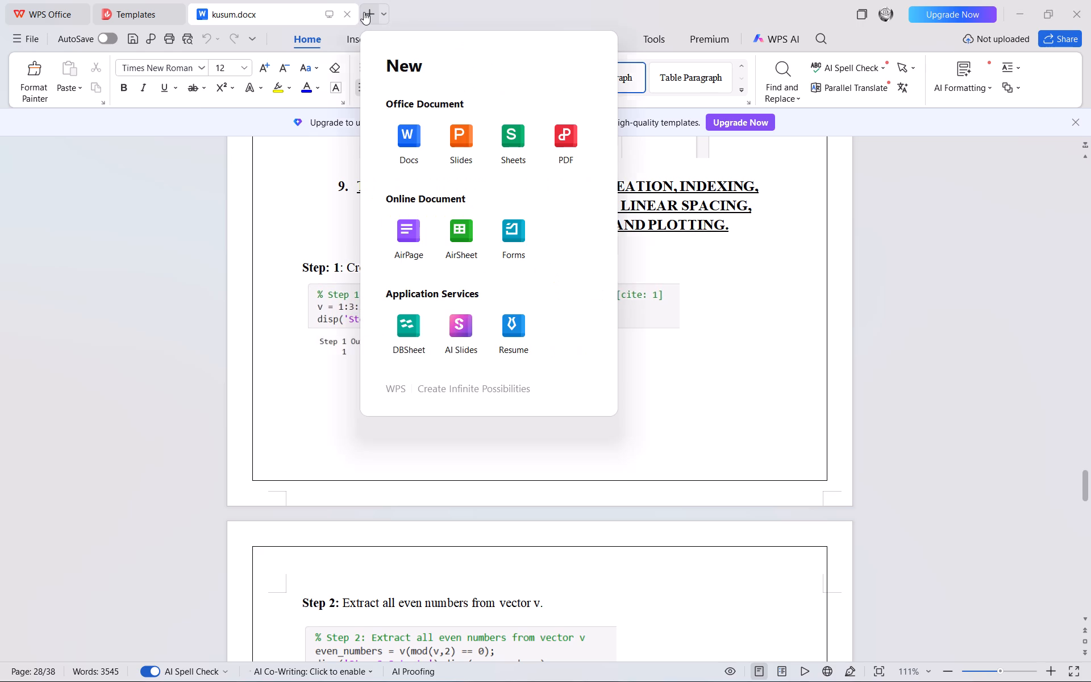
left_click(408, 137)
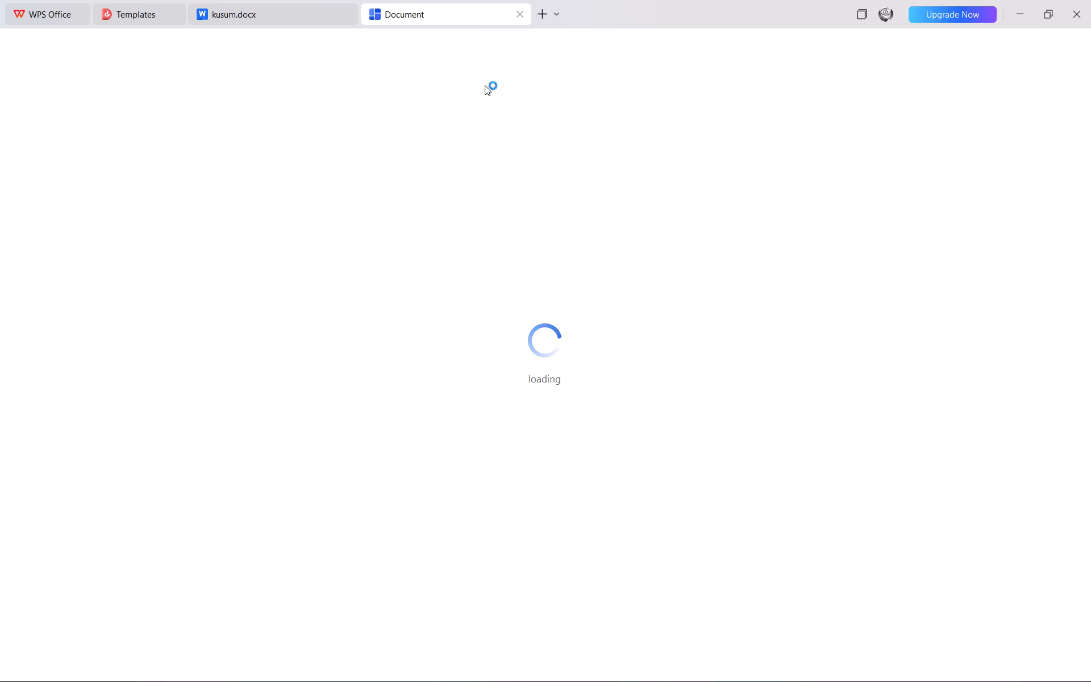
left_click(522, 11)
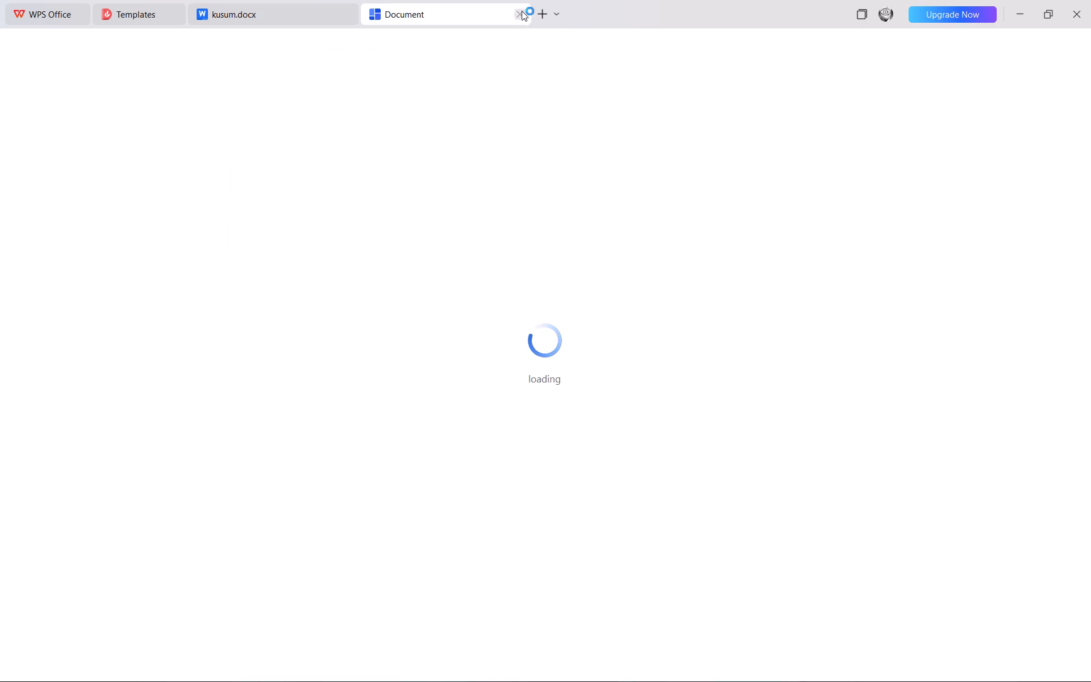
Open IT_Workshop.docx from the recent files on the WPS Office home page.
left_click(18, 16)
left_click(18, 16)
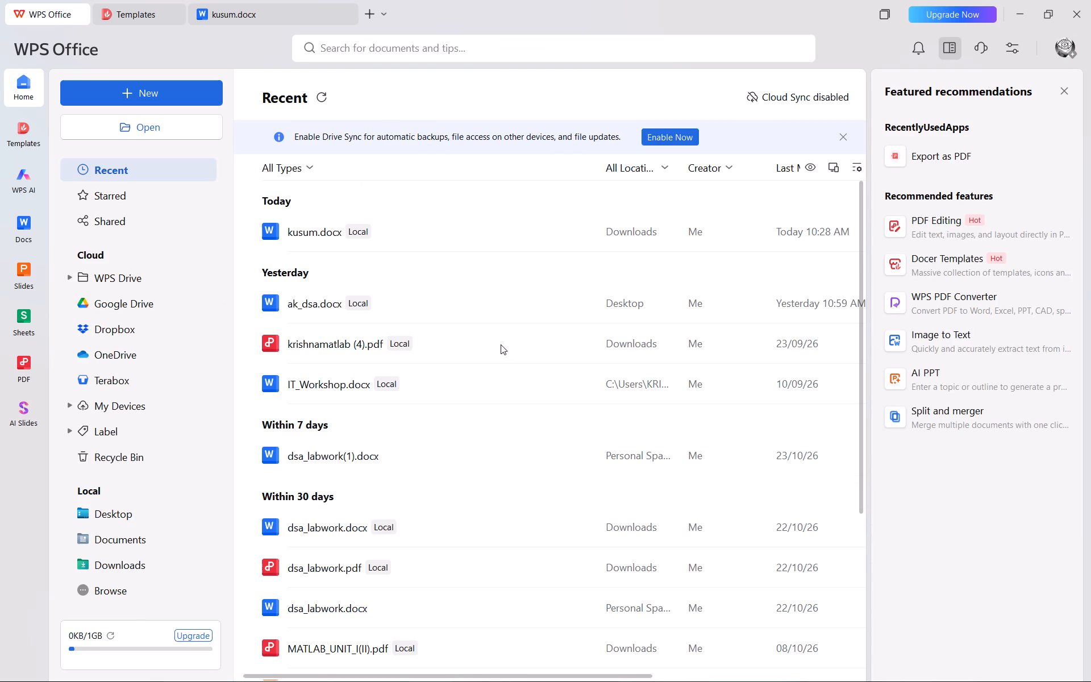
left_click(332, 389)
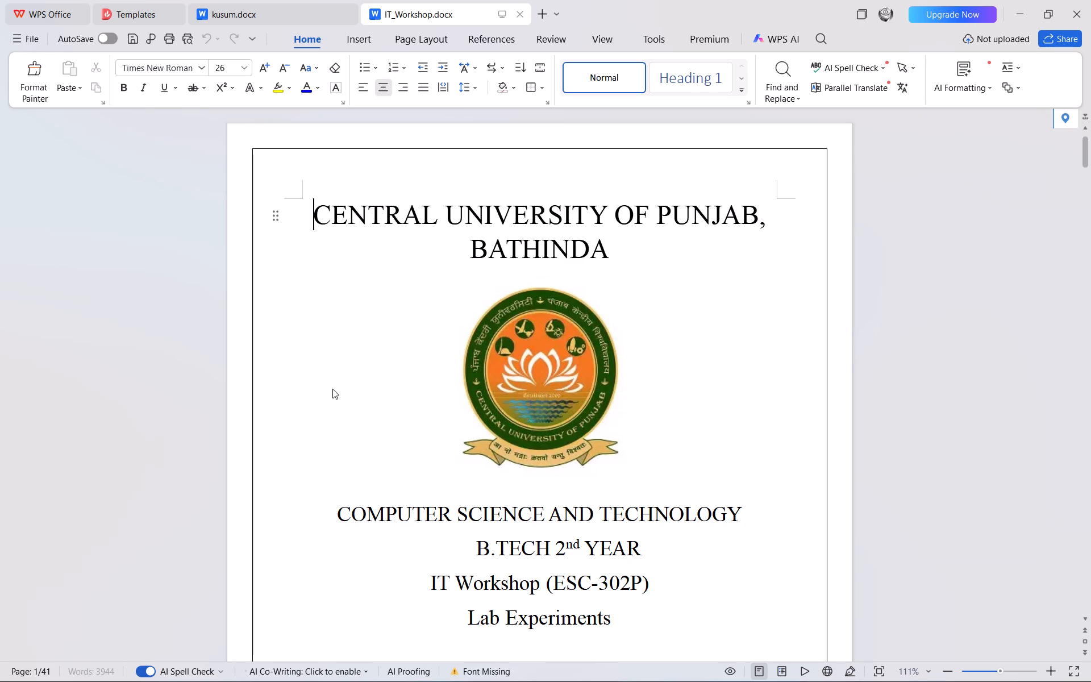
Look through the cover page and contents list of IT_Workshop.docx and close the document without saving it to WPS Cloud.
scroll(436, 335, "down", 8)
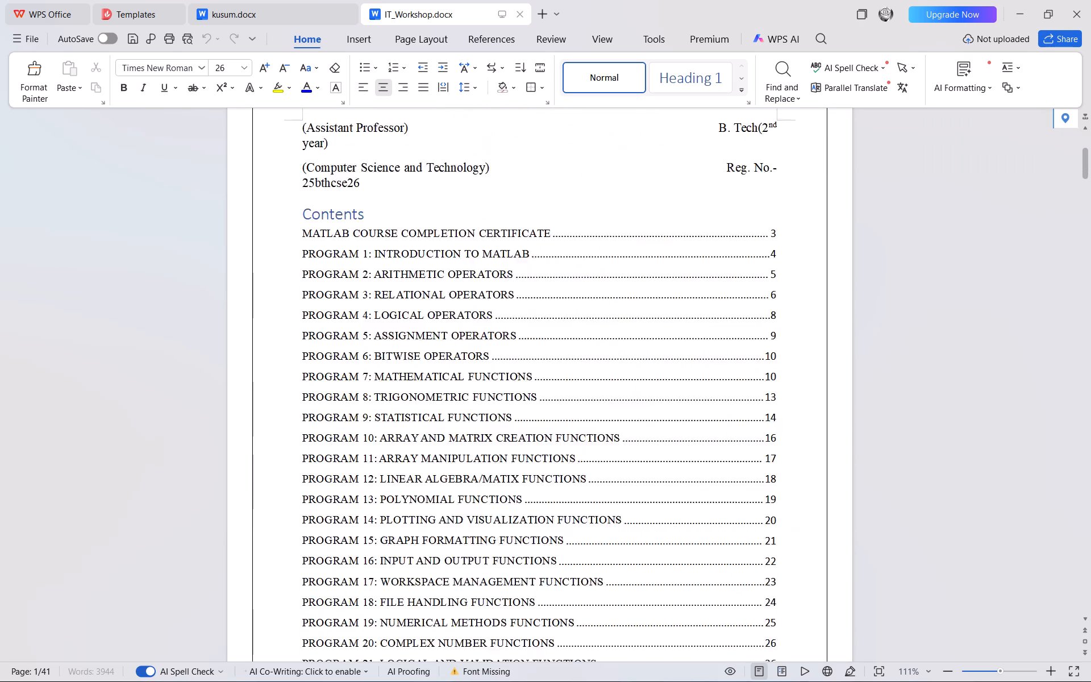
scroll(436, 335, "up", 7)
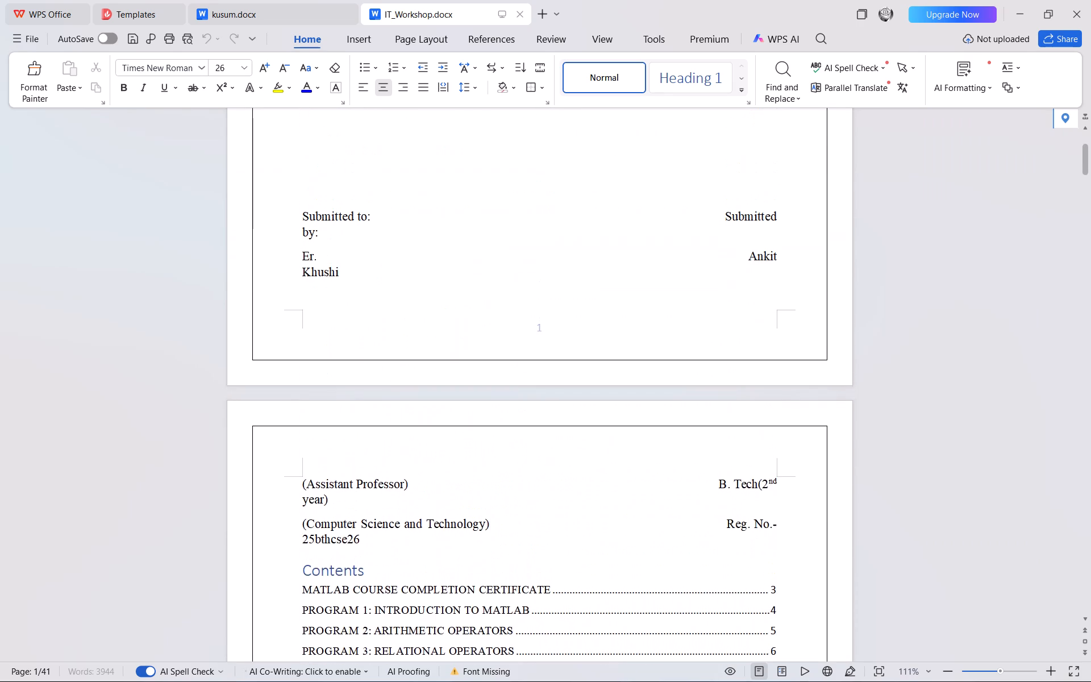
scroll(436, 335, "up", 3)
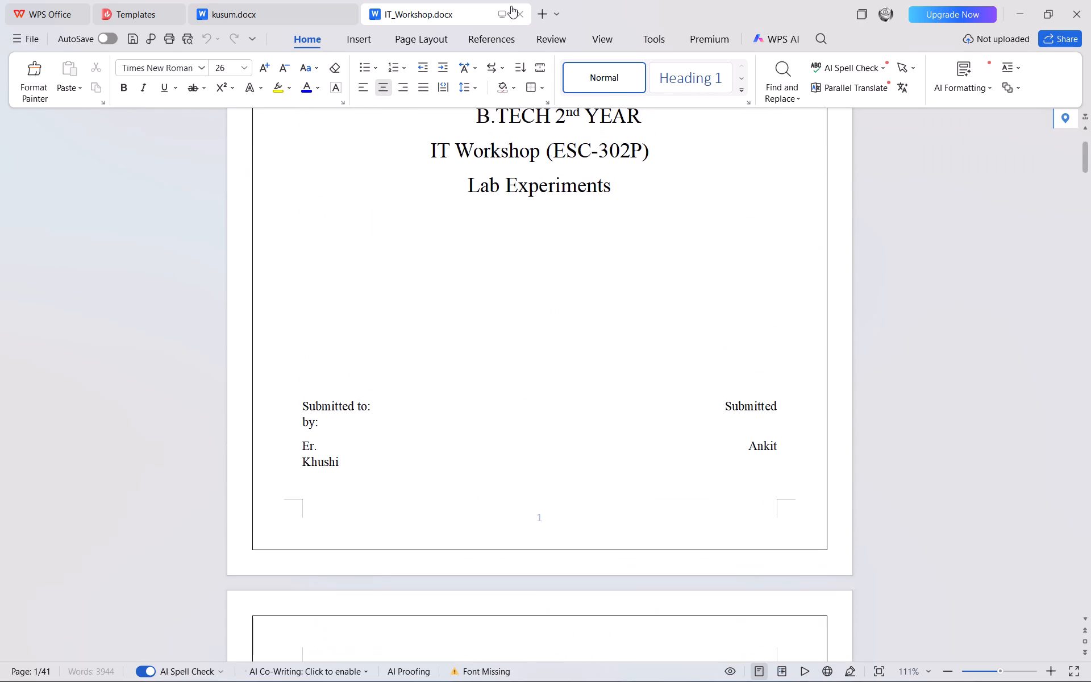
left_click(524, 11)
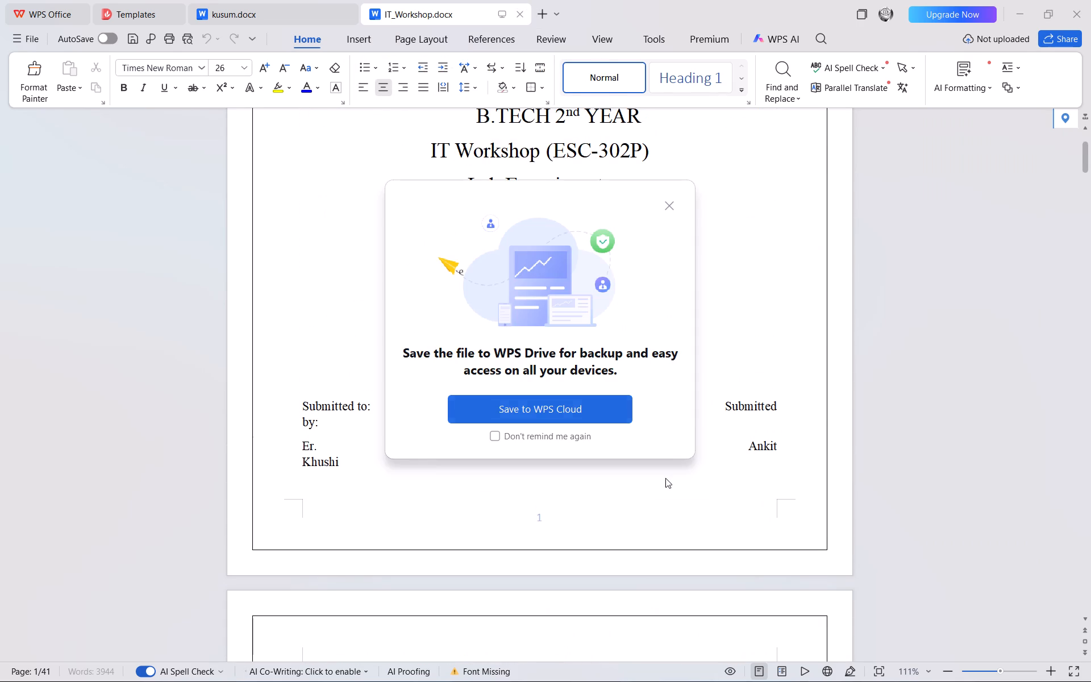
left_click(672, 203)
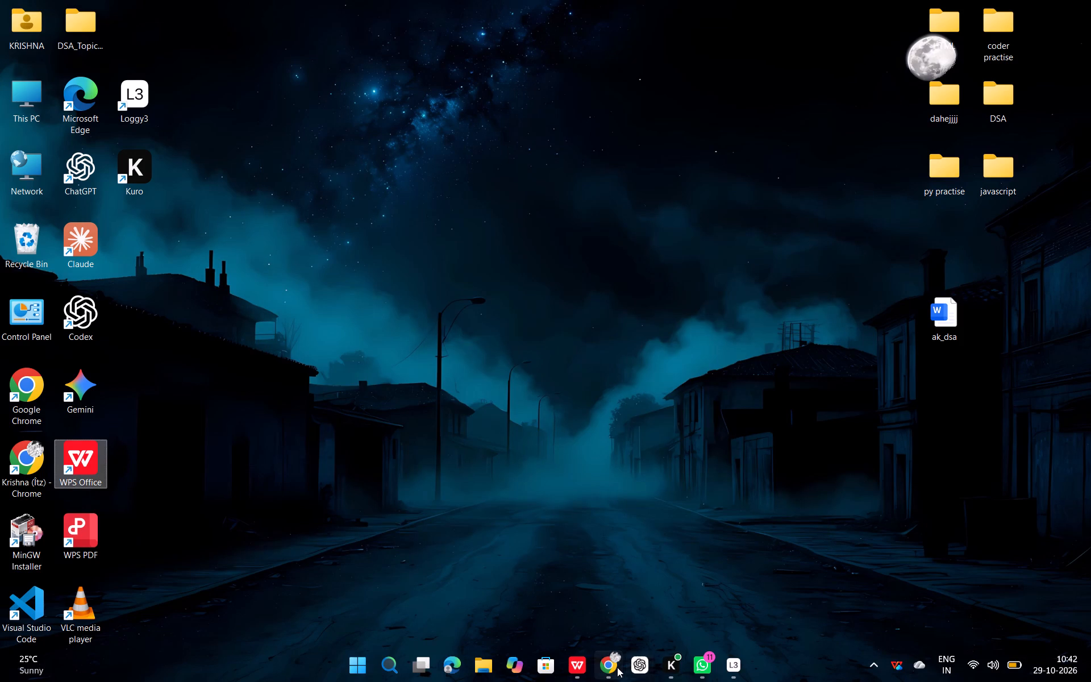
Switch to Word for the web in Chrome and open IT_Workshop (1) from the recent documents.
left_click(617, 667)
left_click(64, 0)
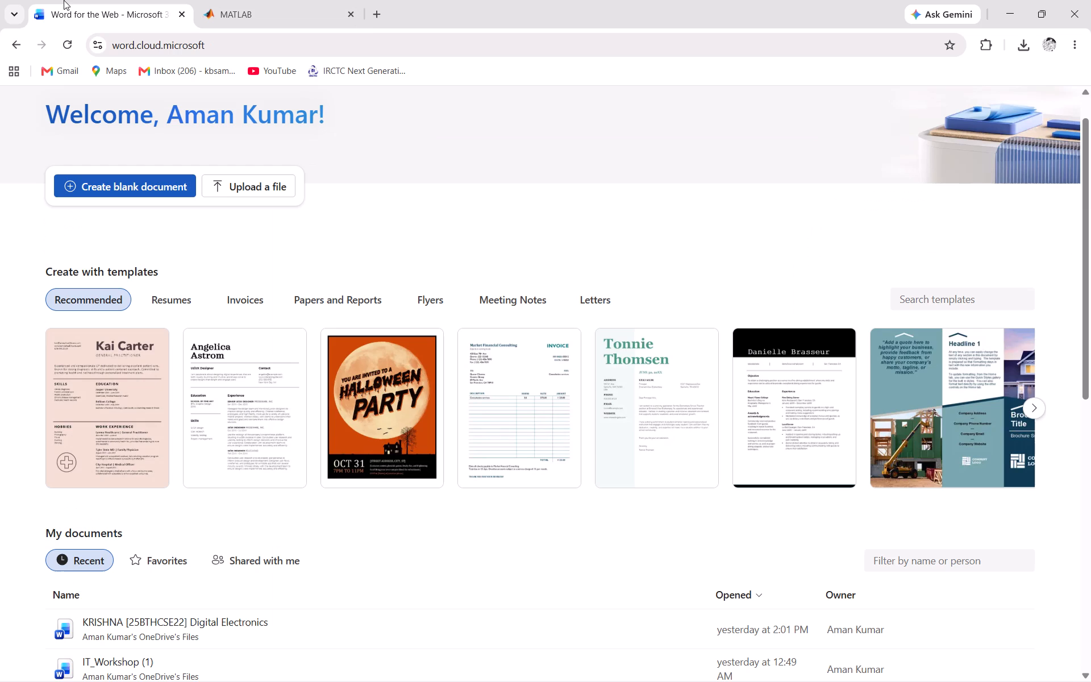
scroll(351, 292, "down", 2)
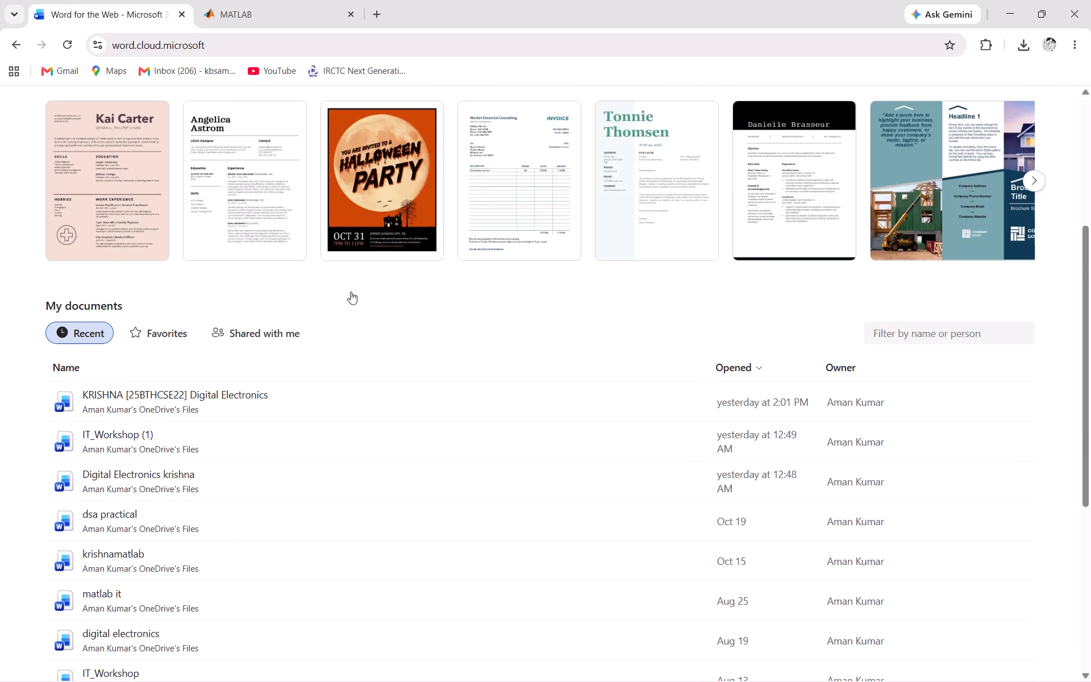
scroll(351, 292, "down", 1)
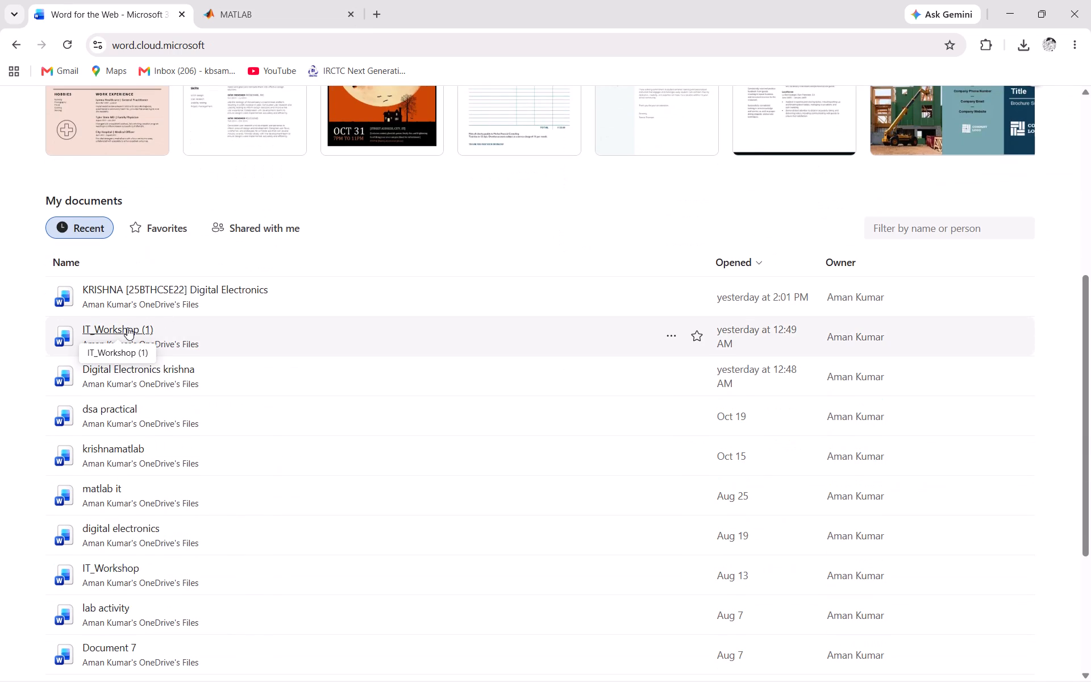
left_click(127, 327)
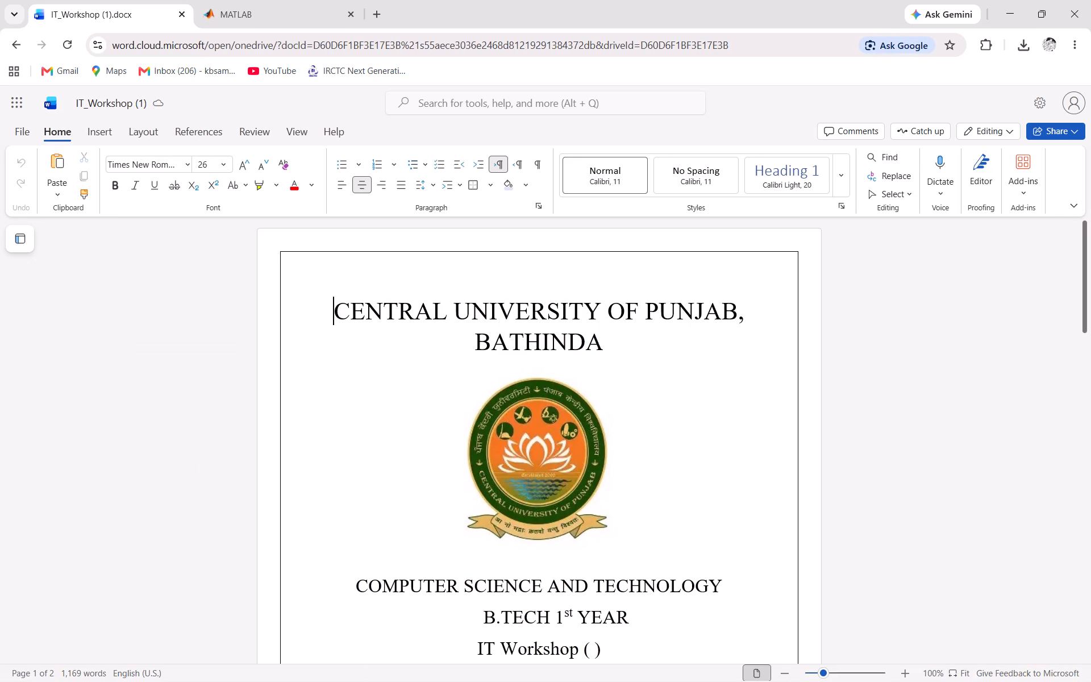
Review the cover page and the MATLAB program sections of IT_Workshop (1), including rows, columns and arithmetic operators.
scroll(383, 427, "down", 6)
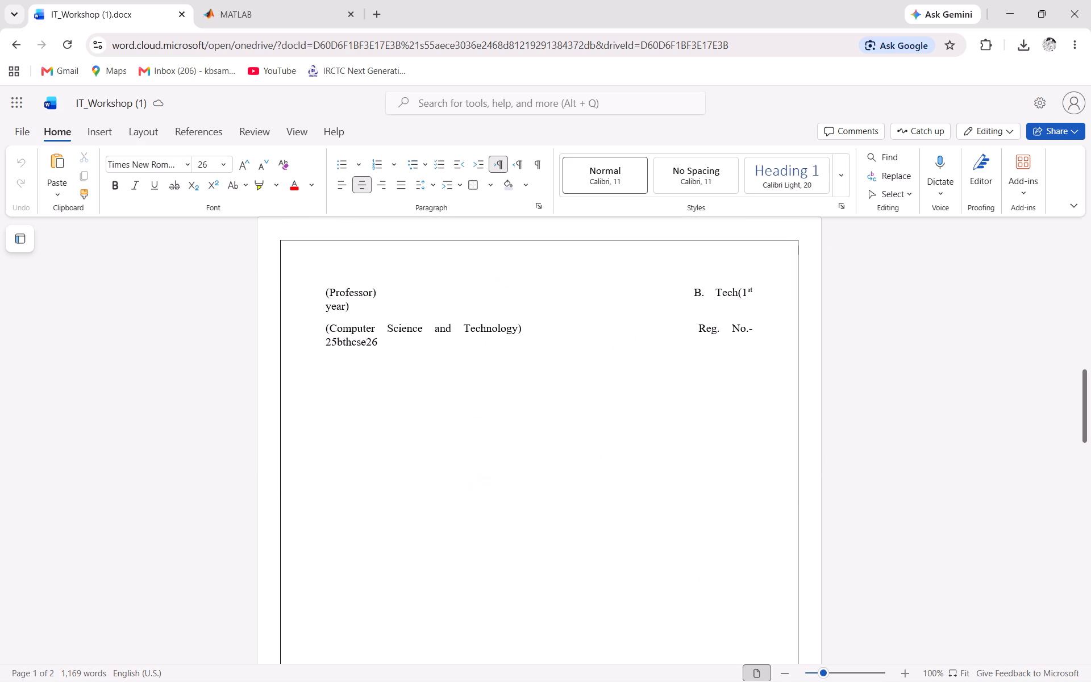
scroll(383, 427, "up", 3)
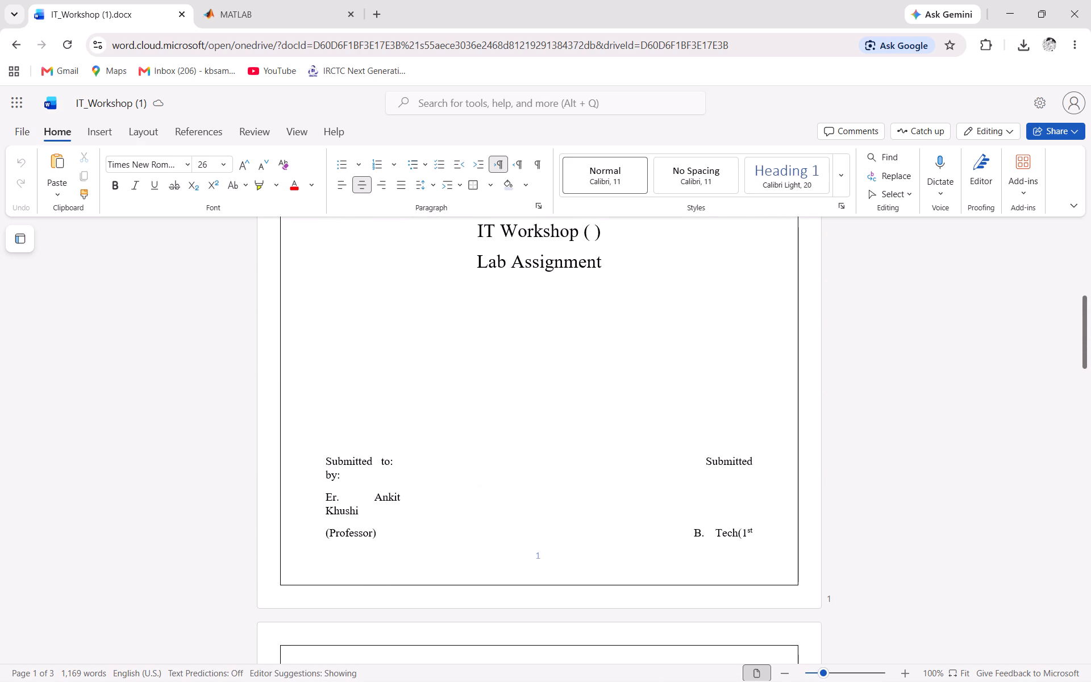
left_click(351, 425)
scroll(351, 425, "down", 9)
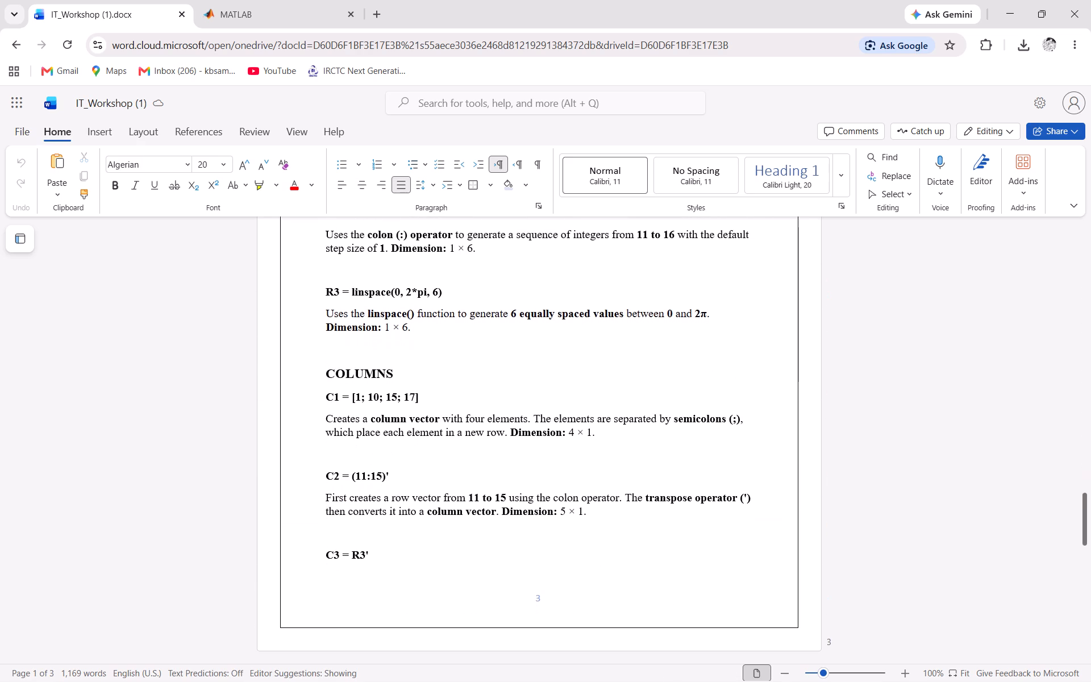
scroll(351, 425, "up", 4)
scroll(351, 425, "down", 2)
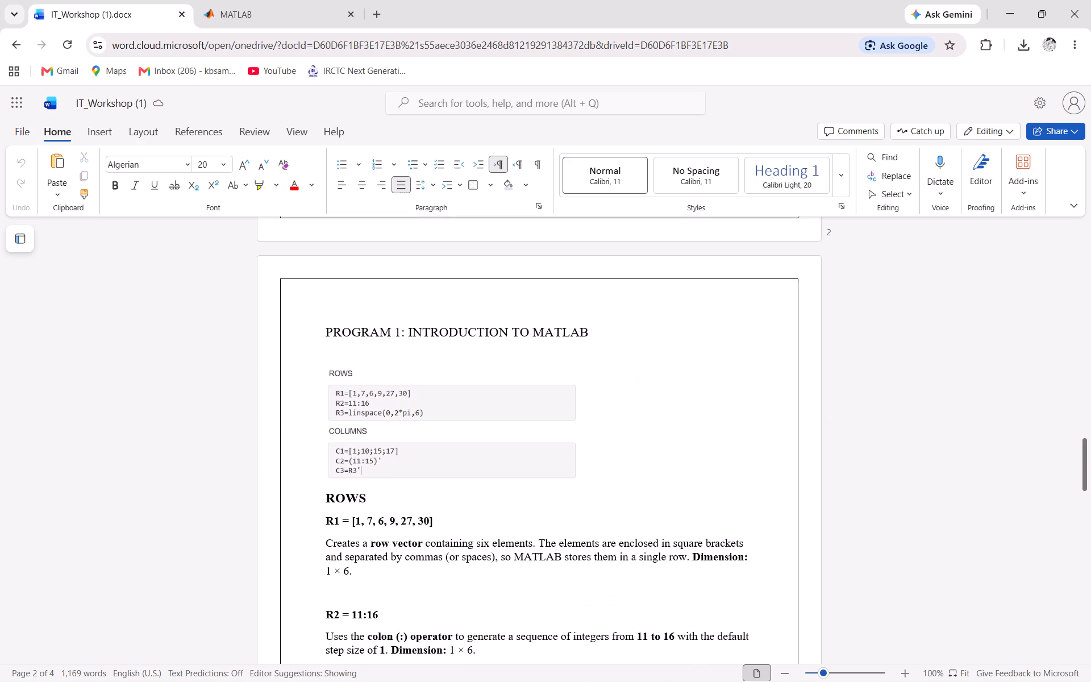
scroll(351, 425, "down", 8)
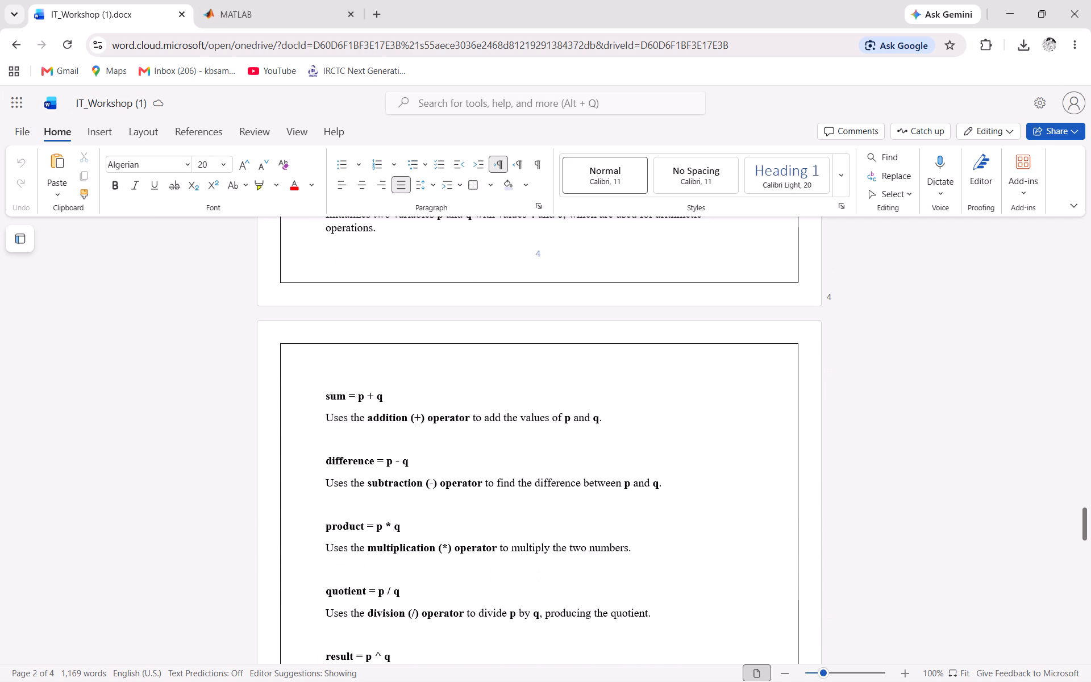
Return to the Word for the web document list and open krishnamatlab from the recent documents.
left_click(21, 43)
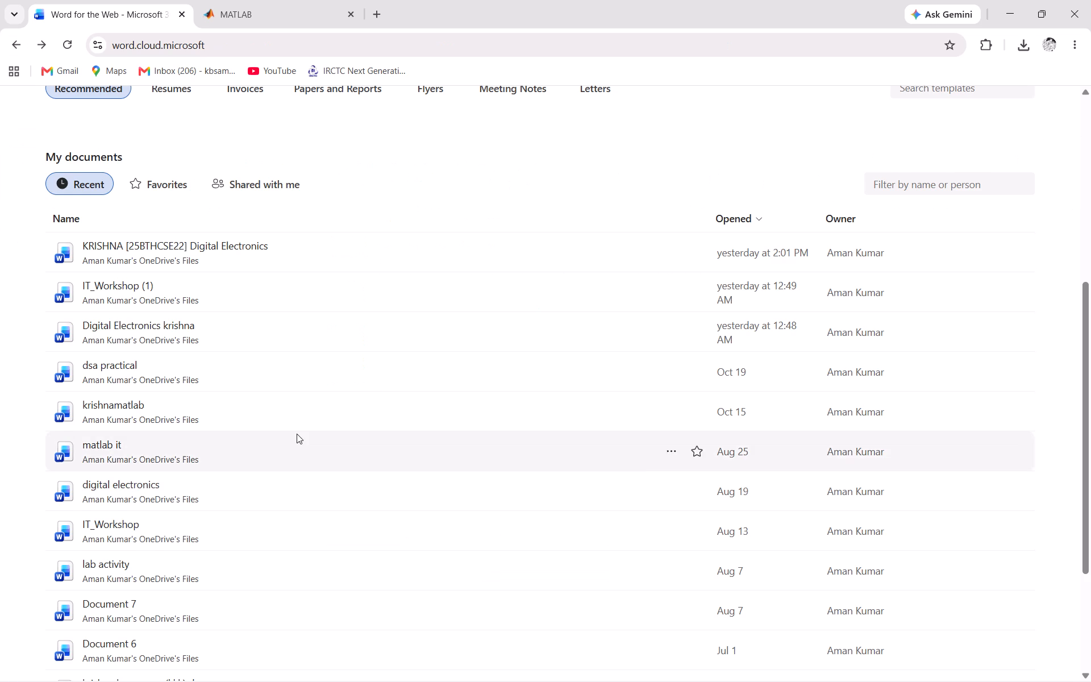
scroll(297, 434, "down", 1)
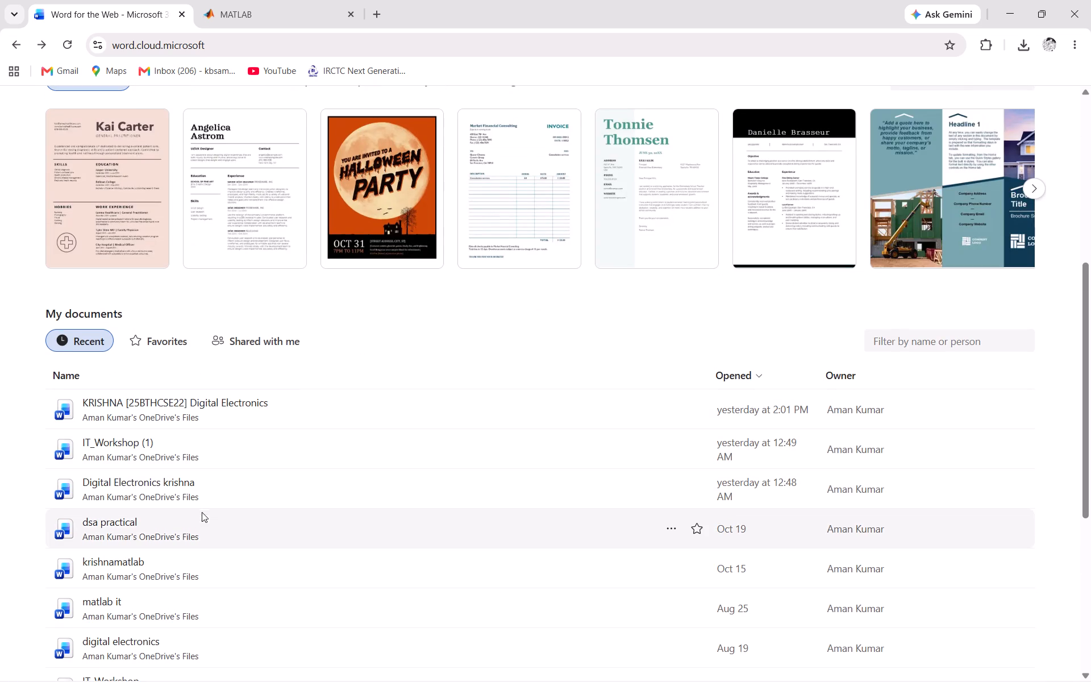
scroll(216, 531, "down", 2)
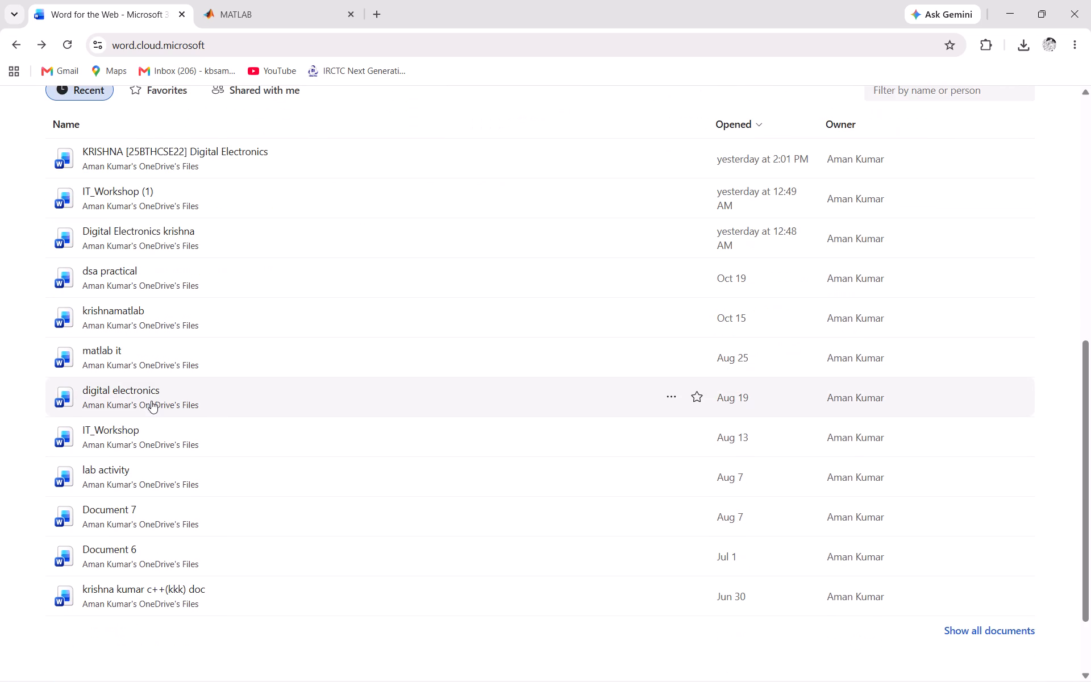
left_click(120, 308)
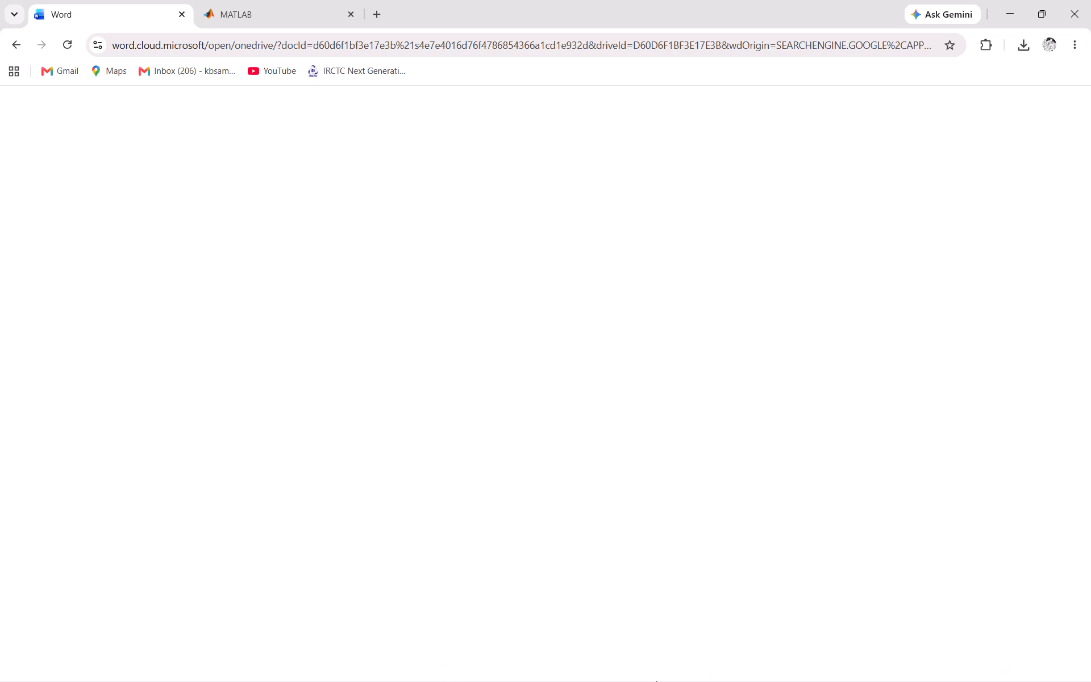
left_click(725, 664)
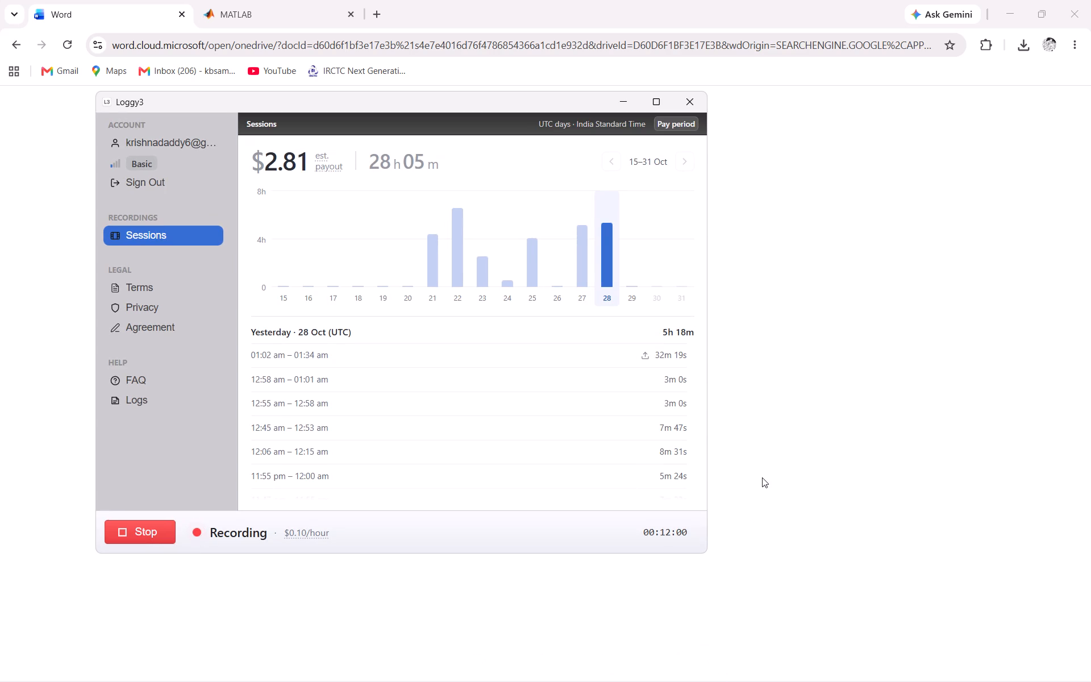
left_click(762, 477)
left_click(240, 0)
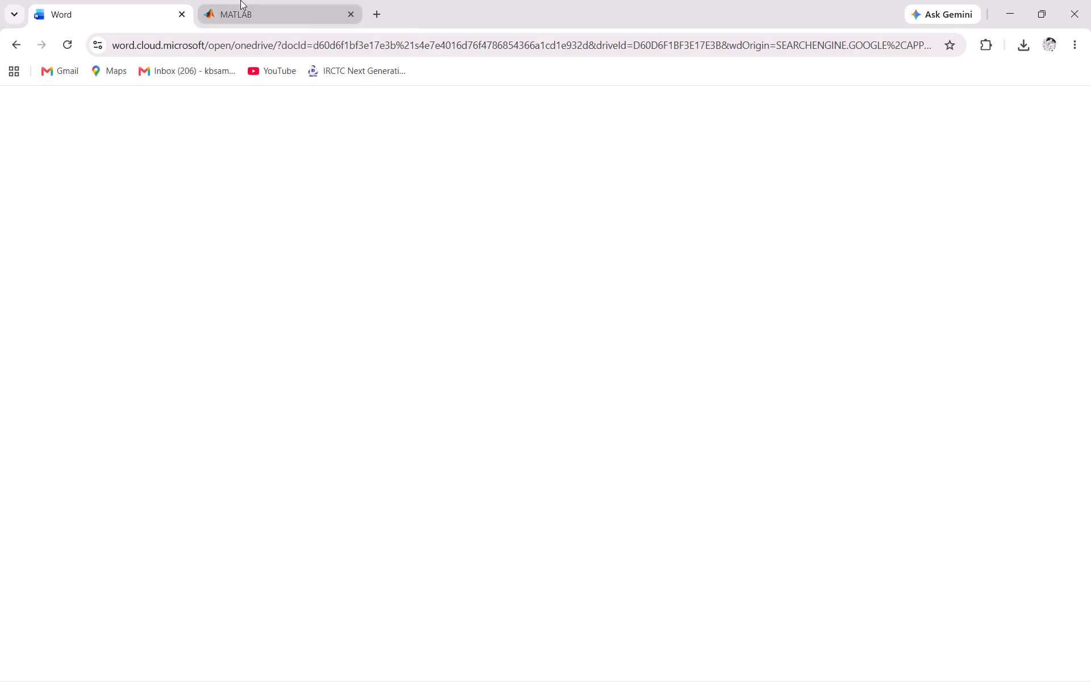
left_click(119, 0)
Look through krishnamatlab from the cover page and introduction to the Basic Mathematical Functions section under Inbuilt function in MATLAB.
scroll(434, 323, "down", 1)
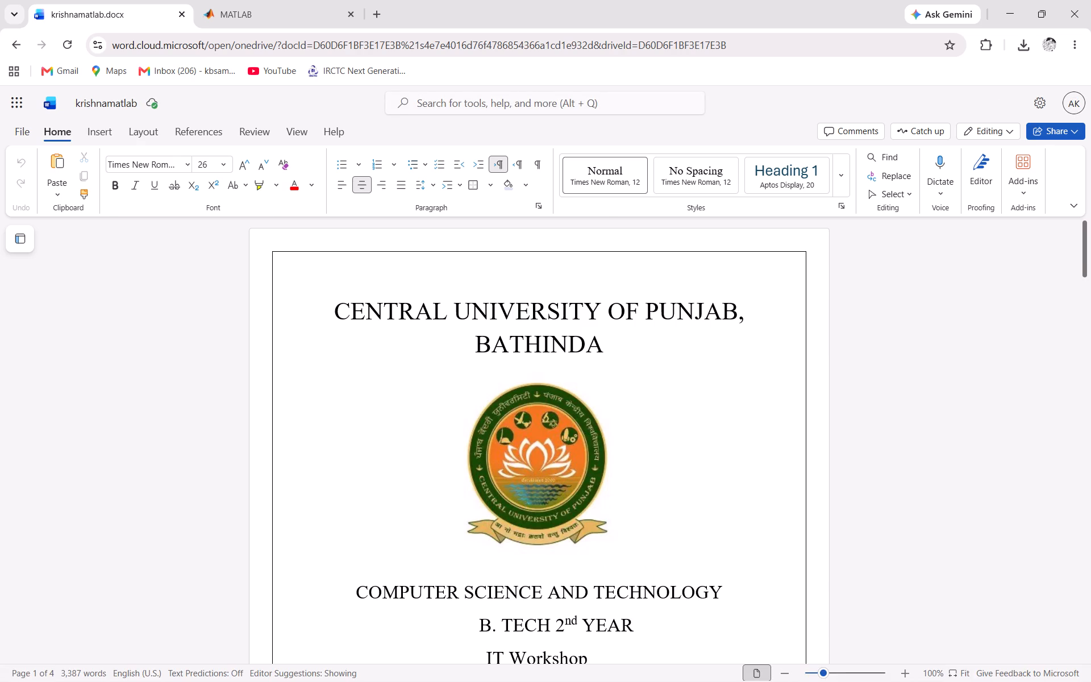
scroll(739, 359, "down", 6)
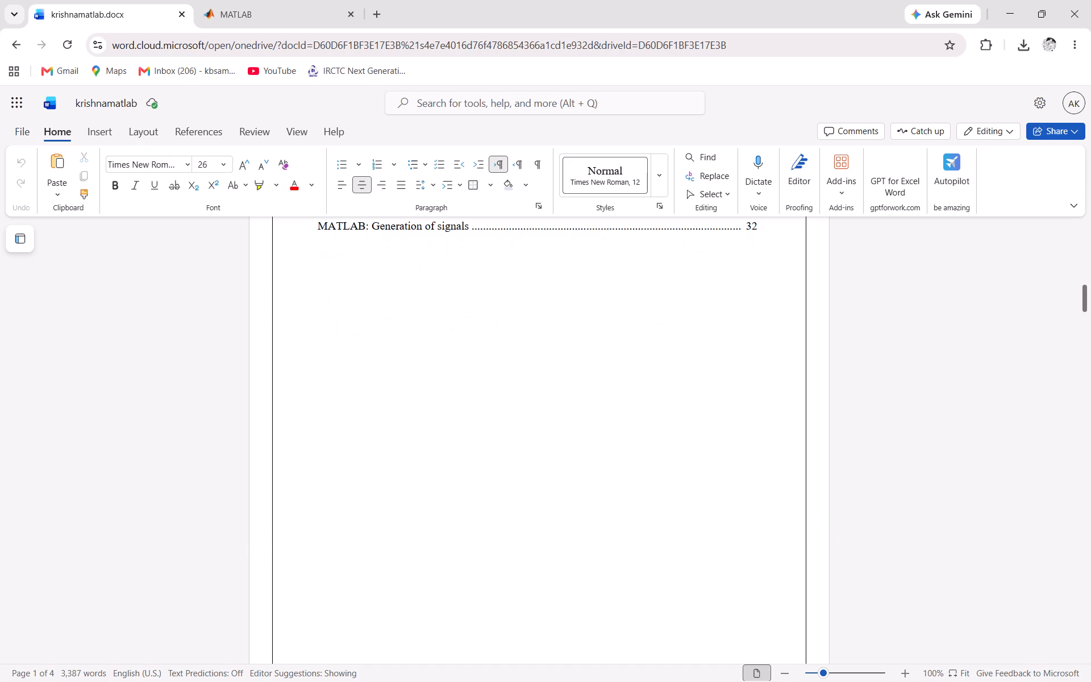
scroll(739, 359, "down", 4)
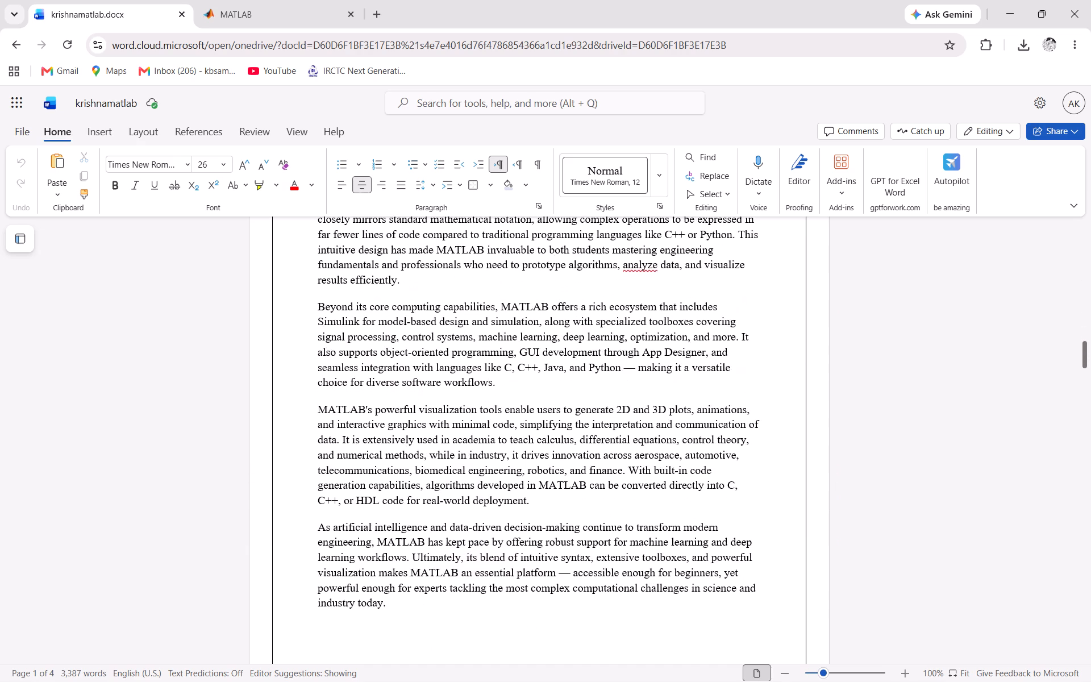
scroll(739, 359, "down", 6)
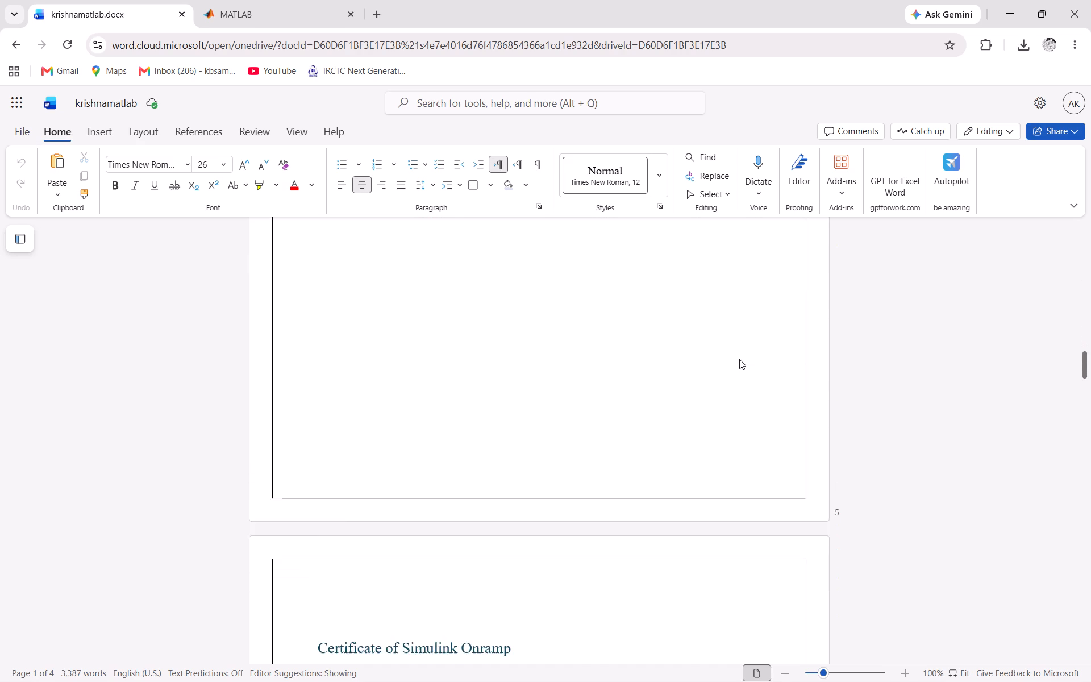
scroll(739, 359, "down", 3)
scroll(739, 359, "up", 1)
scroll(739, 359, "down", 2)
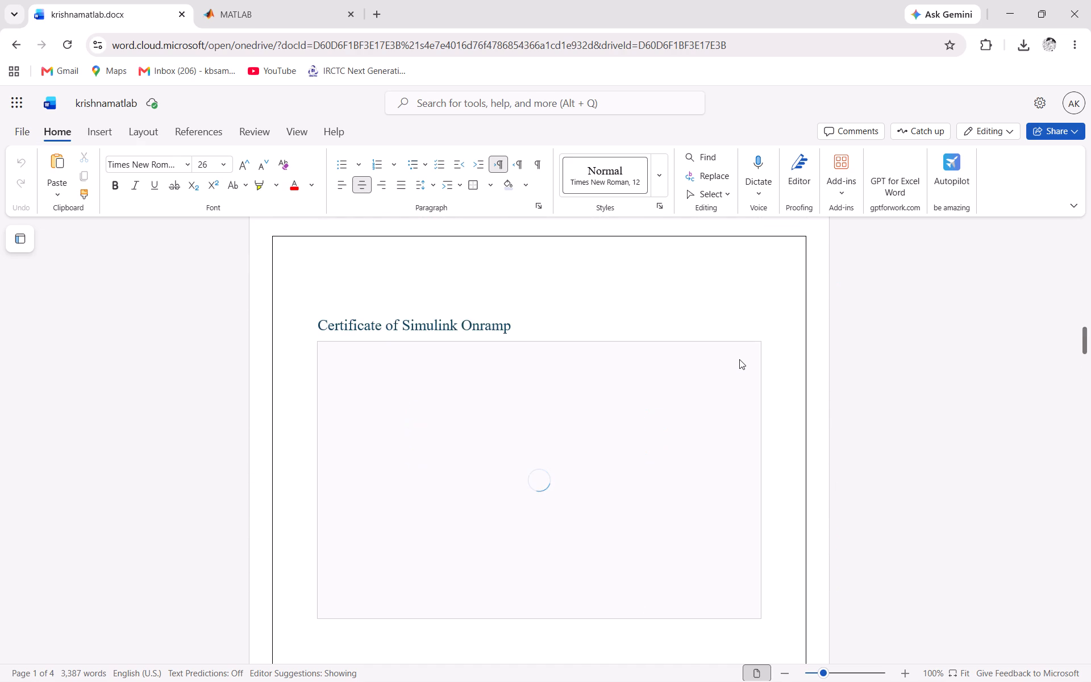
scroll(739, 359, "down", 3)
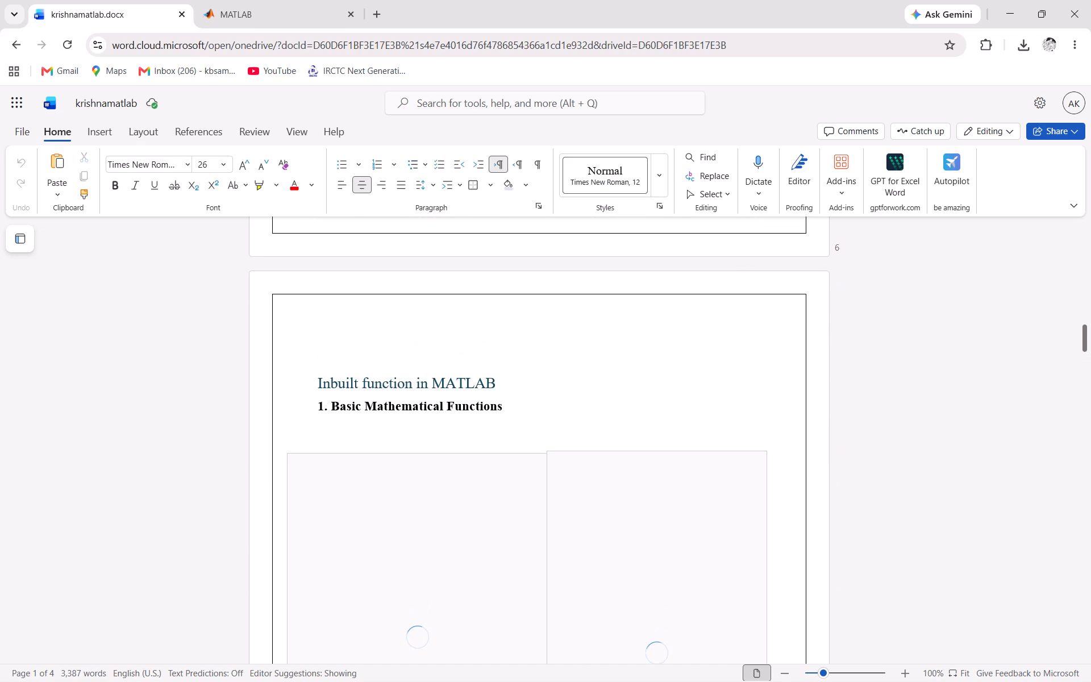
scroll(692, 448, "down", 2)
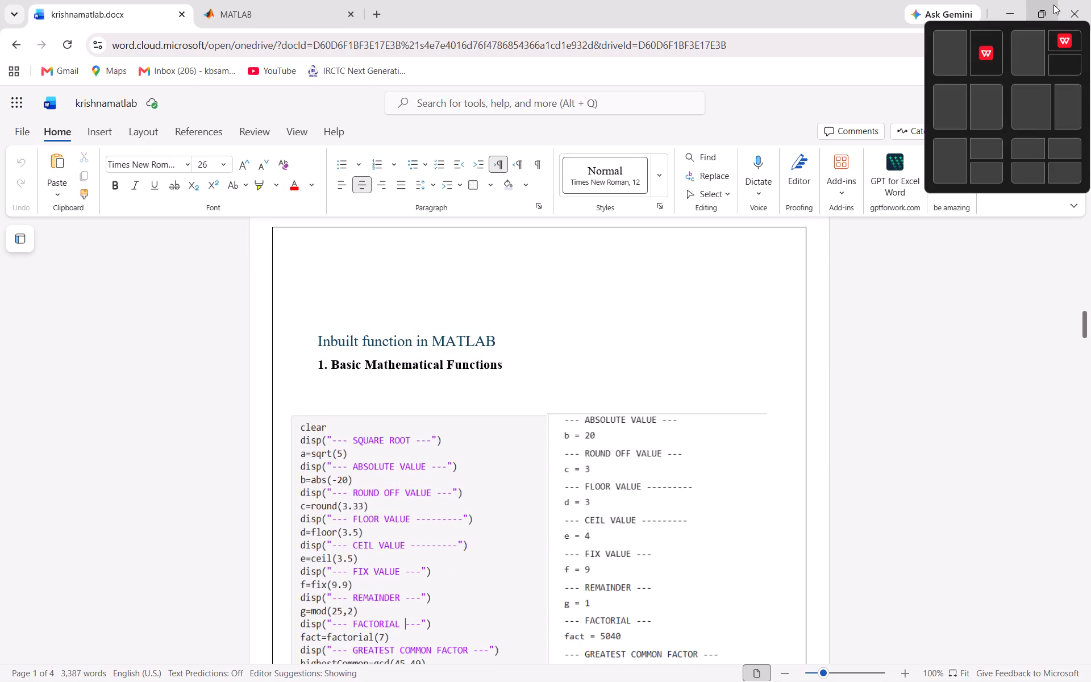
Arrange the krishnamatlab browser window side by side with the WPS document kusum.docx.
left_click(961, 43)
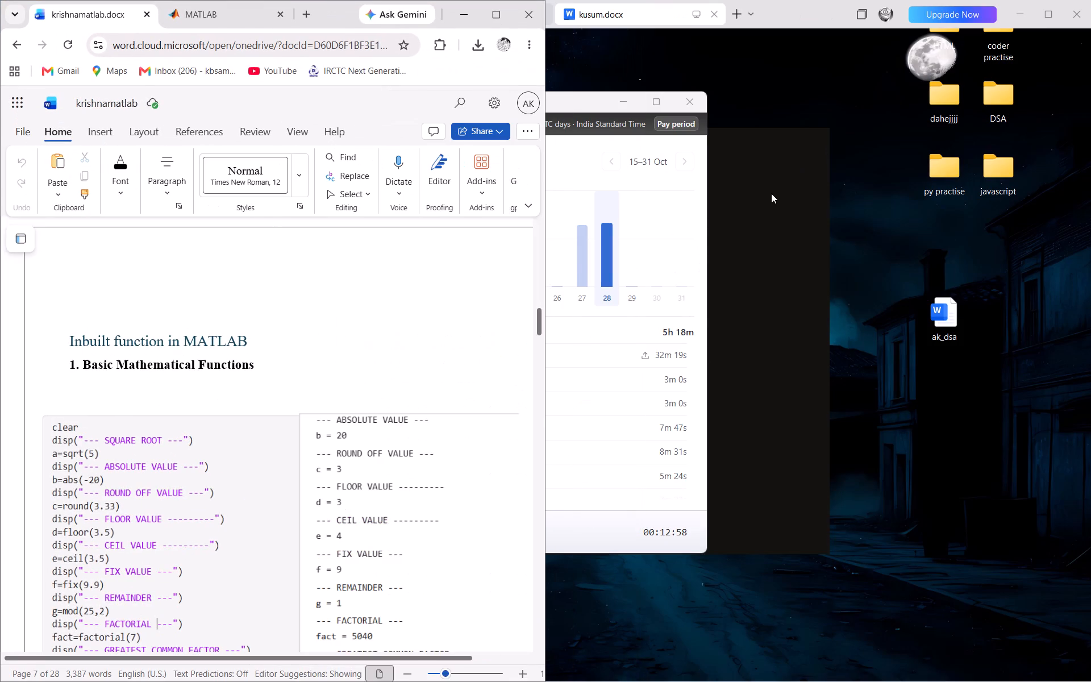
Look back through kusum.docx to find the Basic Mathematical Functions section under Inbuilt Functions, Tables and Formula.
scroll(786, 363, "up", 4)
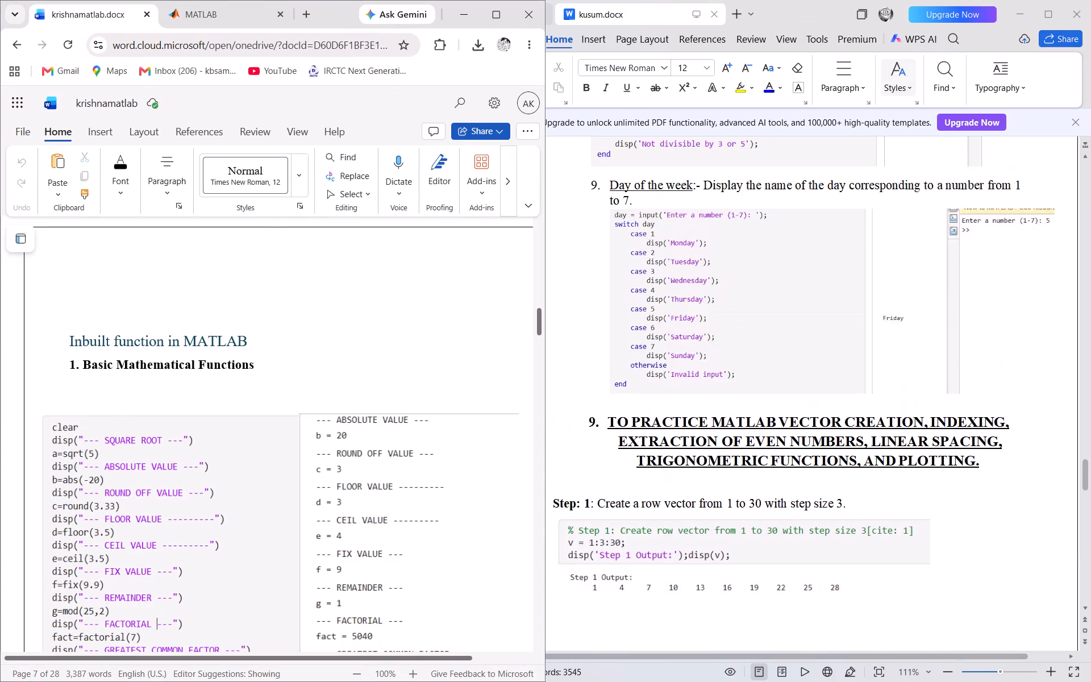
scroll(786, 363, "up", 13)
scroll(786, 363, "up", 20)
scroll(786, 363, "up", 4)
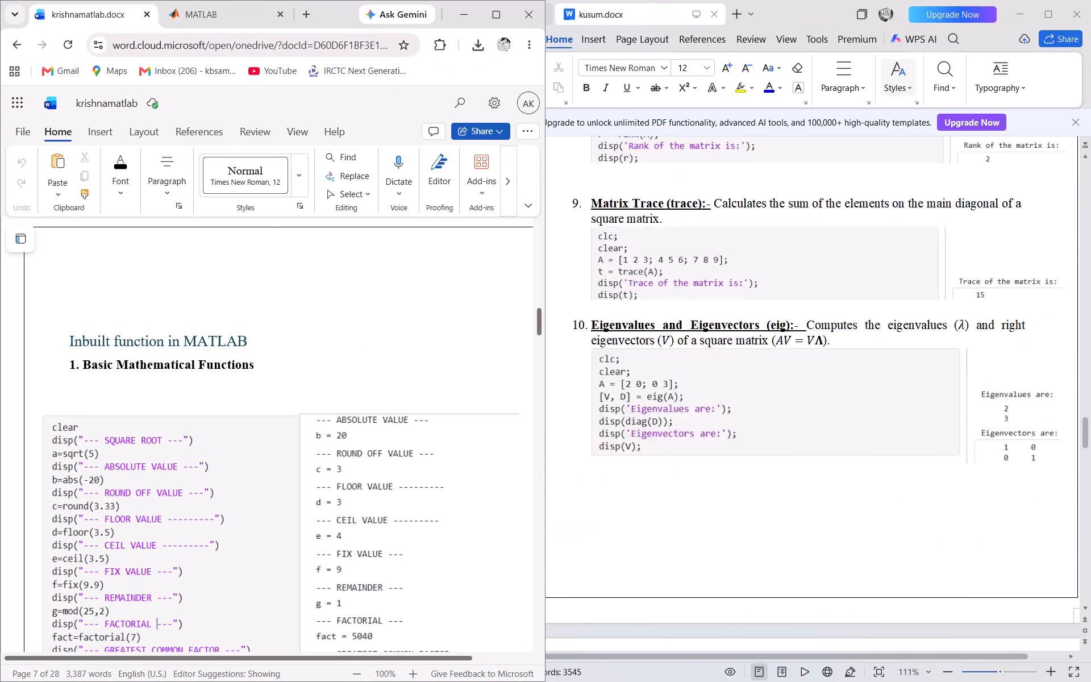
scroll(786, 363, "up", 13)
scroll(786, 363, "up", 19)
scroll(786, 363, "up", 5)
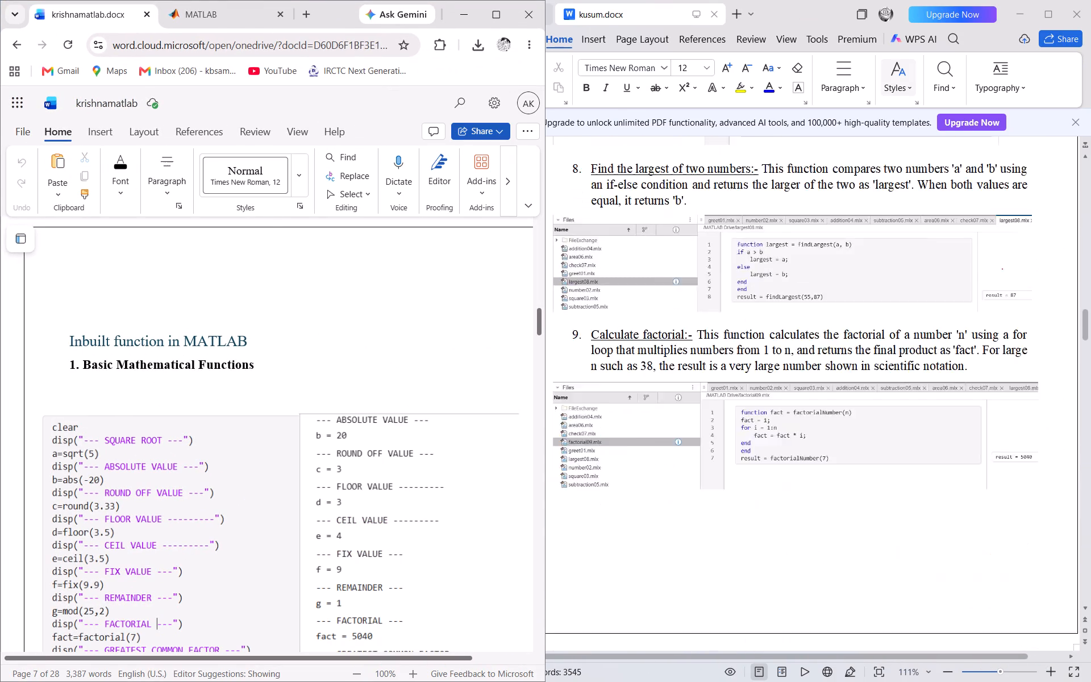
scroll(786, 363, "up", 19)
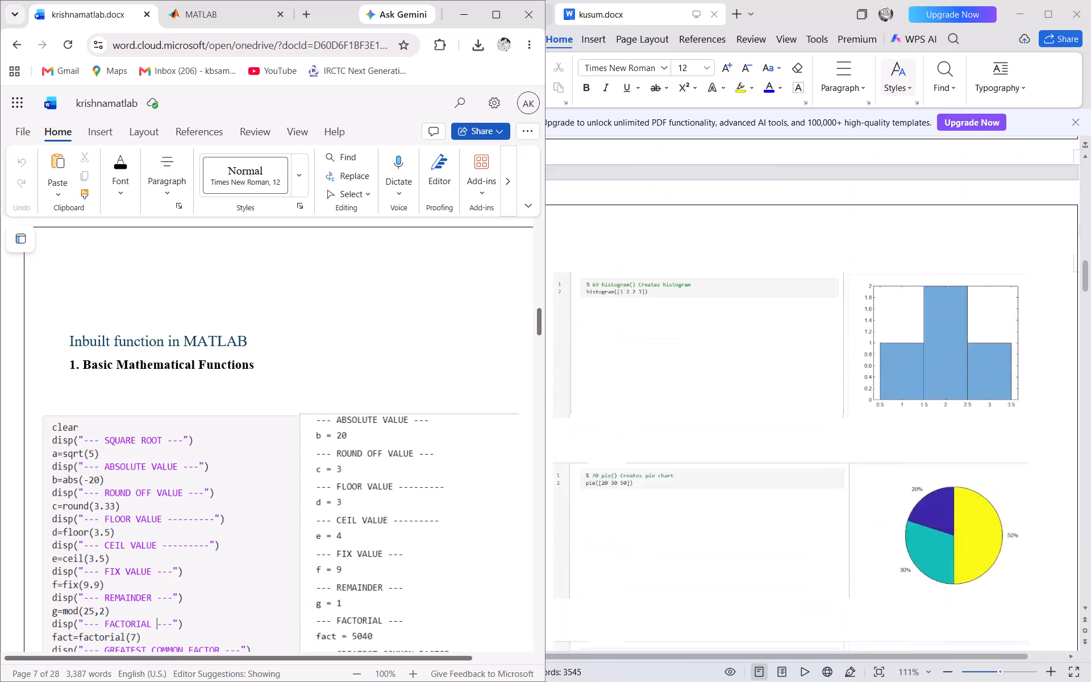
scroll(715, 453, "up", 7)
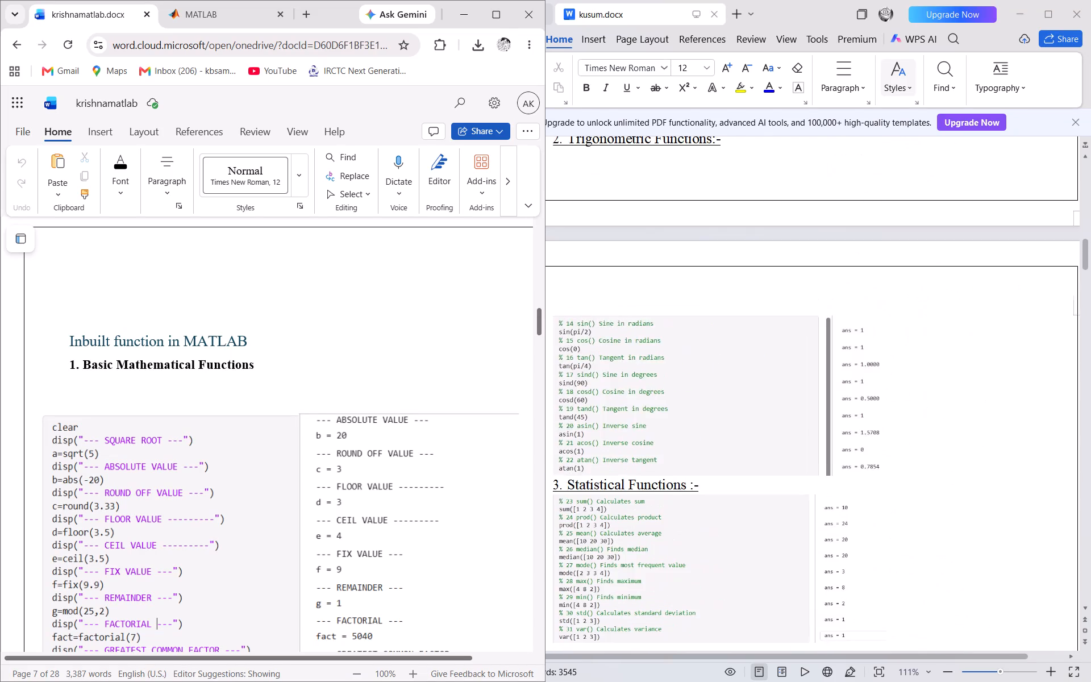
scroll(715, 453, "up", 6)
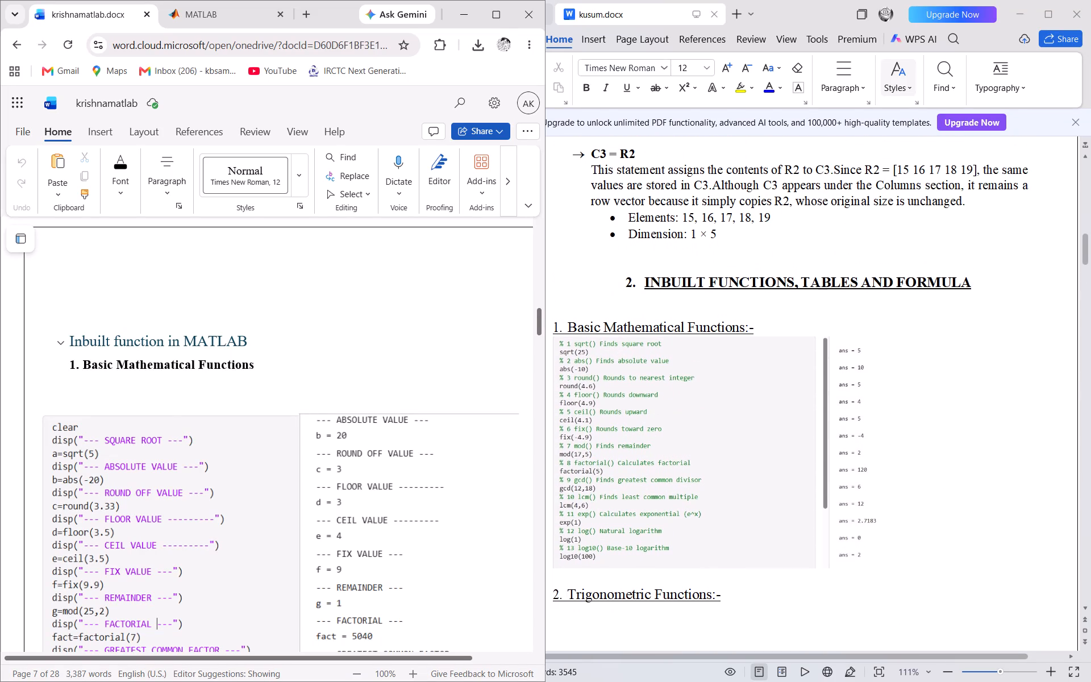
Compare the basic mathematical, trigonometric and statistical function exercises in krishnamatlab with those in kusum.docx.
scroll(377, 340, "down", 3)
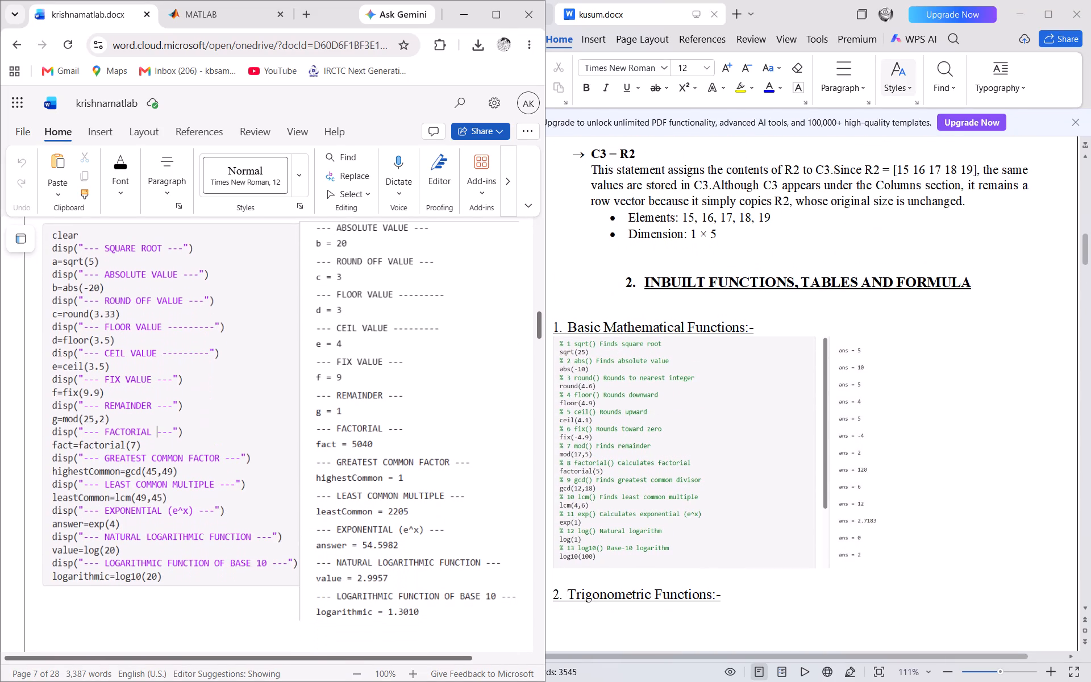
scroll(711, 478, "down", 2)
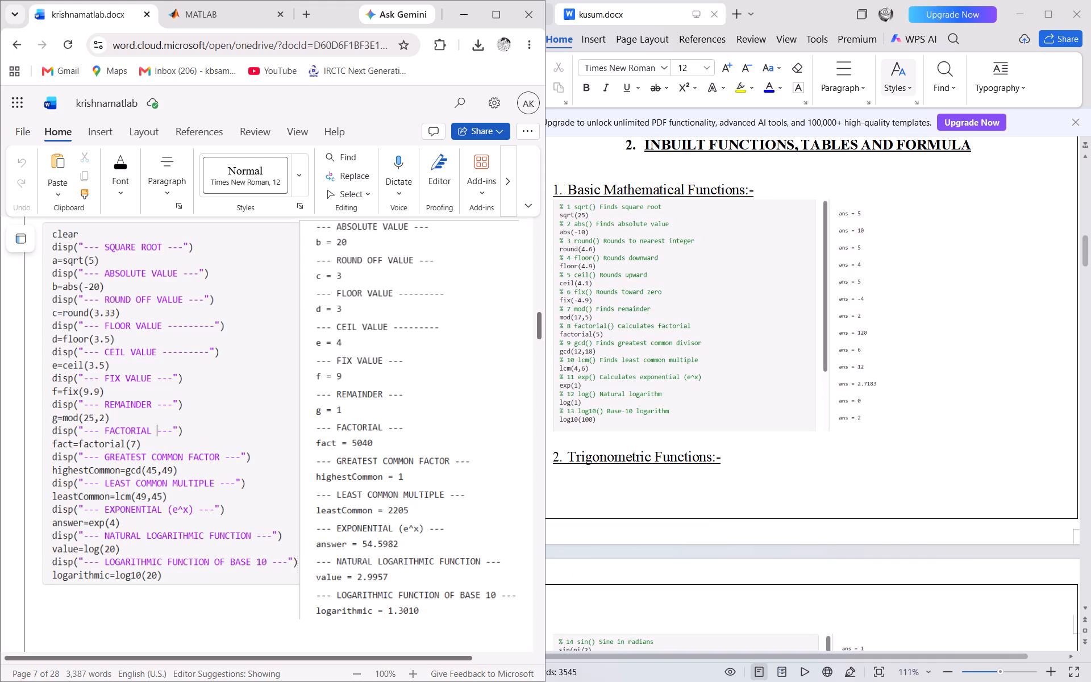
scroll(370, 537, "down", 5)
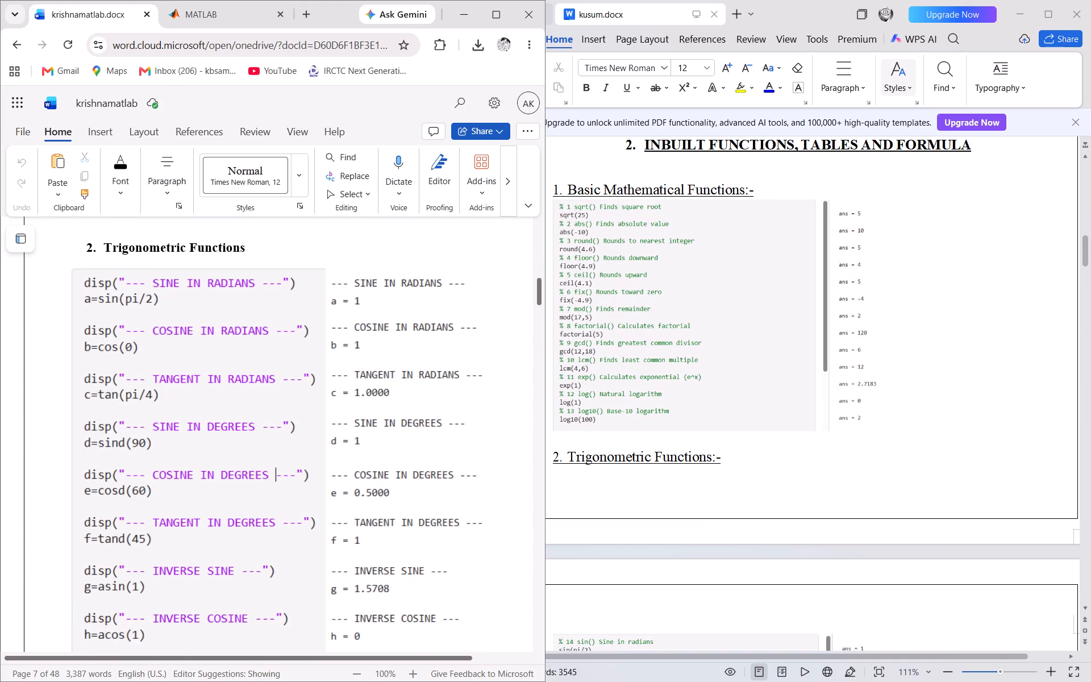
scroll(696, 493, "down", 4)
scroll(397, 505, "down", 4)
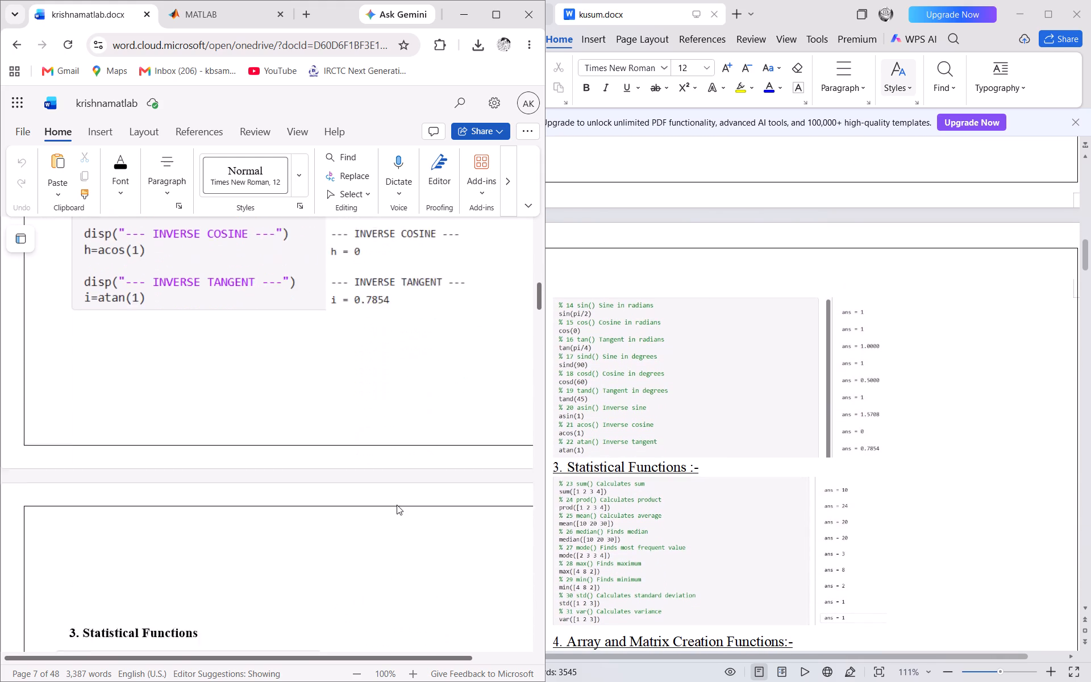
scroll(397, 505, "down", 4)
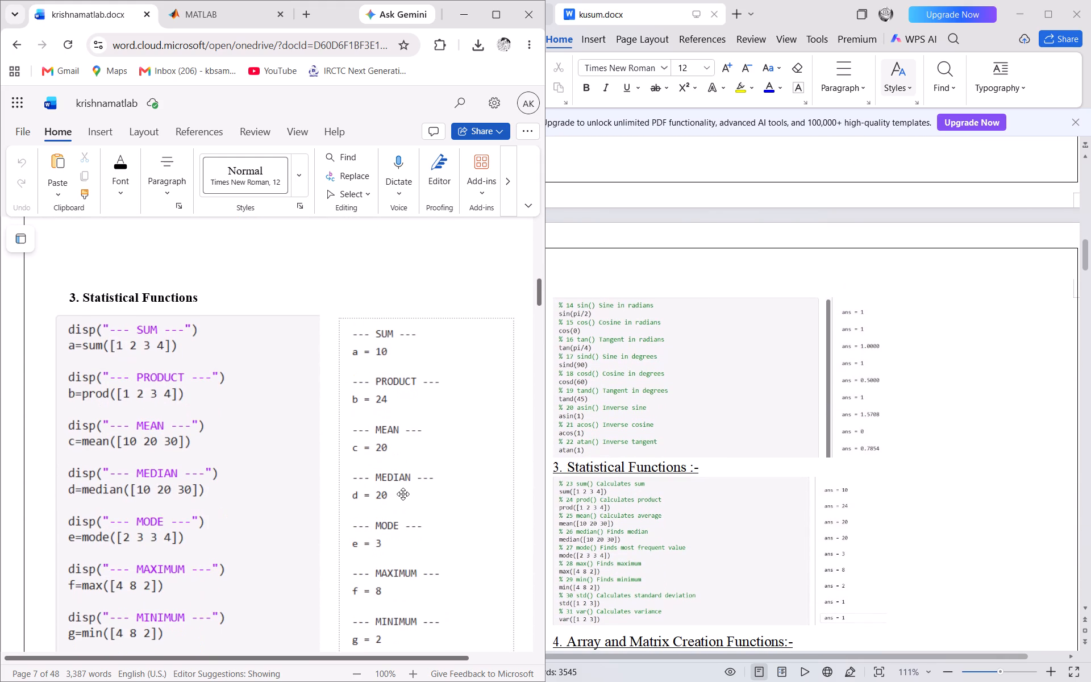
scroll(676, 488, "down", 3)
scroll(445, 540, "down", 2)
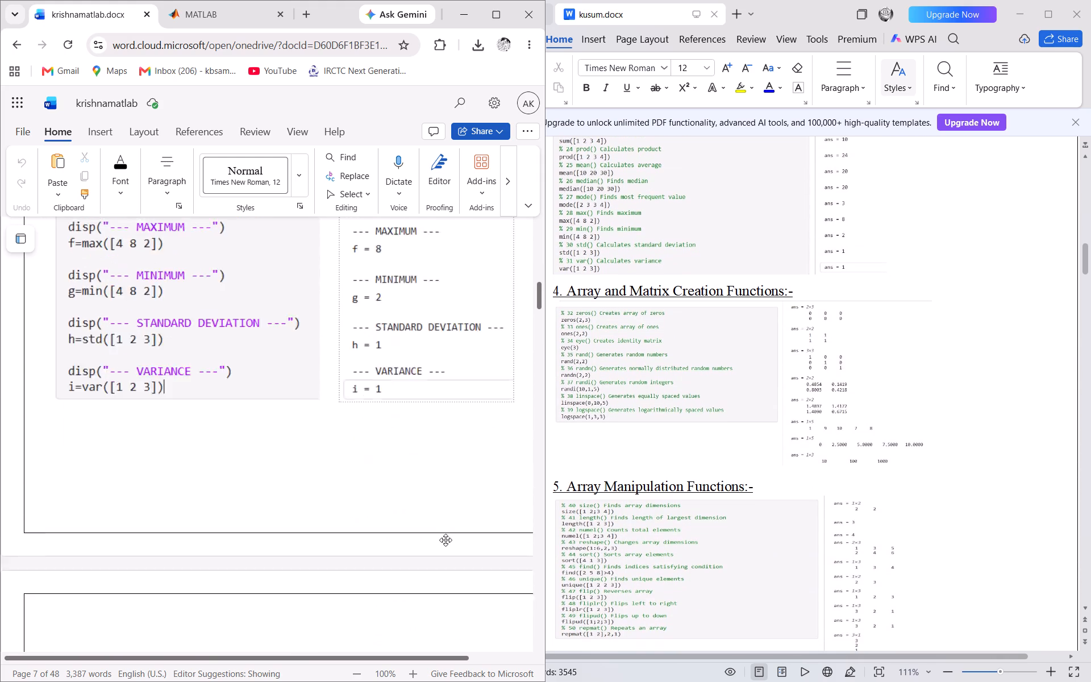
Compare the array and matrix creation and array manipulation exercises, including code and outputs, between krishnamatlab and kusum.docx.
scroll(445, 540, "down", 6)
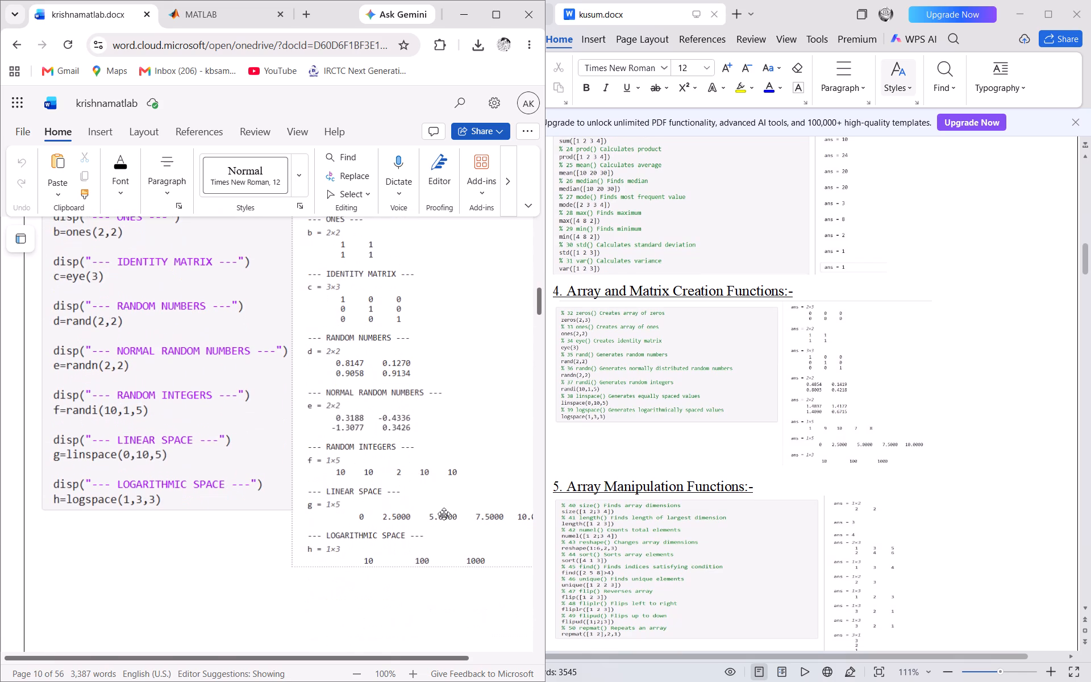
scroll(698, 511, "down", 2)
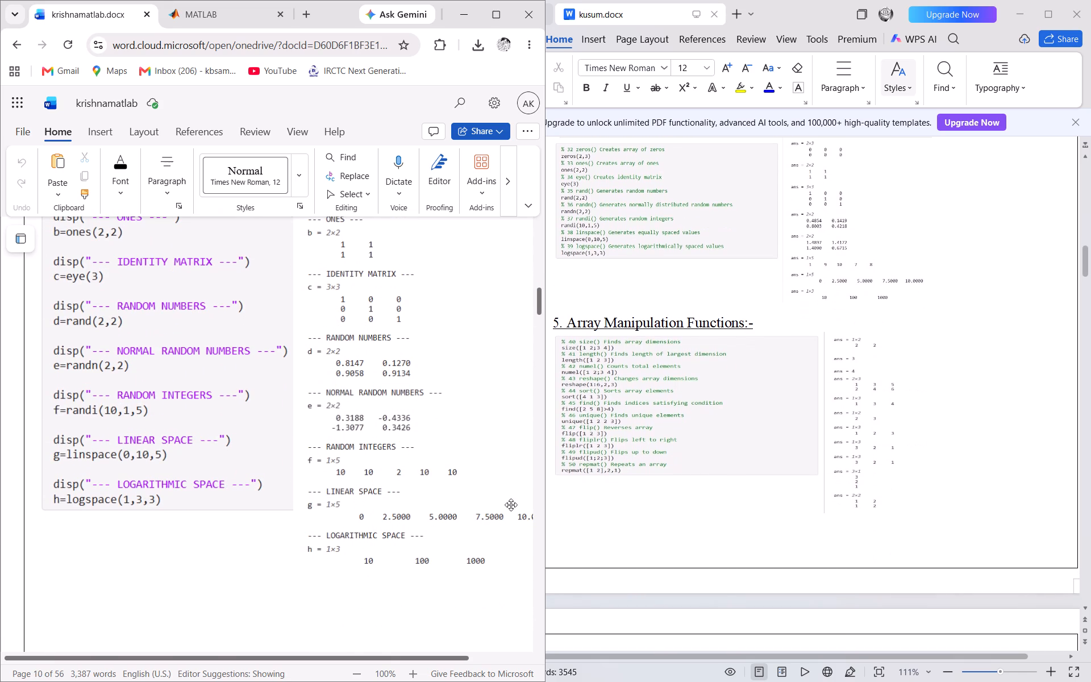
scroll(453, 510, "down", 1)
scroll(453, 510, "up", 2)
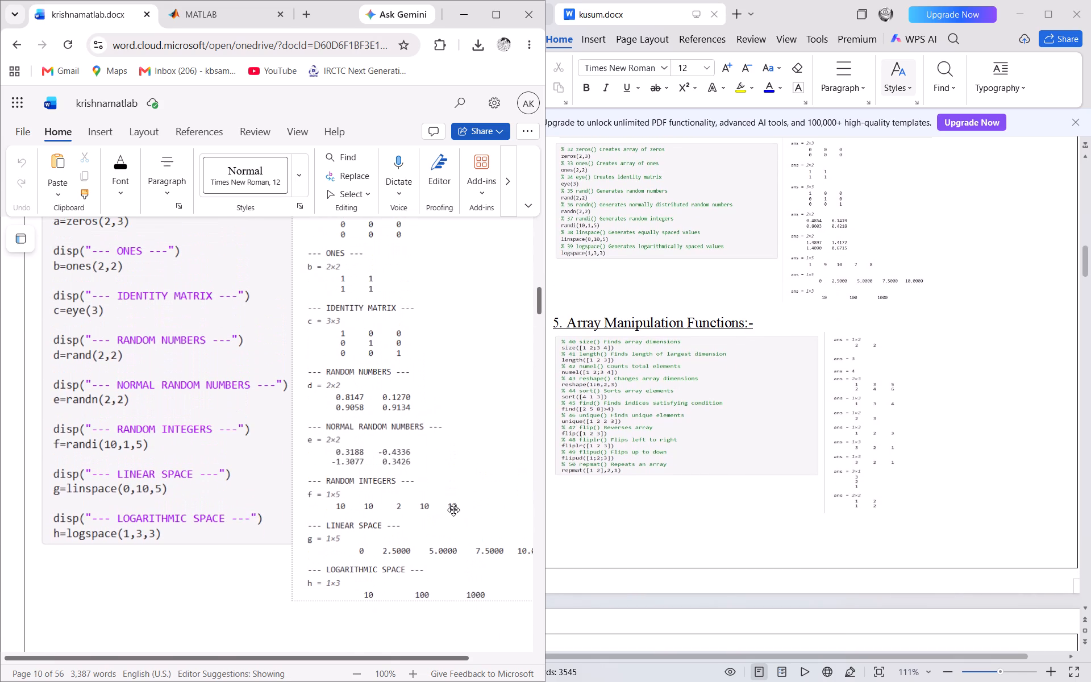
scroll(444, 493, "down", 5)
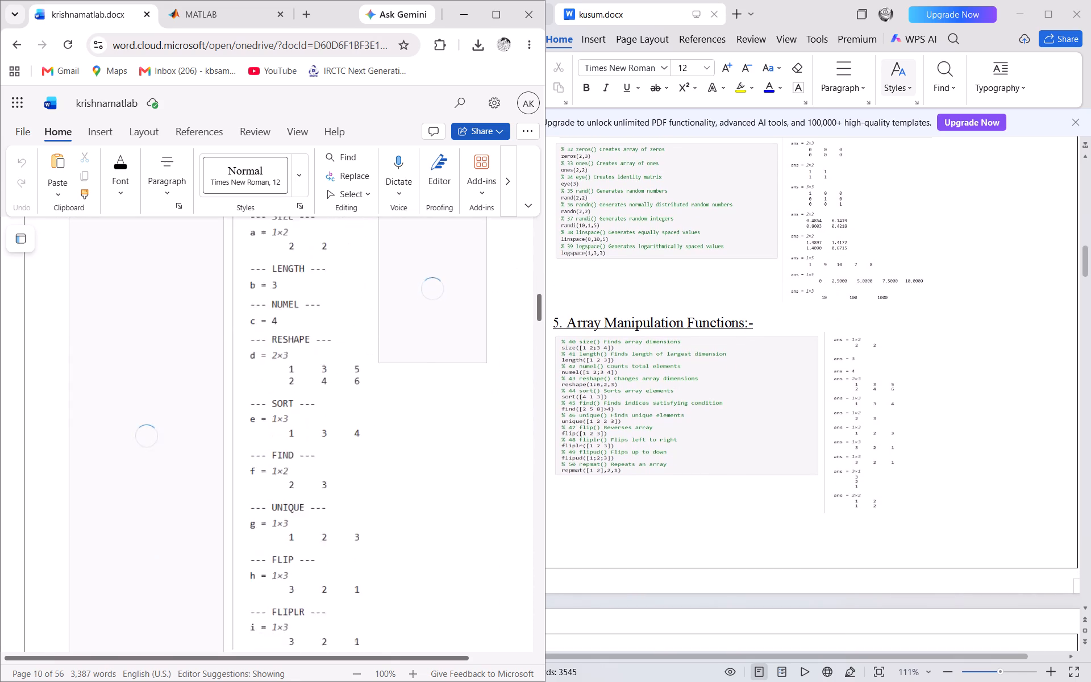
scroll(444, 493, "down", 1)
scroll(444, 493, "up", 1)
scroll(716, 467, "down", 3)
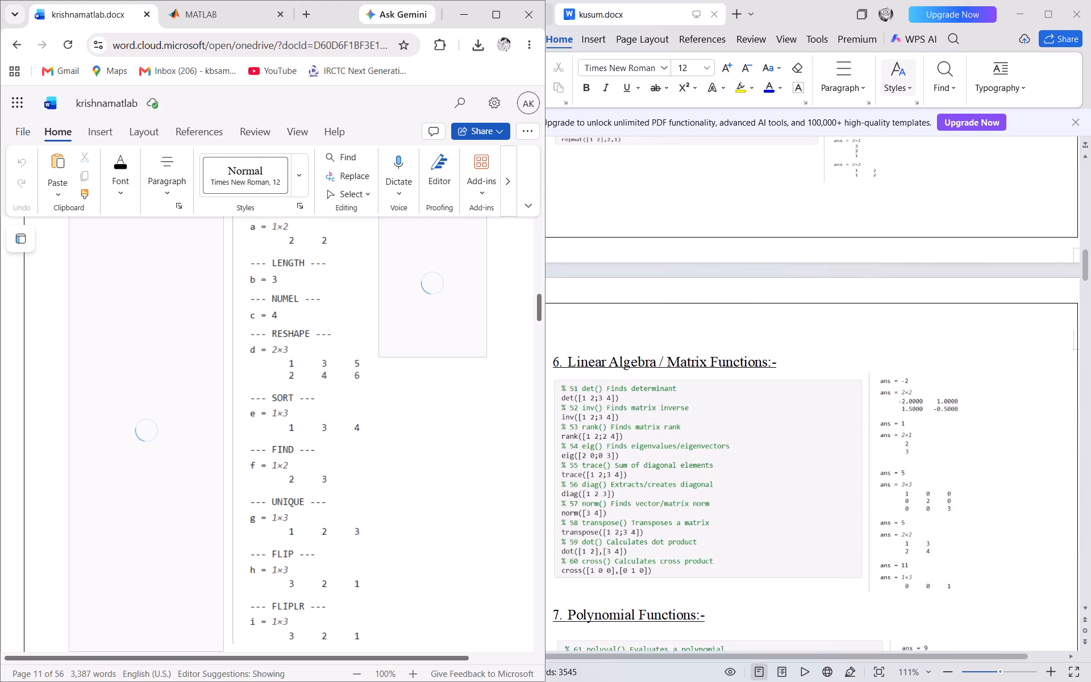
scroll(430, 481, "up", 2)
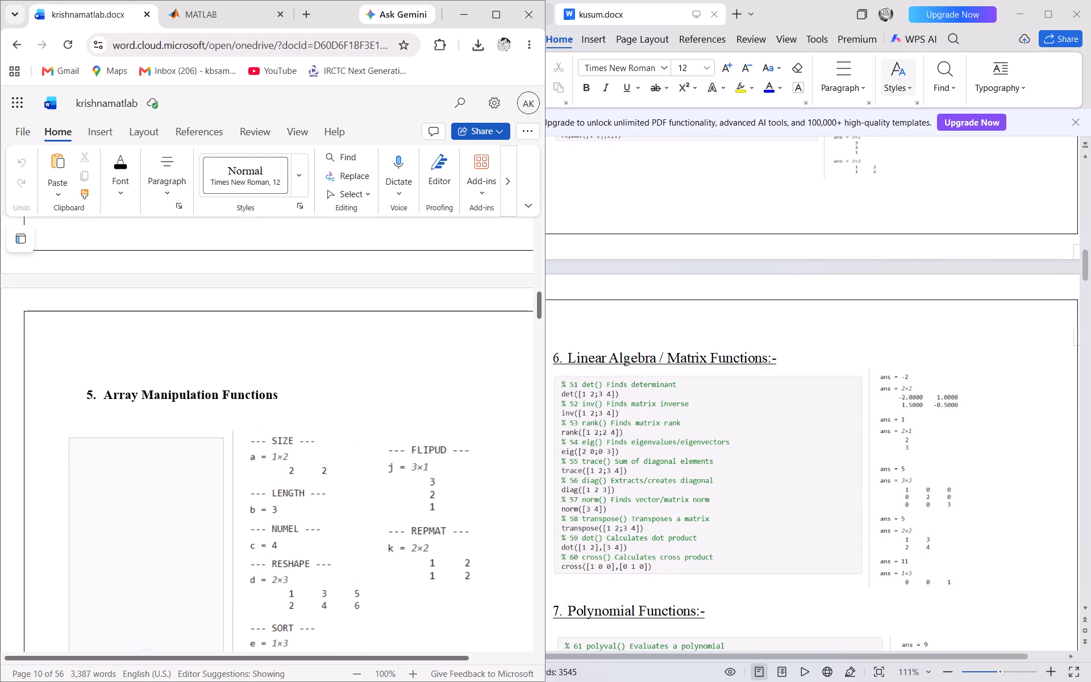
scroll(659, 450, "up", 4)
scroll(329, 489, "down", 2)
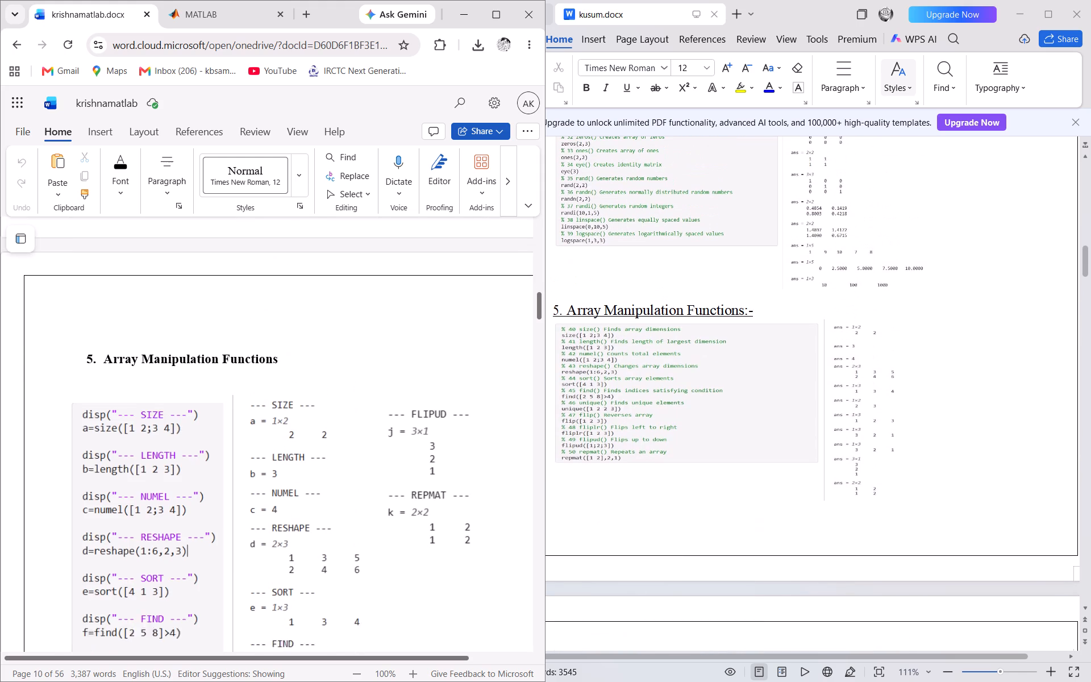
scroll(329, 489, "down", 1)
scroll(329, 489, "up", 1)
scroll(329, 489, "down", 1)
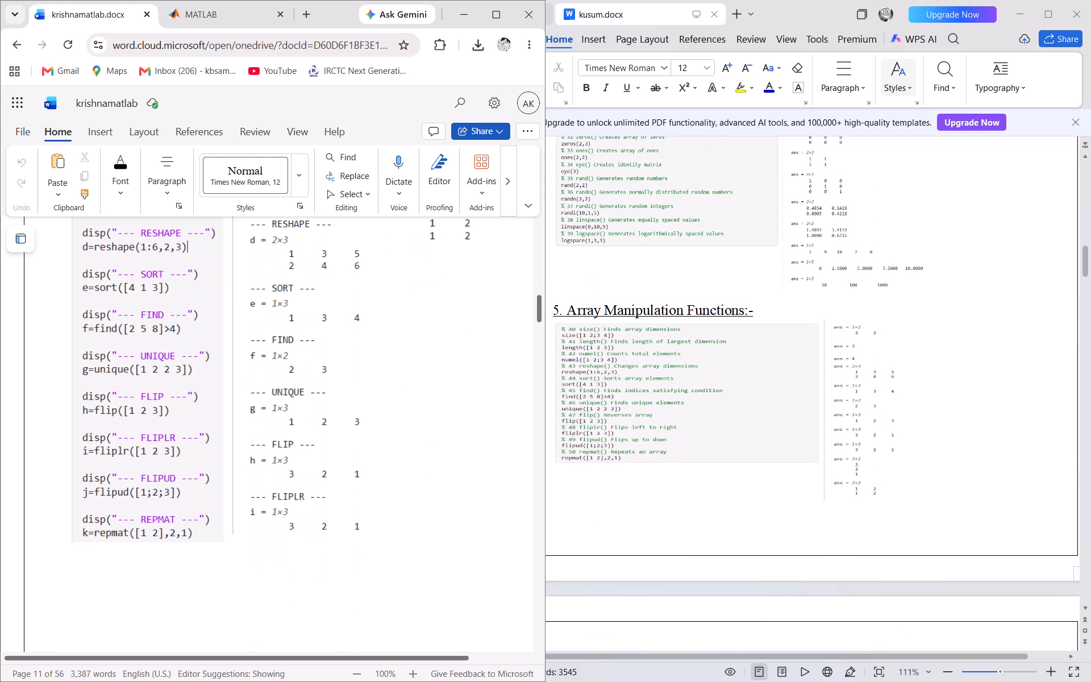
scroll(366, 501, "down", 2)
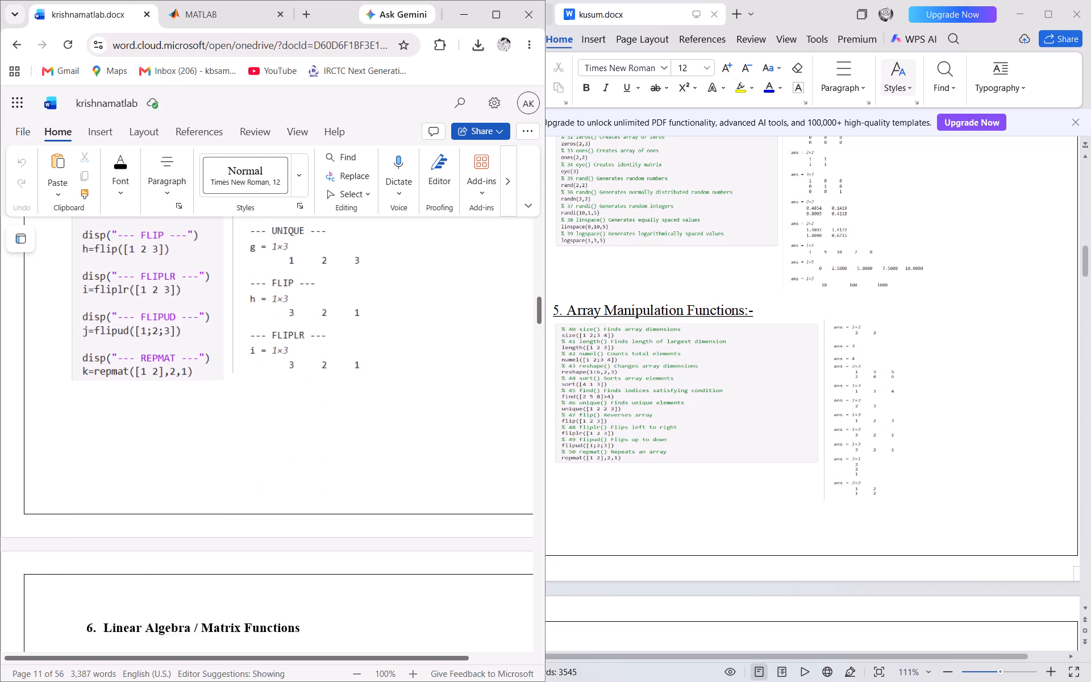
Compare the Linear Algebra / Matrix Functions and Polynomial Functions exercises in krishnamatlab with those in kusum.docx.
scroll(366, 501, "down", 2)
scroll(659, 479, "down", 4)
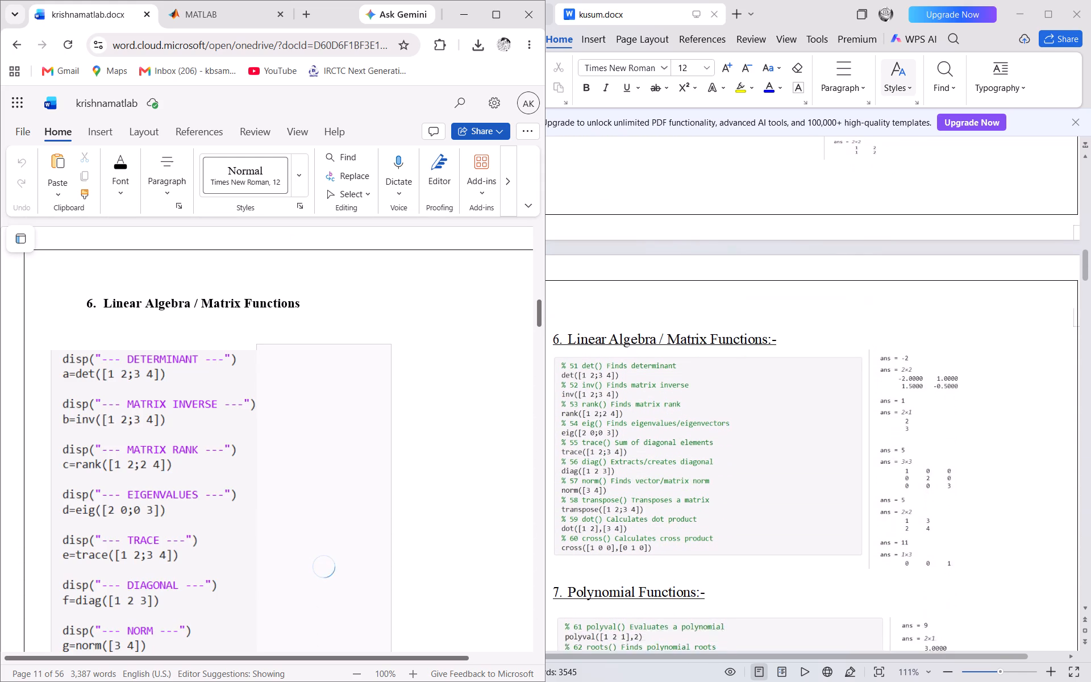
scroll(659, 479, "down", 1)
scroll(460, 488, "down", 5)
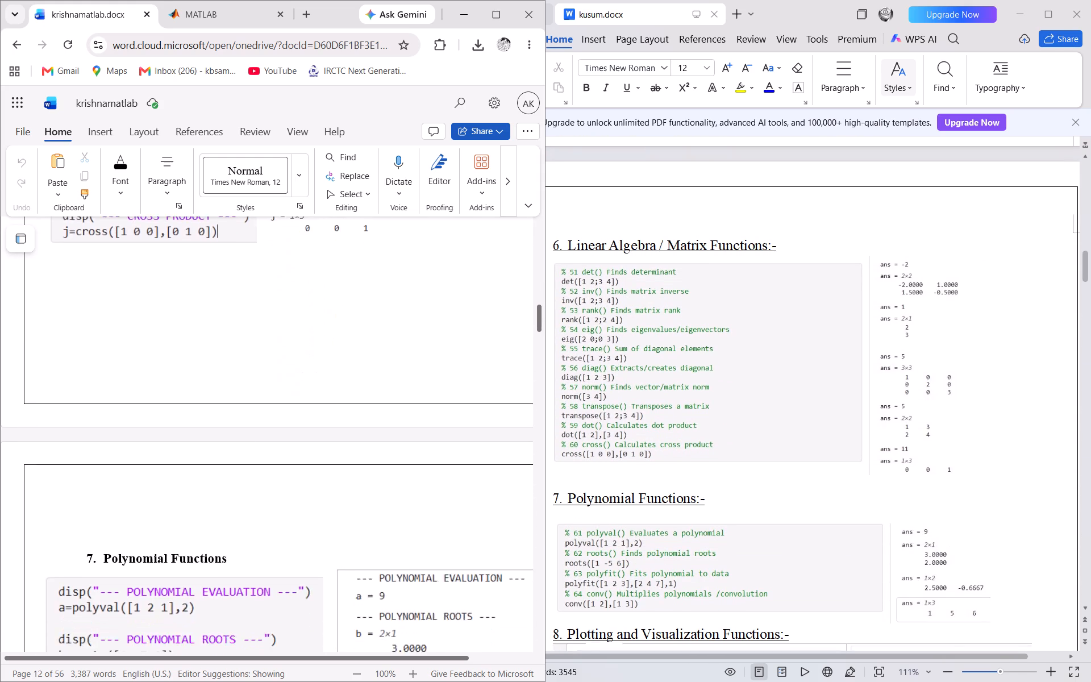
scroll(460, 488, "down", 1)
scroll(689, 508, "down", 4)
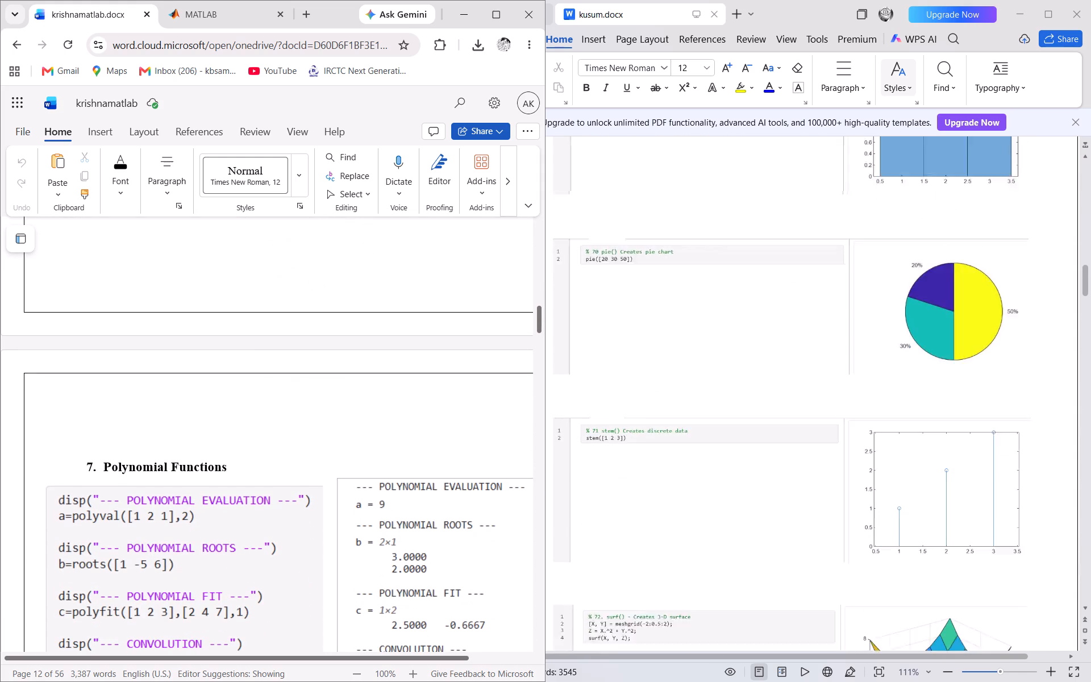
Compare the Plotting and Visualization Functions exercises, including the stem, 3-D surface and 3-D mesh plots, between krishnamatlab and kusum.docx.
scroll(689, 508, "down", 2)
scroll(479, 494, "down", 4)
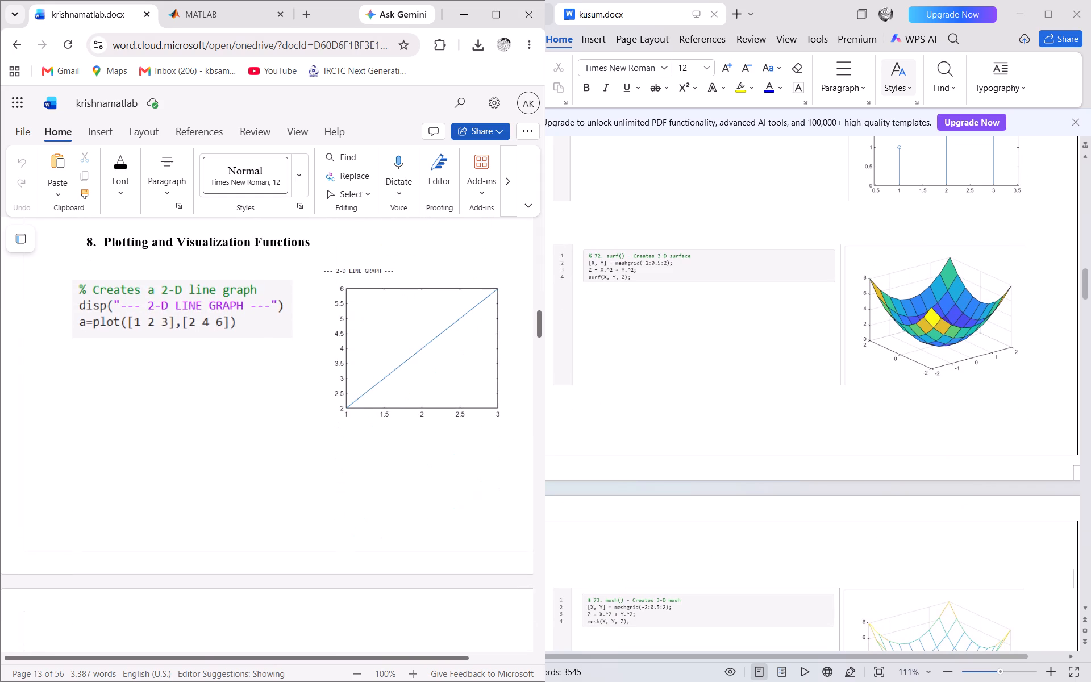
scroll(711, 389, "up", 4)
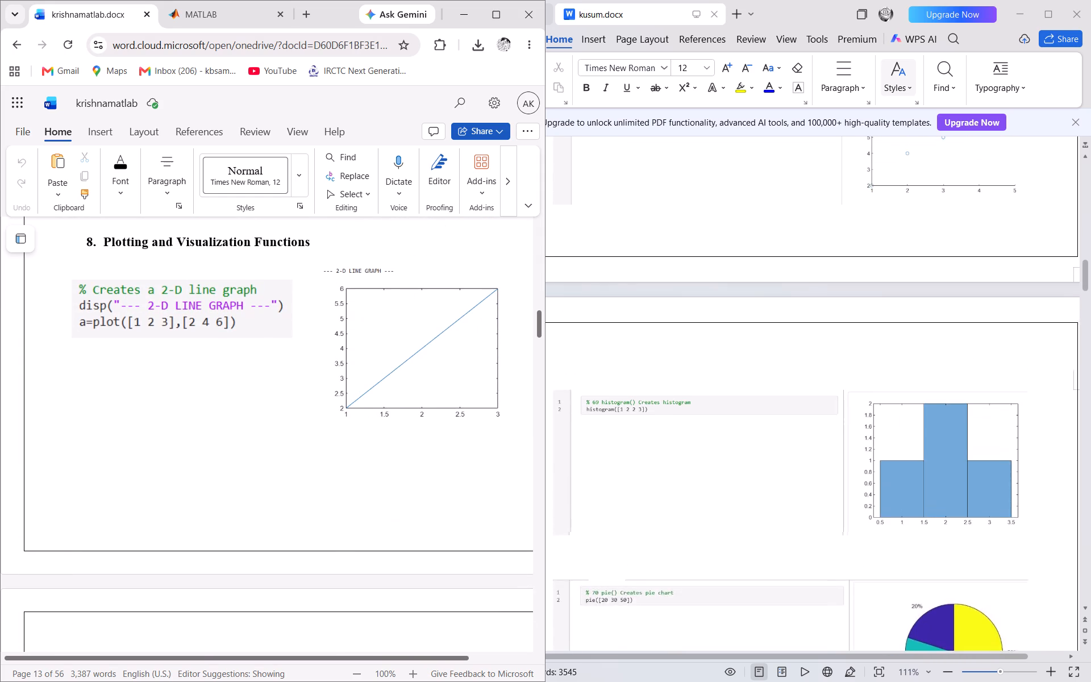
scroll(711, 389, "up", 2)
scroll(412, 455, "down", 8)
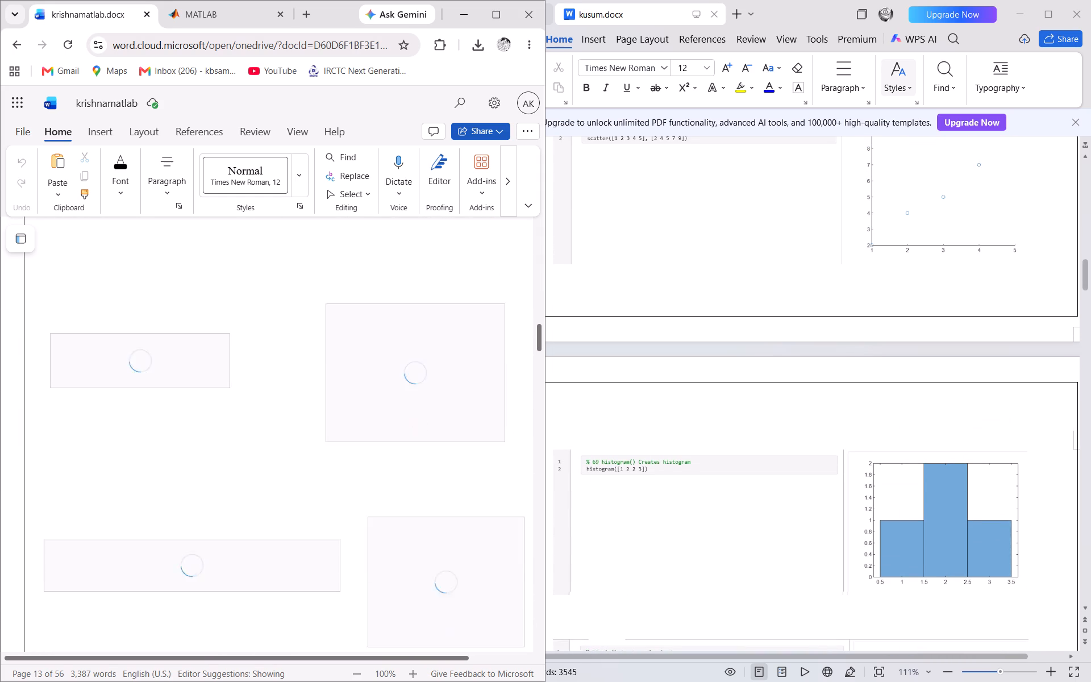
scroll(412, 455, "down", 2)
scroll(412, 455, "up", 4)
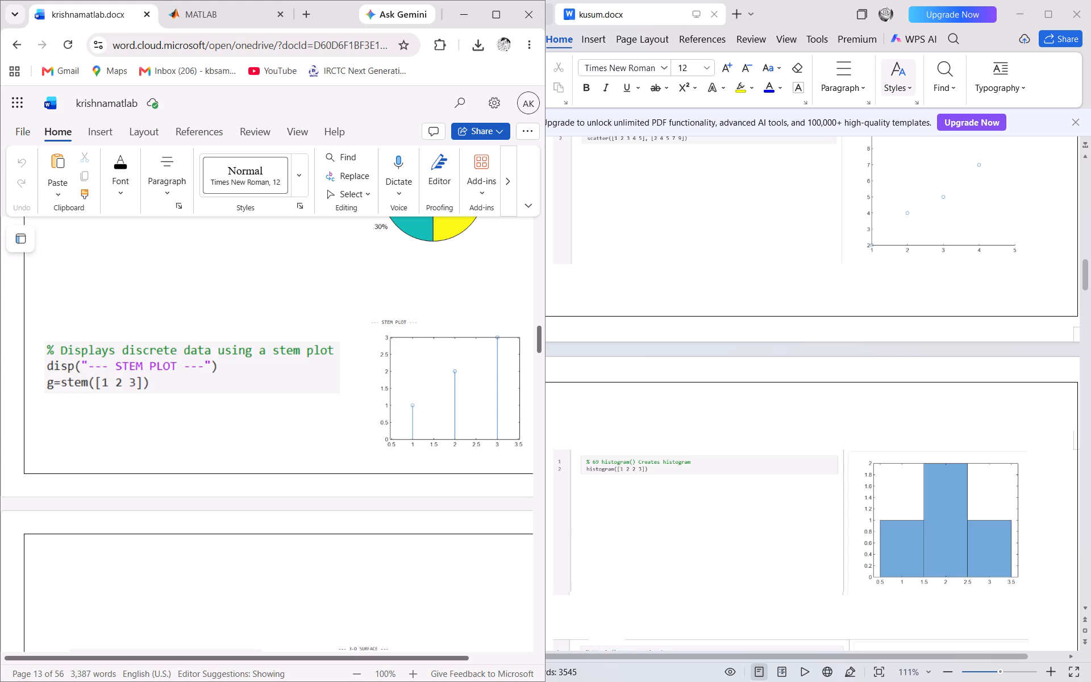
scroll(661, 523, "down", 7)
scroll(661, 523, "up", 2)
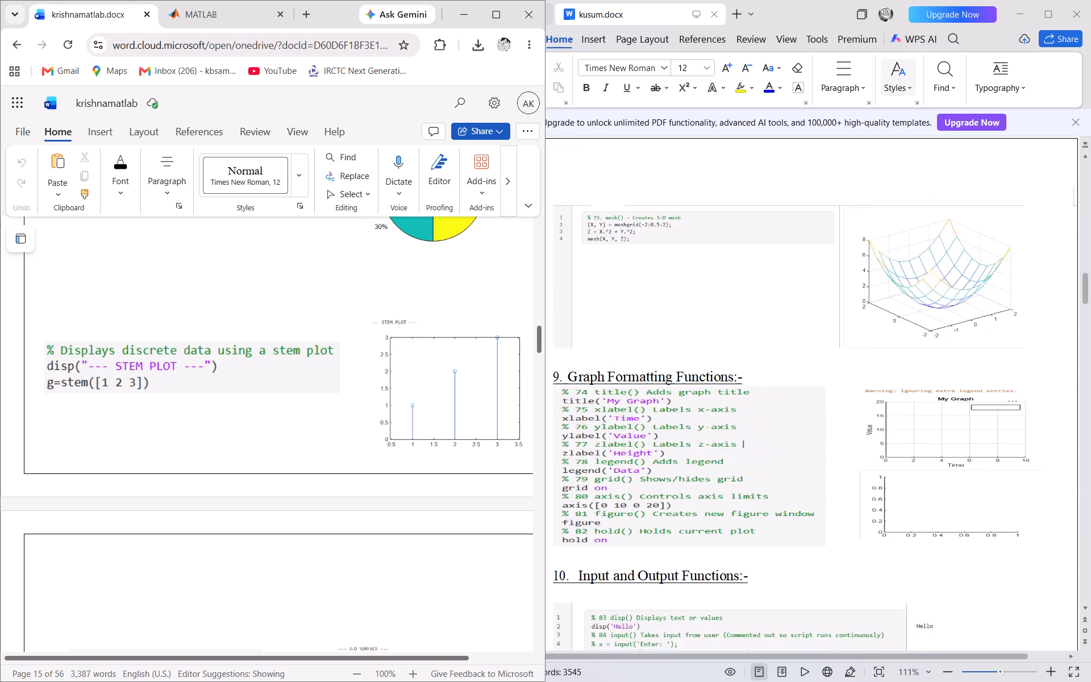
scroll(661, 523, "up", 1)
scroll(335, 556, "down", 2)
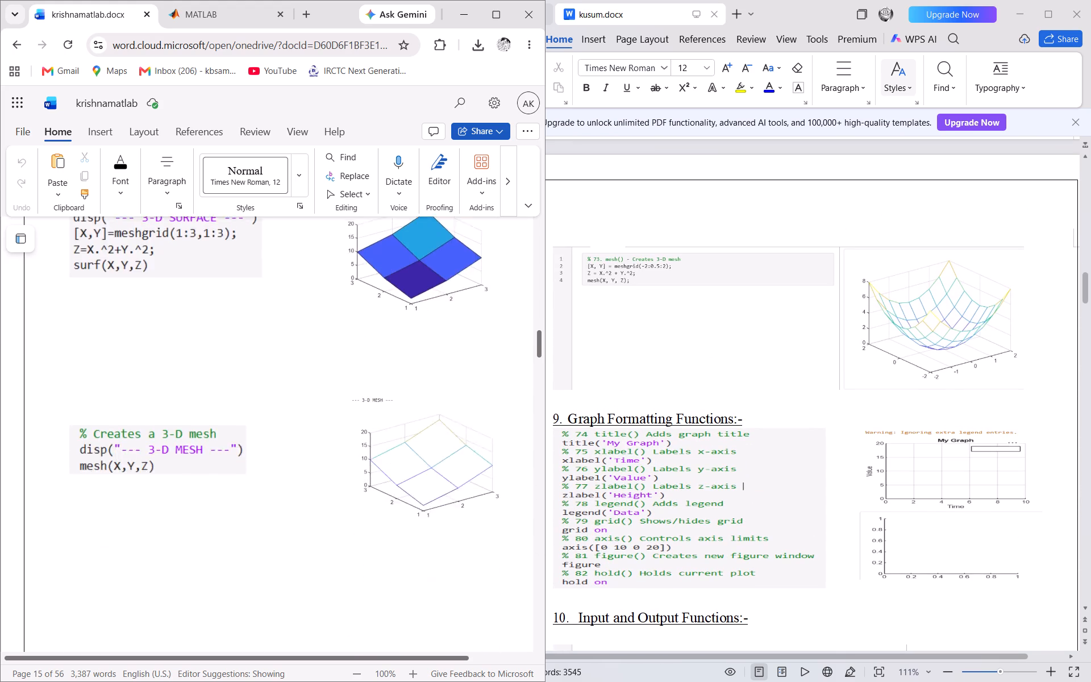
scroll(335, 556, "down", 3)
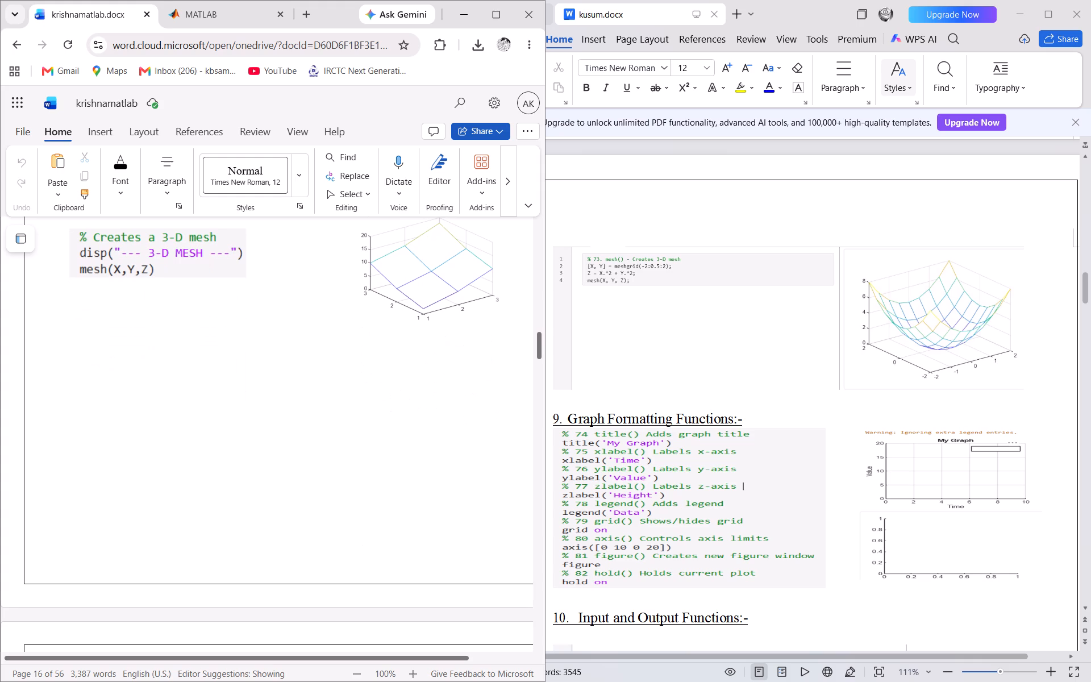
Review krishnamatlab from Graph Formatting Functions through Complex Number Functions to Program 1 under Operators In MATLAB.
scroll(386, 519, "down", 1)
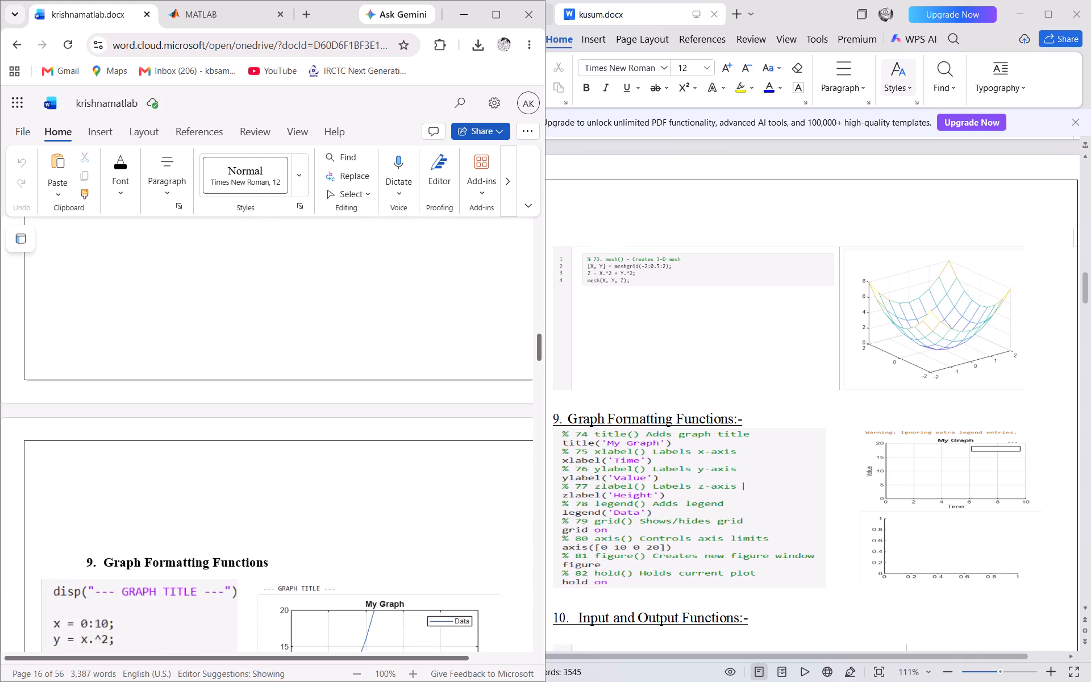
scroll(386, 519, "down", 5)
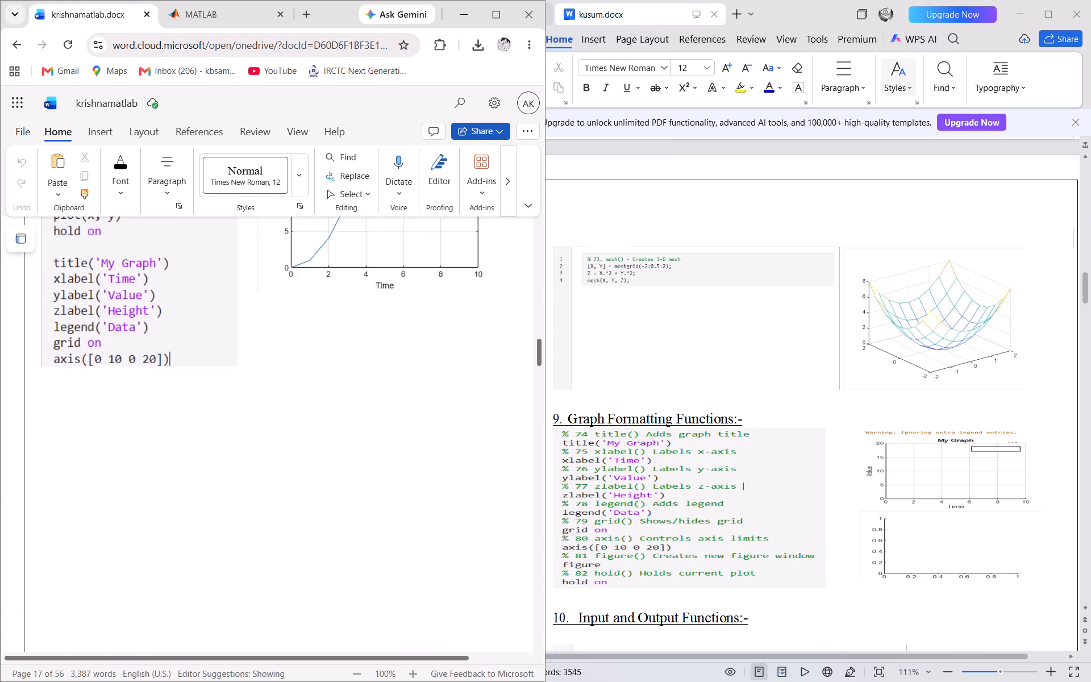
scroll(386, 519, "down", 3)
scroll(386, 519, "up", 1)
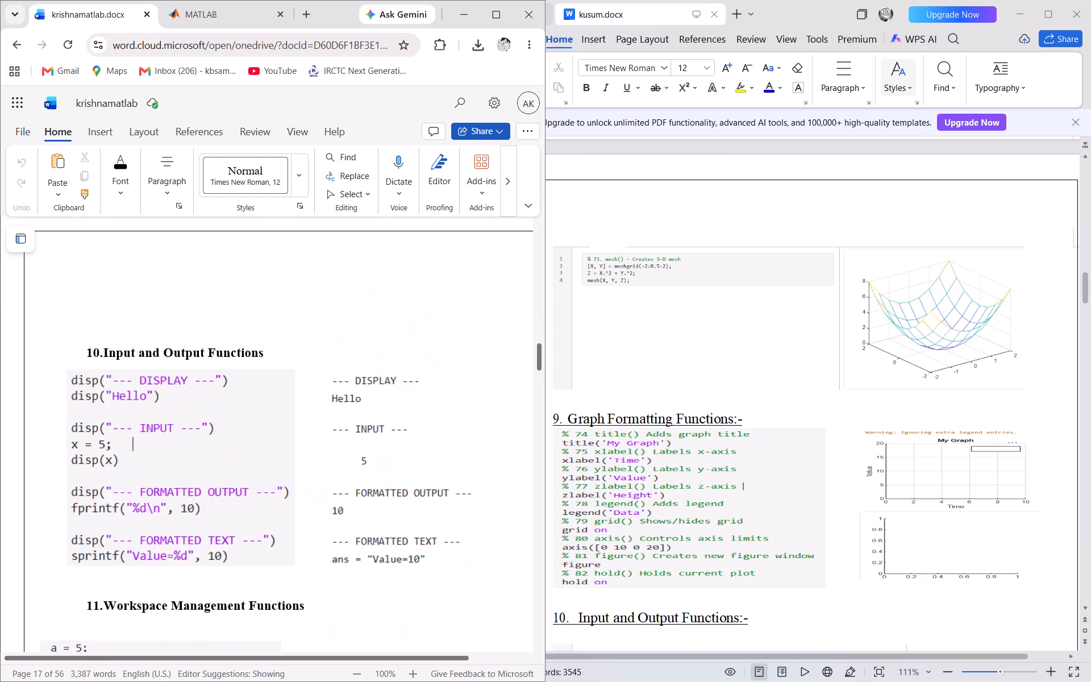
scroll(386, 519, "down", 4)
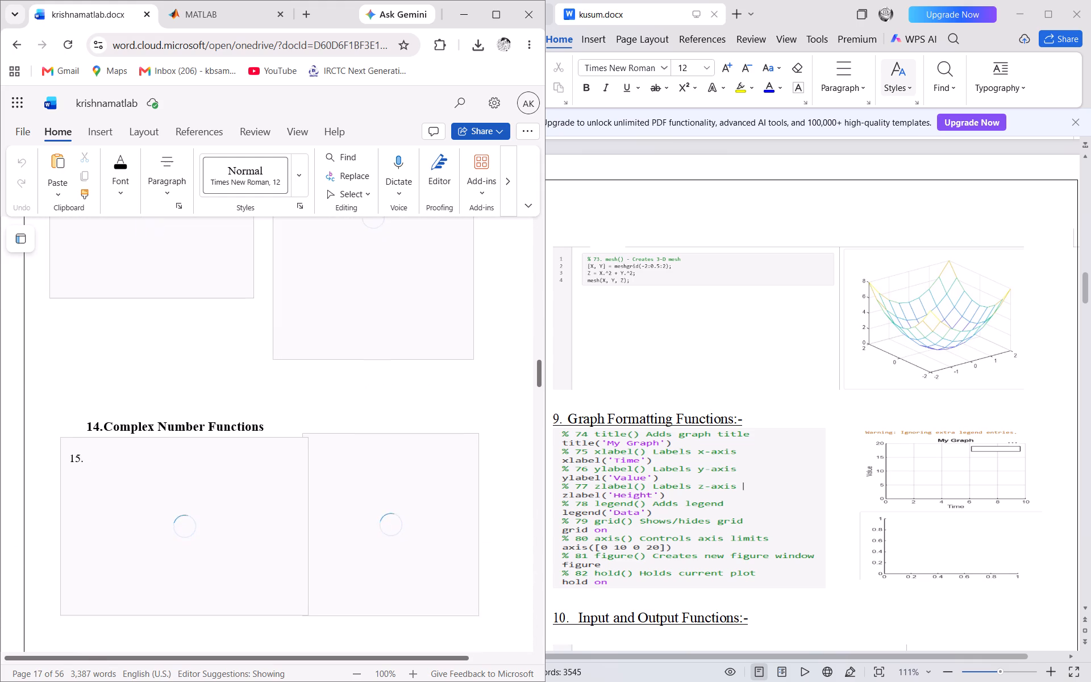
scroll(386, 519, "down", 4)
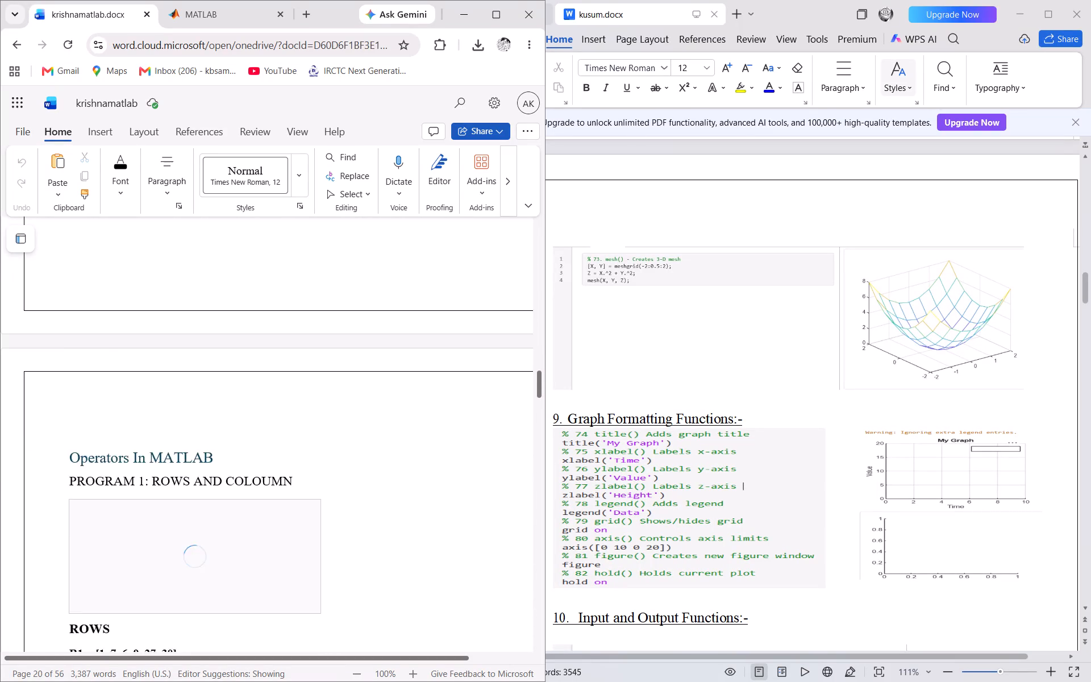
scroll(386, 519, "down", 2)
Look back through kusum.docx to find the Vectors in MATLAB section that follows the MATLAB introduction.
scroll(759, 336, "up", 14)
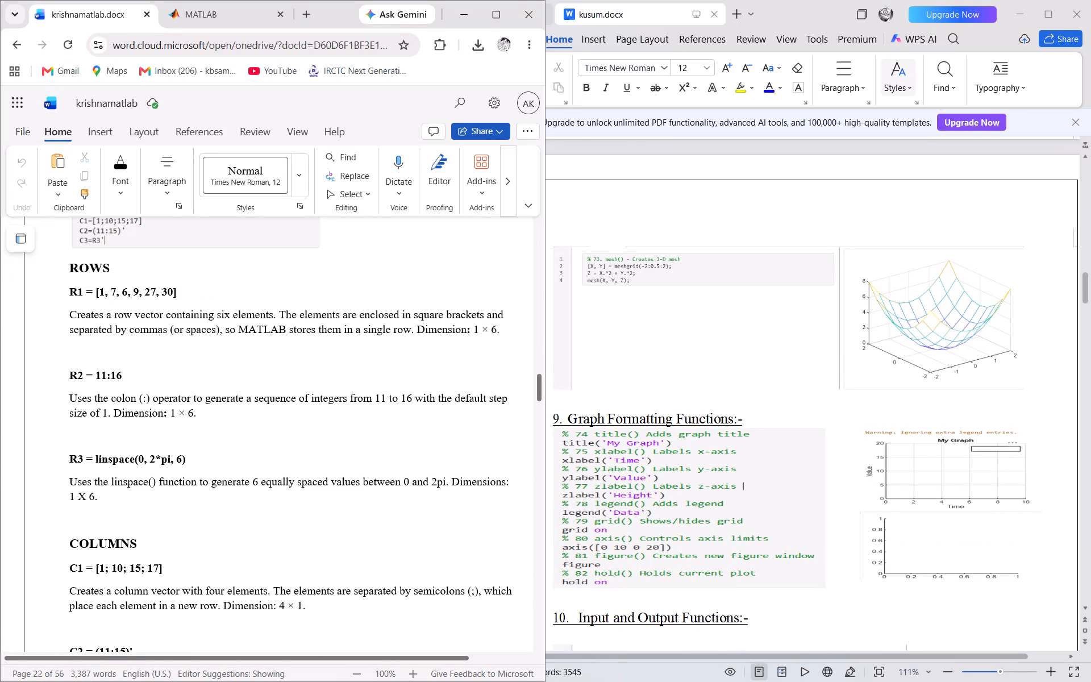
scroll(810, 290, "up", 18)
scroll(810, 290, "up", 5)
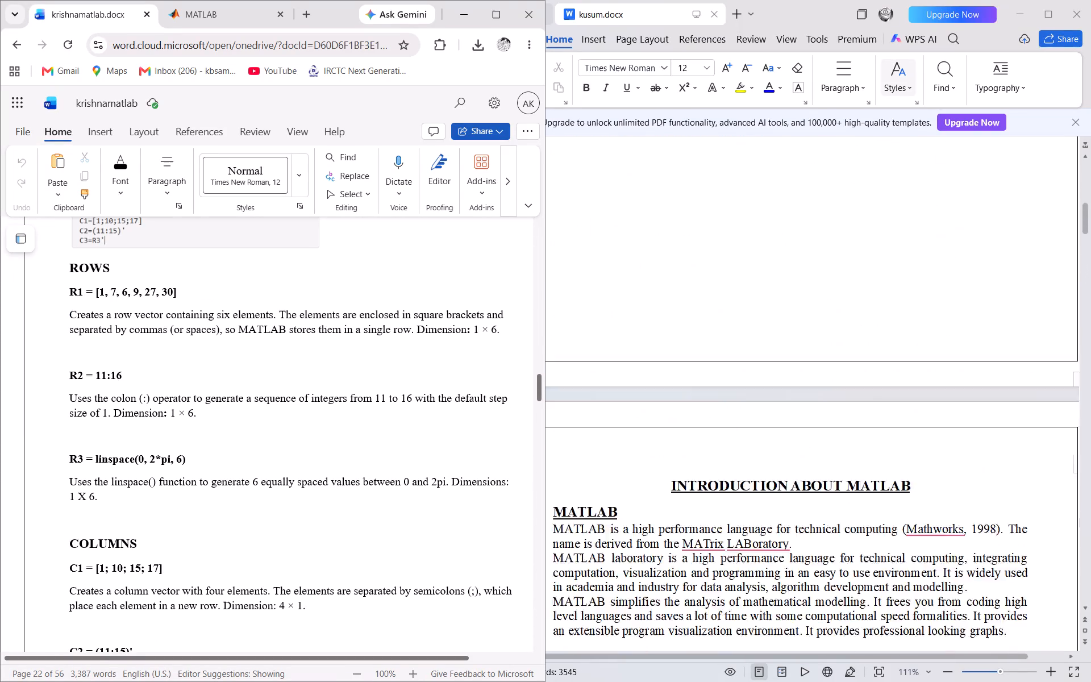
scroll(810, 290, "down", 9)
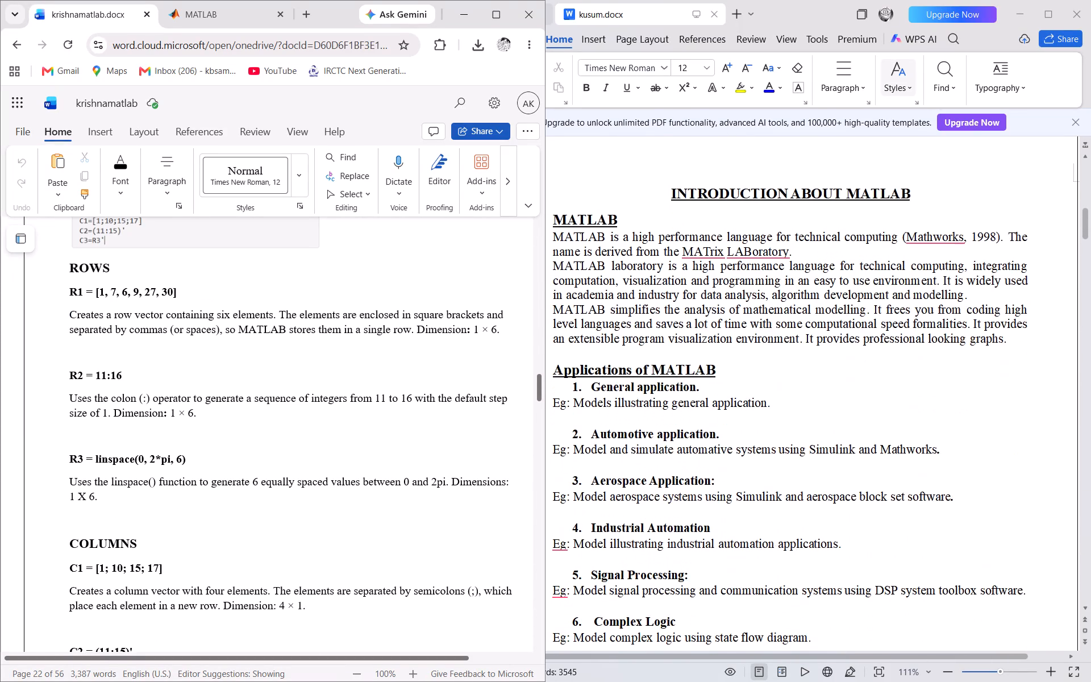
scroll(810, 290, "down", 1)
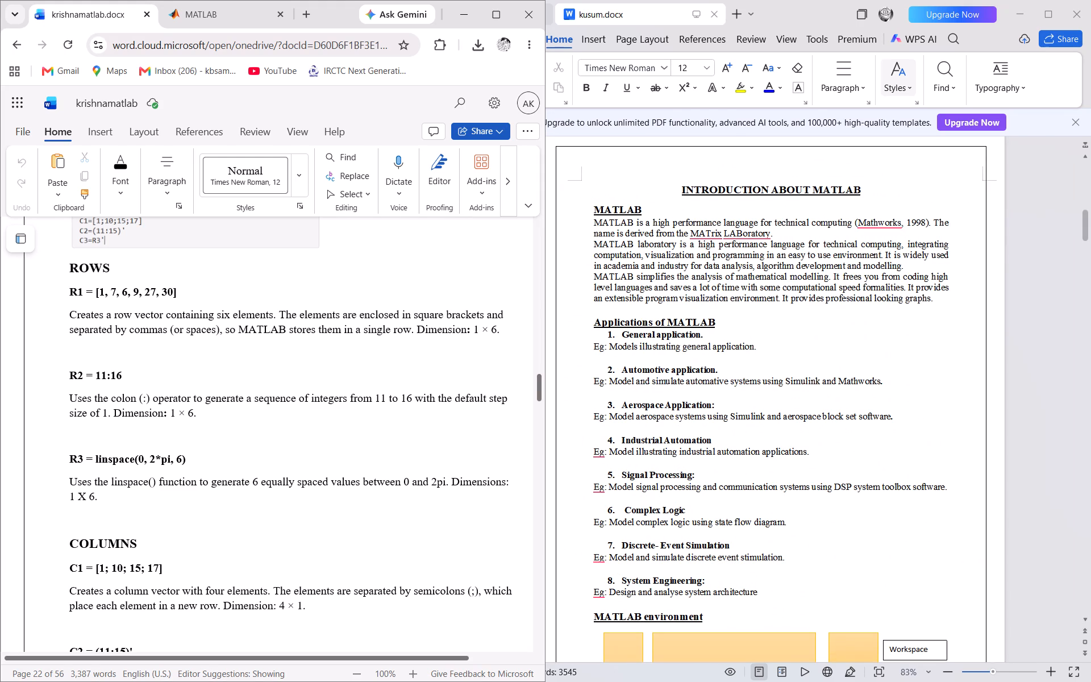
scroll(400, 346, "up", 1)
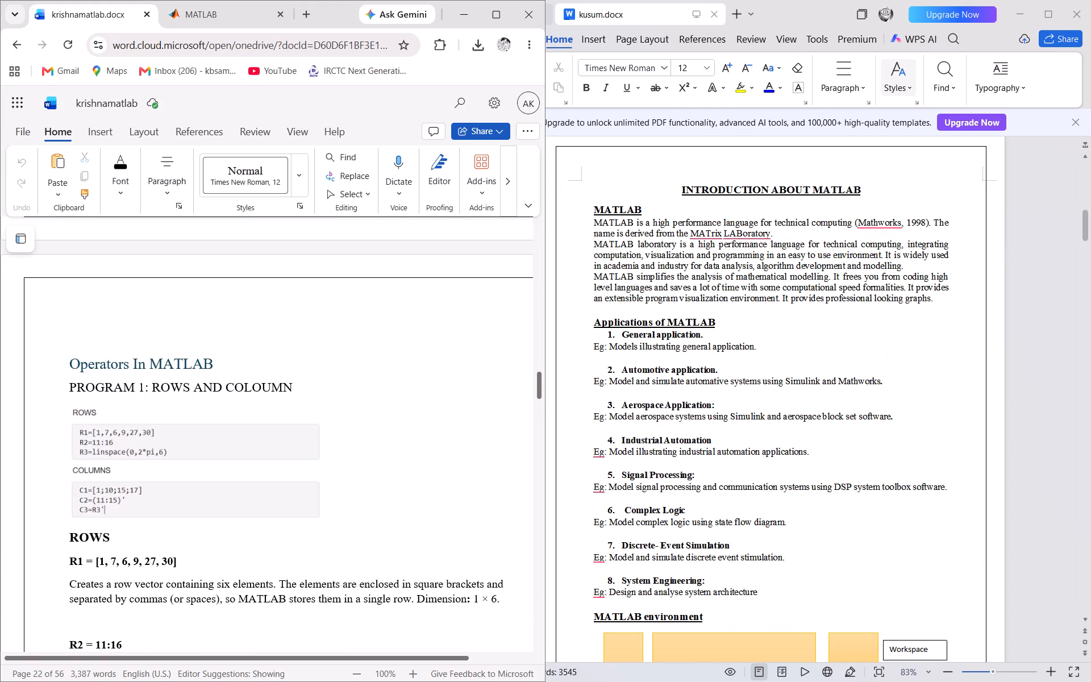
scroll(400, 346, "up", 1)
scroll(400, 346, "down", 1)
scroll(685, 405, "down", 2)
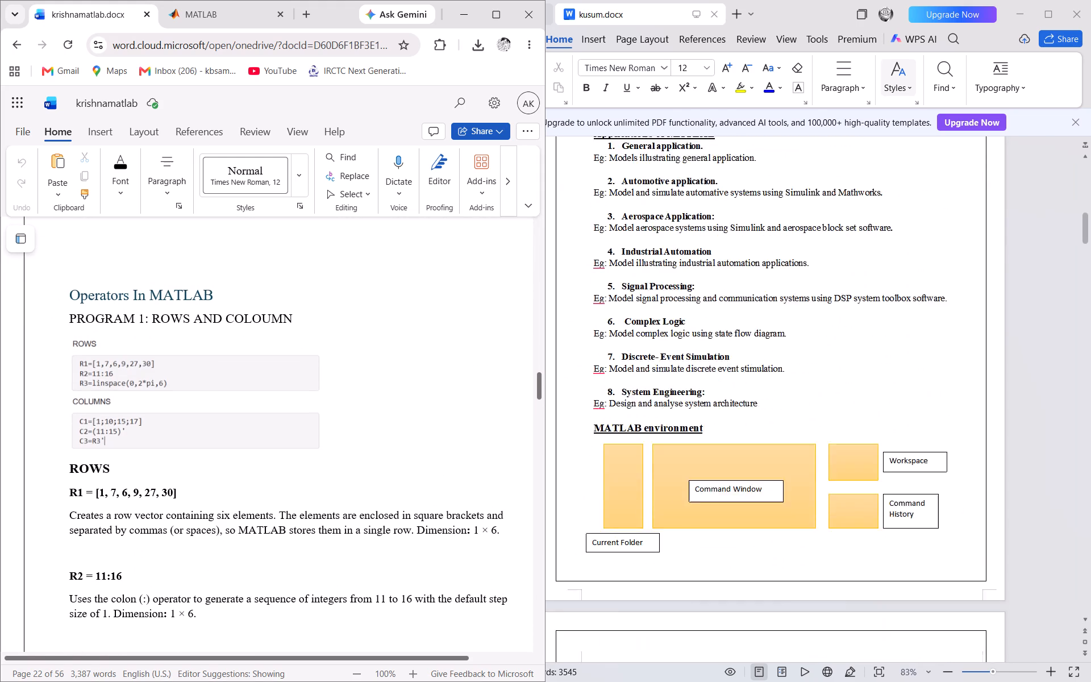
scroll(685, 405, "down", 3)
scroll(399, 447, "up", 2)
left_click(646, 445)
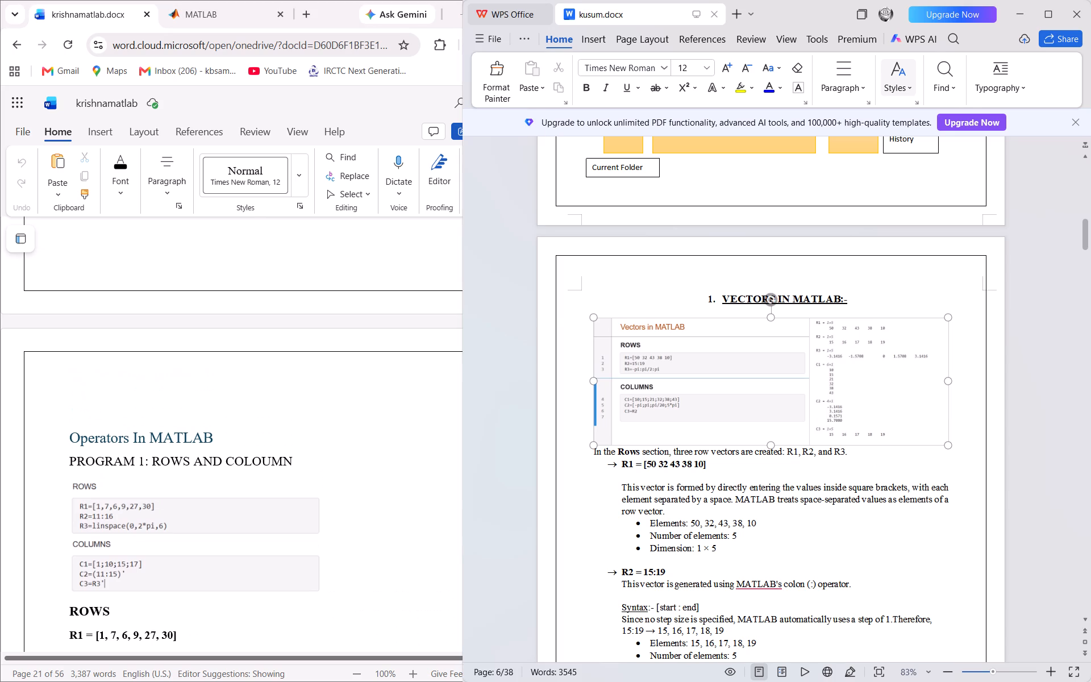
Compare the row and column vector code, explanations and results of Program 1 in krishnamatlab with Vectors in MATLAB in kusum.docx.
left_click(394, 434)
scroll(394, 434, "up", 4)
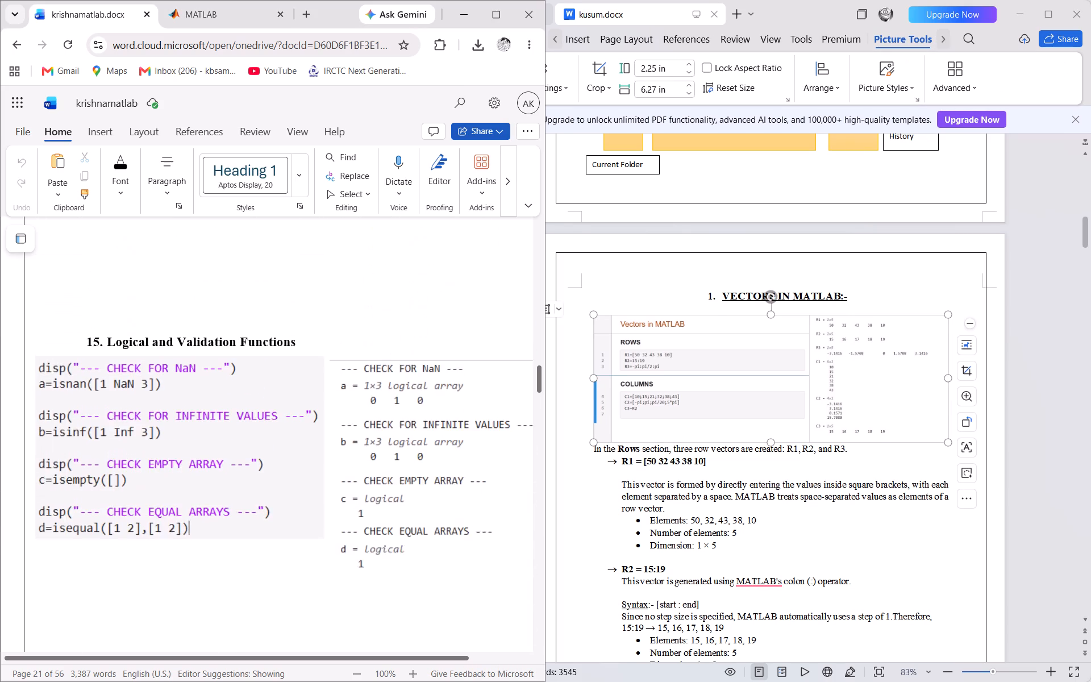
scroll(394, 434, "down", 6)
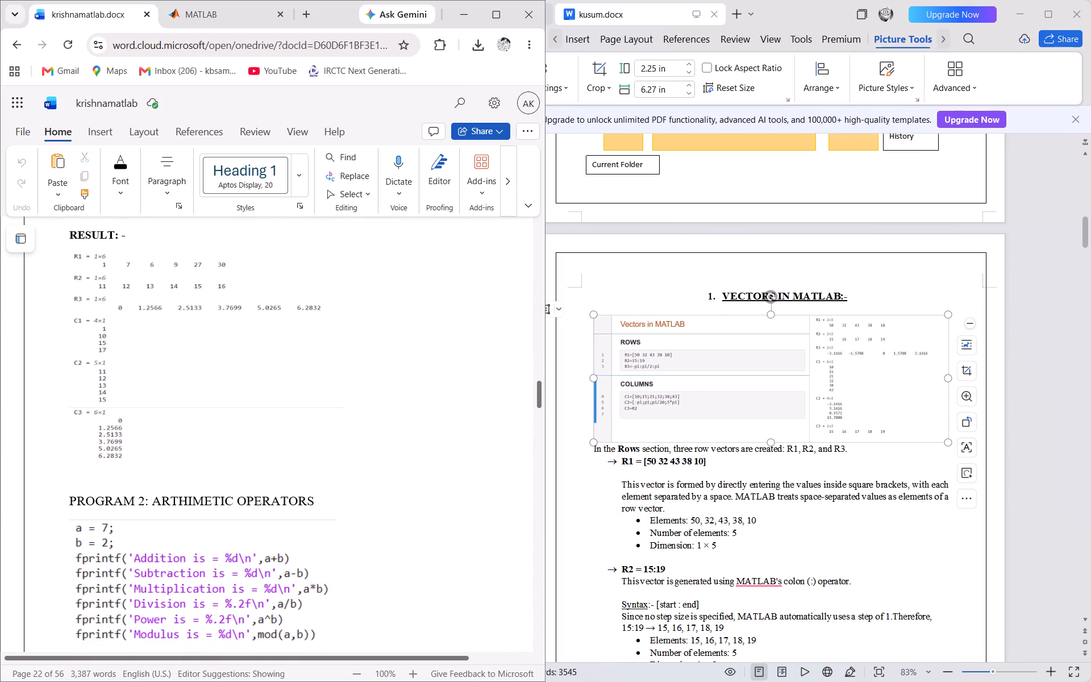
scroll(394, 434, "down", 1)
scroll(706, 489, "down", 4)
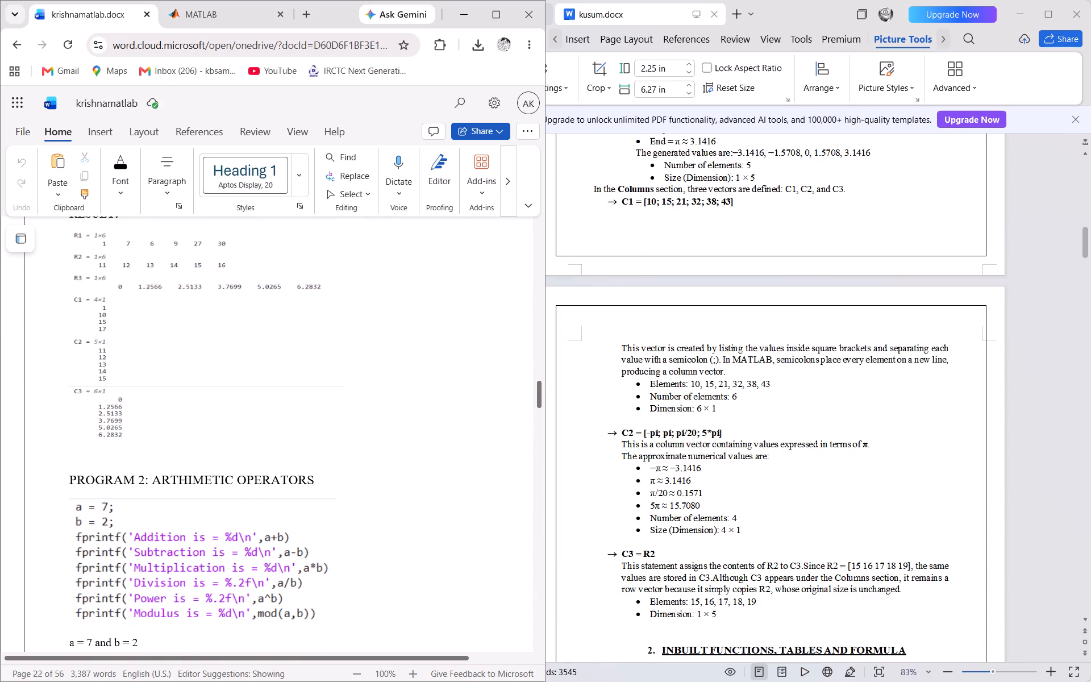
scroll(706, 489, "down", 2)
scroll(424, 459, "up", 2)
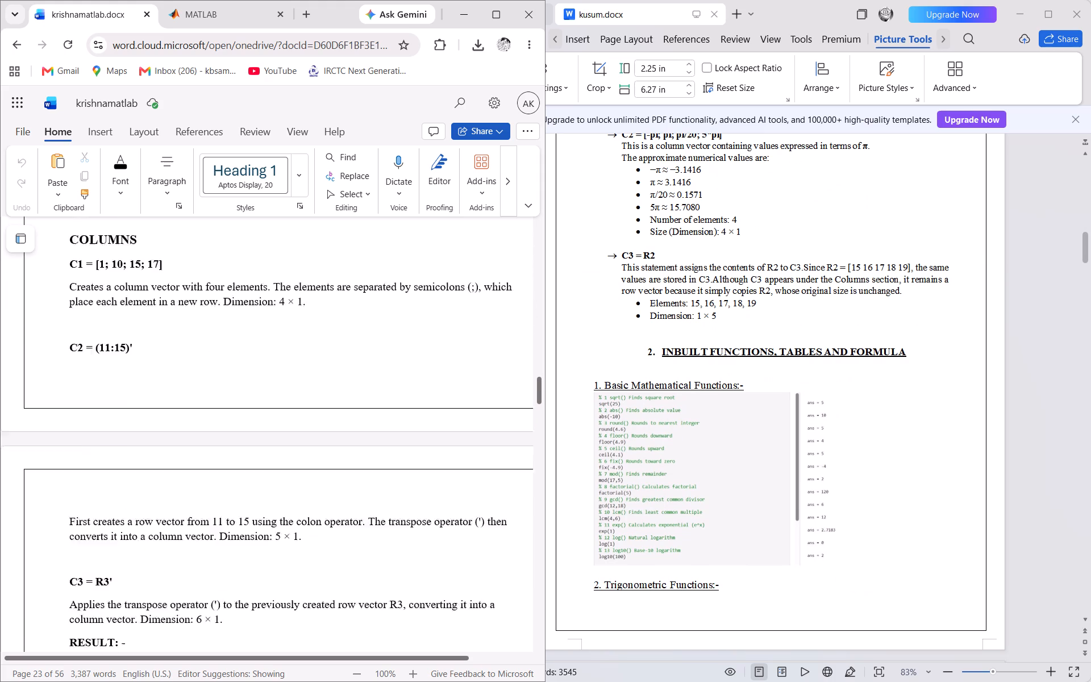
scroll(424, 459, "up", 5)
scroll(721, 425, "up", 1)
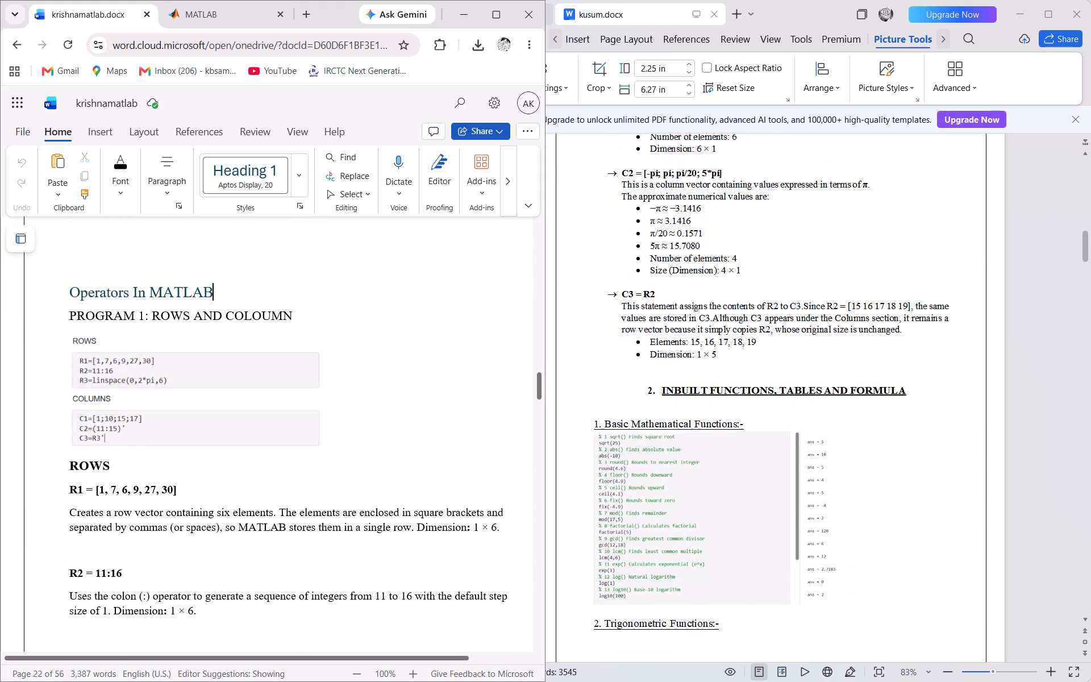
scroll(721, 425, "up", 5)
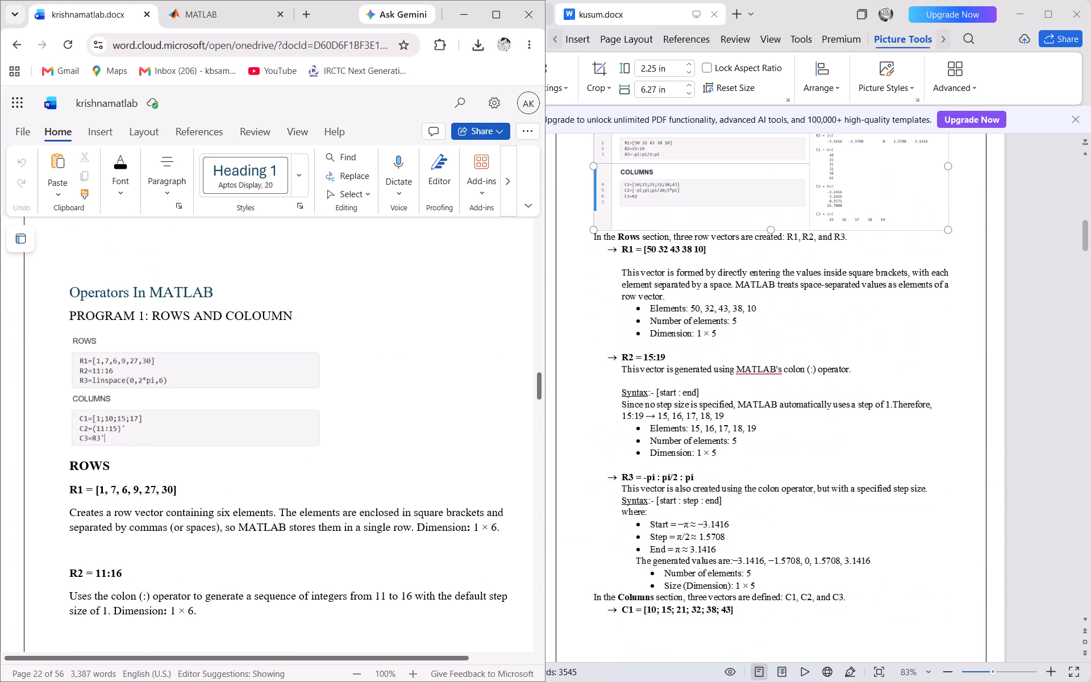
scroll(721, 425, "up", 2)
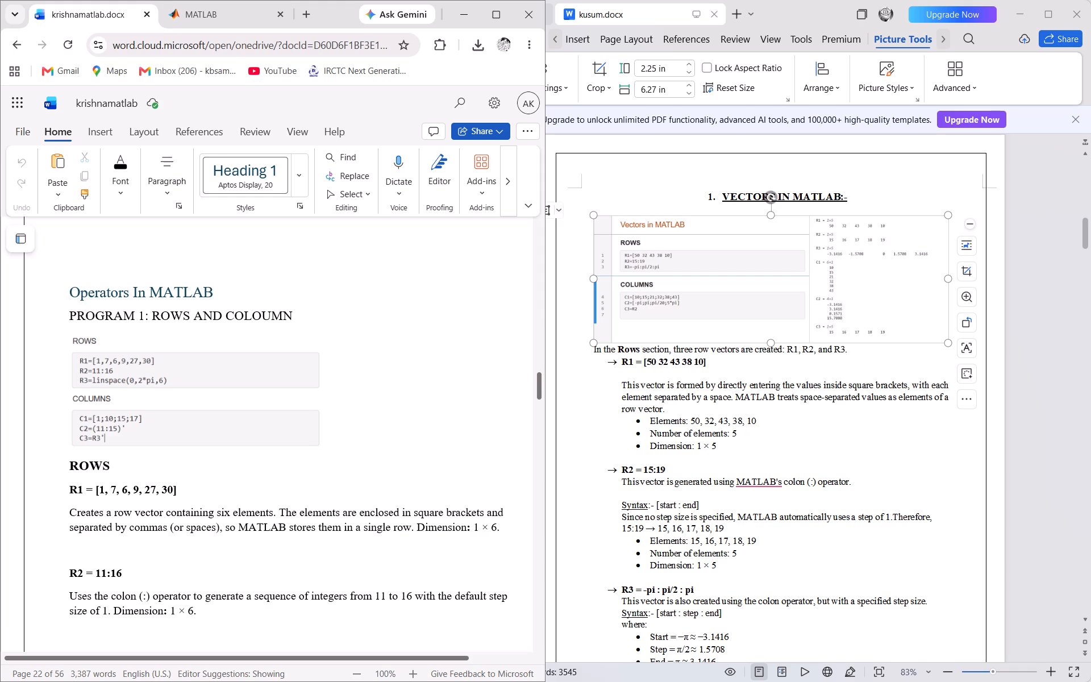
Delete the heading "Operators In MATLAB" above Program 1: Rows and Coloumn in krishnamatlab.
left_click(309, 315)
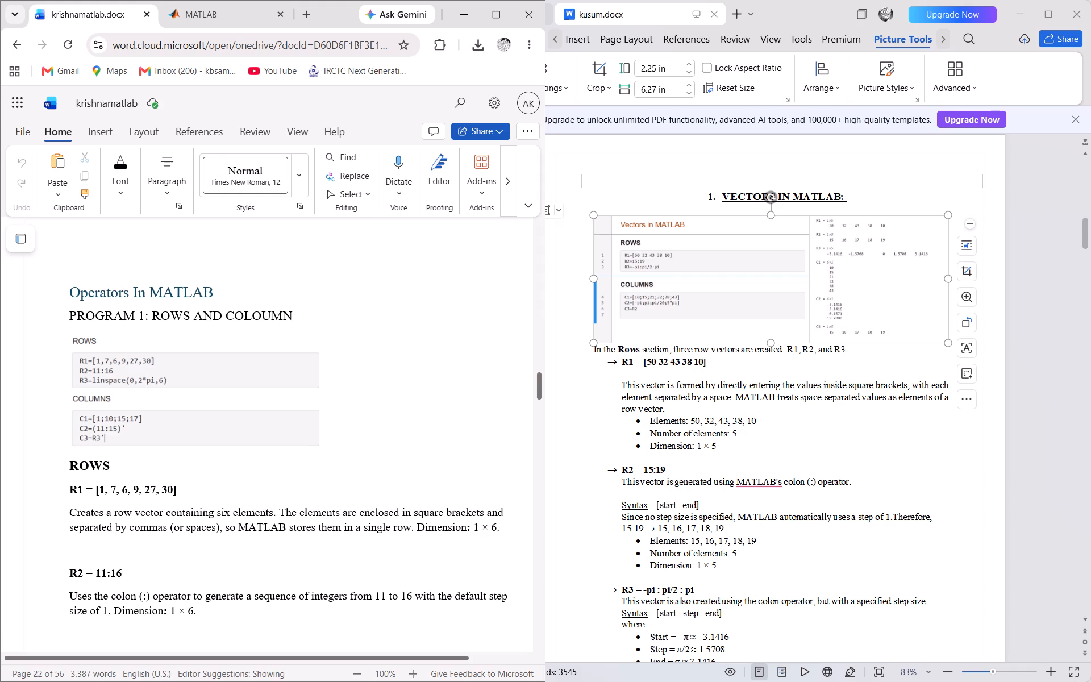
left_click_drag(225, 299, 119, 294)
left_click_drag(119, 294, 40, 293)
key("Delete")
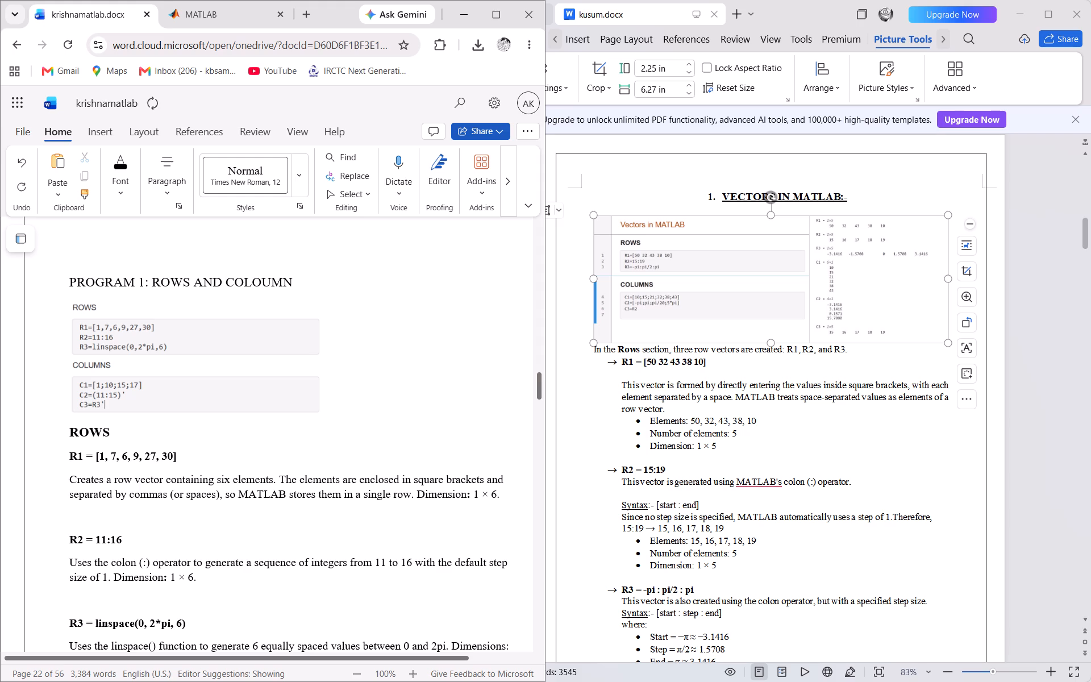
Switch to MATLAB Online and maximize the browser window, with the test1.m script in focus.
left_click(221, 22)
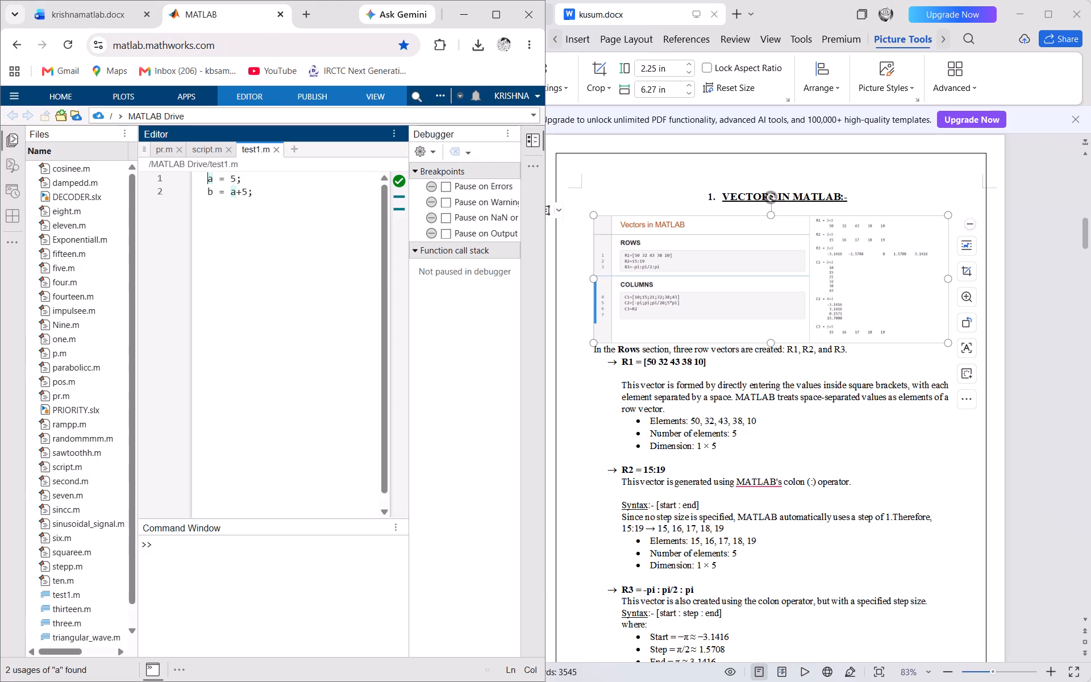
left_click(497, 23)
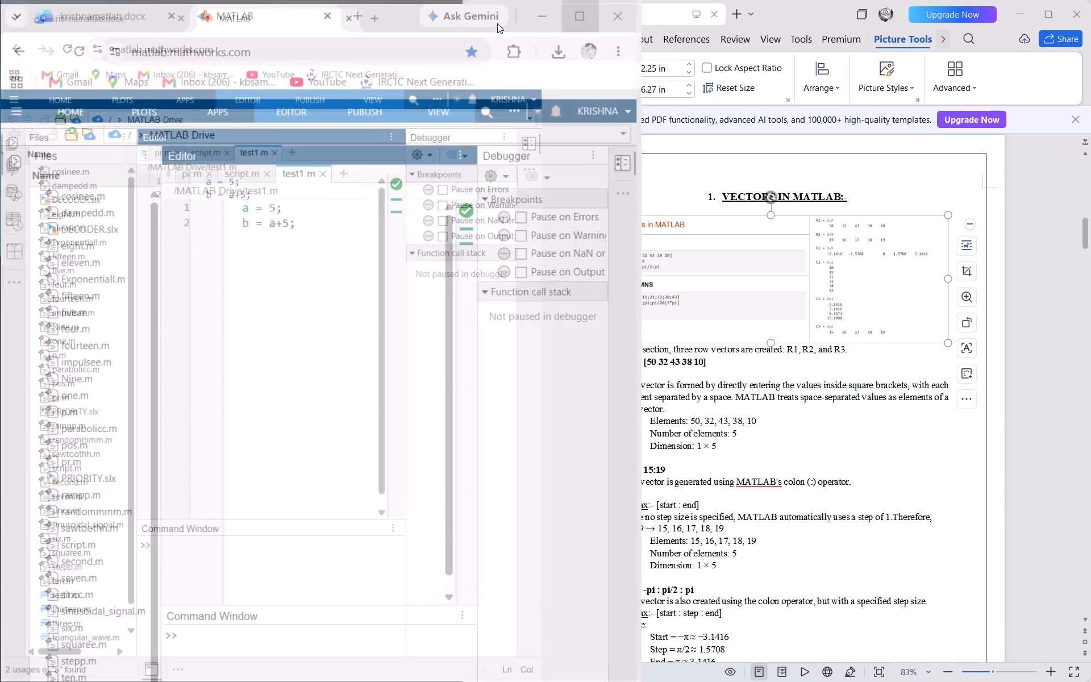
left_click(416, 195)
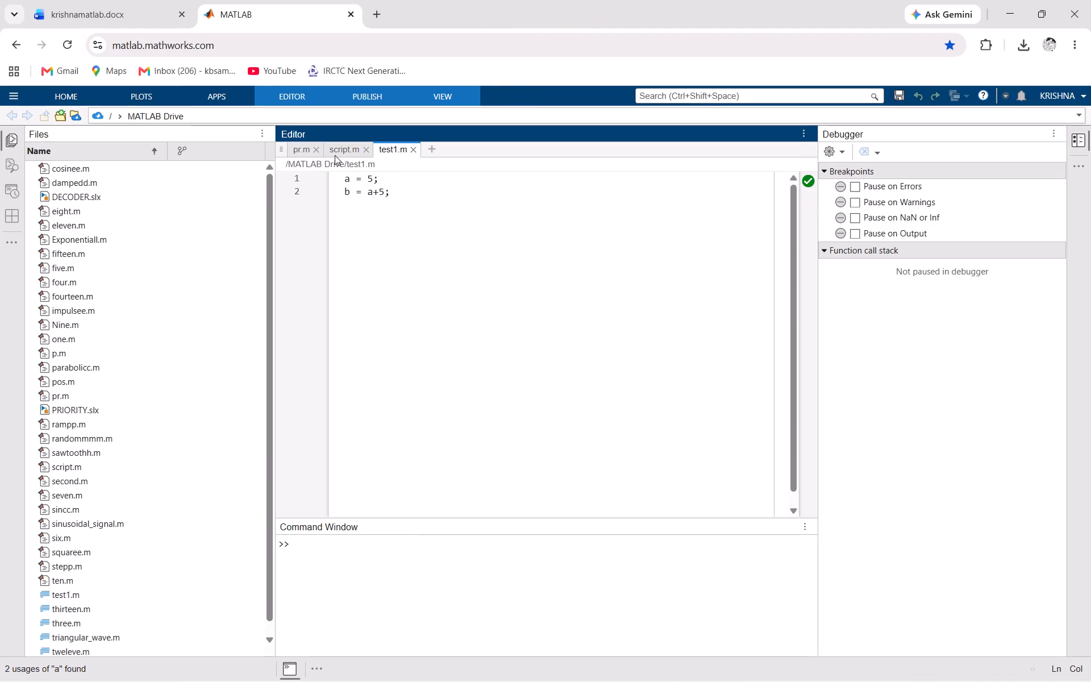
Try to view the script.m file in the editor, switching between it and test1.m, and dismiss the resulting dialog.
left_click(333, 149)
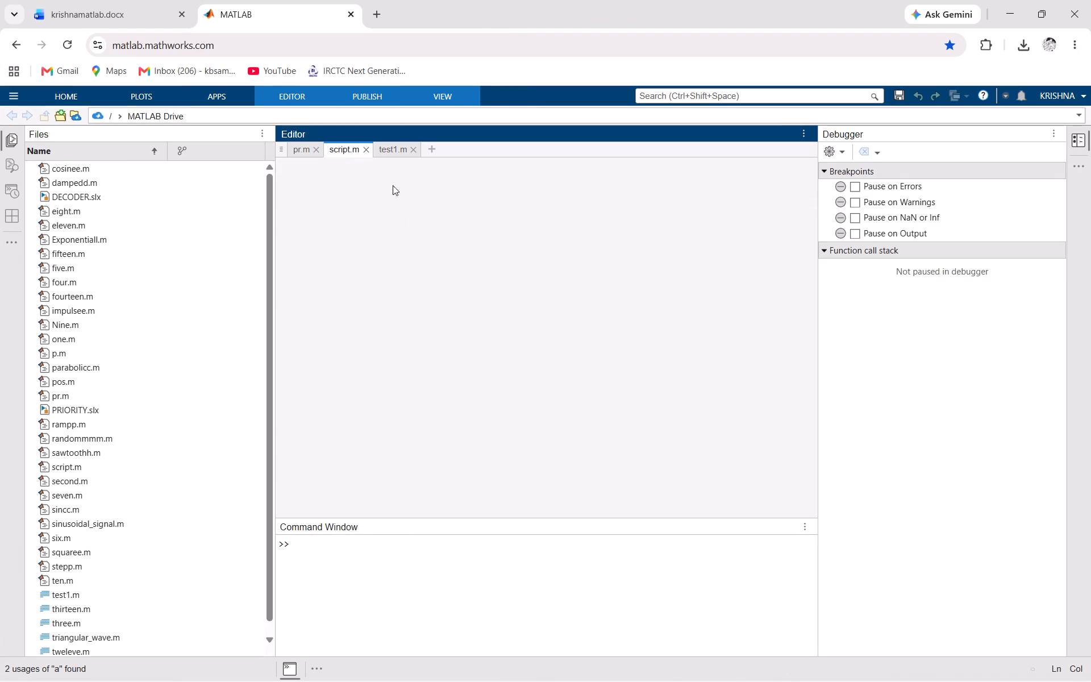
left_click(386, 147)
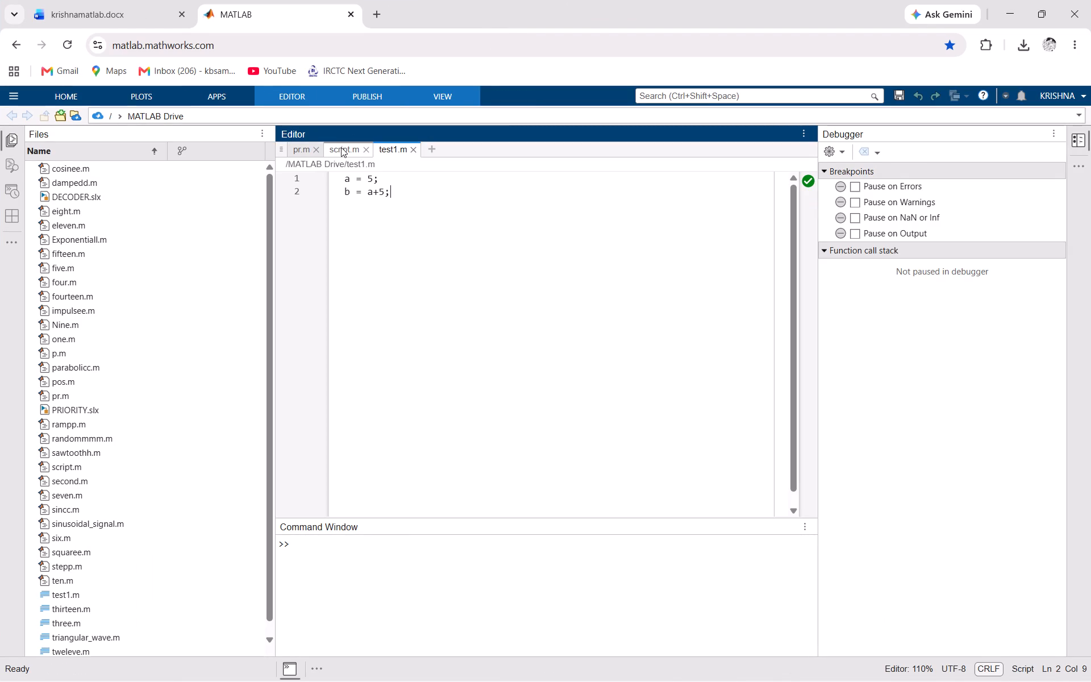
left_click(341, 147)
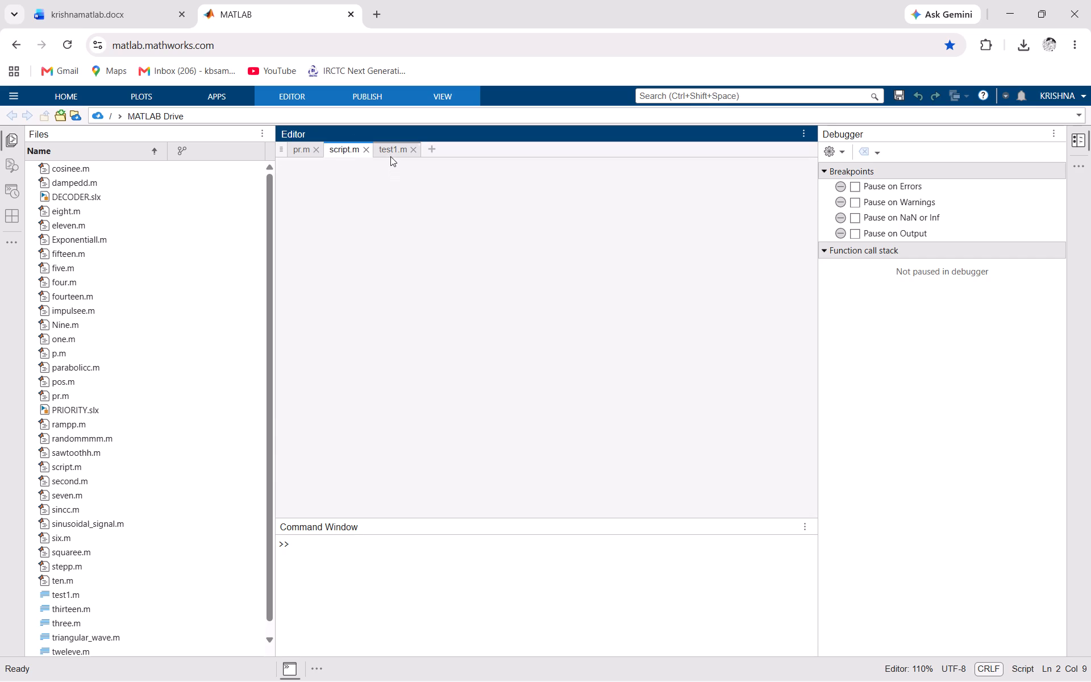
left_click(390, 155)
left_click(351, 157)
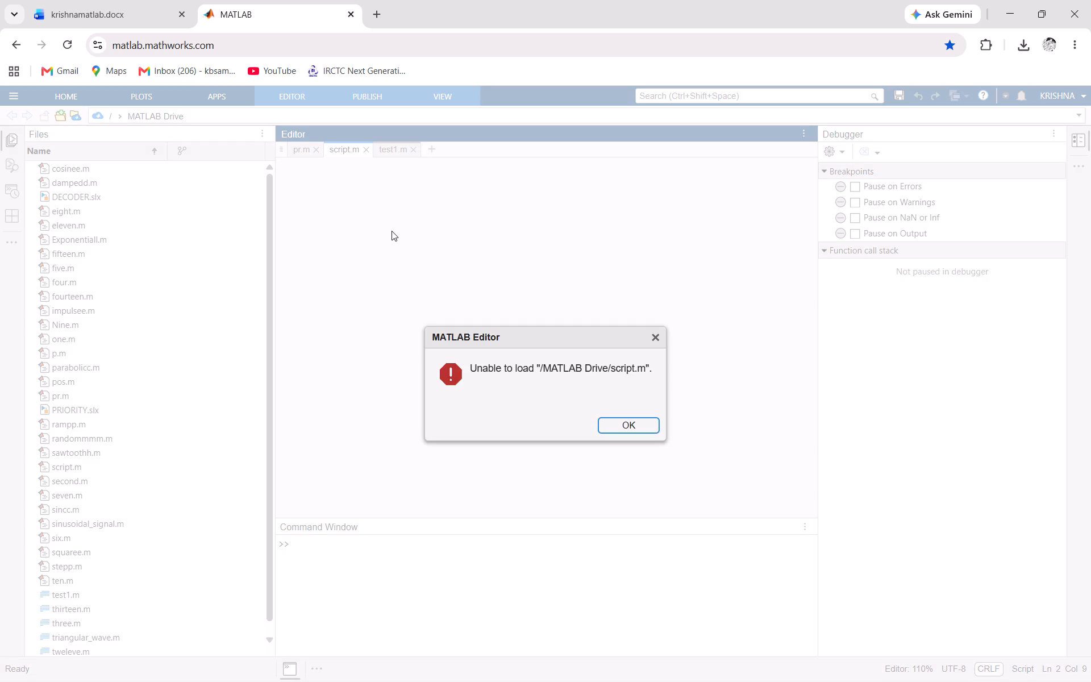
left_click(659, 336)
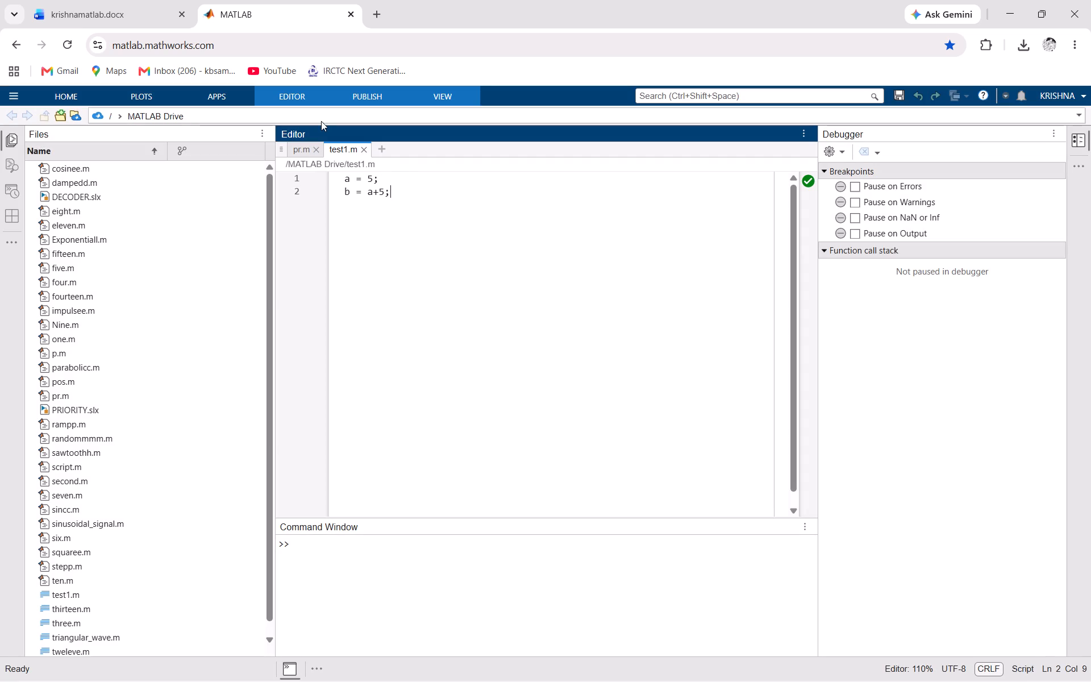
Run the test1 script from the Command Window, dismissing the session dialog without restarting MATLAB Online.
left_click(323, 546)
key("t")
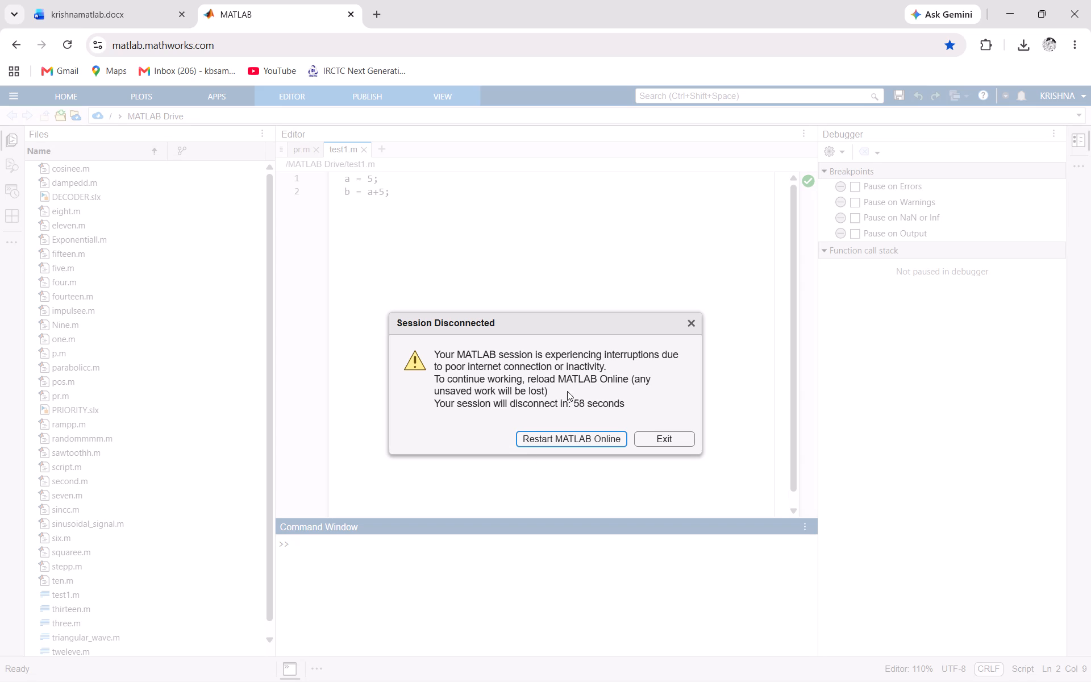
left_click(693, 323)
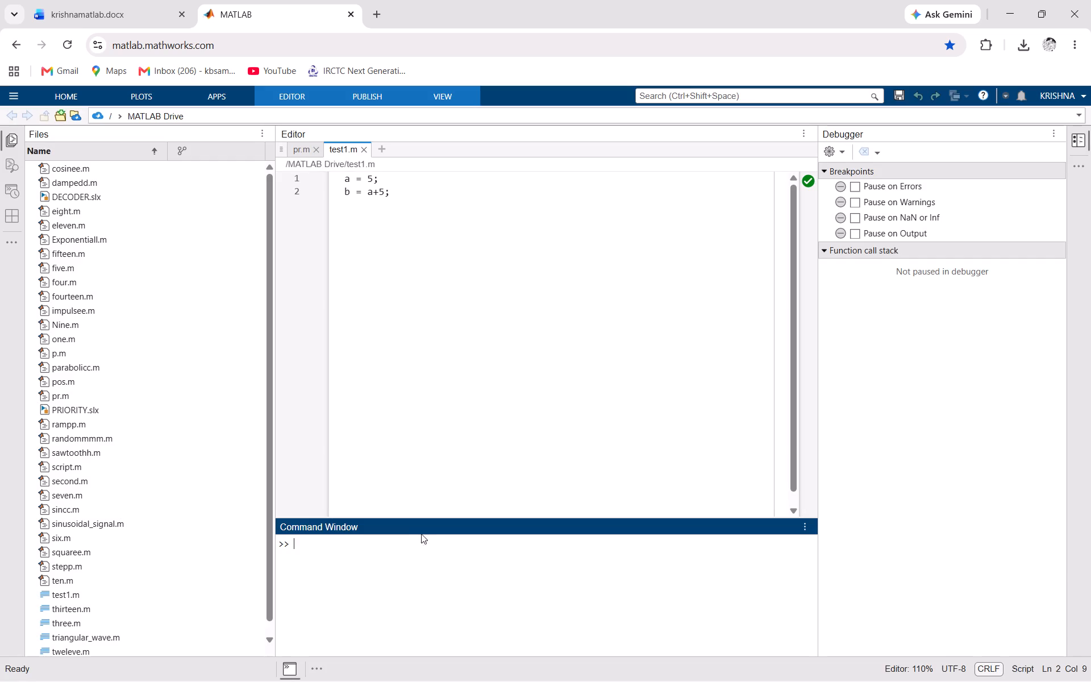
type("tes")
key("e")
key("BackSpace")
type("t1")
type(".n")
key("BackSpace")
key("BackSpace")
key("Return")
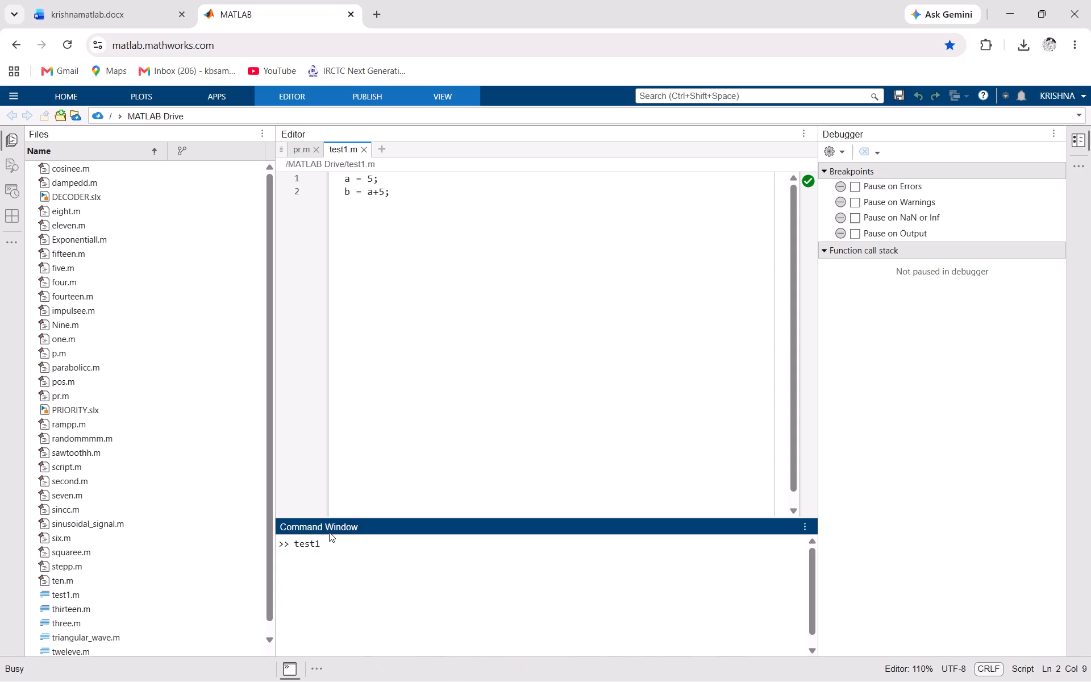
left_click(324, 545)
key("Return")
key("Return")
Open test1.m from the MATLAB Drive file list.
scroll(166, 569, "down", 1)
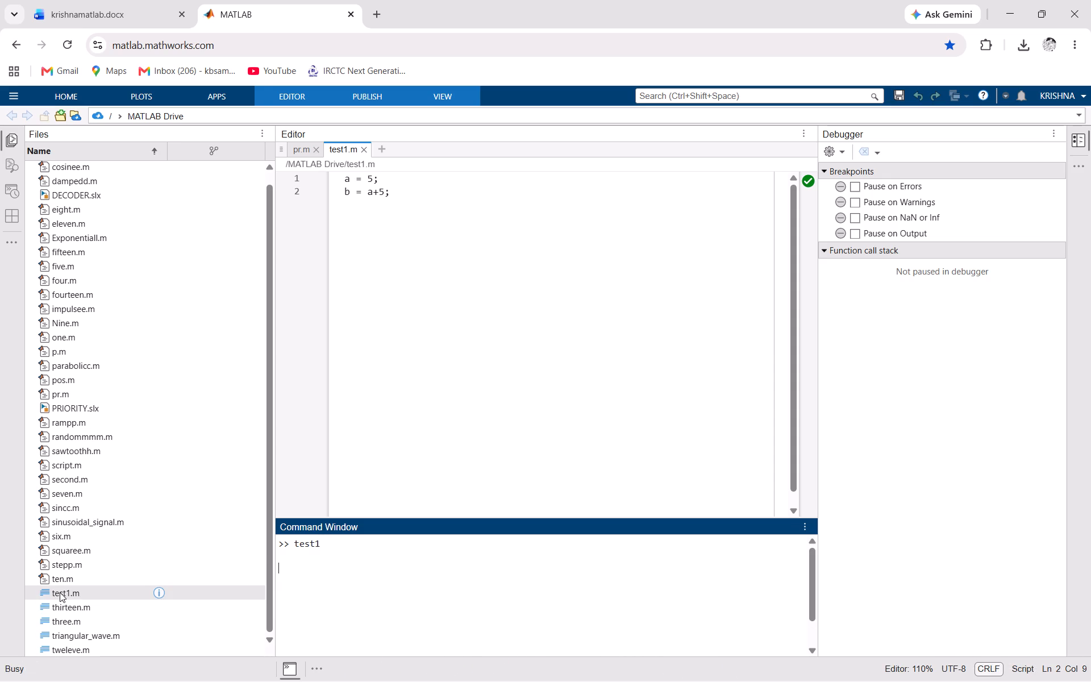
double_click(60, 592)
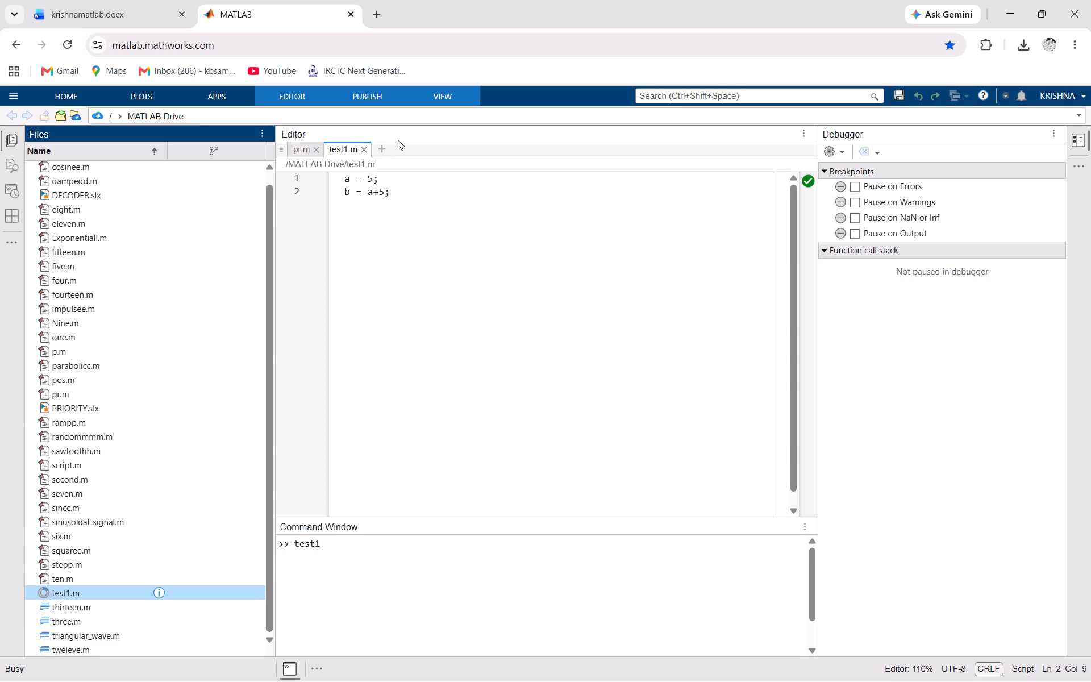
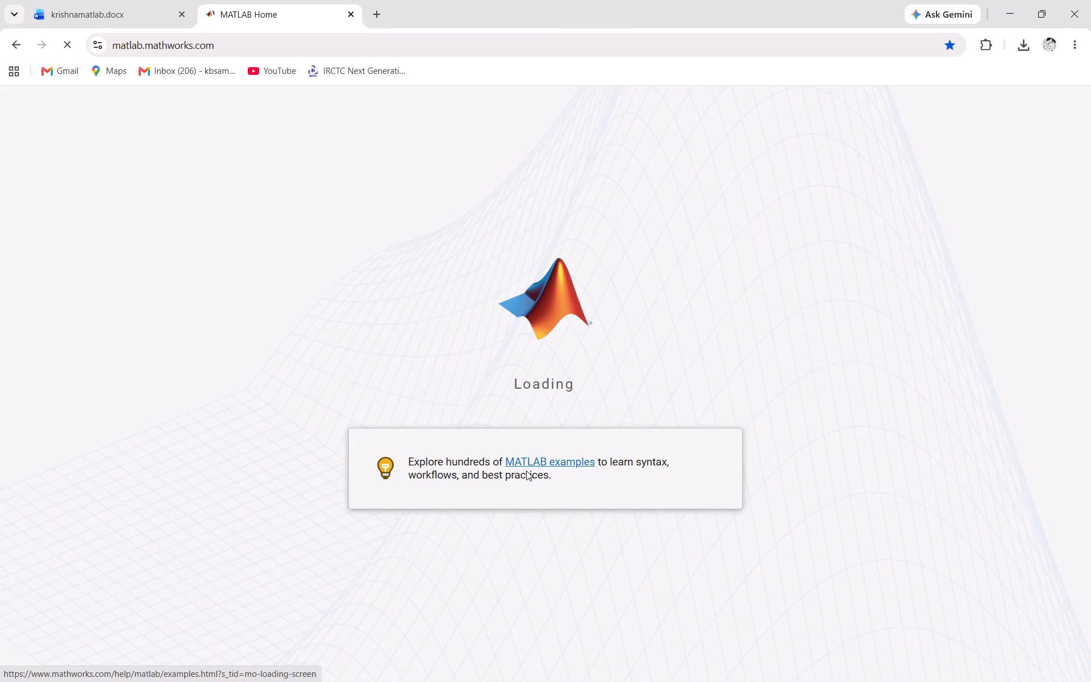
Dismiss the MATLAB issue dialog to return to the MATLAB home page.
left_click(538, 455)
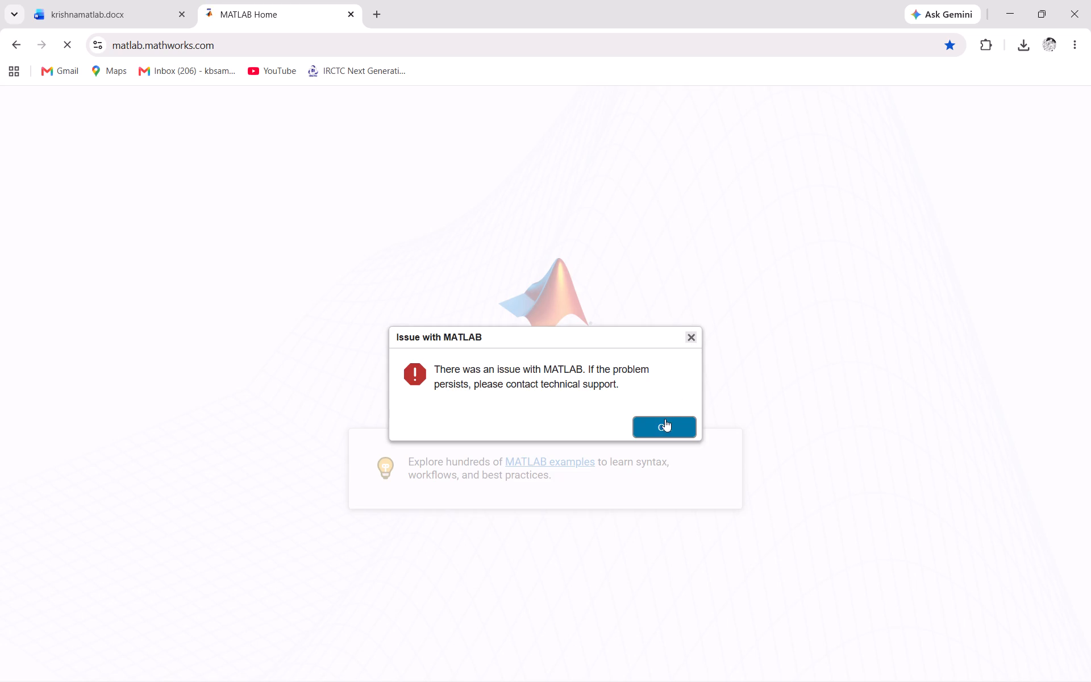
left_click(687, 344)
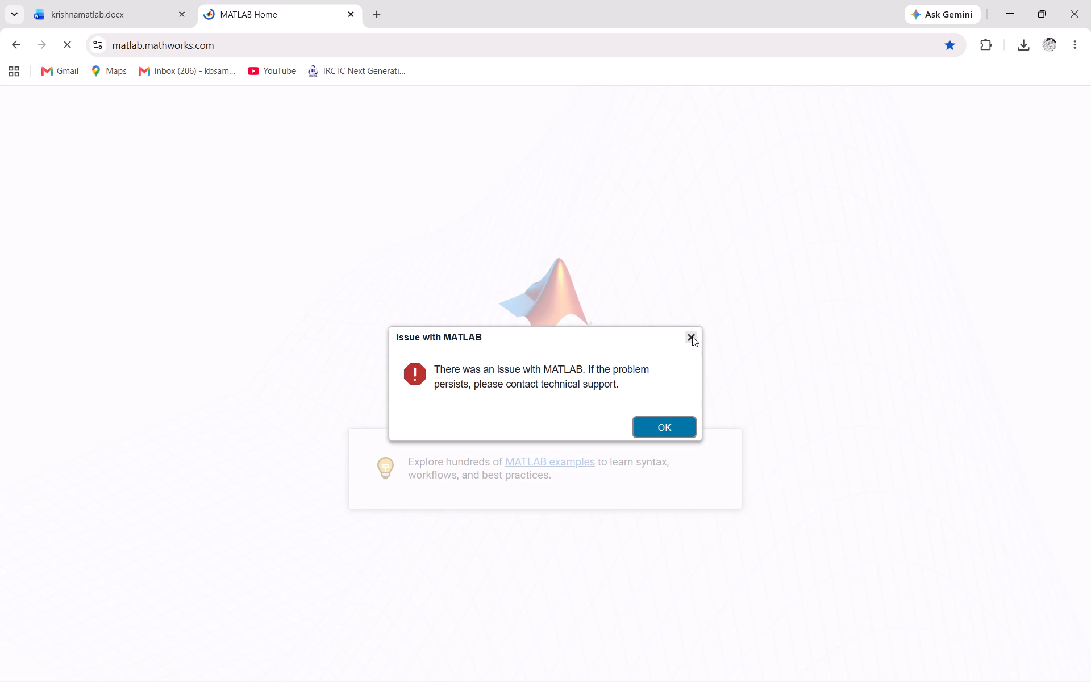
left_click(692, 336)
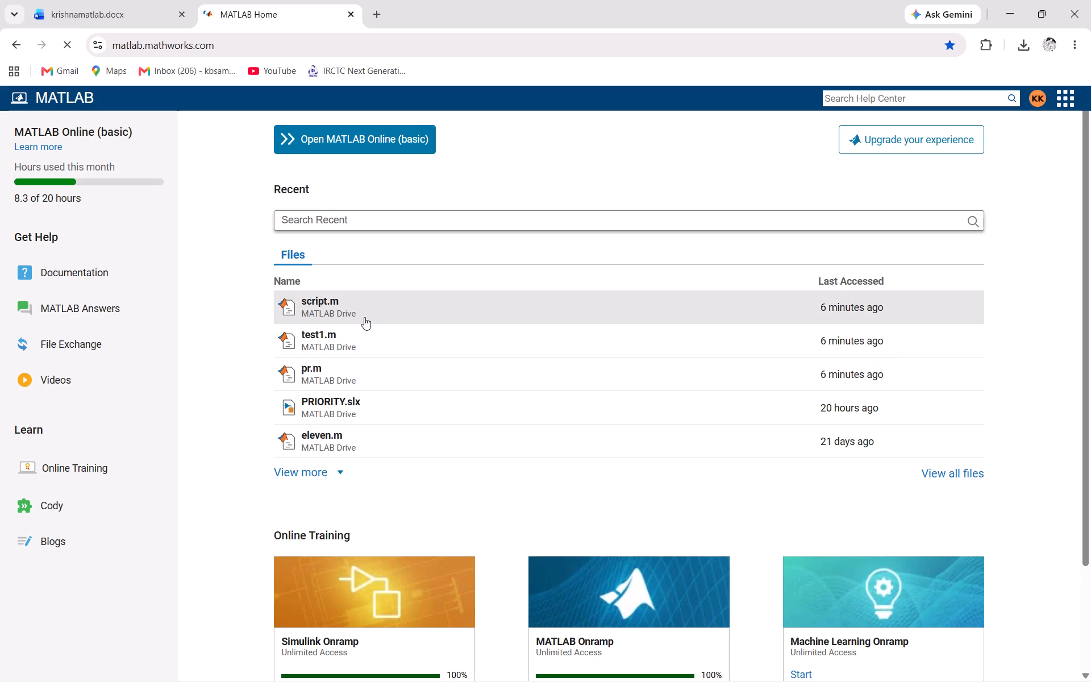
Relaunch MATLAB Online (basic) and open script.m from the recent files.
double_click(370, 133)
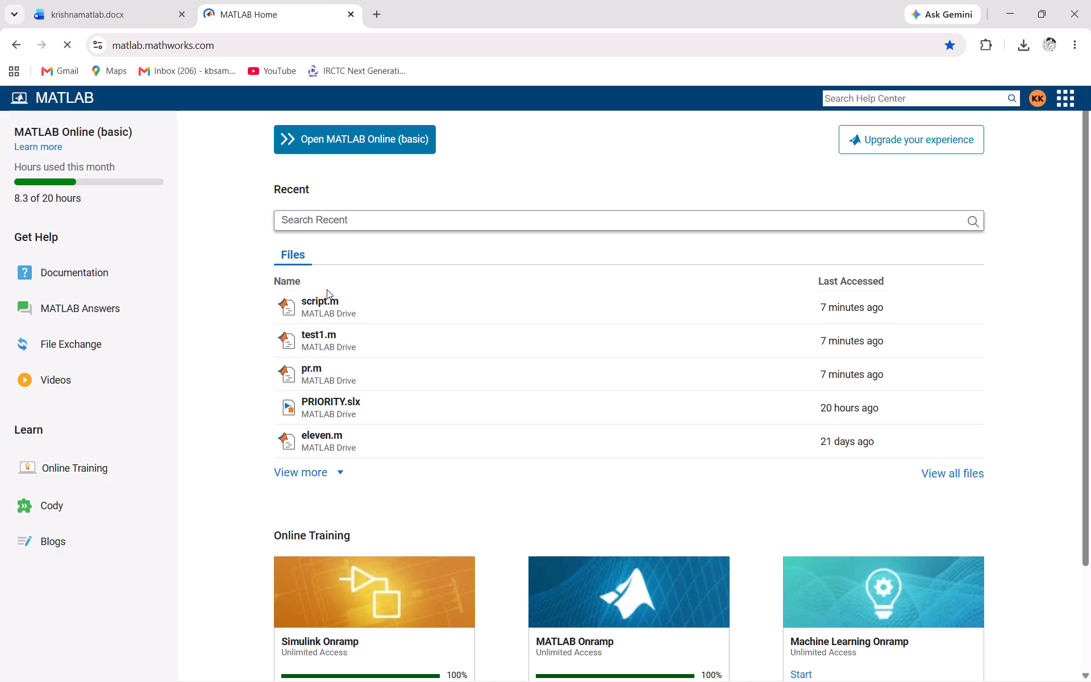
left_click(324, 310)
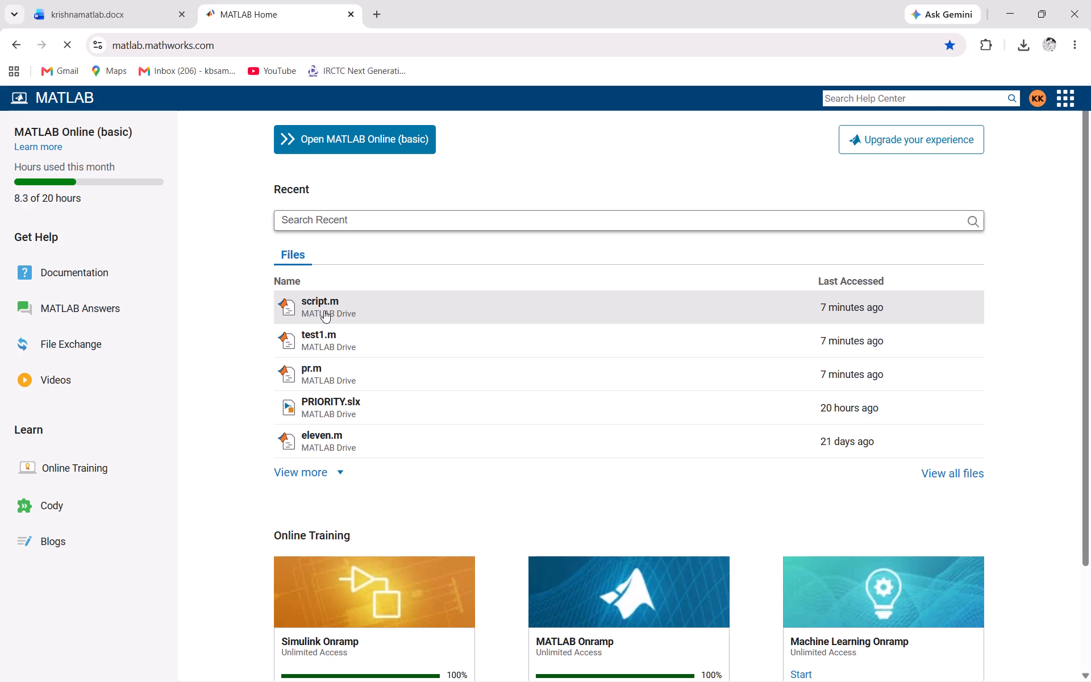
double_click(324, 310)
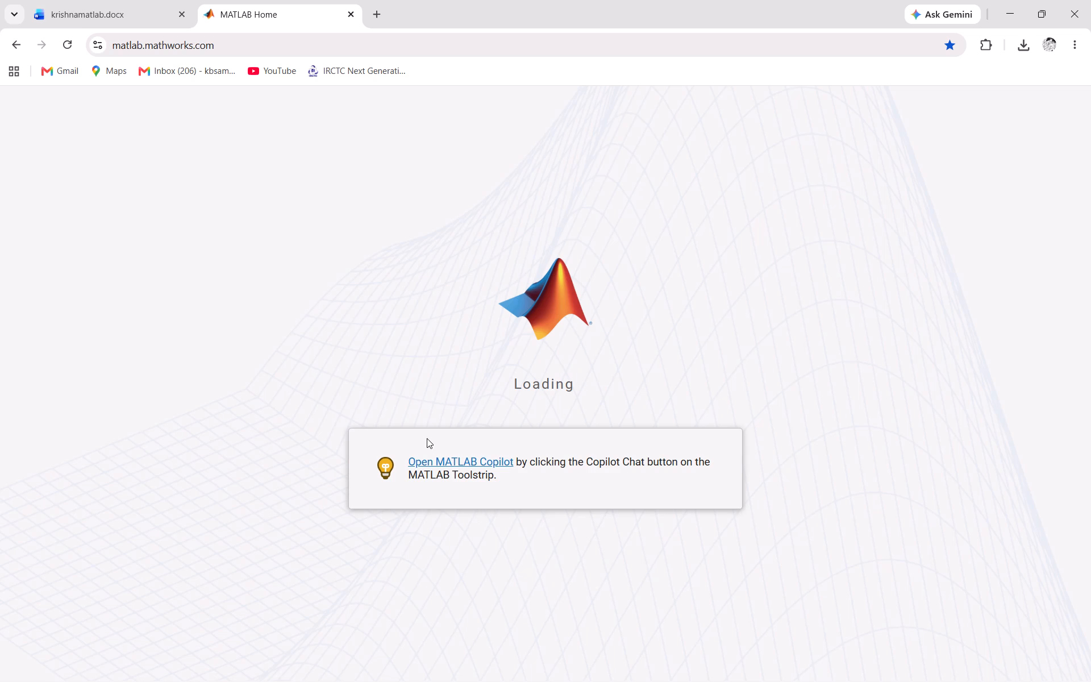
Switch to the krishnamatlab document and examine the pages from Logical and Validation Functions through Program 1 to Program 2.
left_click(132, 12)
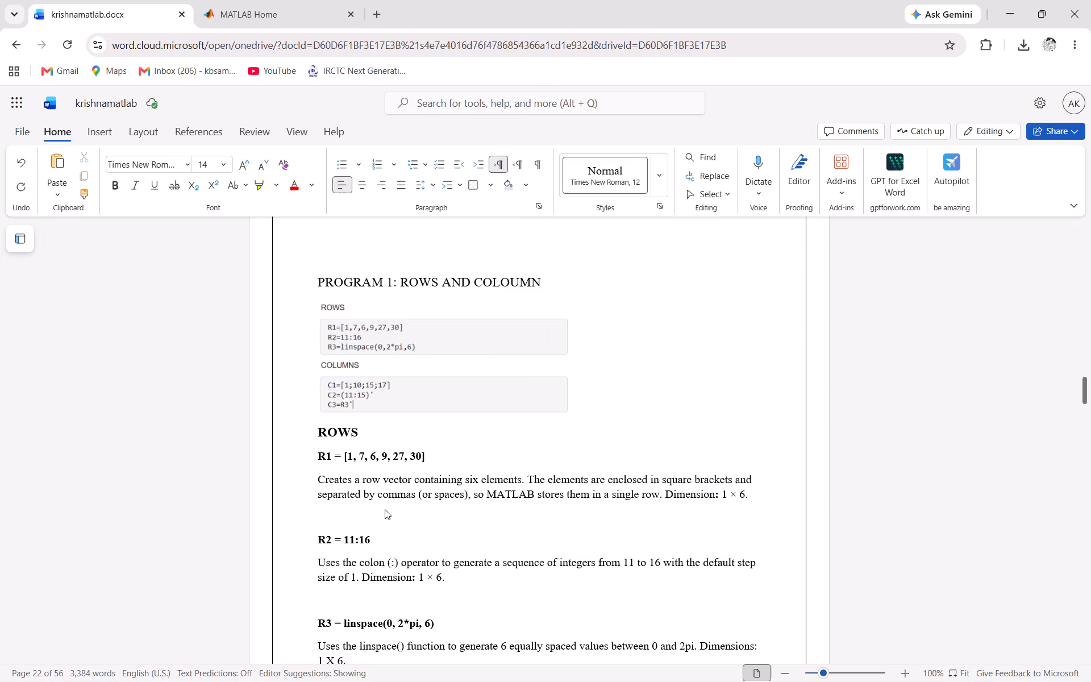
scroll(540, 425, "down", 1)
scroll(540, 425, "up", 1)
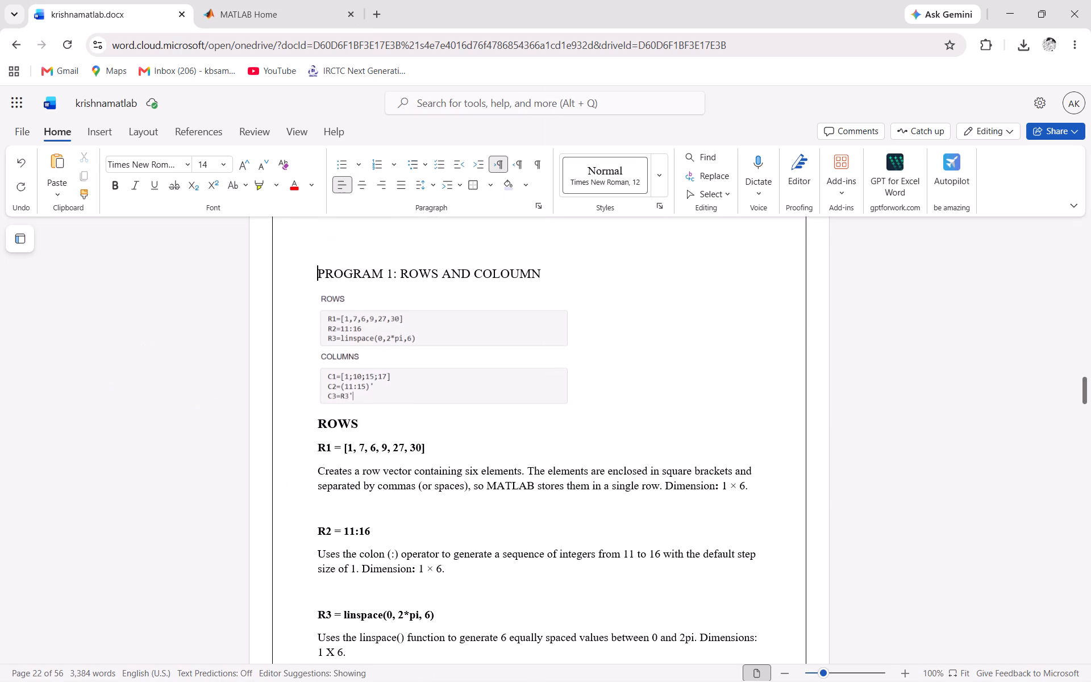
scroll(823, 519, "up", 2)
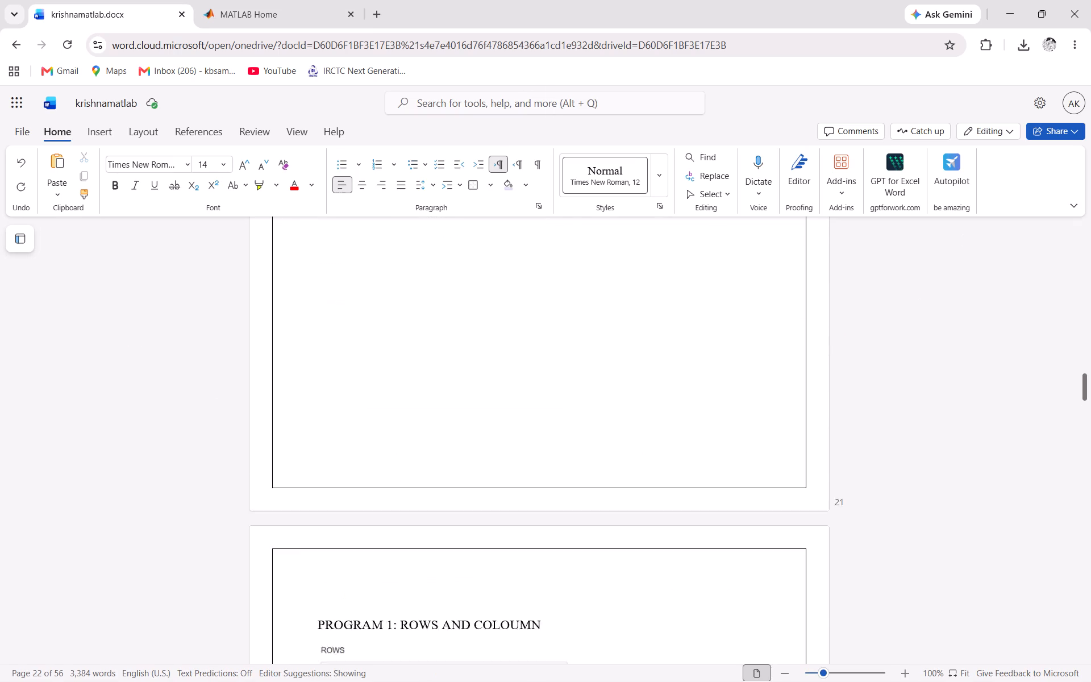
scroll(823, 519, "up", 4)
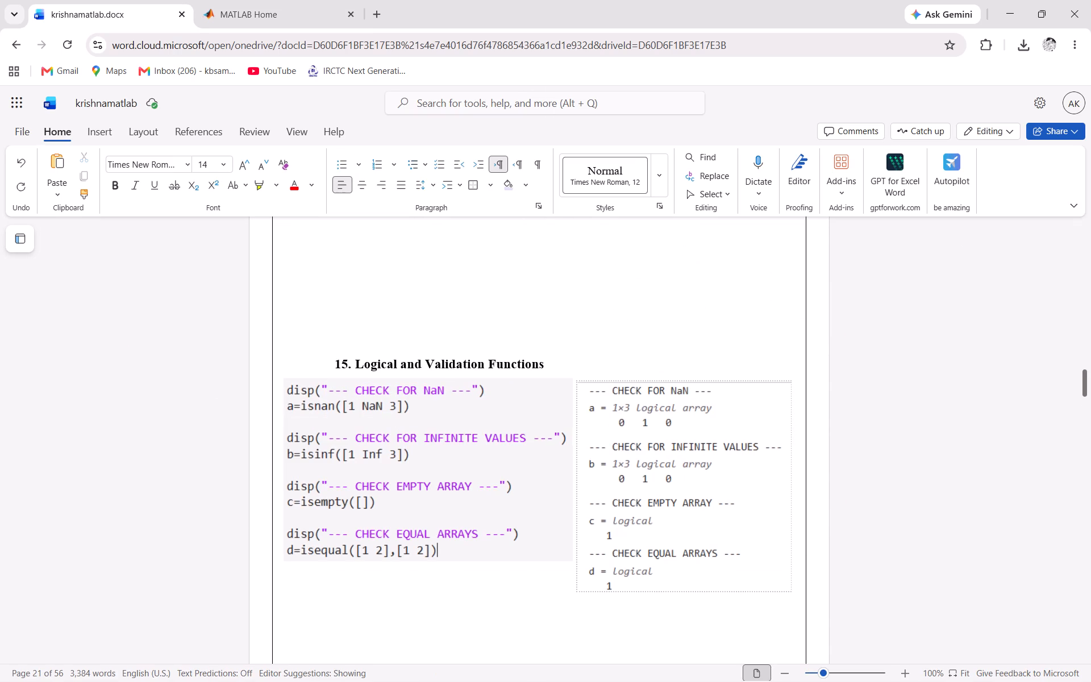
scroll(694, 507, "down", 10)
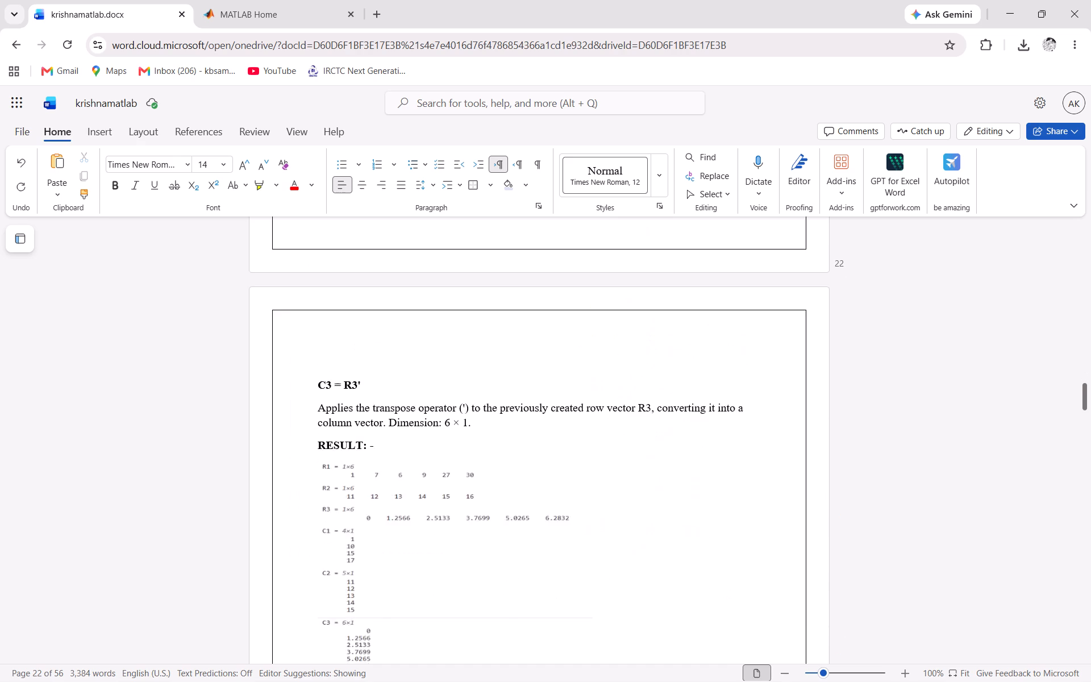
scroll(697, 465, "down", 3)
scroll(697, 465, "up", 3)
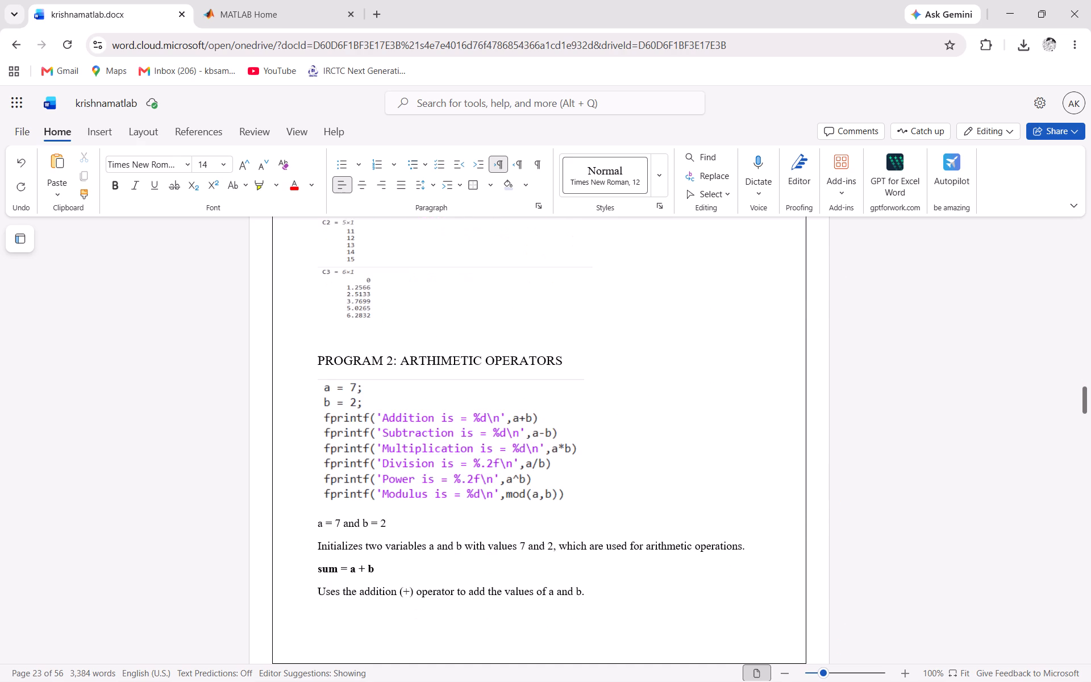
scroll(697, 465, "up", 6)
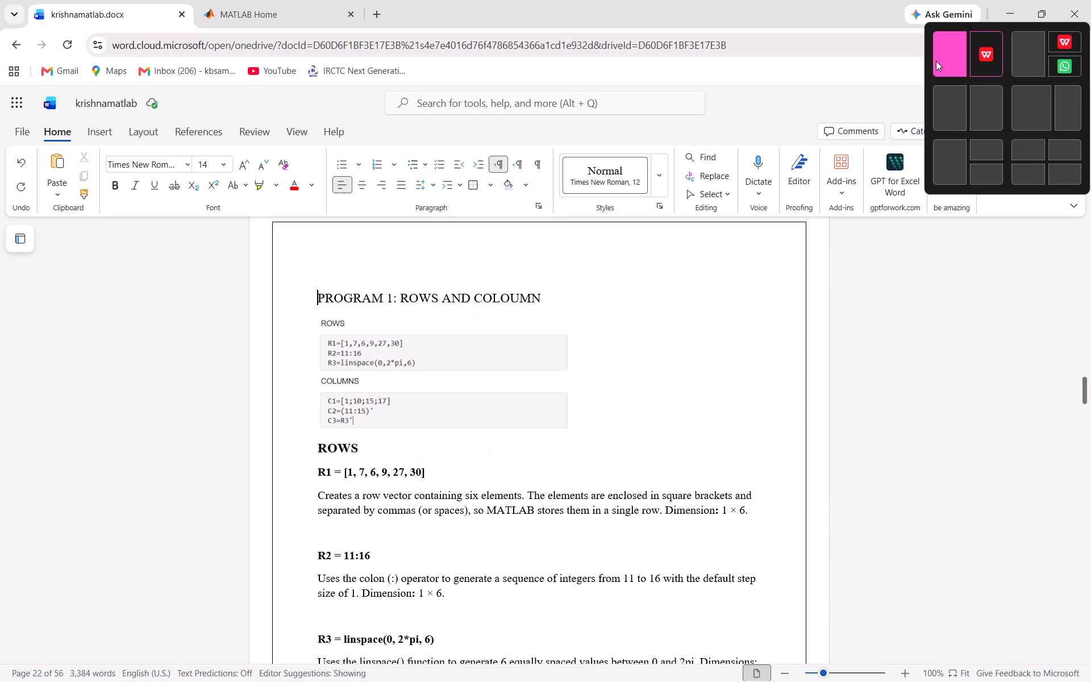
Arrange the krishnamatlab browser window side by side with kusum.docx in WPS Office.
left_click(937, 59)
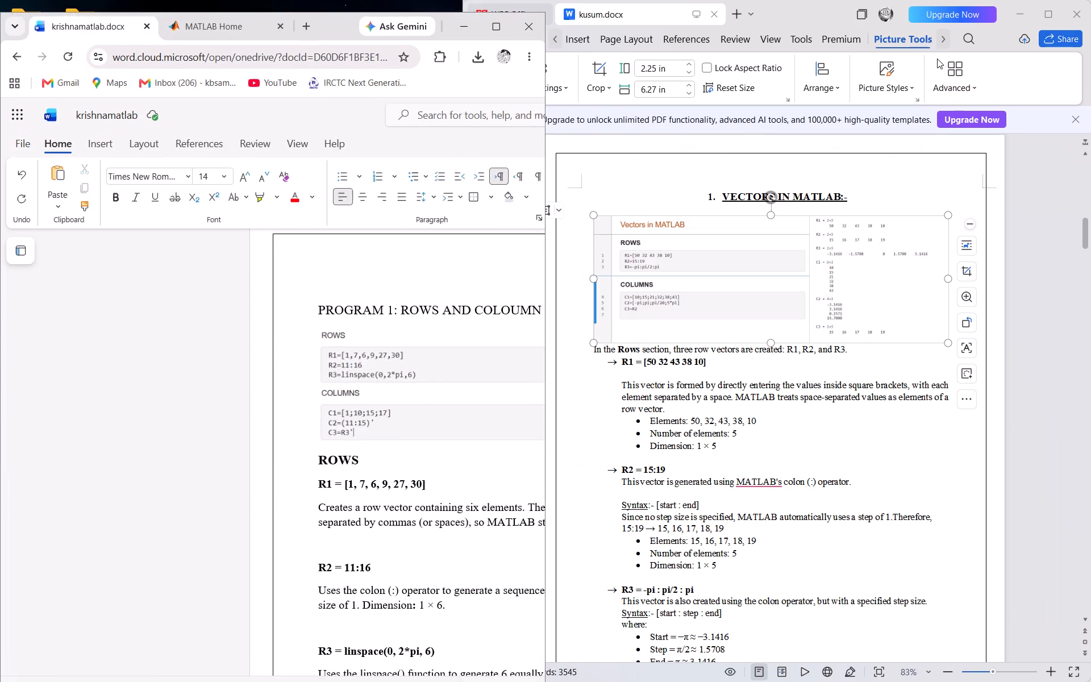
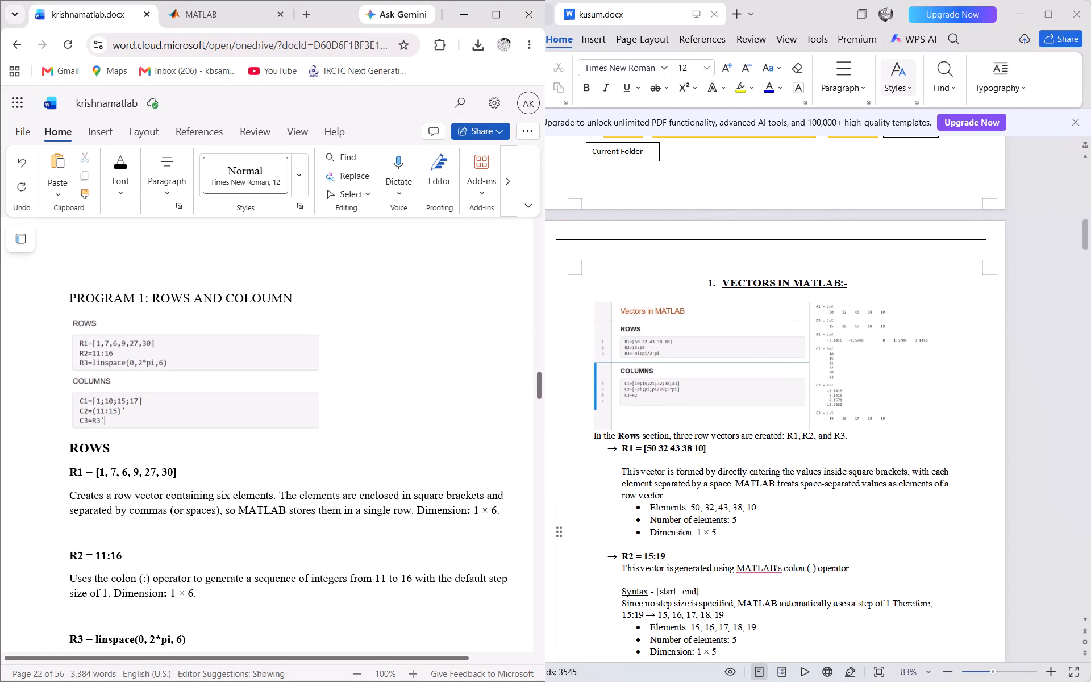
Clear ROWS AND COLOUMN from the PROGRAM 1 heading in krishnamatlab and select the VECTORS IN MATLAB heading in kusum.docx.
left_click_drag(300, 298, 154, 295)
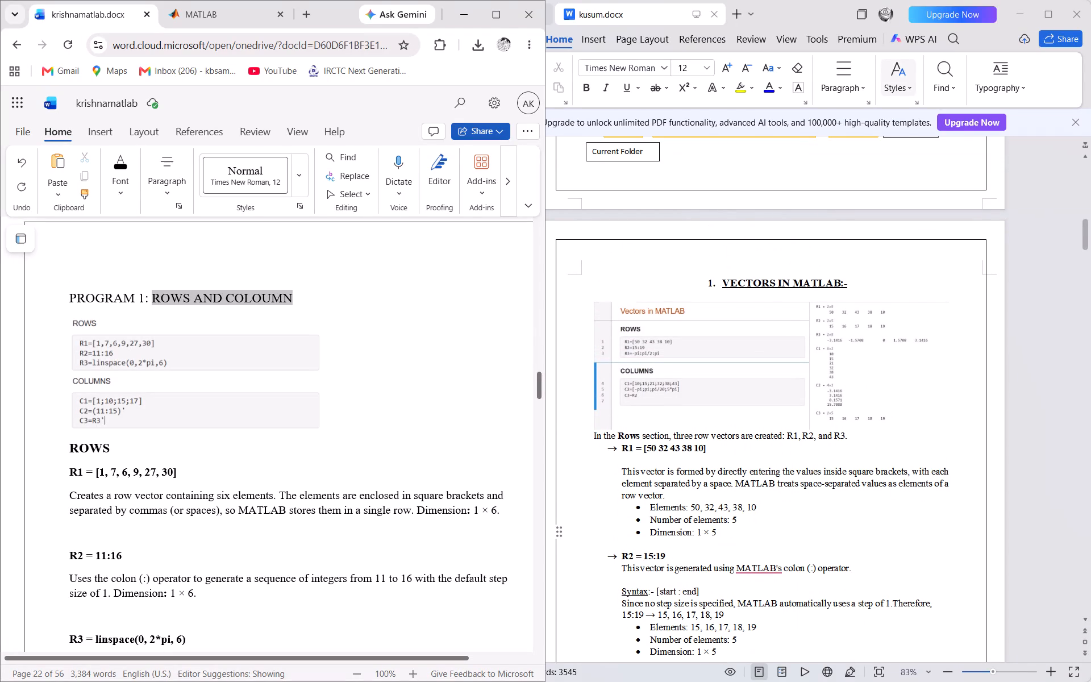
left_click_drag(154, 295, 155, 295)
type("vect")
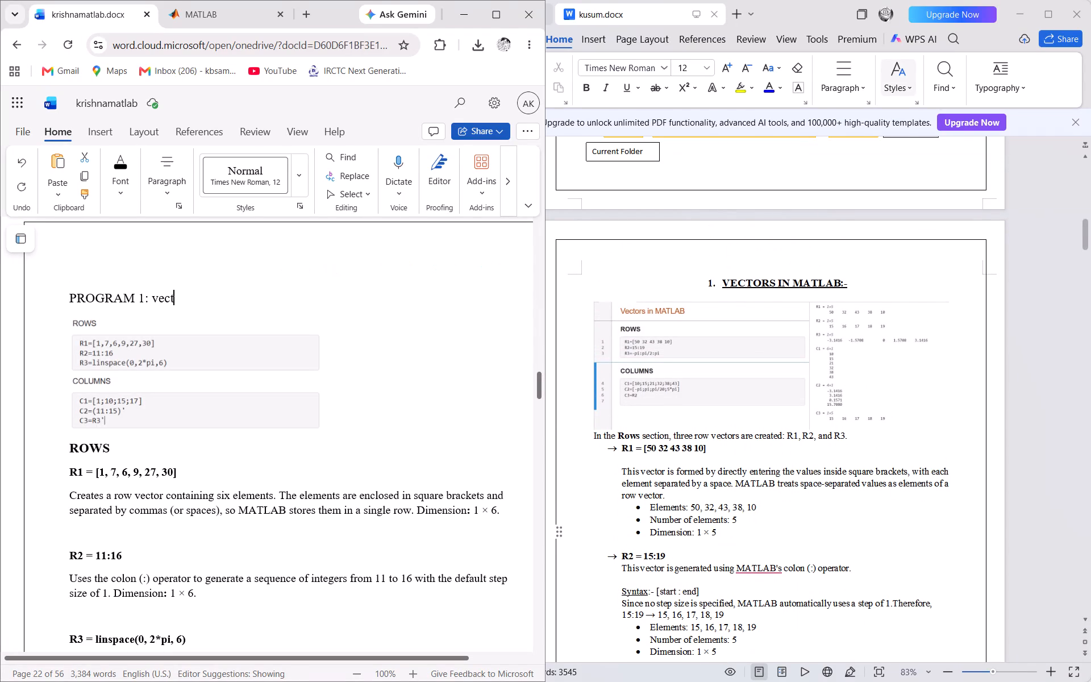
key("BackSpace")
key("BackSpace")
key("BackSpace")
key("BackSpace")
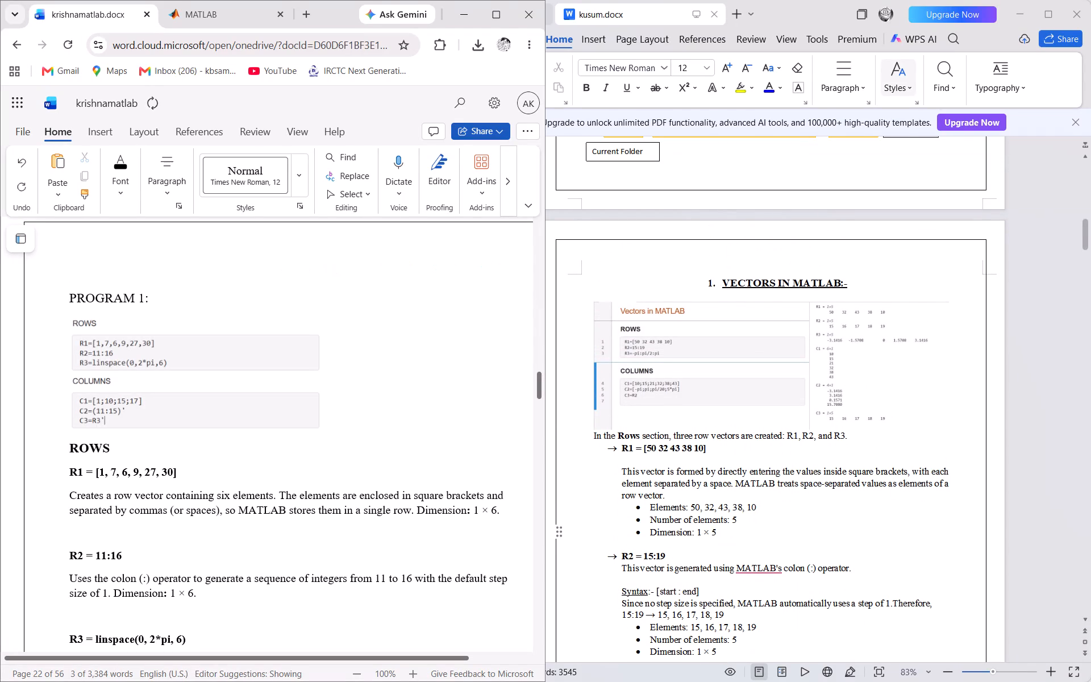
left_click_drag(851, 281, 740, 288)
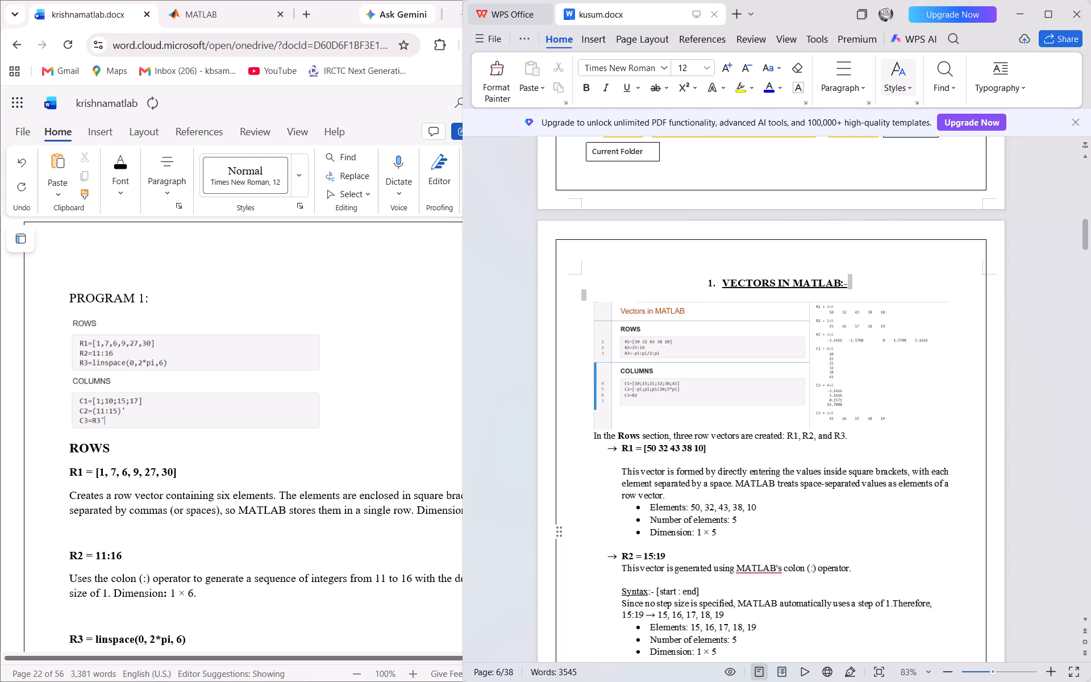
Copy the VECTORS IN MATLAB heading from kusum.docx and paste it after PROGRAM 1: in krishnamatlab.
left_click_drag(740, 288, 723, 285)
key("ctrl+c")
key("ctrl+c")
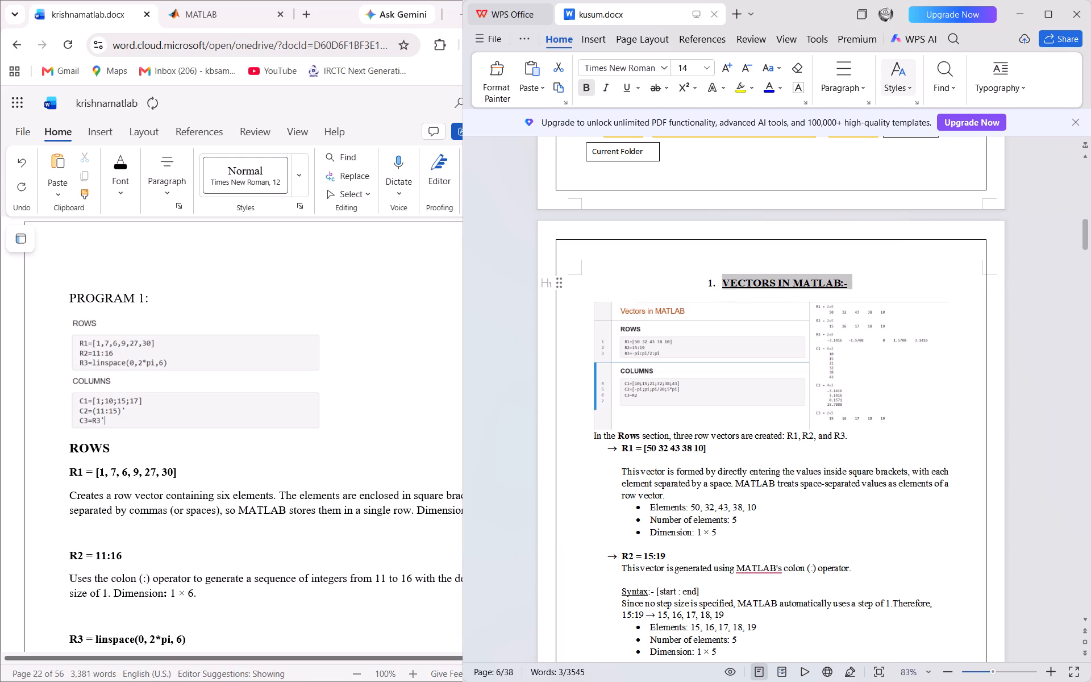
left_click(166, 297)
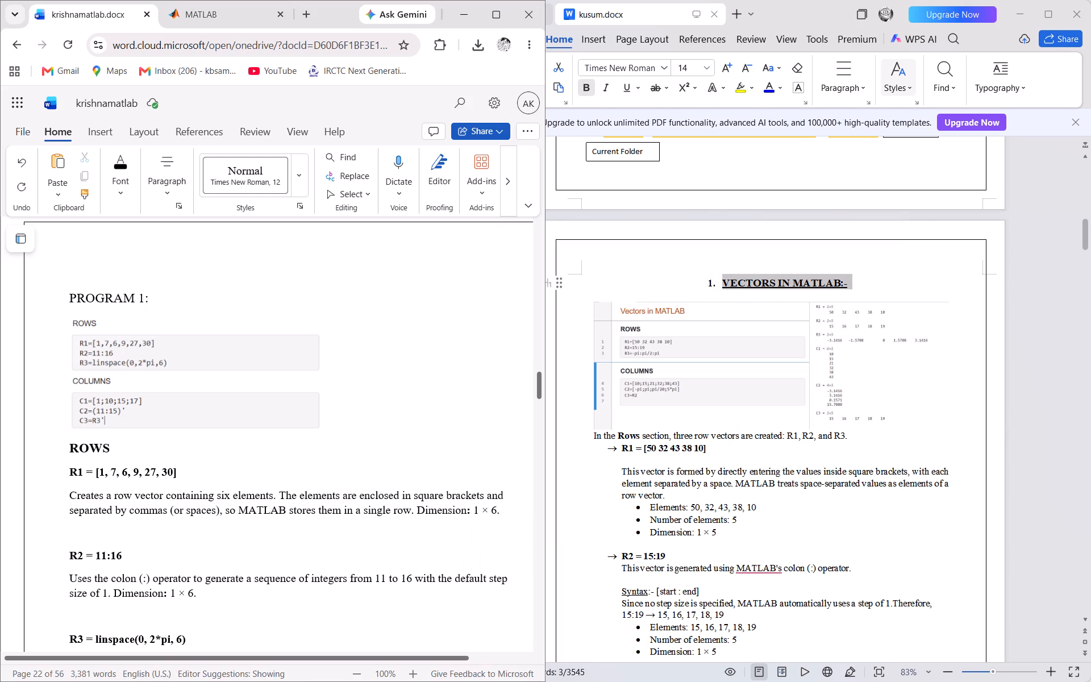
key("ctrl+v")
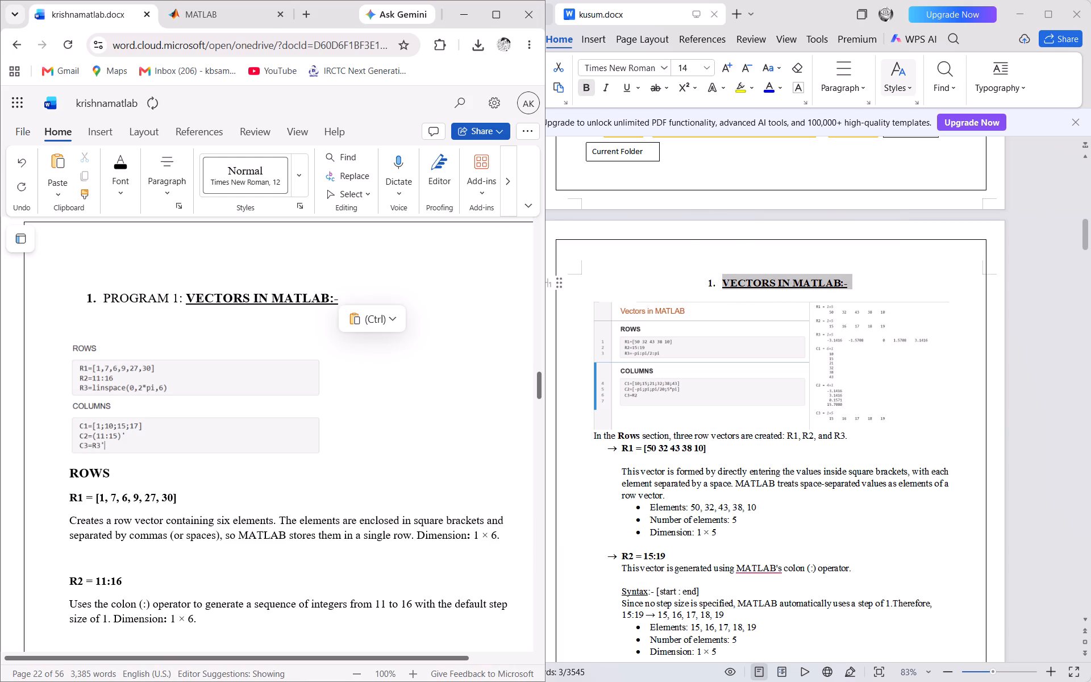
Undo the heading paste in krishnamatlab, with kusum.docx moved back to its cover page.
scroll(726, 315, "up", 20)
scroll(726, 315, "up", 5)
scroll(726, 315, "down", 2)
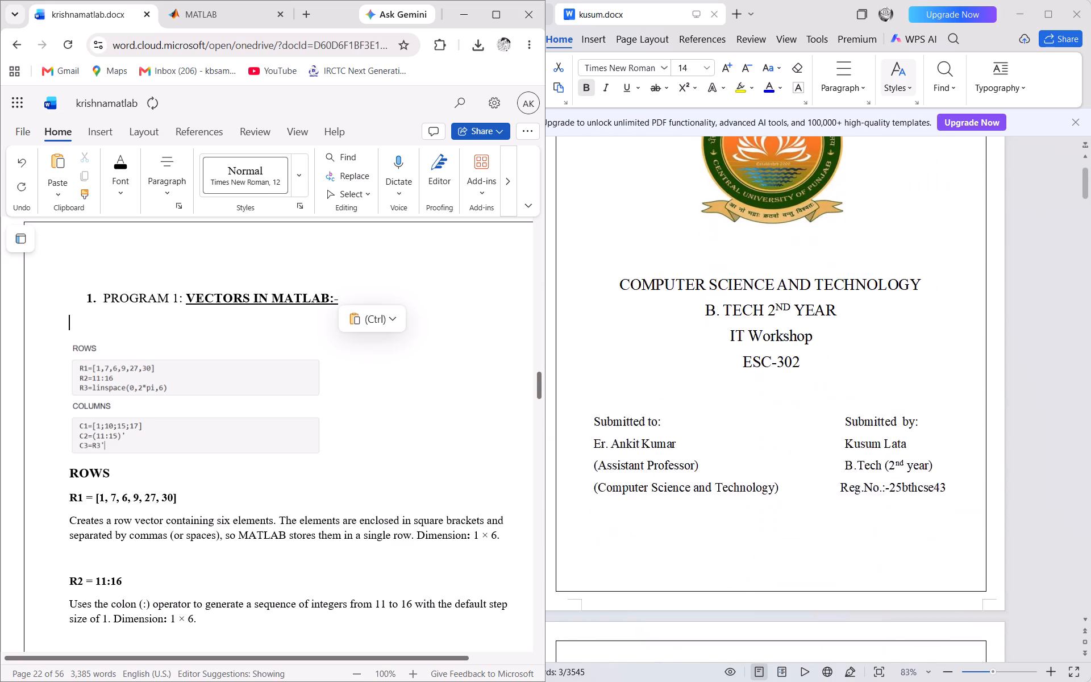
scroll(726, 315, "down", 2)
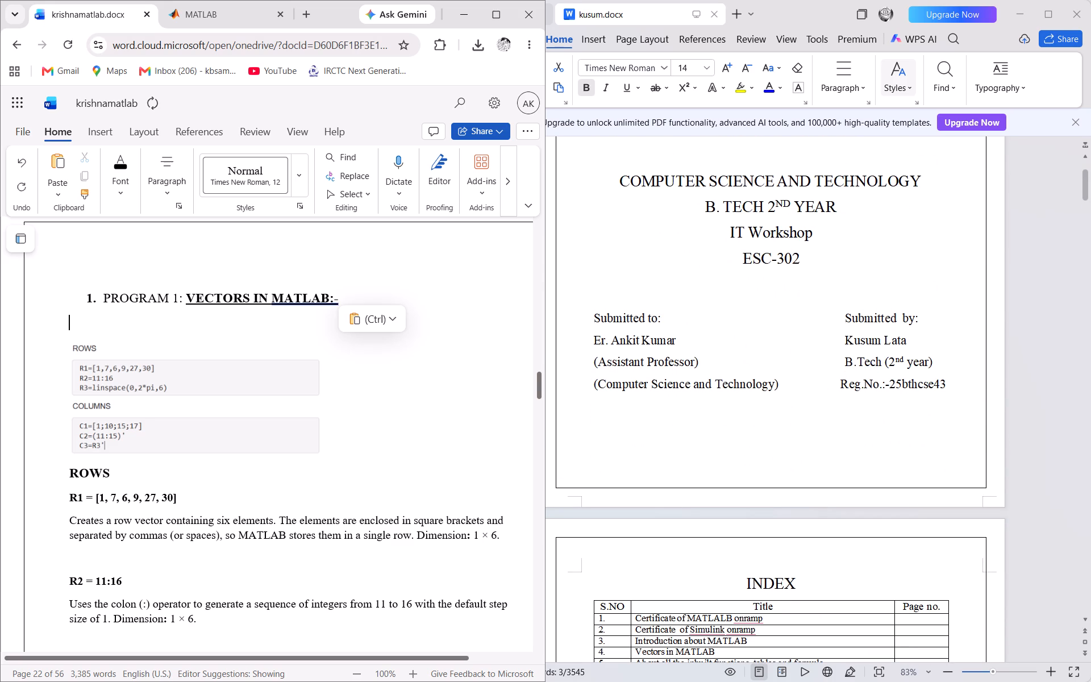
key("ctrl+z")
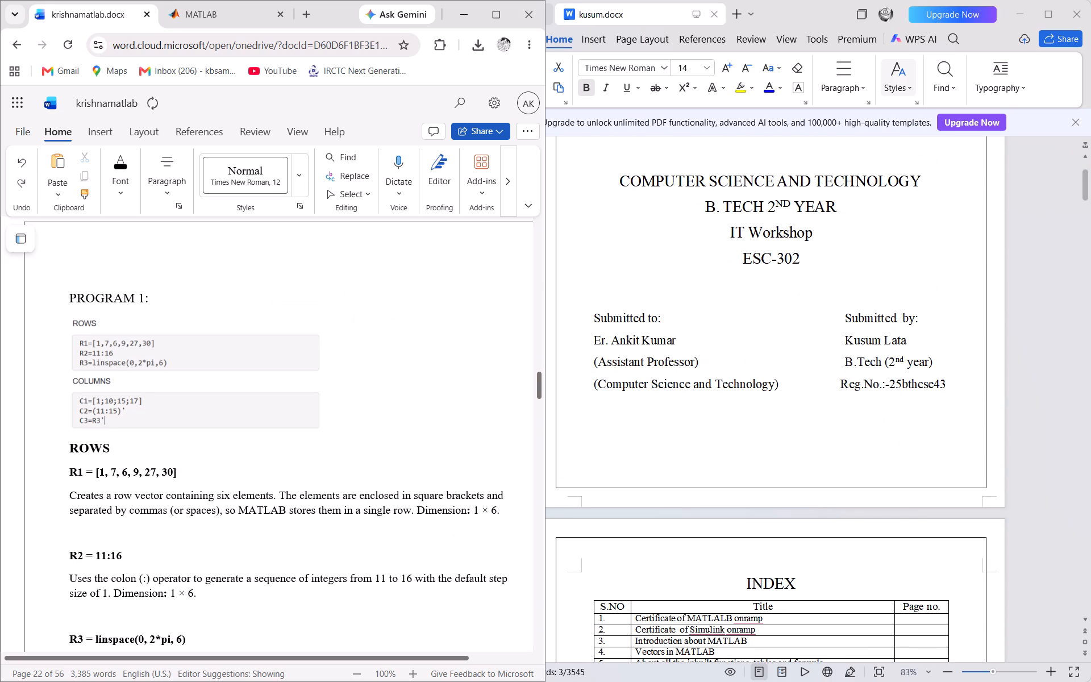
Replace the student's name under Submitted by on the kusum.docx cover page with the new student's name.
left_click_drag(918, 344, 848, 342)
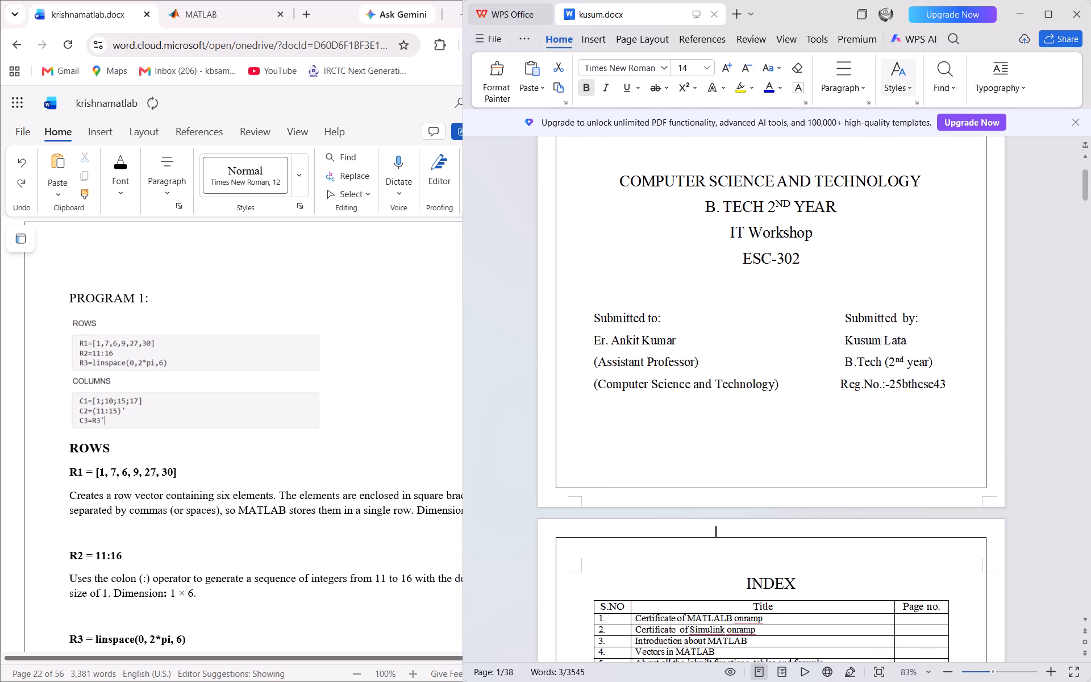
left_click_drag(848, 342, 844, 340)
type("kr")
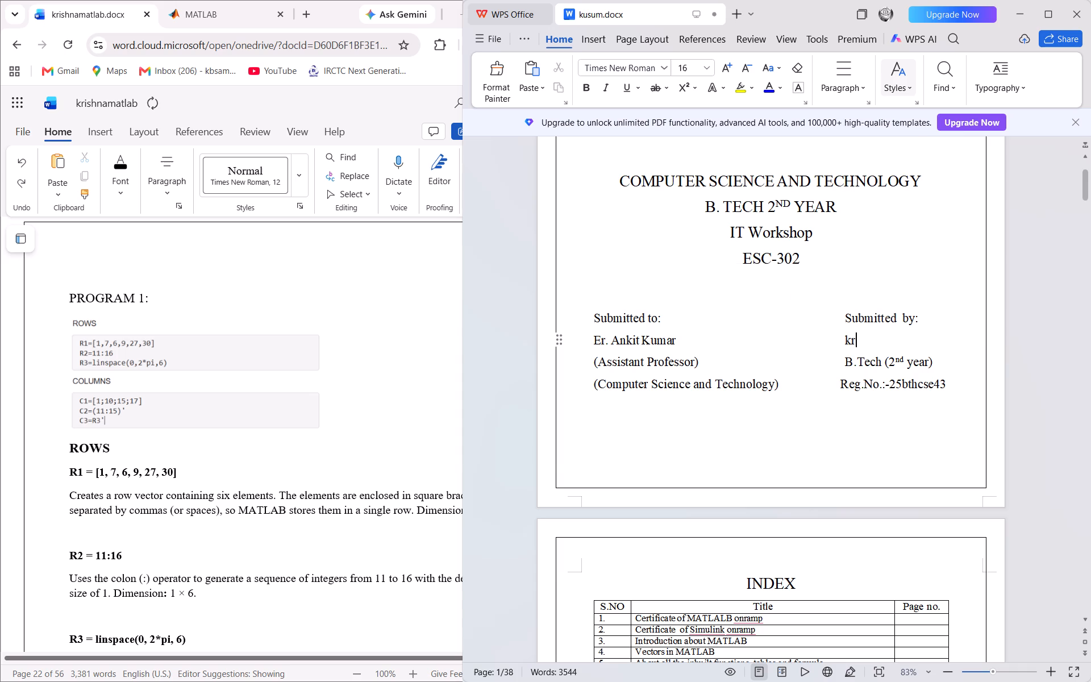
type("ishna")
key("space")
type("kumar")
Replace the last two digits of the registration number on the kusum.docx cover page with the new student's digits.
left_click(948, 383)
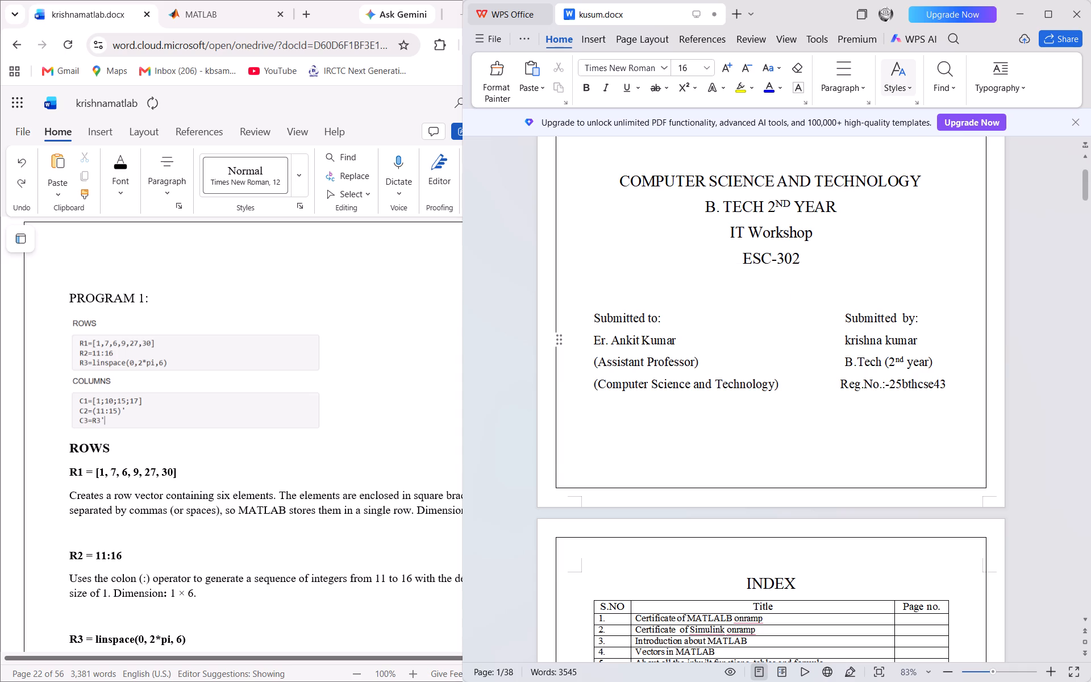
key("BackSpace")
key("BackSpace")
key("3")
key("BackSpace")
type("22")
Examine the index and MATLAB Onramp certificate pages in kusum.docx alongside the function sections and front pages of krishnamatlab.
left_click(435, 368)
scroll(825, 541, "down", 3)
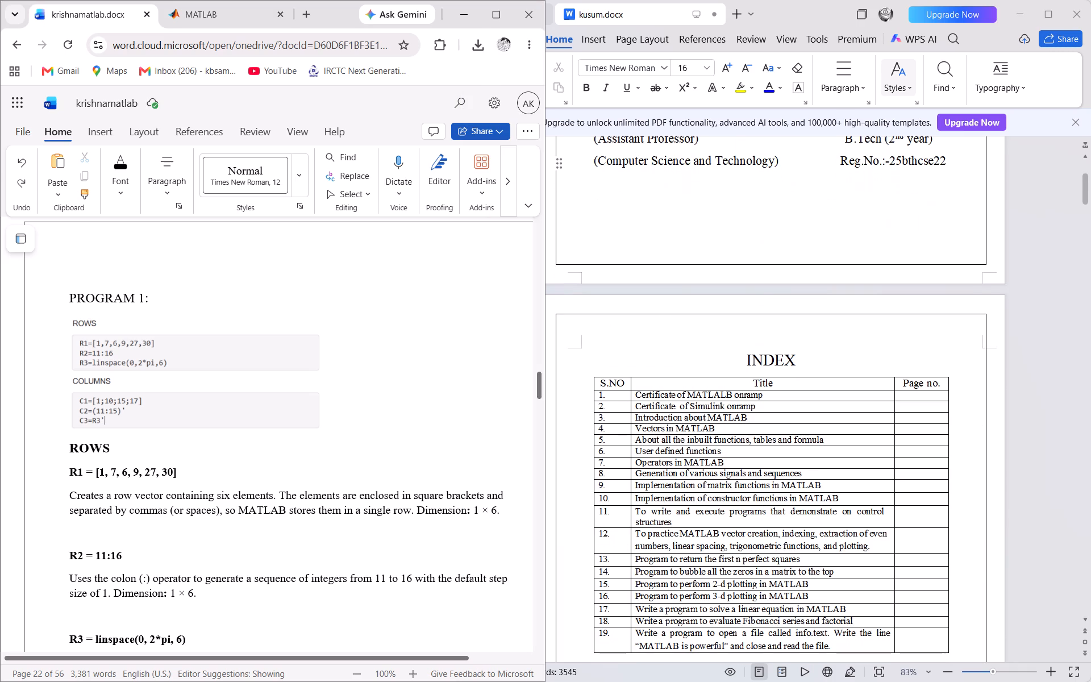
scroll(442, 473, "up", 13)
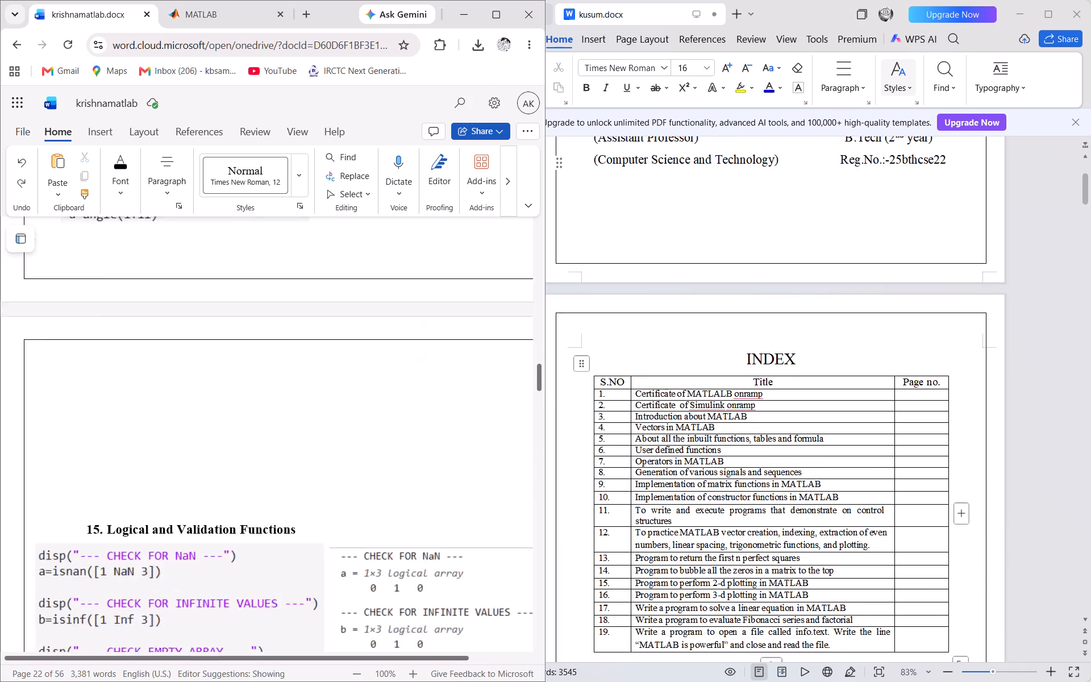
scroll(442, 473, "up", 2)
scroll(793, 411, "down", 10)
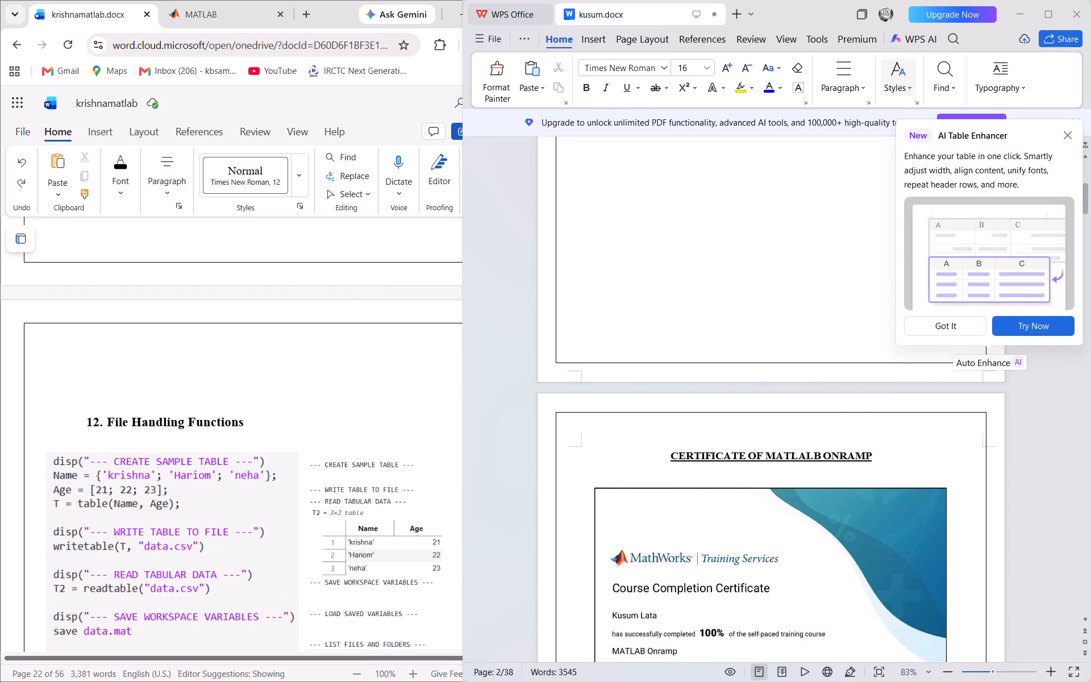
scroll(793, 411, "down", 2)
scroll(320, 367, "up", 11)
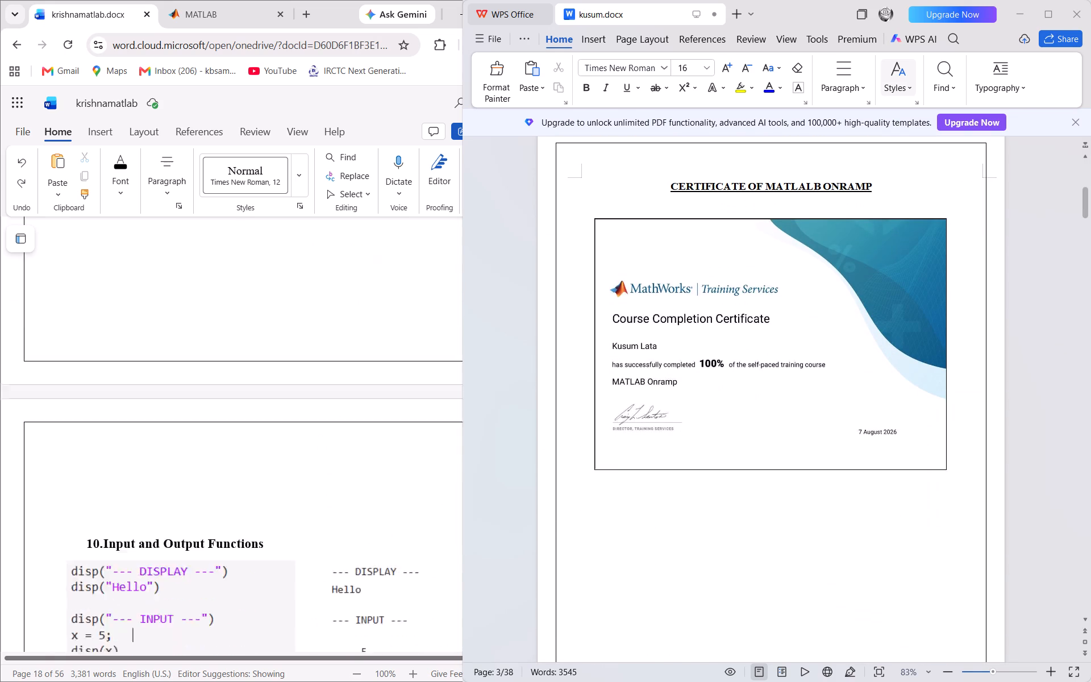
scroll(320, 367, "up", 20)
scroll(320, 367, "up", 14)
scroll(320, 367, "up", 19)
scroll(320, 367, "down", 2)
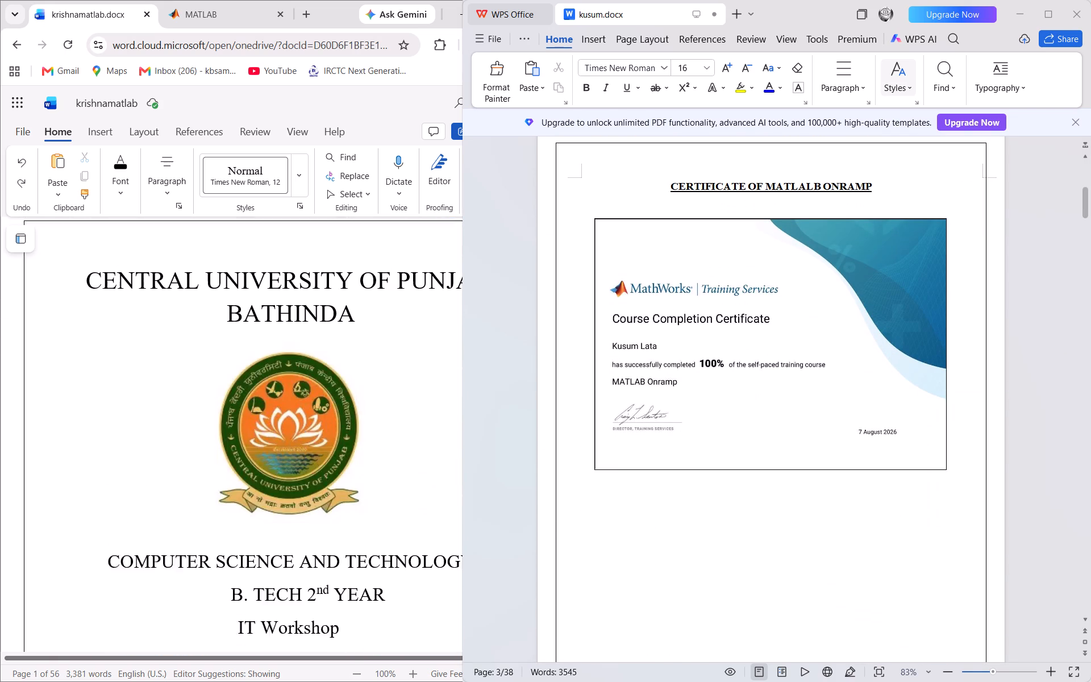
scroll(320, 367, "down", 9)
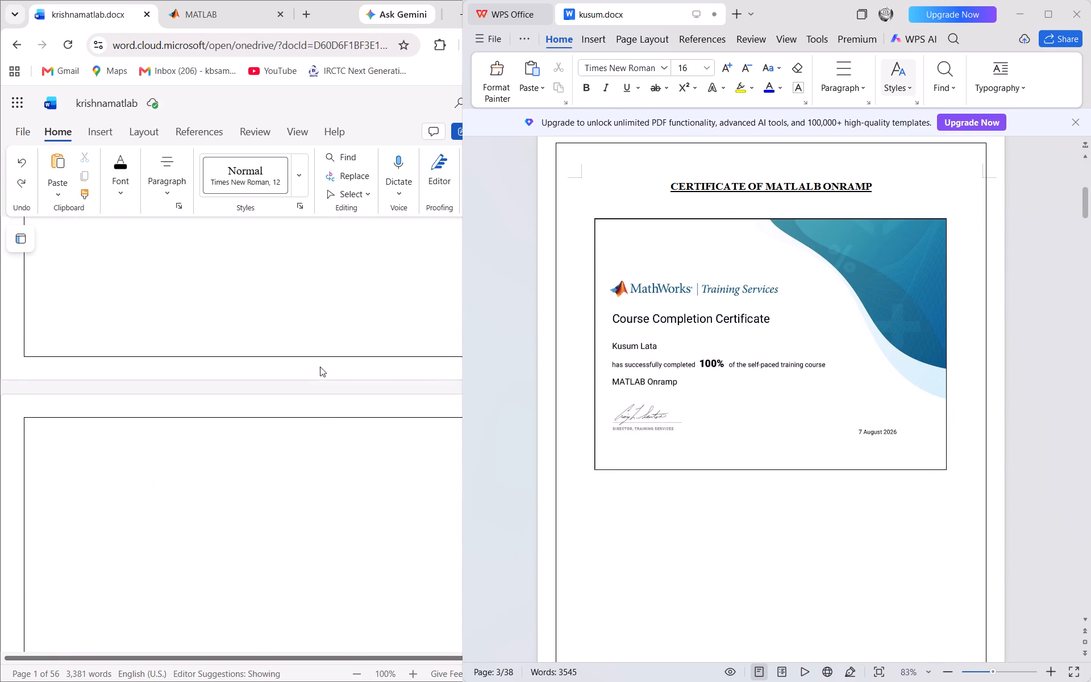
scroll(320, 367, "down", 3)
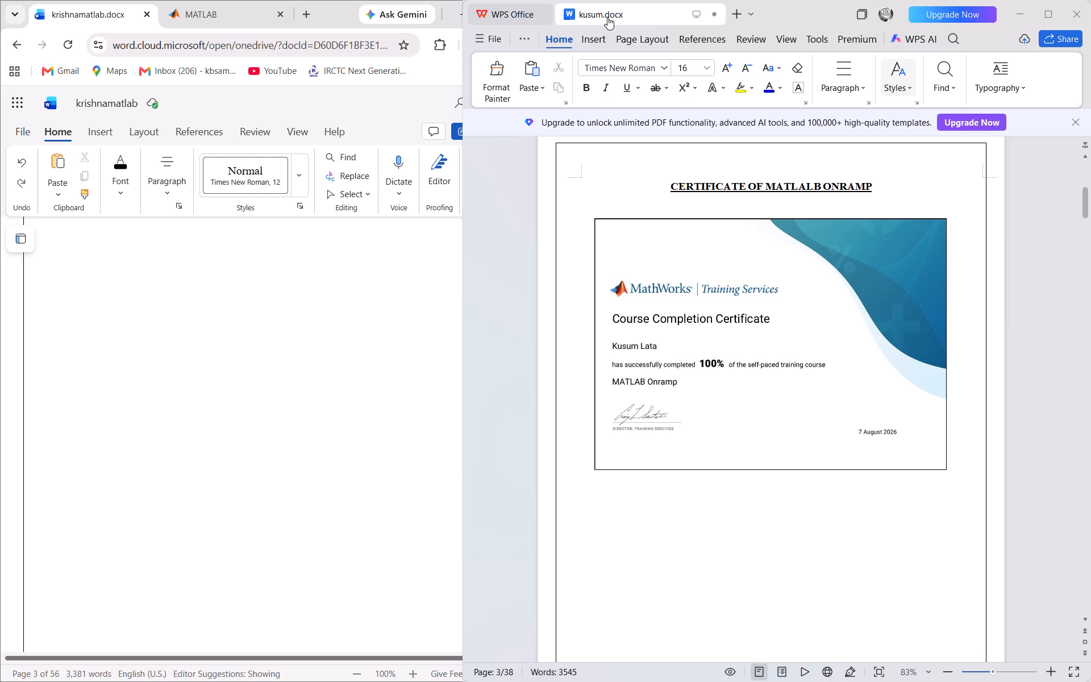
Open the file options for the kusum.docx document.
right_click(607, 17)
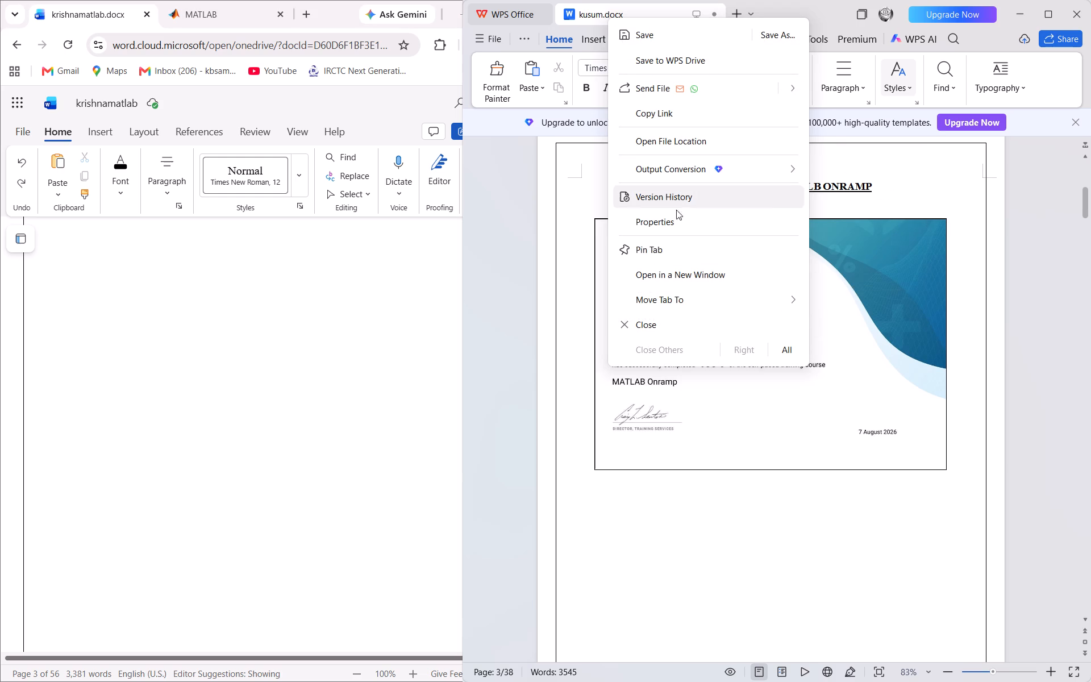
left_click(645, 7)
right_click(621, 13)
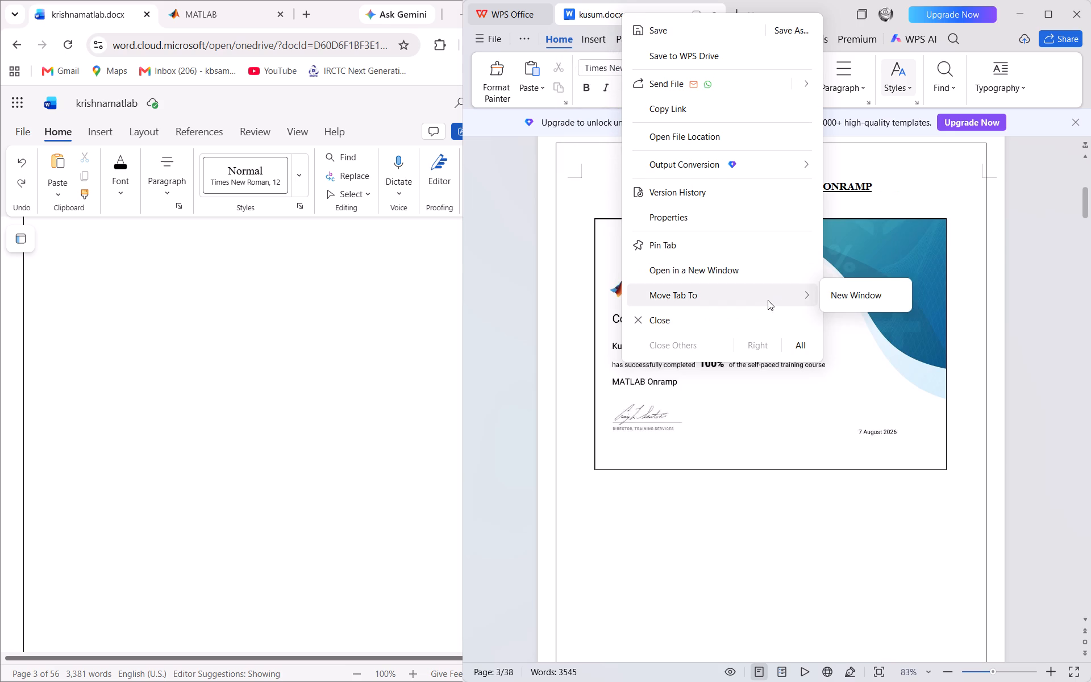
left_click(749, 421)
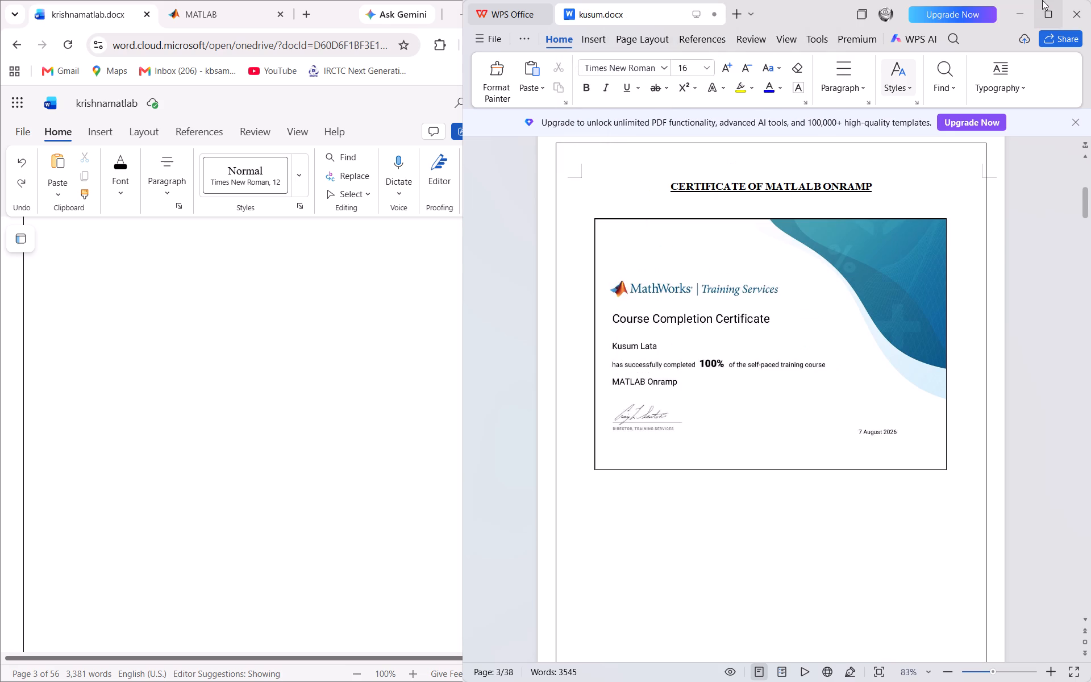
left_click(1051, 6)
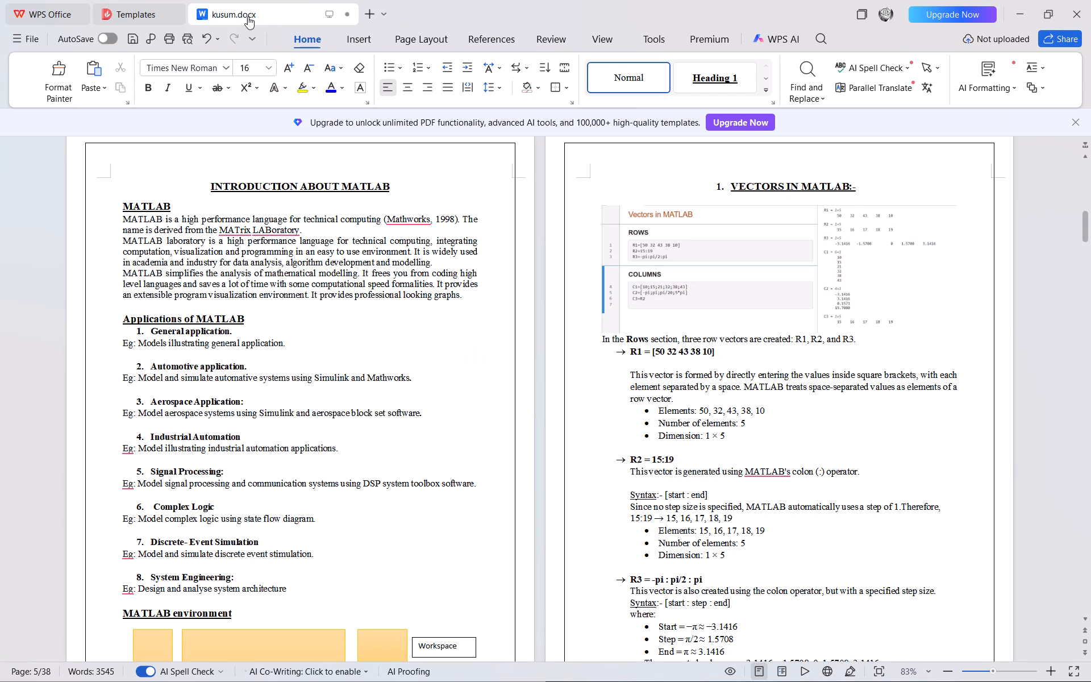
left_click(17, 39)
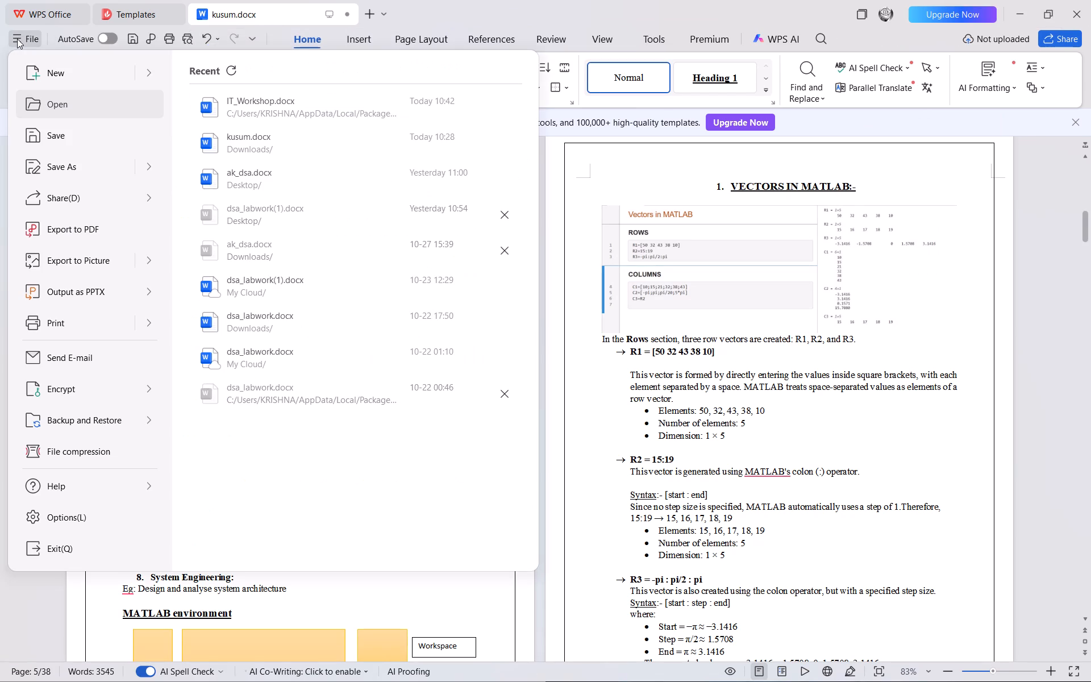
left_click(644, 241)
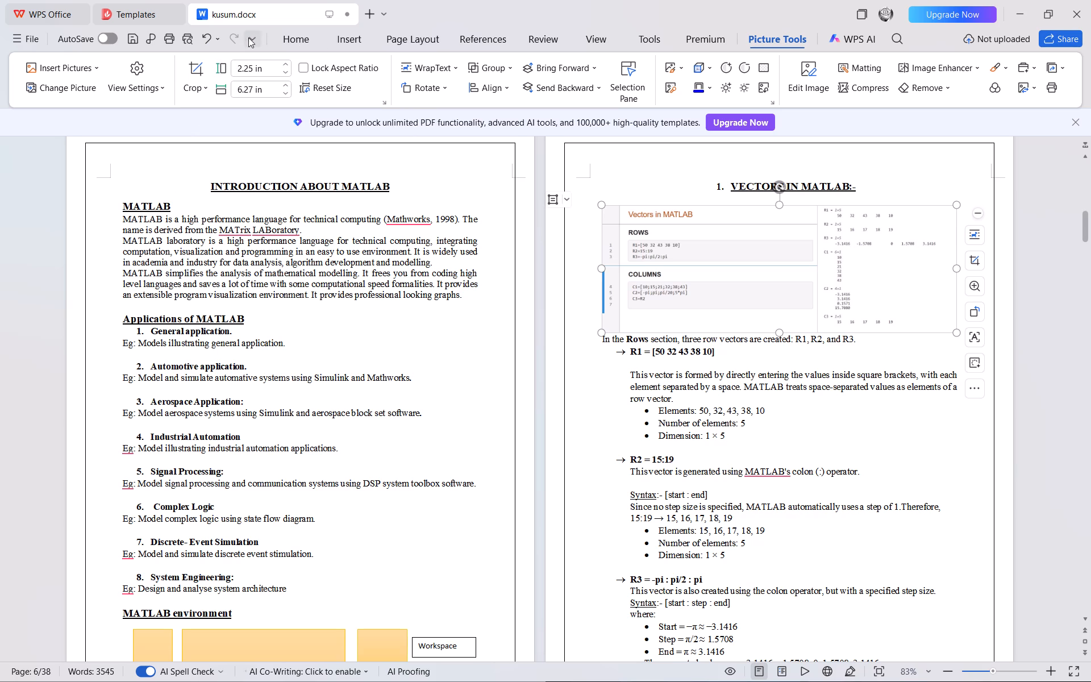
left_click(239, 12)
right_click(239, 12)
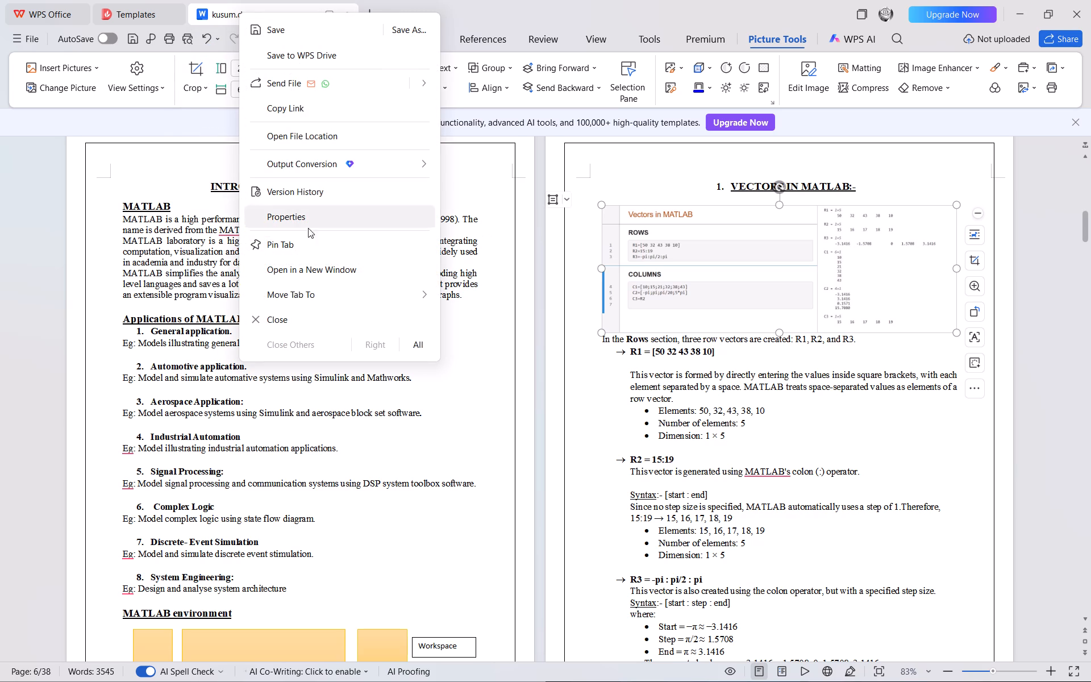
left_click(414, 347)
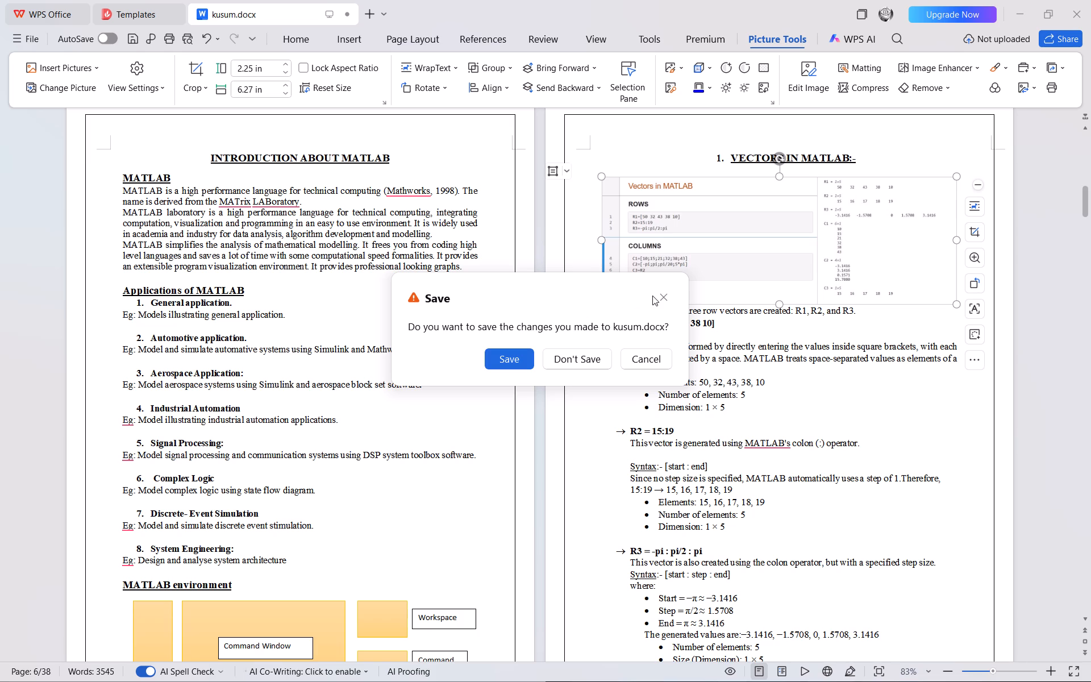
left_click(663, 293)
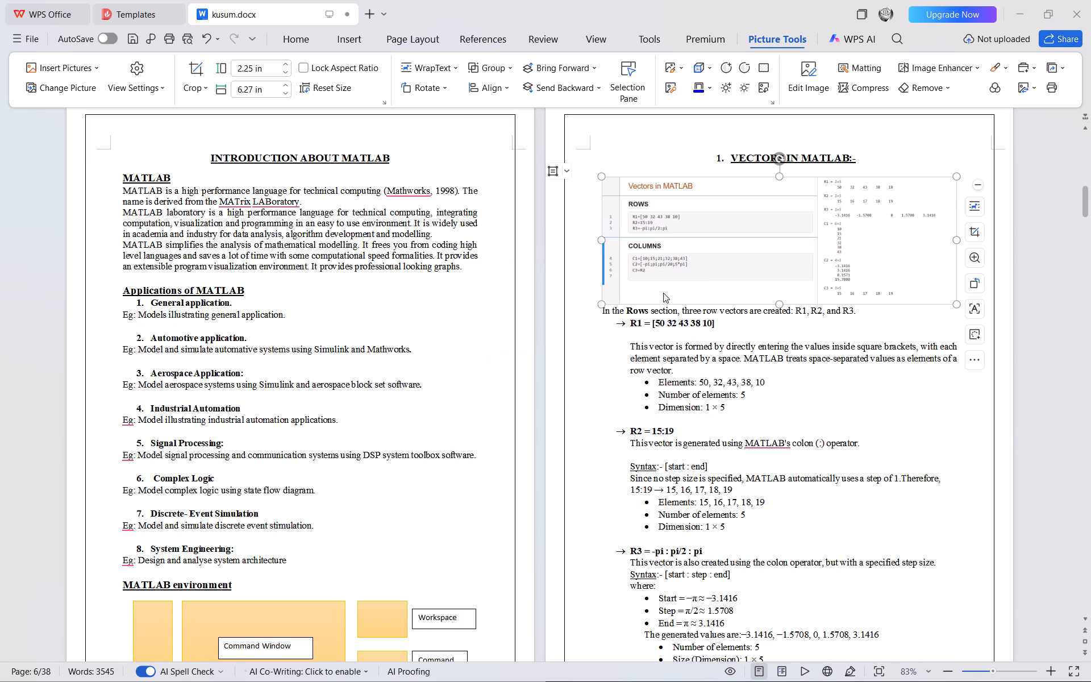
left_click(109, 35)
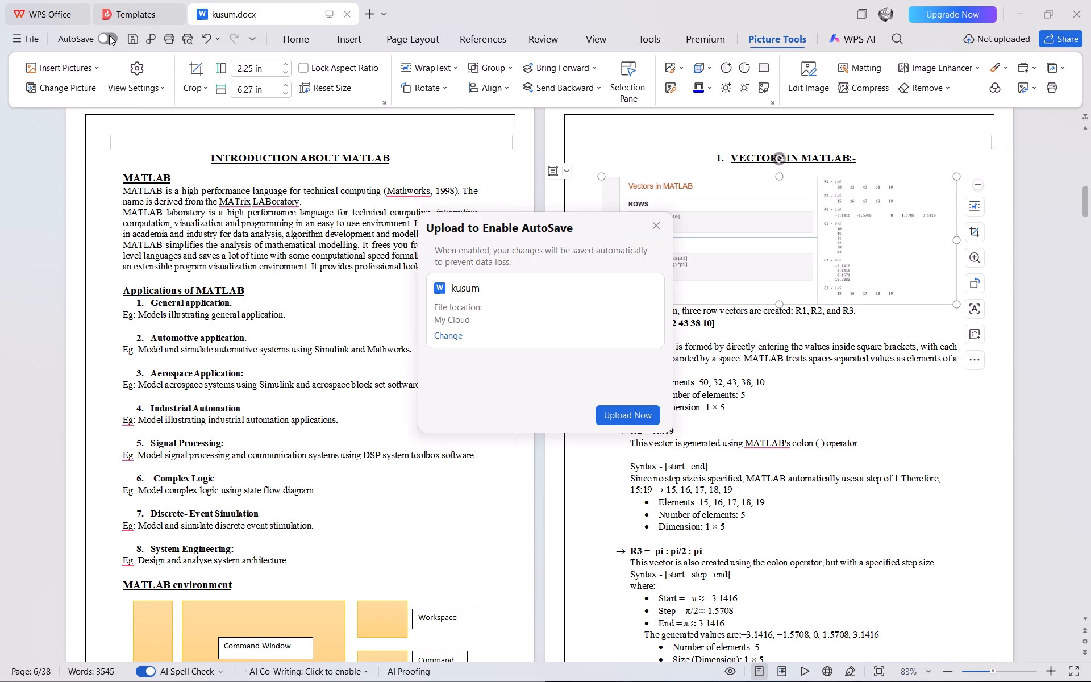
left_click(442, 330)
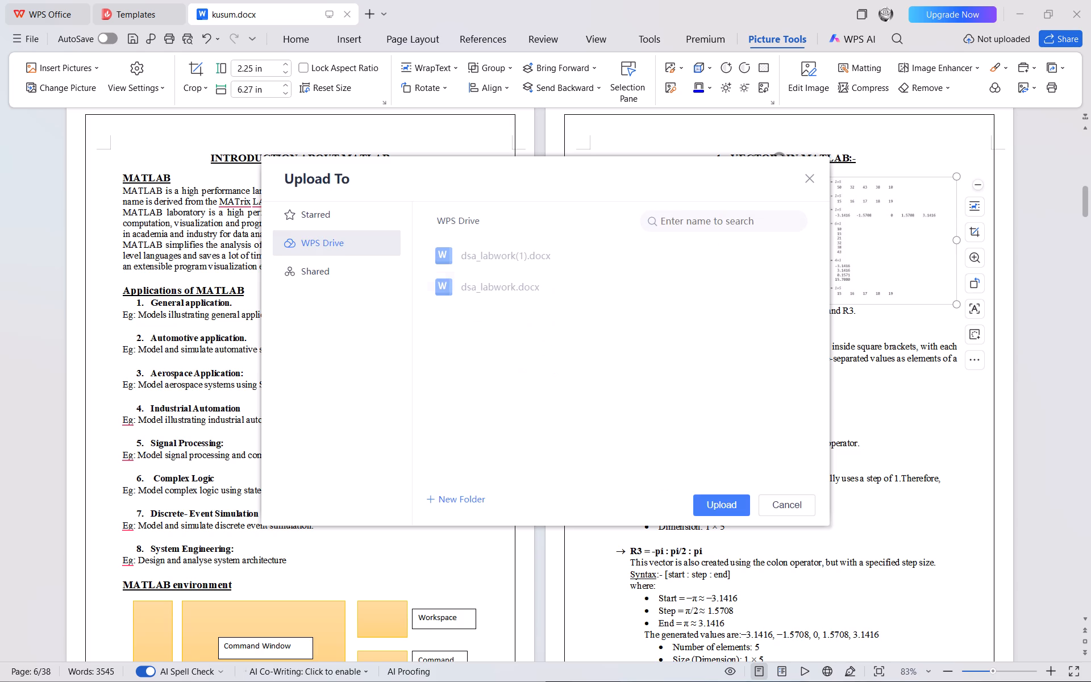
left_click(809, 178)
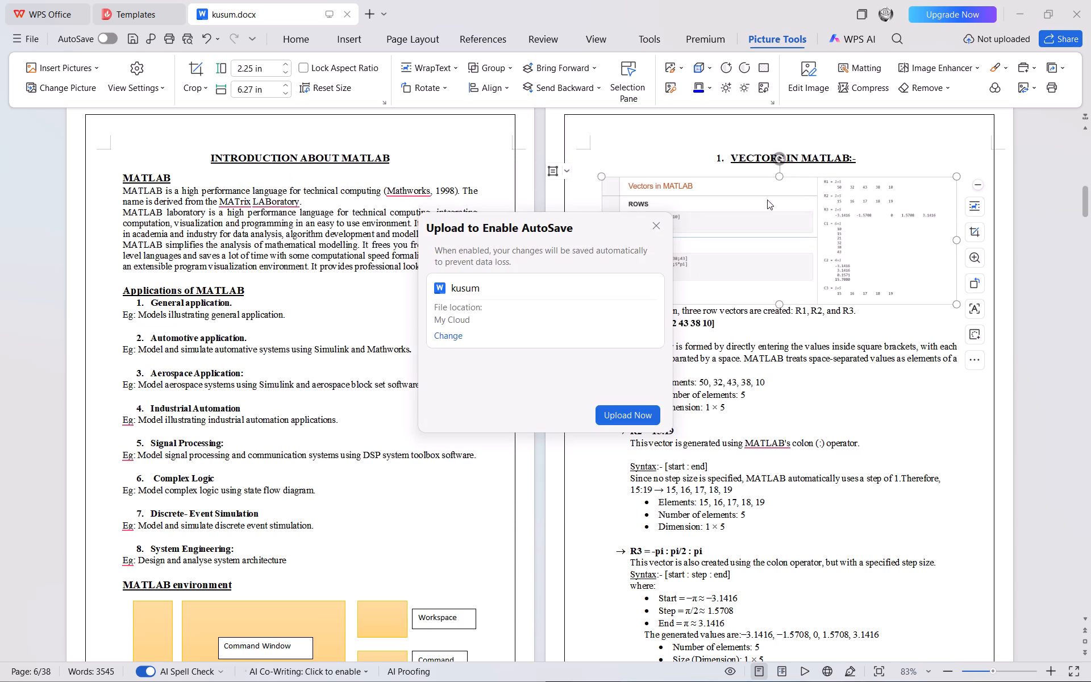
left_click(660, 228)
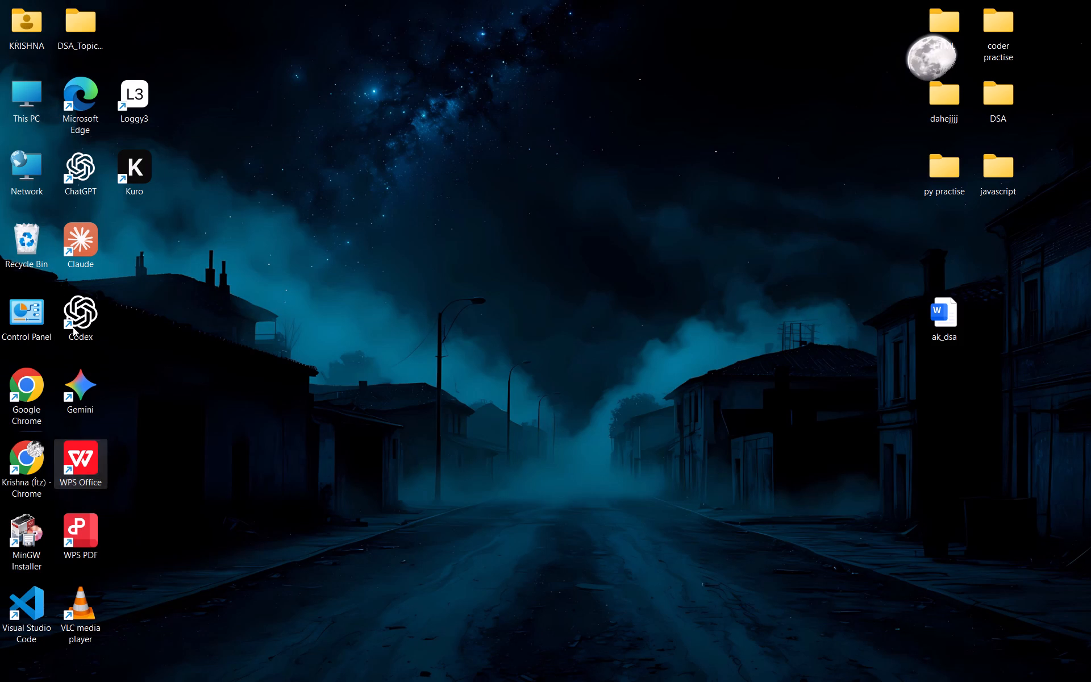
Rename the kusum Word document in Downloads as krishna_it, closing its open WPS Office window, and open the renamed file.
double_click(39, 33)
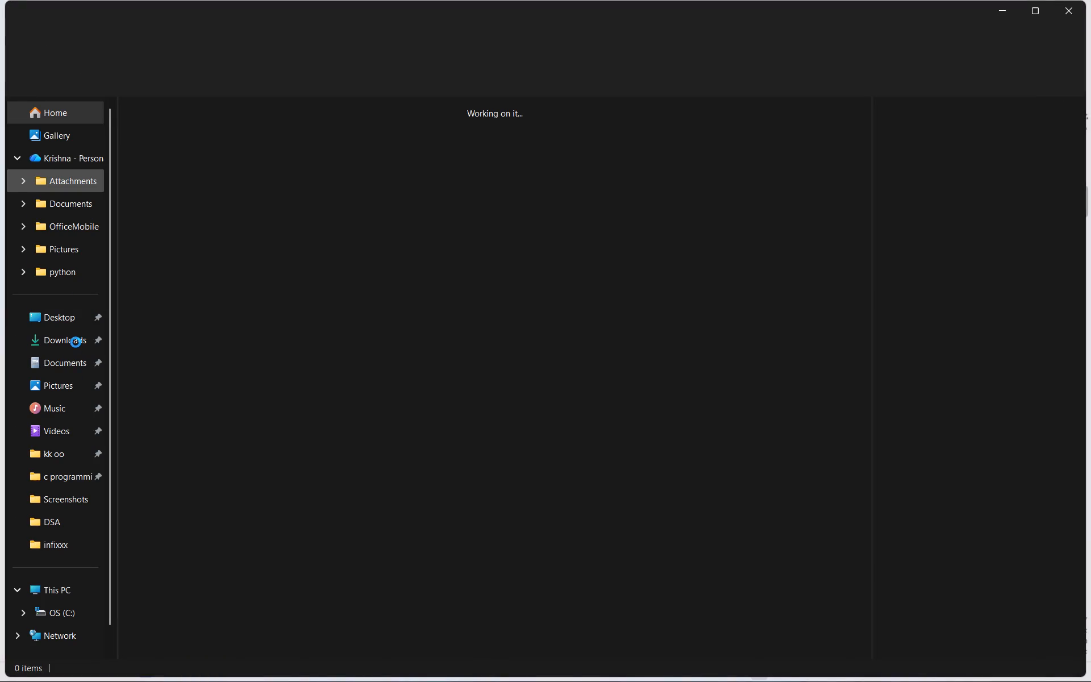
double_click(66, 343)
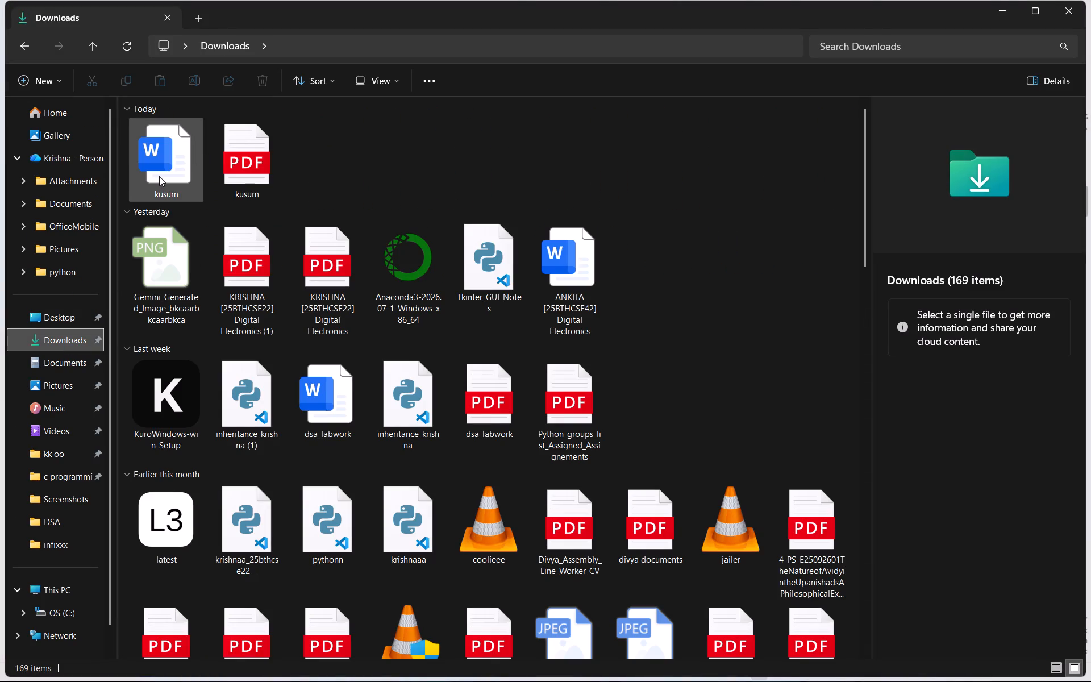
right_click(159, 176)
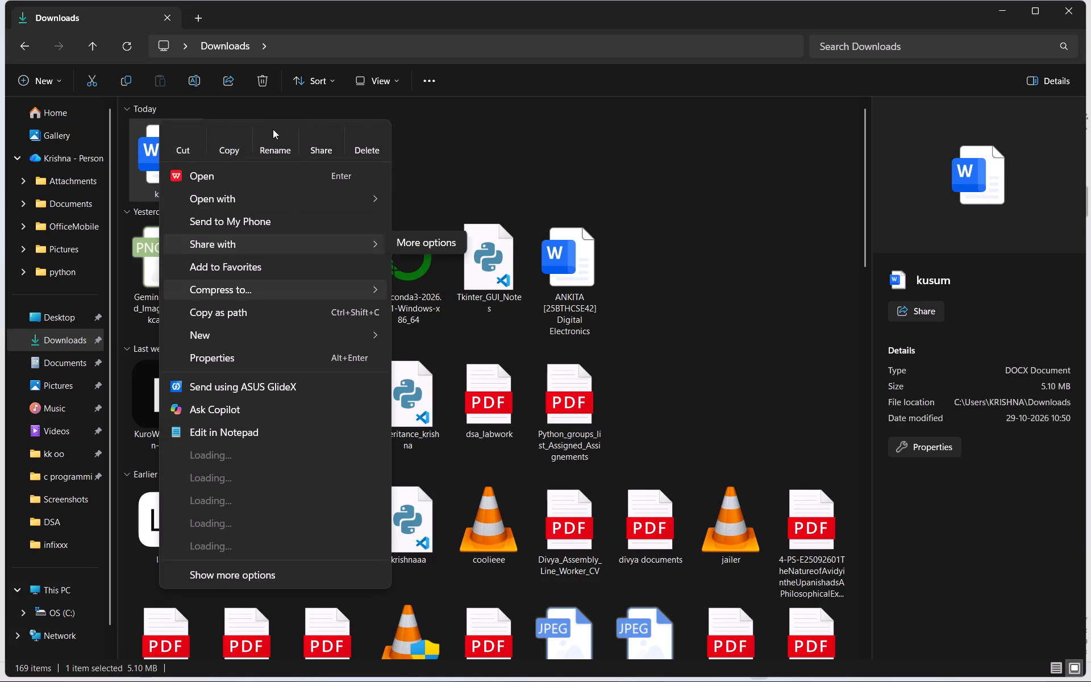
left_click(274, 132)
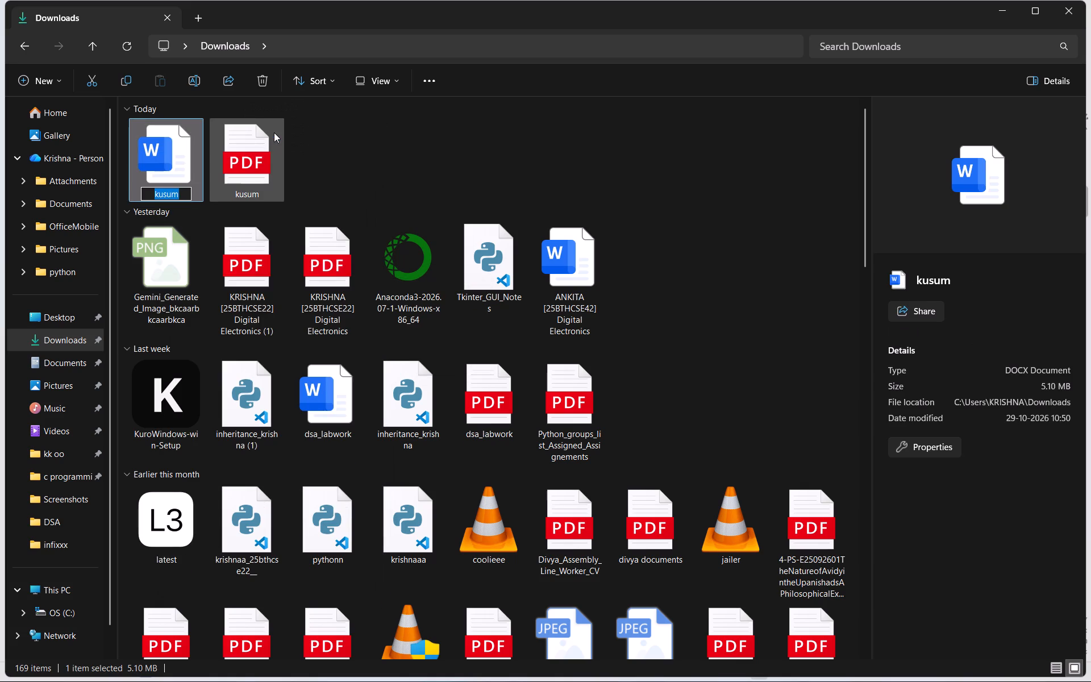
key("BackSpace")
type("krishna")
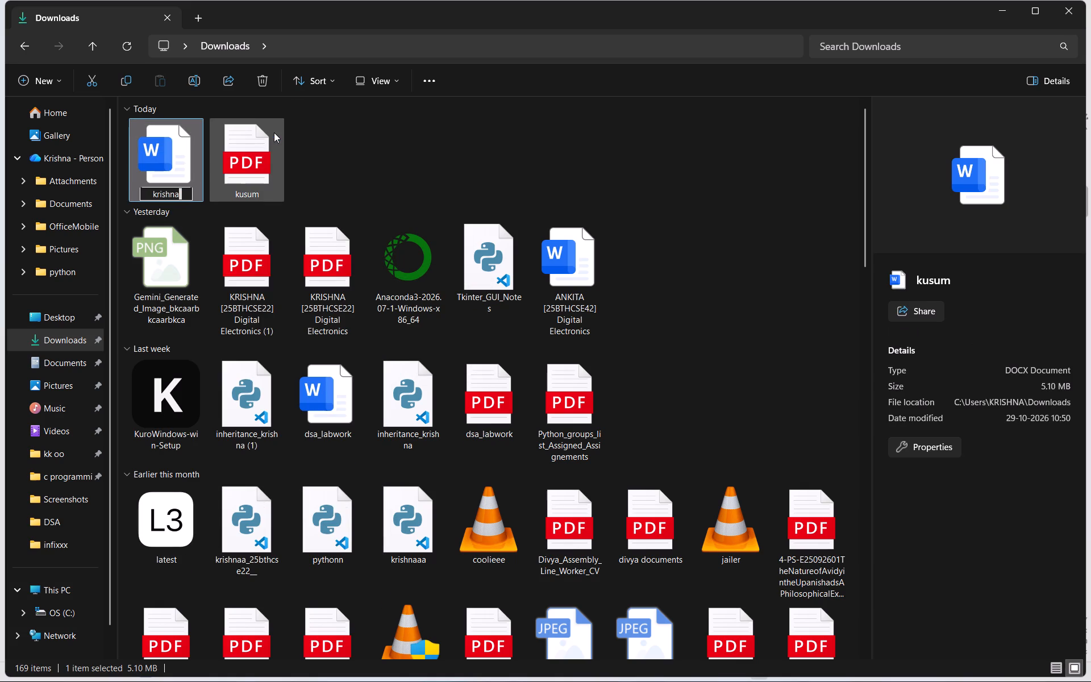
key("shift+underscore")
type("it")
key("Return")
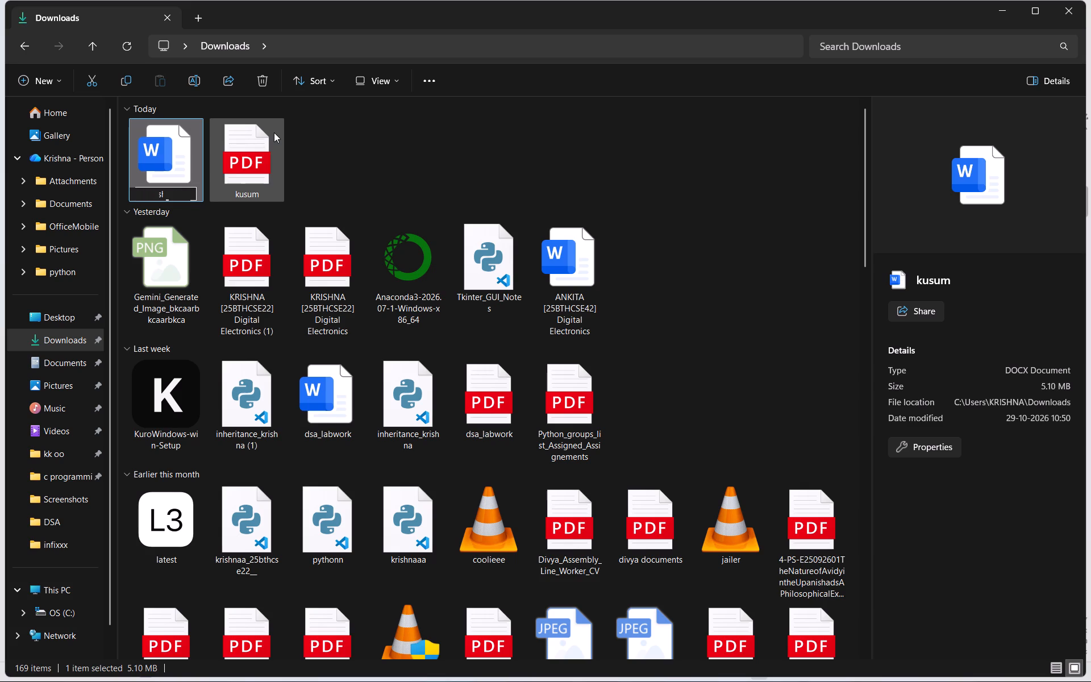
left_click(348, 169)
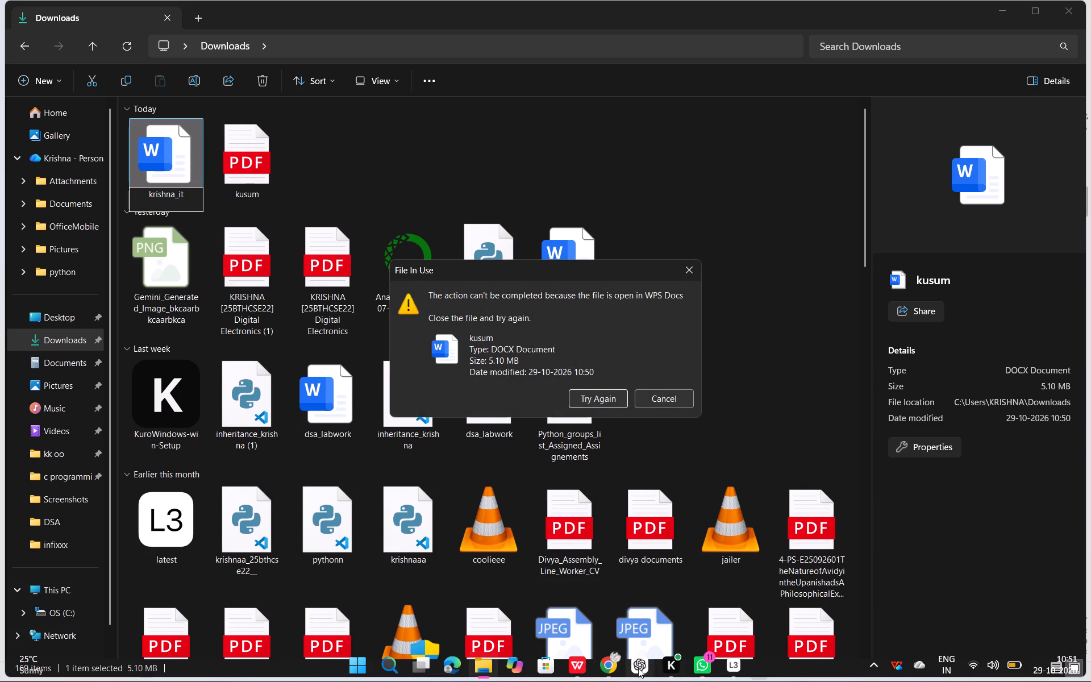
left_click(634, 539)
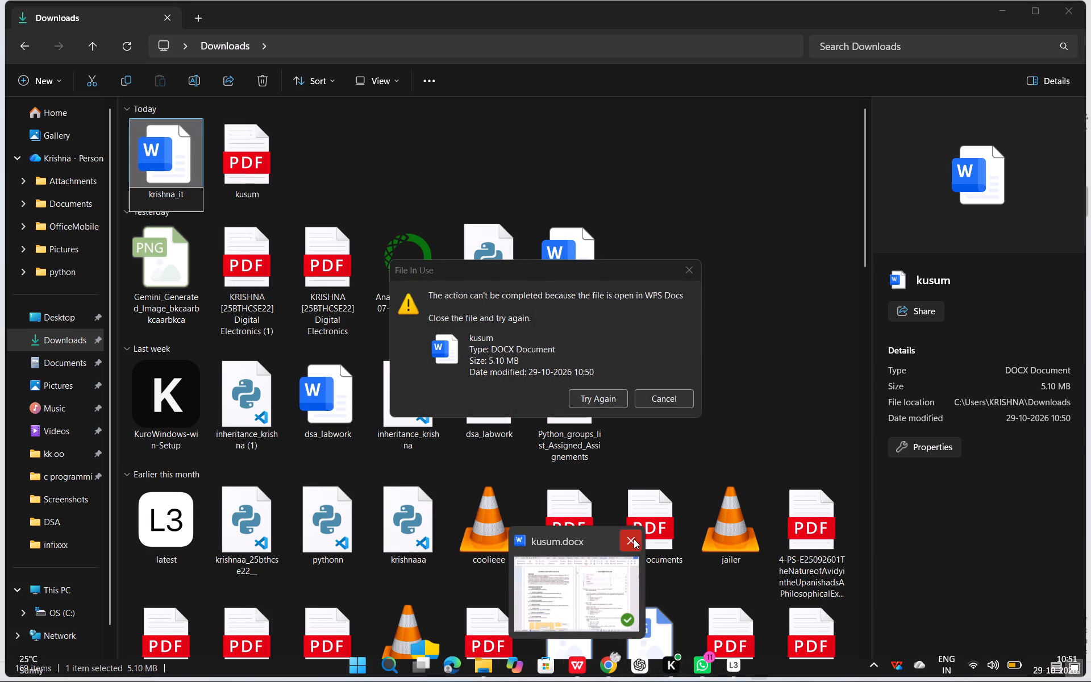
left_click(598, 396)
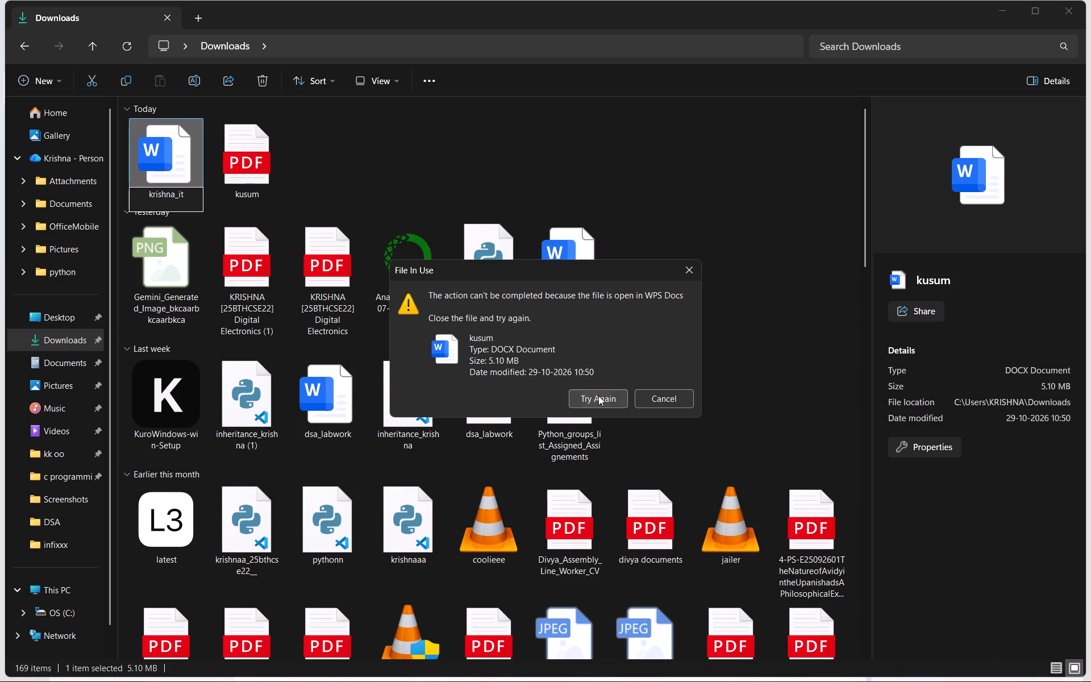
key("Return")
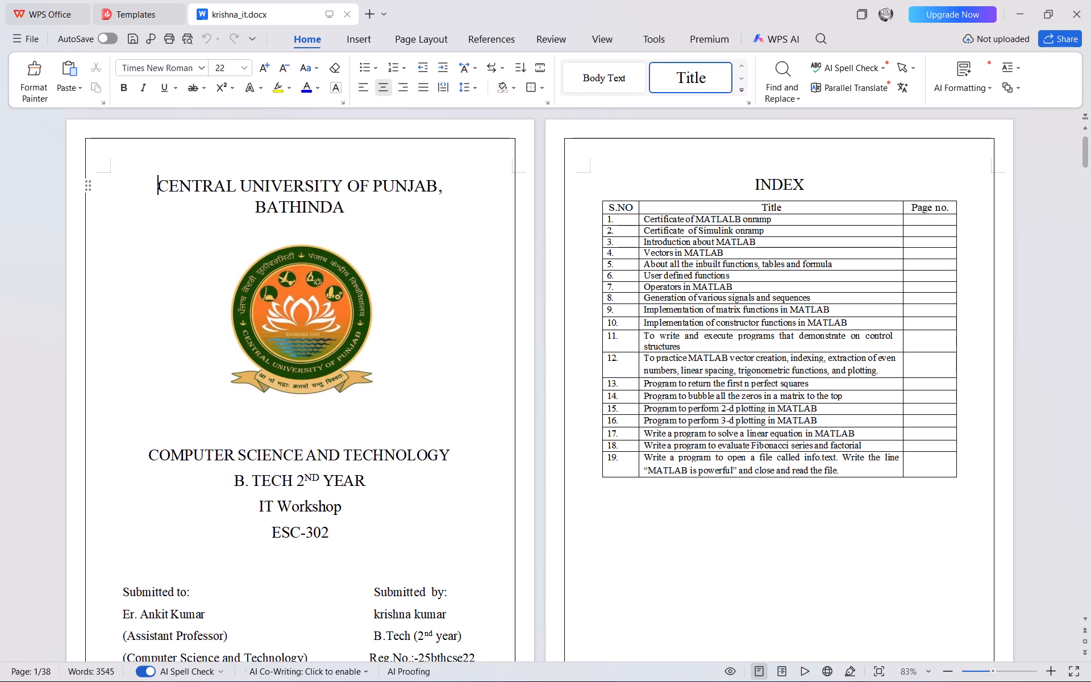
Arrange krishna_it.docx in WPS Office side by side with the krishnamatlab browser window.
scroll(520, 464, "down", 4)
scroll(472, 463, "down", 1)
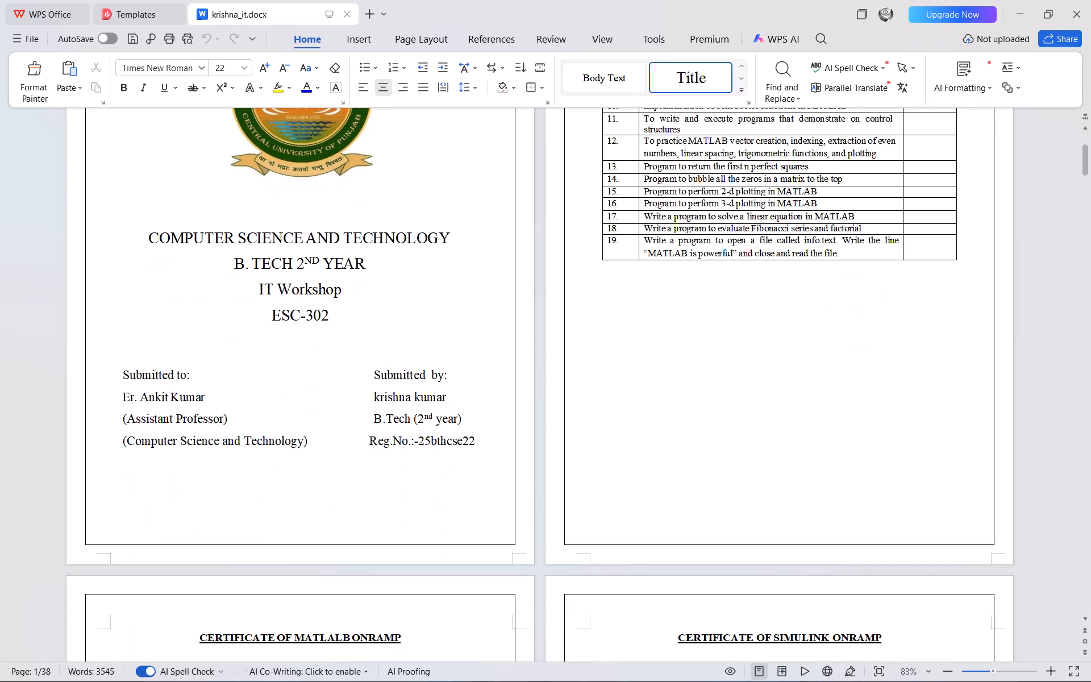
scroll(472, 463, "down", 4)
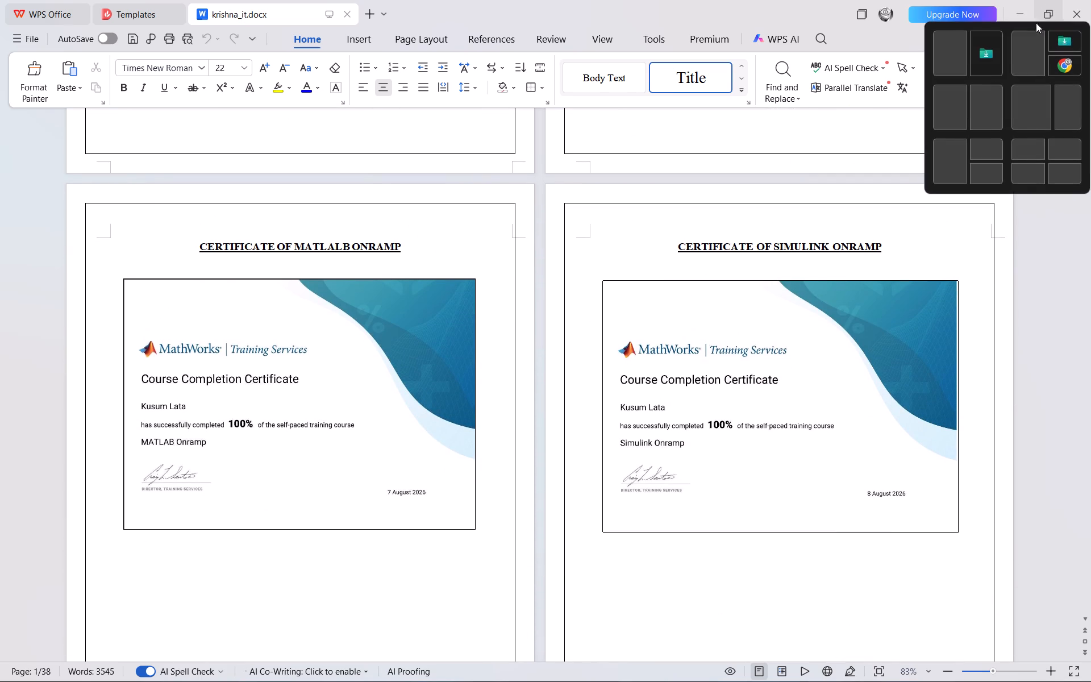
left_click(946, 99)
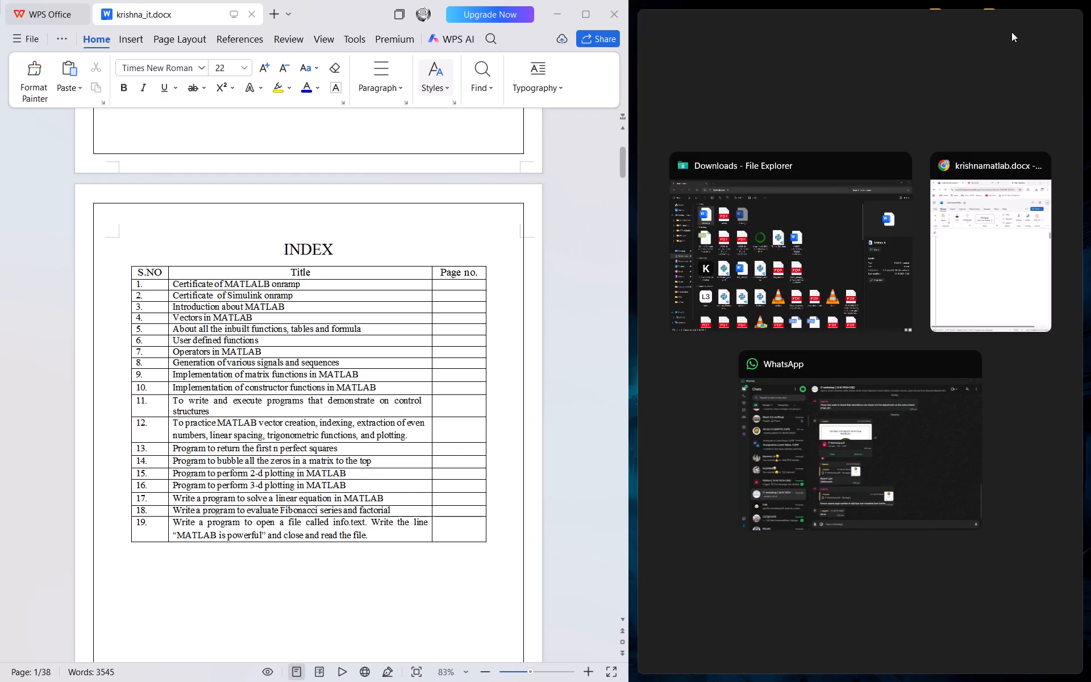
left_click(1002, 251)
Copy the MATLAB Onramp certificate picture from krishnamatlab and paste it on the CERTIFICATE OF MATLALB ONRAMP page of krishna_it.docx.
scroll(908, 290, "up", 9)
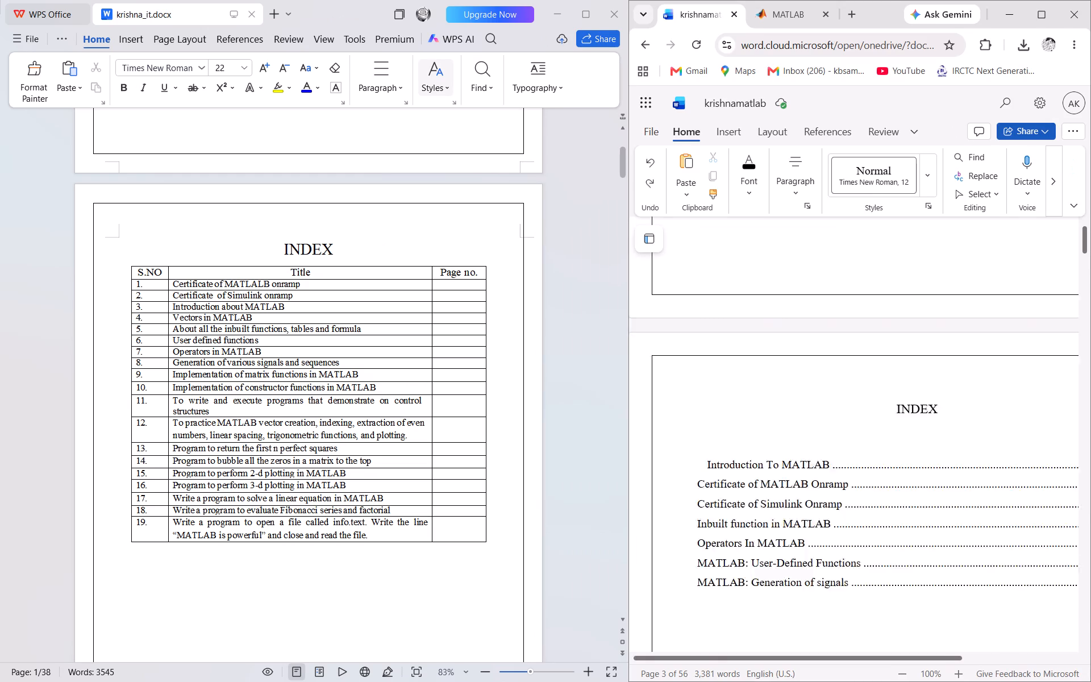
scroll(908, 290, "left", 2)
scroll(908, 290, "down", 4)
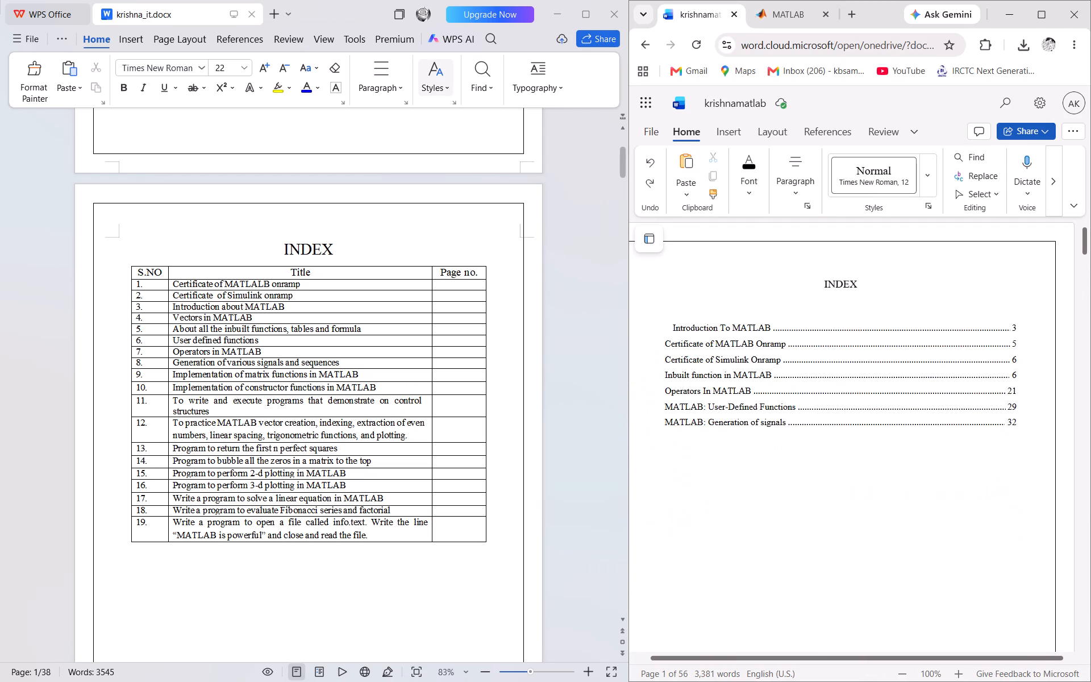
scroll(908, 290, "down", 7)
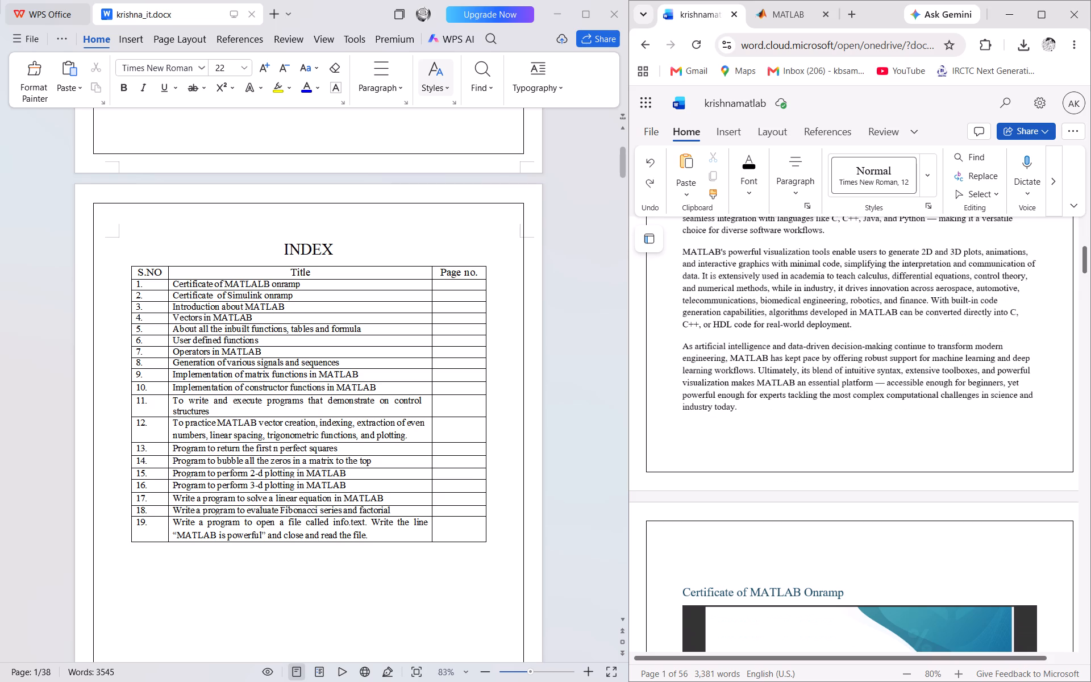
scroll(908, 290, "down", 2)
scroll(865, 445, "down", 1)
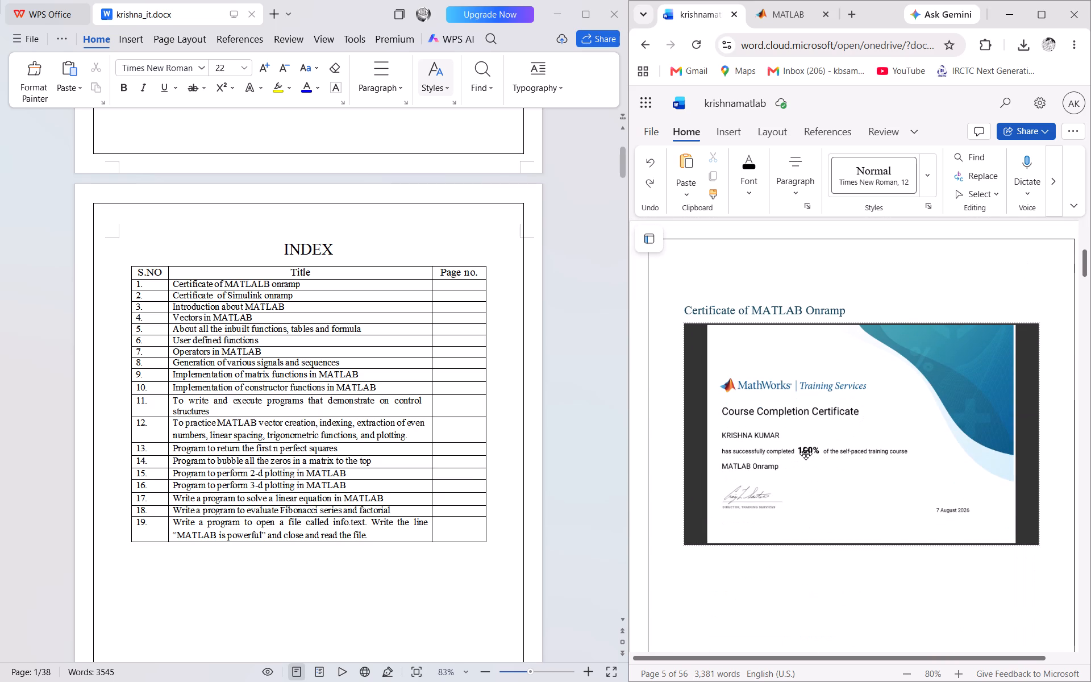
left_click(806, 454)
key("ctrl+c")
key("ctrl+c")
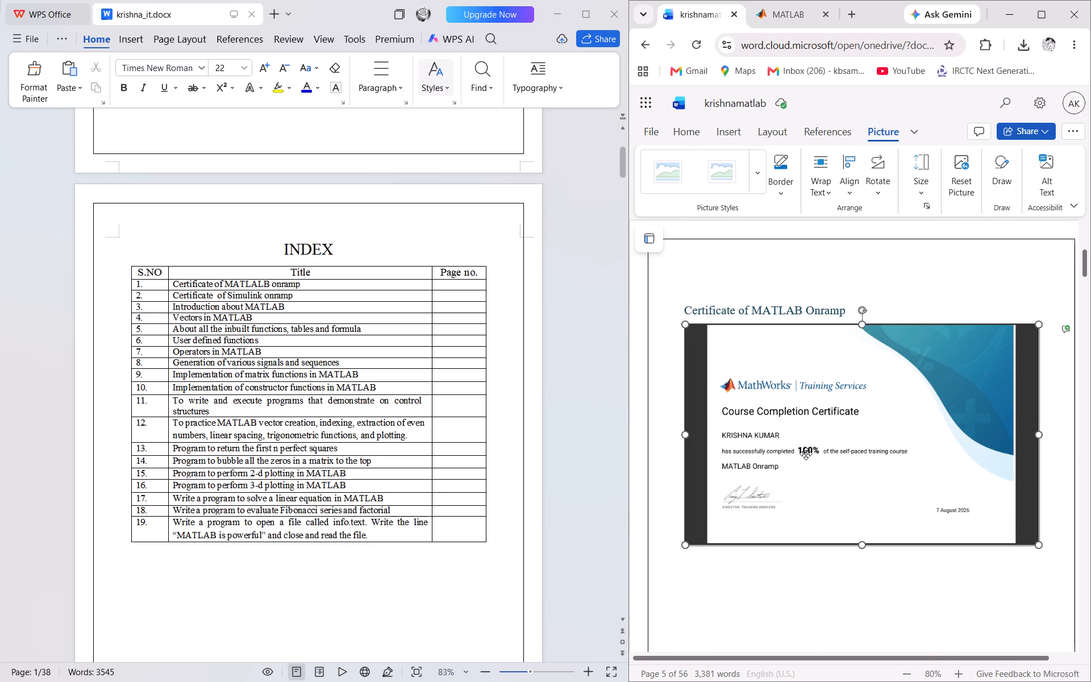
scroll(391, 490, "down", 4)
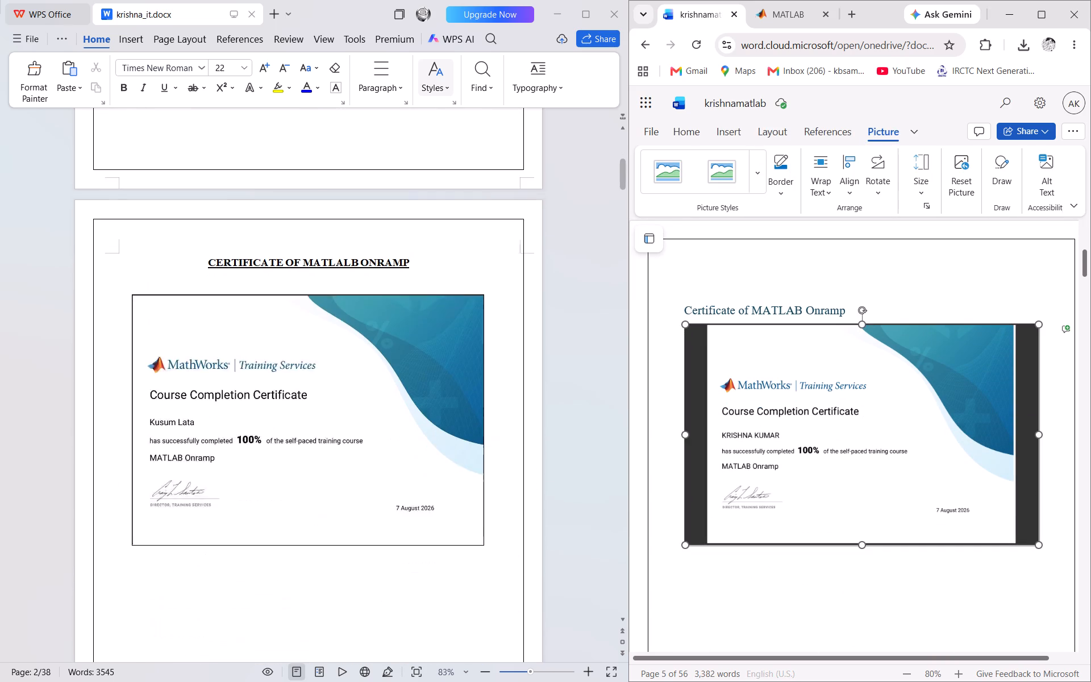
scroll(391, 490, "down", 2)
left_click(358, 440)
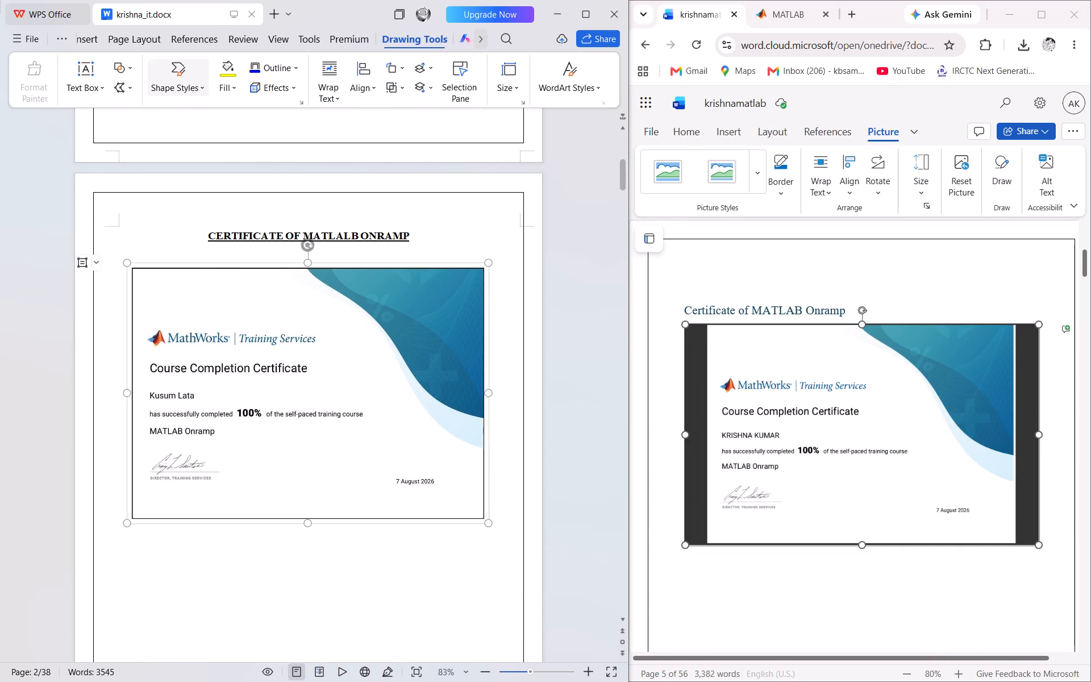
key("ctrl+v")
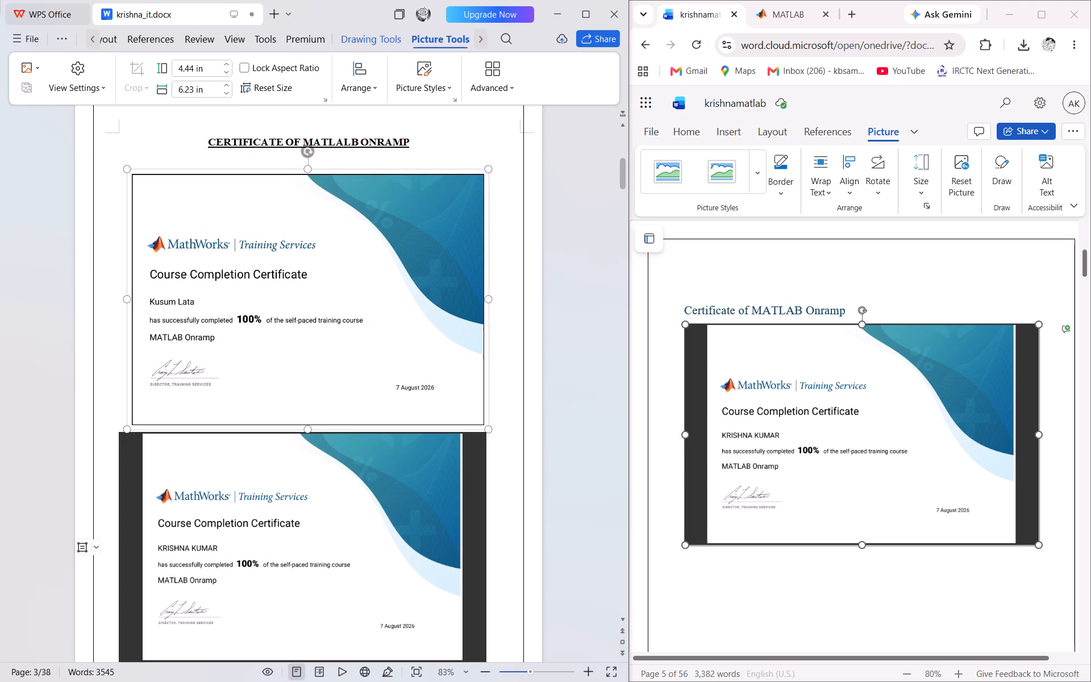
Delete Kusum's MATLAB Onramp certificate picture from its frame above the pasted certificate.
left_click(423, 313)
key("Delete")
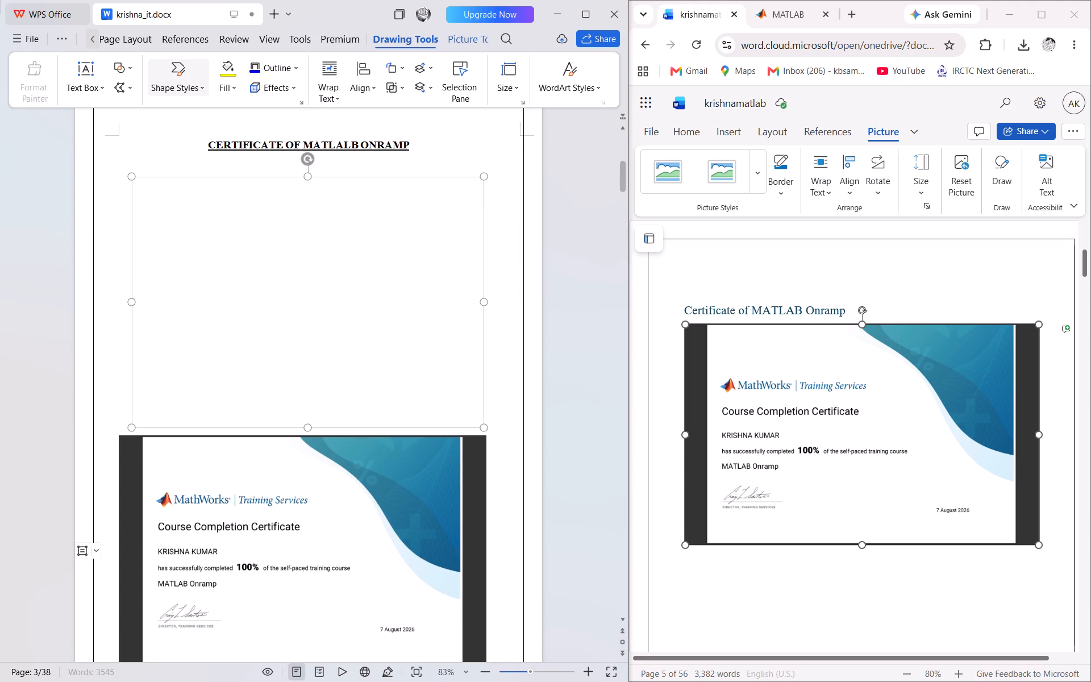
Set the pasted MATLAB Onramp certificate's text wrapping to Square and position the picture over the empty frame.
left_click_drag(310, 480, 303, 468)
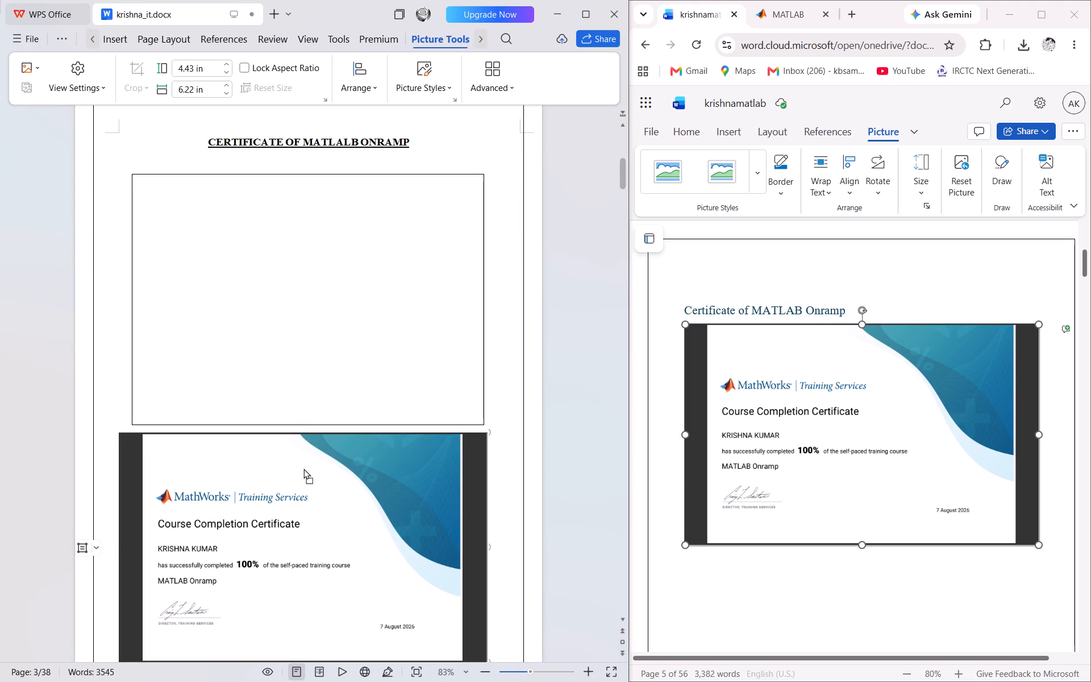
left_click(303, 468)
right_click(303, 468)
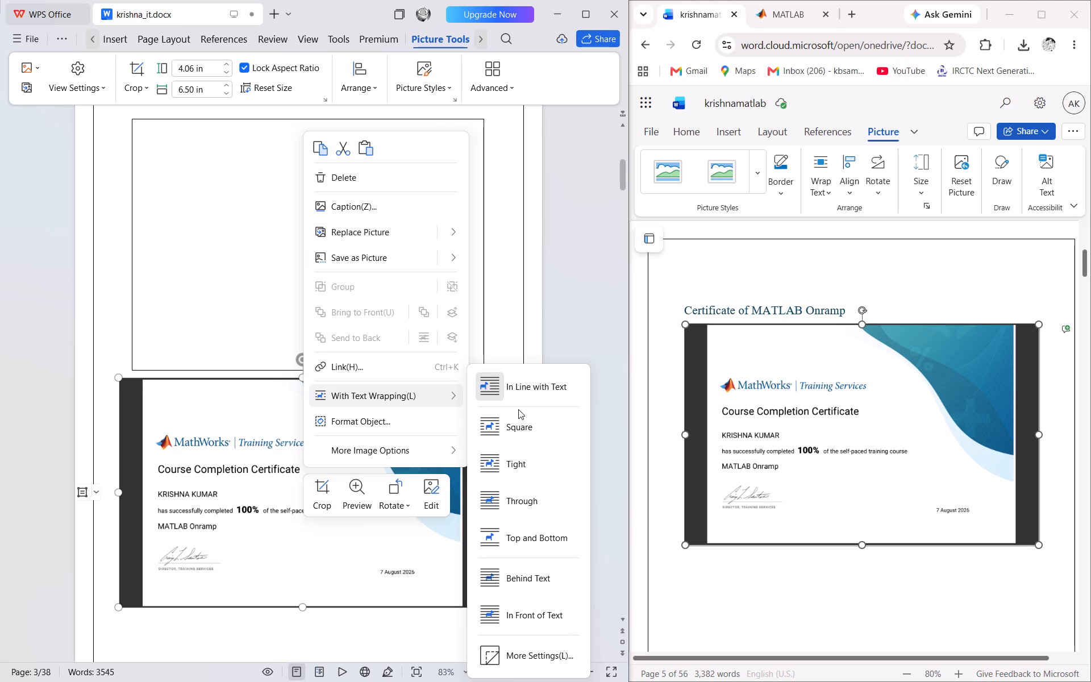
left_click(522, 427)
left_click_drag(274, 486, 288, 271)
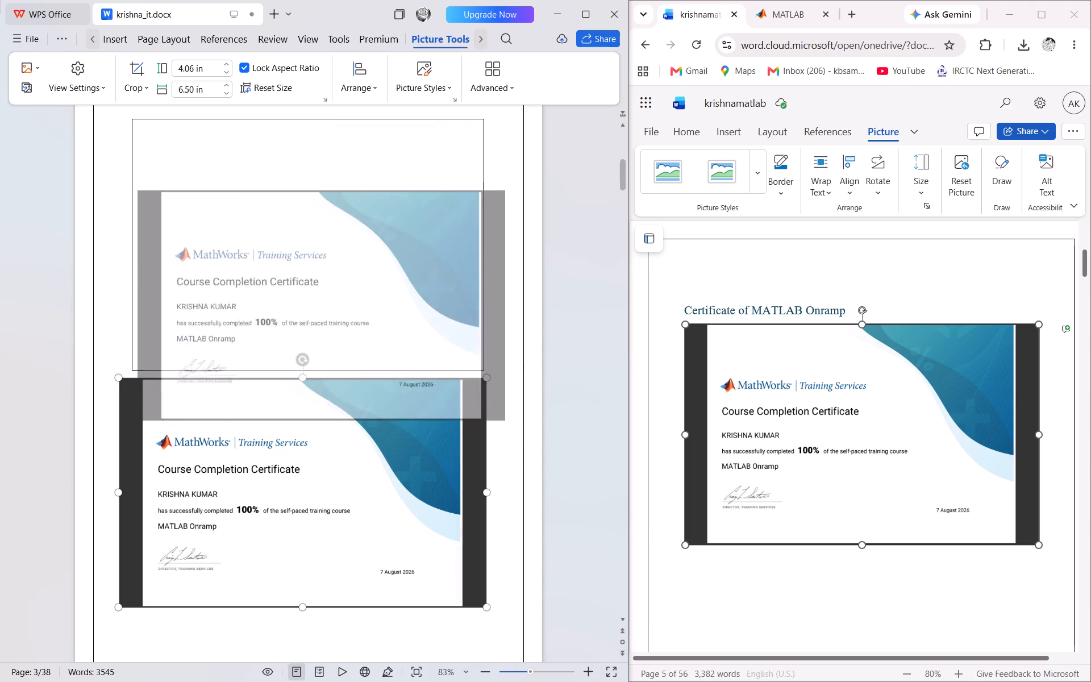
left_click_drag(288, 271, 285, 236)
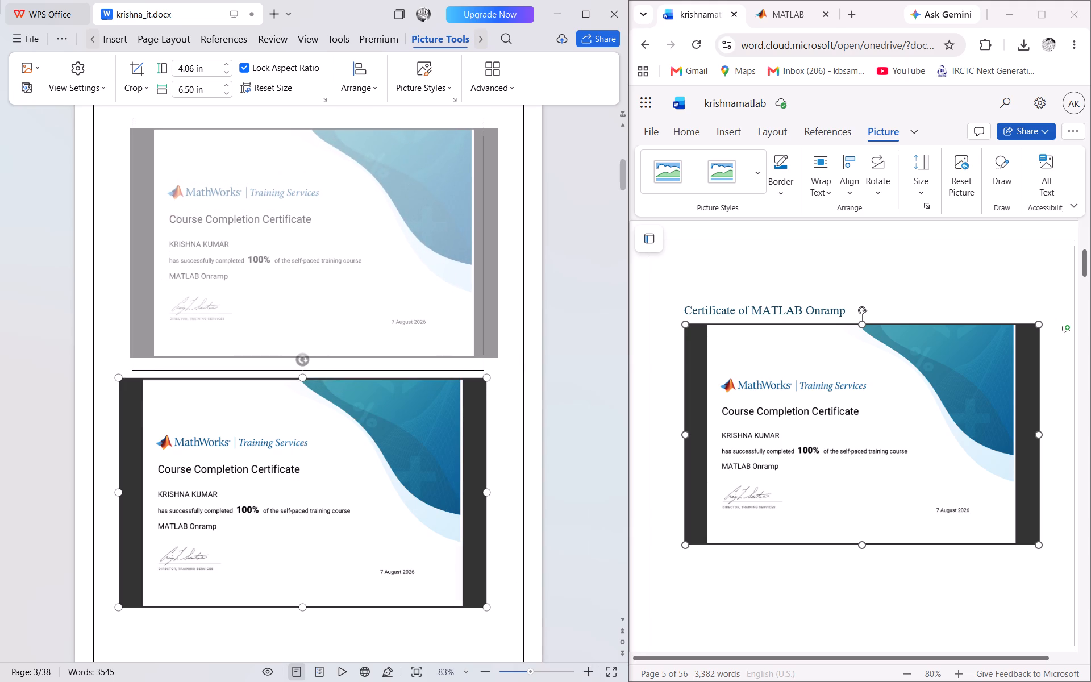
left_click_drag(285, 236, 280, 235)
left_click(311, 469)
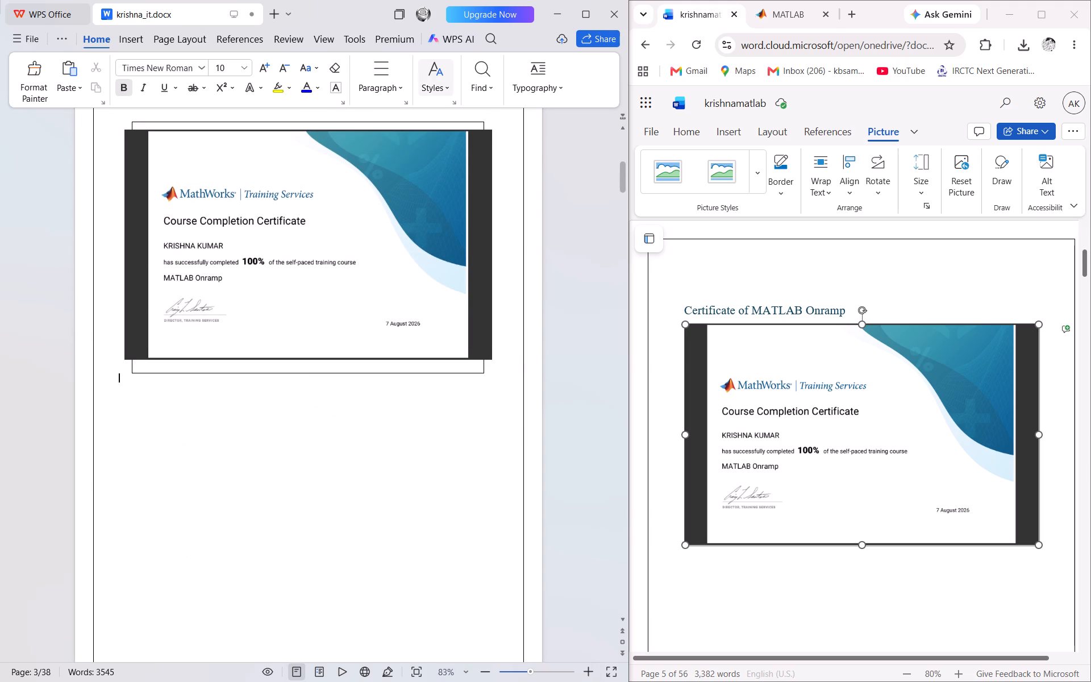
Move the MATLAB Onramp certificate down clear of the empty frame and delete the frame.
scroll(311, 469, "up", 2)
left_click_drag(294, 442, 277, 562)
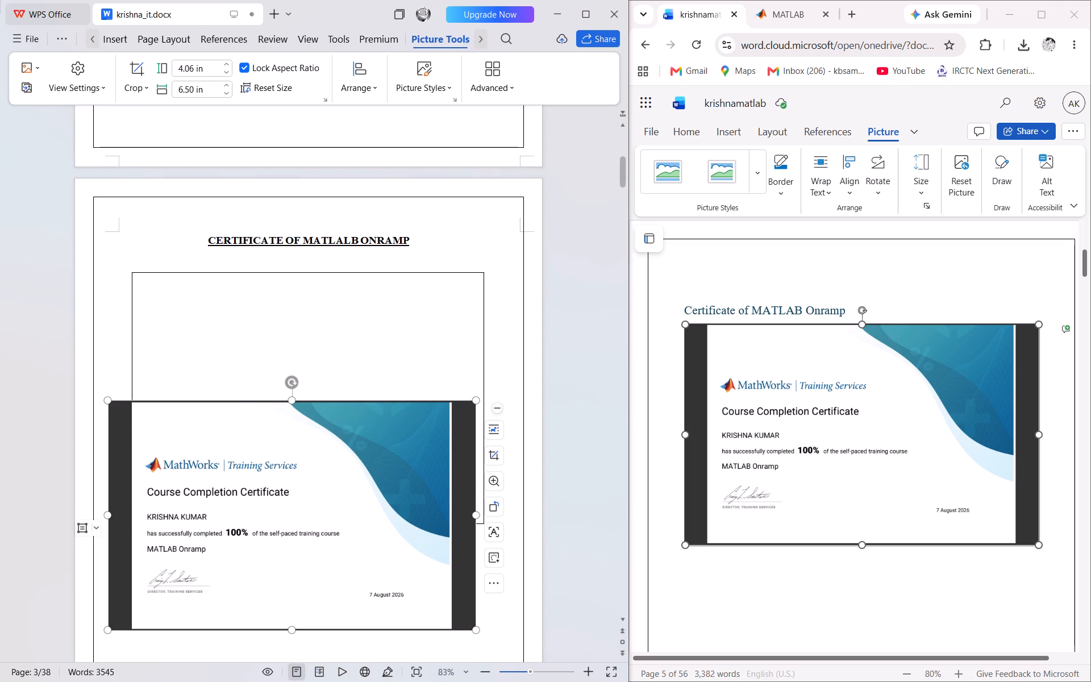
left_click(297, 272)
key("Delete")
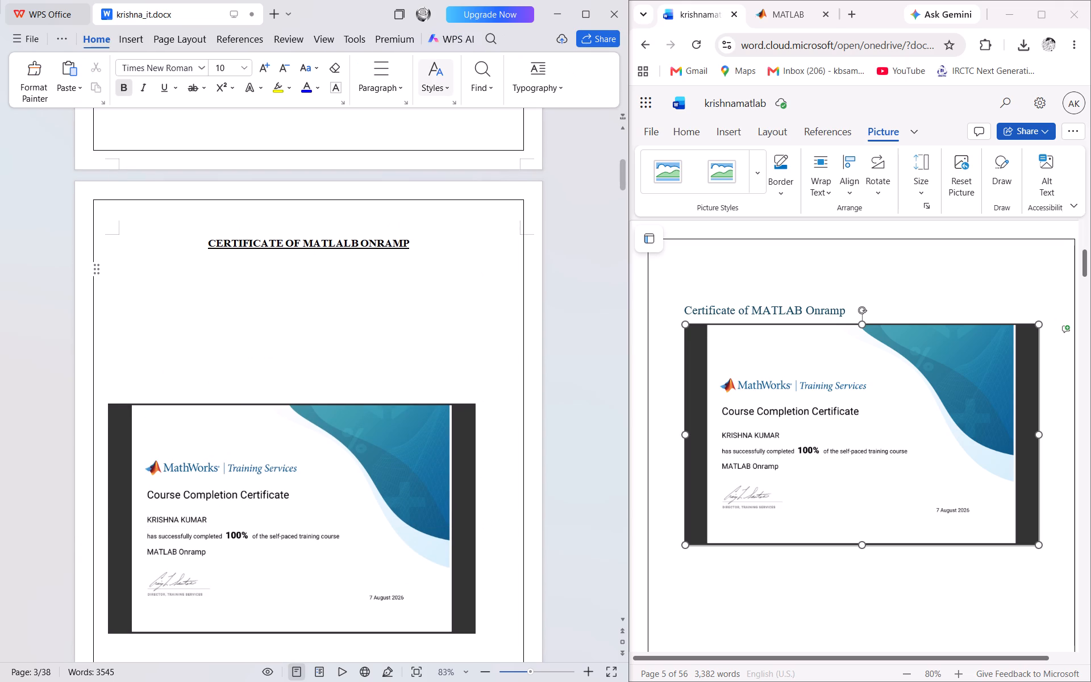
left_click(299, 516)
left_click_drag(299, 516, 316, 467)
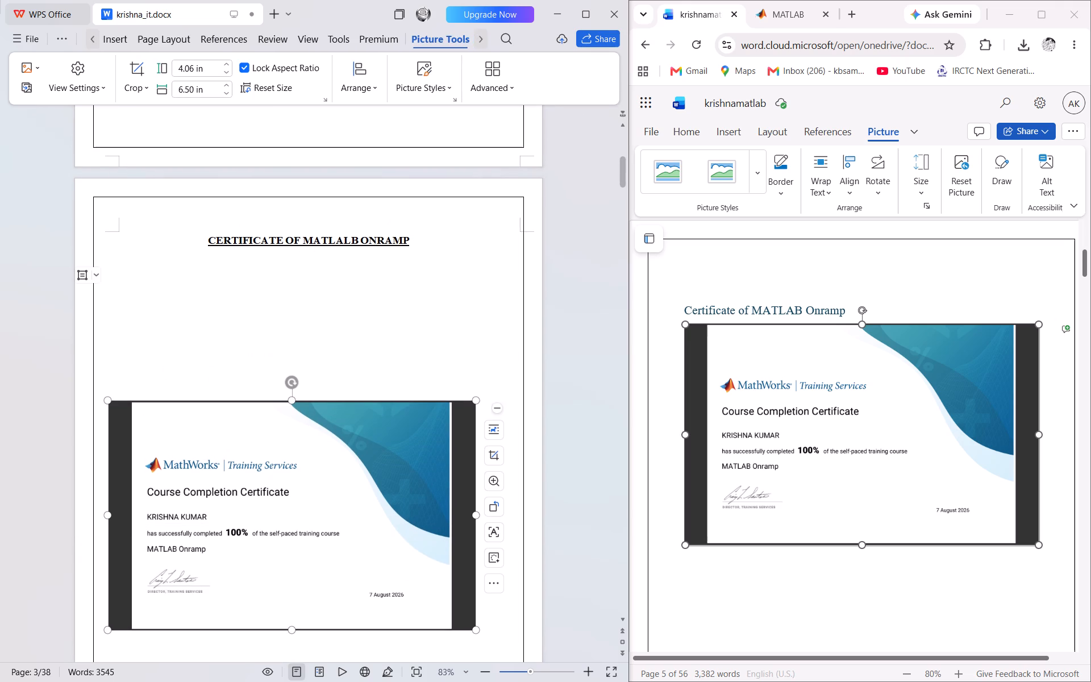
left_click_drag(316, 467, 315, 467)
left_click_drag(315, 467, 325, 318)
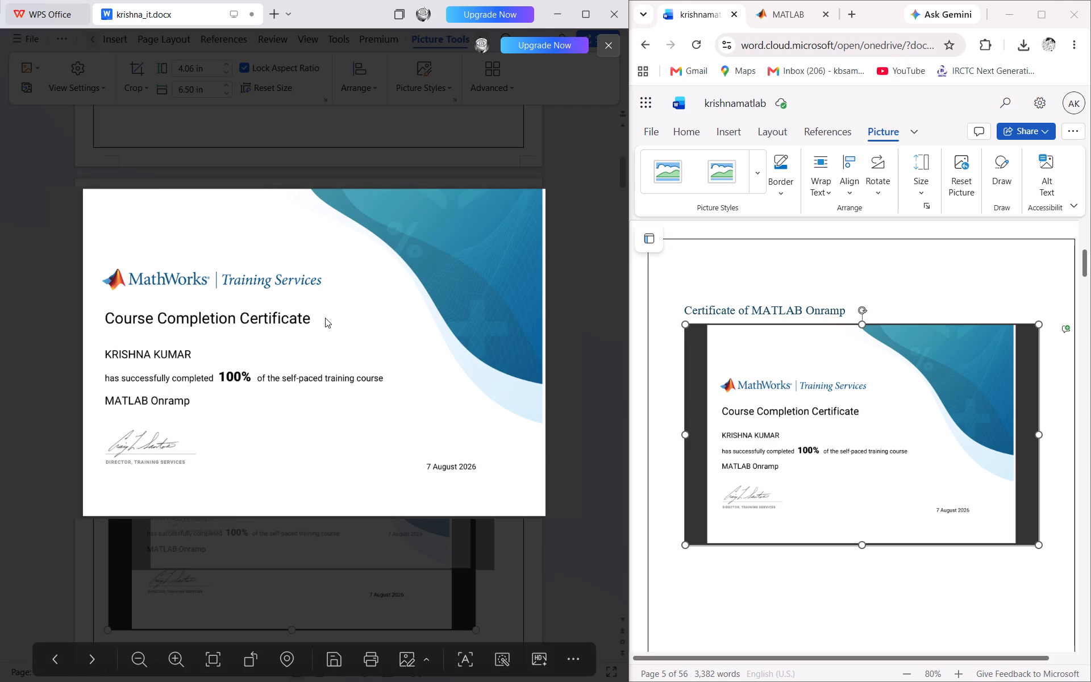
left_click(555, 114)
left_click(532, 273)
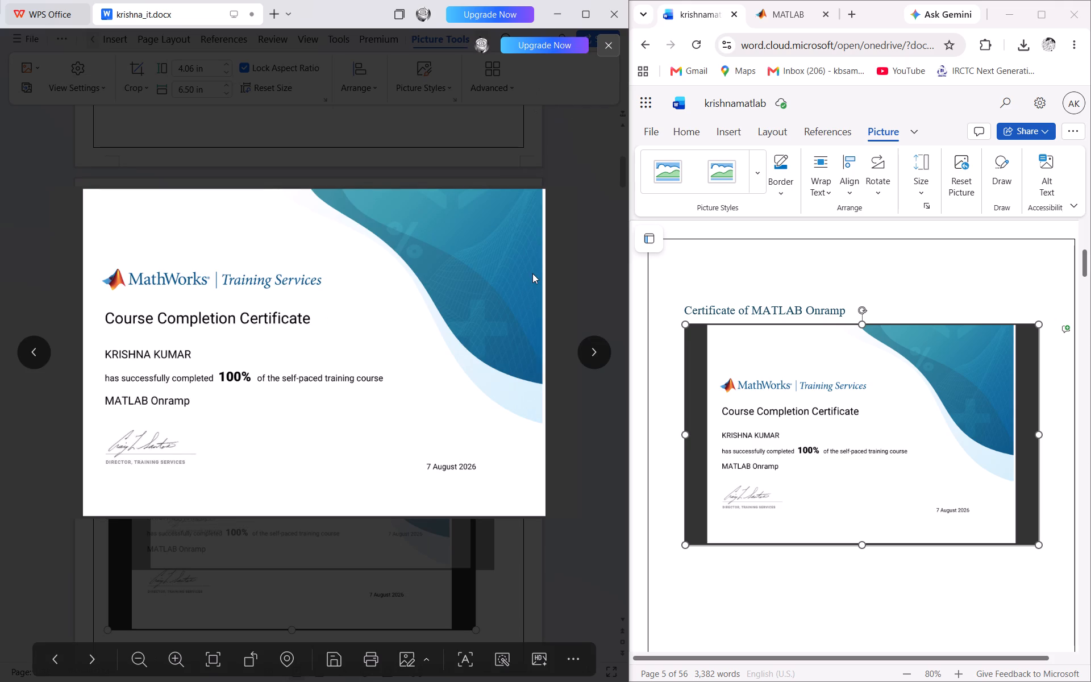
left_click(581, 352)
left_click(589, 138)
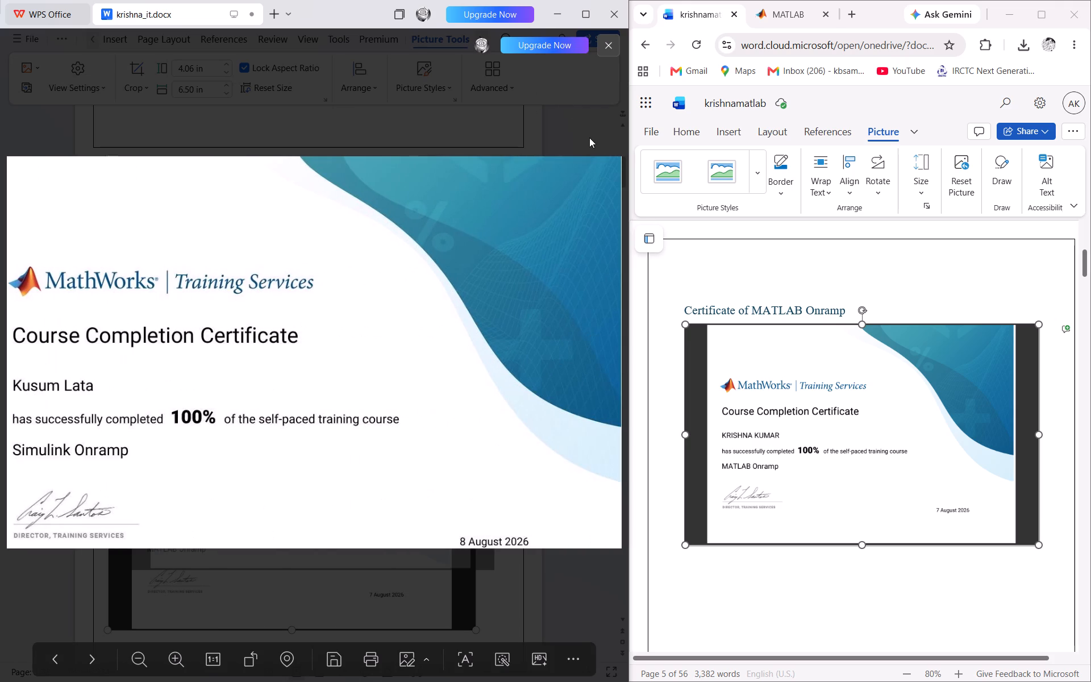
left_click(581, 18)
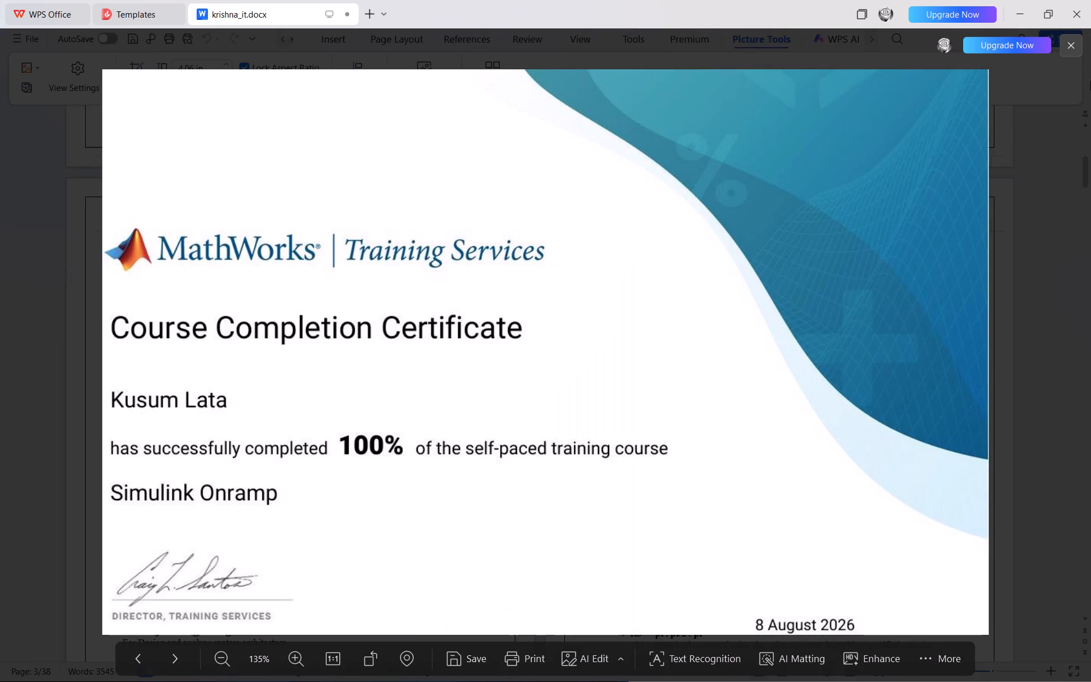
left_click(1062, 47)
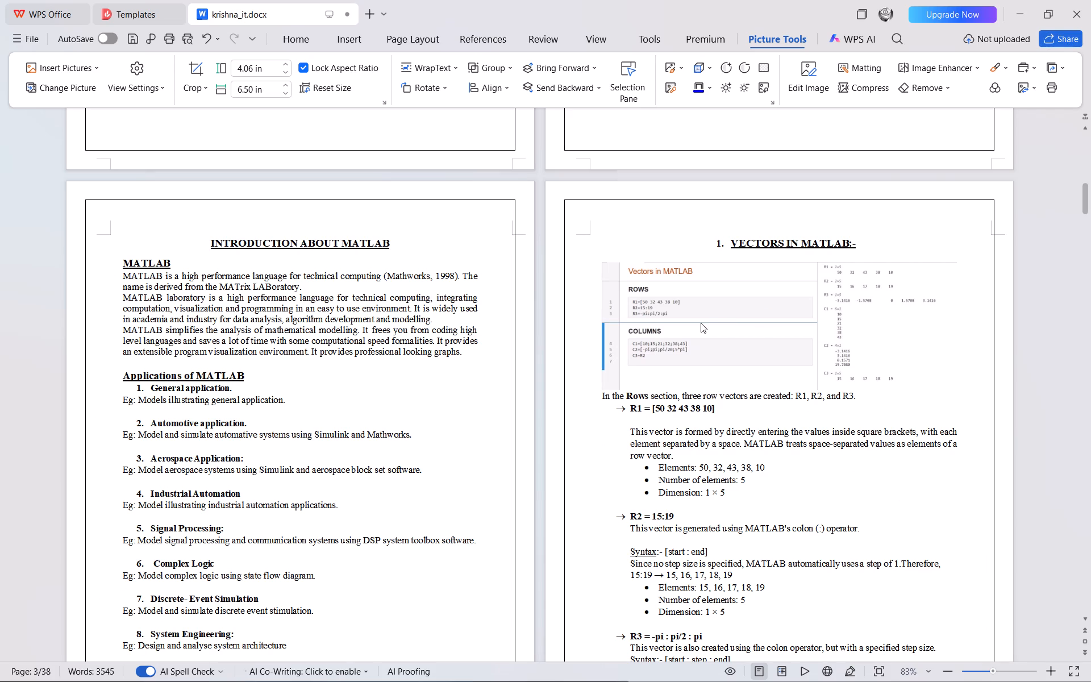
Position the new MATLAB Onramp certificate just below the CERTIFICATE OF MATLALB ONRAMP heading, roughly centred between the page borders.
scroll(490, 398, "up", 4)
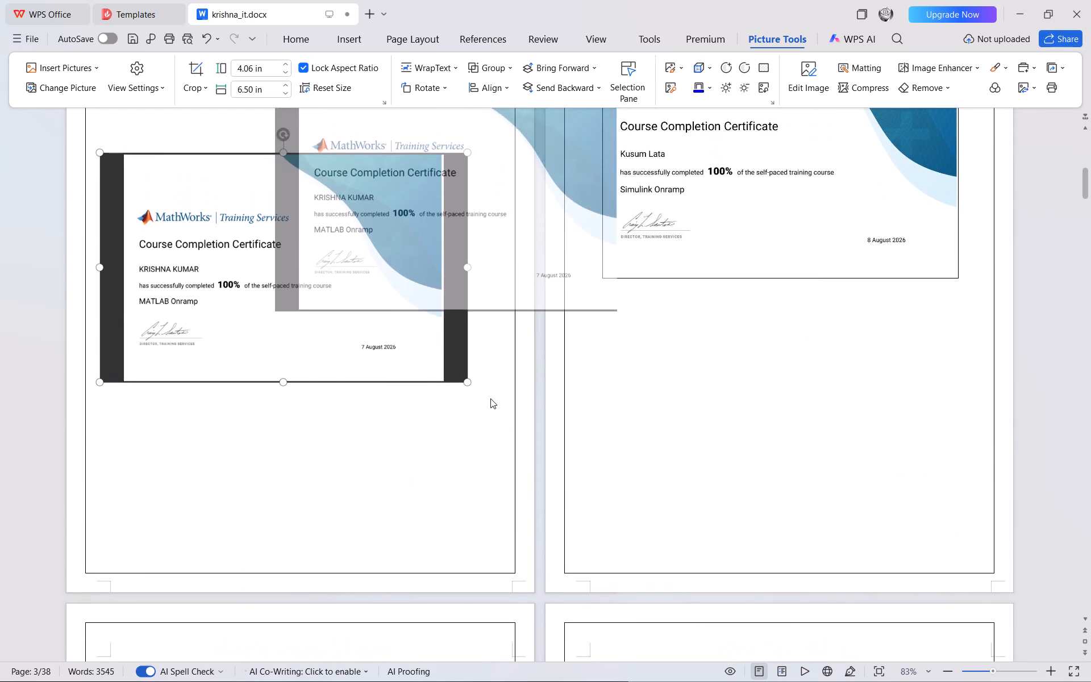
scroll(351, 292, "up", 2)
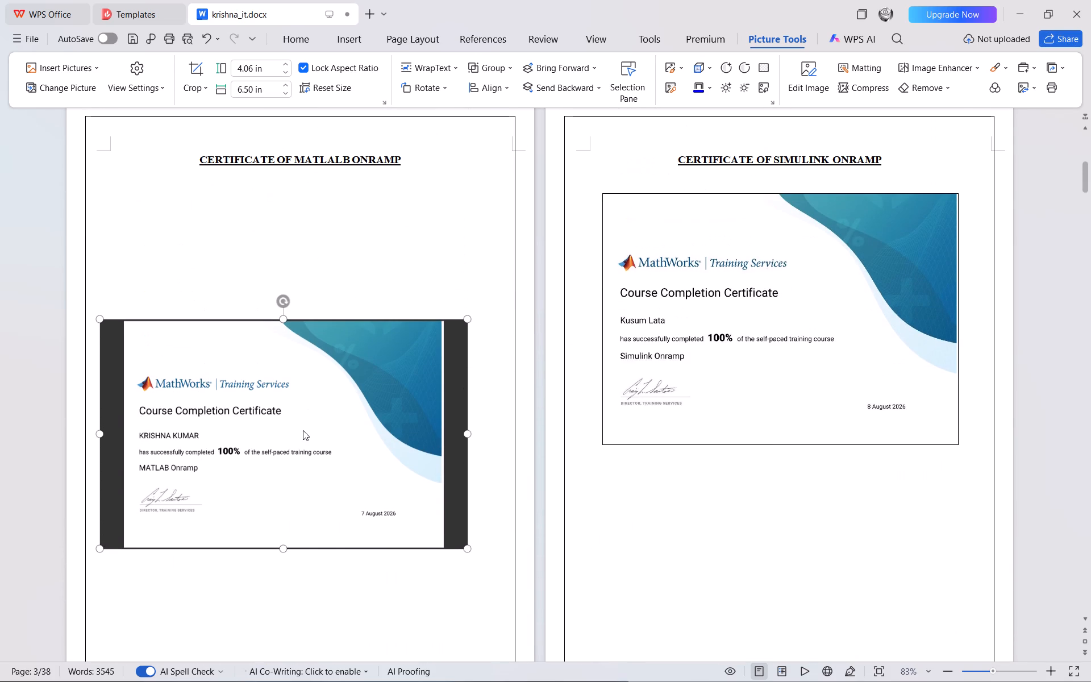
left_click(292, 431)
scroll(335, 416, "up", 2)
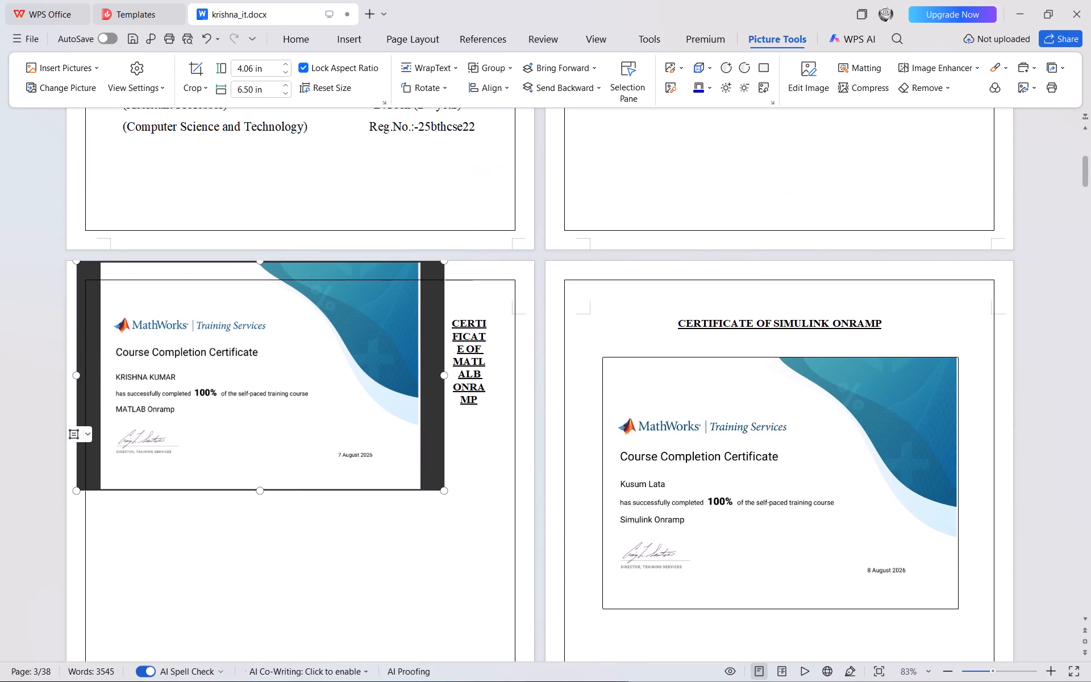
left_click_drag(272, 404, 295, 530)
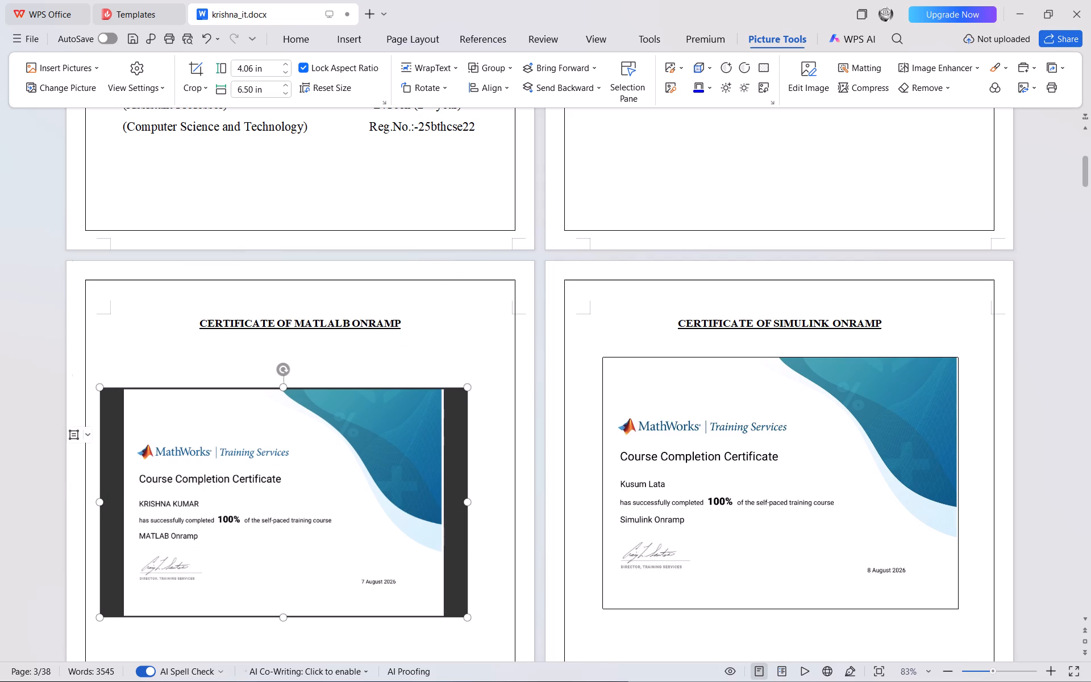
left_click_drag(295, 530, 305, 508)
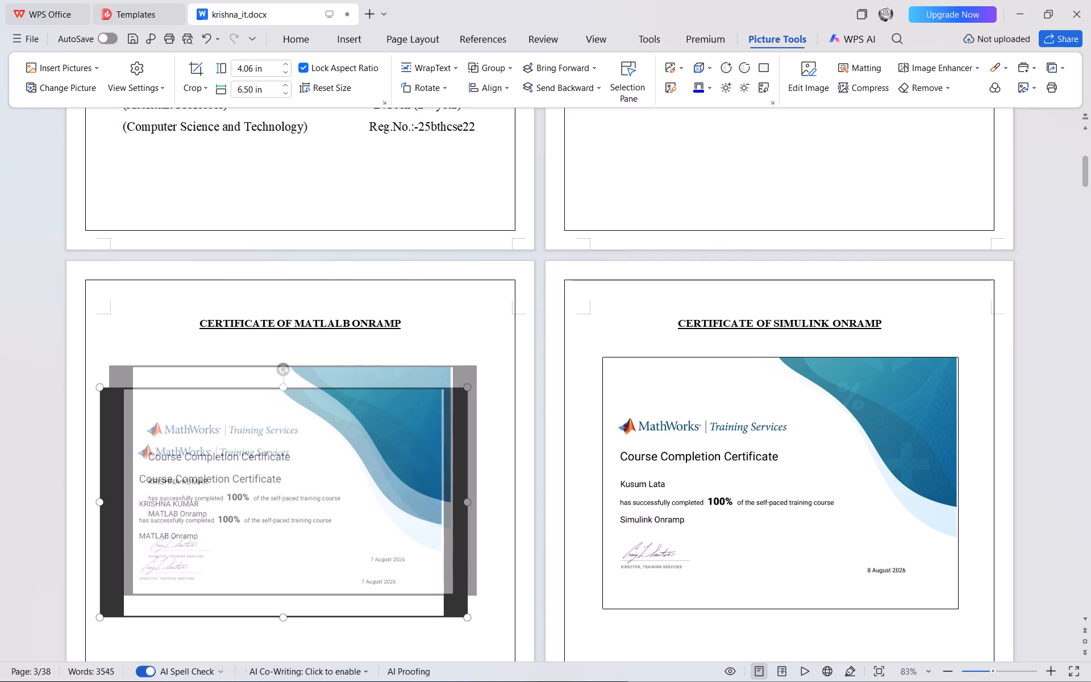
left_click_drag(305, 508, 302, 507)
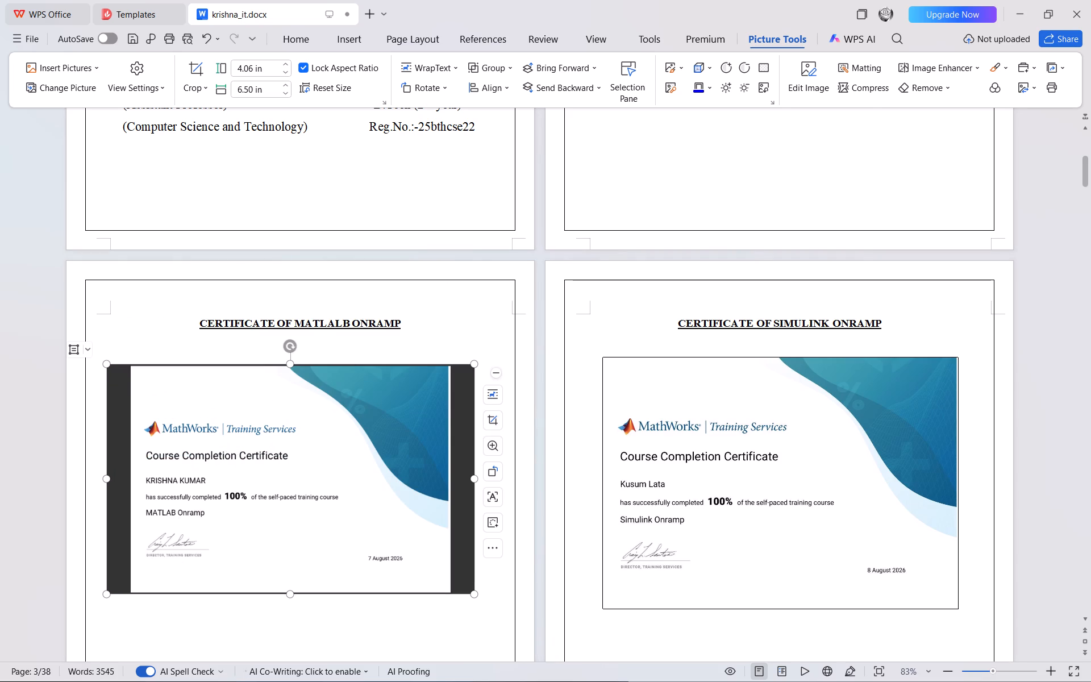
Delete Kusum's framed Simulink Onramp certificate under the CERTIFICATE OF SIMULINK ONRAMP heading.
left_click(648, 434)
key("Delete")
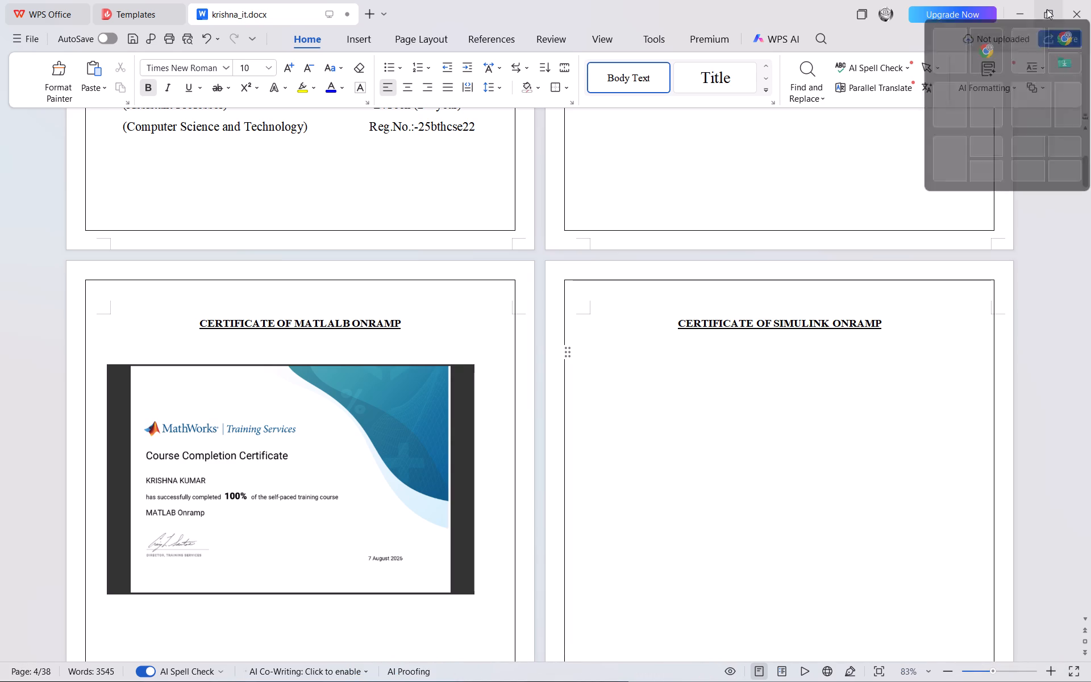
Restore the side-by-side layout and copy the Simulink Onramp certificate from krishnamatlab to below the CERTIFICATE OF SIMULINK ONRAMP heading in krishna_it.docx.
left_click(944, 49)
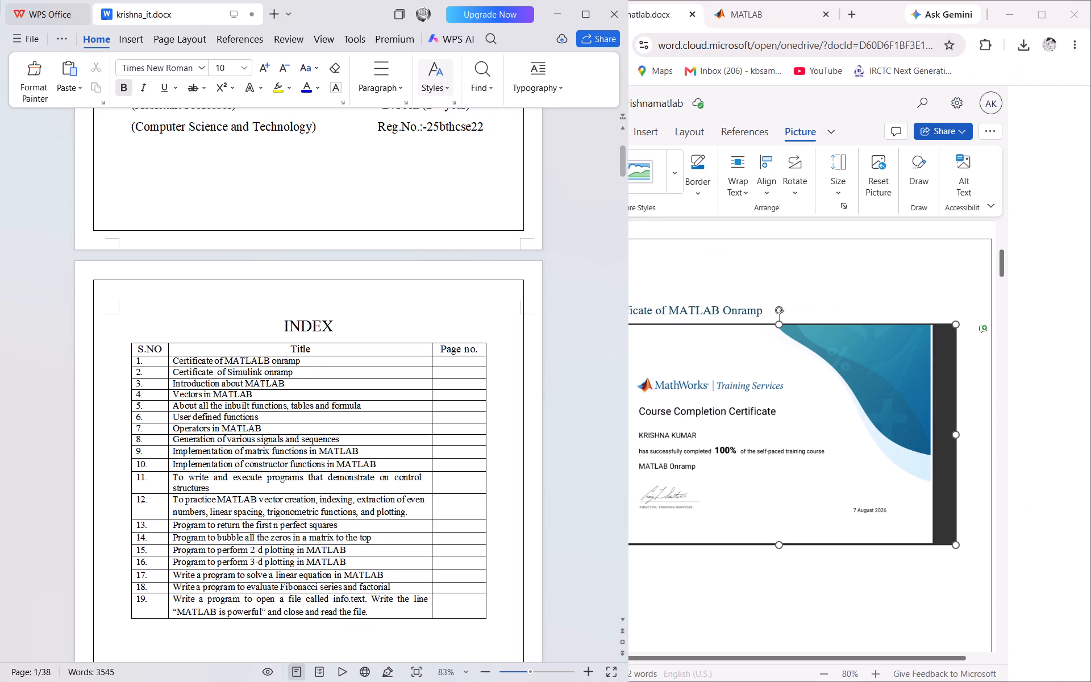
scroll(402, 415, "down", 4)
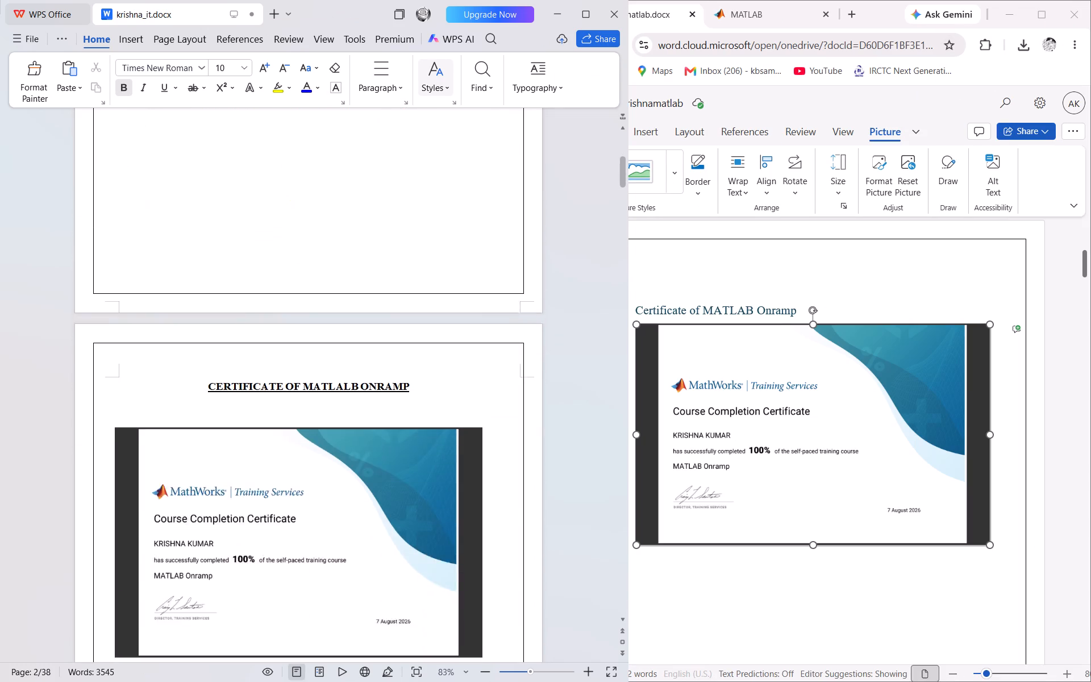
scroll(402, 415, "down", 3)
scroll(799, 438, "down", 6)
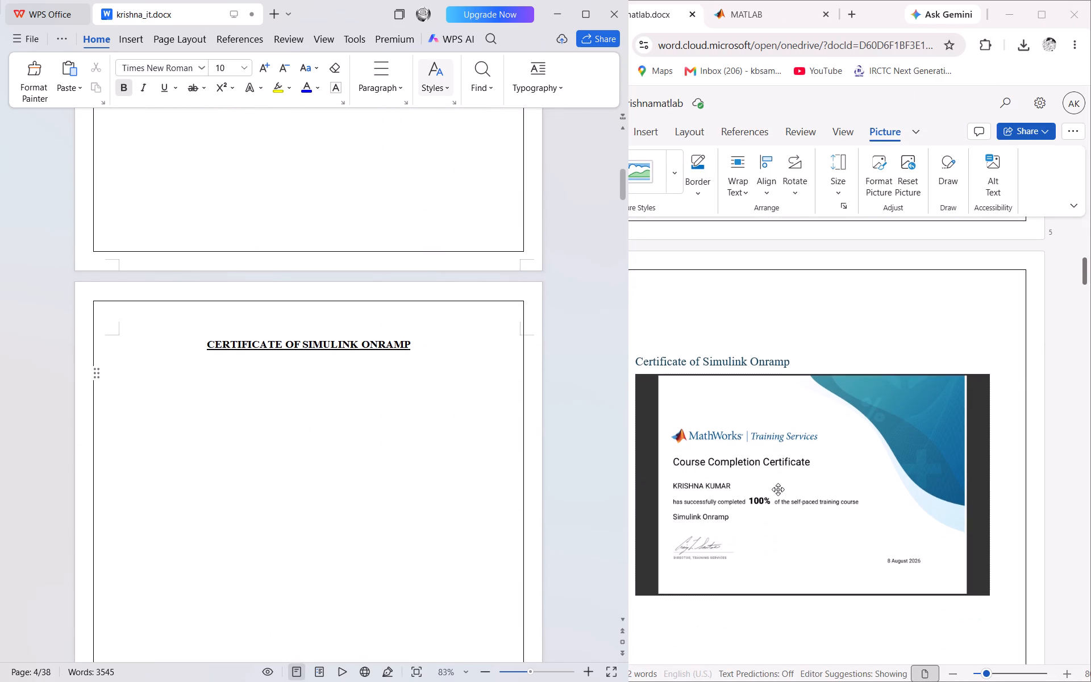
left_click(776, 494)
key("ctrl+c")
key("ctrl+c")
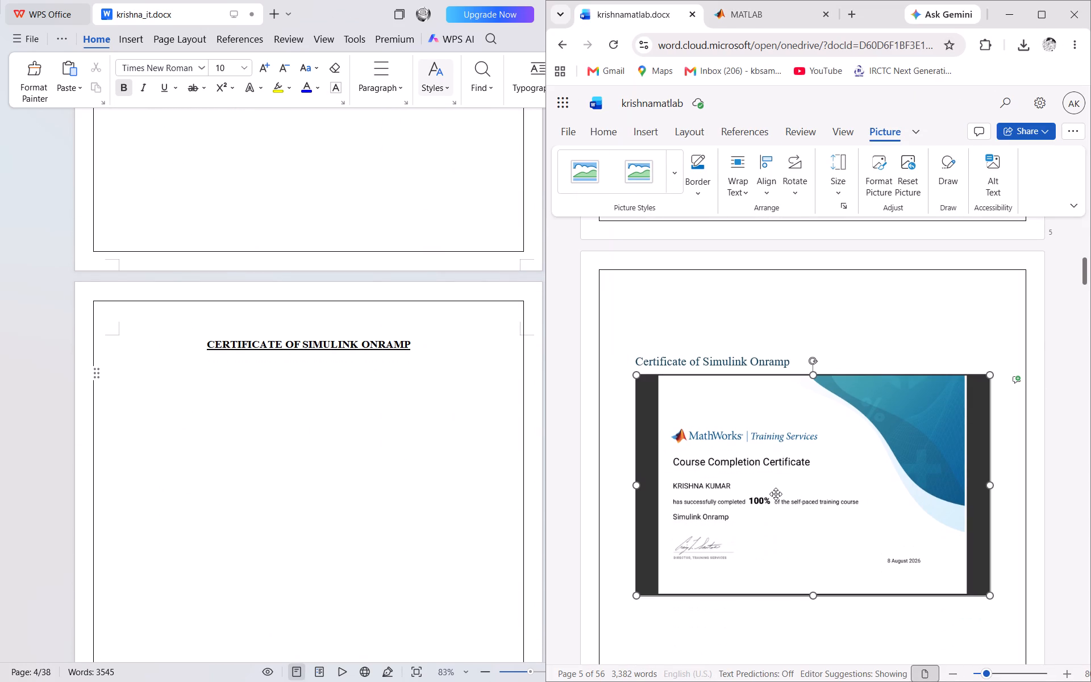
left_click(192, 377)
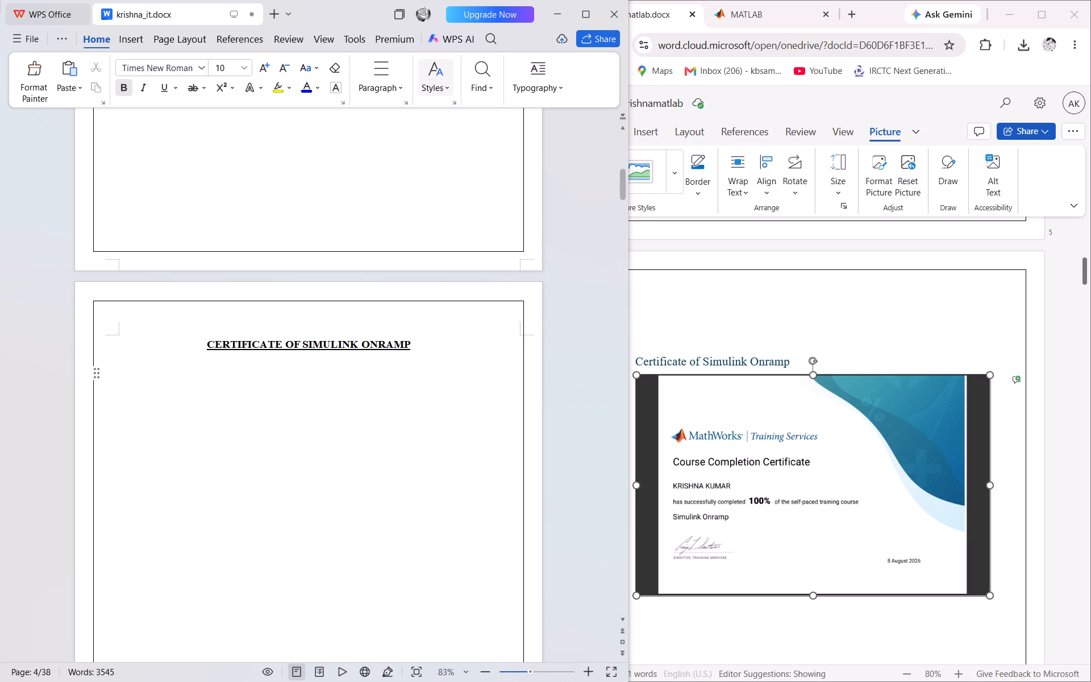
key("ctrl+v")
scroll(331, 461, "down", 5)
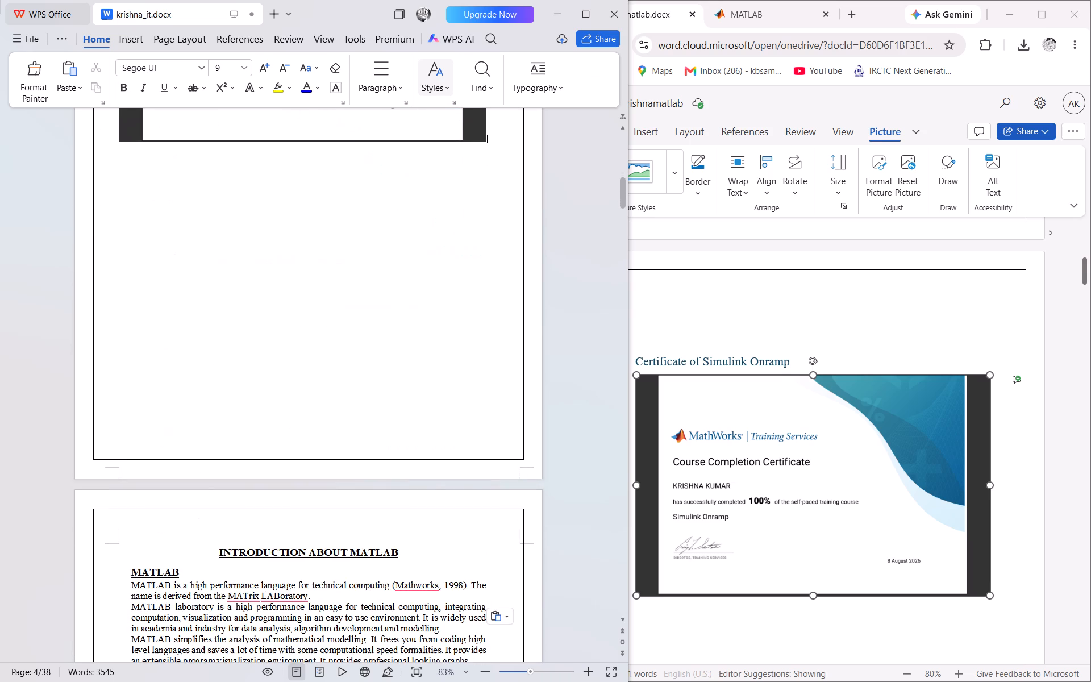
Examine the introduction page of krishna_it.docx alongside the Introduction To MATLAB page of krishnamatlab.
scroll(793, 480, "down", 6)
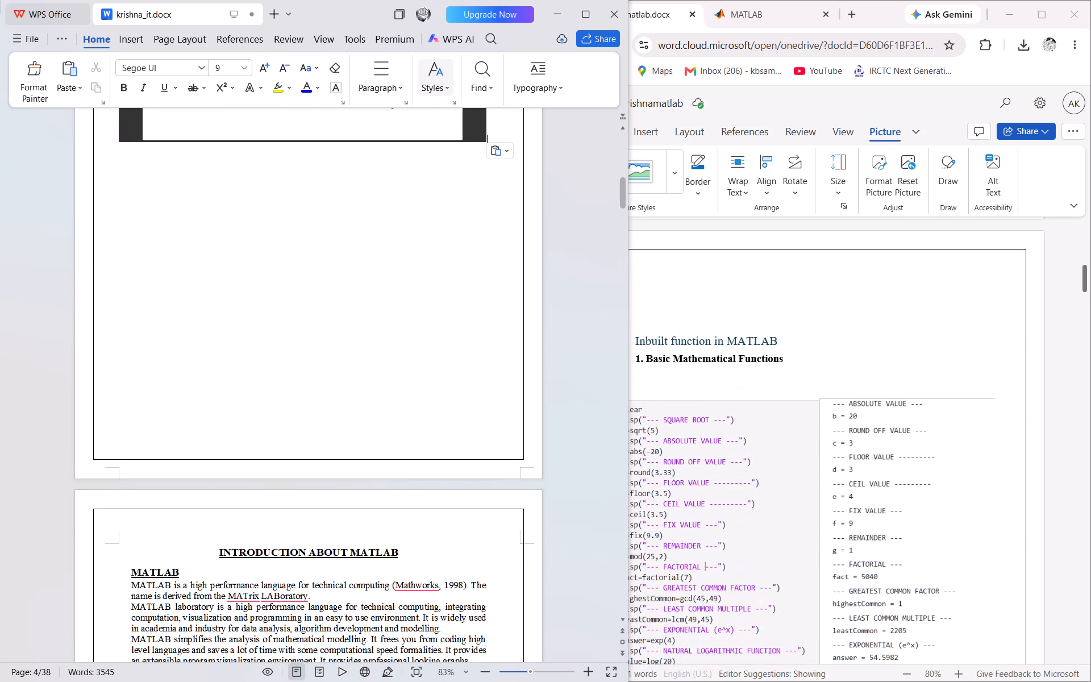
scroll(436, 499, "down", 3)
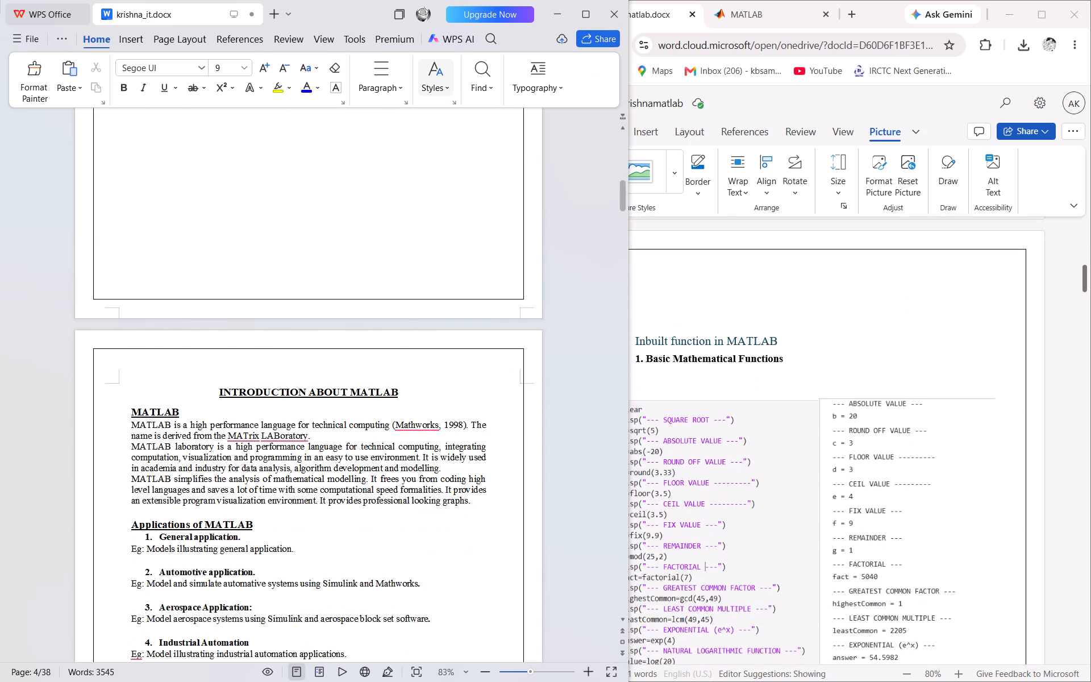
scroll(457, 519, "down", 4)
scroll(728, 493, "down", 3)
scroll(728, 493, "right", 2)
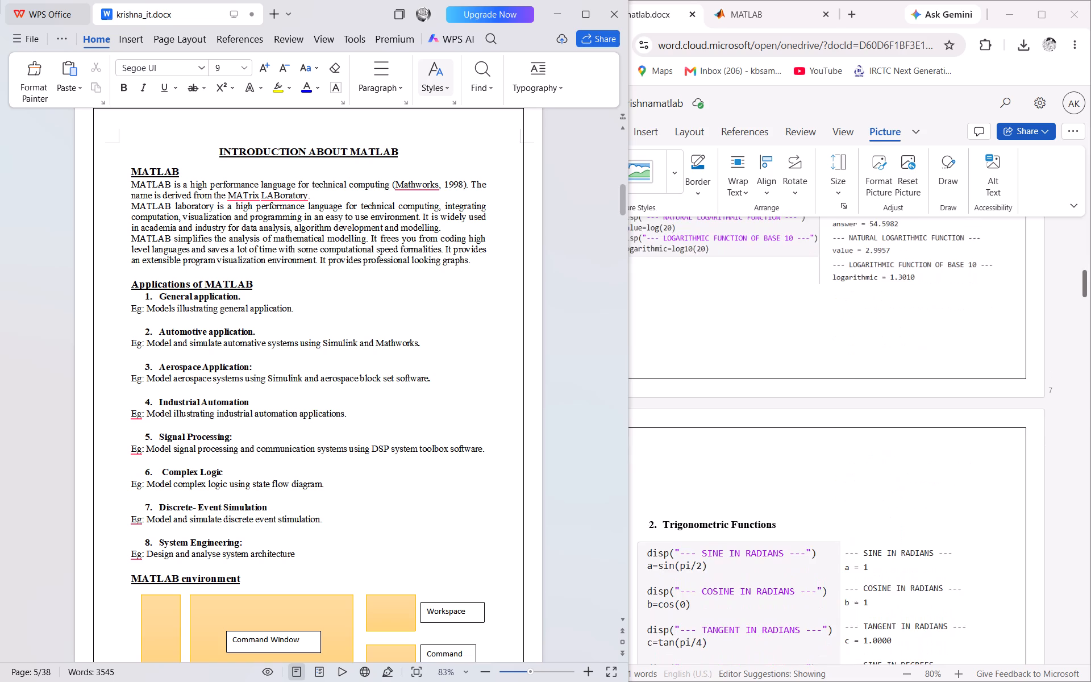
scroll(728, 493, "up", 8)
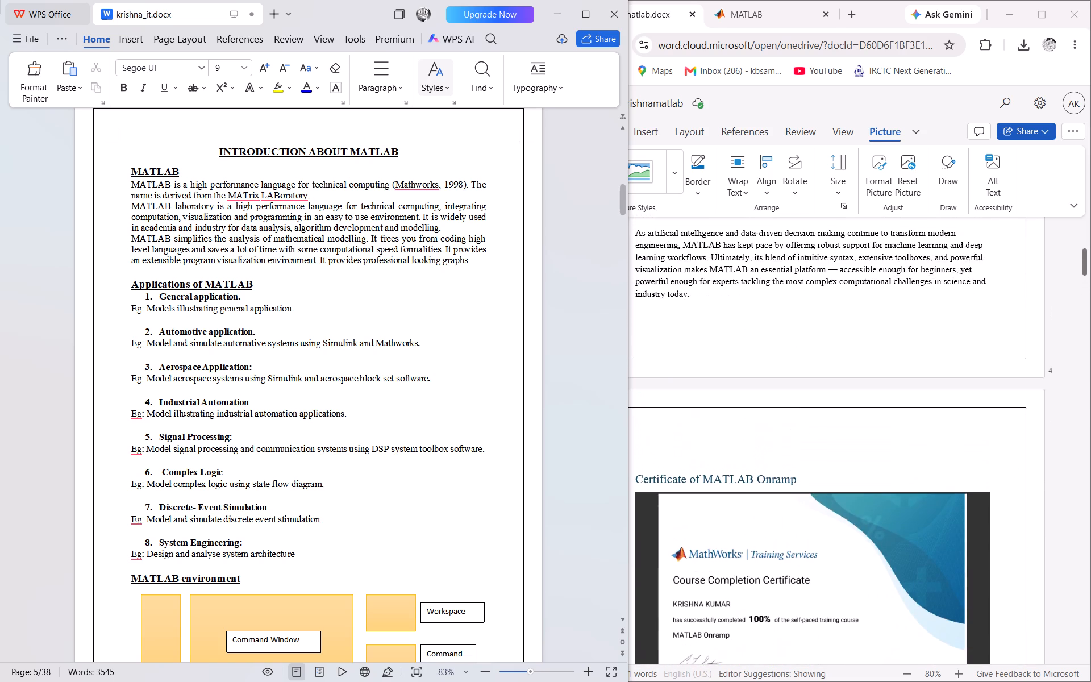
scroll(728, 493, "up", 4)
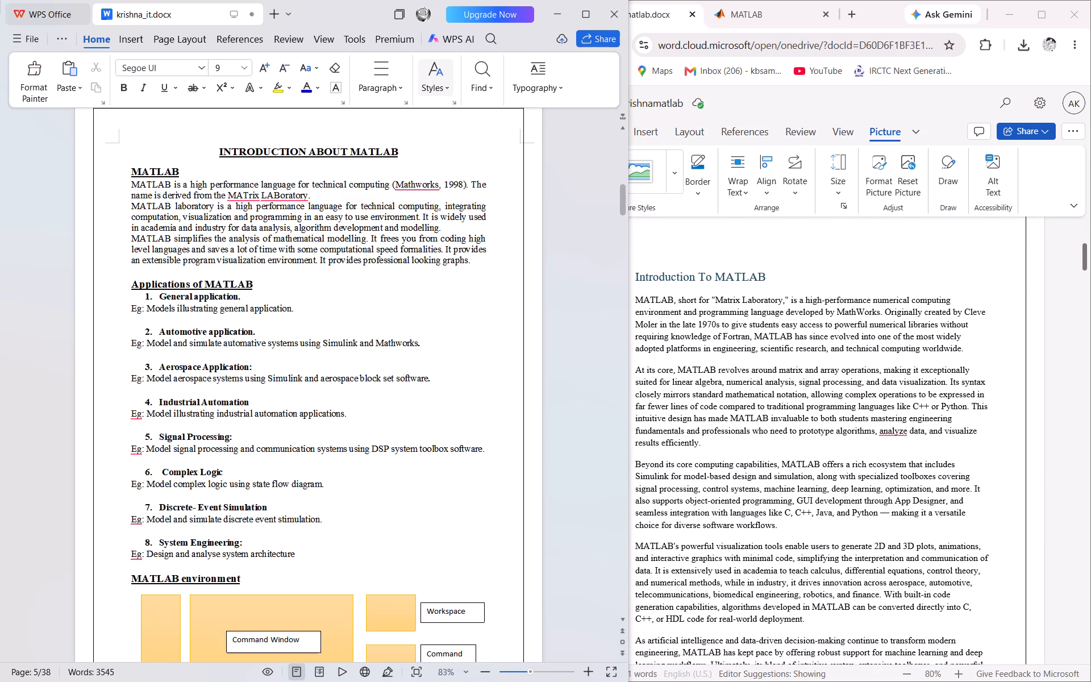
left_click(766, 336)
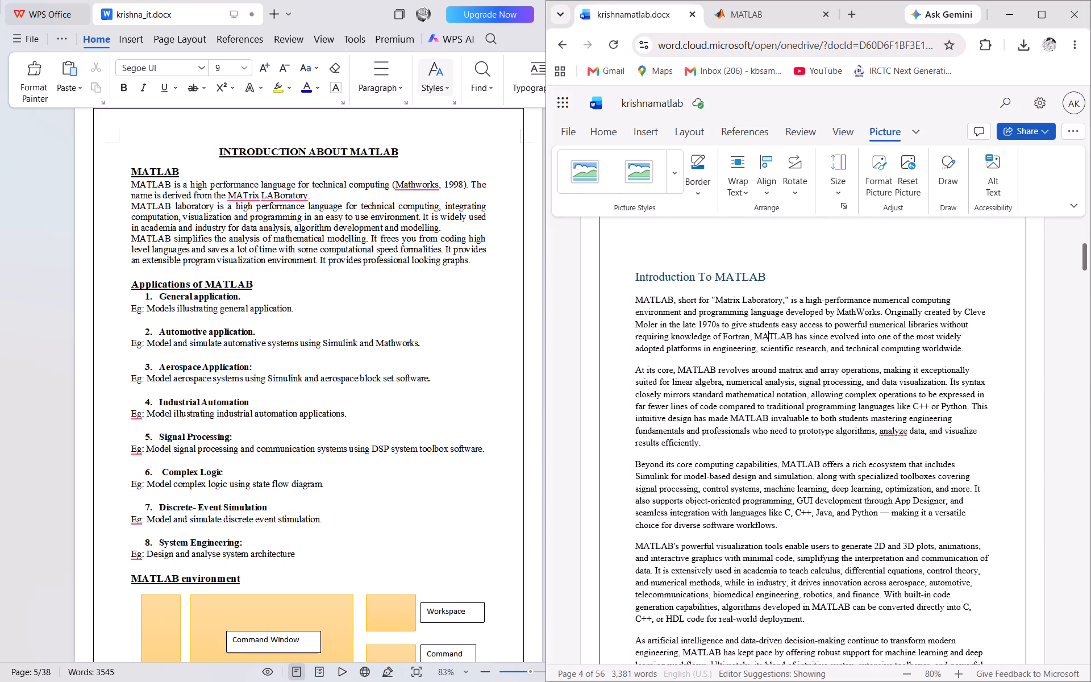
scroll(368, 461, "down", 5)
scroll(368, 461, "up", 1)
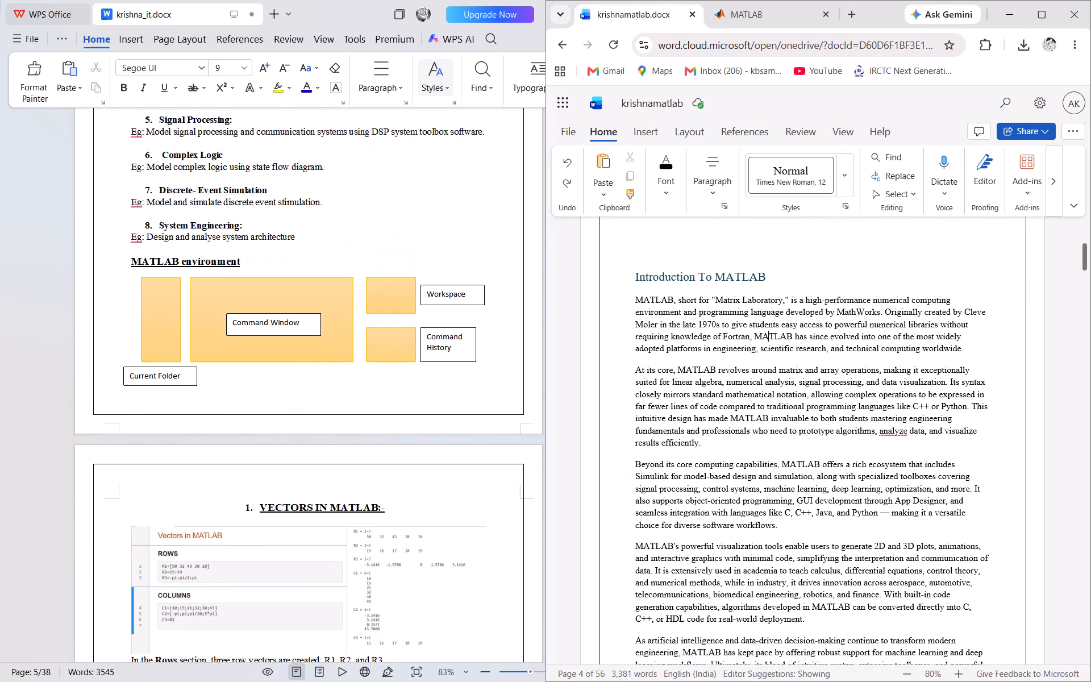
scroll(368, 461, "up", 1)
Remove the orange fill from the Command Window rectangle in the MATLAB environment diagram of krishna_it.docx.
left_click_drag(261, 436, 184, 359)
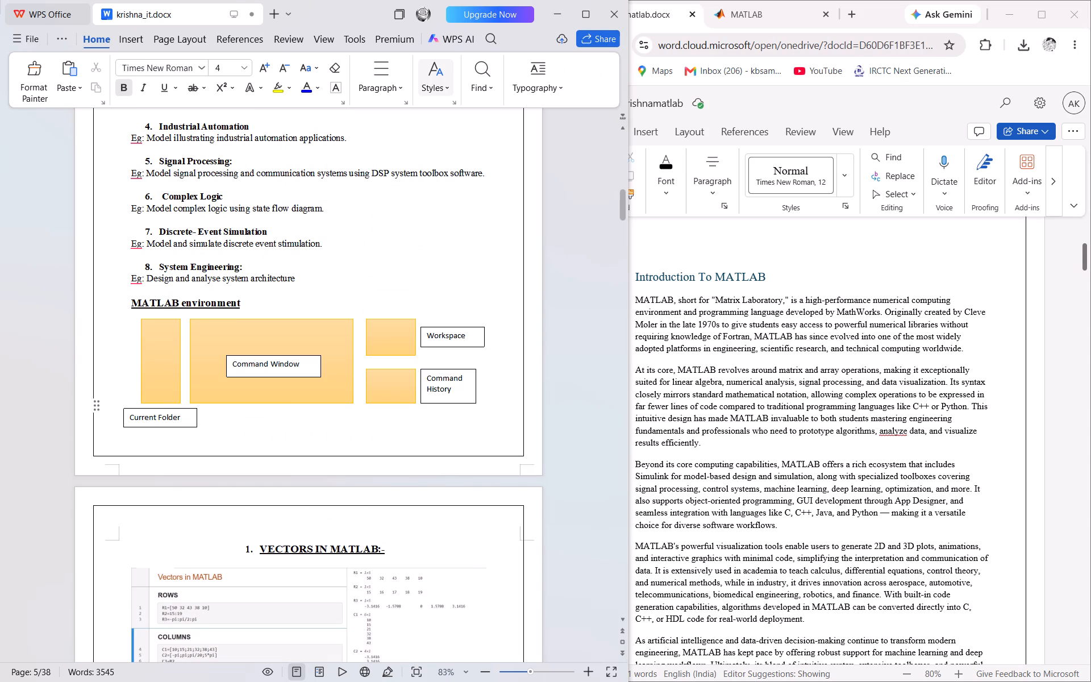
left_click_drag(184, 359, 184, 363)
left_click(259, 362)
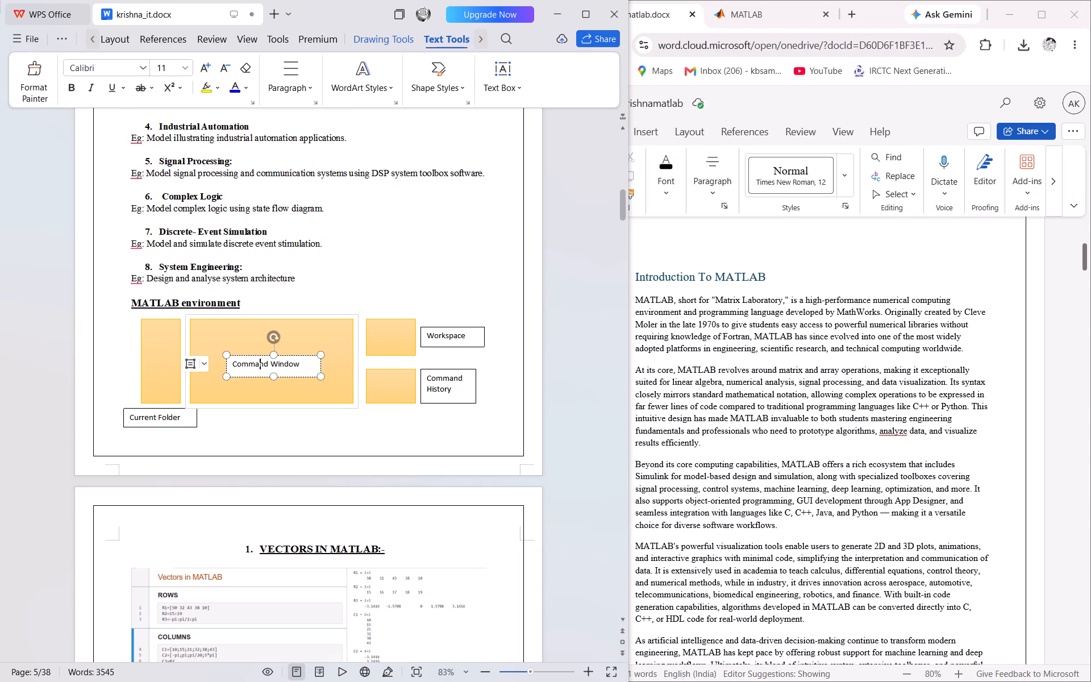
key("Delete")
left_click(333, 382)
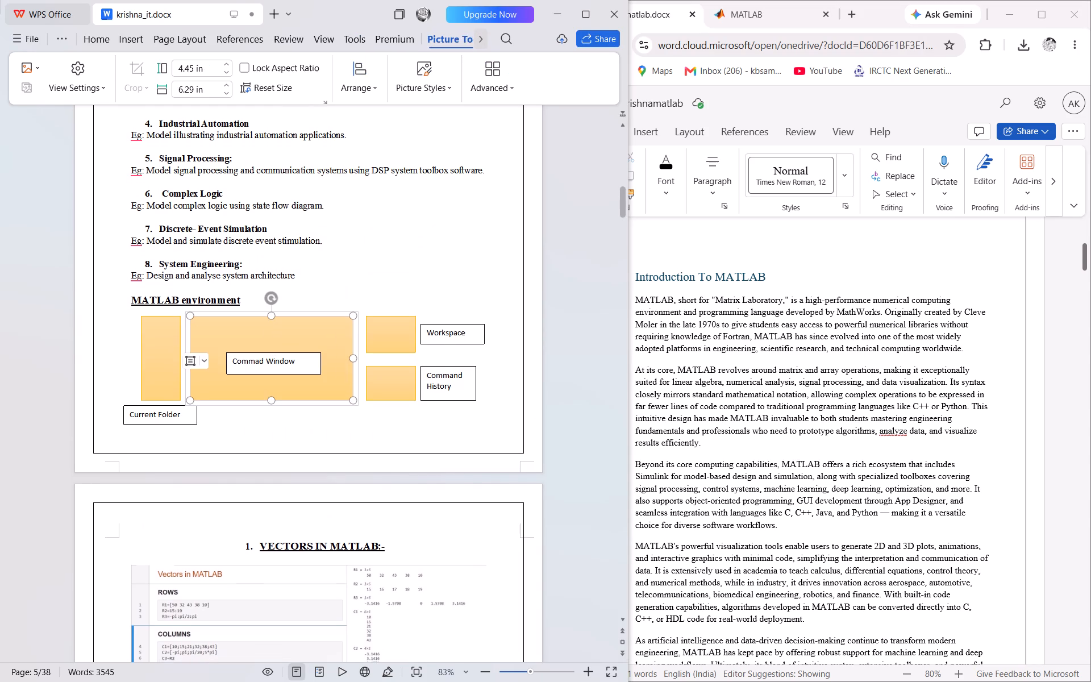
key("Delete")
left_click(335, 382)
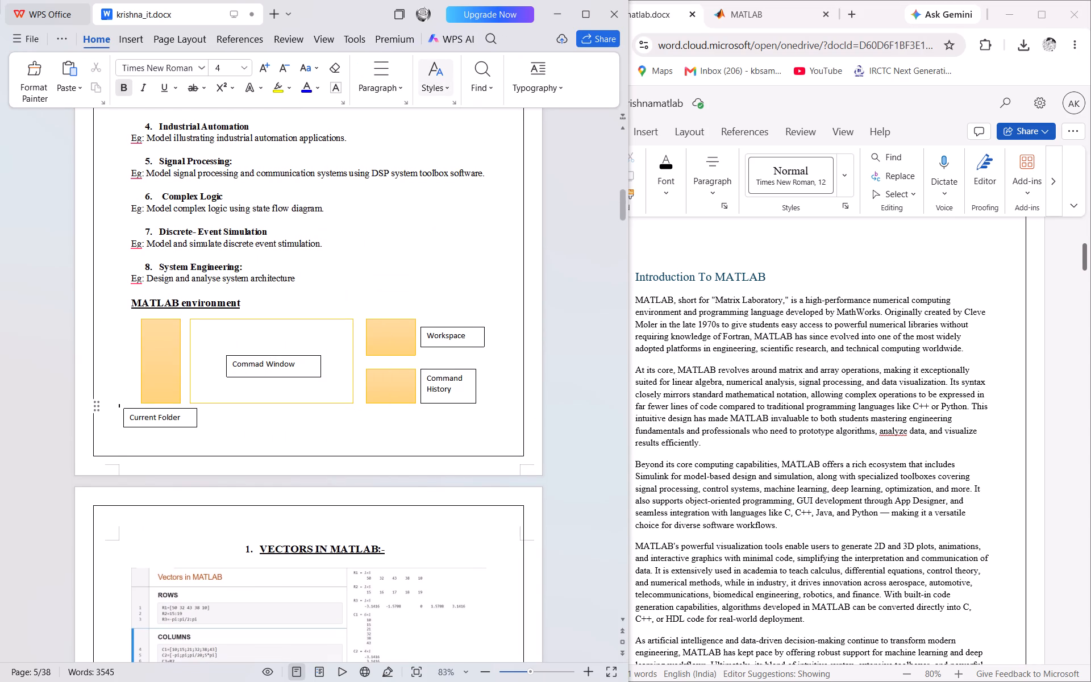
key("Delete")
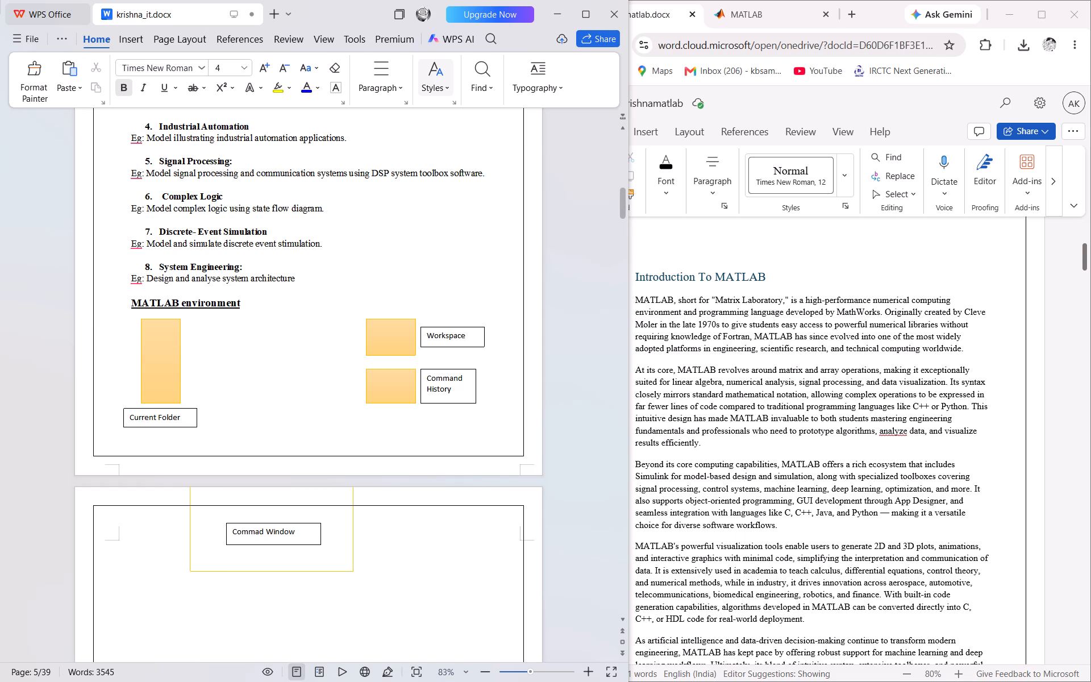
key("ctrl+z")
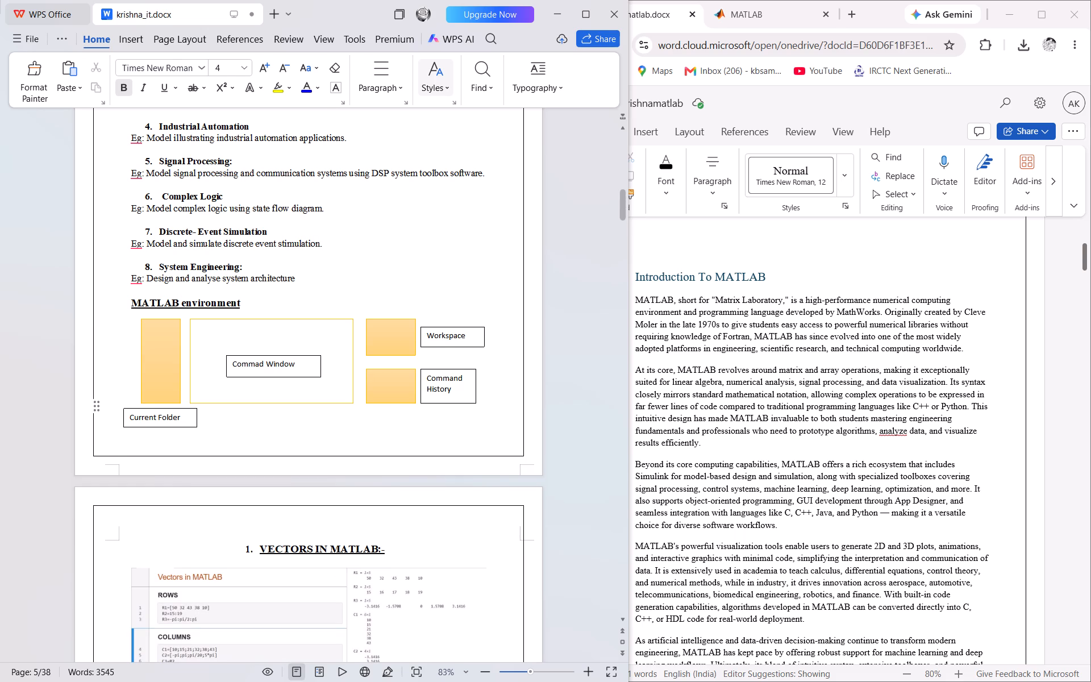
Delete the two small orange blocks beside the Command History and Workspace labels in the diagram.
left_click(390, 393)
key("Delete")
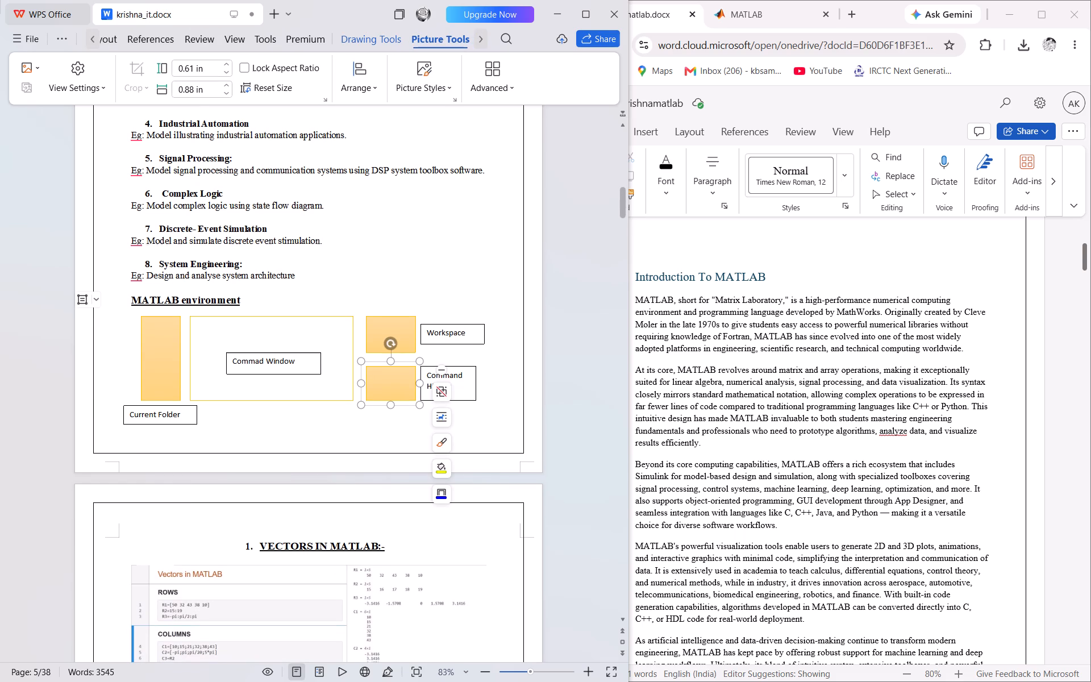
left_click(390, 336)
key("Delete")
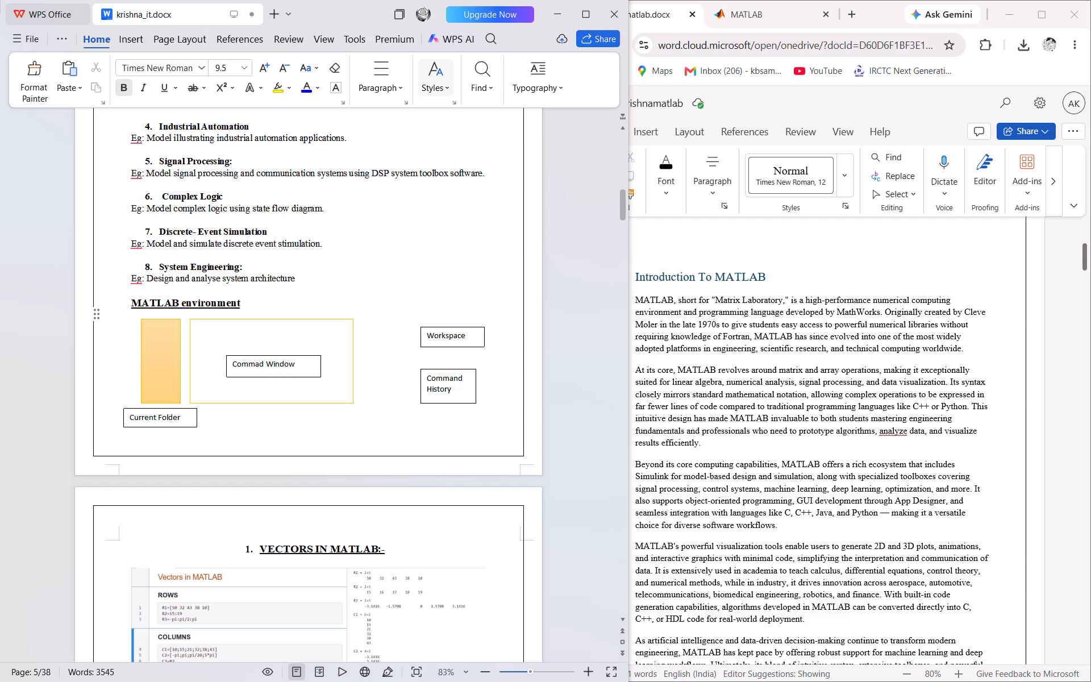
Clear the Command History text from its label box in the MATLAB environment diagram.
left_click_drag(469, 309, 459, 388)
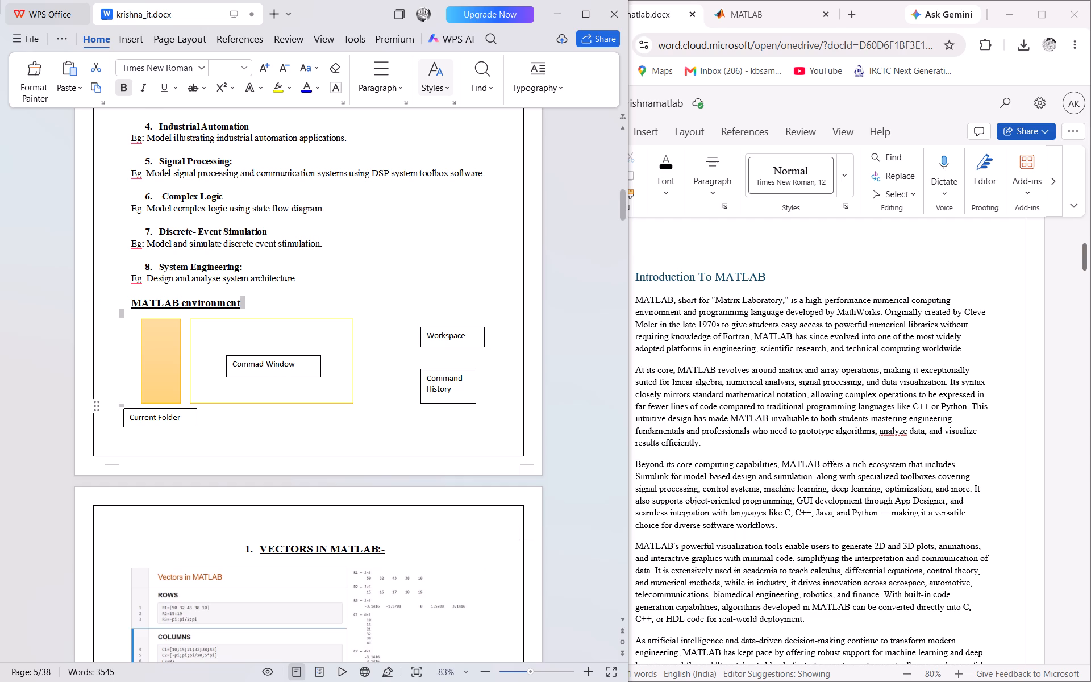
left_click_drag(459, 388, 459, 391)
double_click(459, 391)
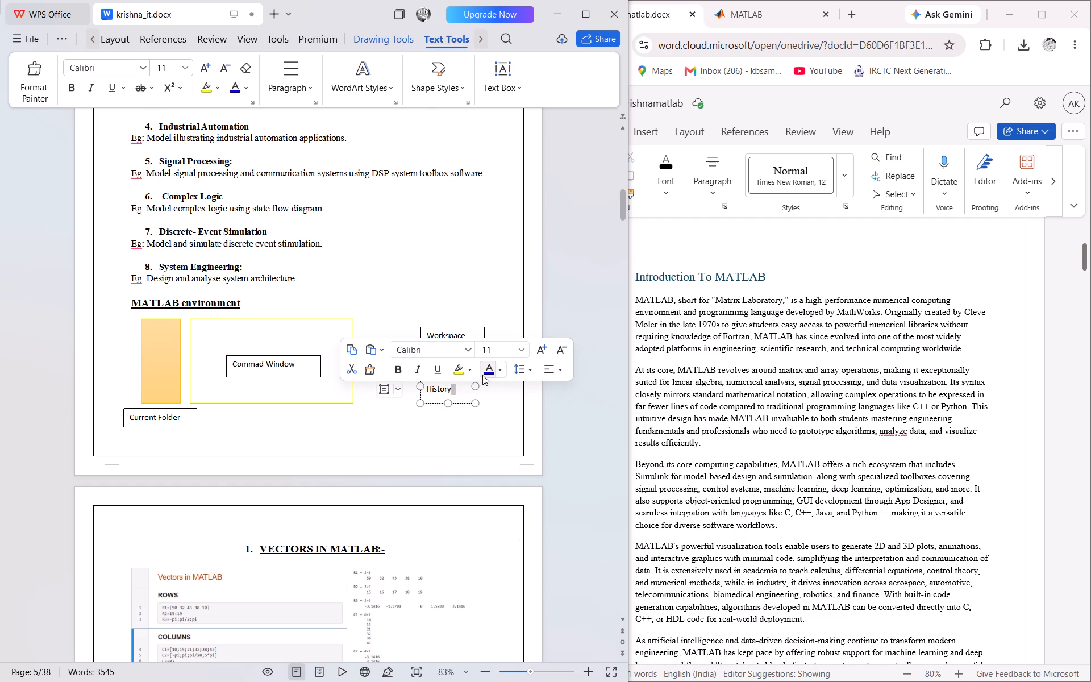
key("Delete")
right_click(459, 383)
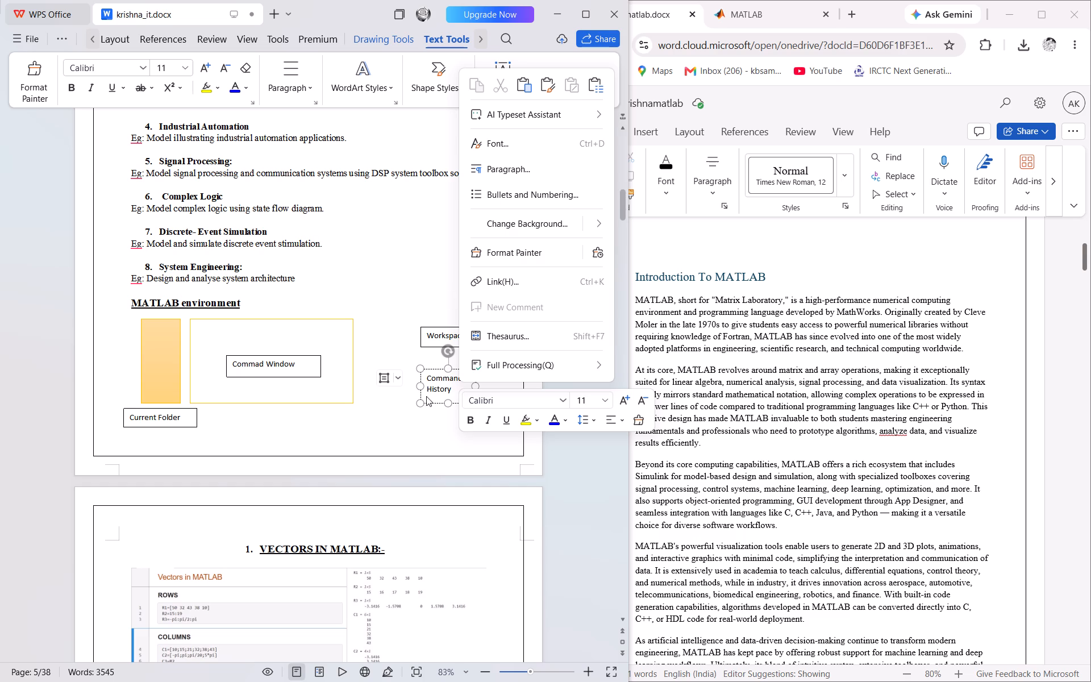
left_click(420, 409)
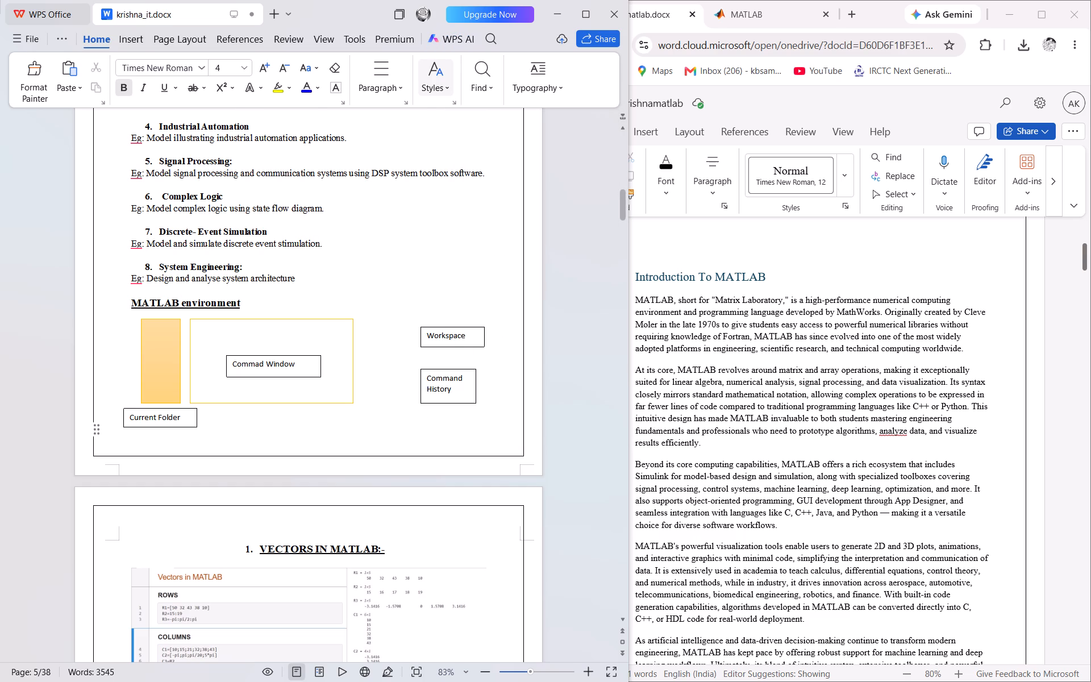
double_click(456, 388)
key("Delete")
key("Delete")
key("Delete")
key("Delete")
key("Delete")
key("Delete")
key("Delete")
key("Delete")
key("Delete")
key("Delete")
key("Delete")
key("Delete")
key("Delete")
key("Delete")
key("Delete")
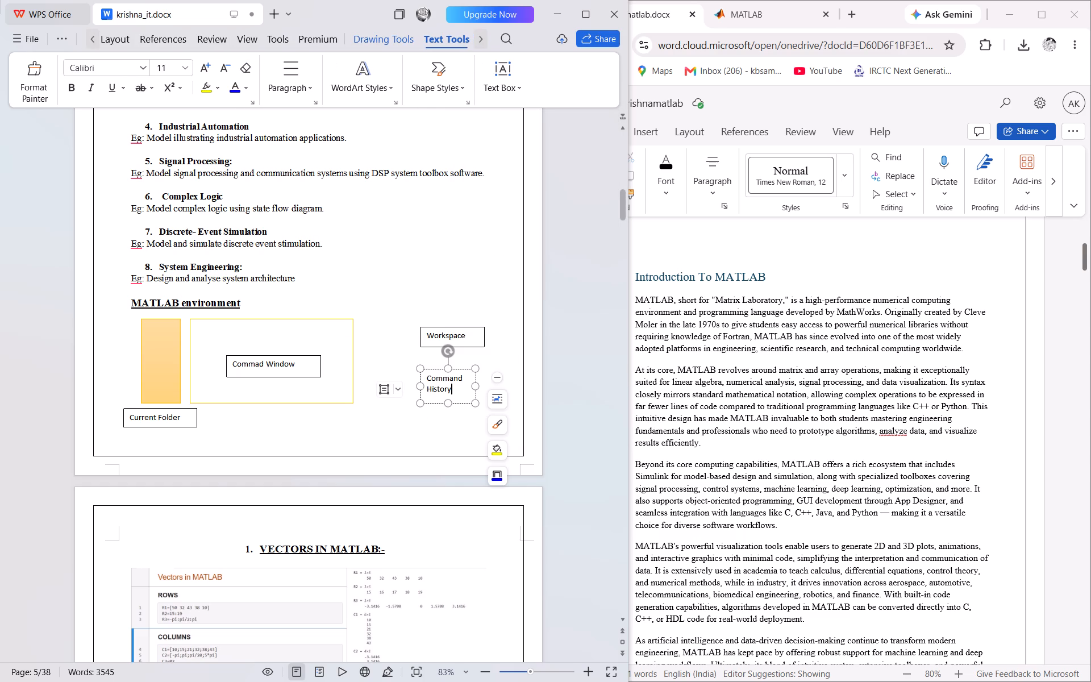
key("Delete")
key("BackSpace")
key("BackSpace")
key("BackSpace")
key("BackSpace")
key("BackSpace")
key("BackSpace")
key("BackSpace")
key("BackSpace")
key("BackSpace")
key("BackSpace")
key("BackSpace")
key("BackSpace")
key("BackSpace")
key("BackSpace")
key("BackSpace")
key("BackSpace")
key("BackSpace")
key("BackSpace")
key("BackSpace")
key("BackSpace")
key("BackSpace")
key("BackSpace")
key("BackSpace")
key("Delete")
Delete the remaining diagram shapes: the emptied label box, Workspace label, orange block, Command Window frame and Current Folder label.
left_click(394, 355)
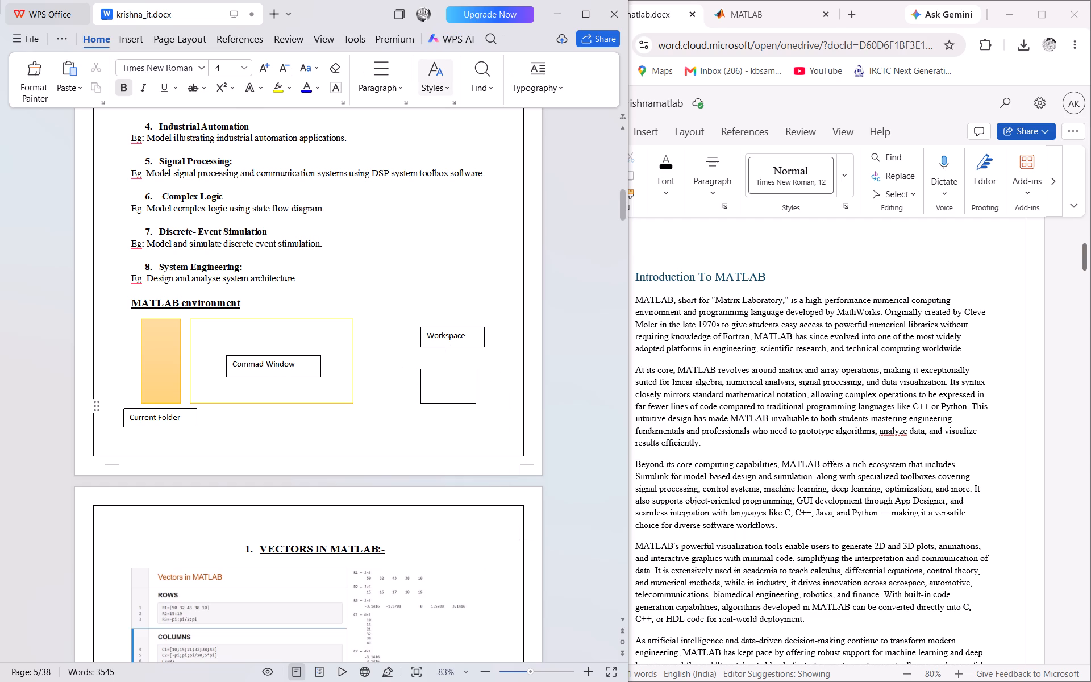
left_click(453, 368)
left_click(423, 404)
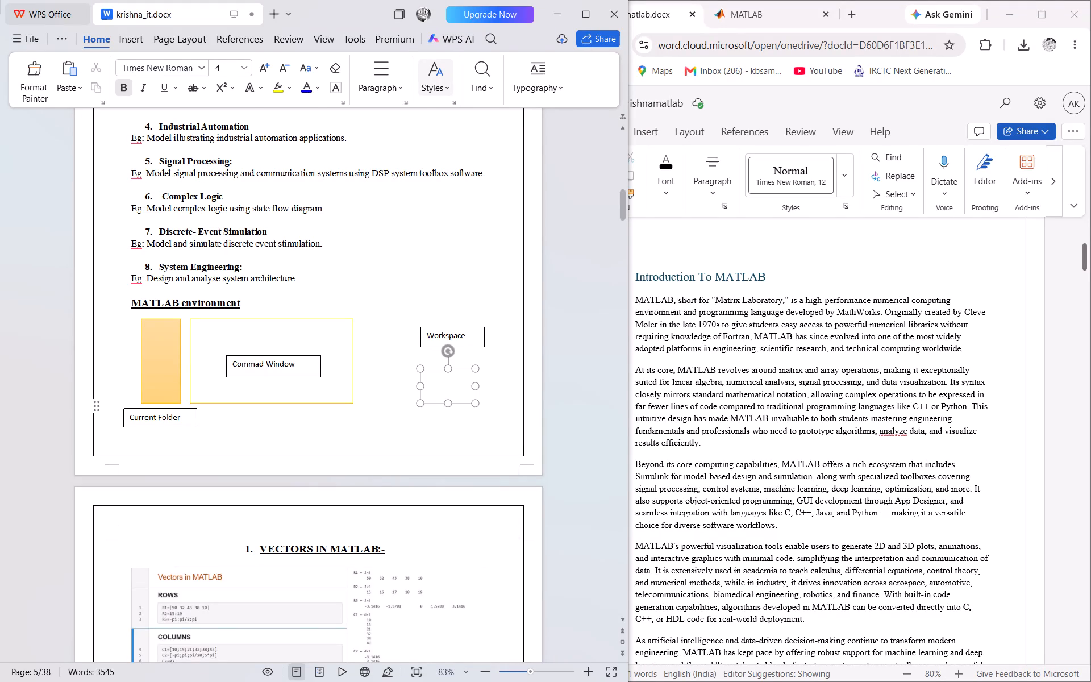
key("Delete")
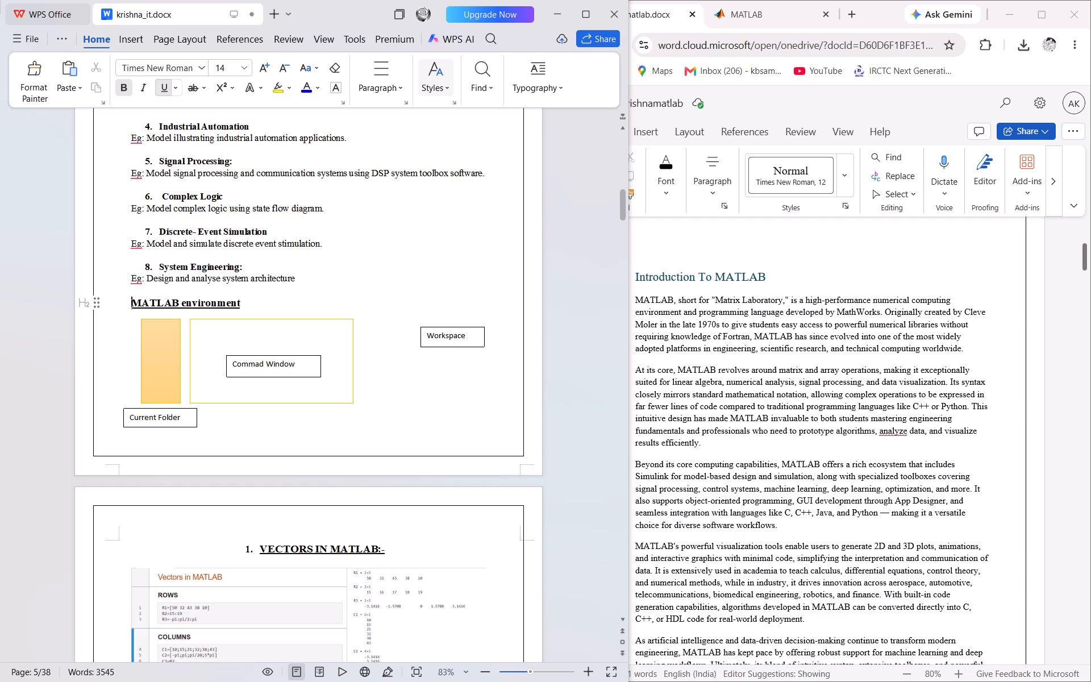
left_click(425, 347)
key("Delete")
left_click(161, 364)
key("Delete")
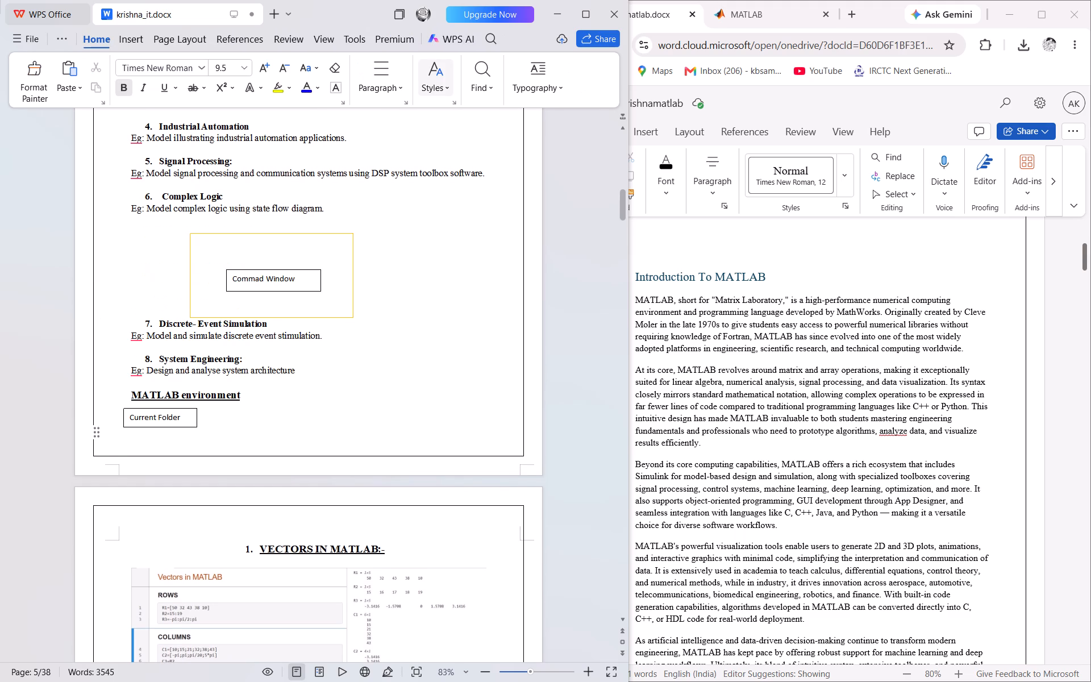
left_click(350, 314)
key("Delete")
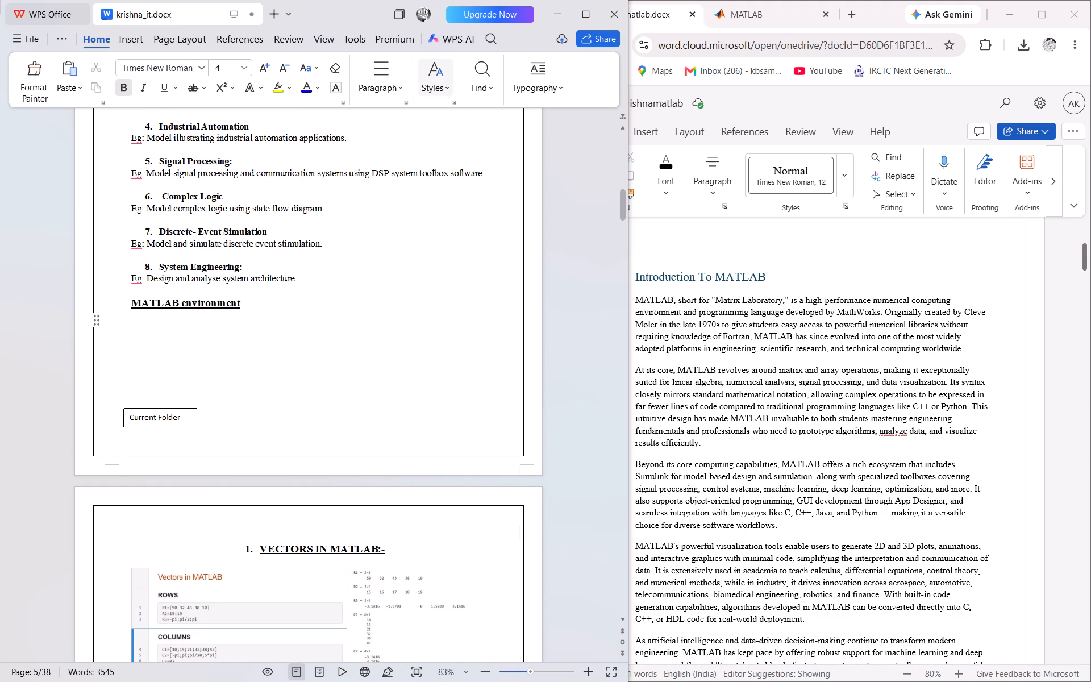
left_click(191, 409)
key("Delete")
Replace the old text under INTRODUCTION ABOUT MATLAB in krishna_it.docx with the first three introduction paragraphs copied from krishnamatlab.
scroll(319, 348, "up", 2)
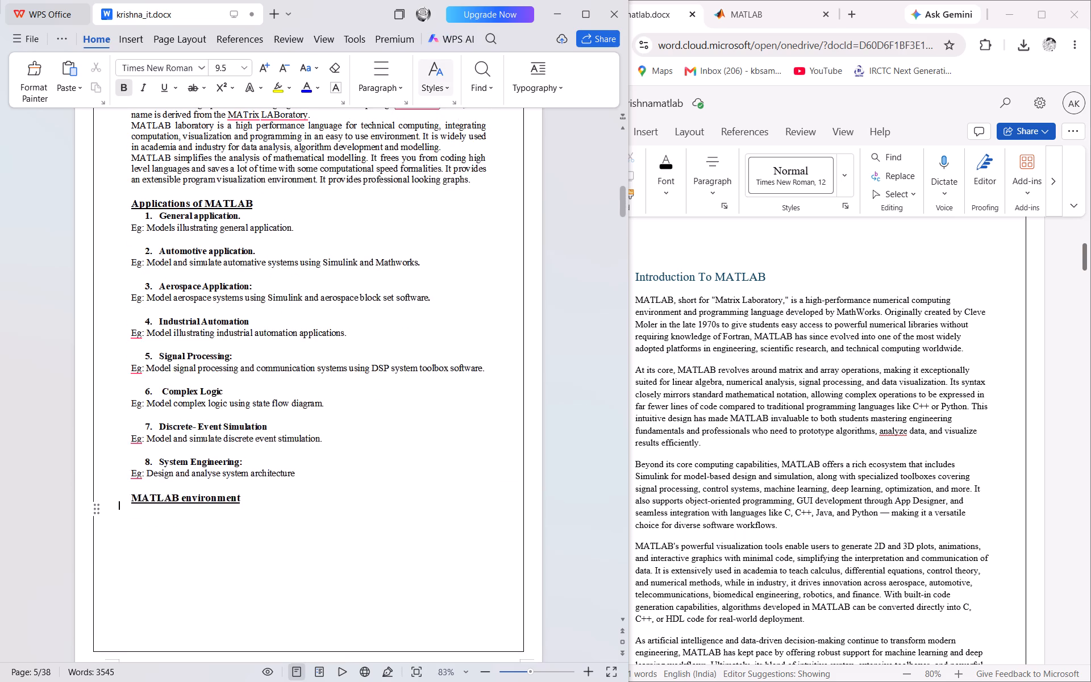
scroll(319, 348, "up", 1)
scroll(902, 456, "down", 2)
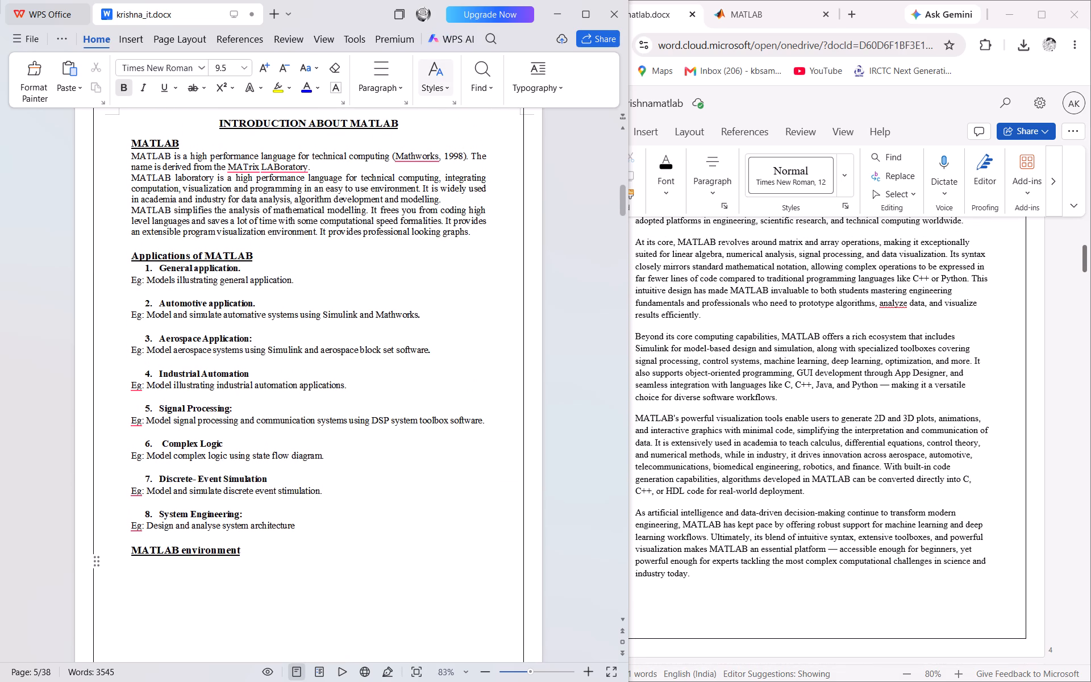
scroll(785, 457, "up", 1)
left_click(695, 293)
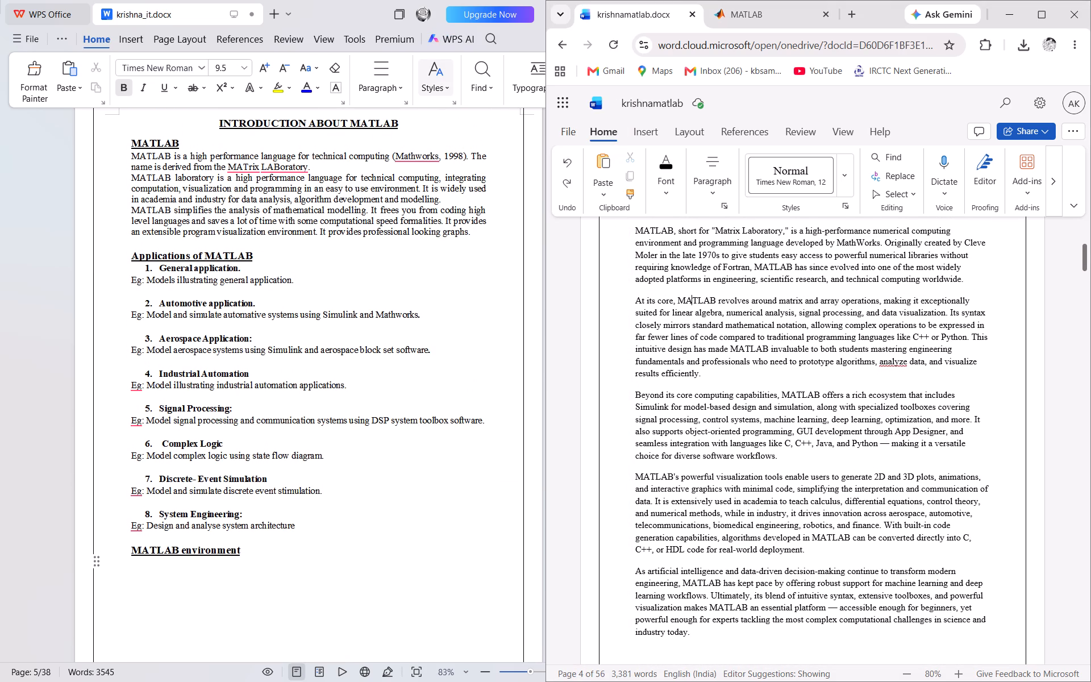
left_click_drag(631, 230, 692, 399)
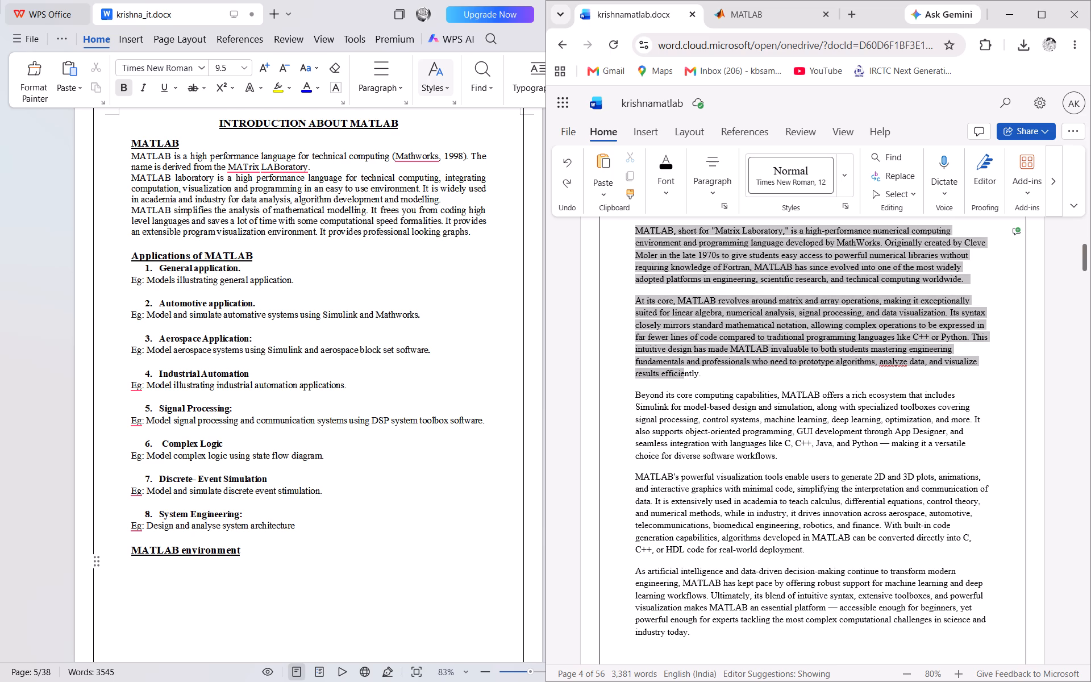
left_click_drag(692, 399, 782, 464)
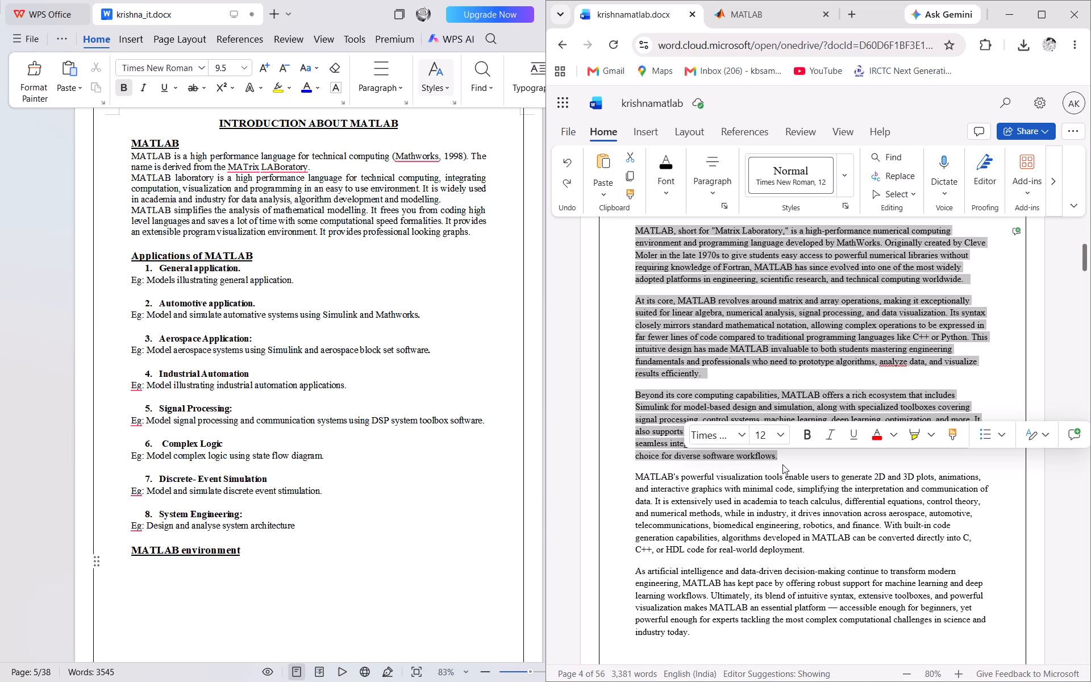
key("ctrl+c")
key("ctrl+c")
left_click_drag(255, 553, 129, 135)
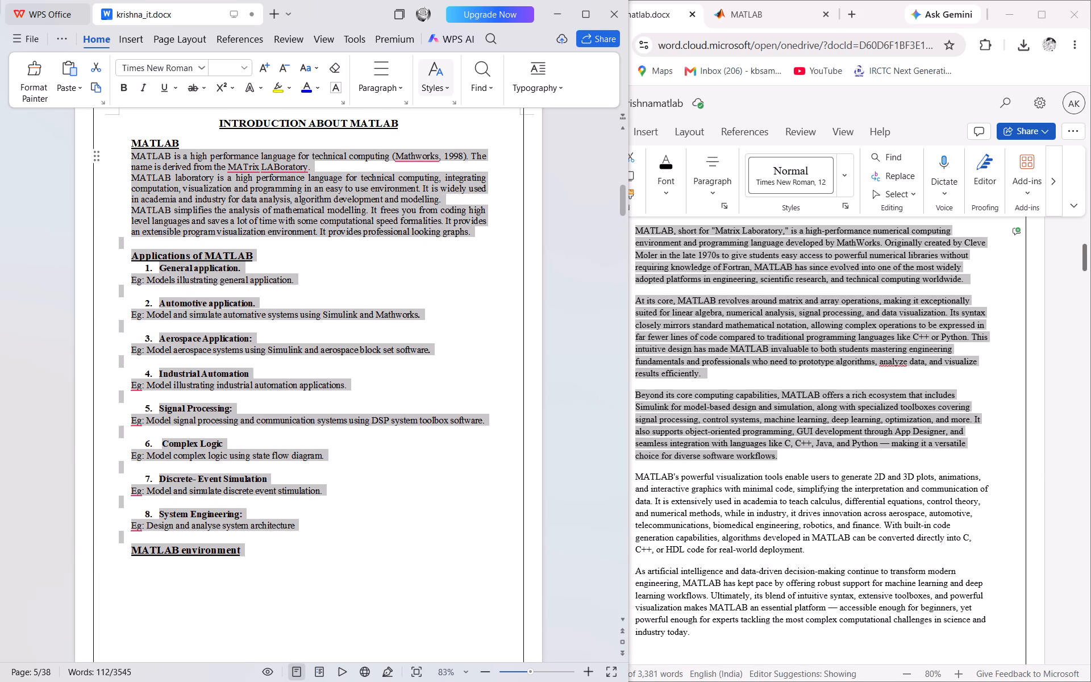
left_click_drag(129, 135, 125, 145)
key("ctrl+v")
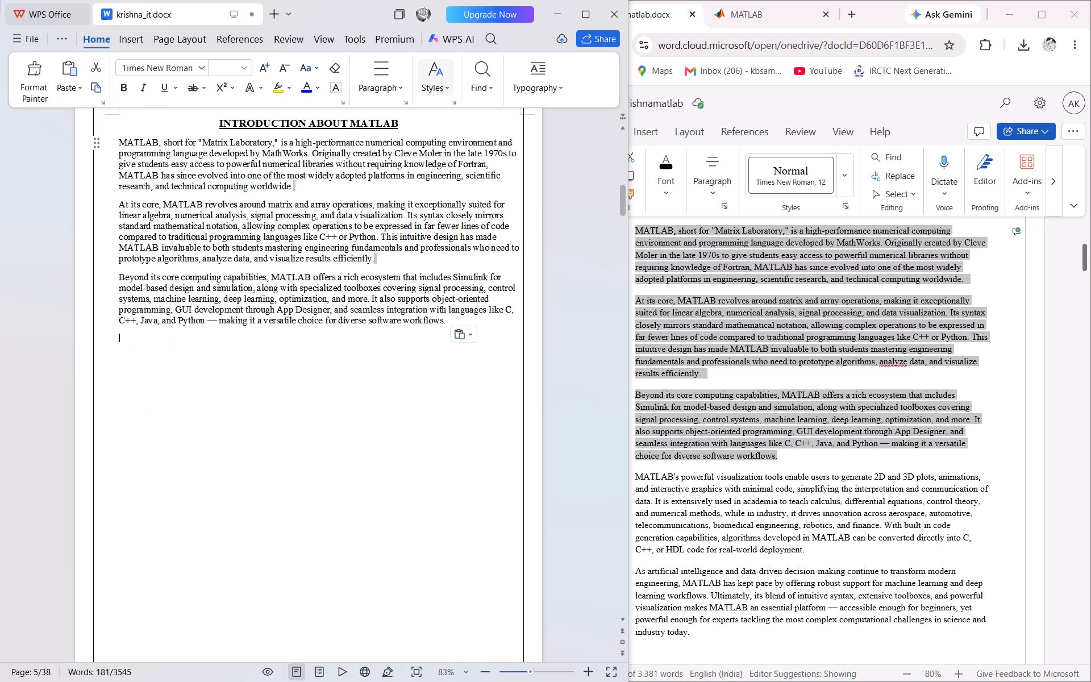
Copy the last two introduction paragraphs from krishnamatlab, from "MATLAB's powerful visualization tools" onward, and paste them below the text in krishna_it.docx.
scroll(975, 567, "down", 2)
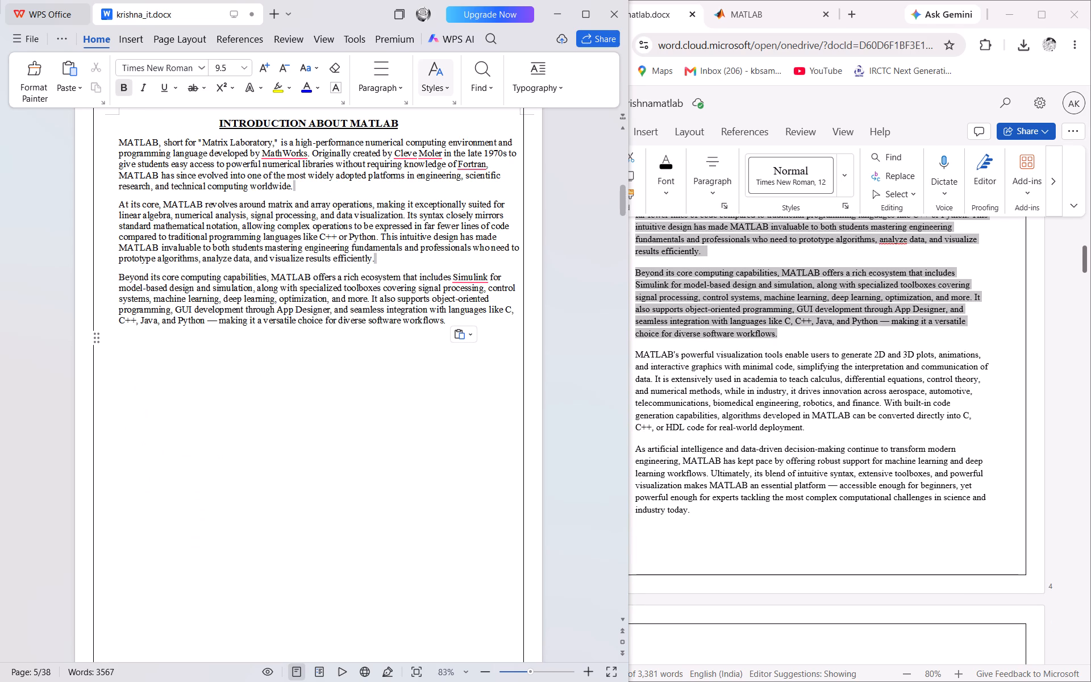
left_click_drag(690, 513, 634, 351)
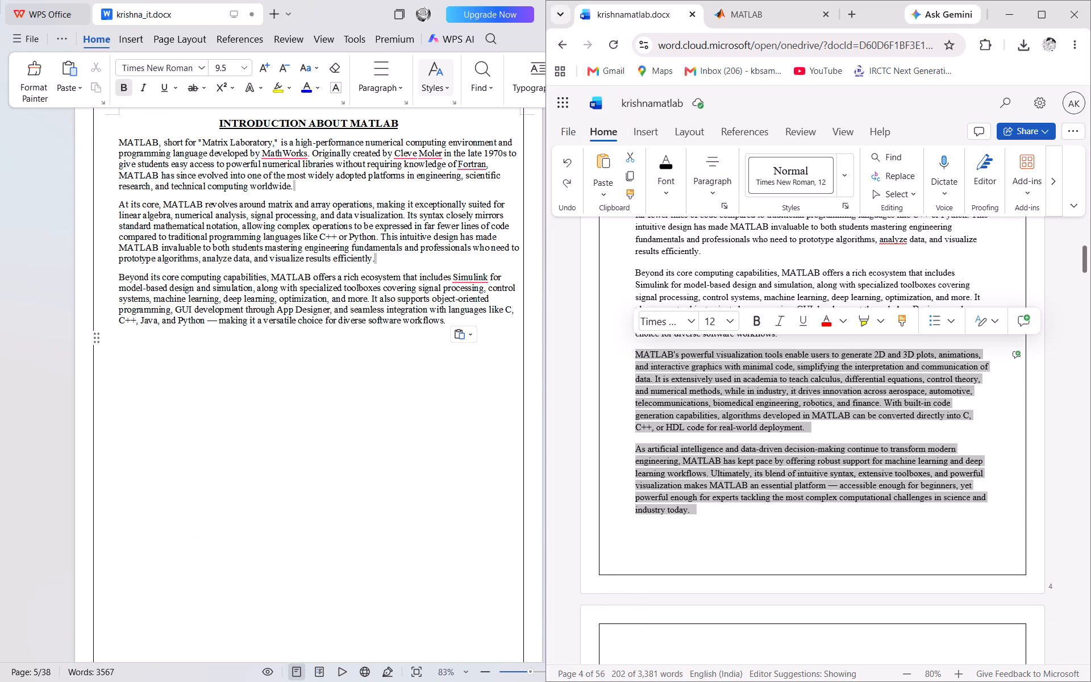
key("ctrl+c")
key("ctrl+c")
left_click(130, 352)
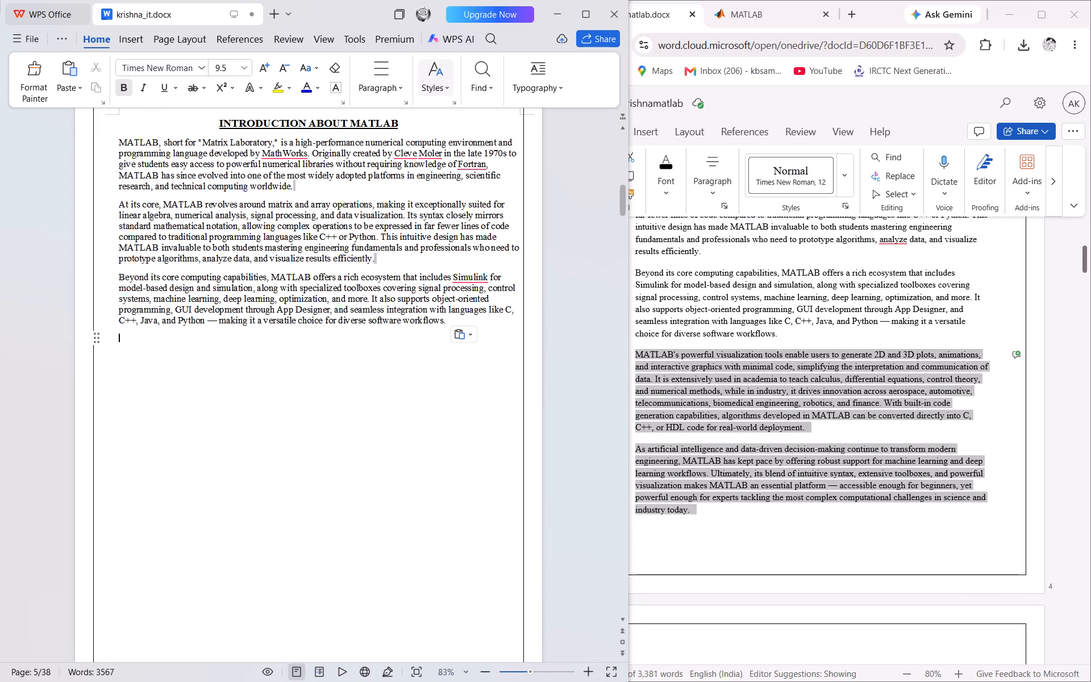
key("ctrl+v")
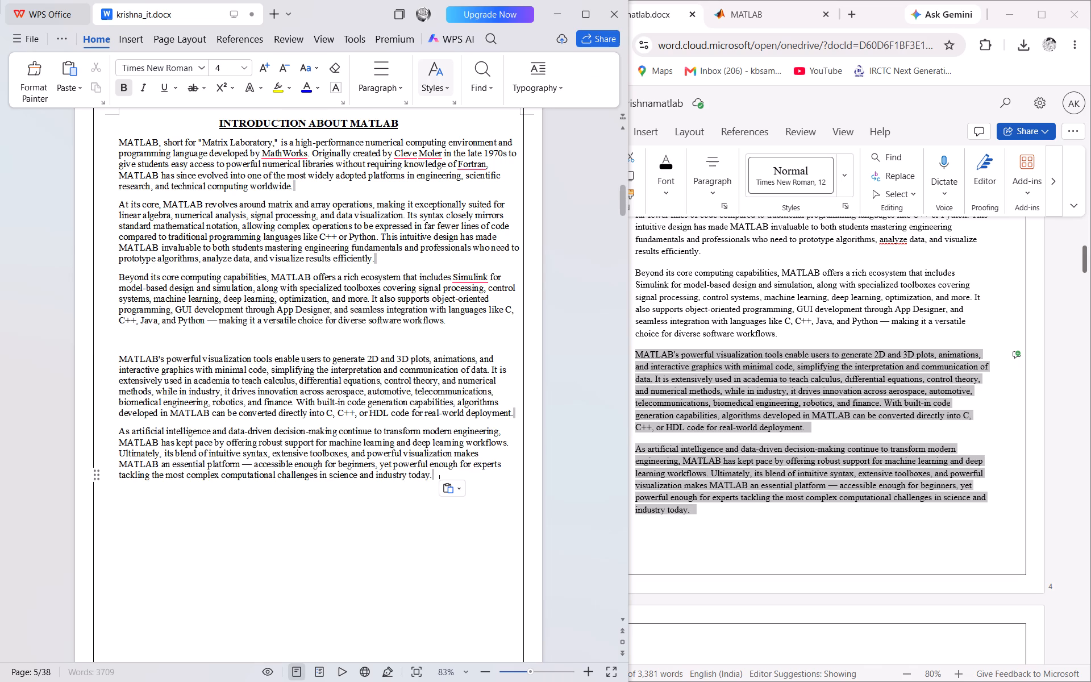
Add two line breaks after the INTRODUCTION ABOUT MATLAB heading to separate it from the body text.
scroll(326, 349, "up", 2)
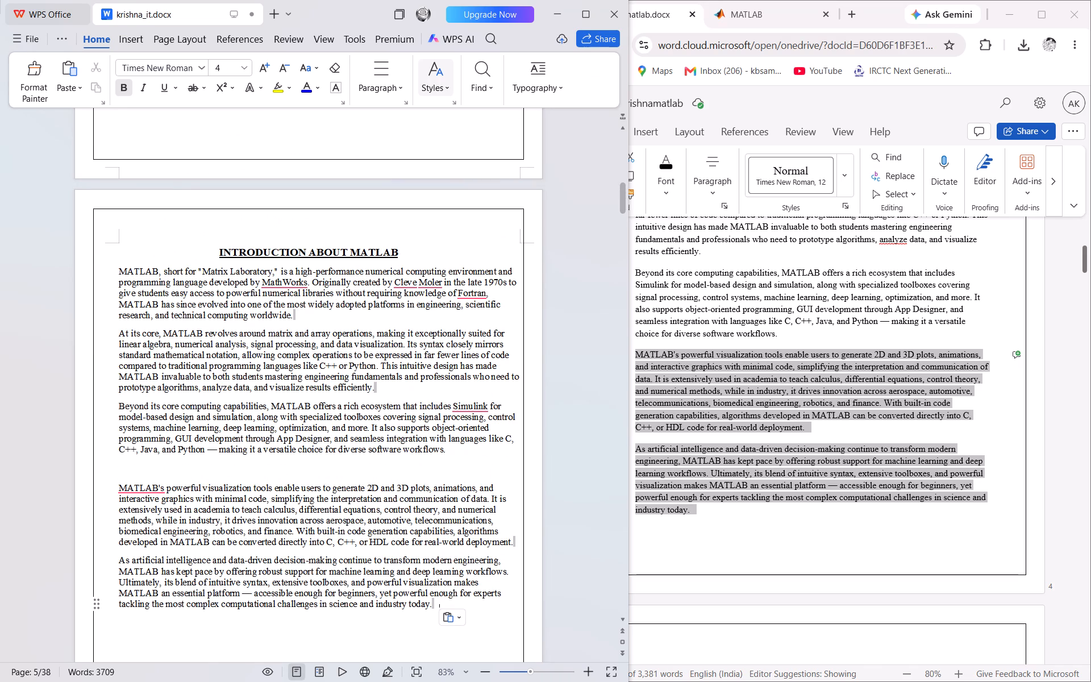
left_click(406, 257)
key("Return")
key("Return")
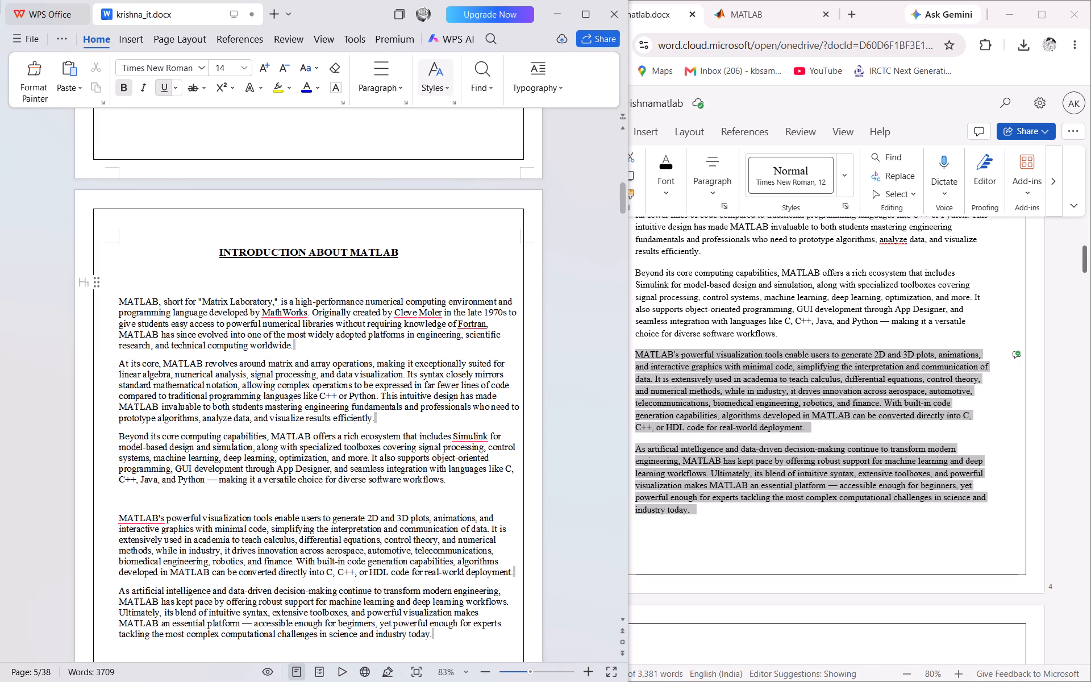
Set the font size of all five pasted introduction paragraphs to 12.
left_click_drag(111, 300, 193, 583)
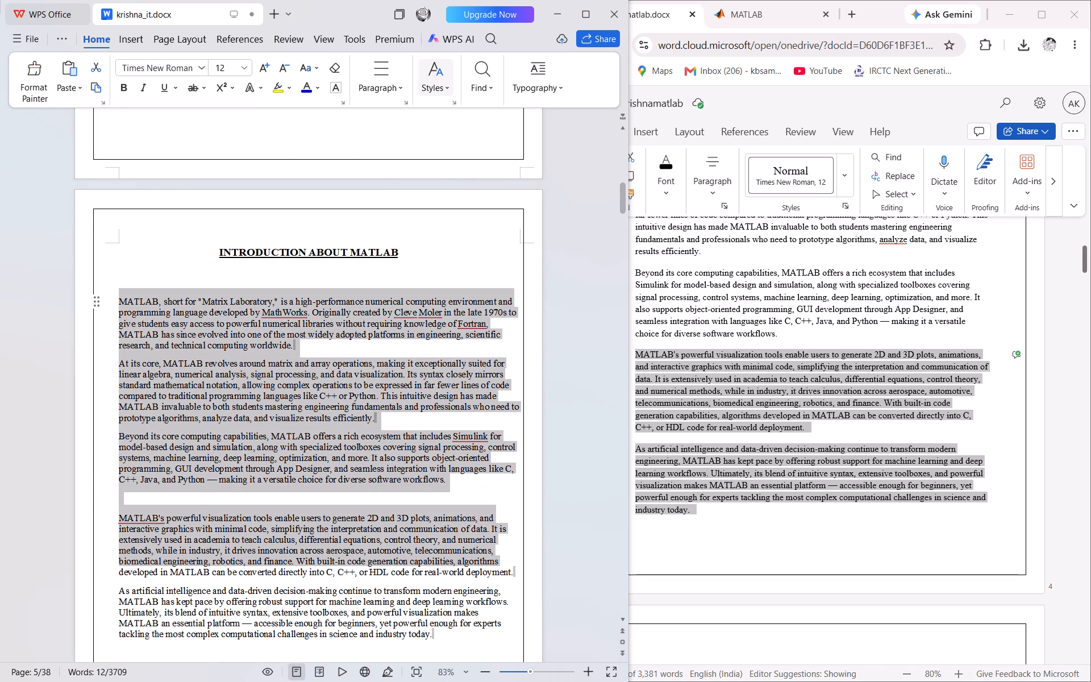
left_click_drag(193, 583, 433, 630)
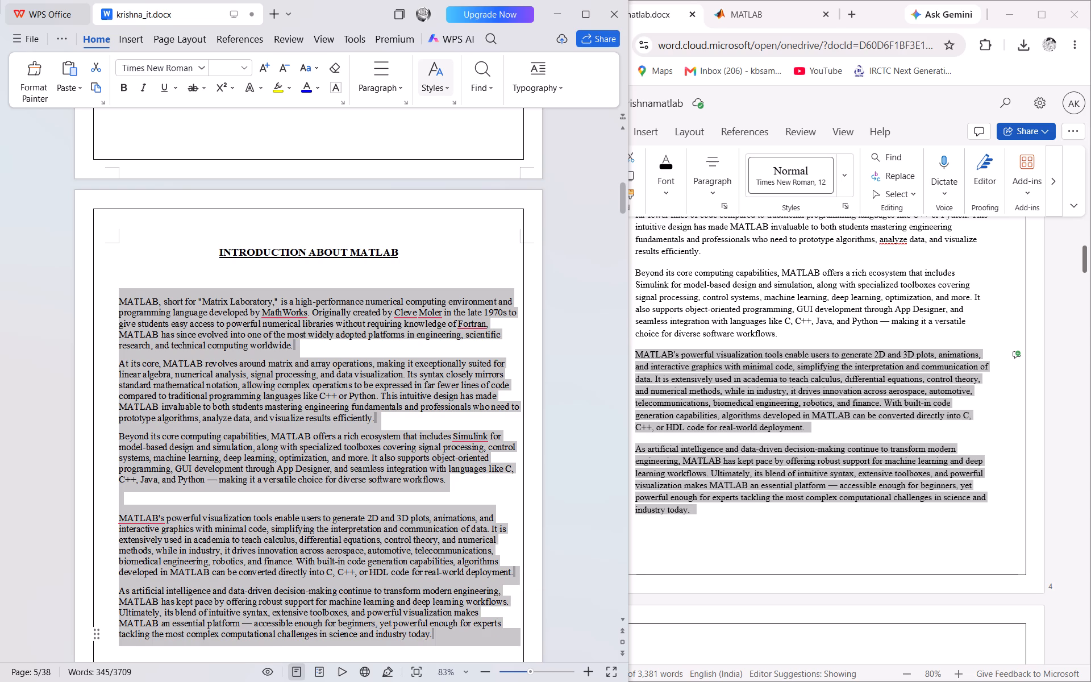
left_click(455, 606)
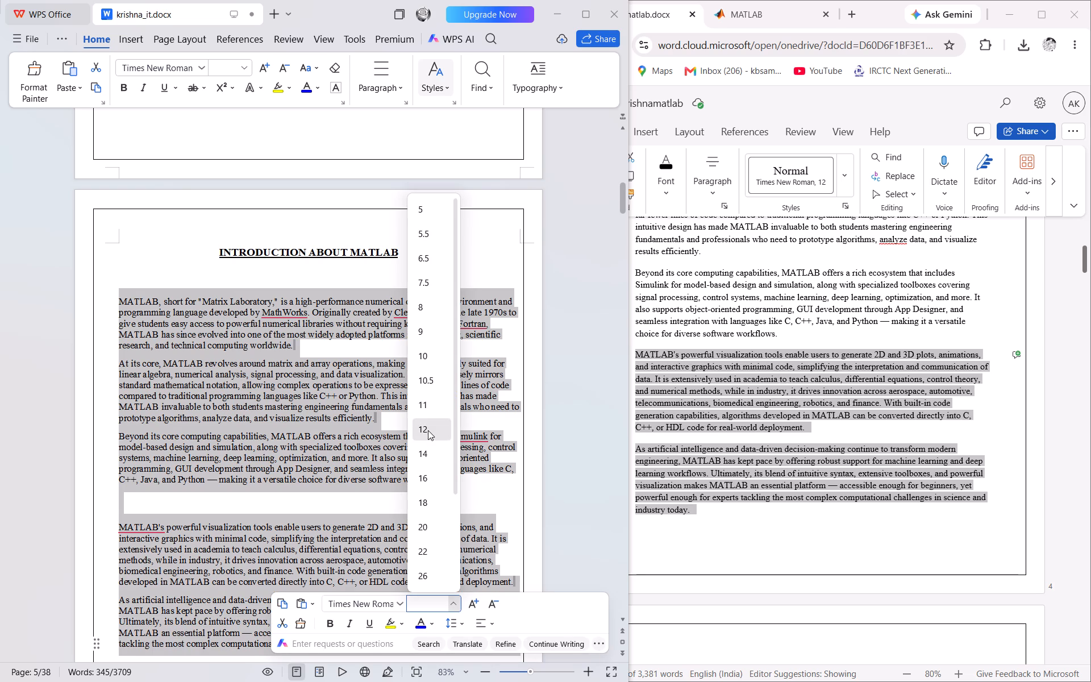
left_click(428, 430)
left_click(474, 490)
Insert a blank line before the "Beyond its core computing capabilities" paragraph.
scroll(474, 490, "down", 2)
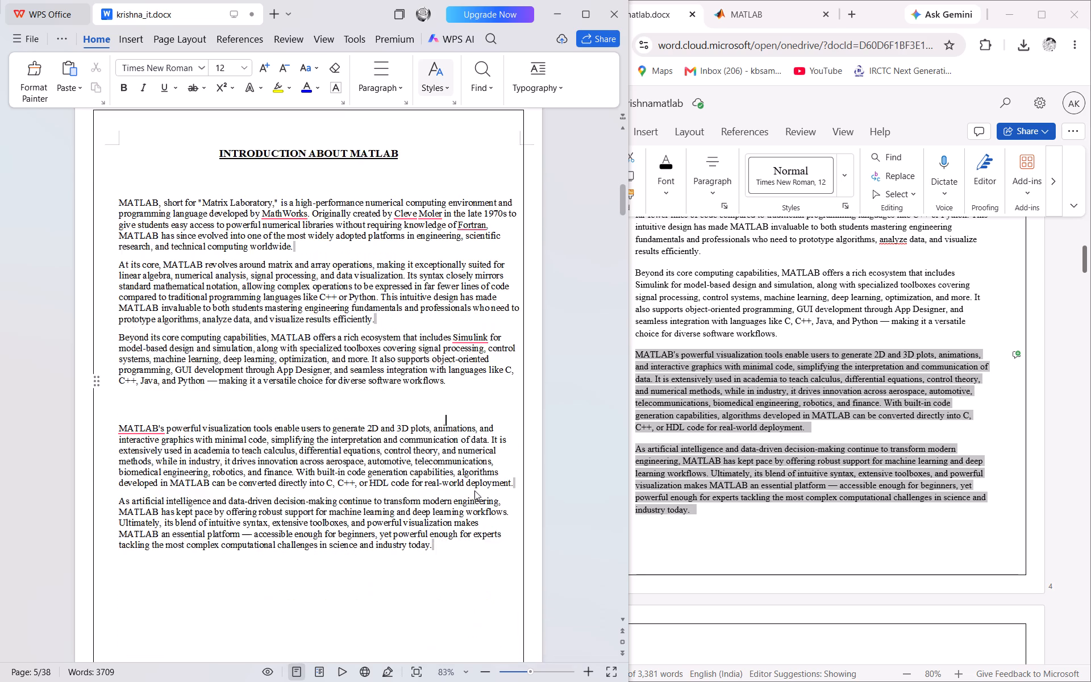
scroll(474, 490, "down", 2)
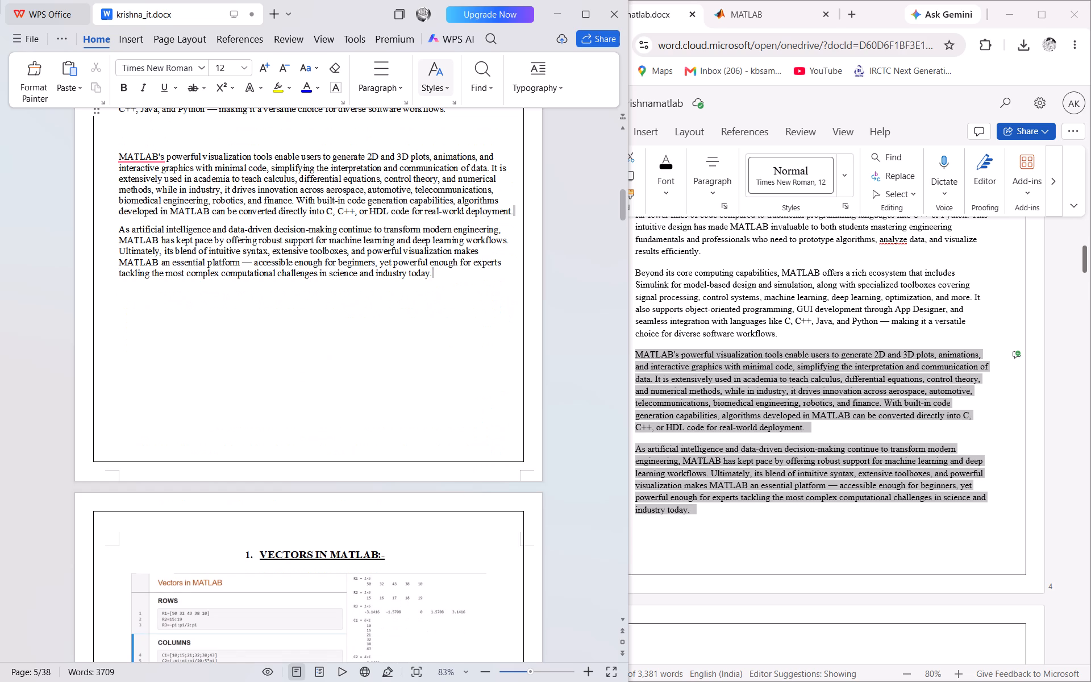
scroll(369, 255, "up", 1)
scroll(305, 202, "up", 3)
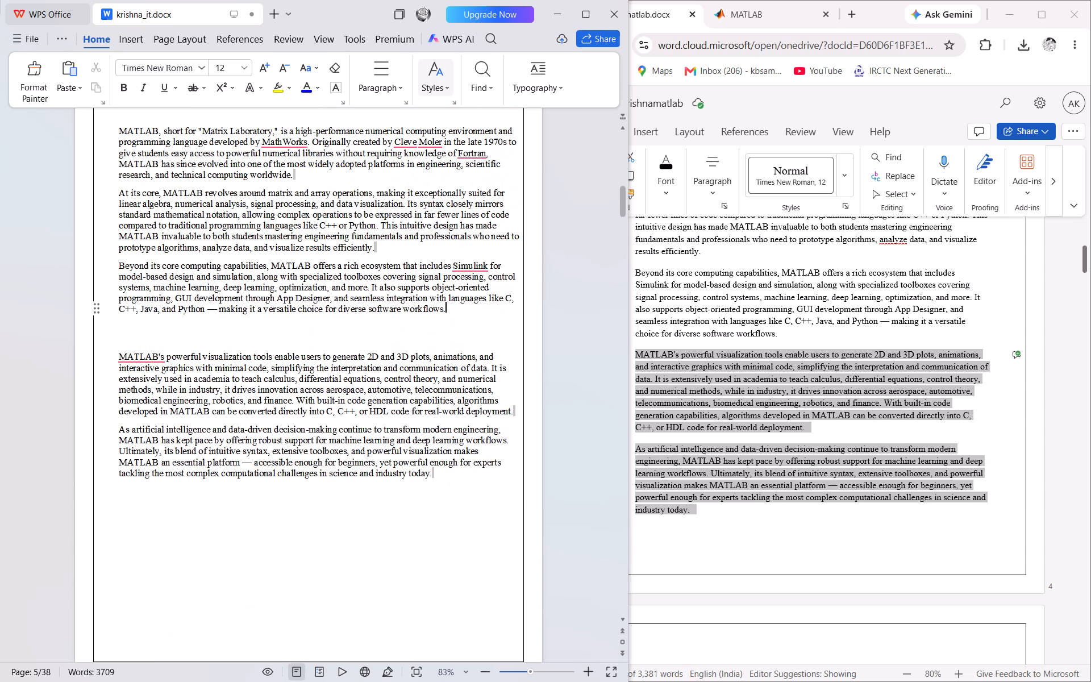
left_click(132, 259)
key("Down")
key("Left")
key("Left")
key("Return")
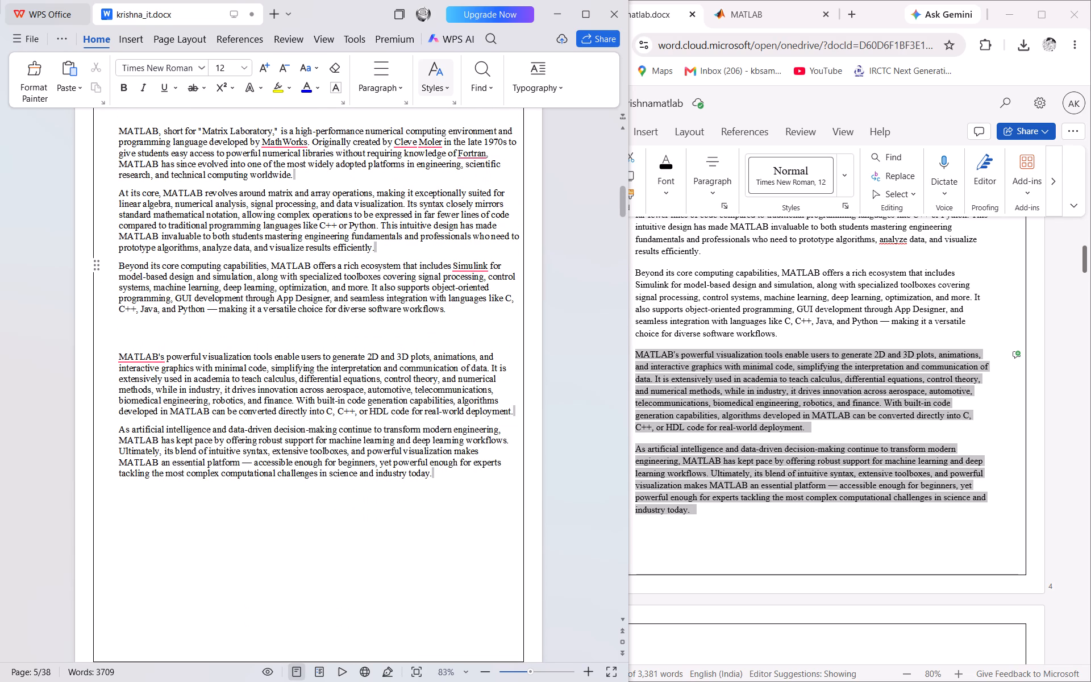
Insert two blank lines before the "As artificial intelligence and data-driven decision-making" paragraph.
key("Down")
key("Down")
key("Down")
key("Down")
key("Down")
key("Down")
key("Down")
key("Down")
key("Down")
key("Down")
key("Down")
key("Down")
key("Down")
key("Down")
key("Down")
key("Down")
key("Down")
key("Down")
key("Down")
key("Down")
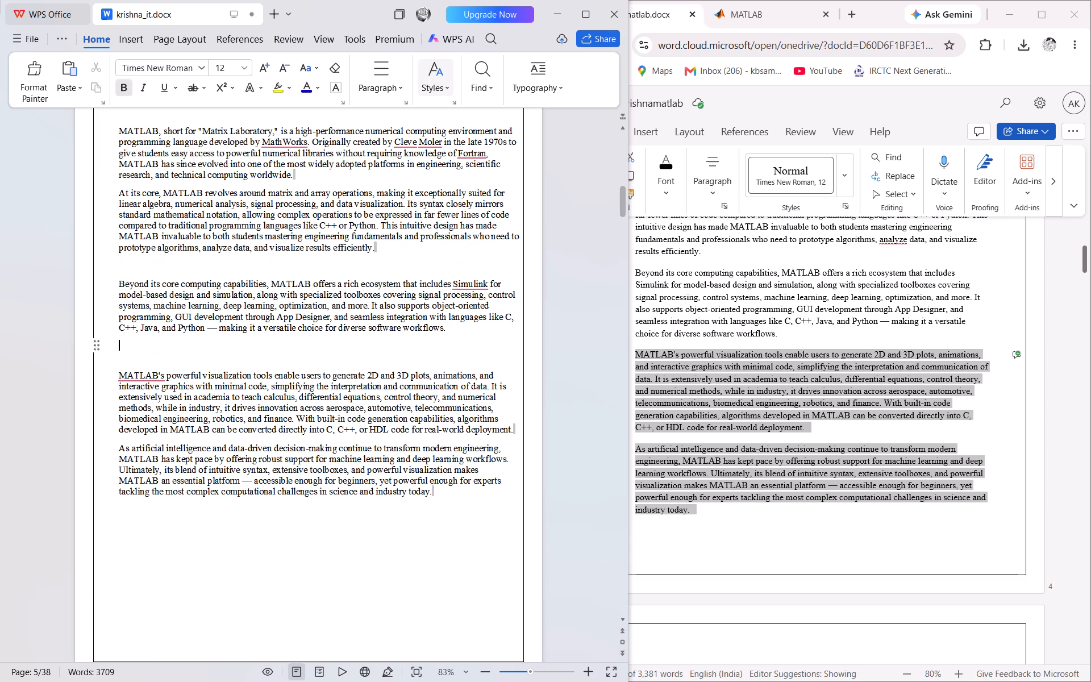
key("Up")
key("Up")
key("Up")
key("Return")
key("Return")
Insert a blank line before the "At its core, MATLAB revolves around matrix" paragraph.
scroll(132, 259, "up", 1)
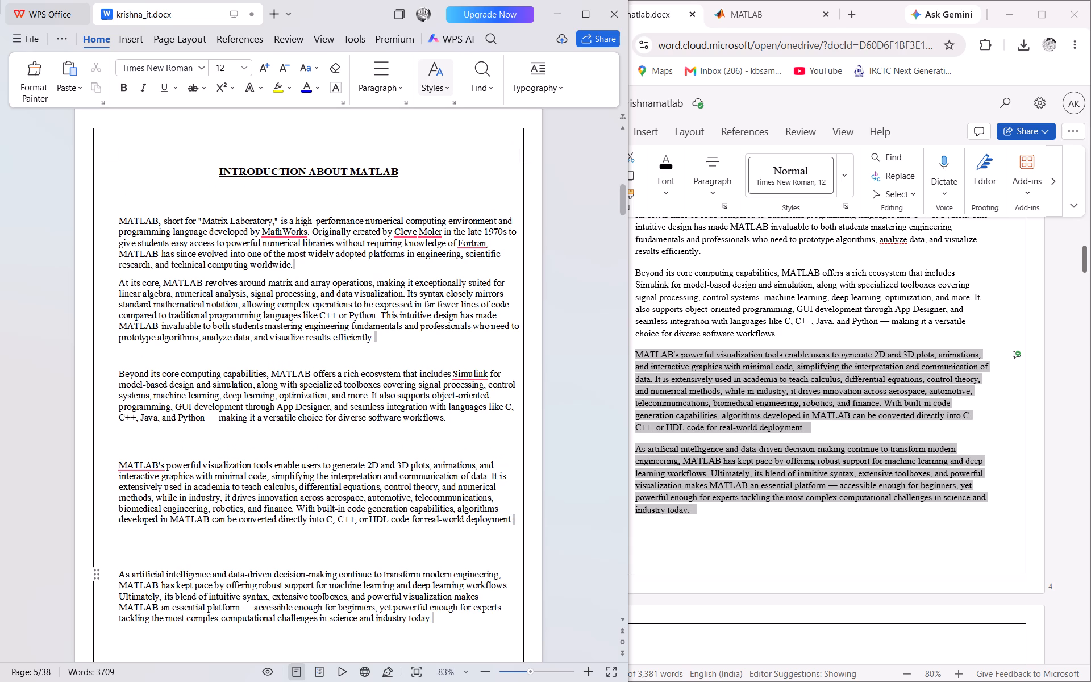
left_click(115, 284)
key("backslash")
key("Return")
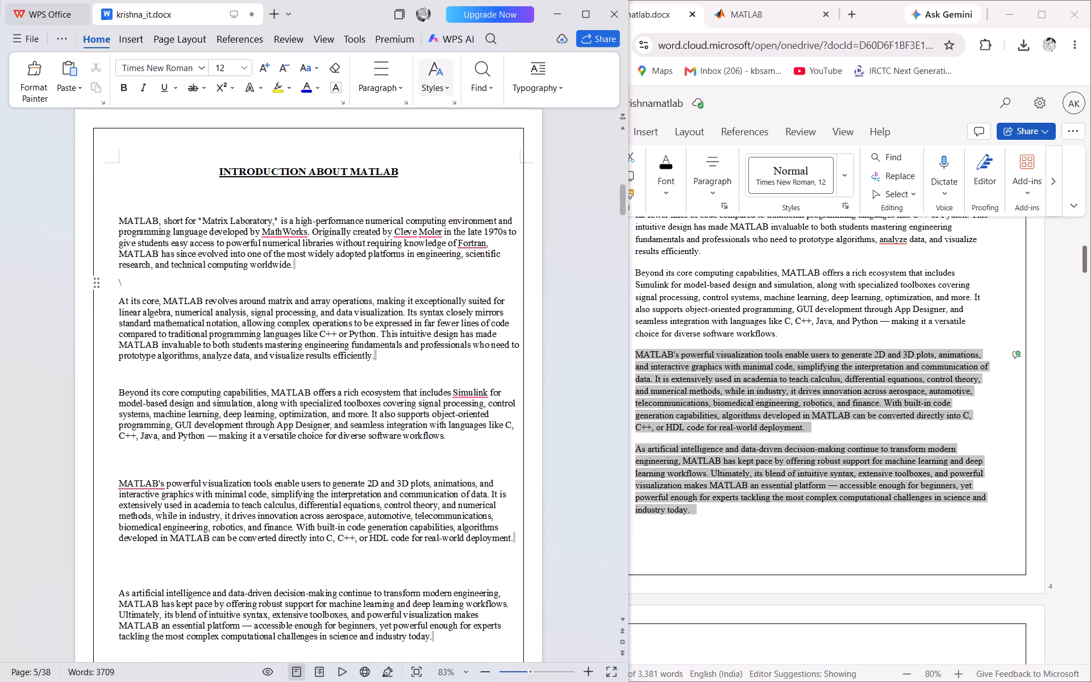
key("BackSpace")
key("BackSpace")
key("Return")
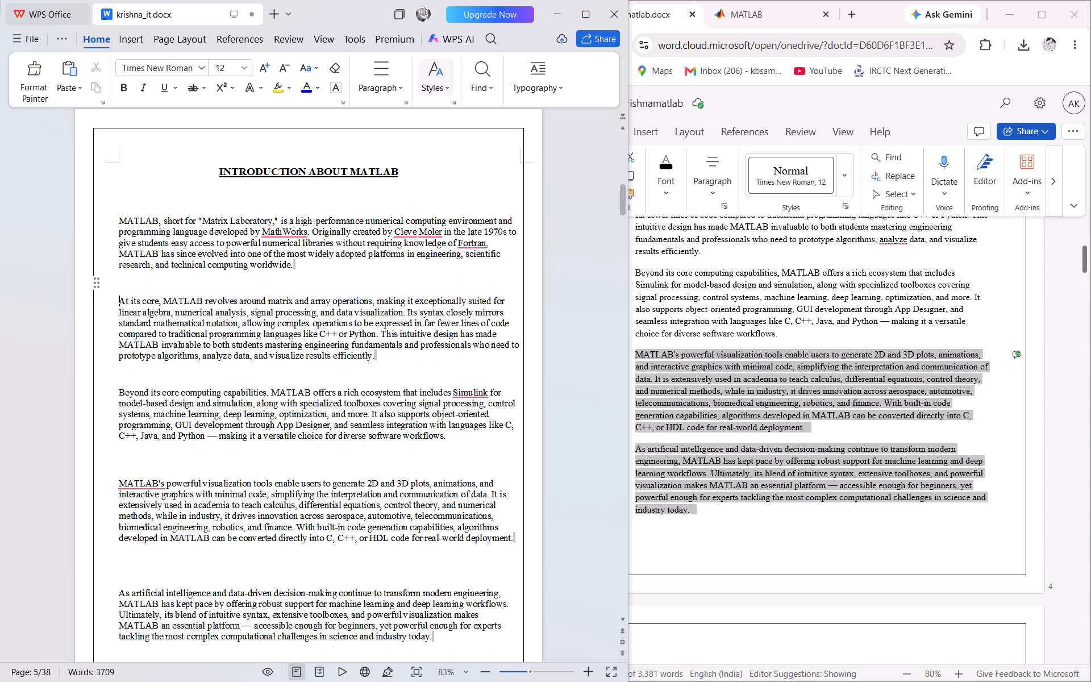
Review the new introduction layout, and look through krishnamatlab for the PROGRAM 1 content matching the VECTORS IN MATLAB section of krishna_it.docx.
scroll(413, 453, "down", 4)
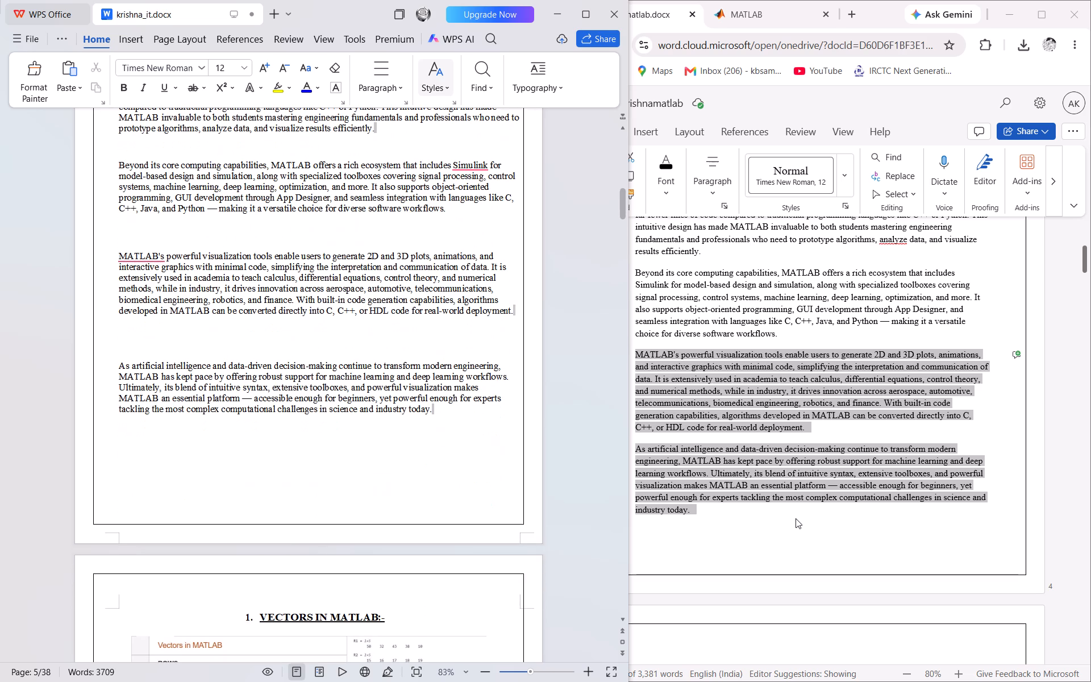
scroll(796, 518, "down", 3)
scroll(525, 485, "down", 1)
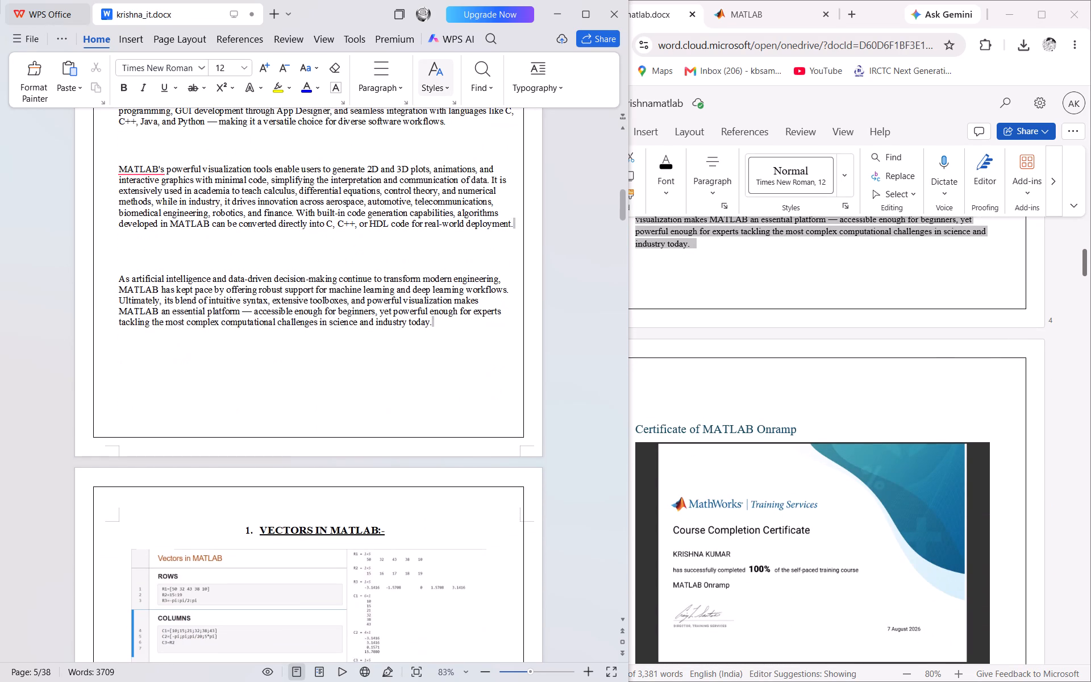
scroll(525, 485, "down", 1)
scroll(433, 412, "up", 4)
scroll(433, 412, "down", 2)
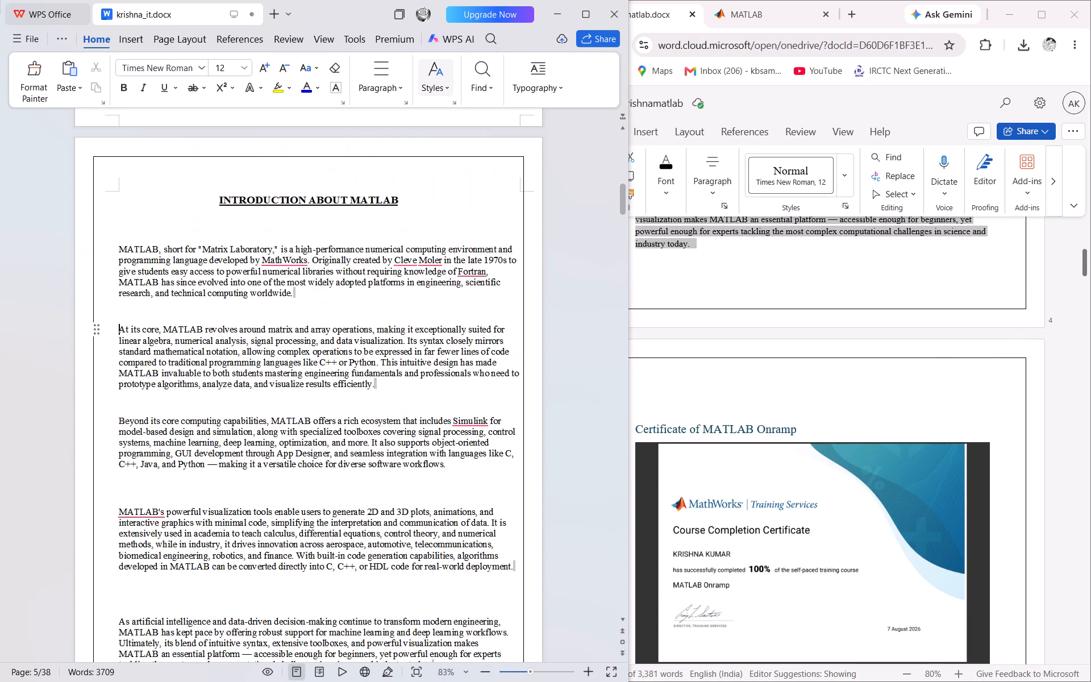
scroll(433, 412, "down", 4)
scroll(806, 365, "down", 3)
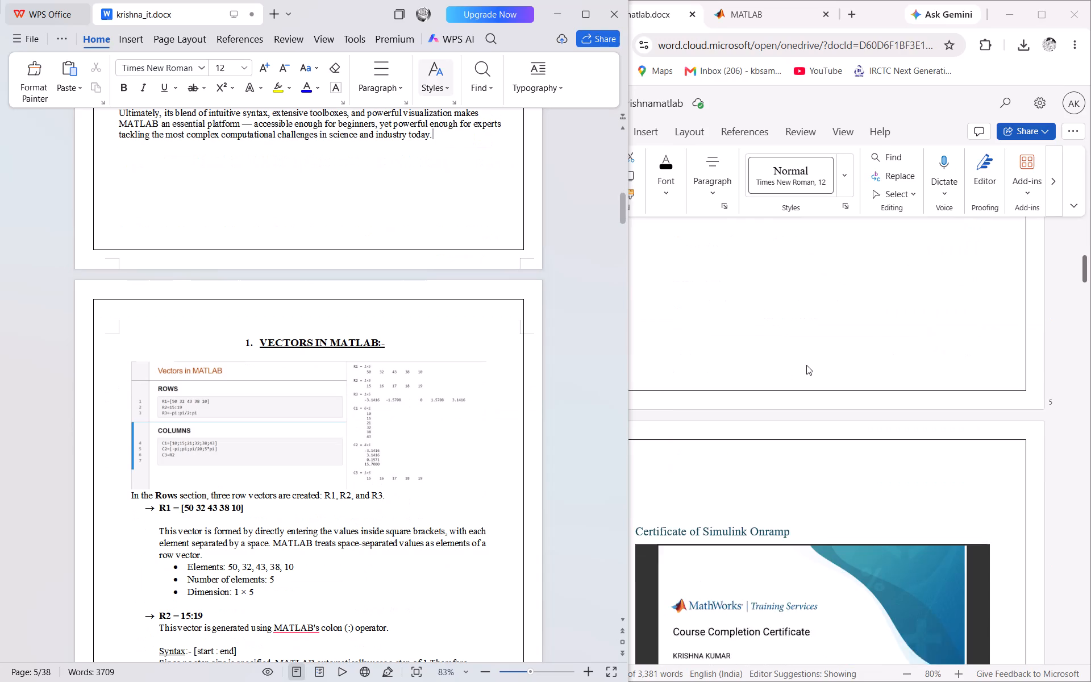
scroll(806, 365, "down", 11)
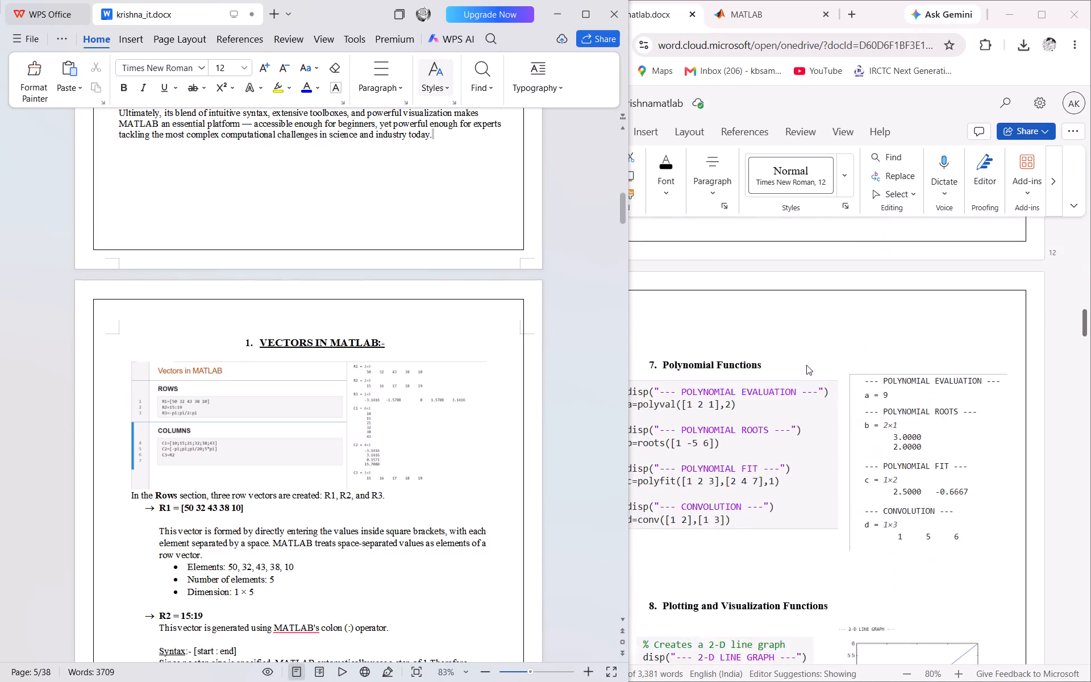
scroll(806, 365, "down", 5)
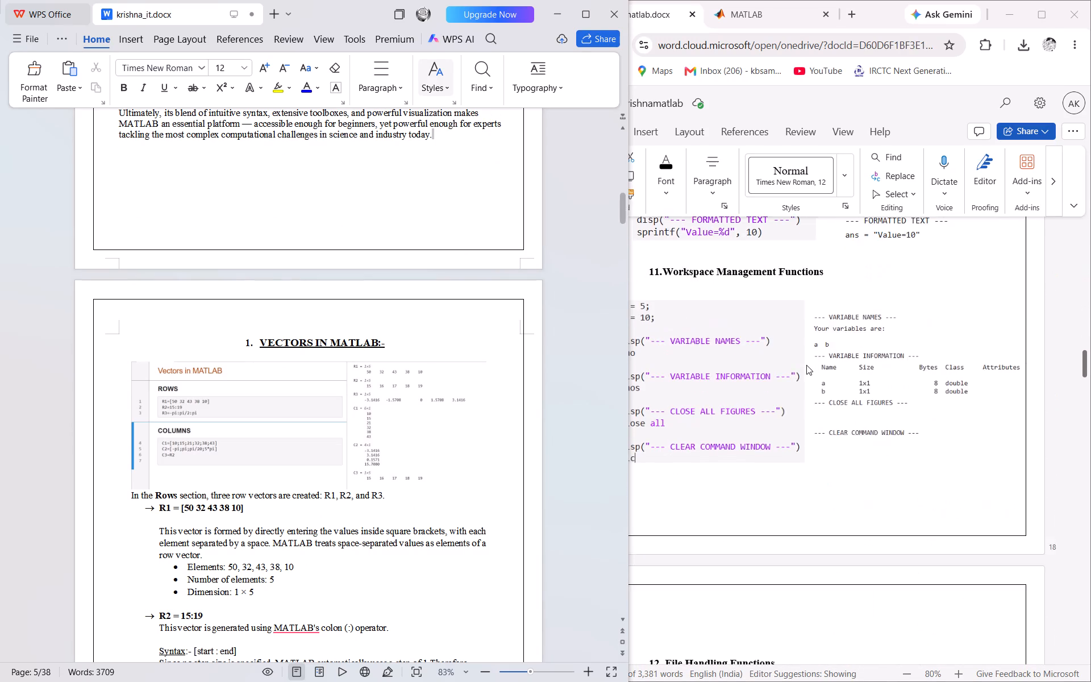
scroll(806, 365, "down", 8)
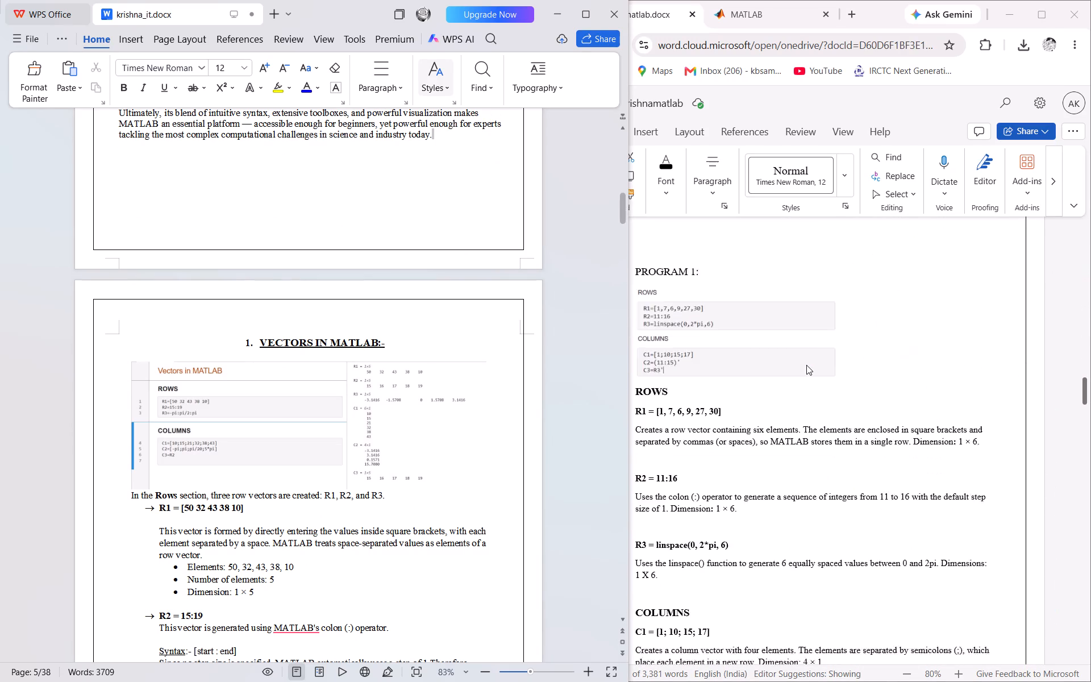
scroll(806, 365, "down", 1)
scroll(806, 365, "up", 6)
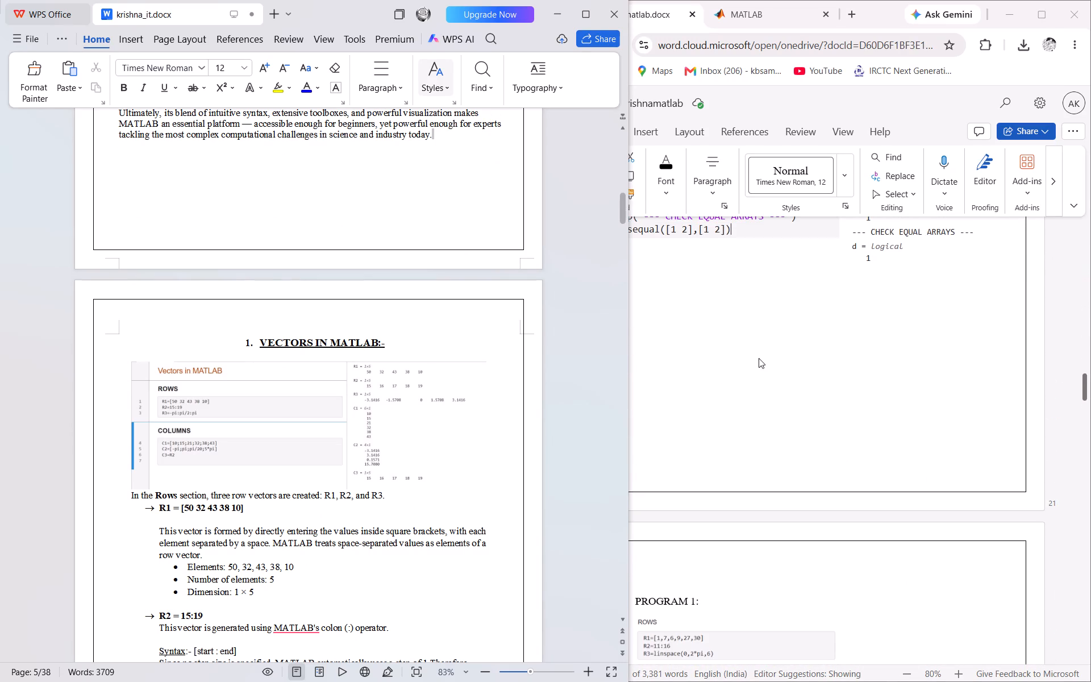
scroll(759, 355, "down", 3)
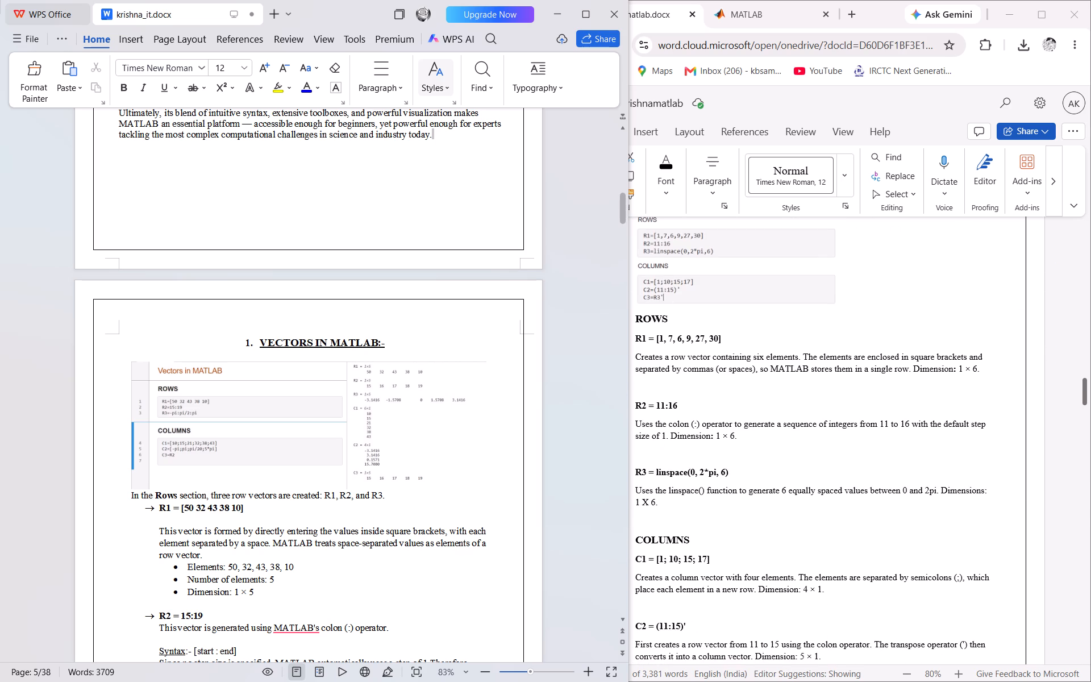
Snap the krishnamatlab browser window to the left half of the screen, with krishna_it.docx filling the other half.
left_click(394, 233)
scroll(394, 233, "down", 3)
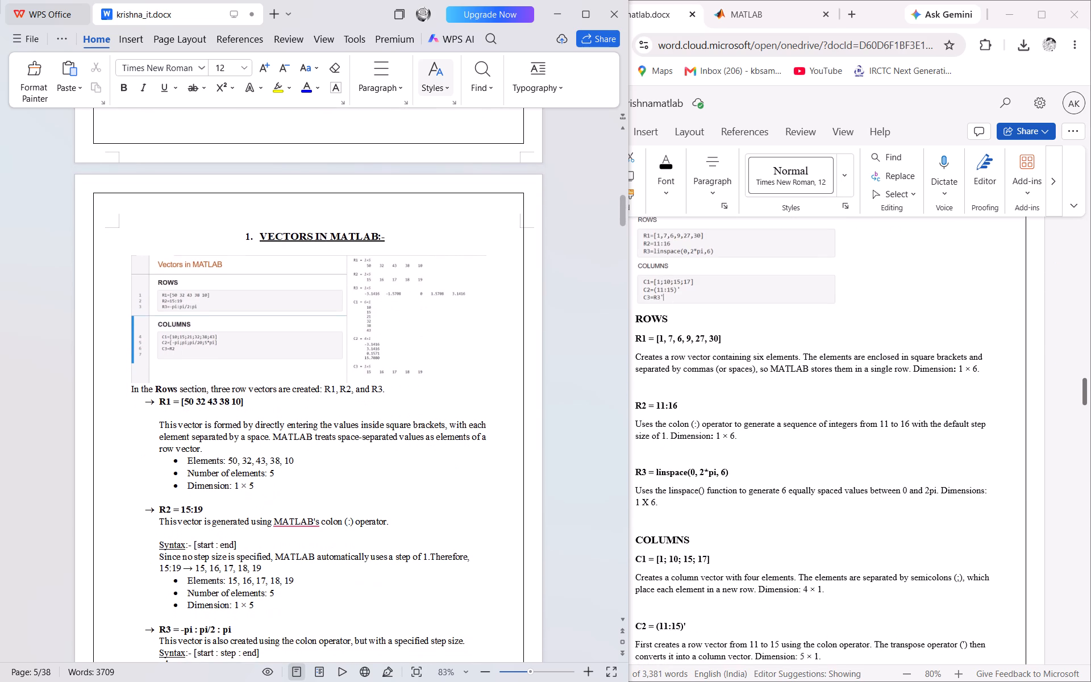
left_click(798, 356)
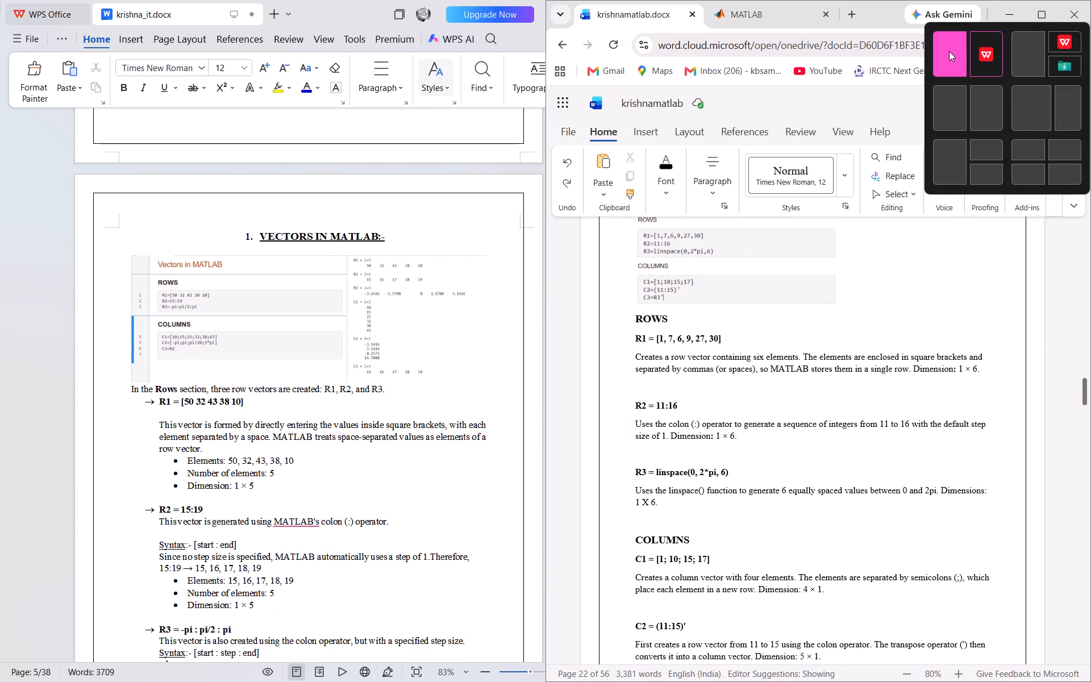
left_click(949, 51)
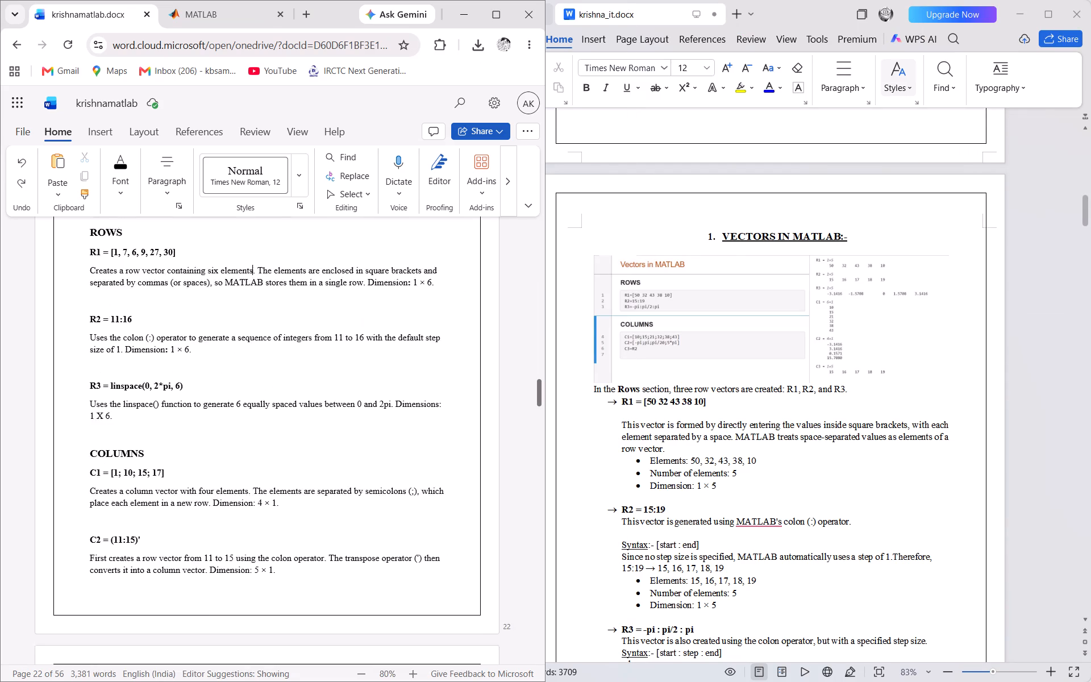
Replace the picture under the VECTORS IN MATLAB heading with the PROGRAM 1 rows and columns code picture from krishnamatlab.
scroll(369, 467, "up", 1)
scroll(775, 389, "down", 1)
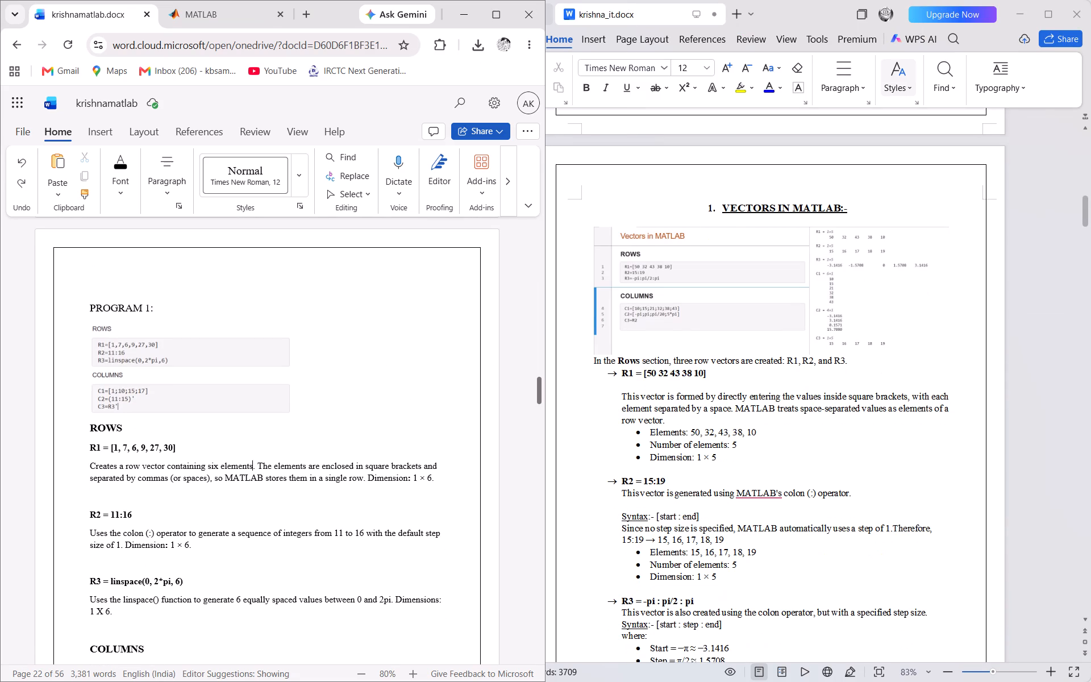
left_click(743, 305)
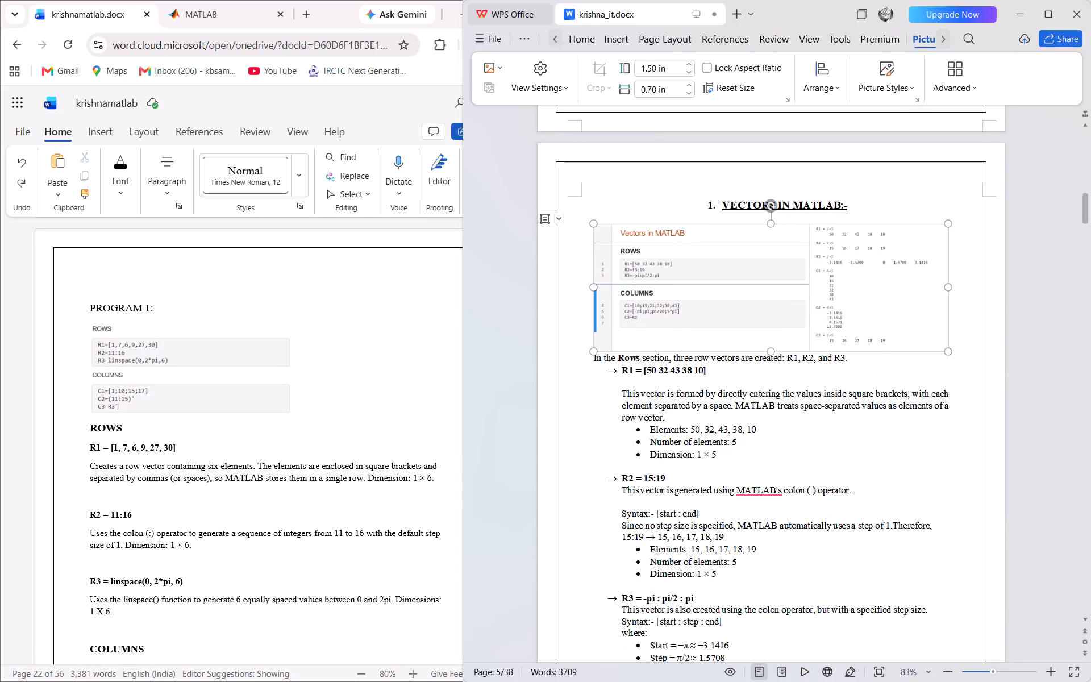
key("Delete")
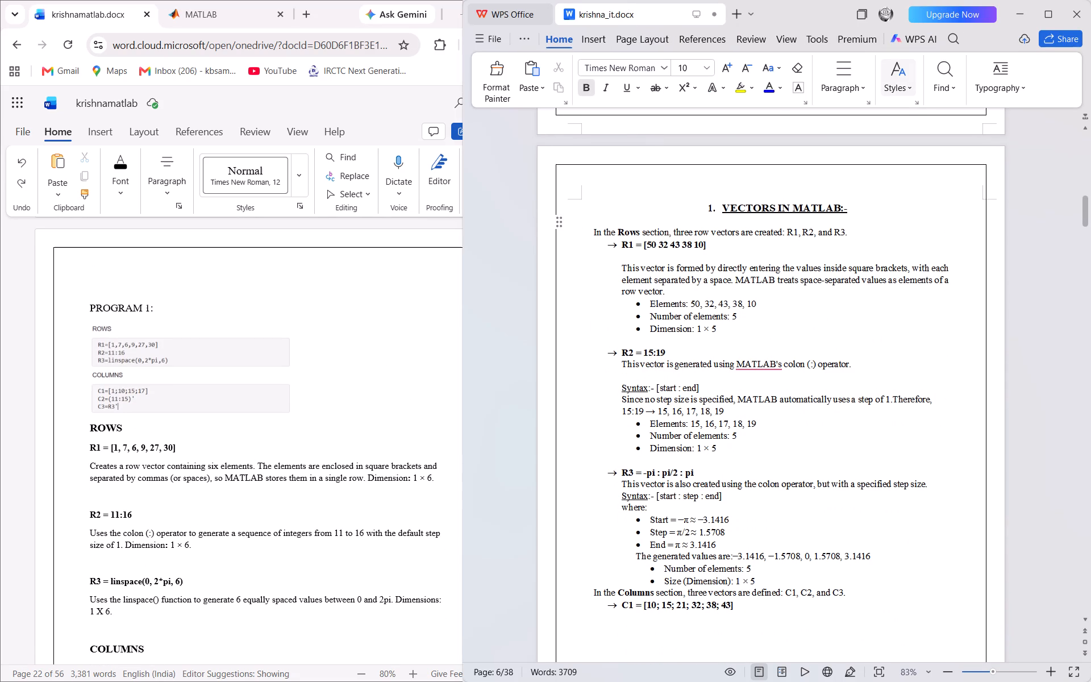
left_click(162, 346)
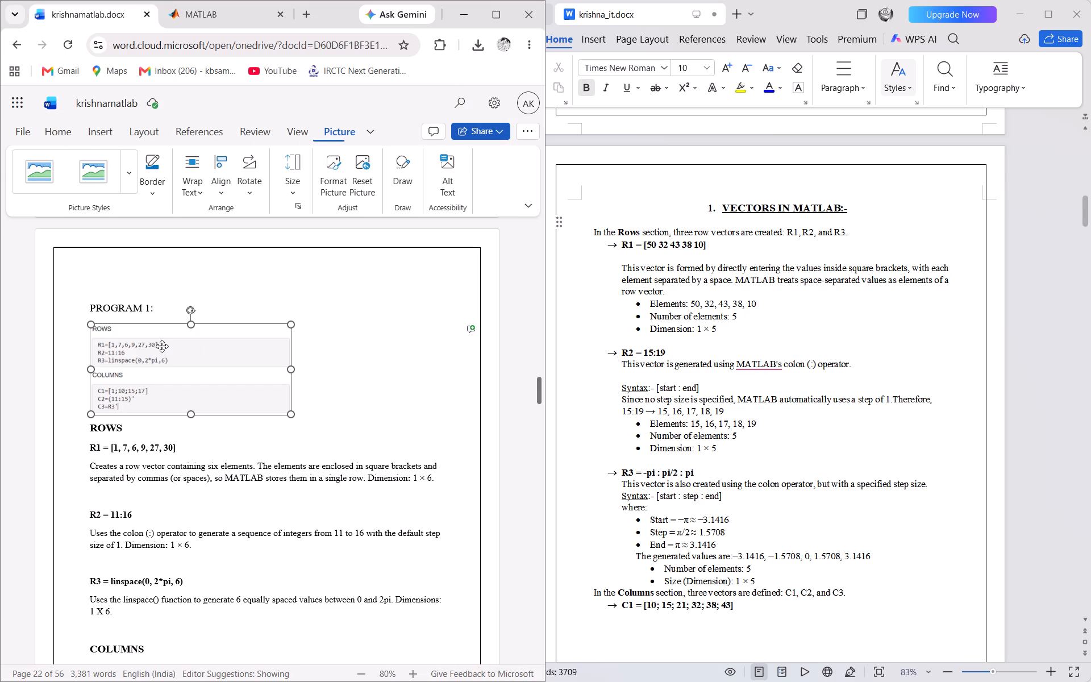
key("ctrl+c")
key("ctrl+c")
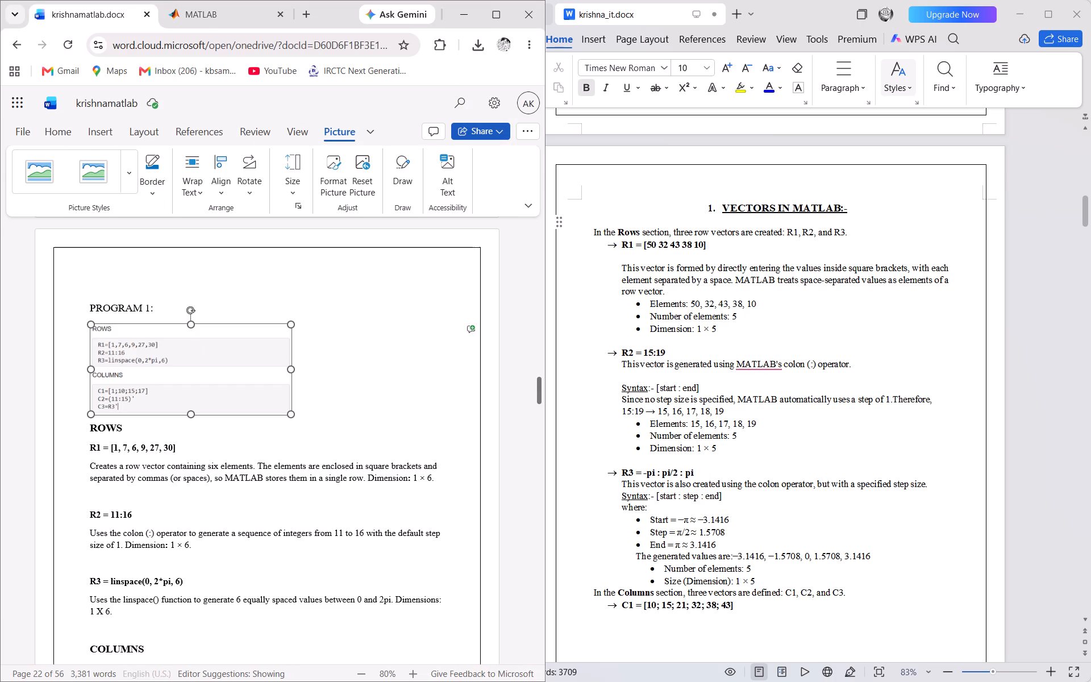
left_click(853, 215)
key("ctrl+v")
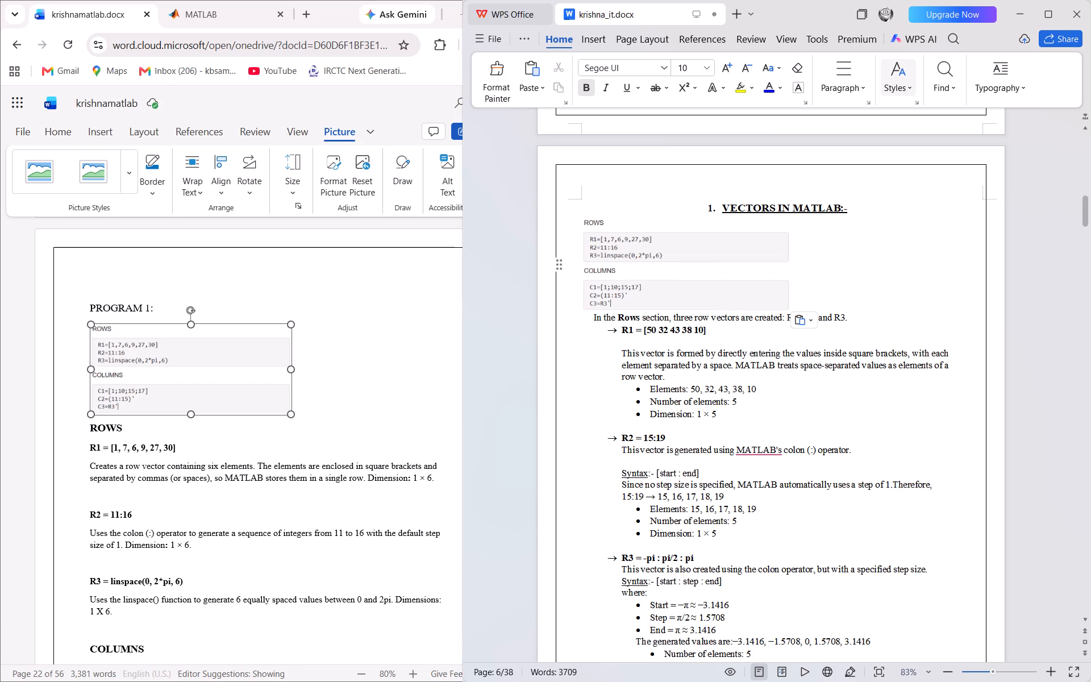
Set the pasted code picture's text wrapping to Square and shift it slightly inward and down from the heading.
left_click(714, 288)
right_click(714, 288)
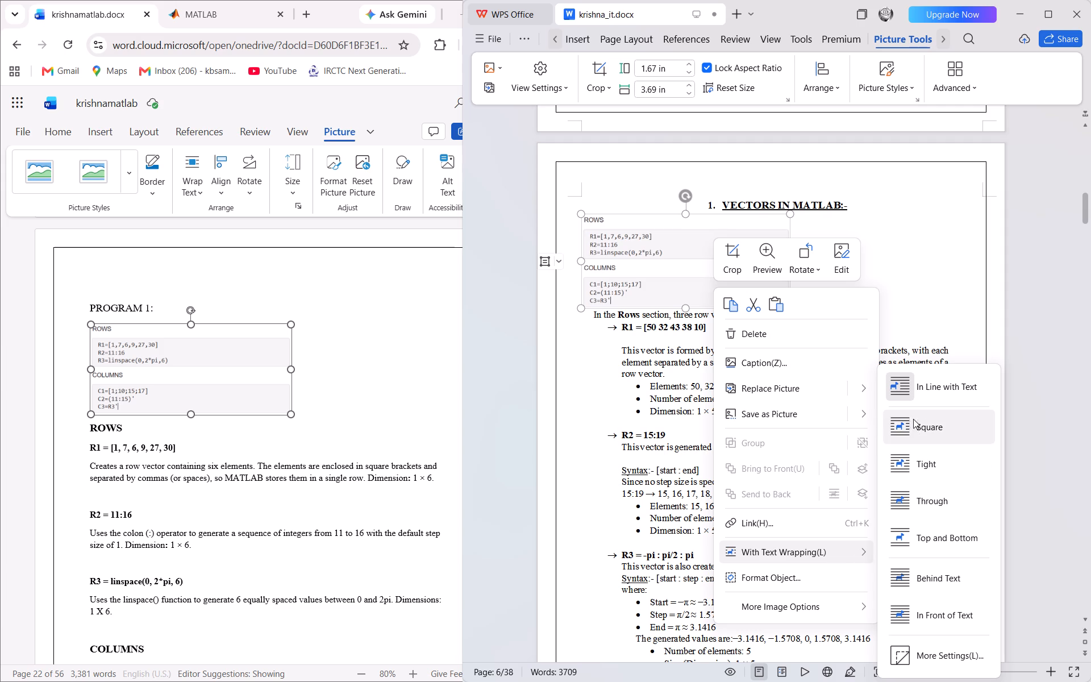
left_click(914, 432)
left_click_drag(693, 285, 708, 286)
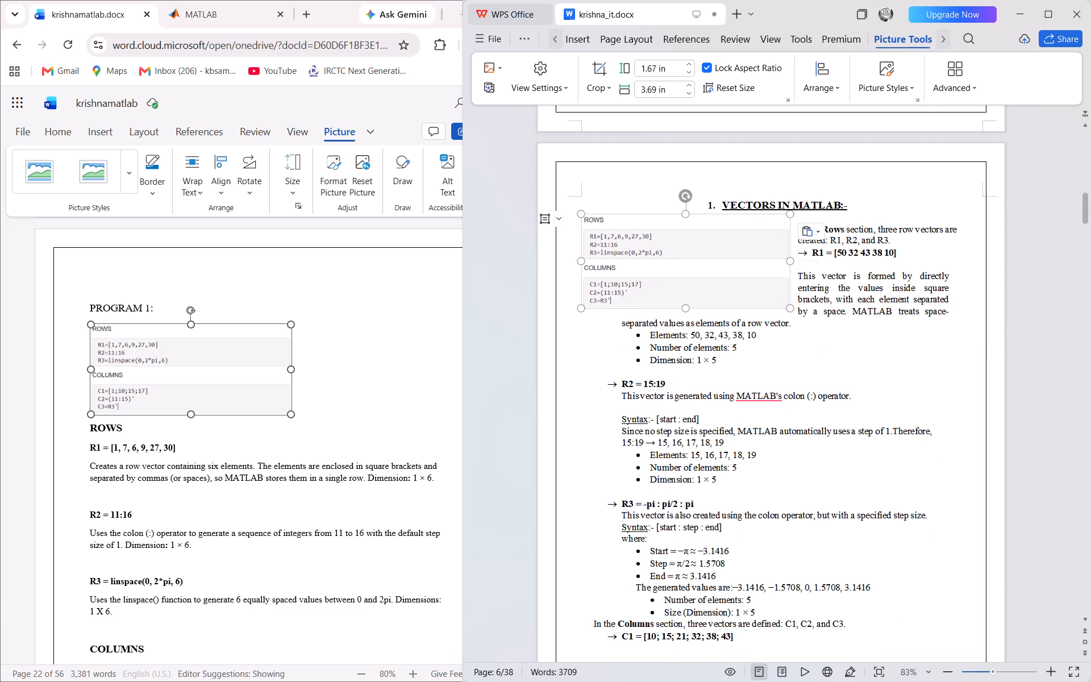
left_click_drag(708, 286, 721, 287)
left_click_drag(744, 275, 742, 290)
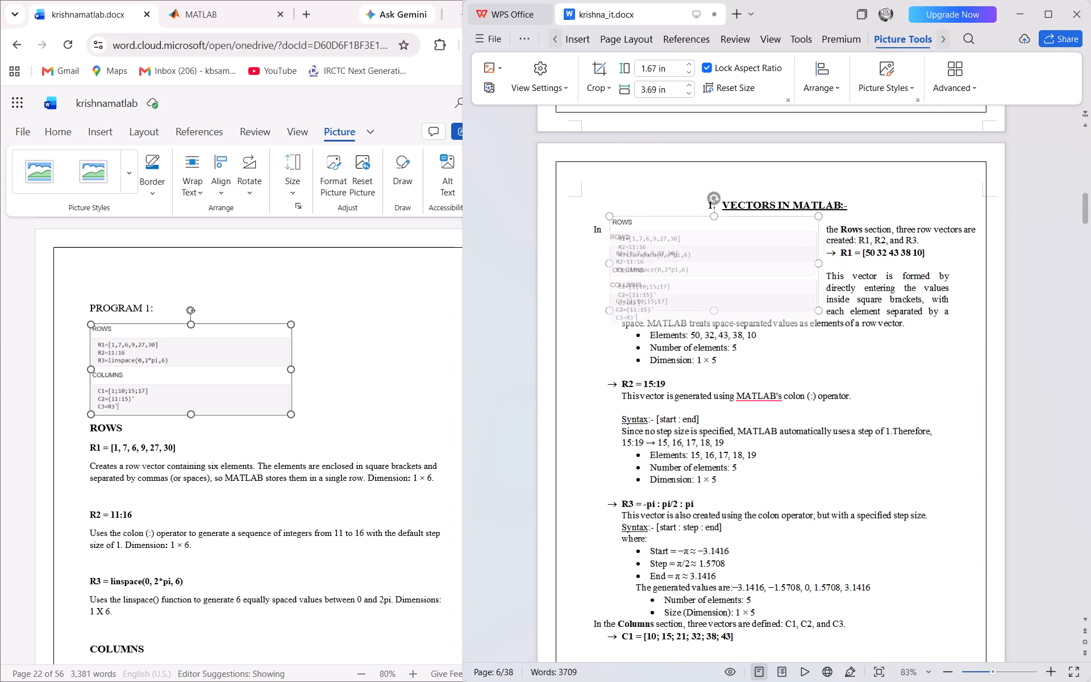
left_click_drag(742, 290, 742, 290)
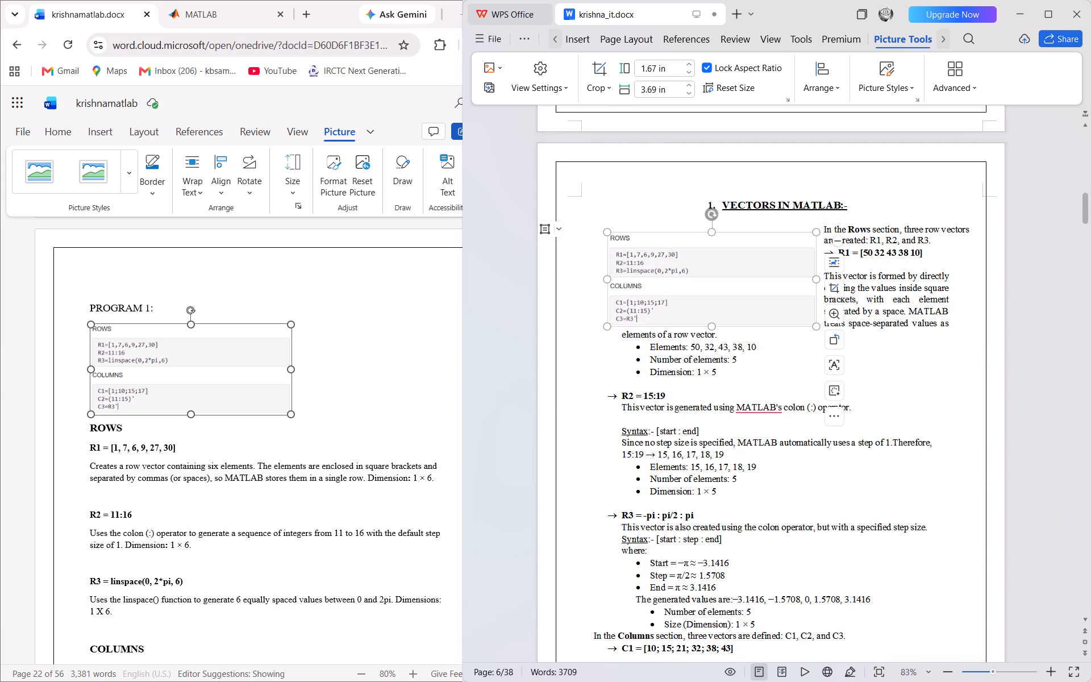
Insert ten blank lines before the "In the Rows section, three row vectors are created" paragraph.
left_click(822, 228)
key("Return")
key("Return")
key("Return")
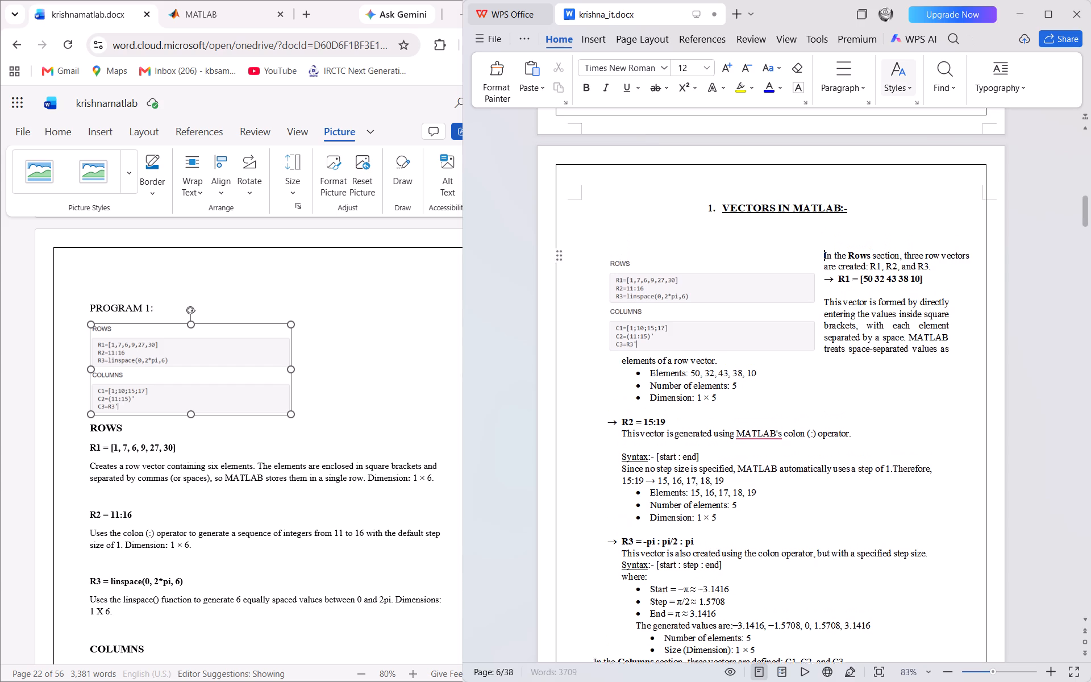
key("Return")
key("Return")
key("Return")
key("Return")
key("Return")
key("Return")
key("Return")
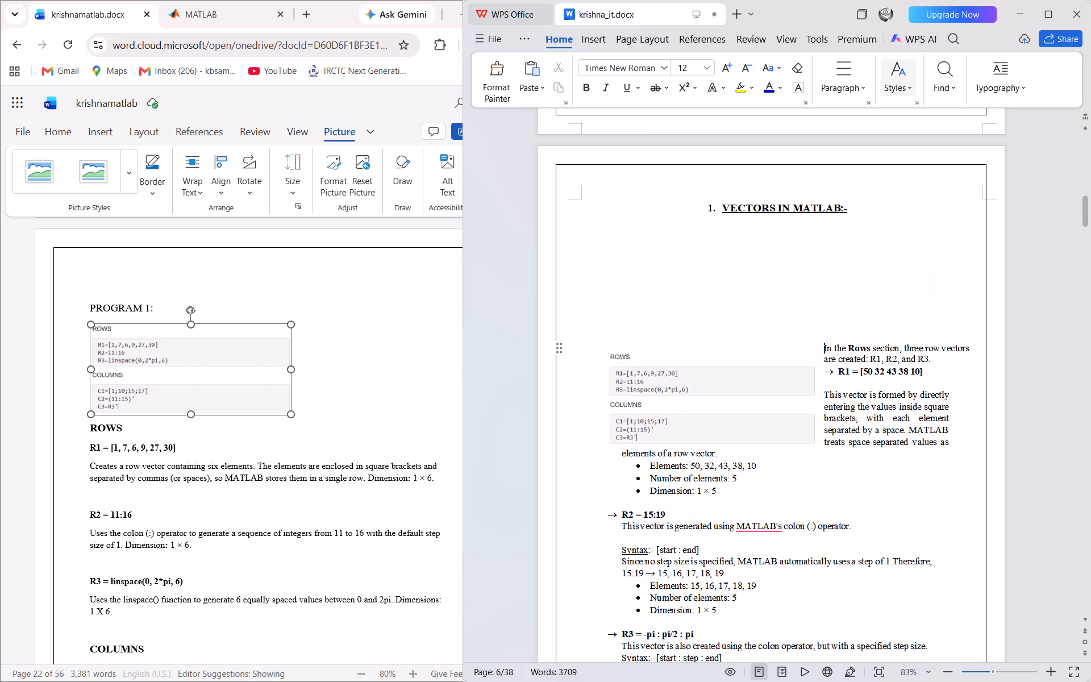
Move the code picture up into the blank space directly under the VECTORS IN MATLAB heading, above the Rows paragraph.
left_click(700, 429)
left_click_drag(700, 429, 694, 388)
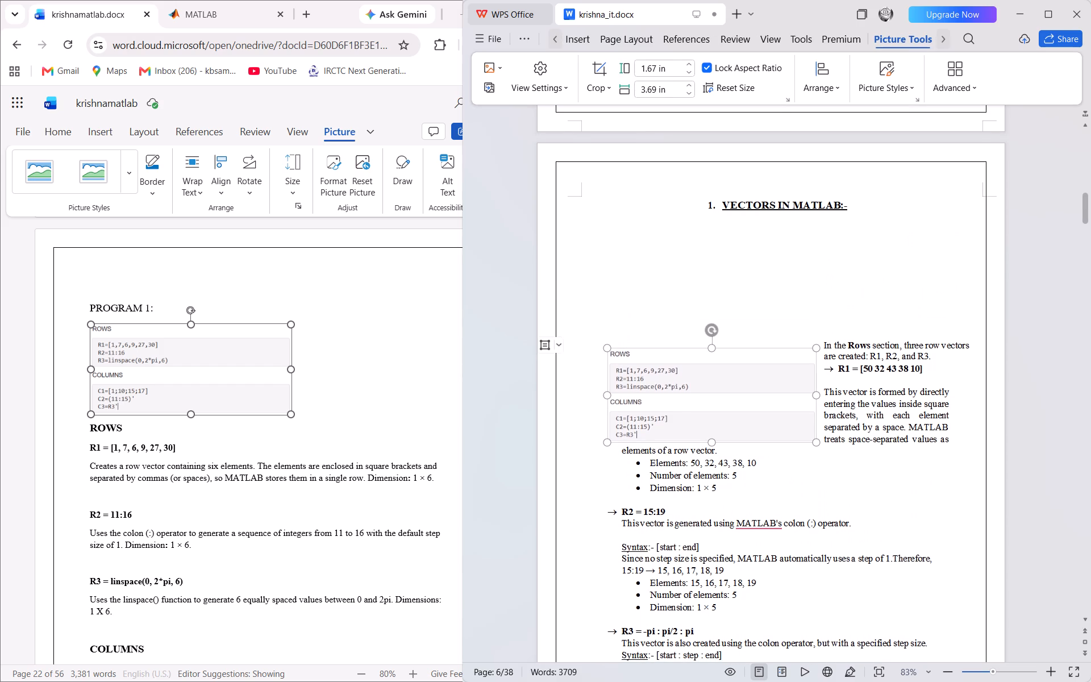
left_click_drag(694, 388, 699, 315)
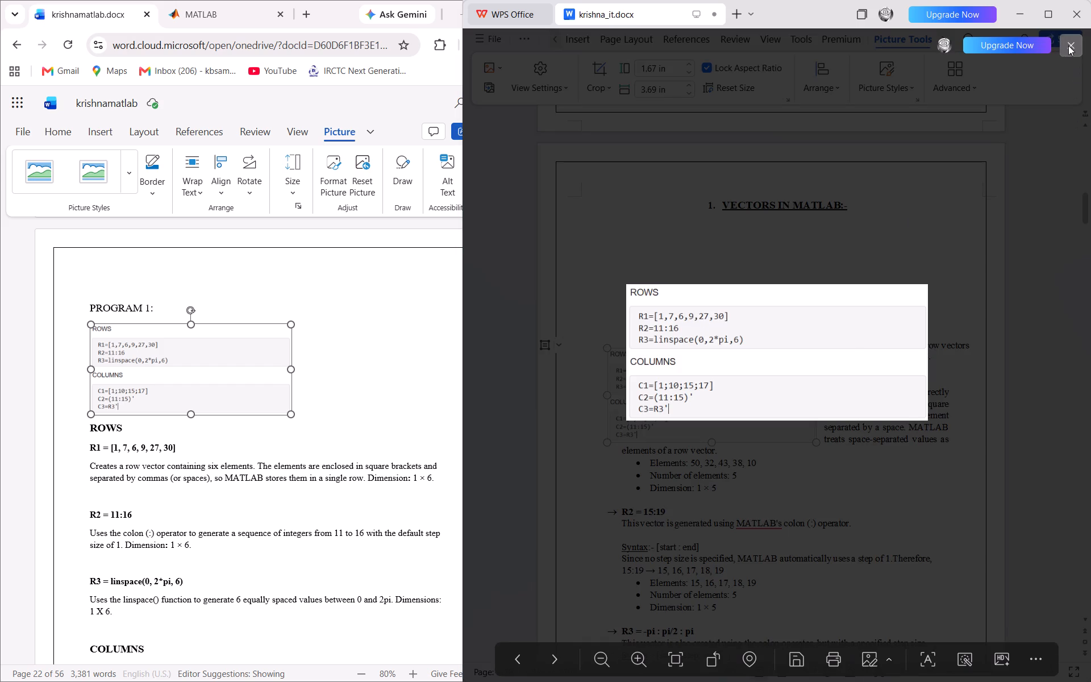
left_click(1067, 48)
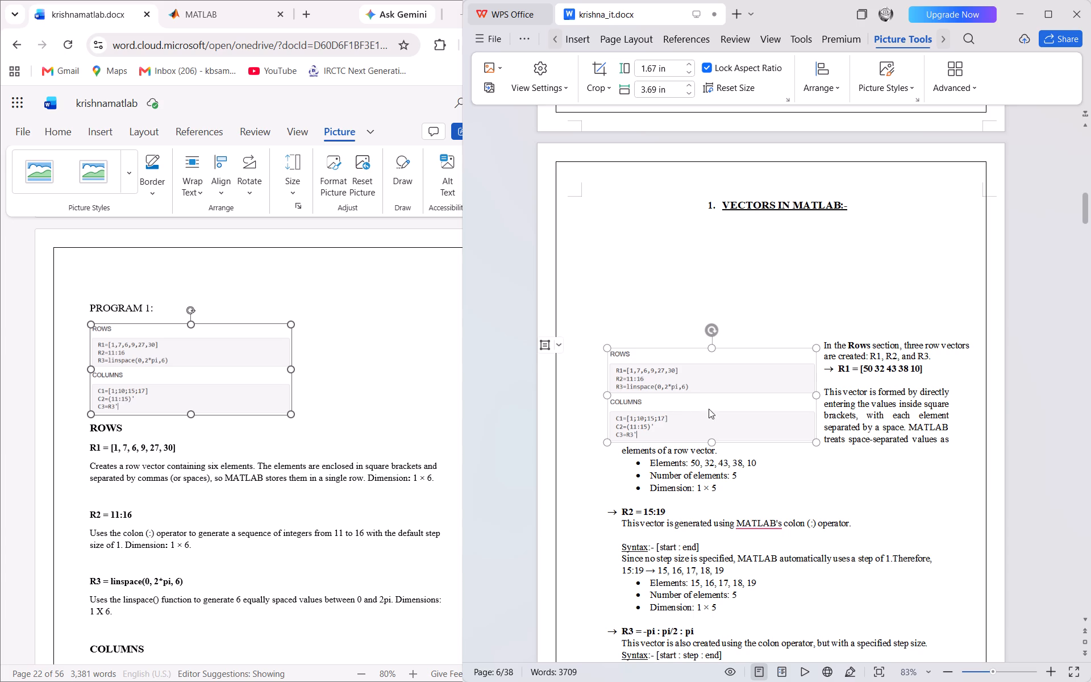
left_click(715, 386)
left_click_drag(715, 386, 701, 259)
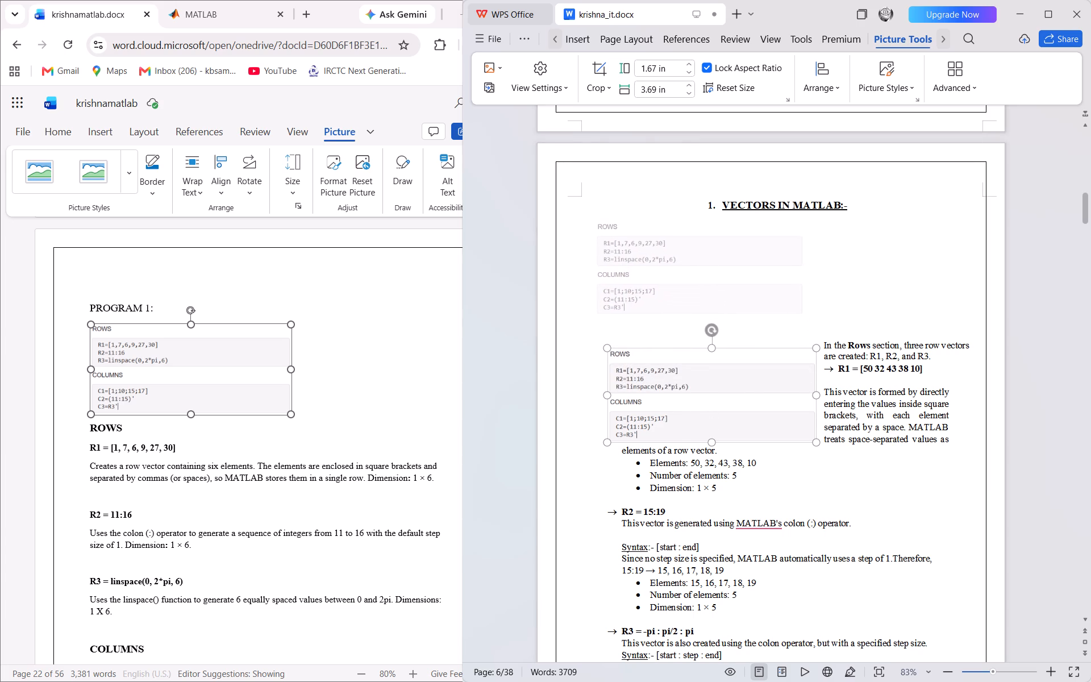
left_click_drag(701, 259, 701, 260)
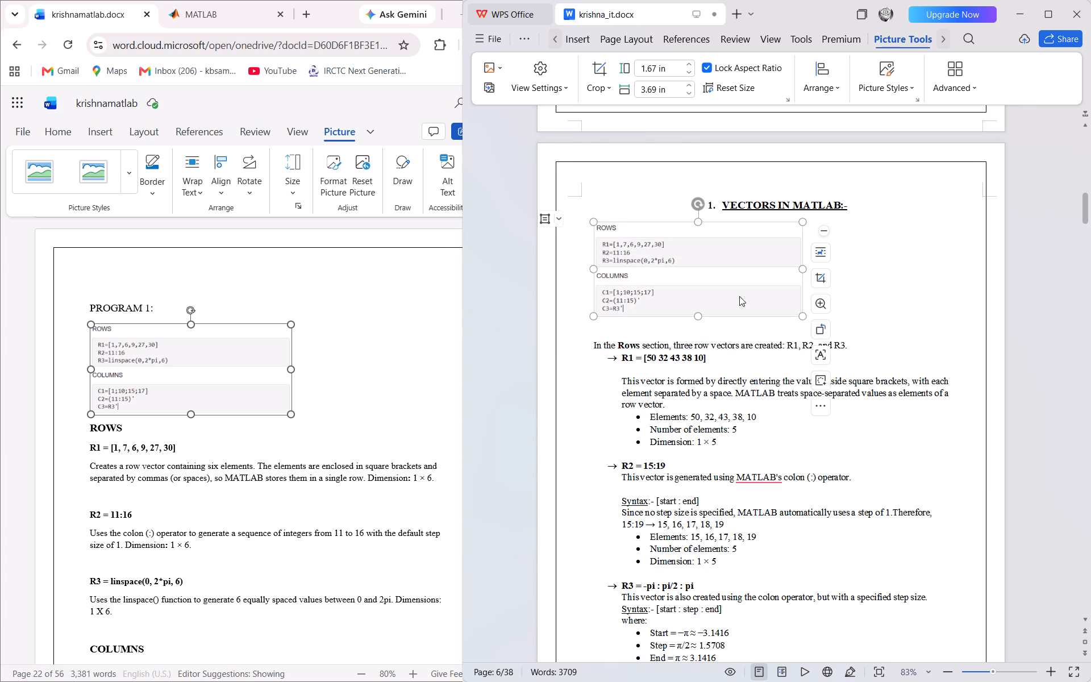
left_click_drag(679, 273, 727, 271)
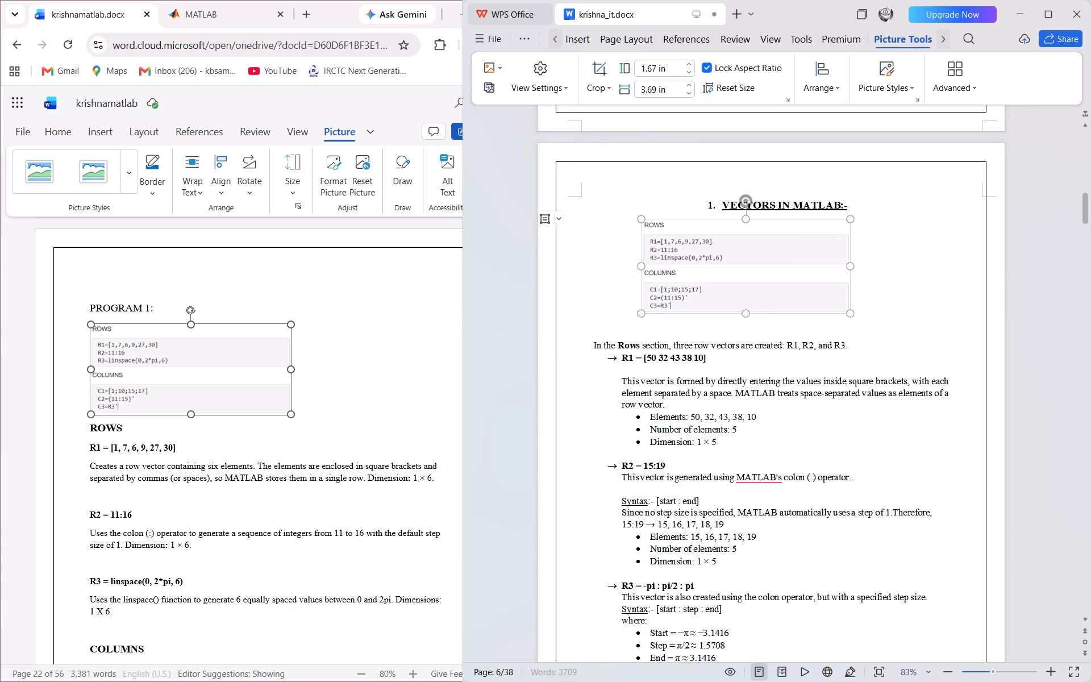
Check the rest of PROGRAM 1 in krishnamatlab, and shift the code picture to the page's left margin to free space beside it.
left_click(598, 325)
scroll(323, 424, "down", 2)
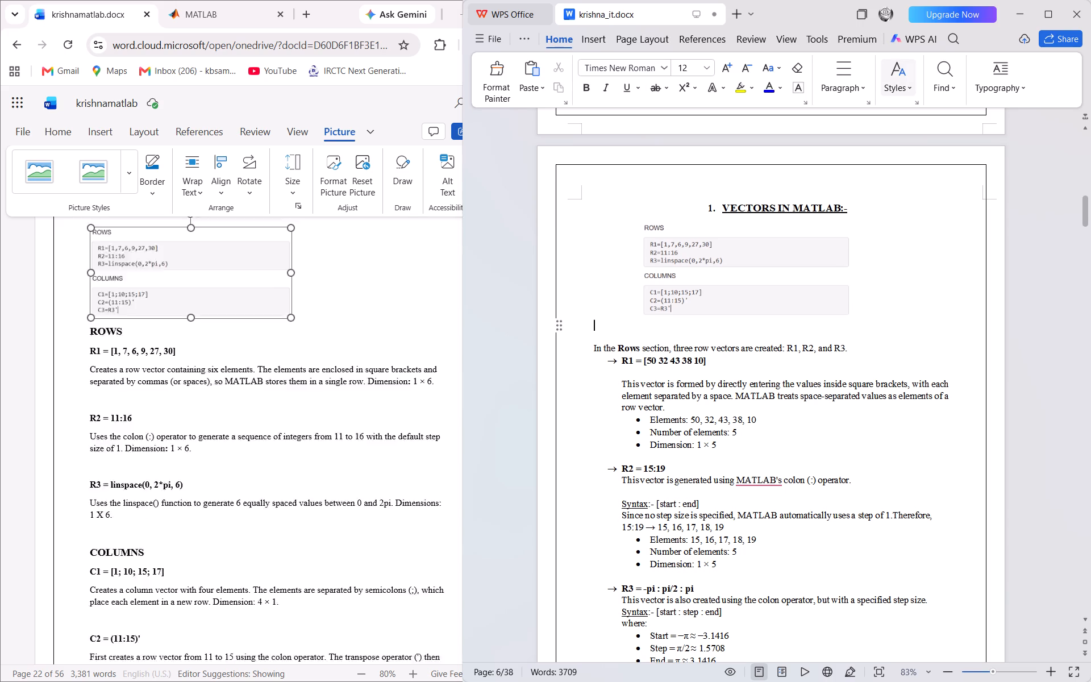
scroll(323, 424, "down", 2)
scroll(667, 512, "down", 2)
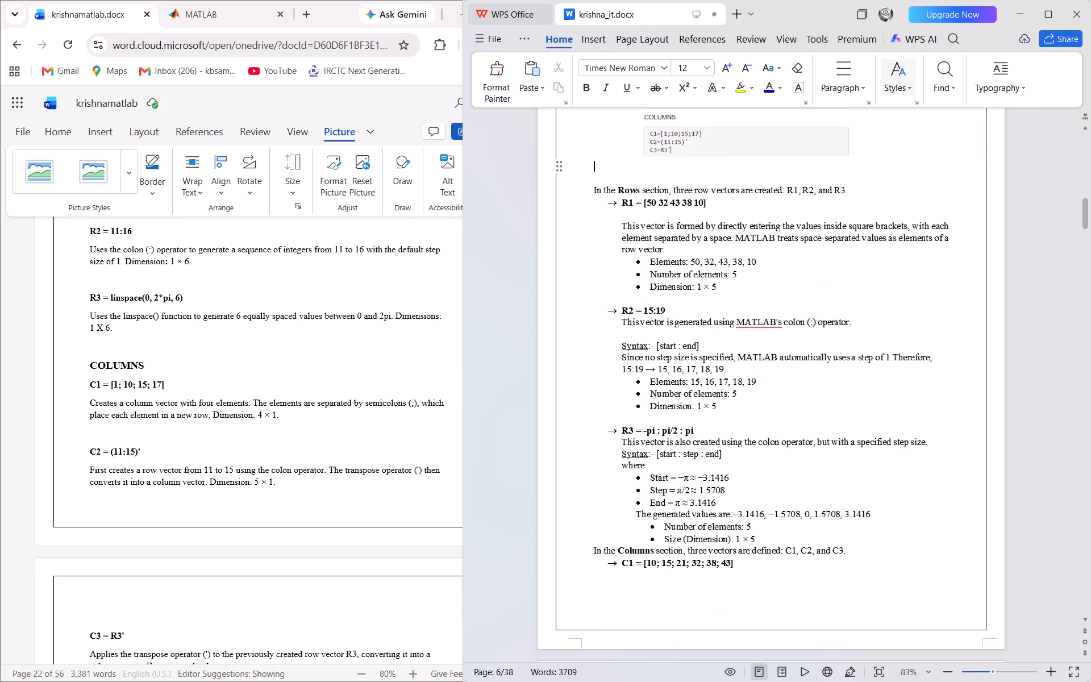
scroll(293, 612, "down", 4)
scroll(293, 612, "up", 1)
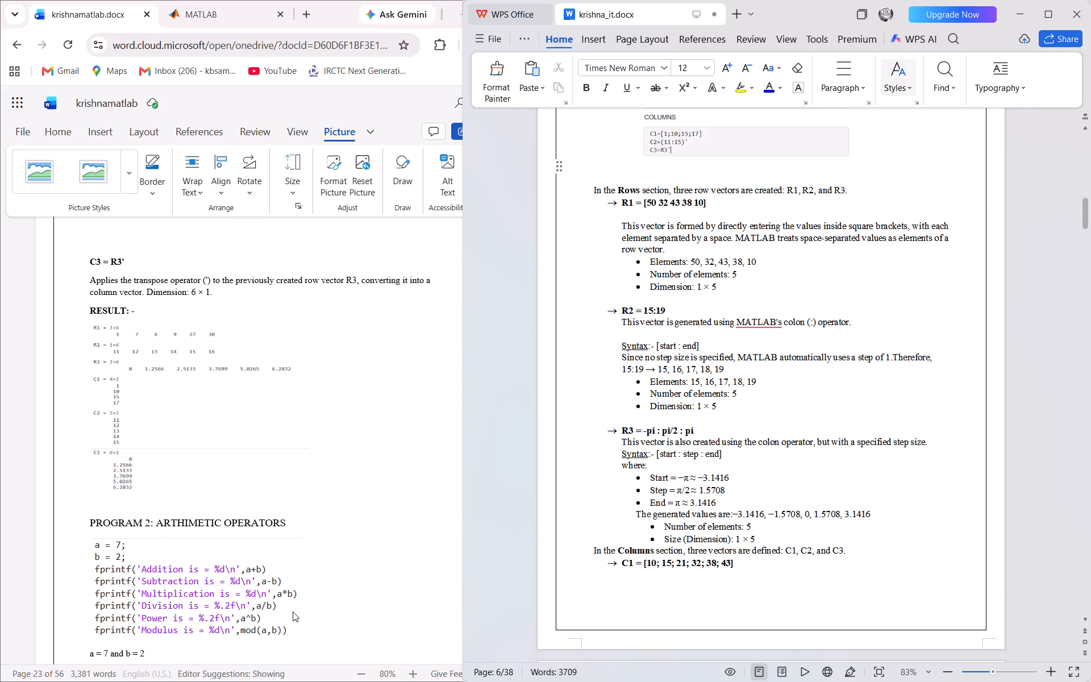
scroll(293, 612, "up", 1)
scroll(724, 434, "up", 2)
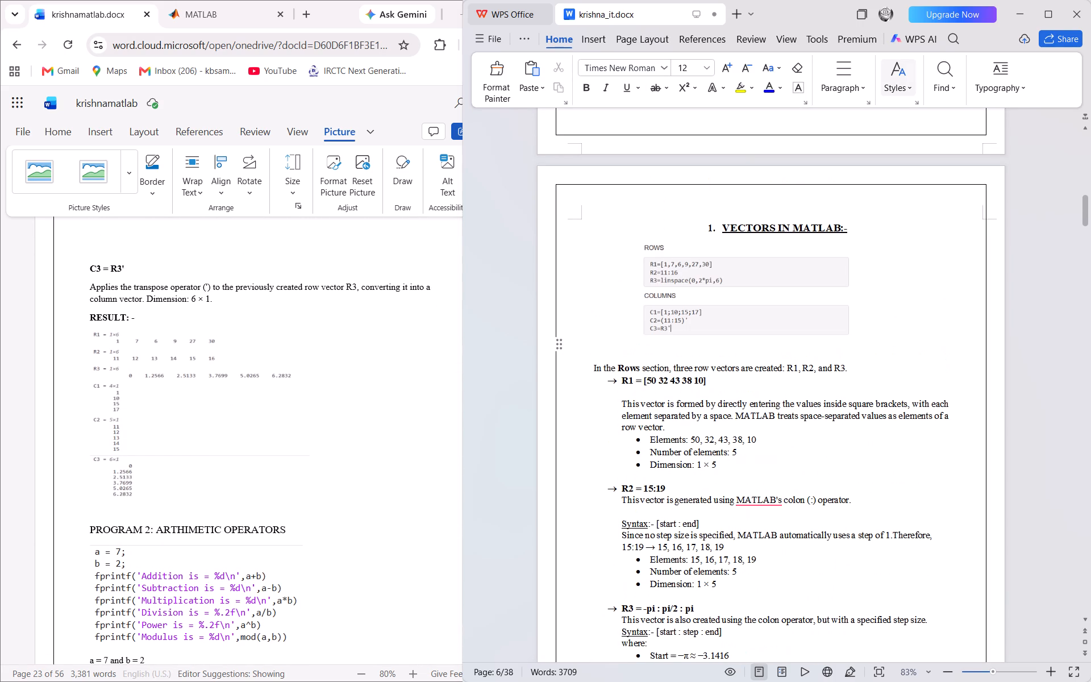
left_click(714, 288)
left_click_drag(714, 288, 655, 288)
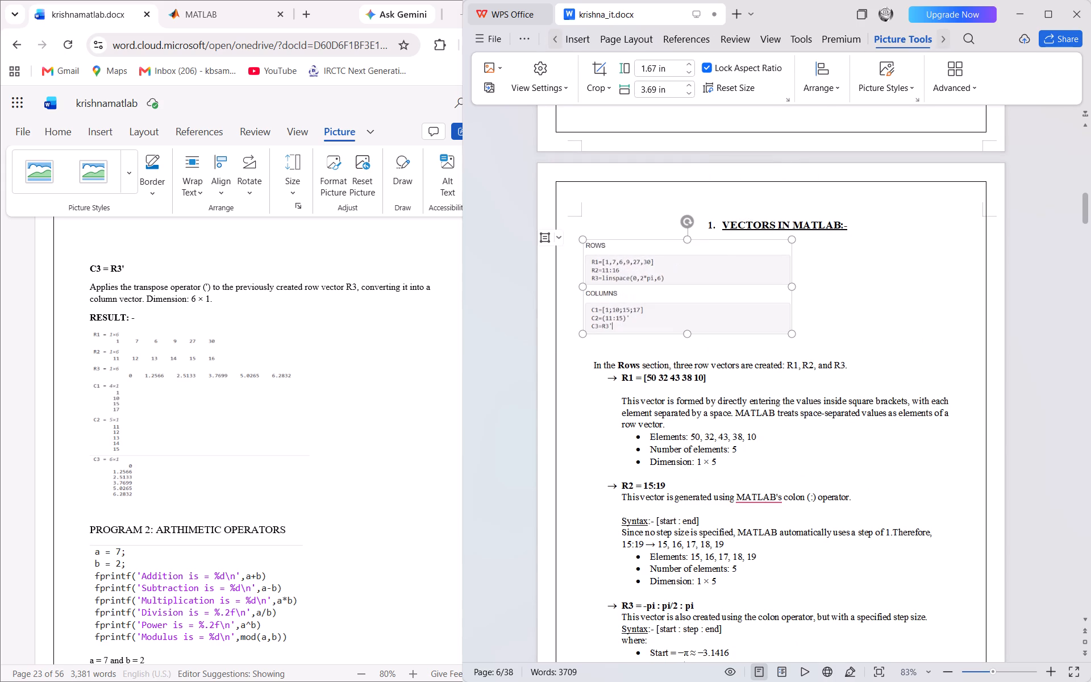
Copy the PROGRAM 1 RESULT output picture from krishnamatlab and paste it beside the code picture under the VECTORS IN MATLAB heading.
left_click(244, 491)
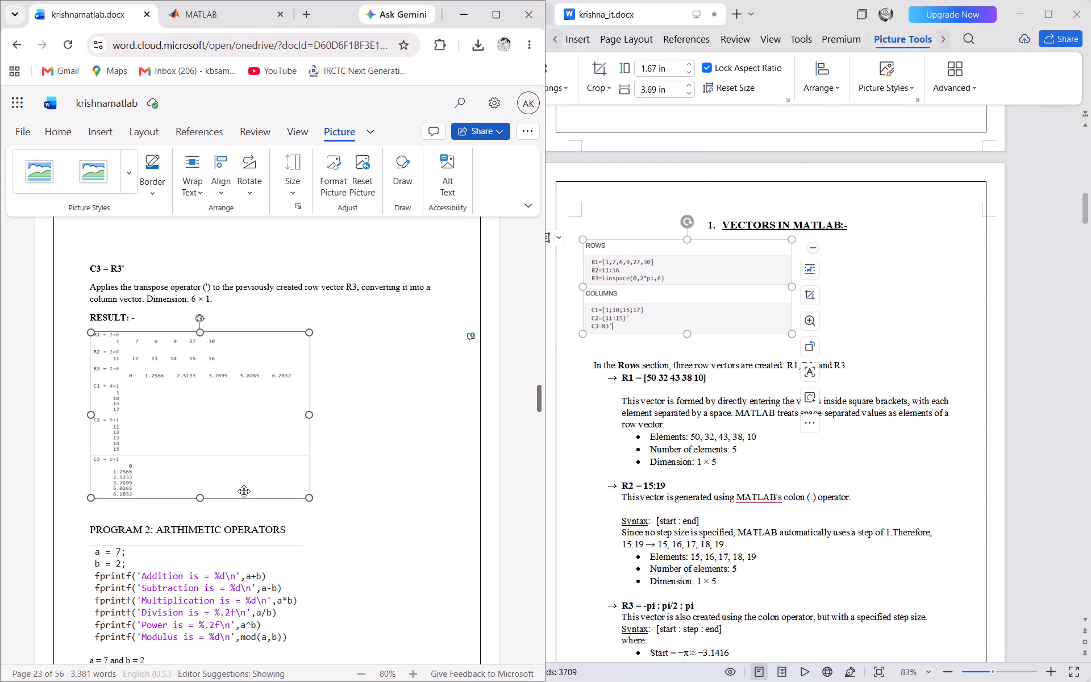
key("ctrl+c")
key("ctrl+c")
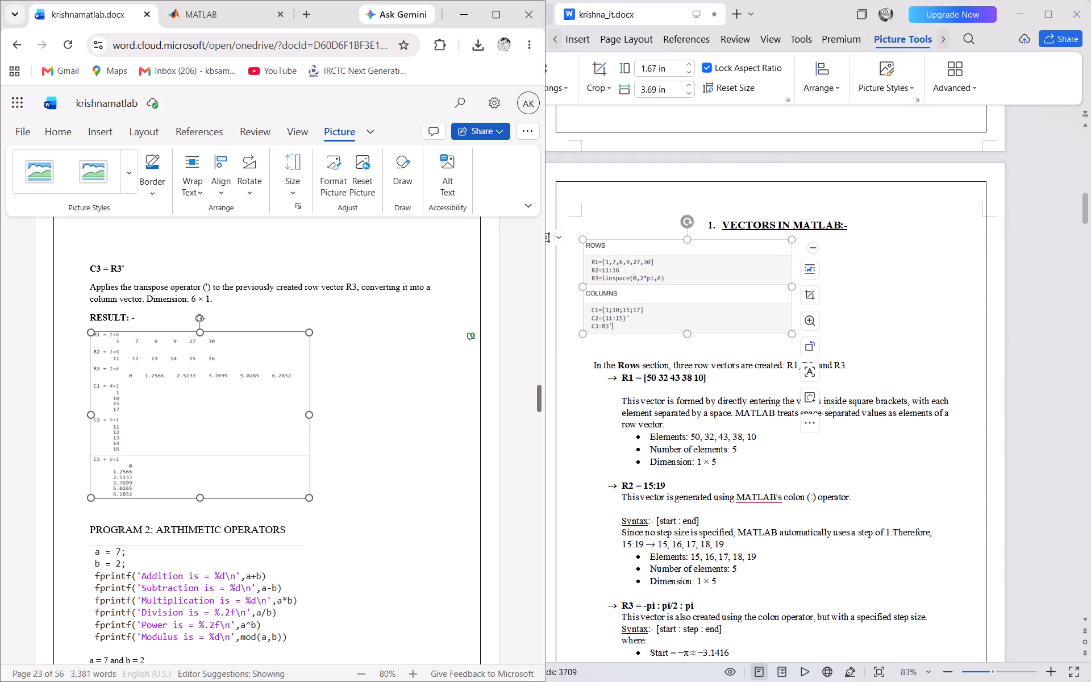
left_click(847, 243)
key("ctrl+v")
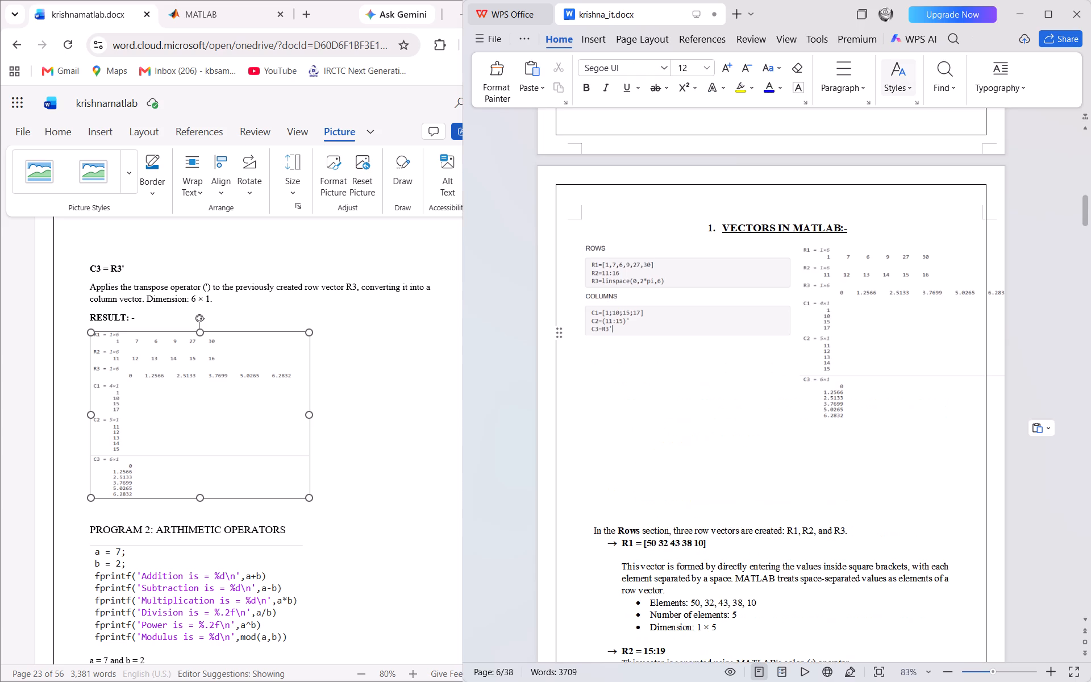
Set the pasted result picture's text wrapping to Square.
left_click(873, 325)
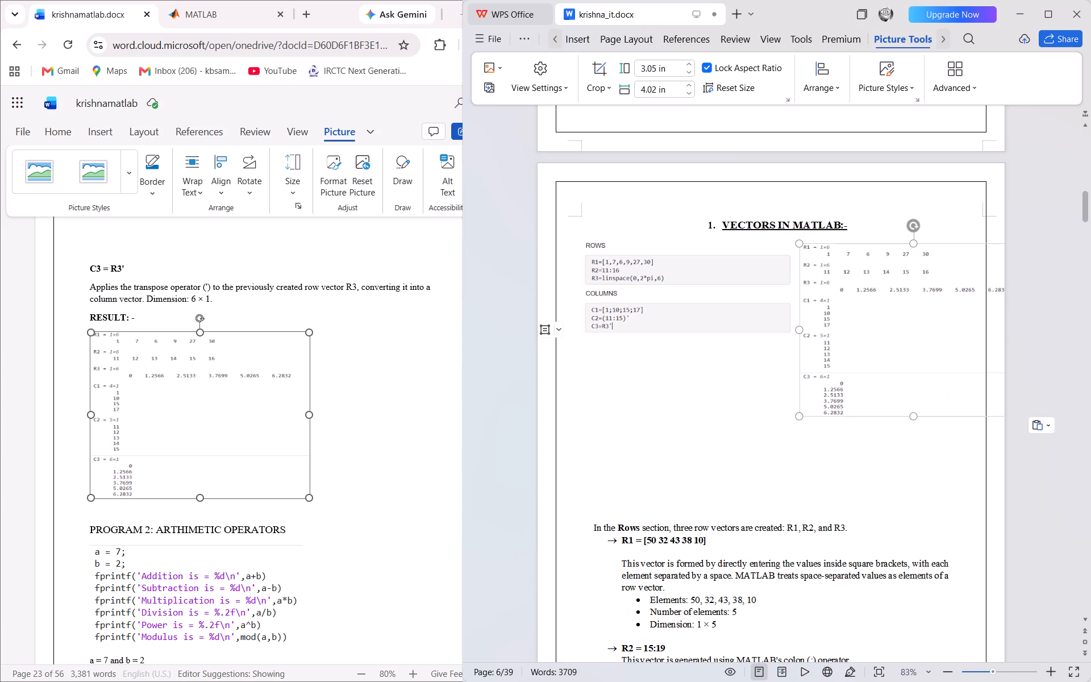
left_click(873, 325)
right_click(873, 325)
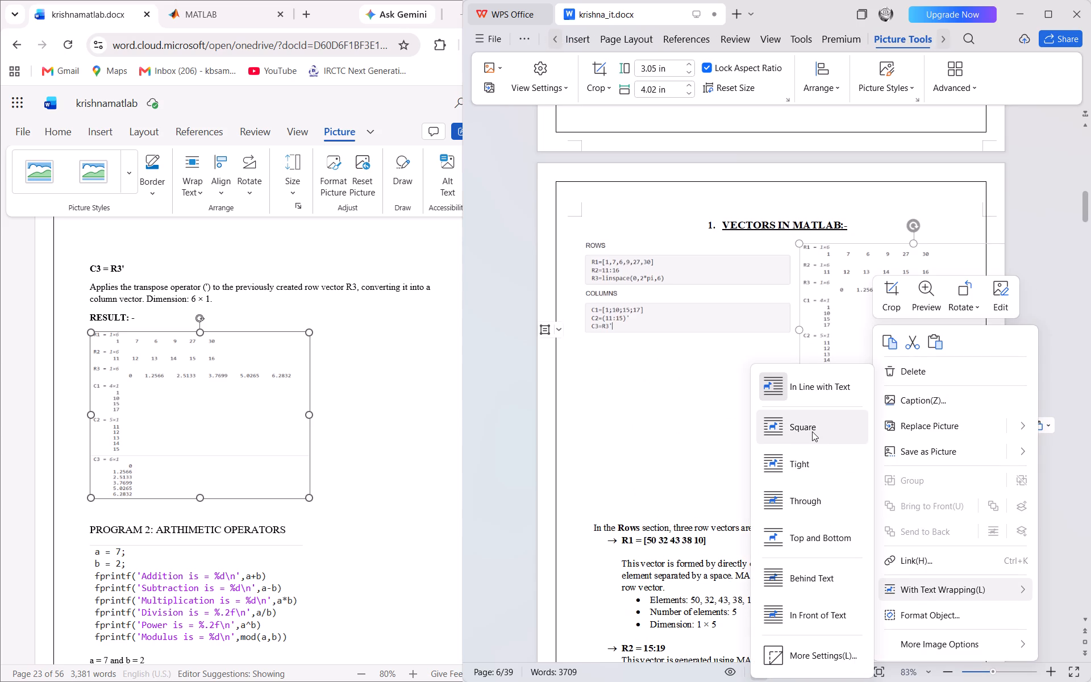
left_click(812, 431)
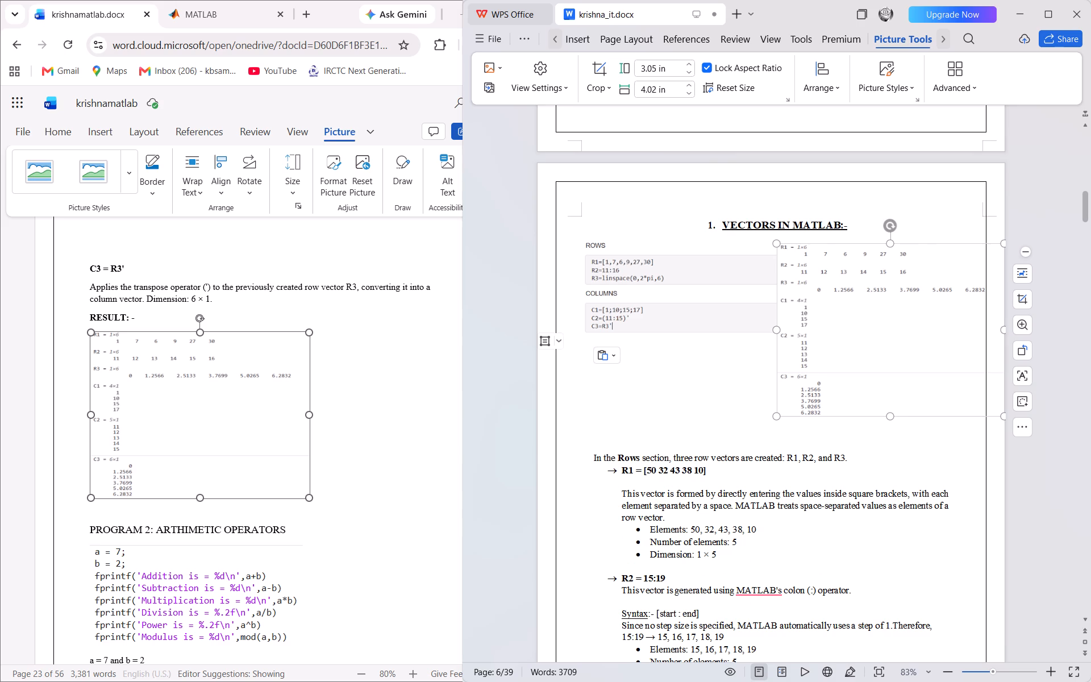
Shrink the result picture to 2.60 in high by 3.43 in wide and fit it beside the code picture inside the page border.
left_click_drag(1002, 414, 943, 396)
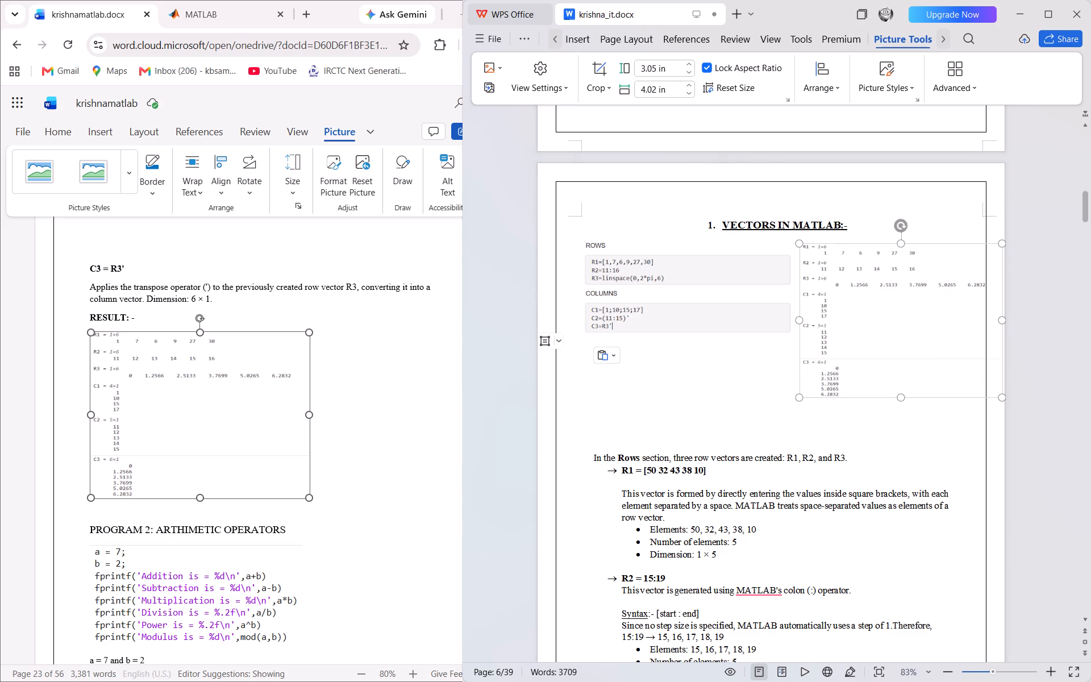
left_click_drag(950, 357, 939, 359)
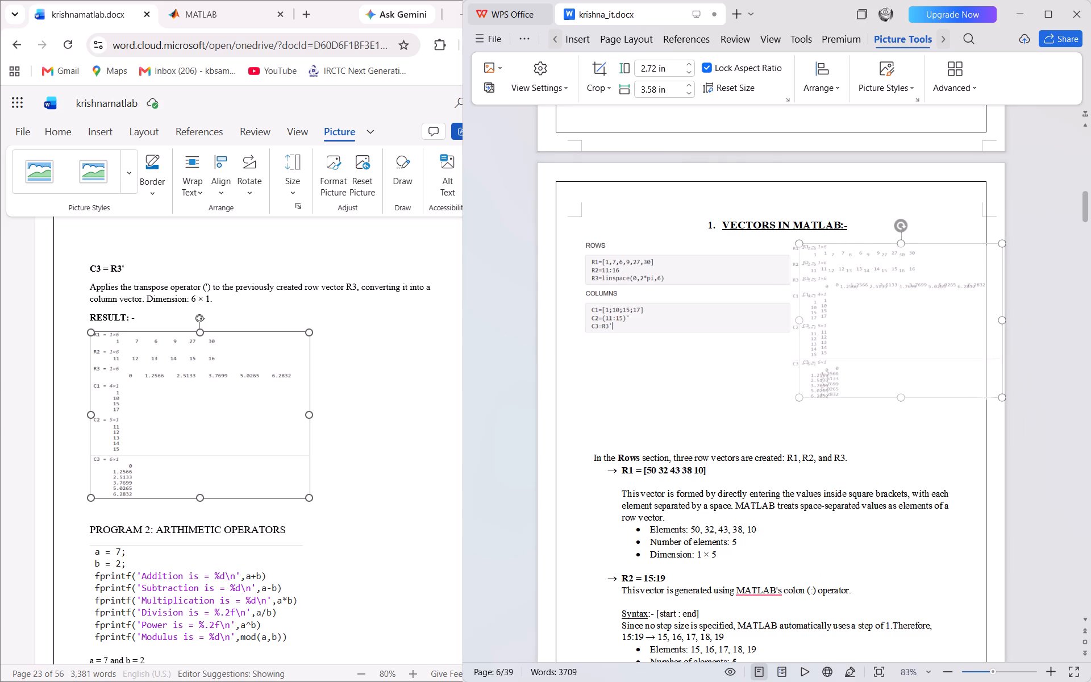
left_click_drag(993, 397, 968, 390)
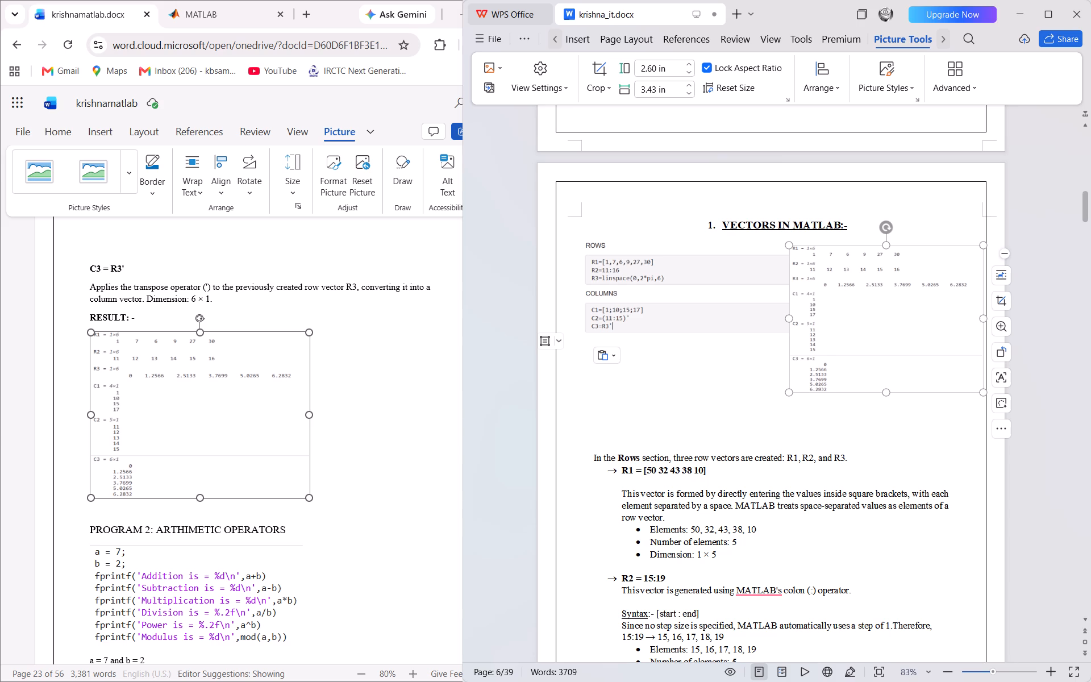
Delete surplus blank lines between the pictures and the paragraph introducing the Rows section.
left_click(639, 437)
key("BackSpace")
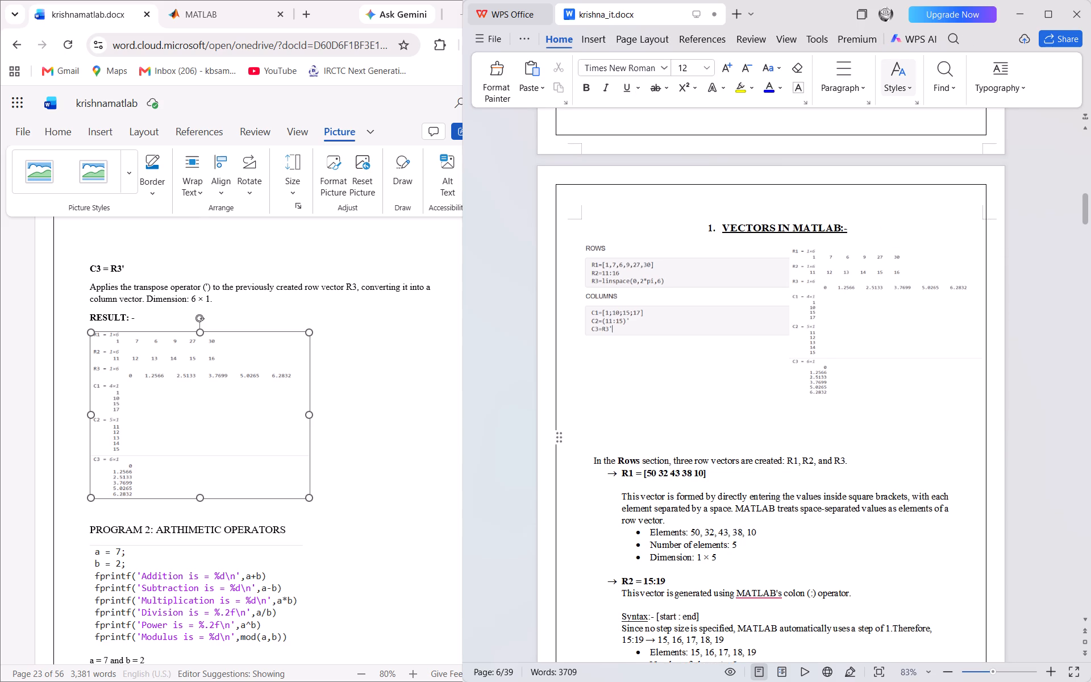
key("BackSpace")
key("BackSpace")
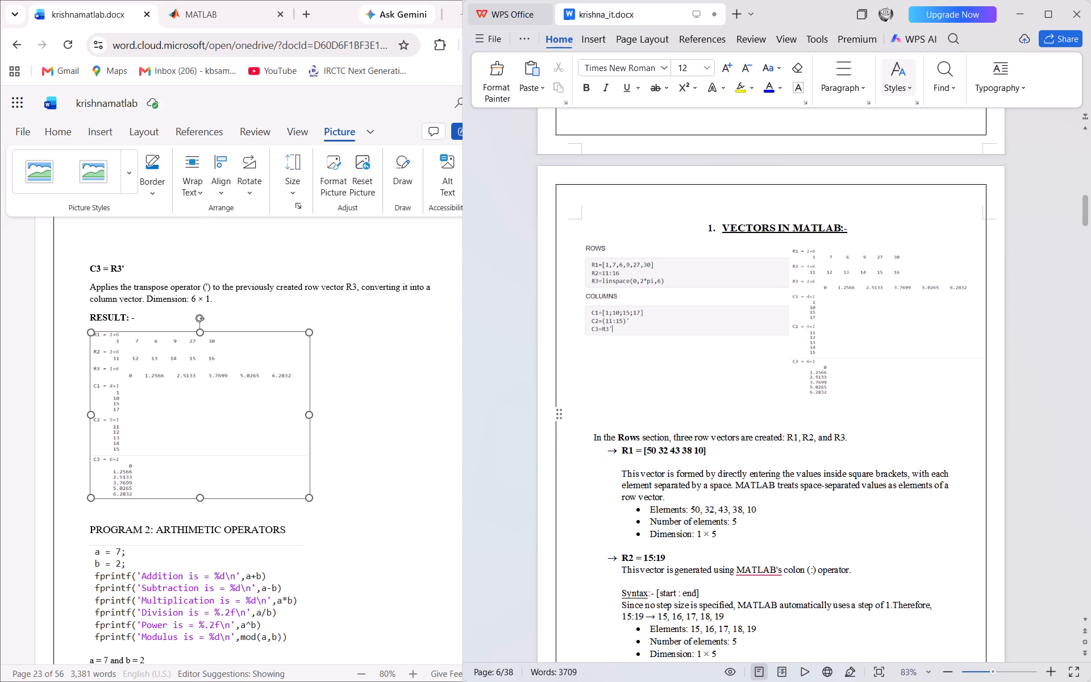
Copy PROGRAM 1's explanation text in krishnamatlab, from the ROWS heading through the end of the C3 = R3' description.
scroll(360, 444, "up", 4)
scroll(360, 444, "right", 1)
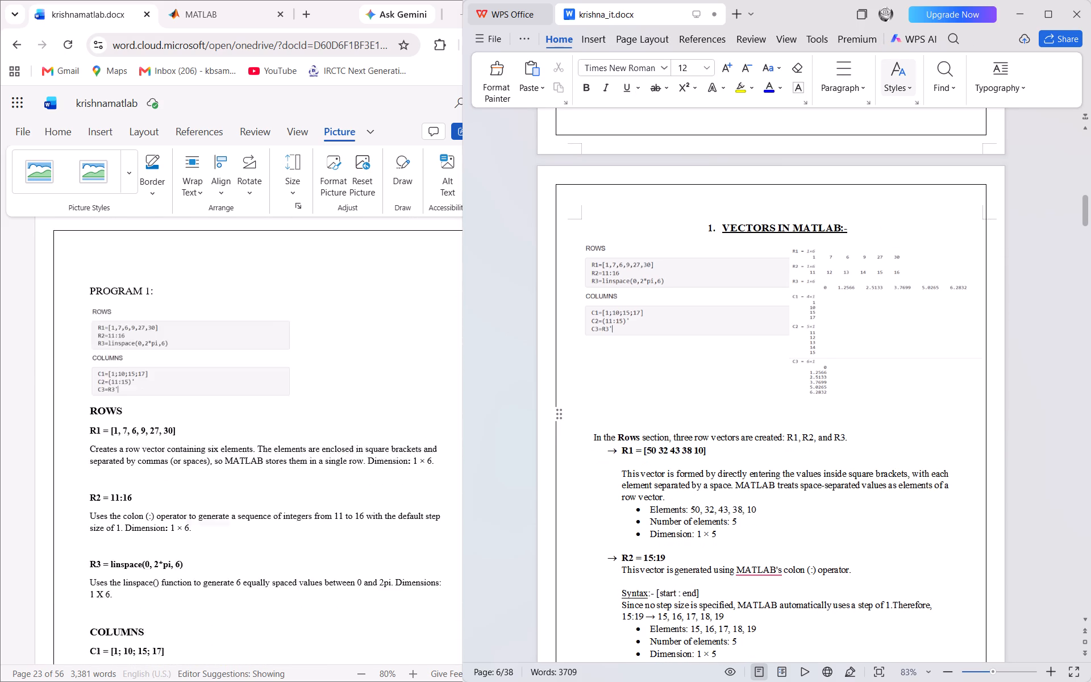
scroll(360, 444, "right", 1)
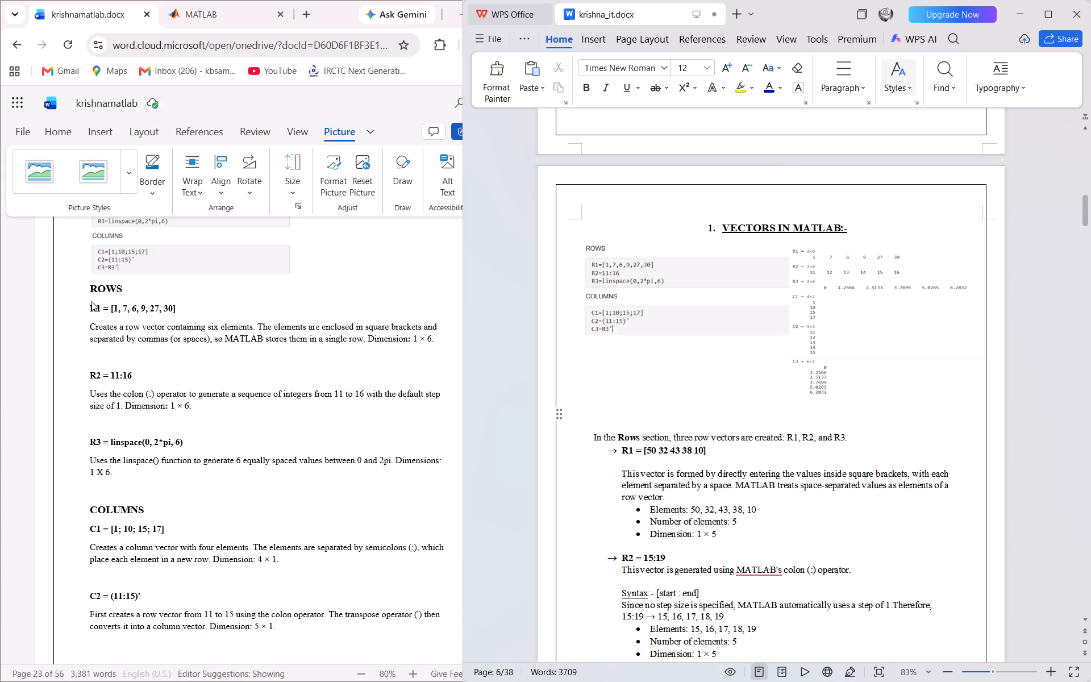
left_click_drag(85, 288, 152, 485)
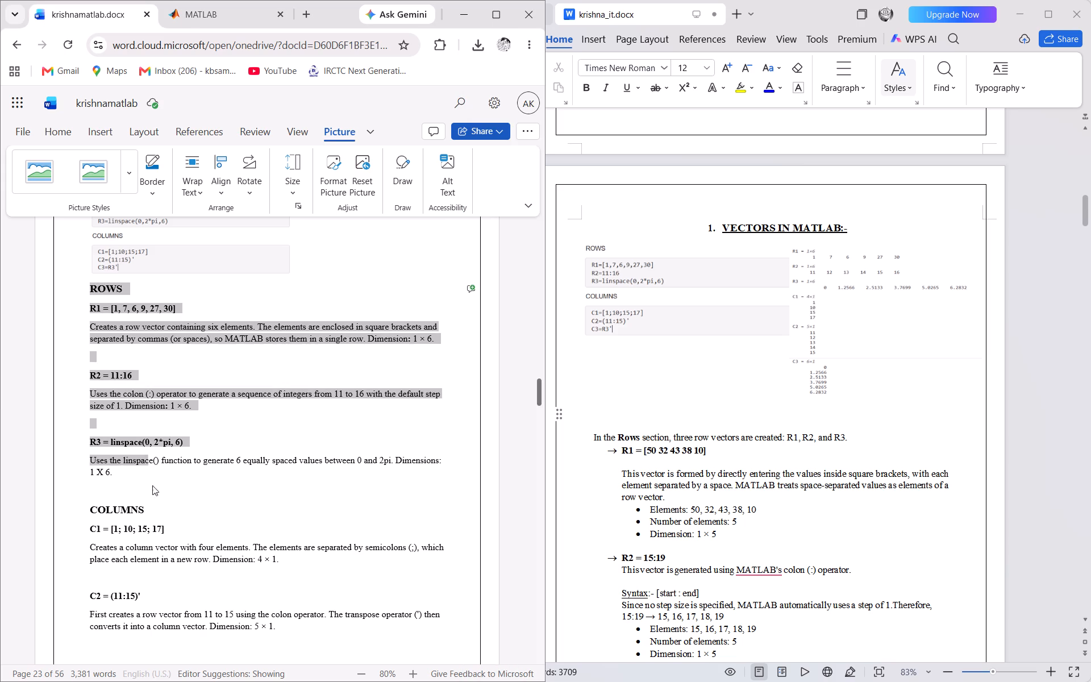
left_click_drag(152, 485, 288, 636)
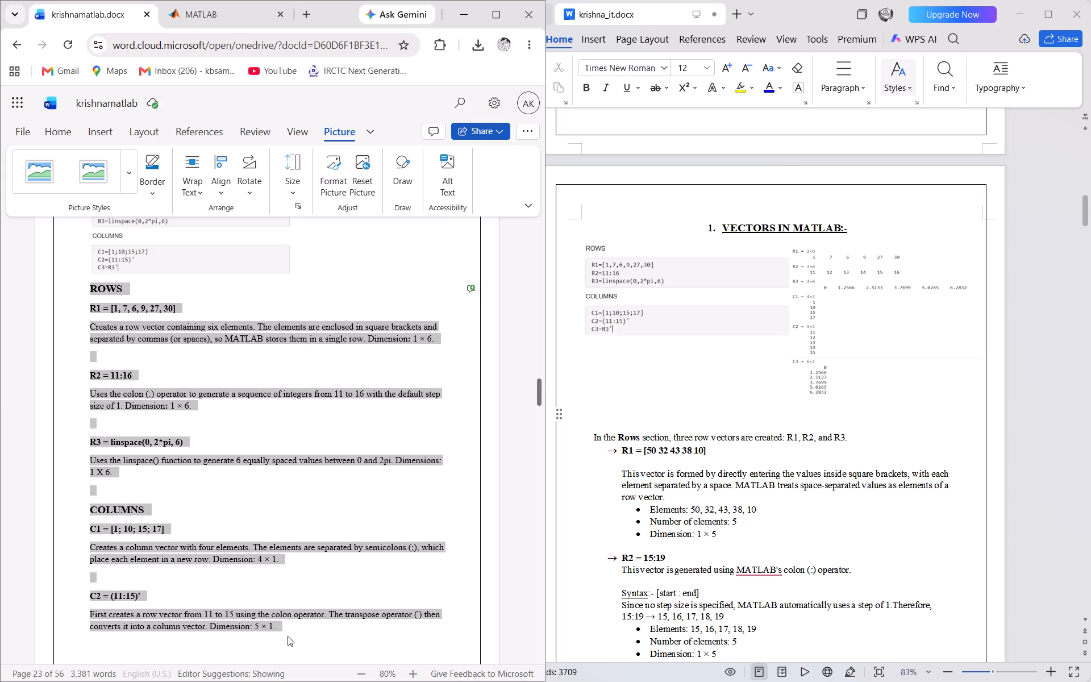
left_click_drag(288, 636, 227, 394)
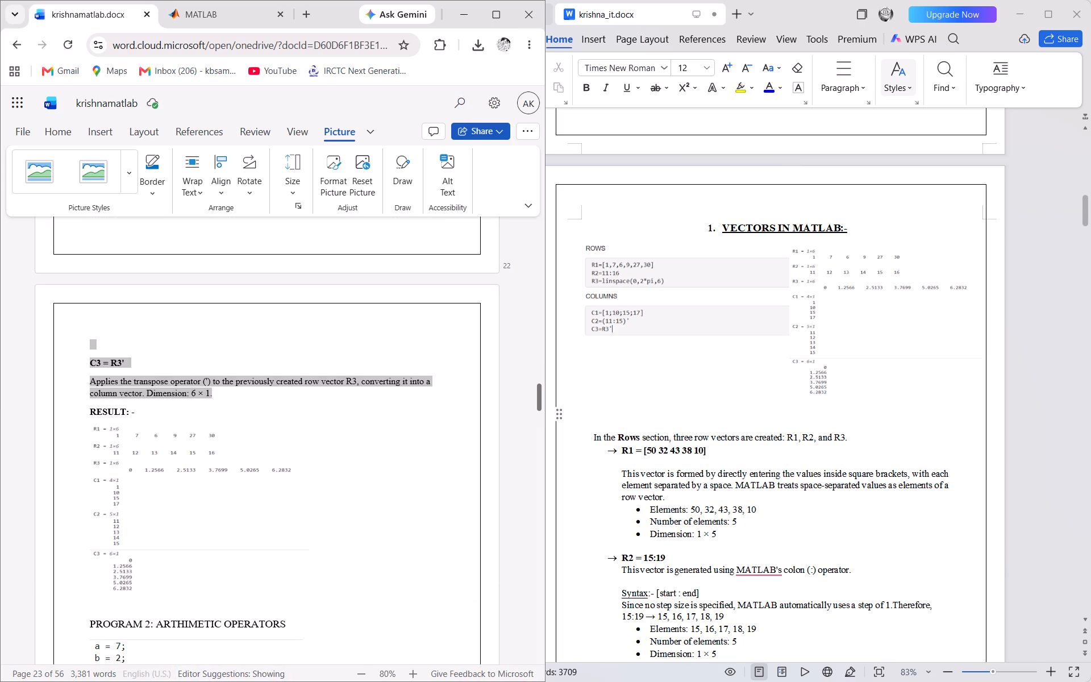
left_click_drag(227, 394, 210, 393)
key("ctrl+c")
key("ctrl+c")
key("ctrl+c")
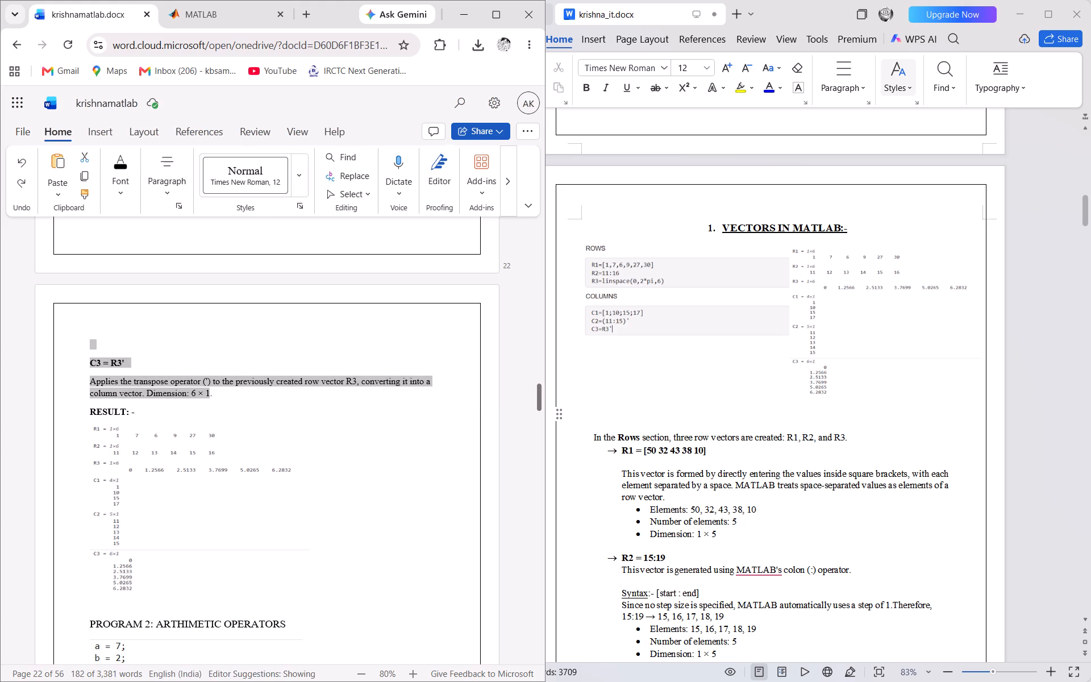
Replace krishna_it's old Rows and Columns explanations, through the C3 = R2 bullets, with the copied ROWS and COLUMNS text.
scroll(591, 434, "down", 8)
scroll(591, 434, "up", 1)
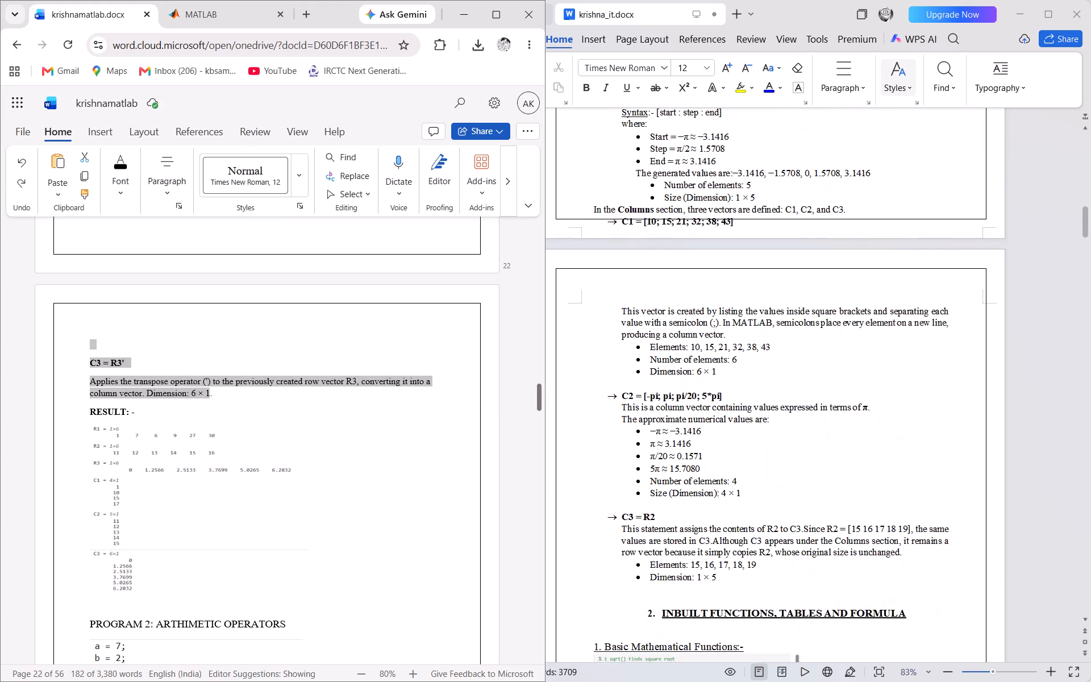
scroll(591, 434, "up", 2)
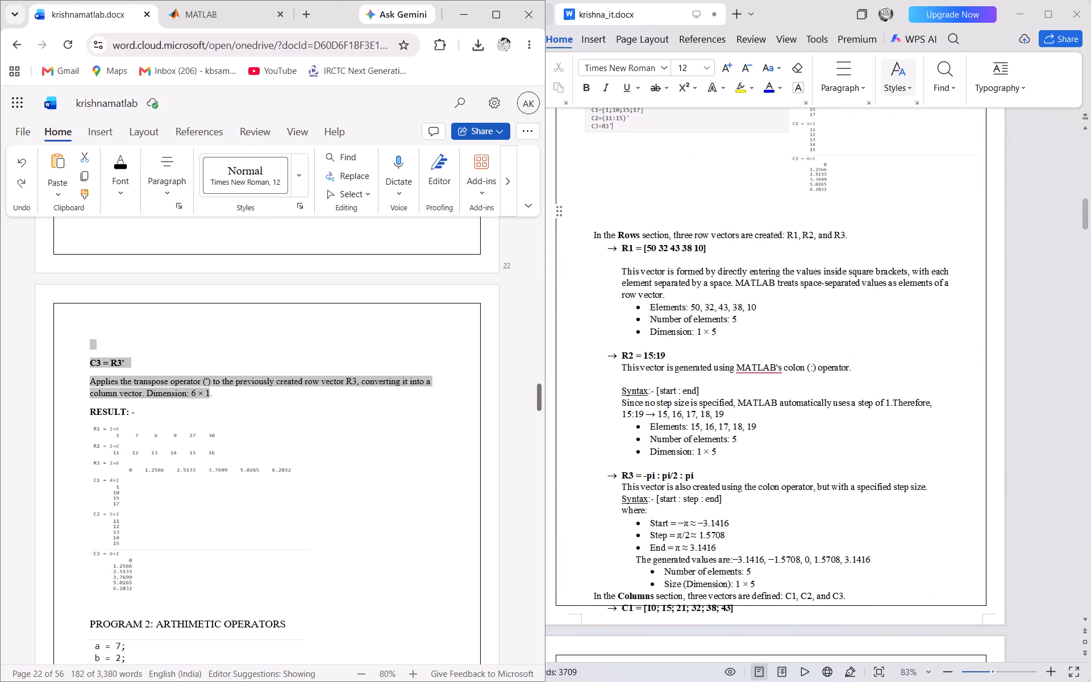
left_click_drag(590, 232, 649, 509)
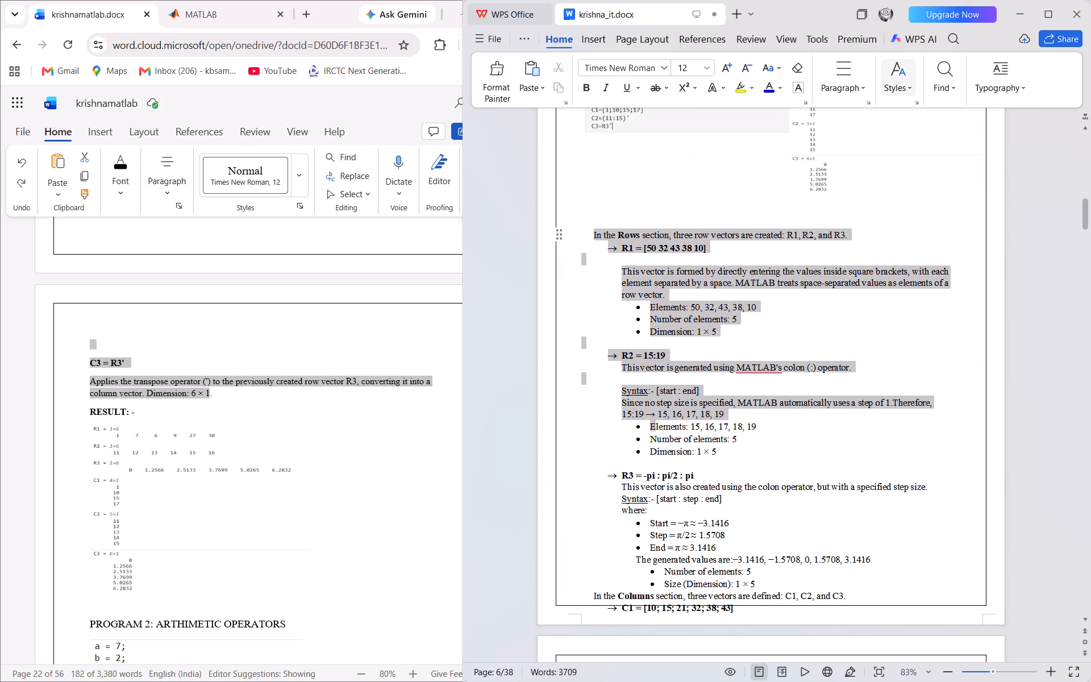
left_click_drag(649, 509, 730, 550)
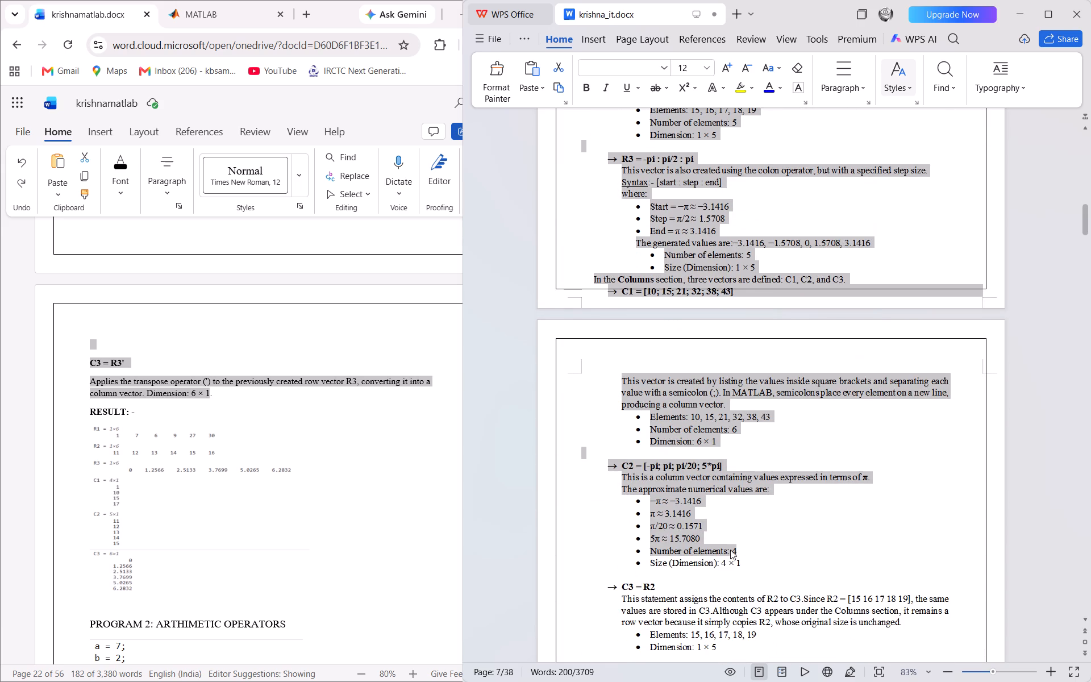
left_click_drag(730, 550, 709, 321)
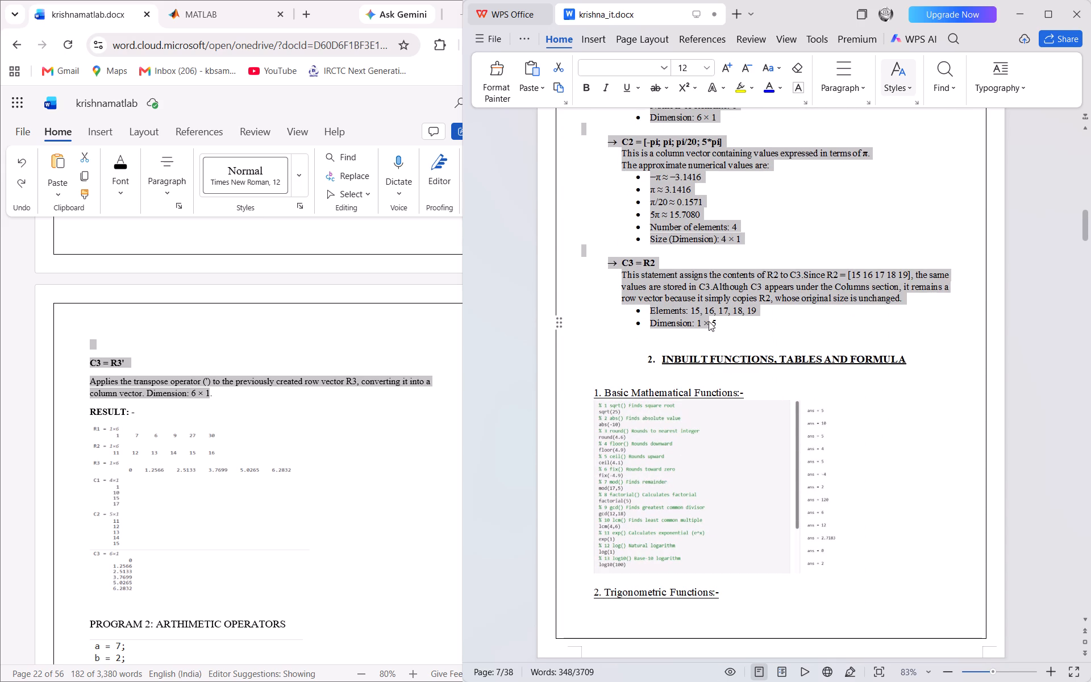
left_click_drag(709, 321, 722, 322)
key("ctrl+v")
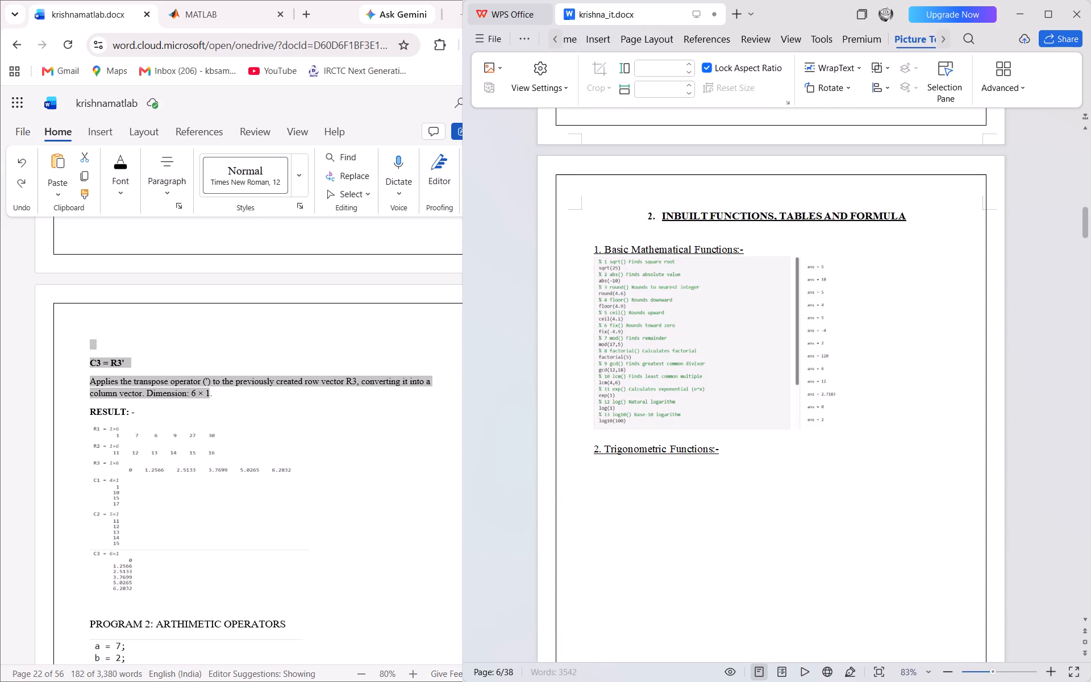
Remove extra blank lines between the VECTORS IN MATLAB pictures and the pasted ROWS heading.
scroll(799, 292, "up", 5)
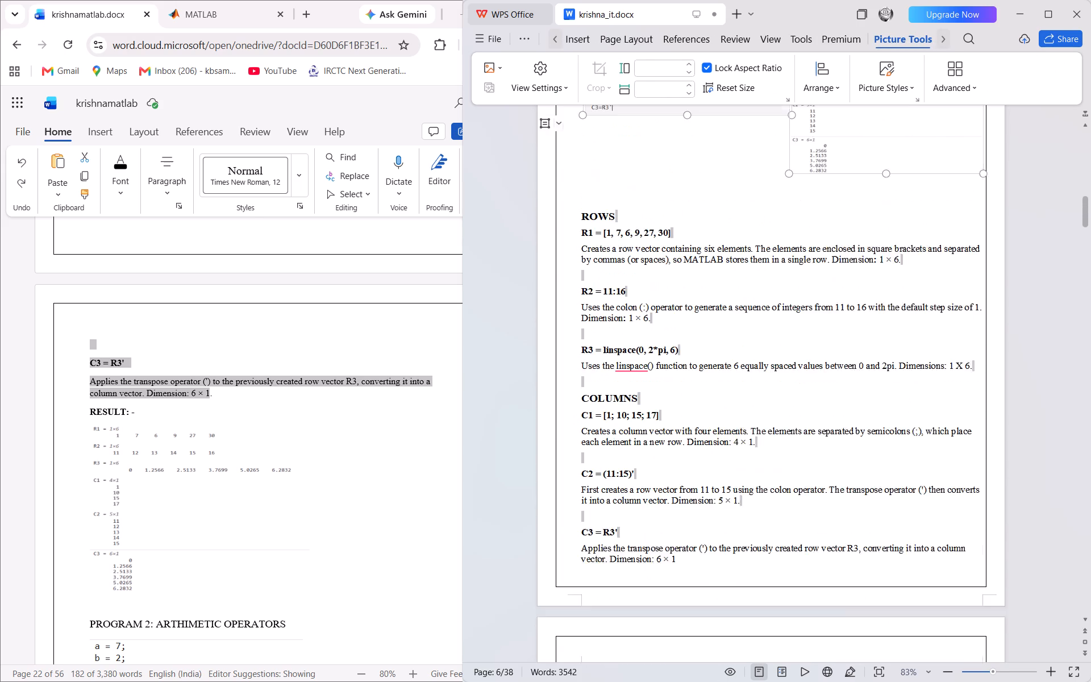
scroll(814, 274, "up", 2)
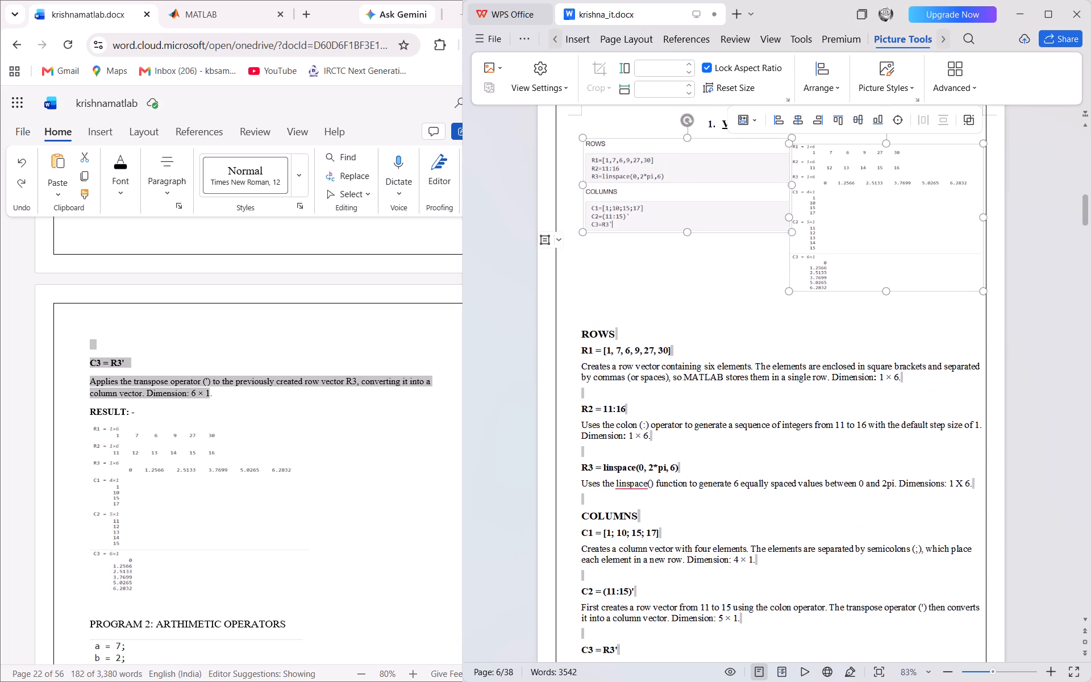
left_click(601, 315)
key("BackSpace")
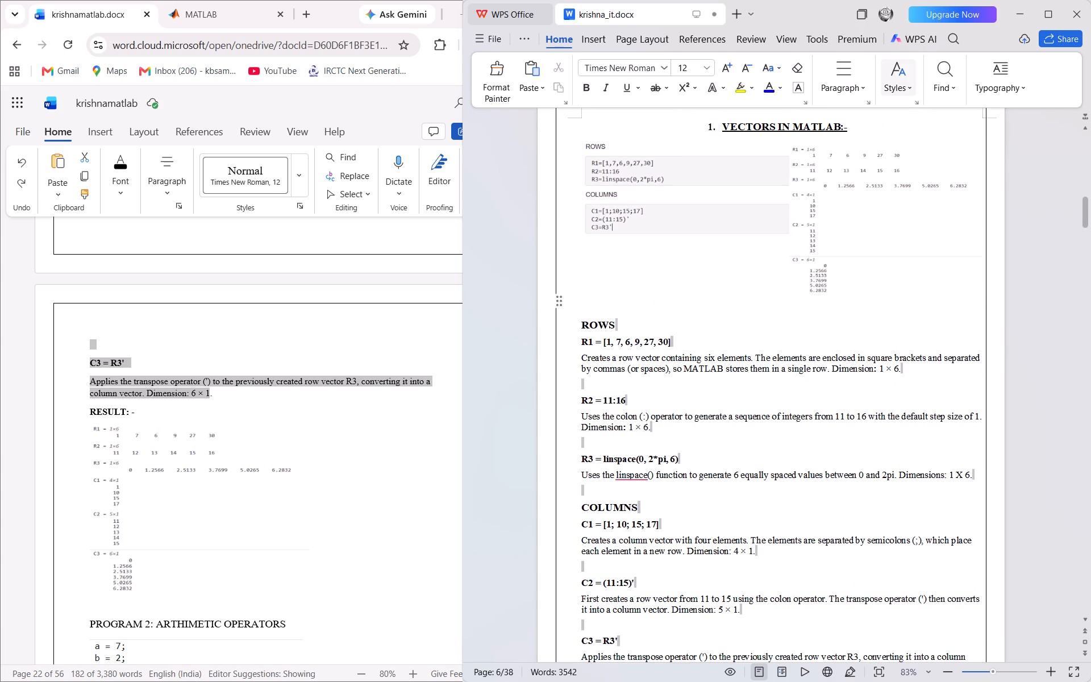
key("BackSpace")
key("BackSpace")
scroll(735, 323, "up", 1)
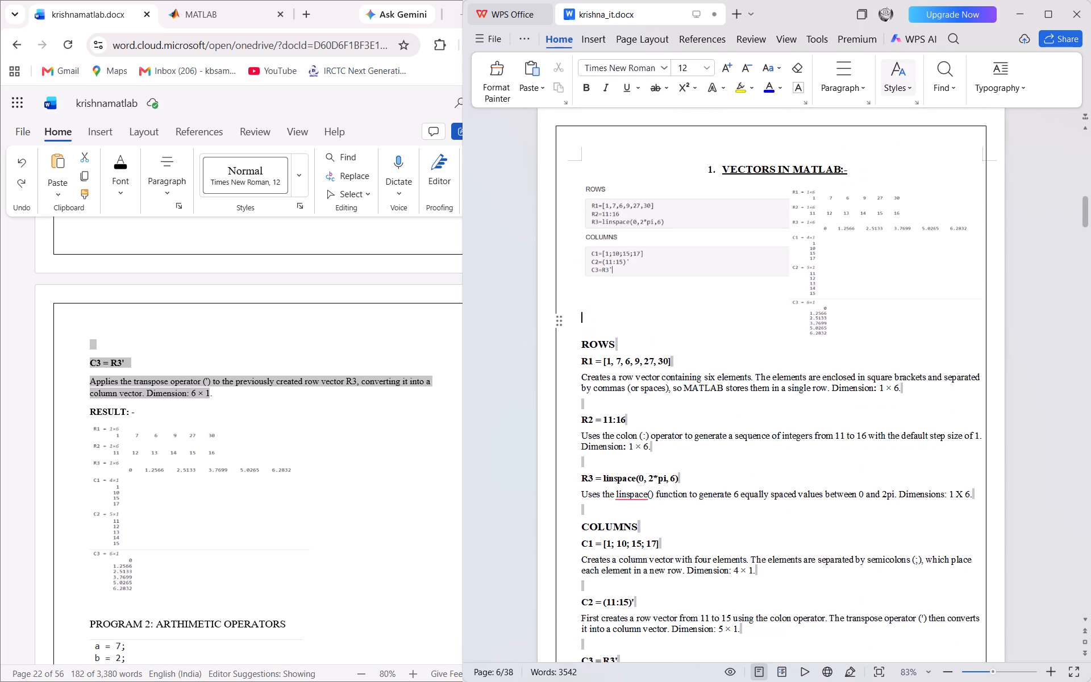
scroll(735, 323, "up", 1)
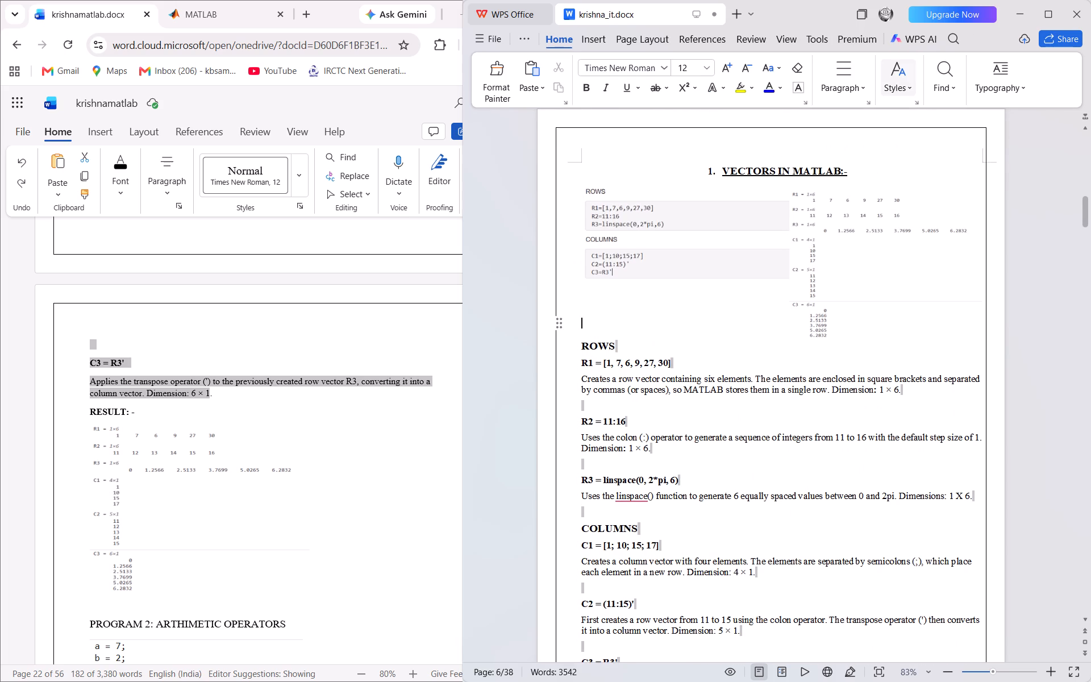
scroll(736, 342, "down", 4)
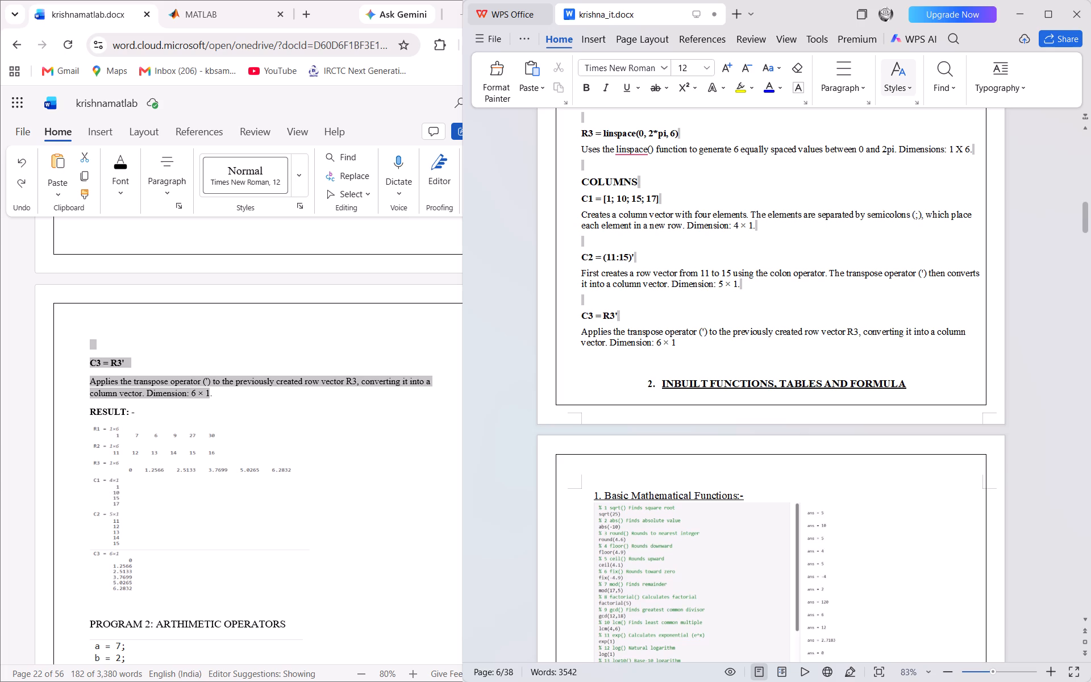
key("Return")
key("BackSpace")
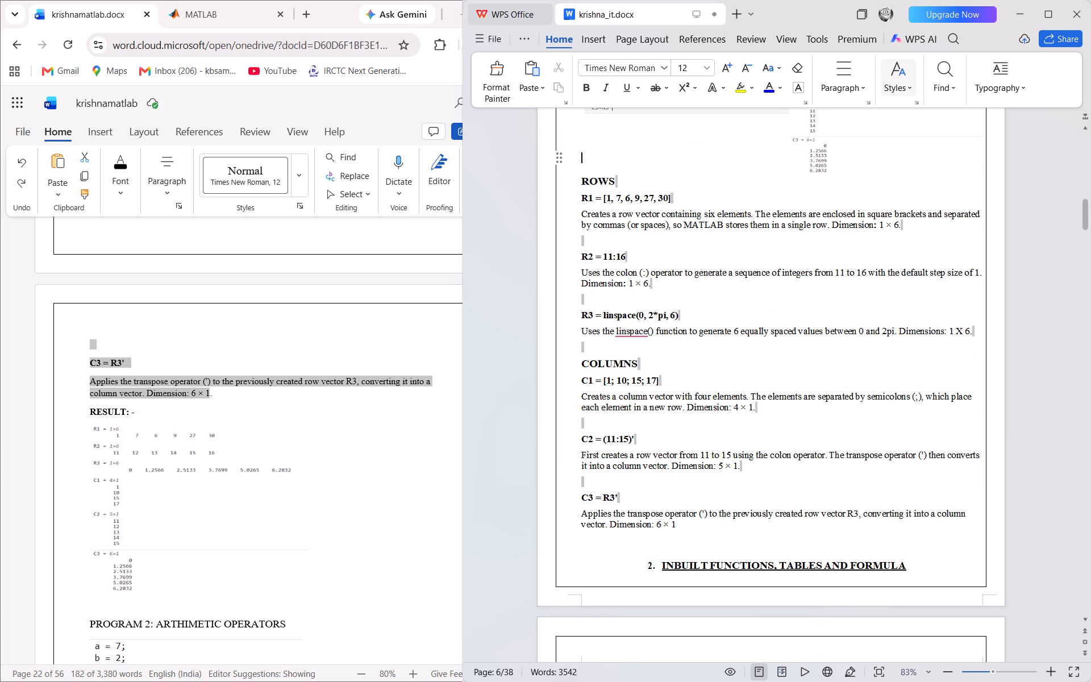
Insert a page break after the C3 = R3' explanation so INBUILT FUNCTIONS, TABLES AND FORMULA starts a new page.
left_click(682, 528)
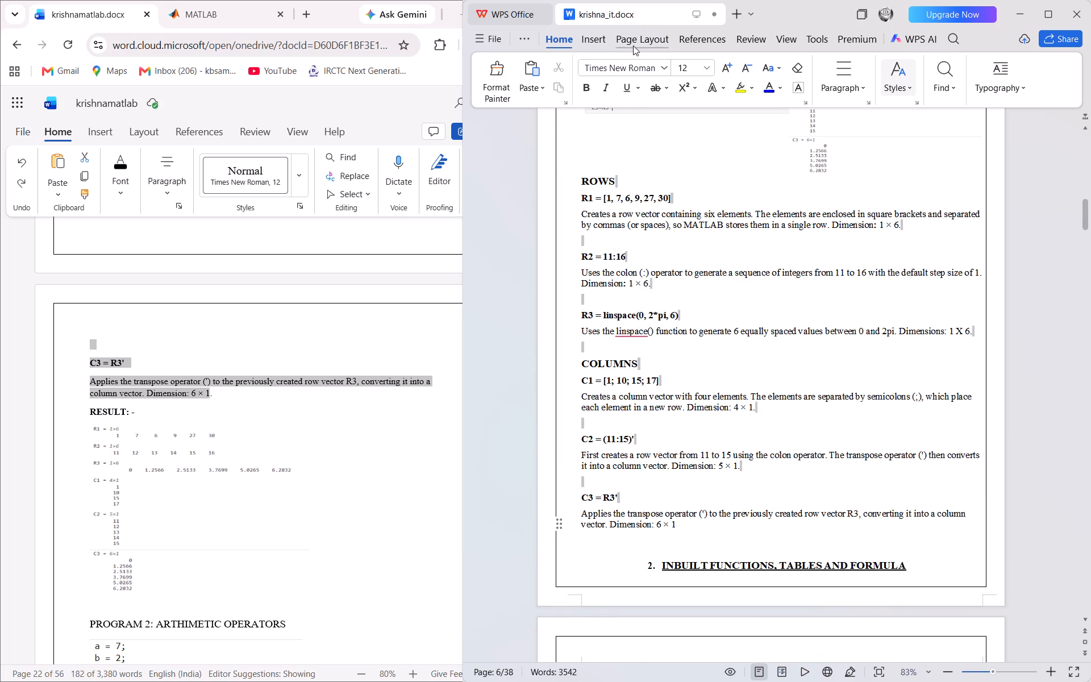
left_click(633, 45)
left_click(597, 35)
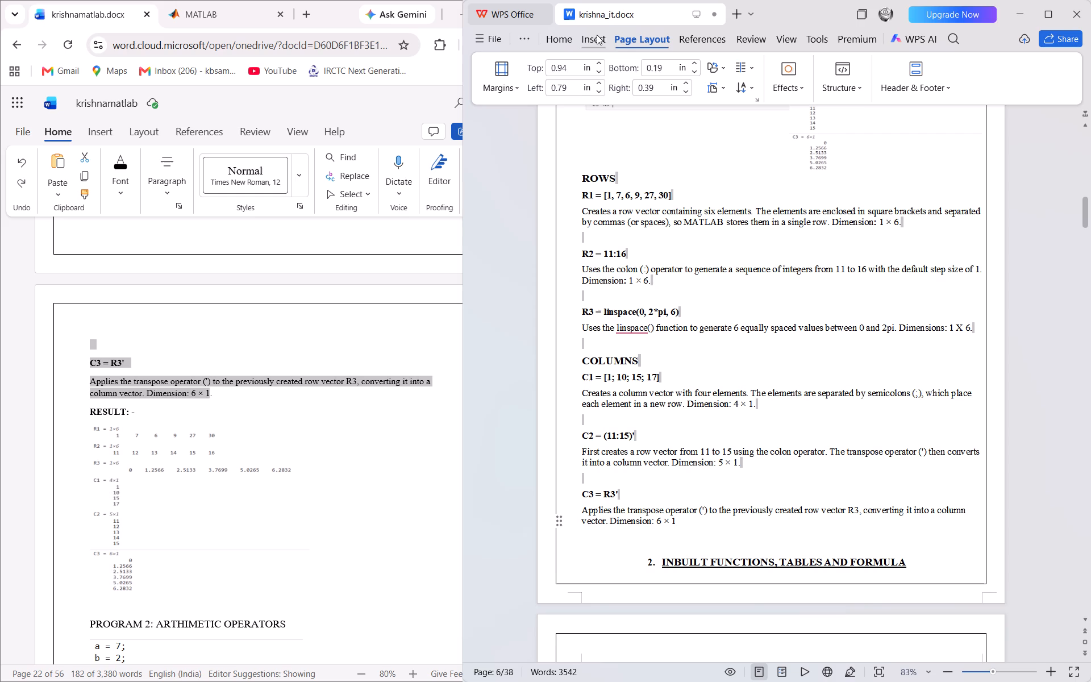
left_click(510, 84)
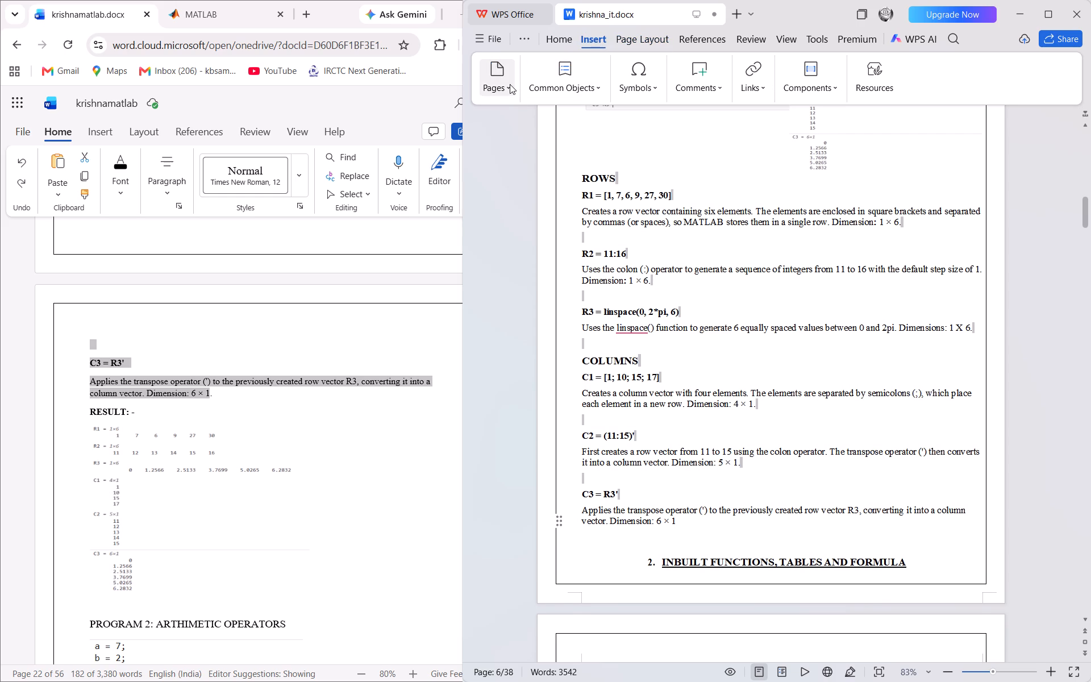
left_click(616, 118)
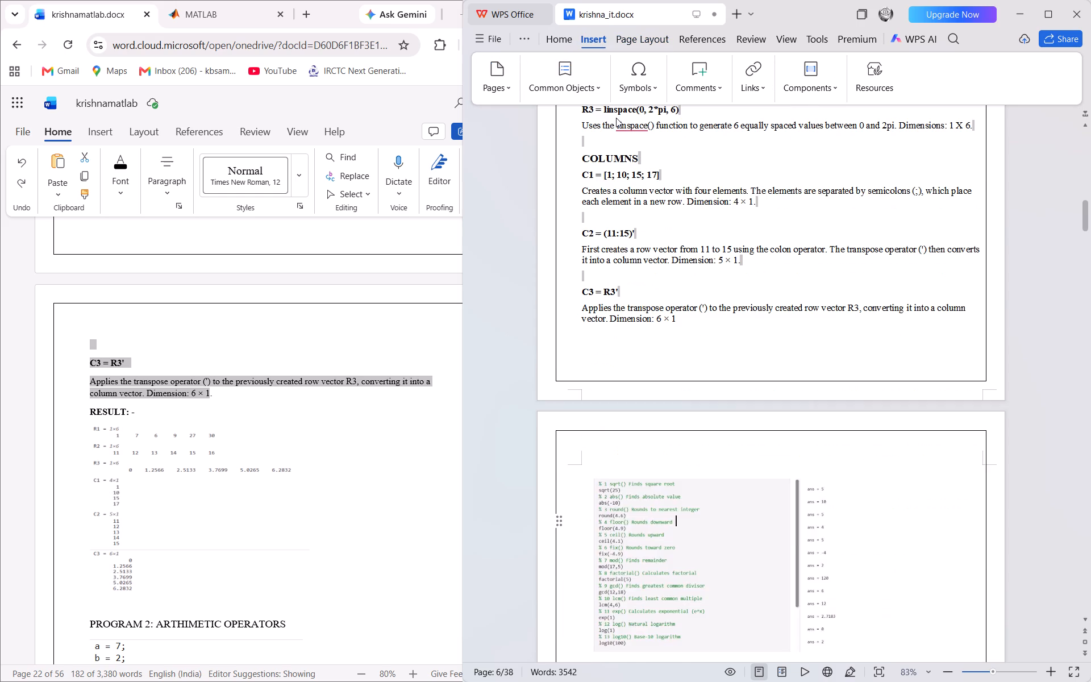
key("BackSpace")
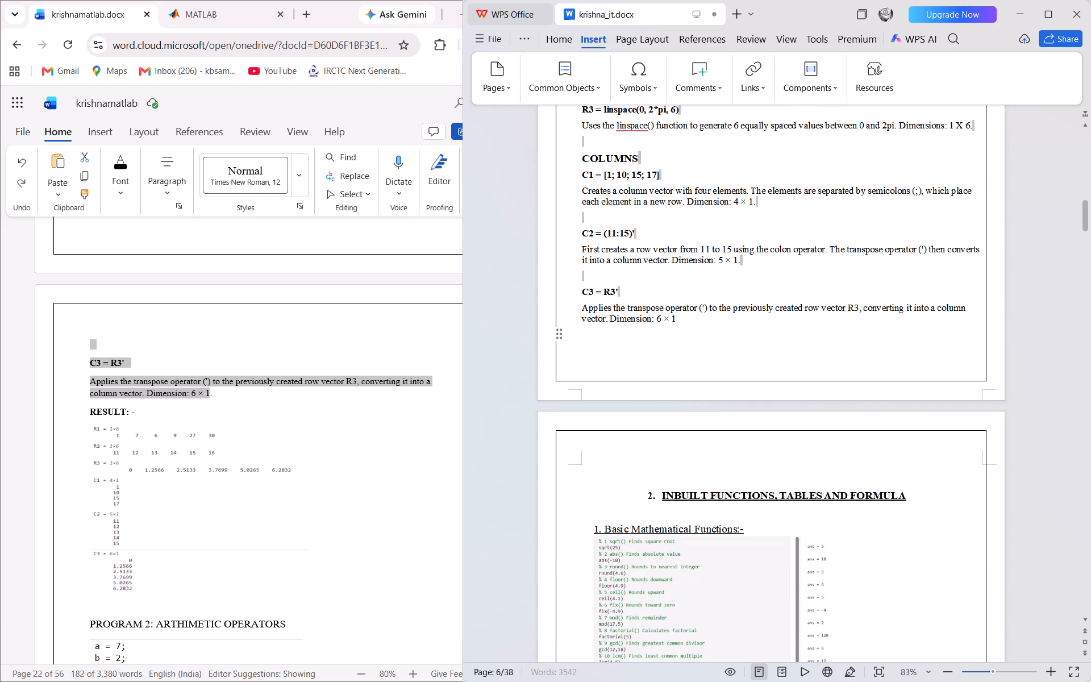
Look through krishnamatlab for the Inbuilt function section's Basic Mathematical Functions pictures and compare it with section 2 of krishna_it.
scroll(368, 428, "down", 3)
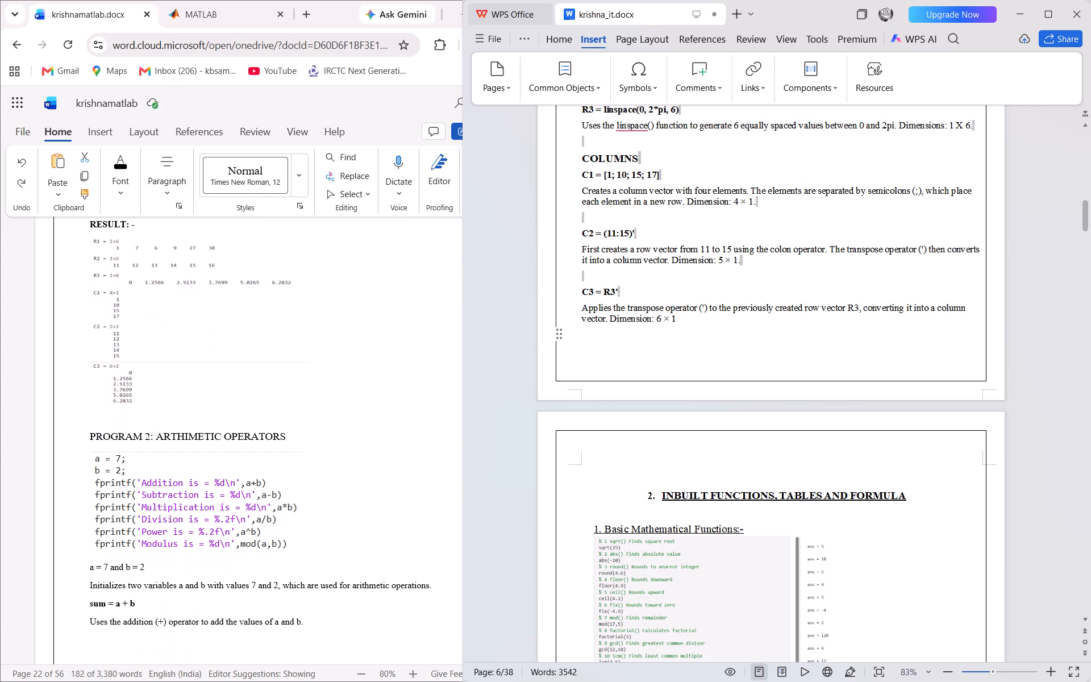
scroll(718, 413, "down", 1)
scroll(372, 472, "down", 1)
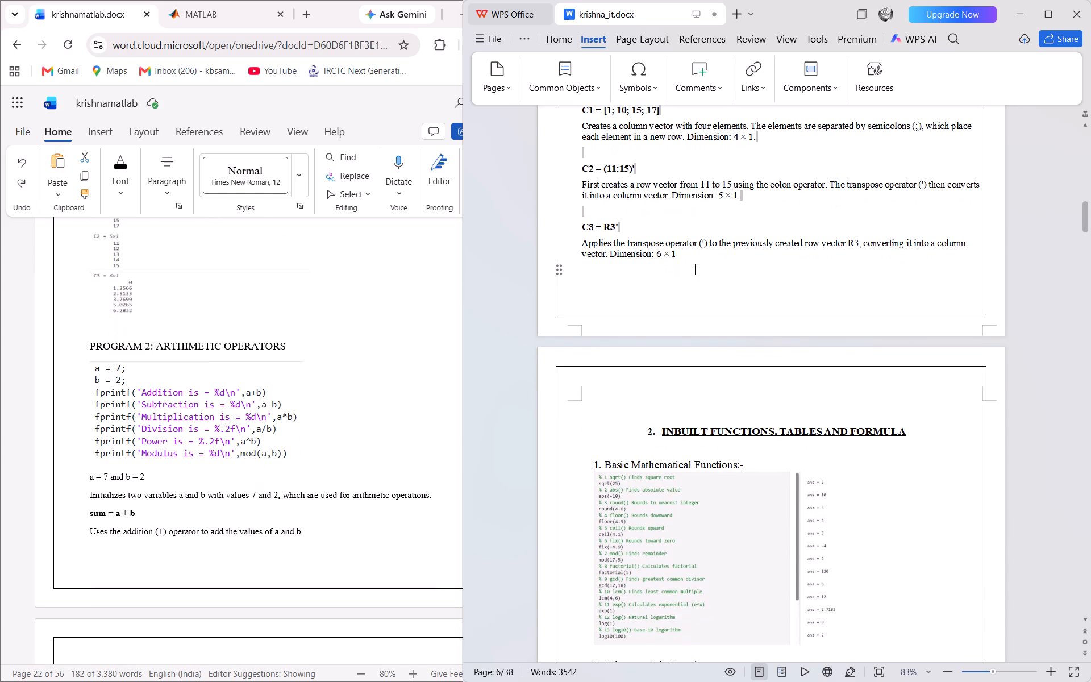
scroll(667, 477, "down", 3)
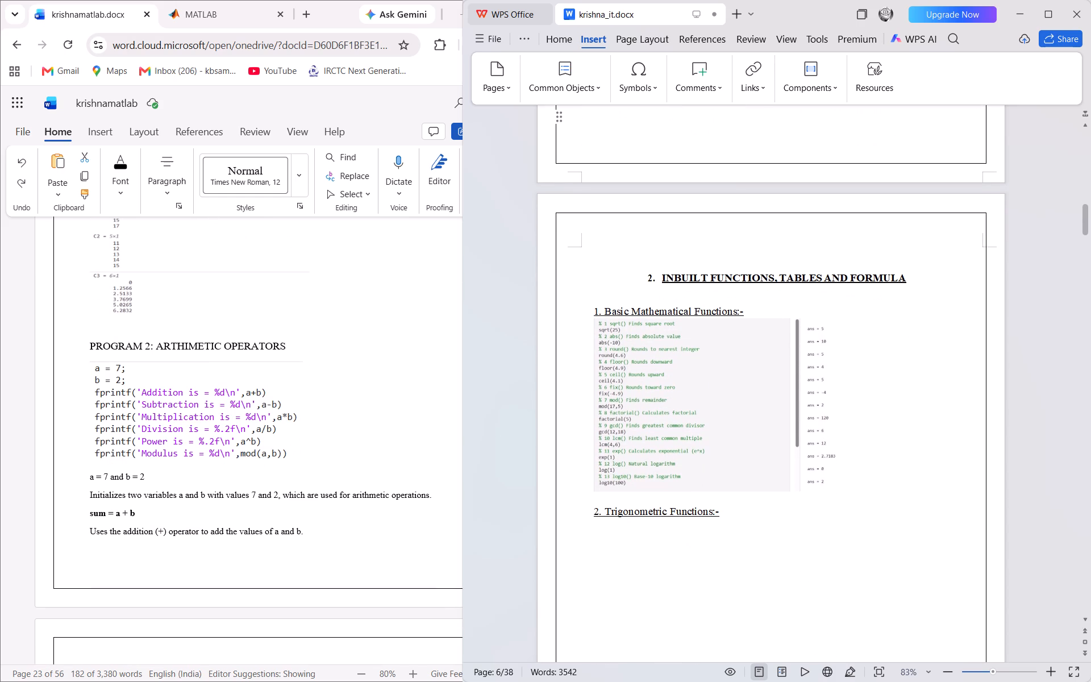
left_click(411, 471)
scroll(411, 471, "down", 3)
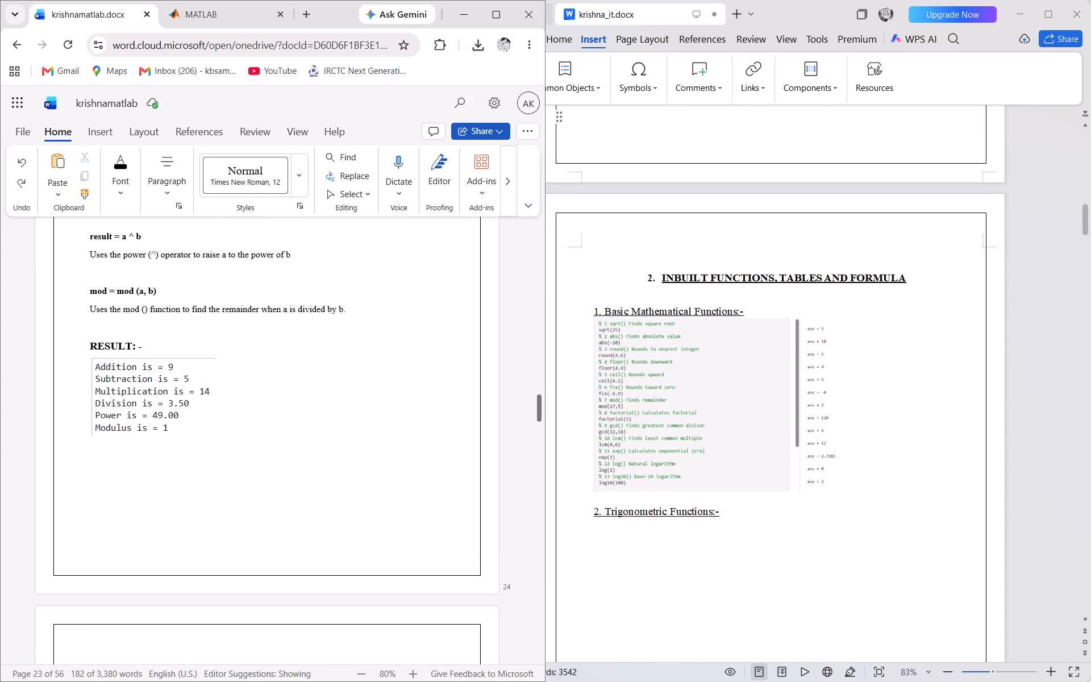
scroll(411, 471, "down", 3)
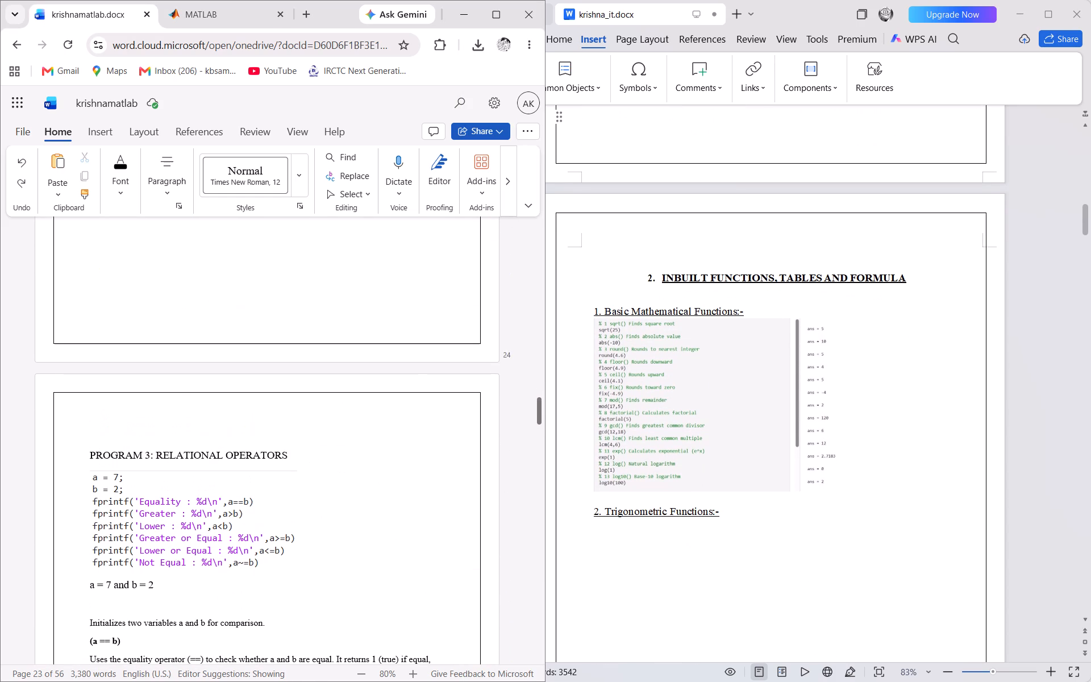
scroll(411, 471, "down", 1)
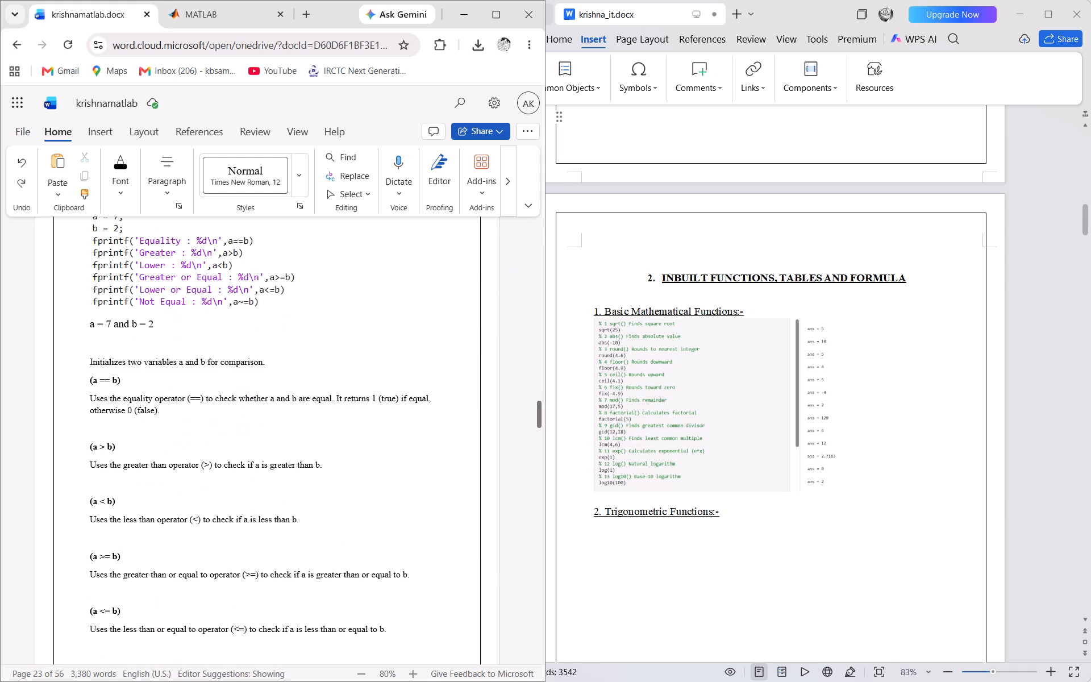
scroll(344, 572, "down", 5)
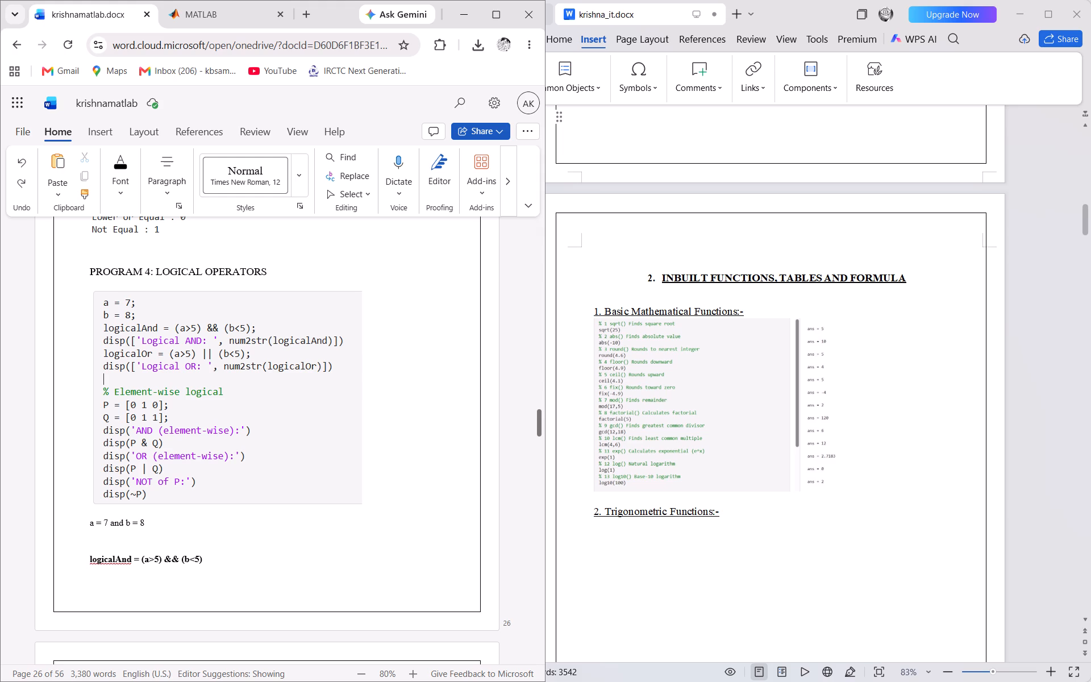
scroll(600, 470, "up", 2)
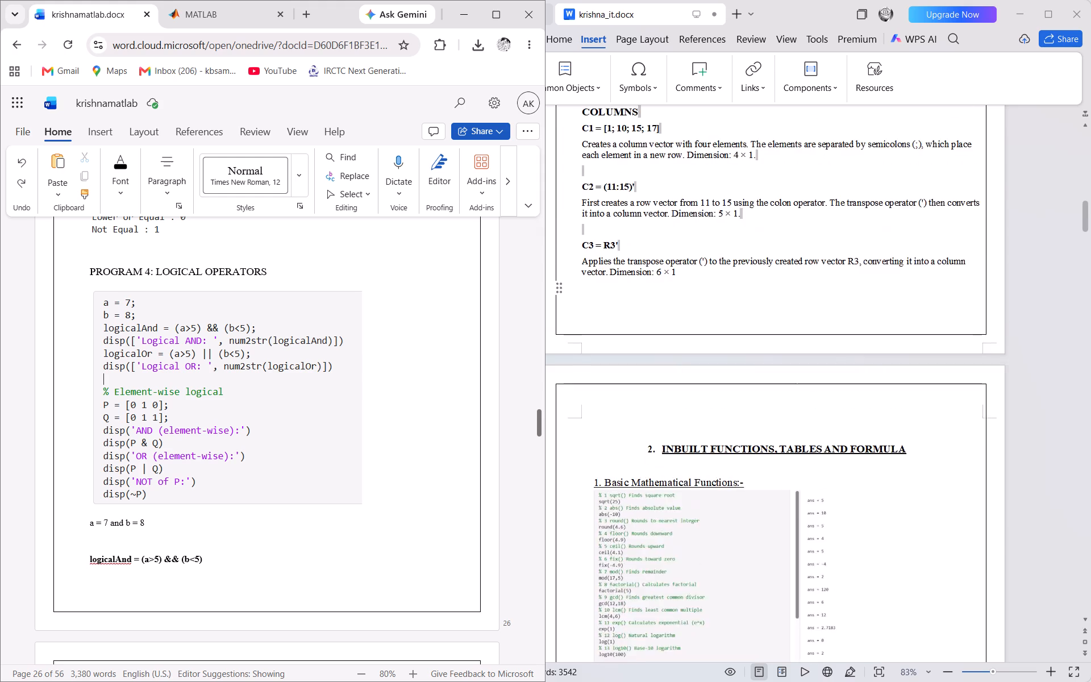
scroll(600, 470, "up", 1)
scroll(302, 416, "up", 5)
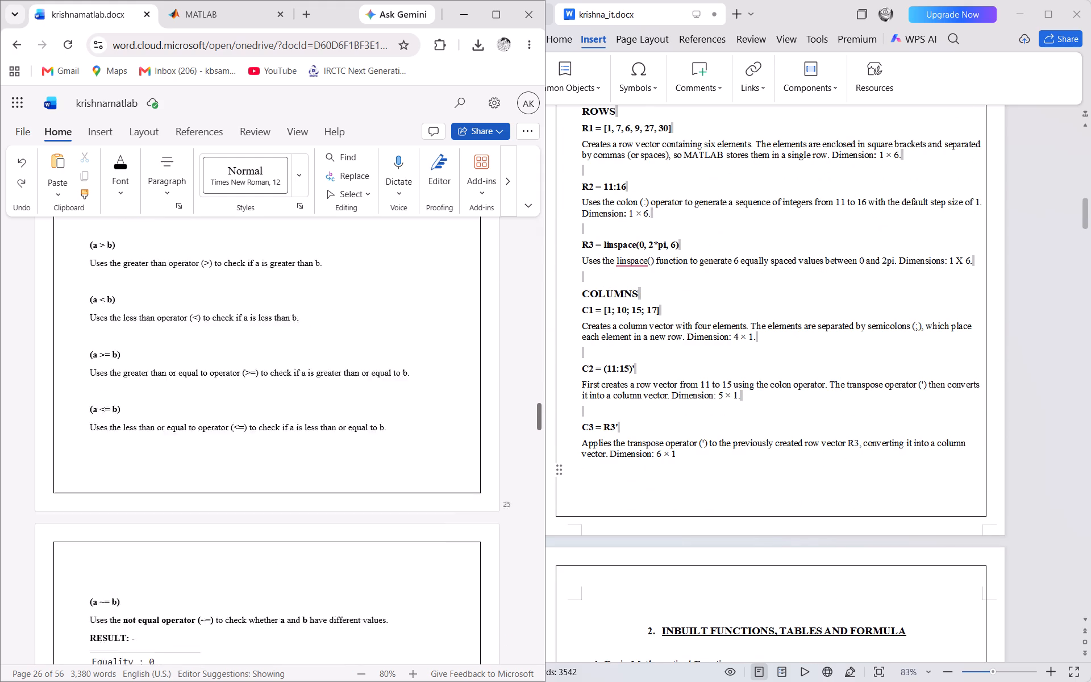
scroll(302, 416, "up", 10)
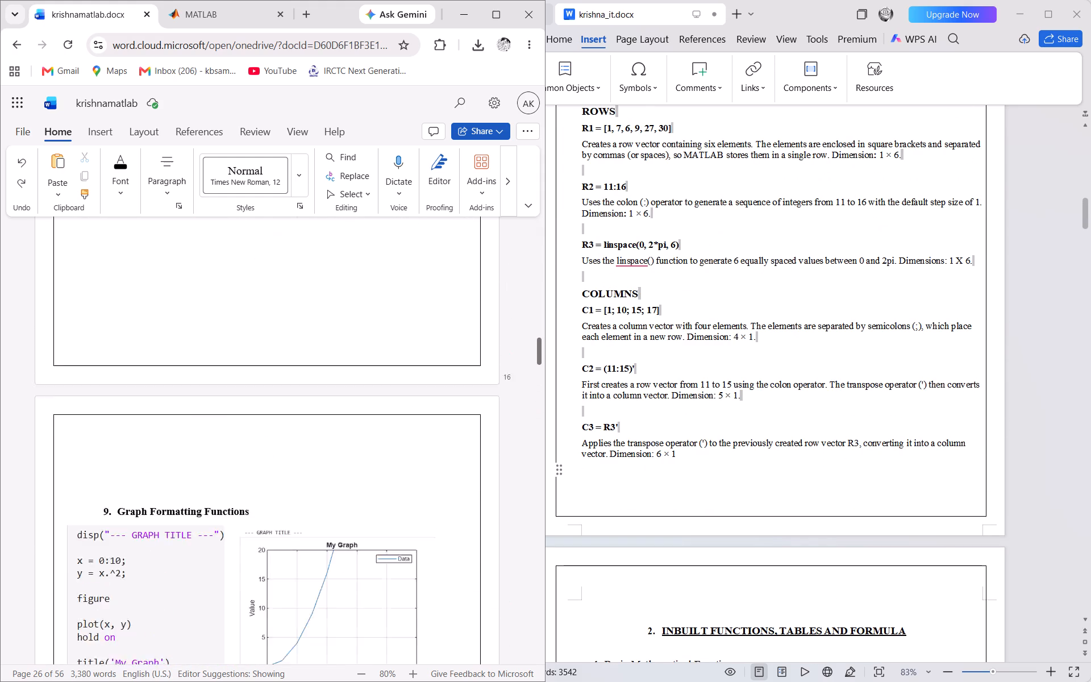
scroll(302, 416, "up", 6)
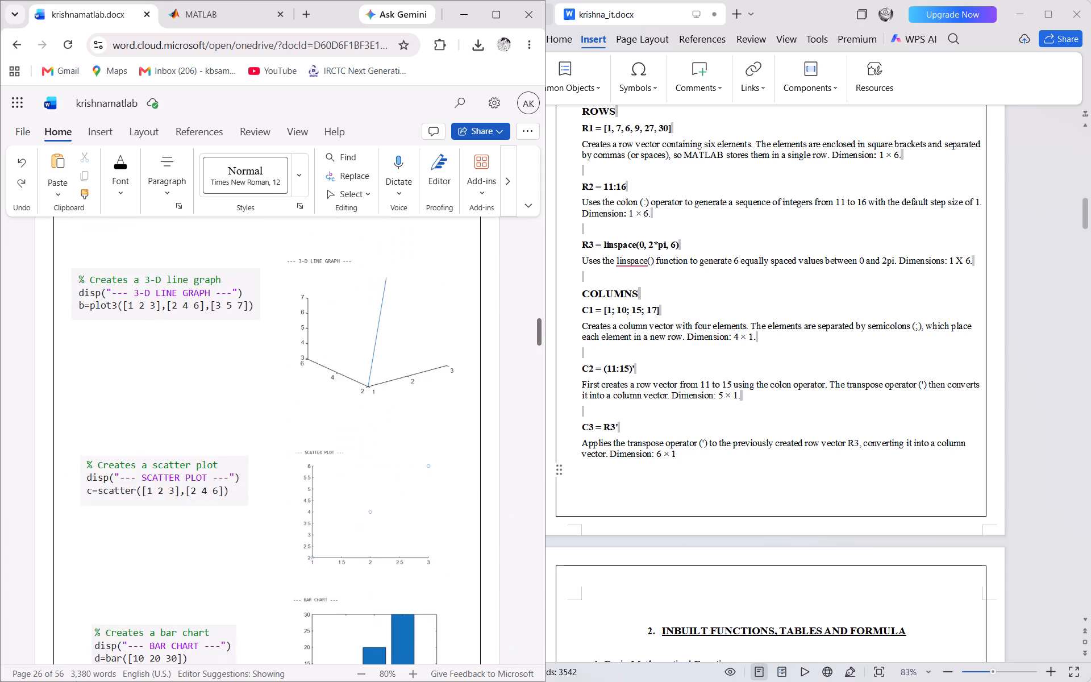
scroll(302, 416, "up", 7)
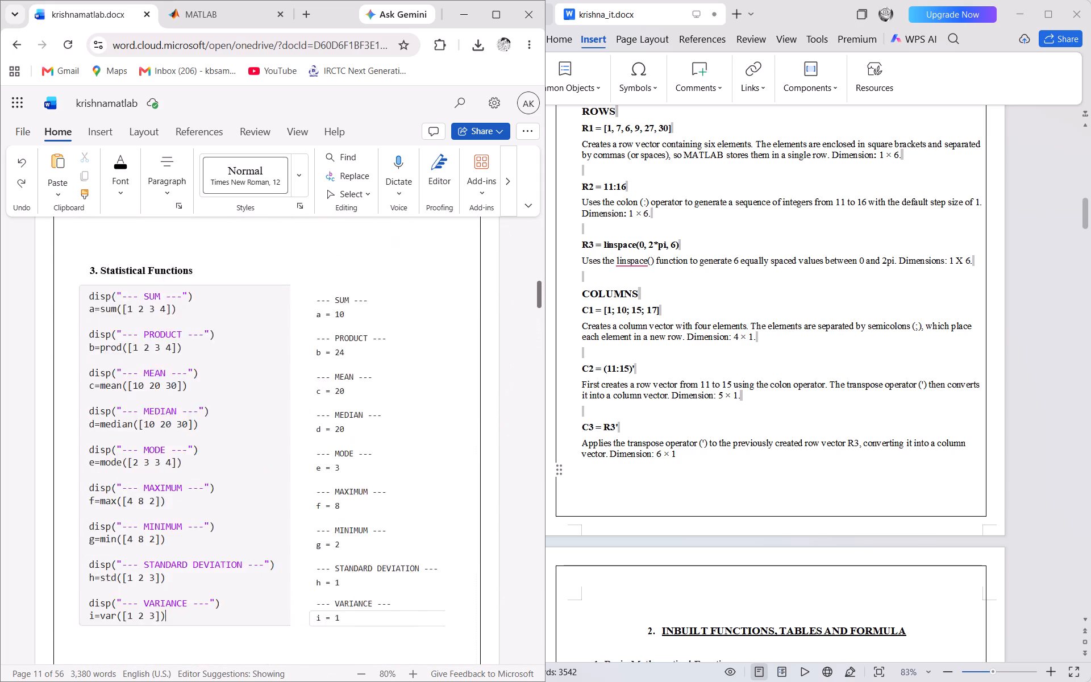
scroll(302, 416, "up", 7)
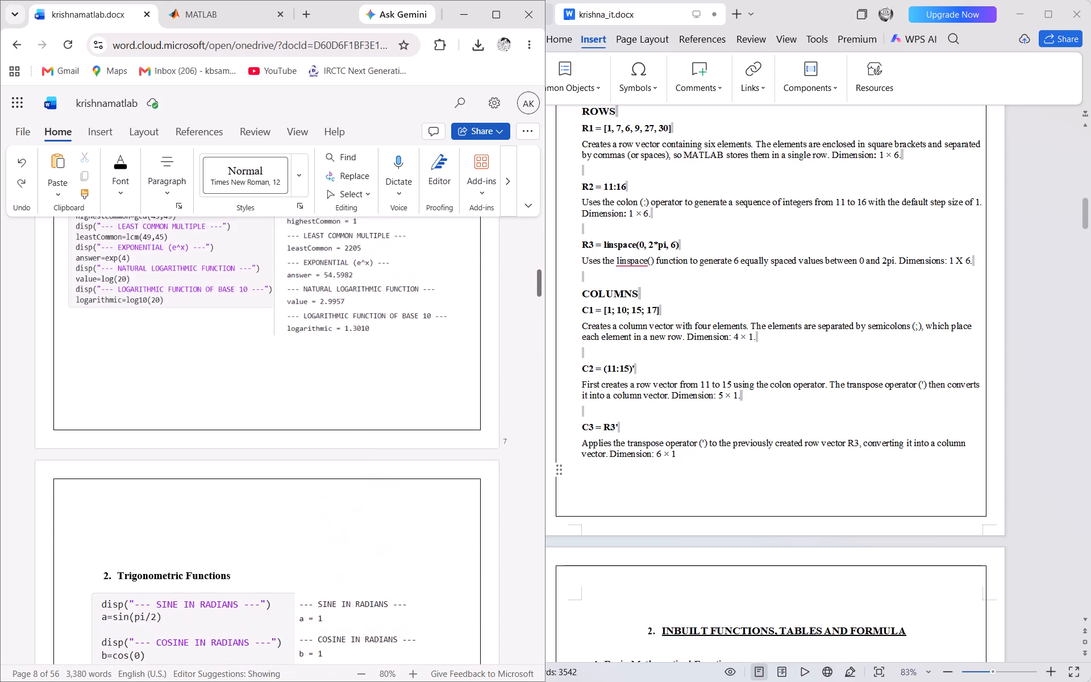
scroll(302, 416, "up", 3)
scroll(821, 329, "down", 4)
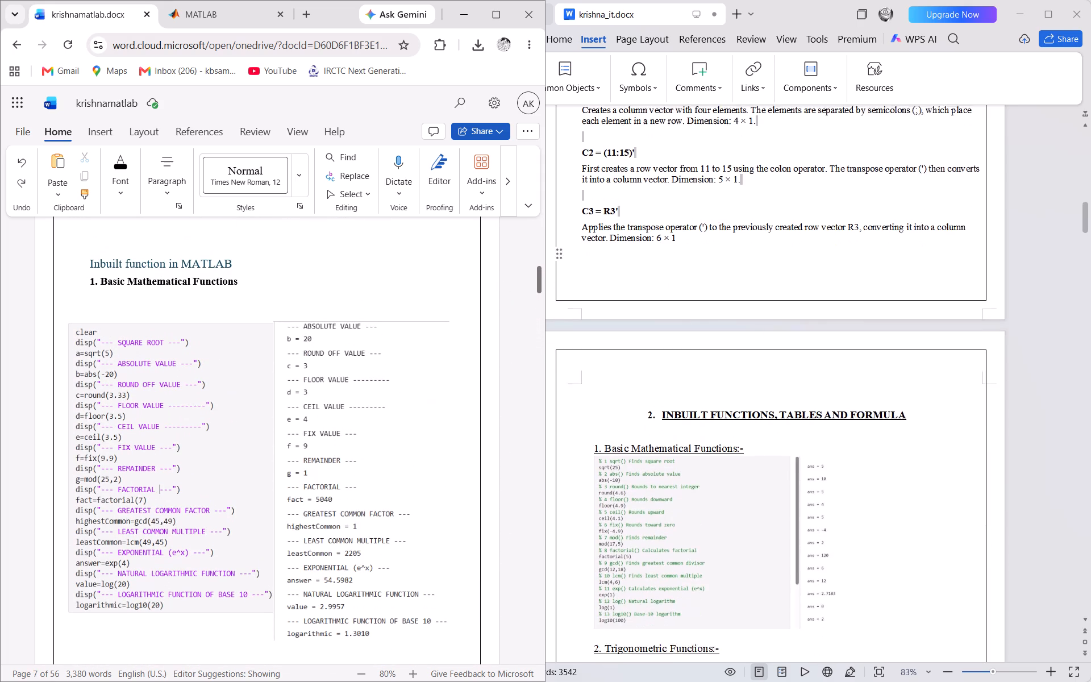
scroll(821, 329, "down", 2)
Remove the blank line above the INBUILT FUNCTIONS, TABLES AND FORMULA heading in krishna_it.
left_click(630, 315)
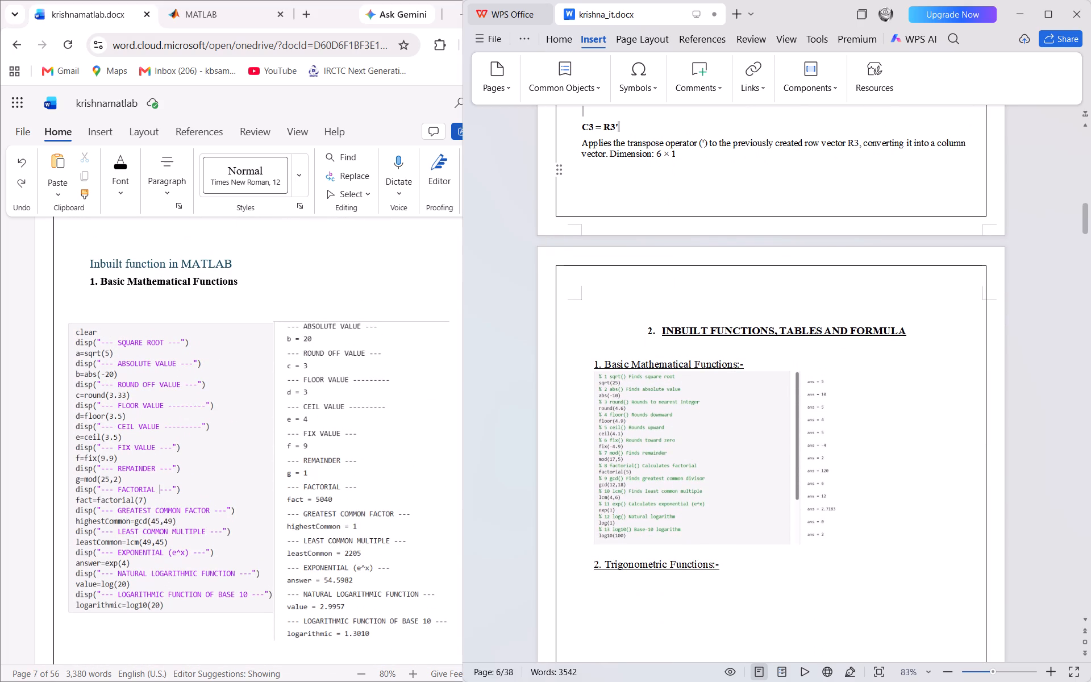
key("BackSpace")
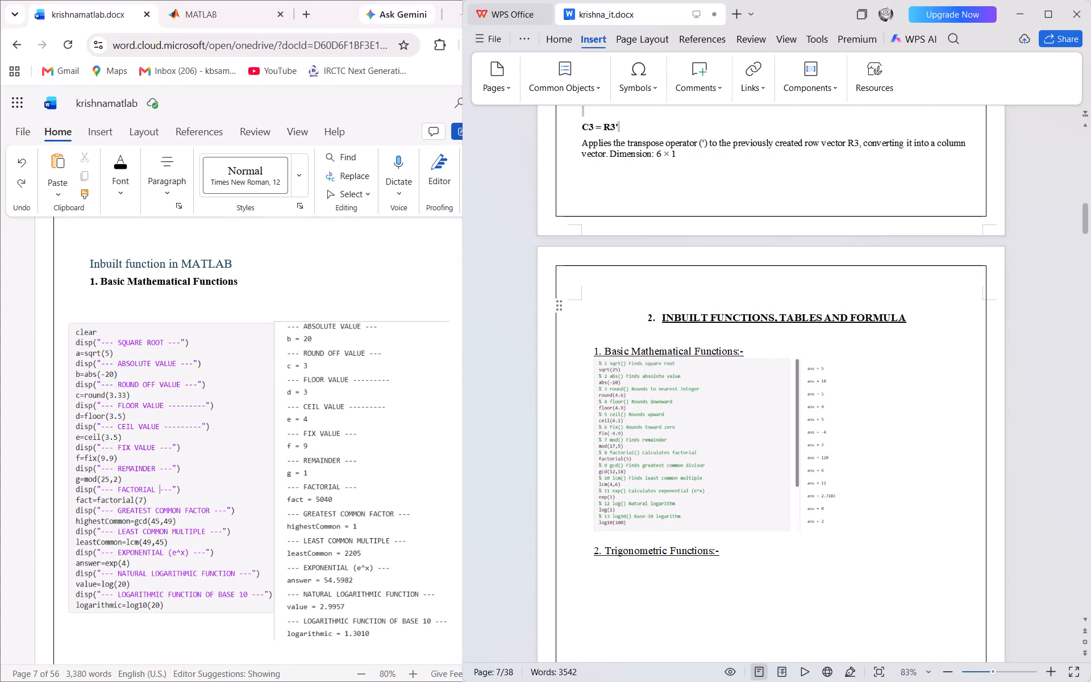
left_click_drag(914, 315, 825, 316)
left_click(868, 353)
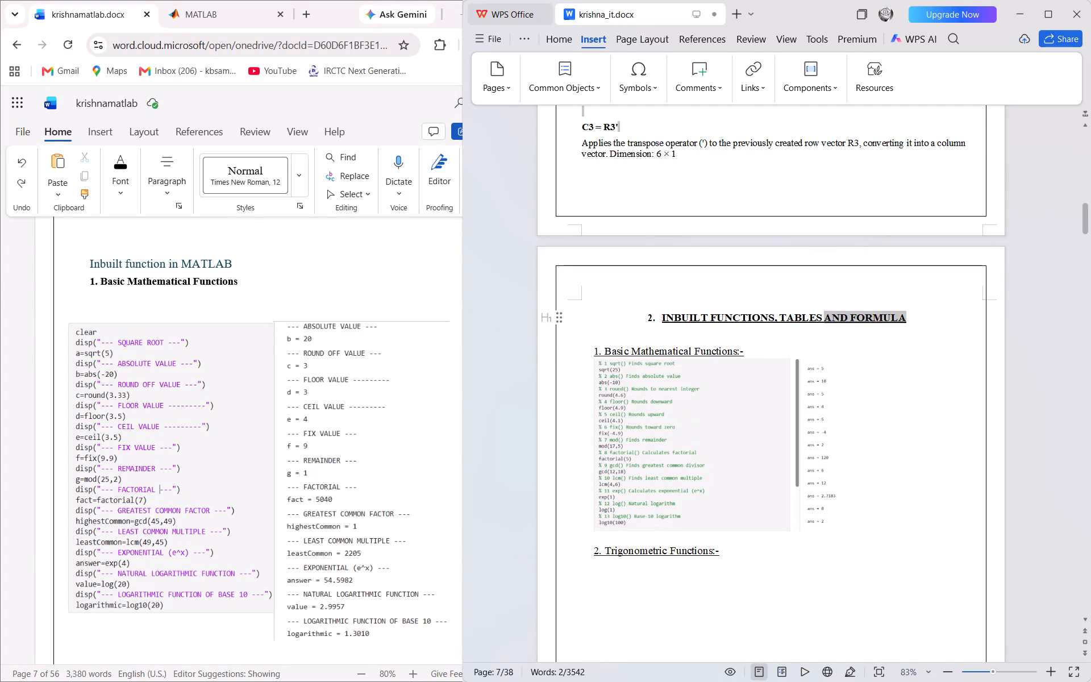
Copy the Basic Mathematical Functions code and output pictures from krishnamatlab.
left_click(672, 403)
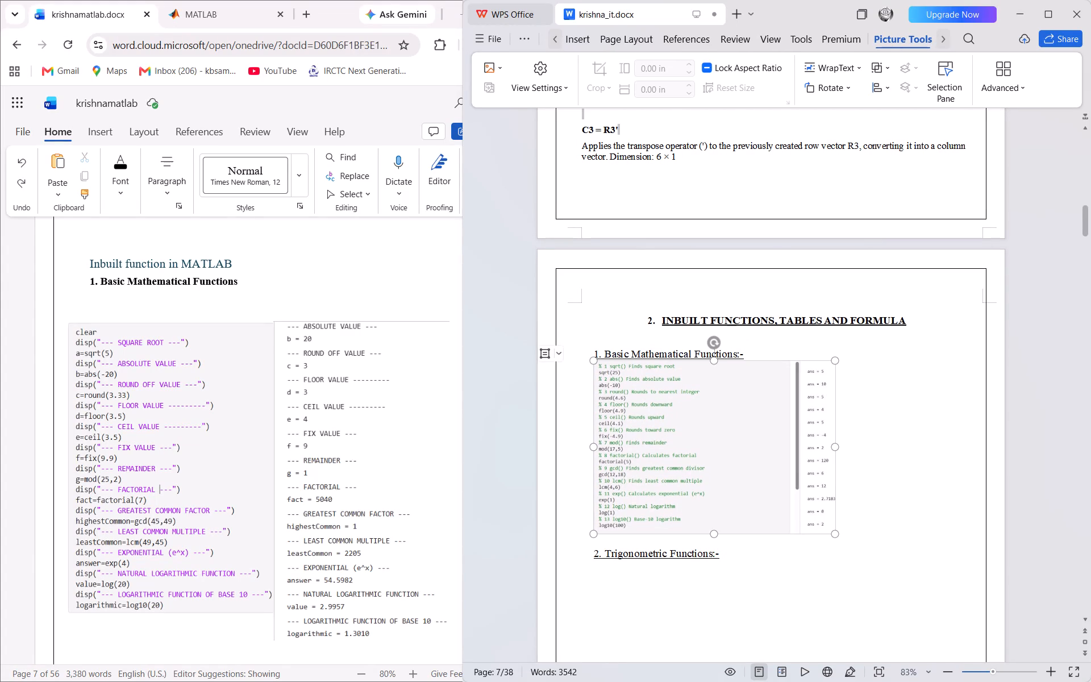
left_click(197, 420)
left_click(222, 417)
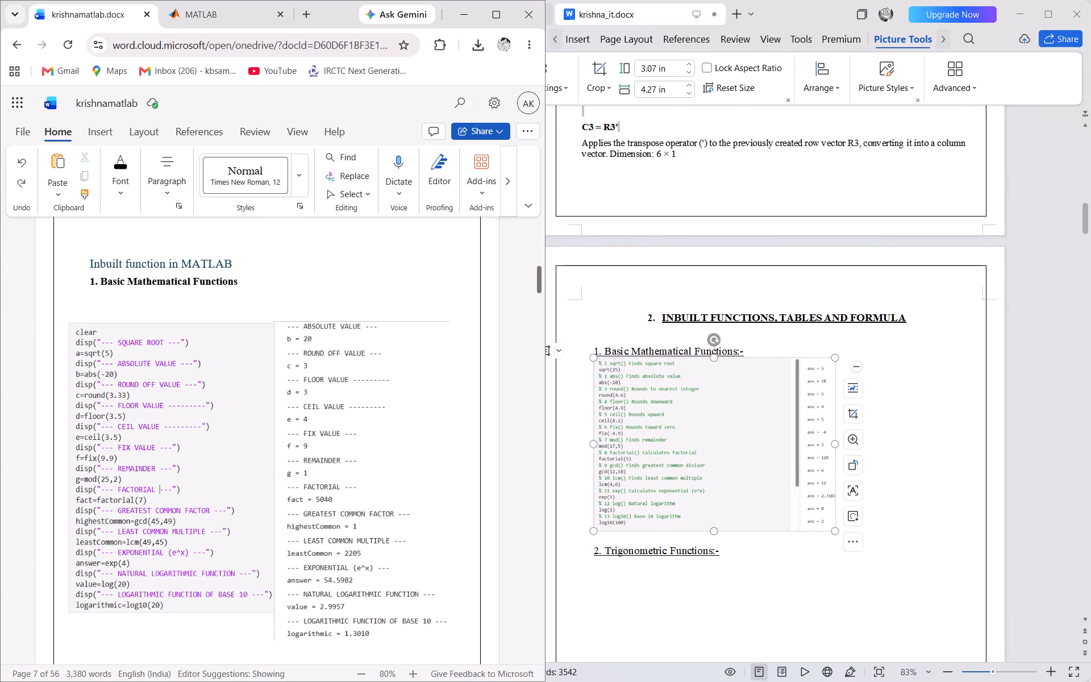
left_click(235, 489)
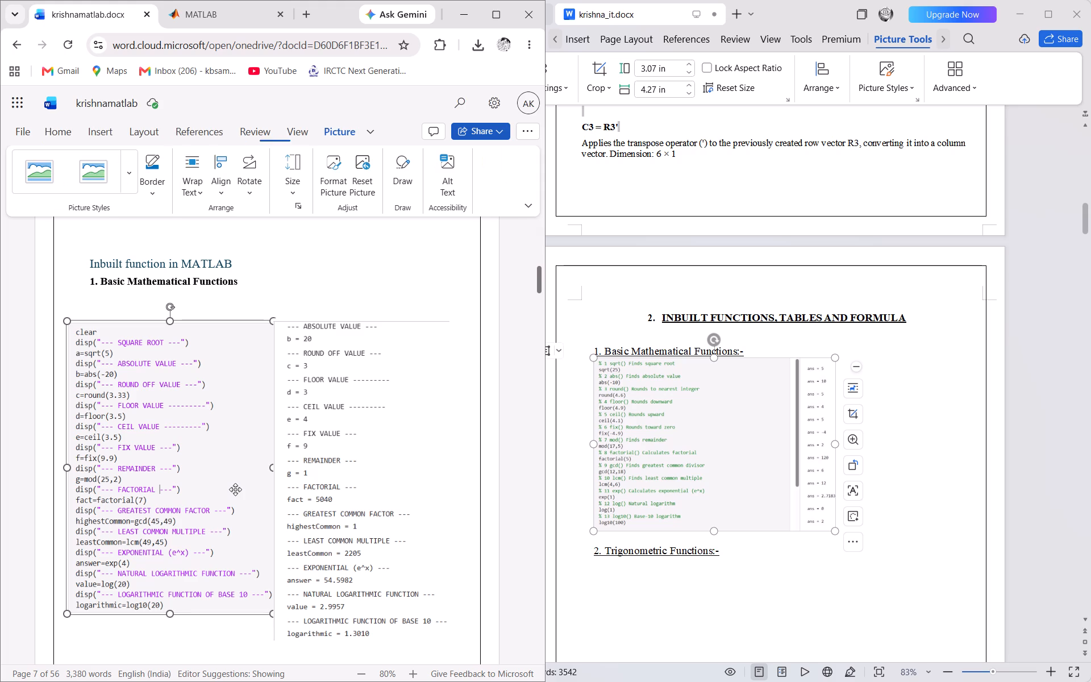
key("ctrl+c")
key("ctrl+c")
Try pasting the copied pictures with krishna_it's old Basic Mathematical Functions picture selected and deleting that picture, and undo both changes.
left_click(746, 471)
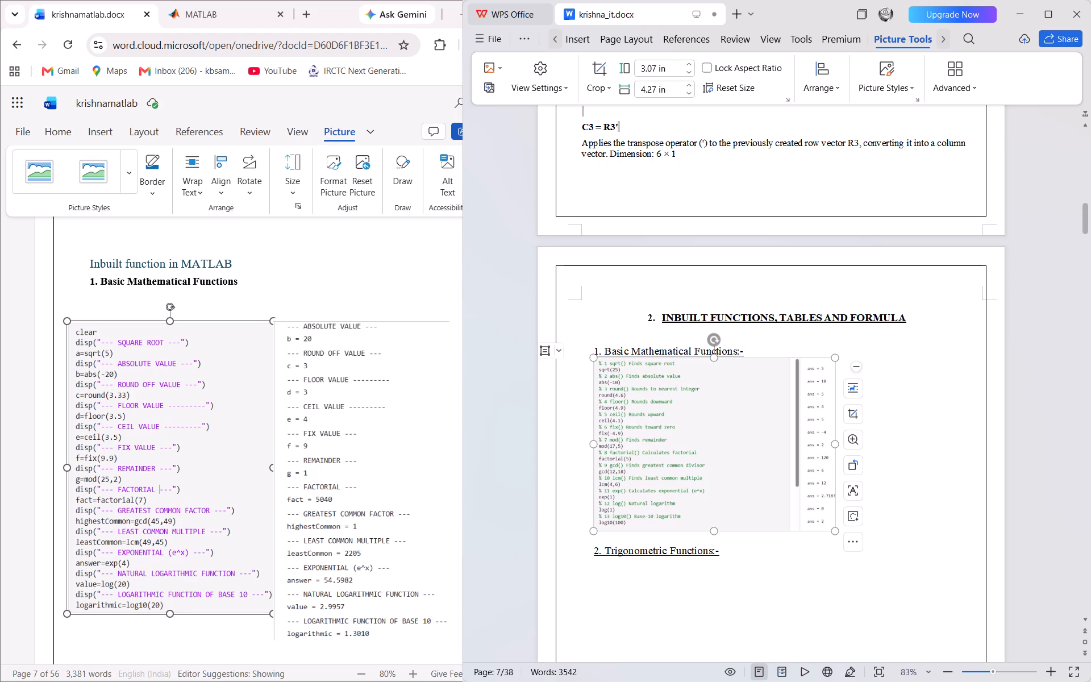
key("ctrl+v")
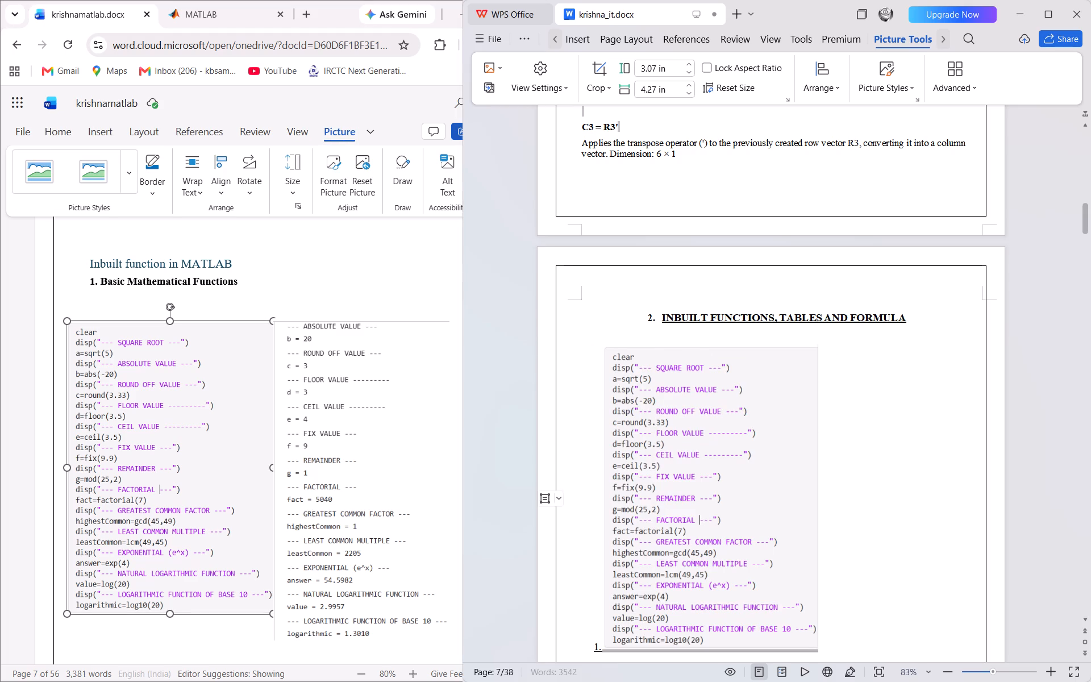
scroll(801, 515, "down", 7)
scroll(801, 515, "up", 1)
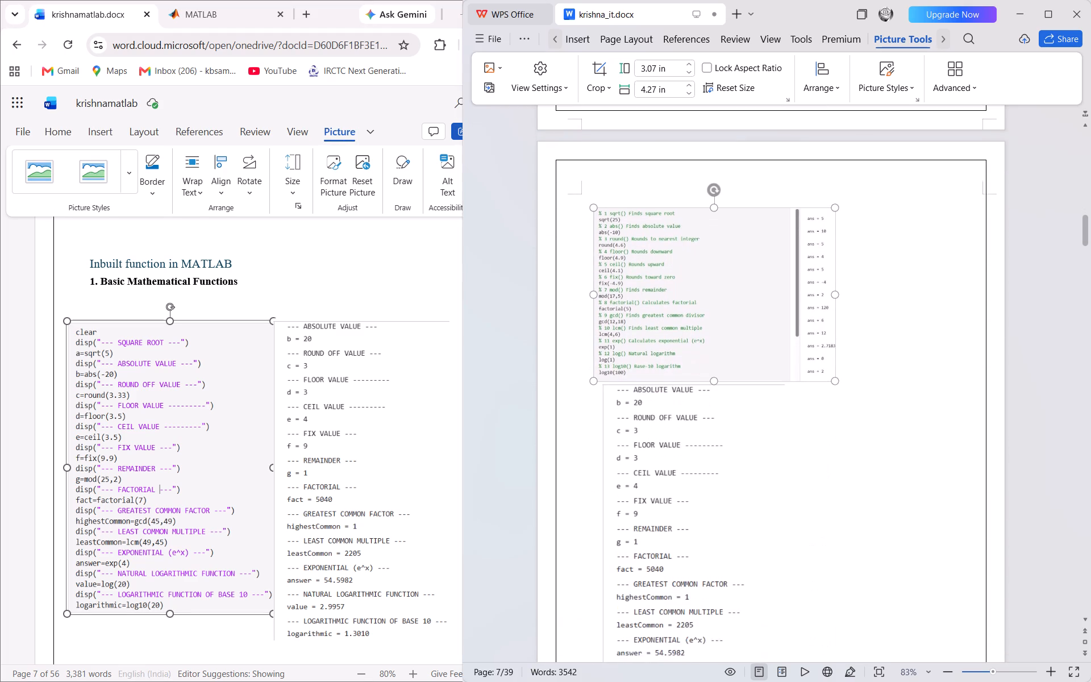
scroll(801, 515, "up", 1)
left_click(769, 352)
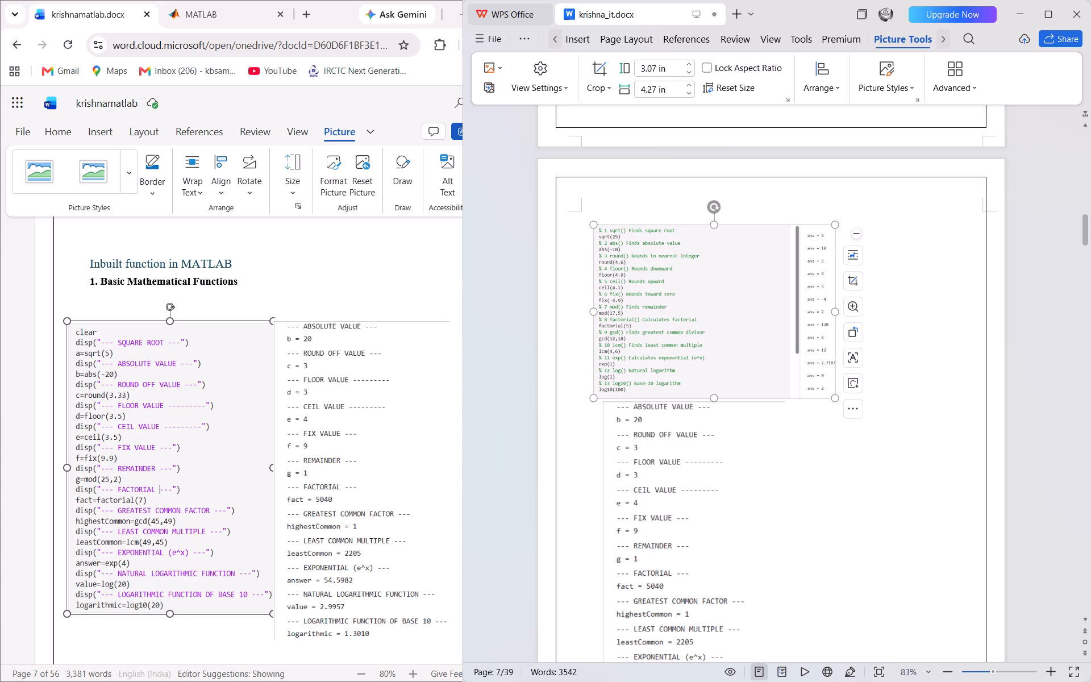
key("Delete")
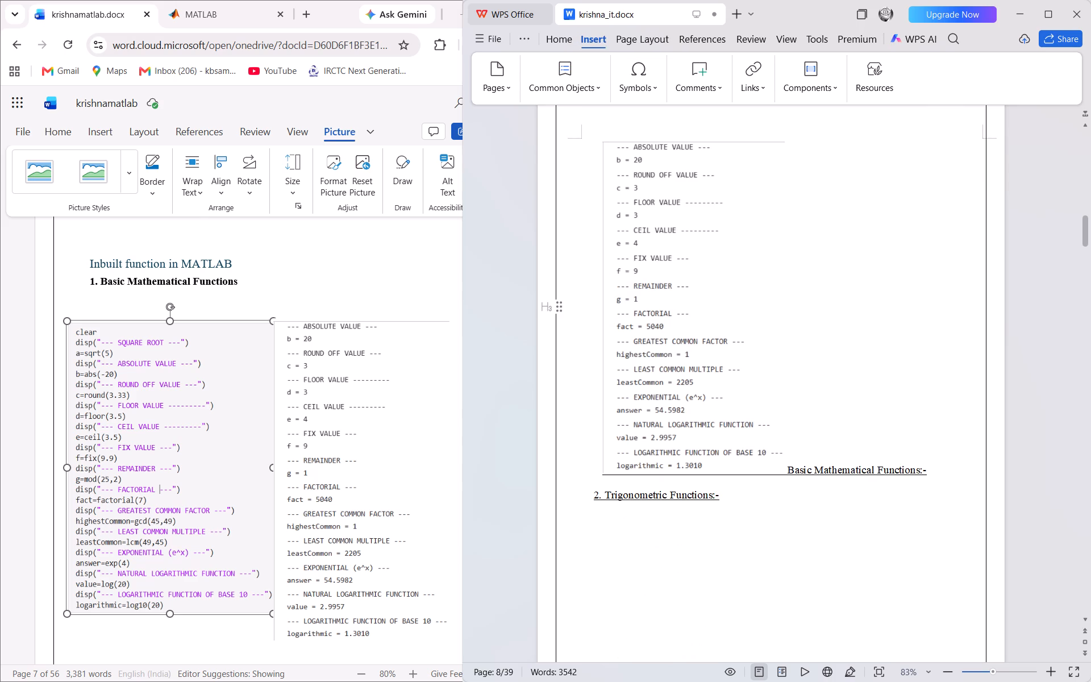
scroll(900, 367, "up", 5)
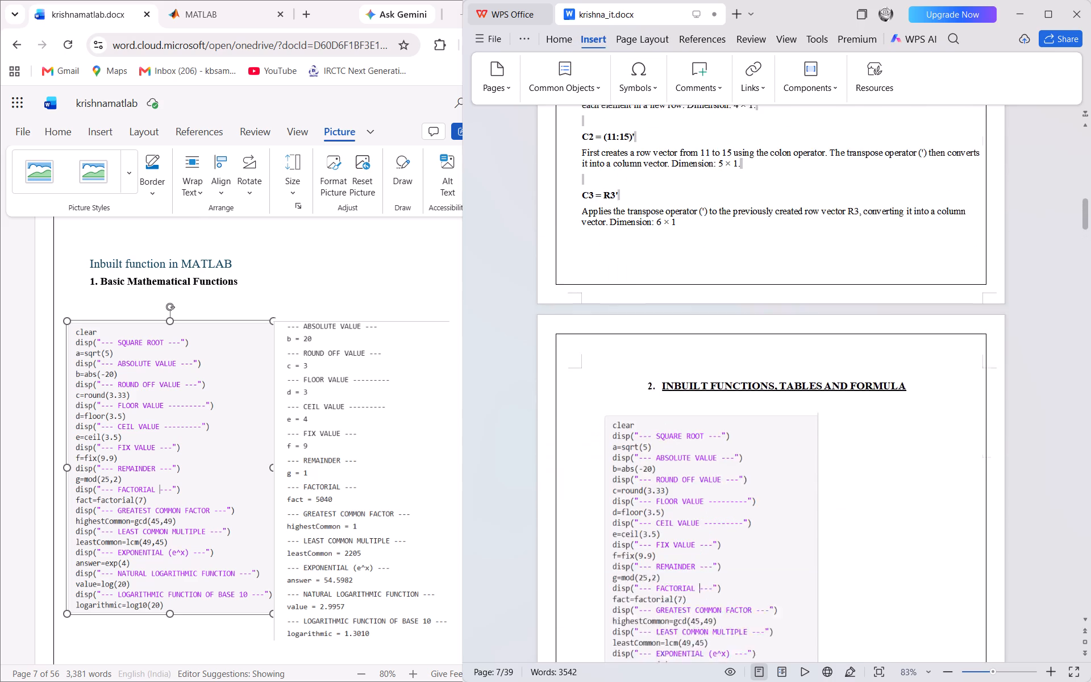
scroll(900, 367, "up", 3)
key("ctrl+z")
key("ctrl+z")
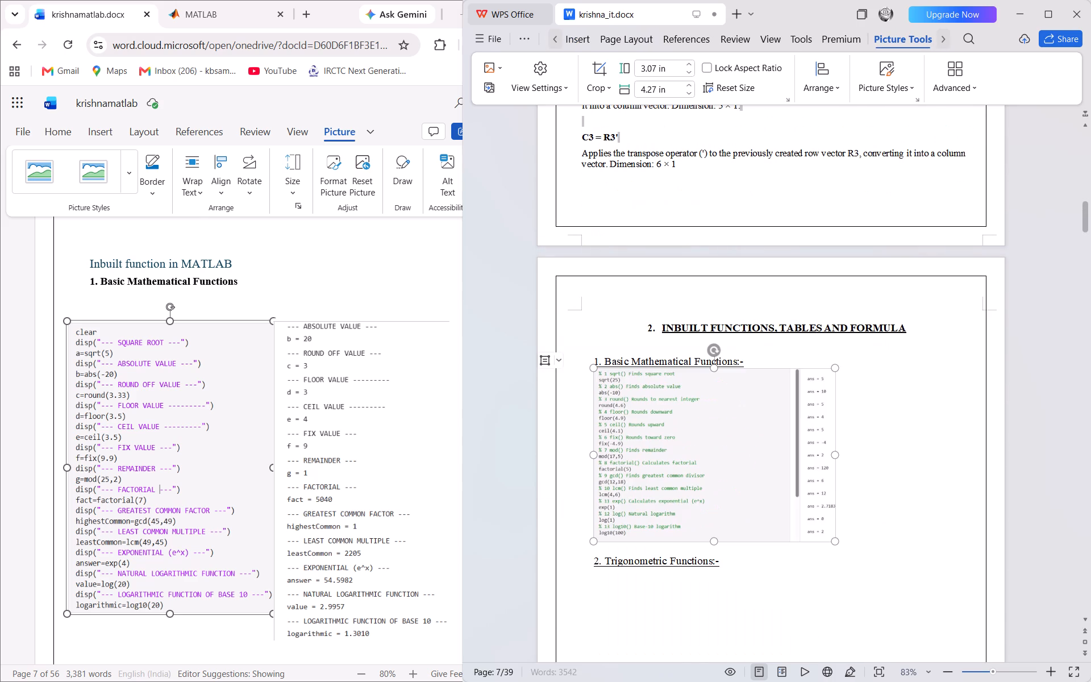
Delete the old code and output picture under the Basic Mathematical Functions heading in krishna_it.
left_click(722, 467)
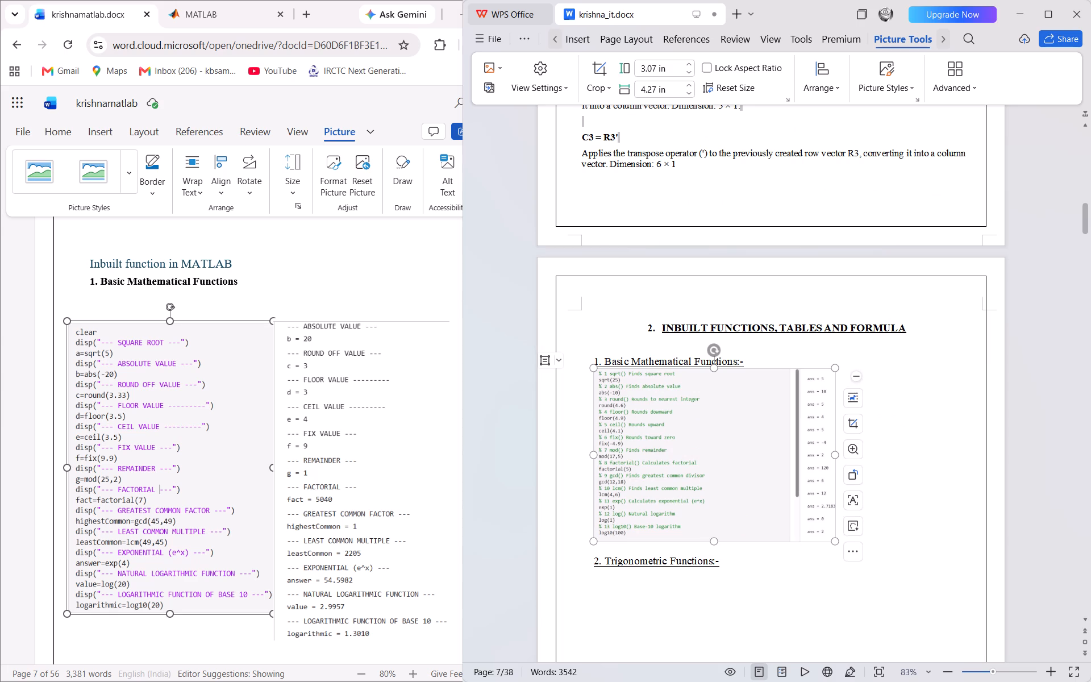
left_click(721, 495)
key("Delete")
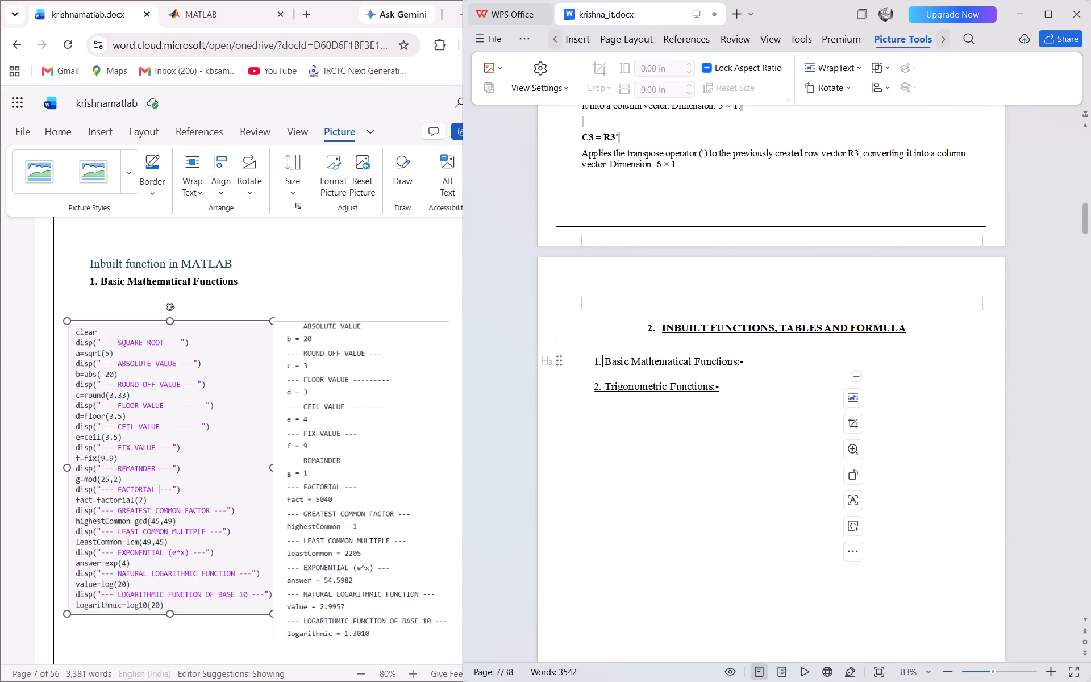
Paste krishnamatlab's Basic Mathematical Functions code and output pictures on a new unnumbered line below that heading in krishna_it.
left_click(757, 362)
key("Return")
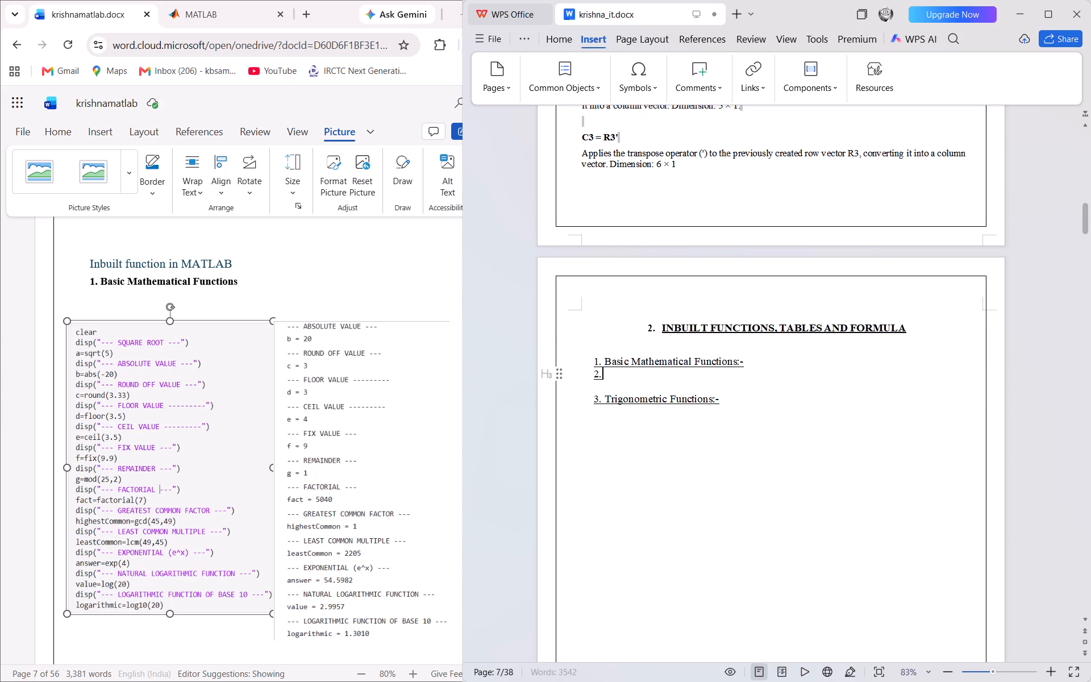
key("BackSpace")
left_click(225, 456)
key("ctrl+c")
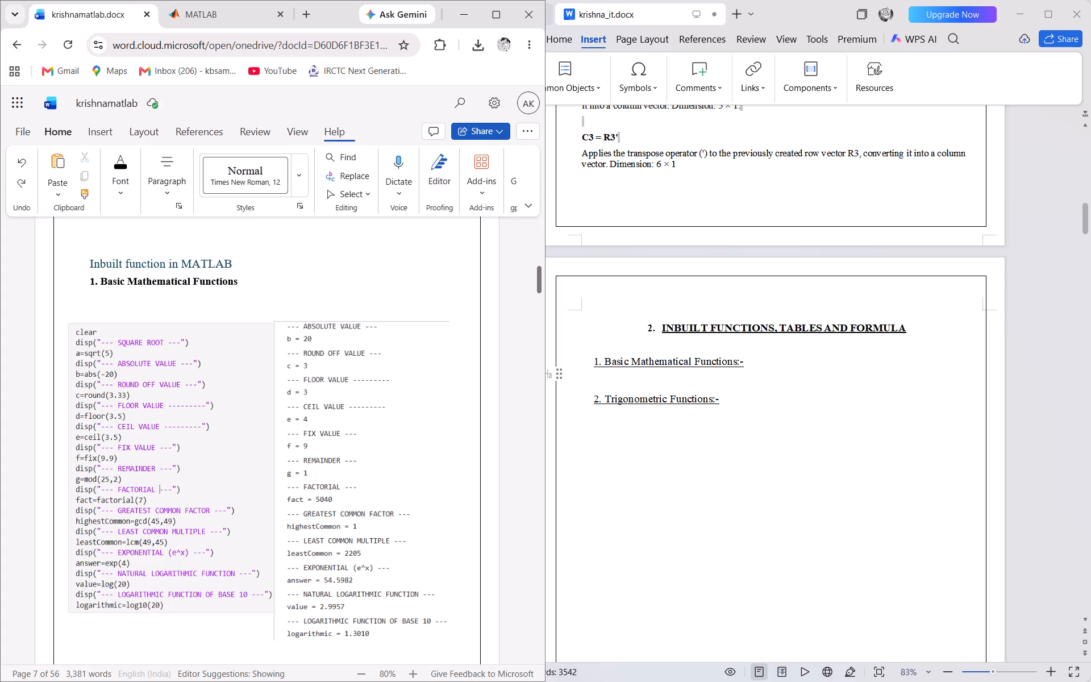
left_click(611, 376)
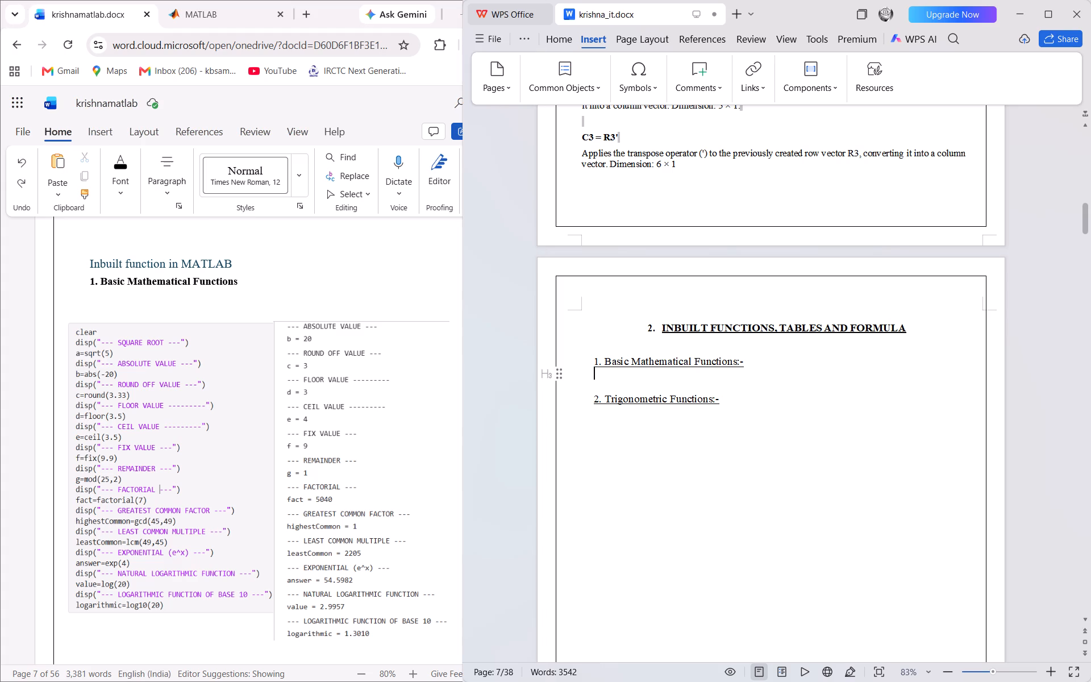
key("ctrl+v")
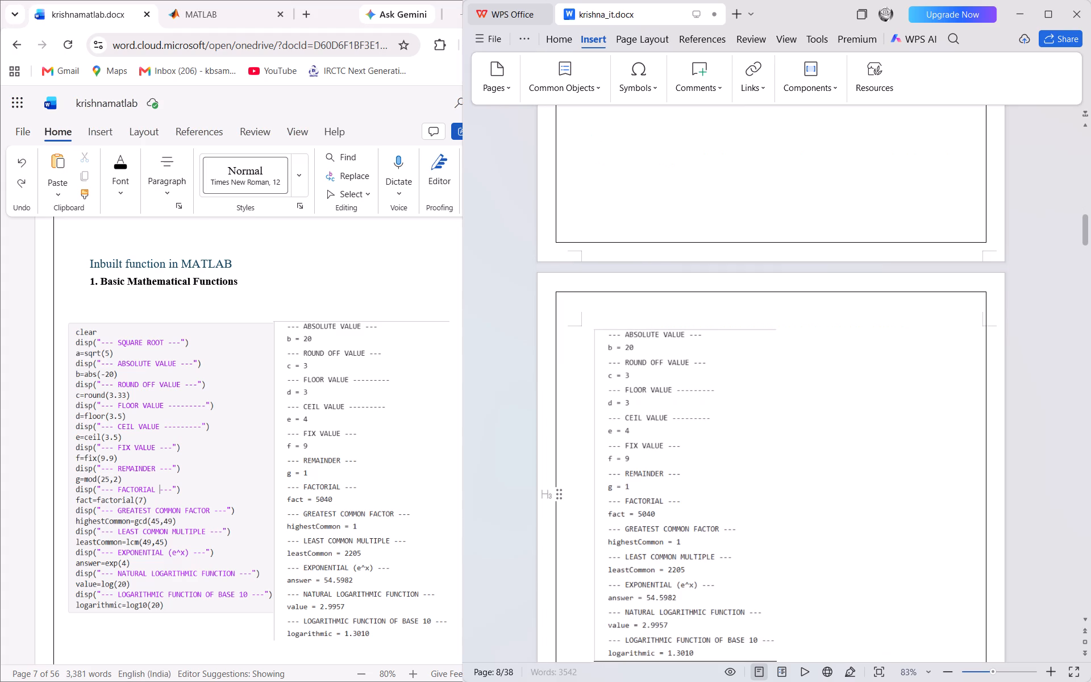
scroll(697, 382, "up", 4)
scroll(697, 382, "down", 2)
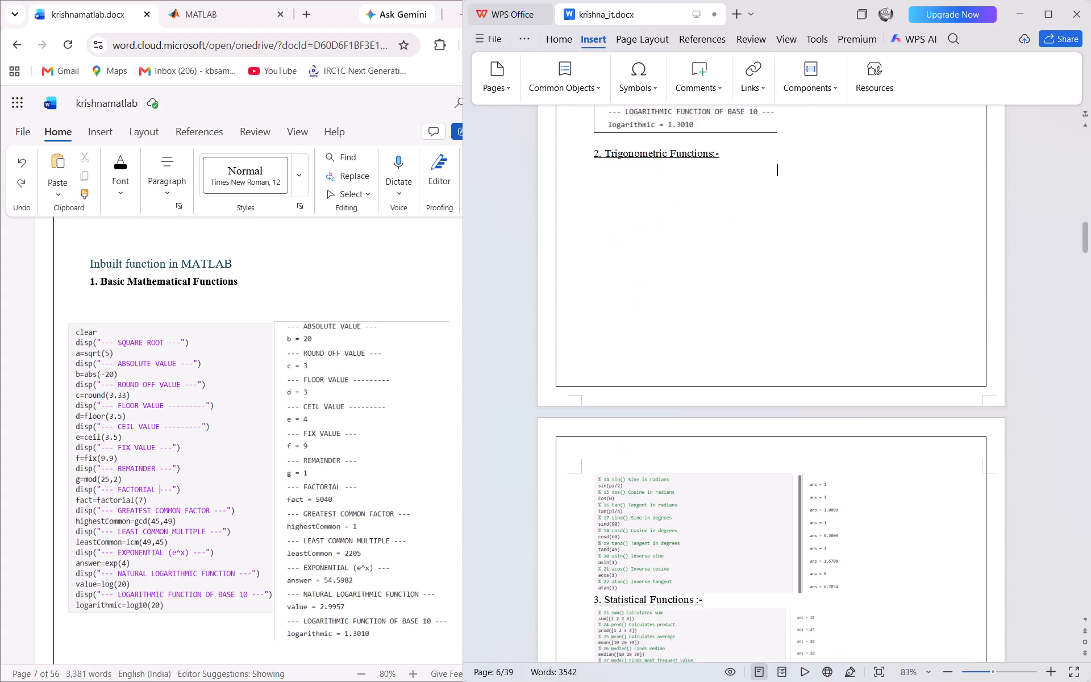
Set the pasted Basic Mathematical Functions output picture's text wrapping to Square.
scroll(697, 382, "up", 5)
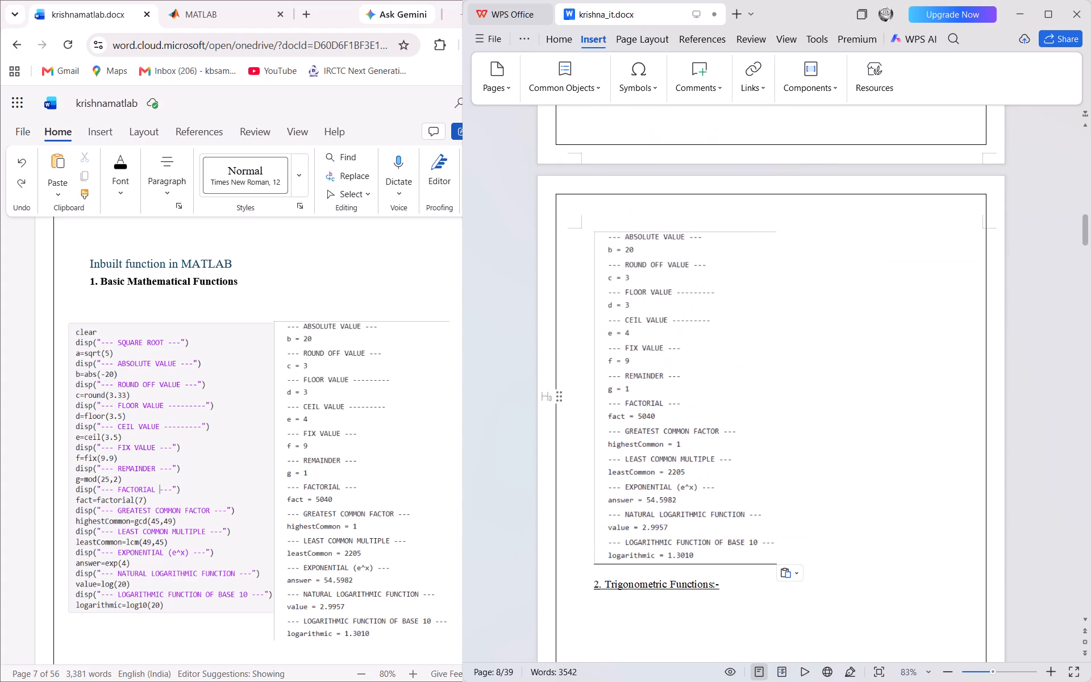
left_click(705, 377)
right_click(705, 377)
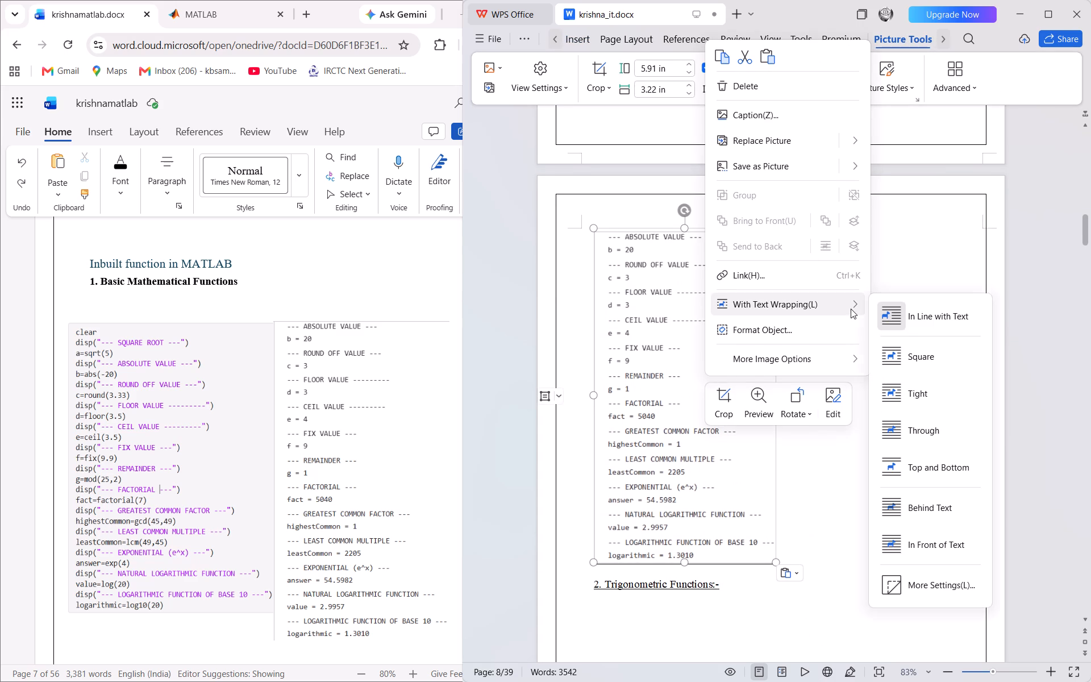
left_click(933, 361)
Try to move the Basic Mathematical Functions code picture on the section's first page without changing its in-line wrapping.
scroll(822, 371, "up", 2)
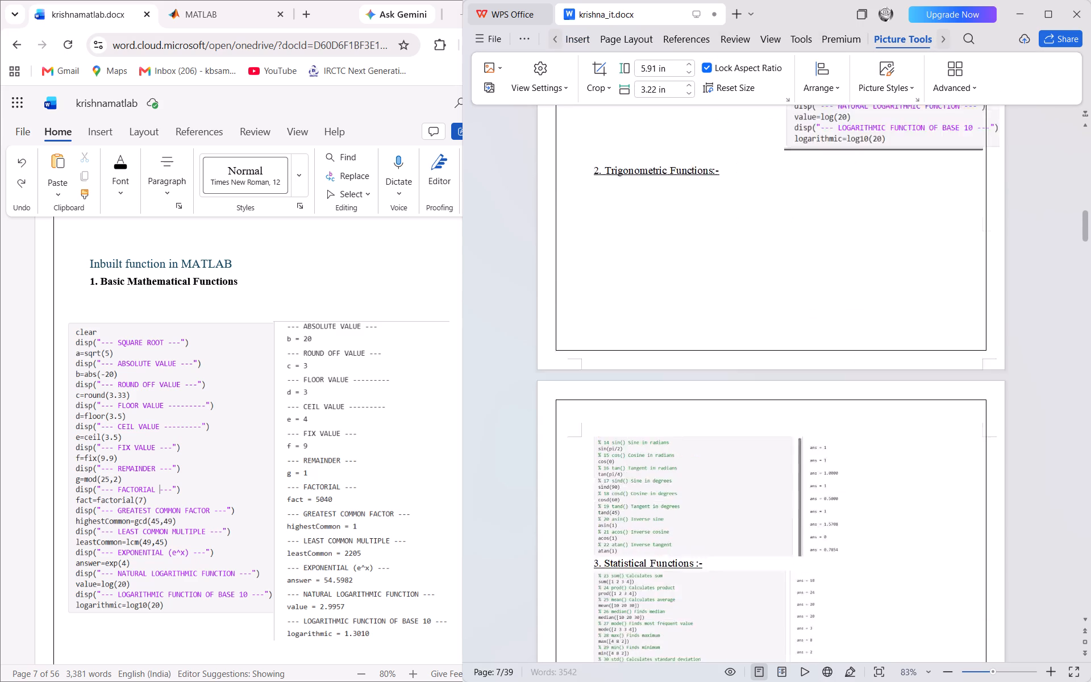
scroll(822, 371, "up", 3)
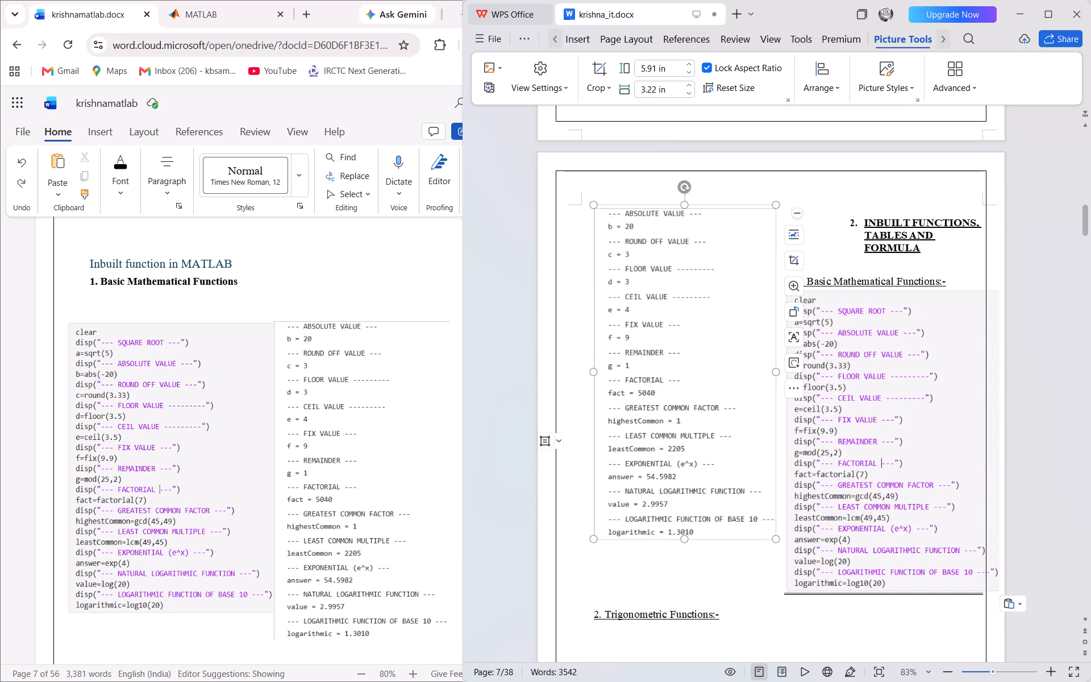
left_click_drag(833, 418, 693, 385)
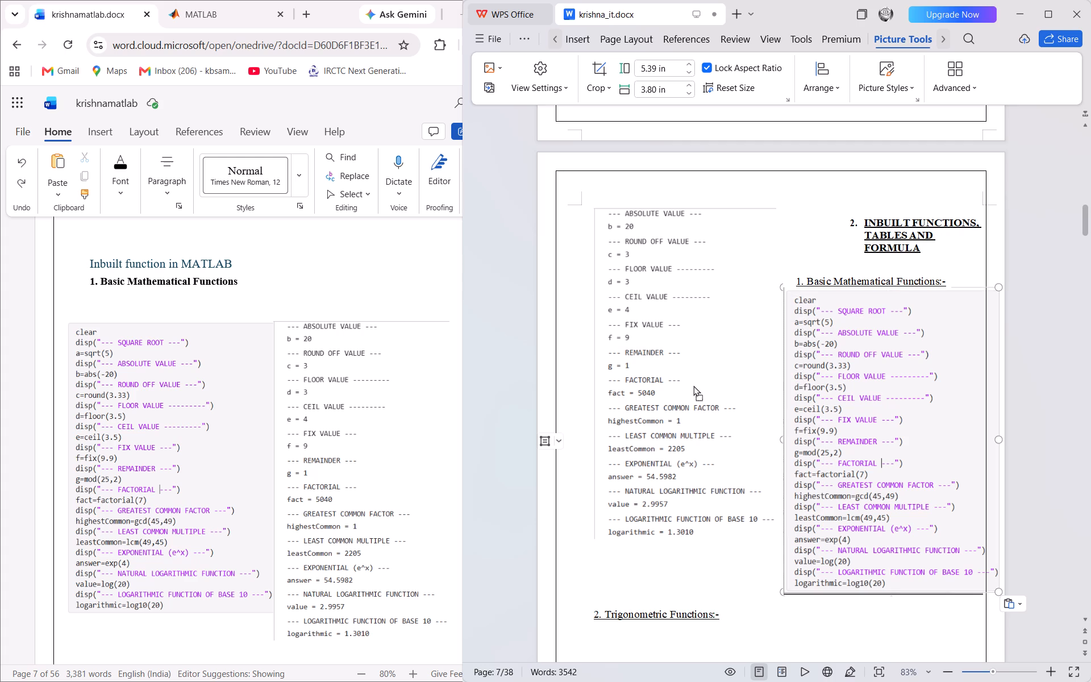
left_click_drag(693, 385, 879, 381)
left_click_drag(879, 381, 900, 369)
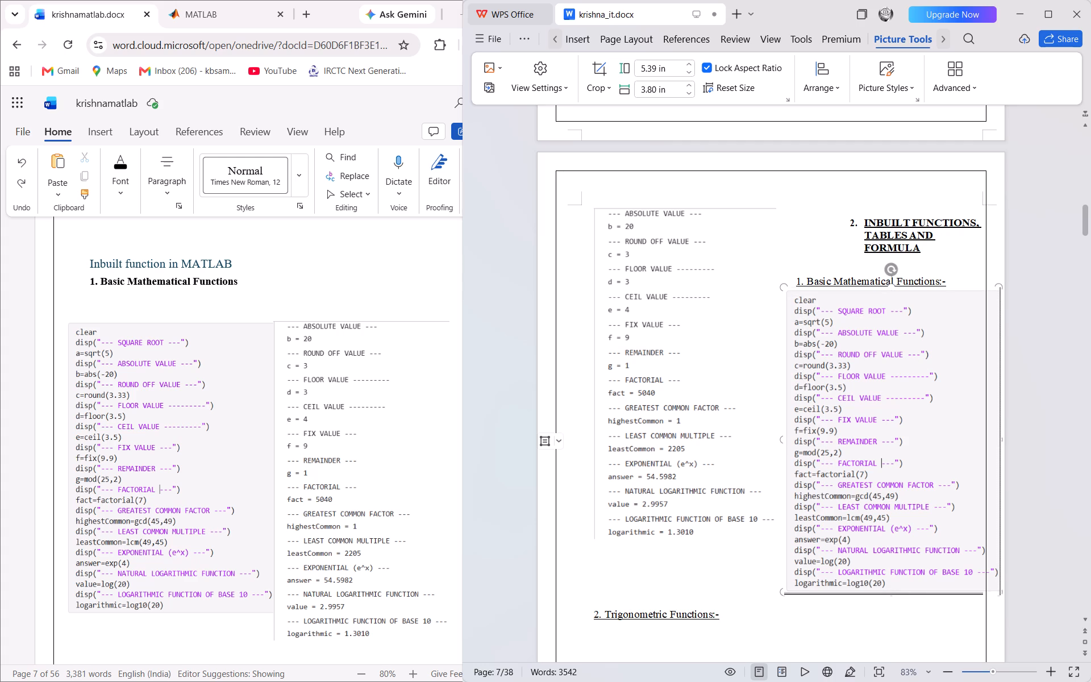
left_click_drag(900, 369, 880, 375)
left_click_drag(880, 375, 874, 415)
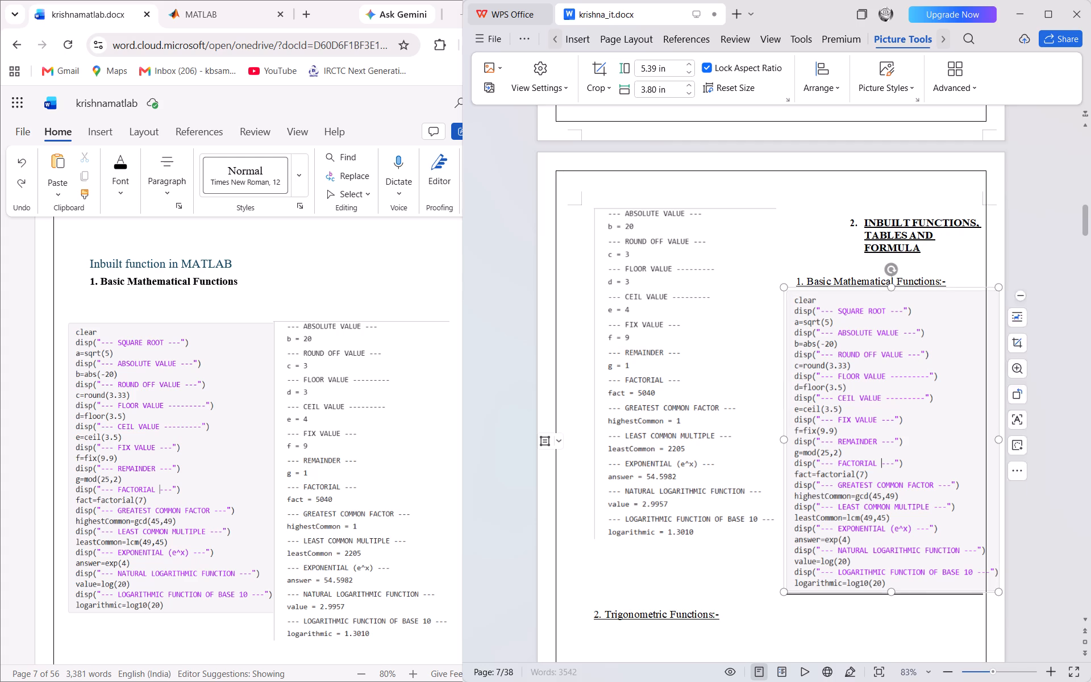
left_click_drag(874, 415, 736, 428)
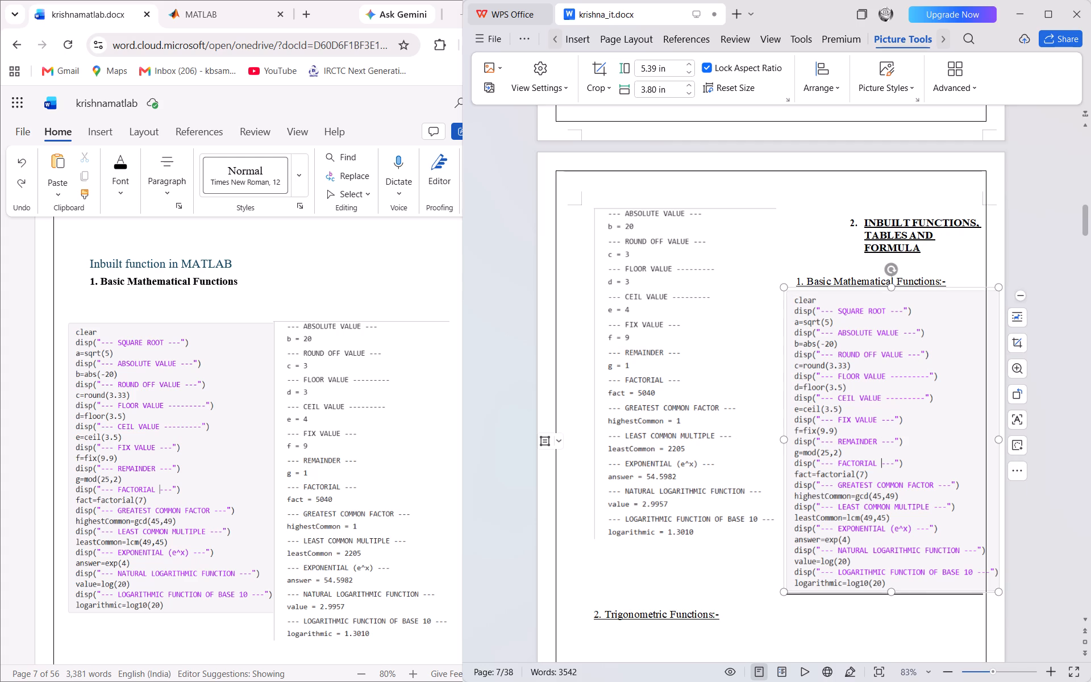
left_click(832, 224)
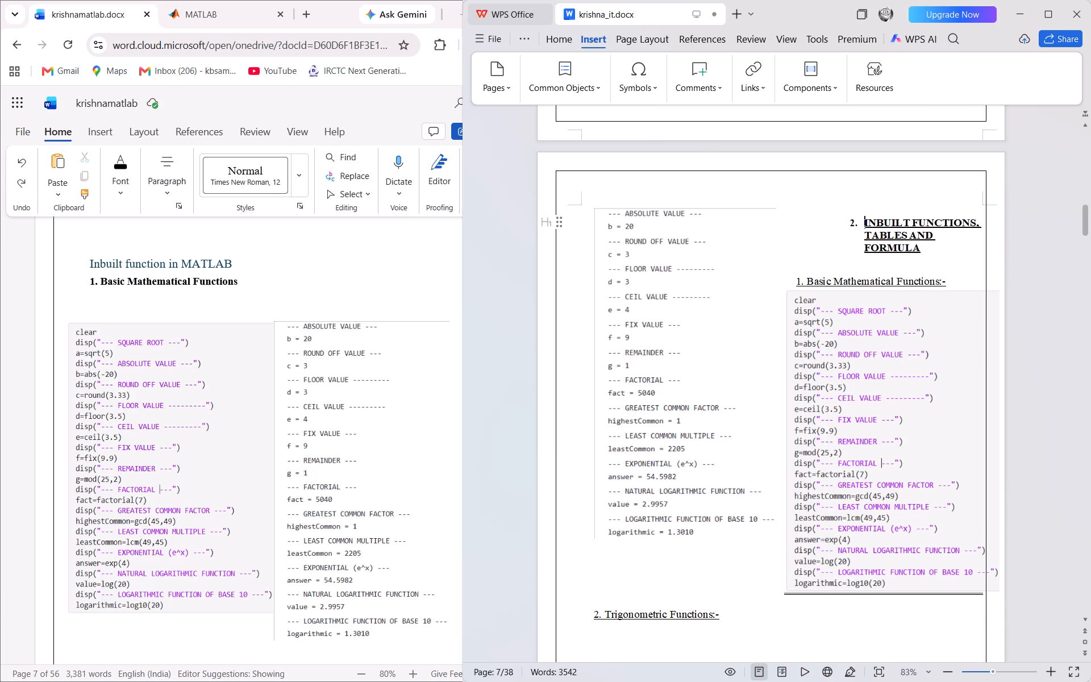
Move the output picture below the INBUILT FUNCTIONS, TABLES AND FORMULA title so the title fits on one line.
left_click(705, 277)
left_click_drag(705, 277, 701, 335)
left_click_drag(701, 335, 699, 406)
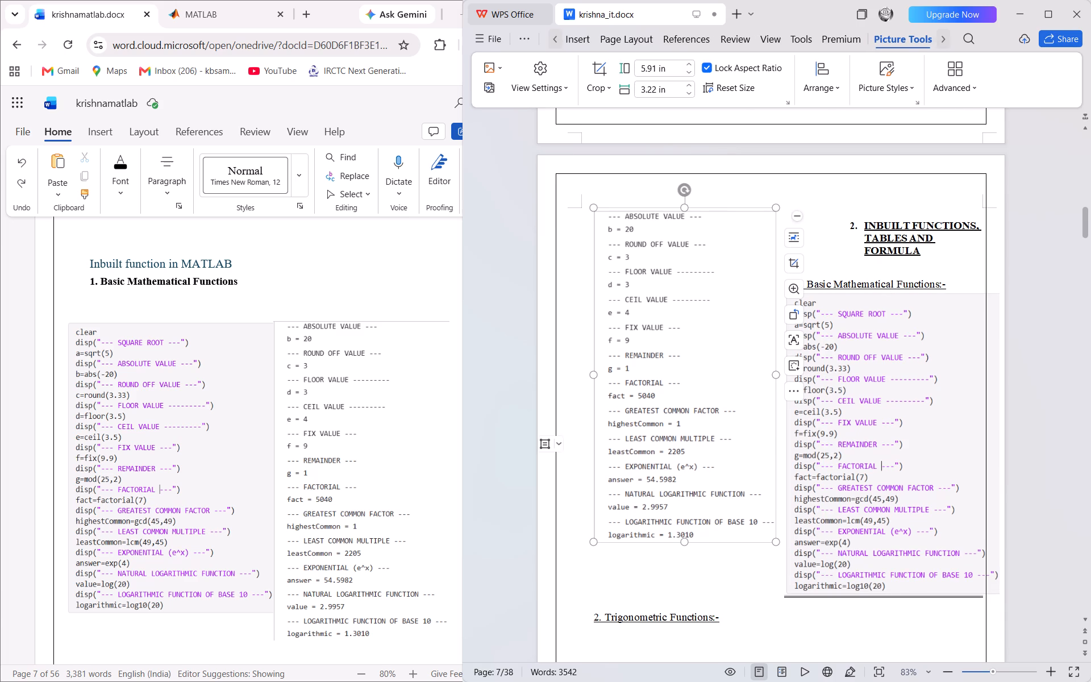
left_click_drag(699, 406, 697, 407)
left_click(1069, 45)
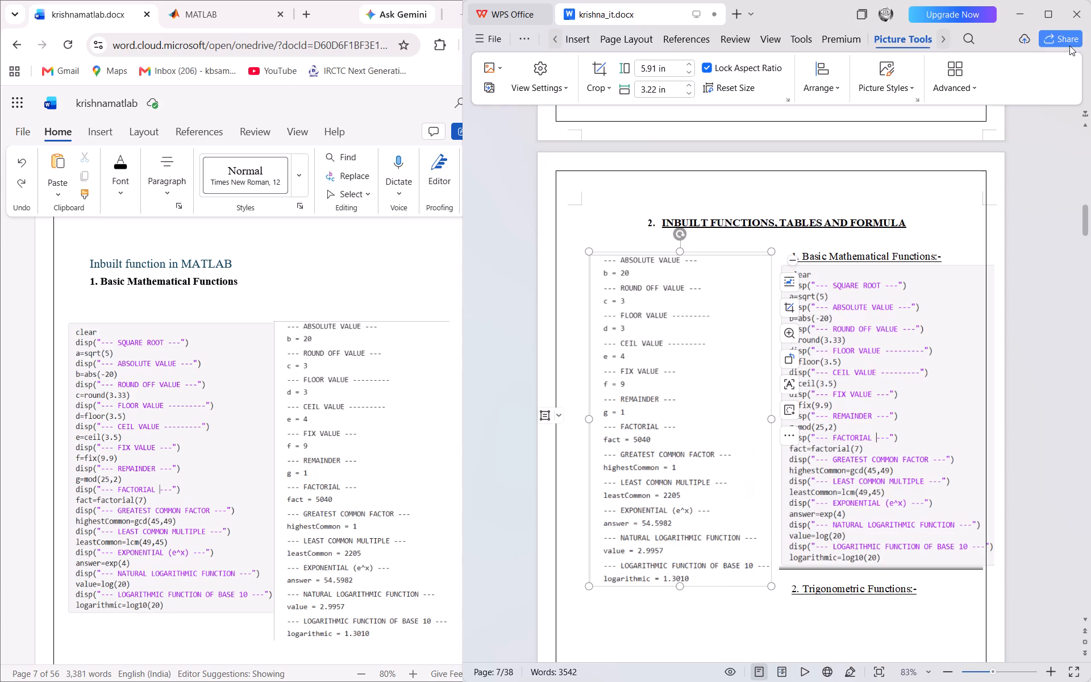
Set the code picture's text wrapping to Square and move it to the left half of the page.
left_click(909, 366)
right_click(909, 366)
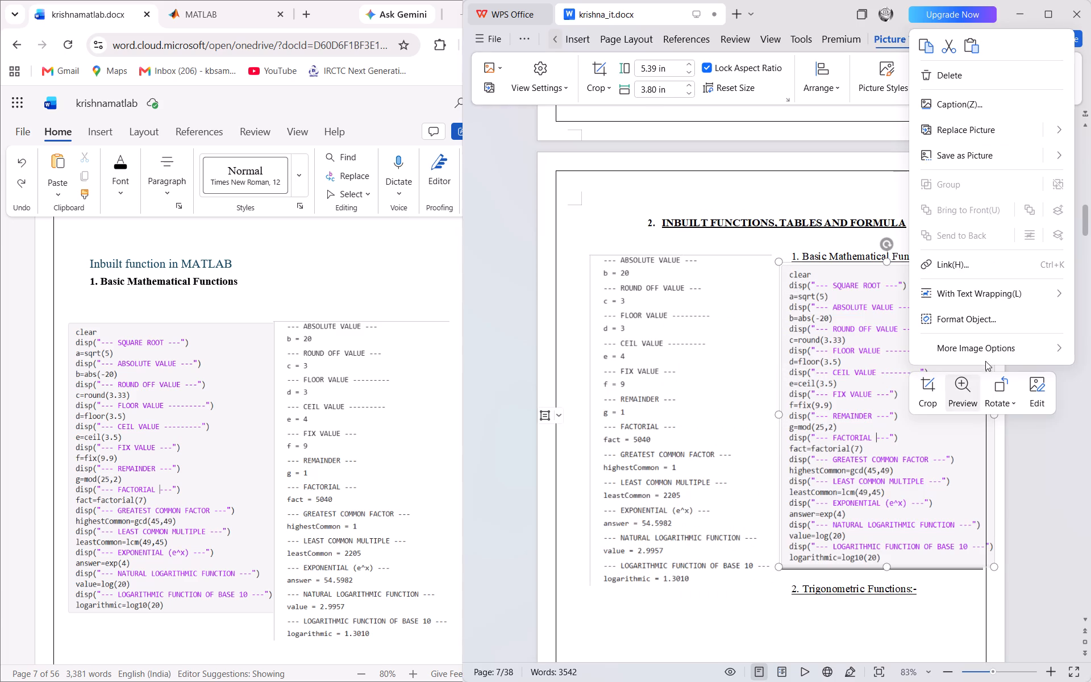
left_click(840, 356)
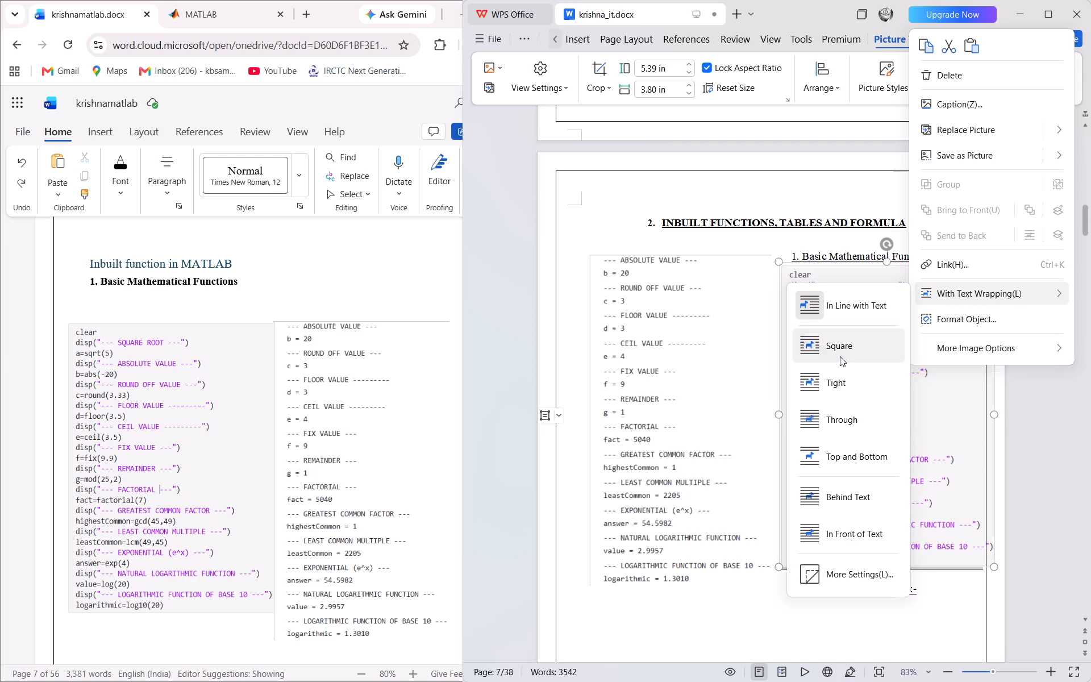
left_click_drag(848, 479, 642, 492)
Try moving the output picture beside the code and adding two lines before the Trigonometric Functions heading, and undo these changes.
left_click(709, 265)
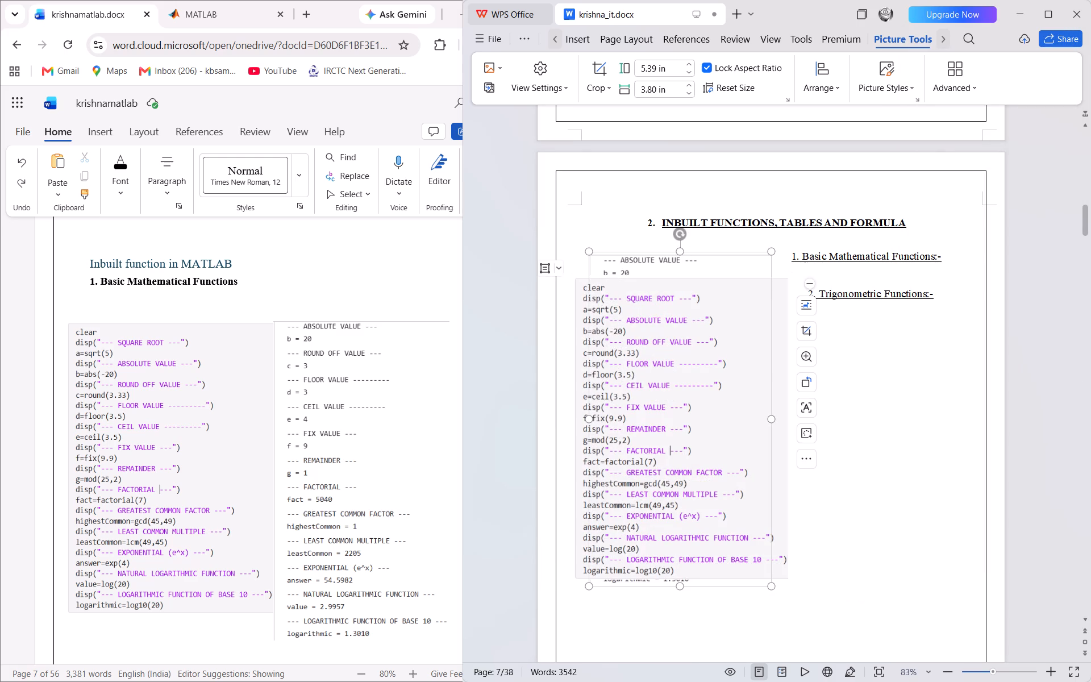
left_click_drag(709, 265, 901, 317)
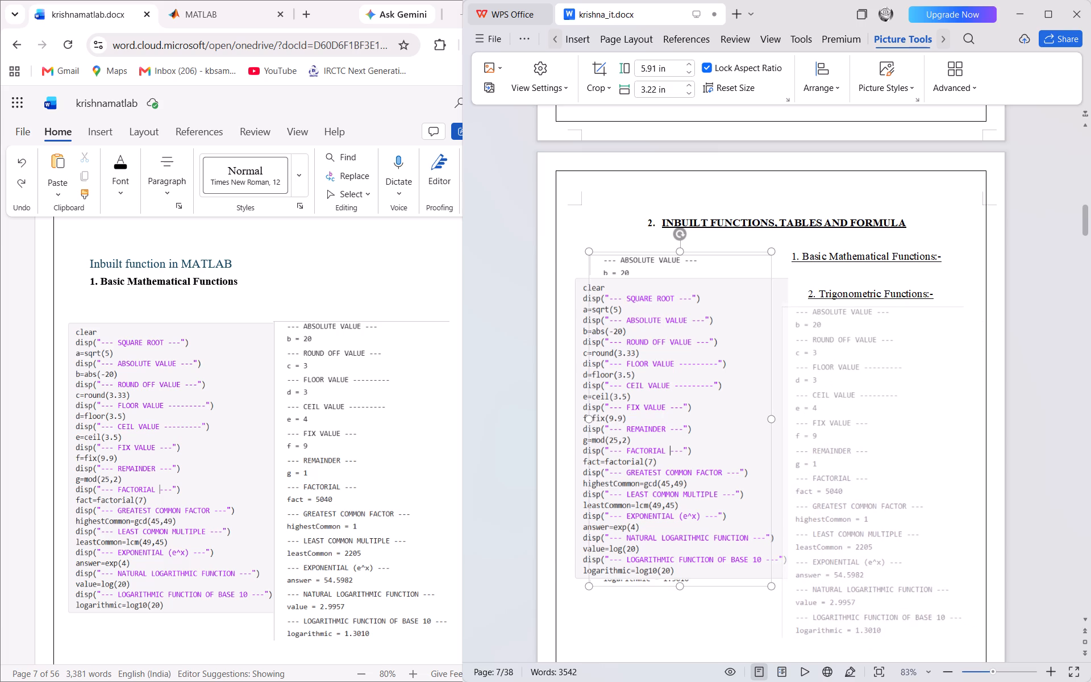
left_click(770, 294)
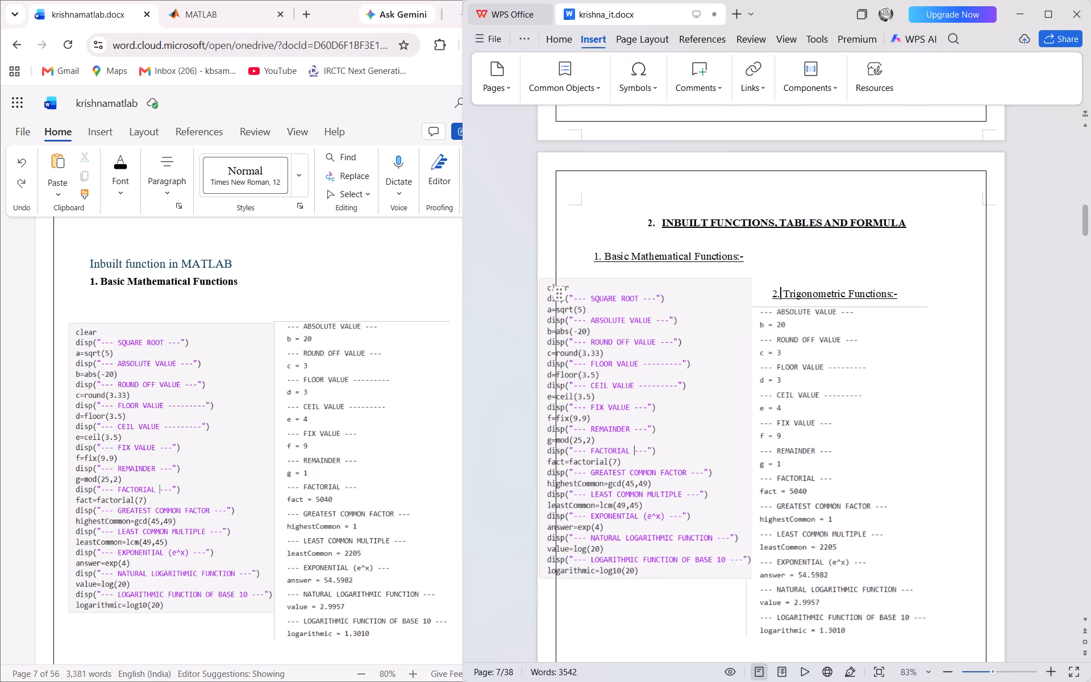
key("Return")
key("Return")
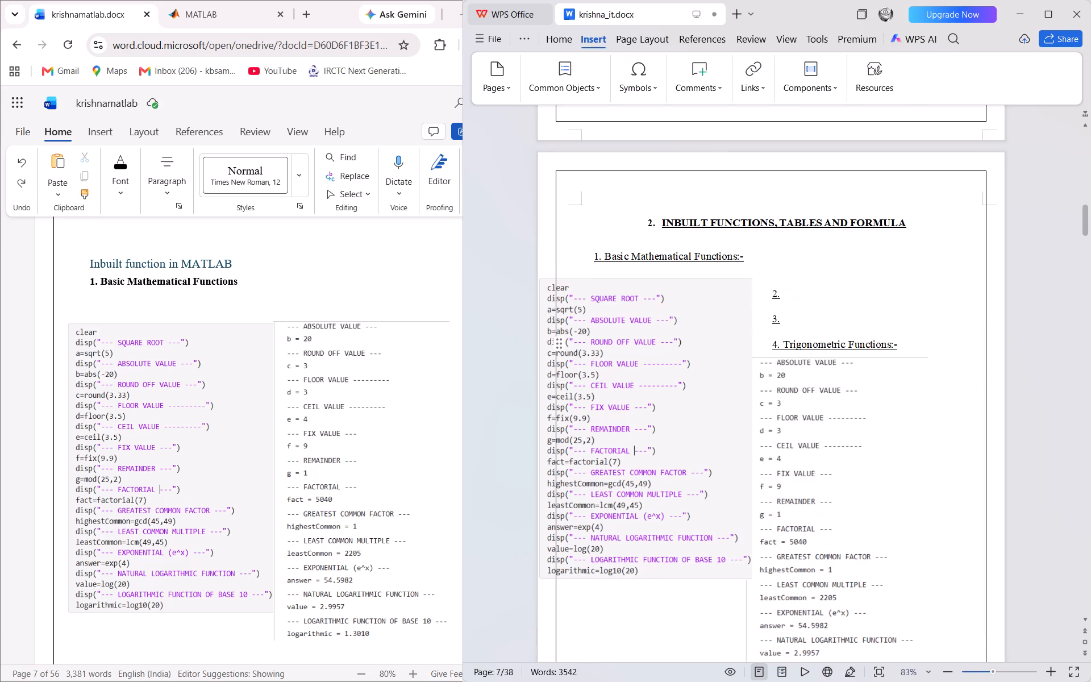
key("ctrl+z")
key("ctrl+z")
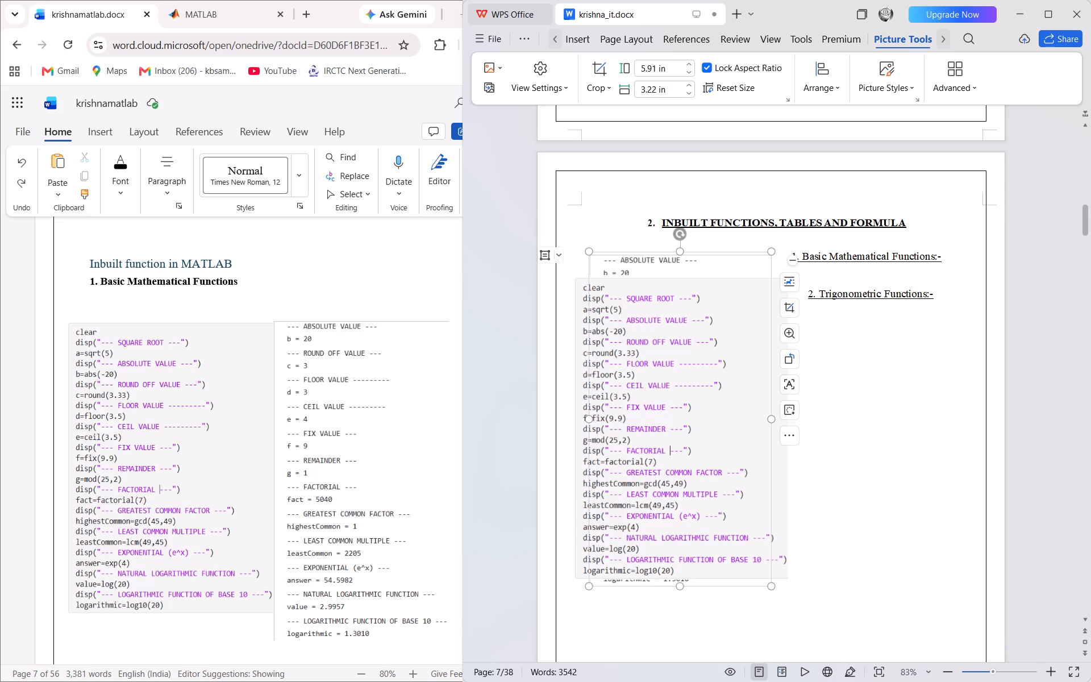
Insert a page break after the Basic Mathematical Functions heading and remove the empty numbered item before Trigonometric Functions.
left_click(943, 257)
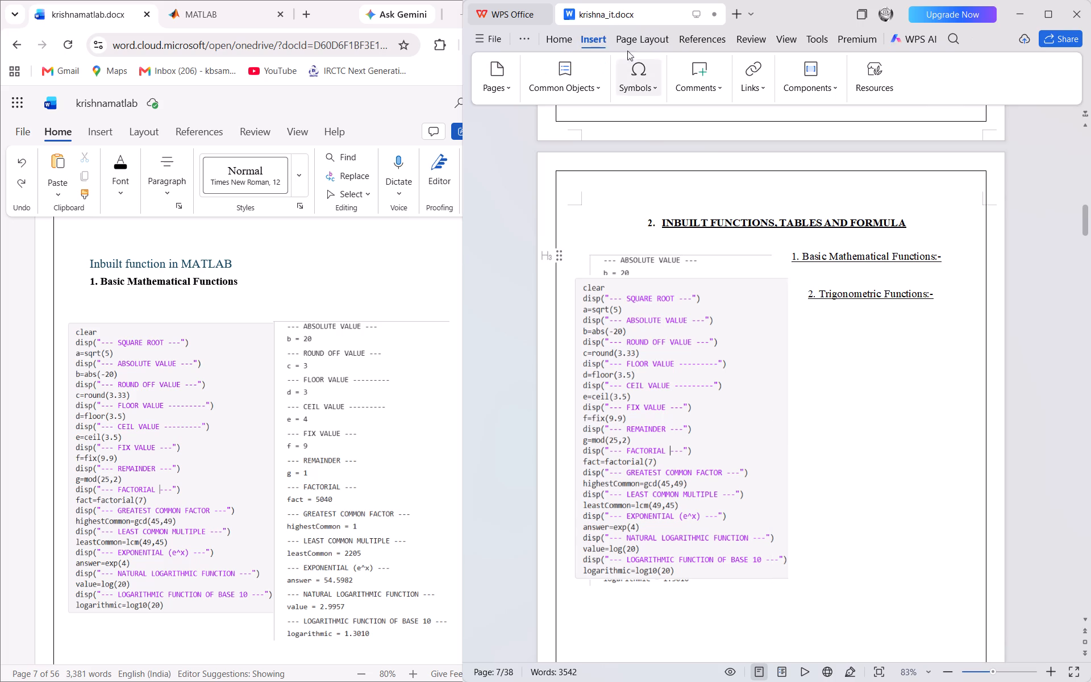
left_click(506, 84)
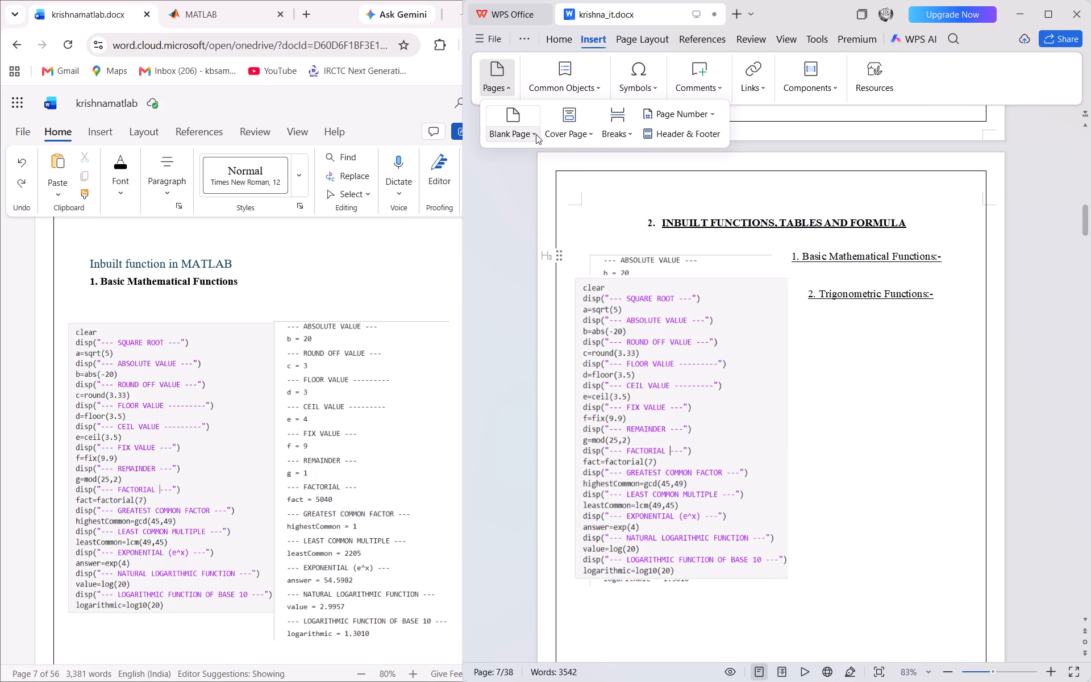
left_click(536, 134)
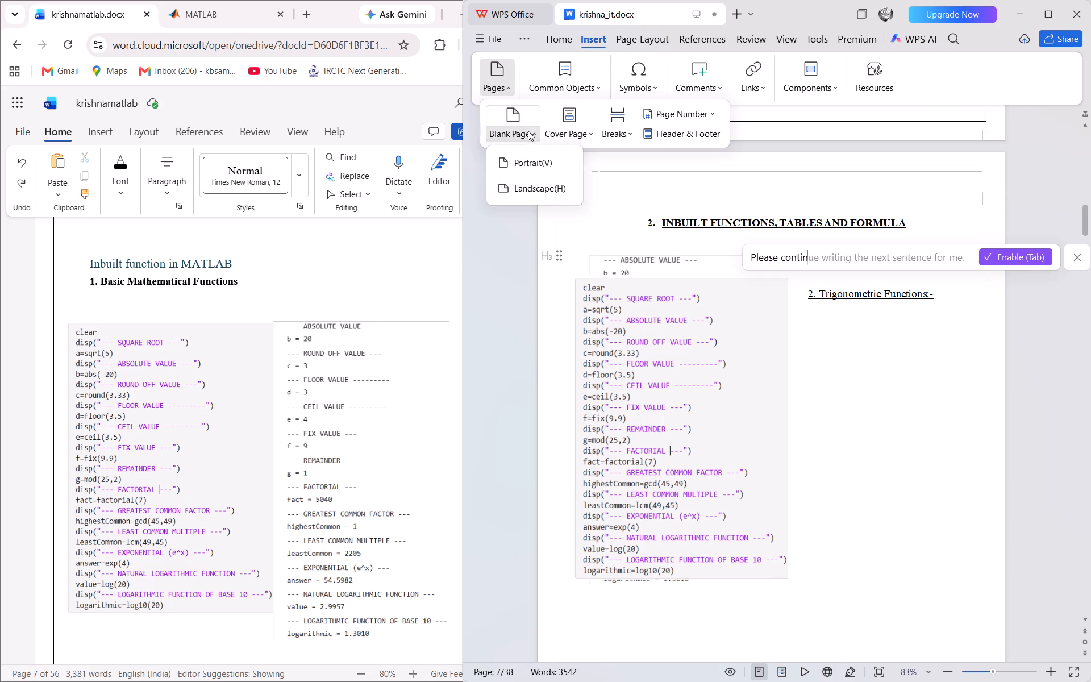
left_click(621, 113)
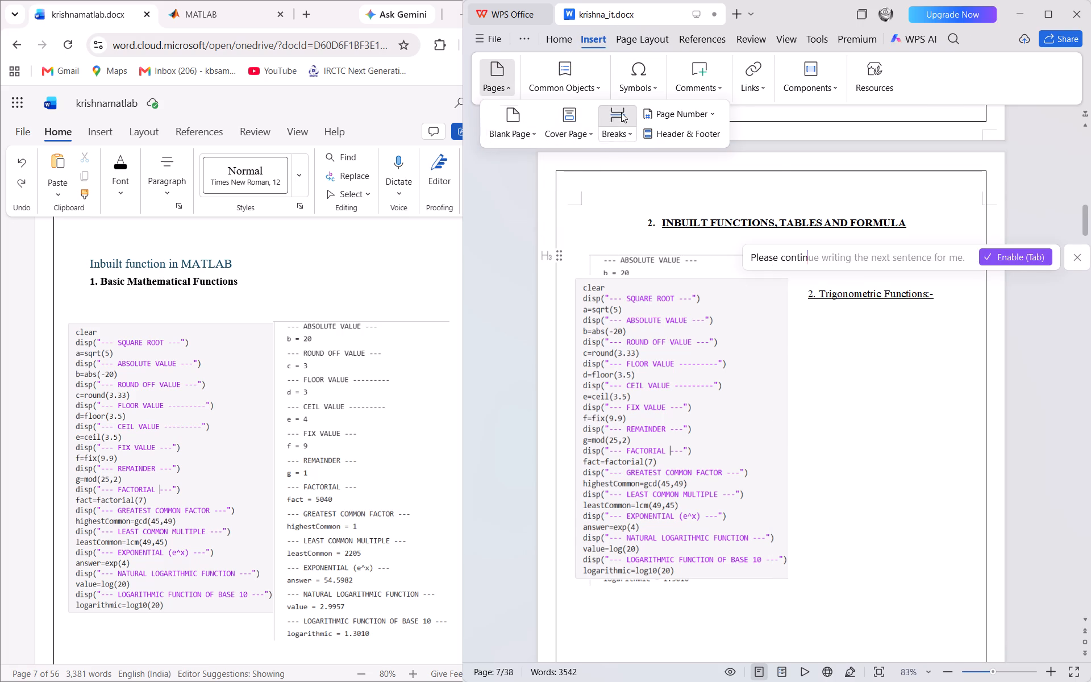
scroll(719, 395, "up", 3)
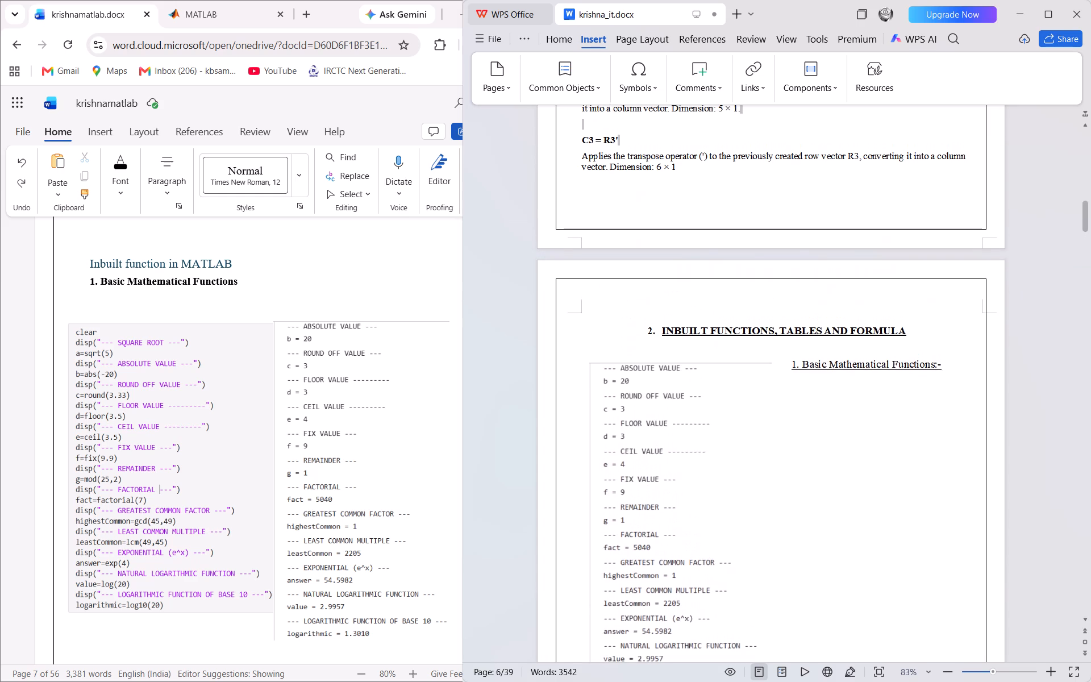
scroll(789, 450, "down", 6)
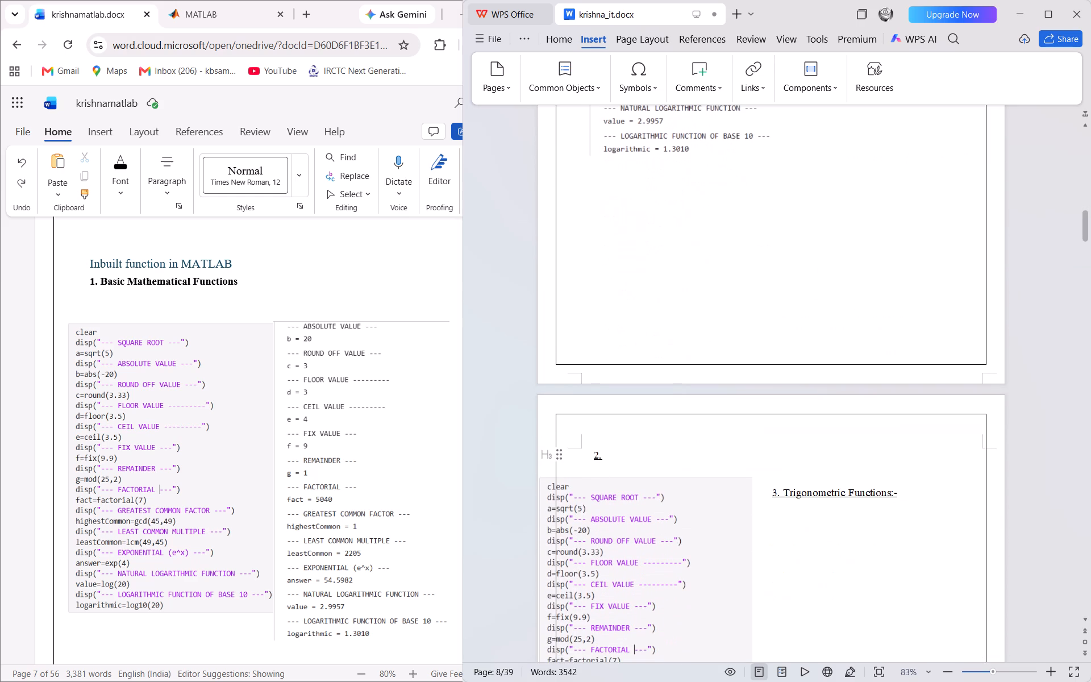
key("BackSpace")
Move the code picture from the Trigonometric Functions page back to the Basic Mathematical Functions page.
left_click(690, 514)
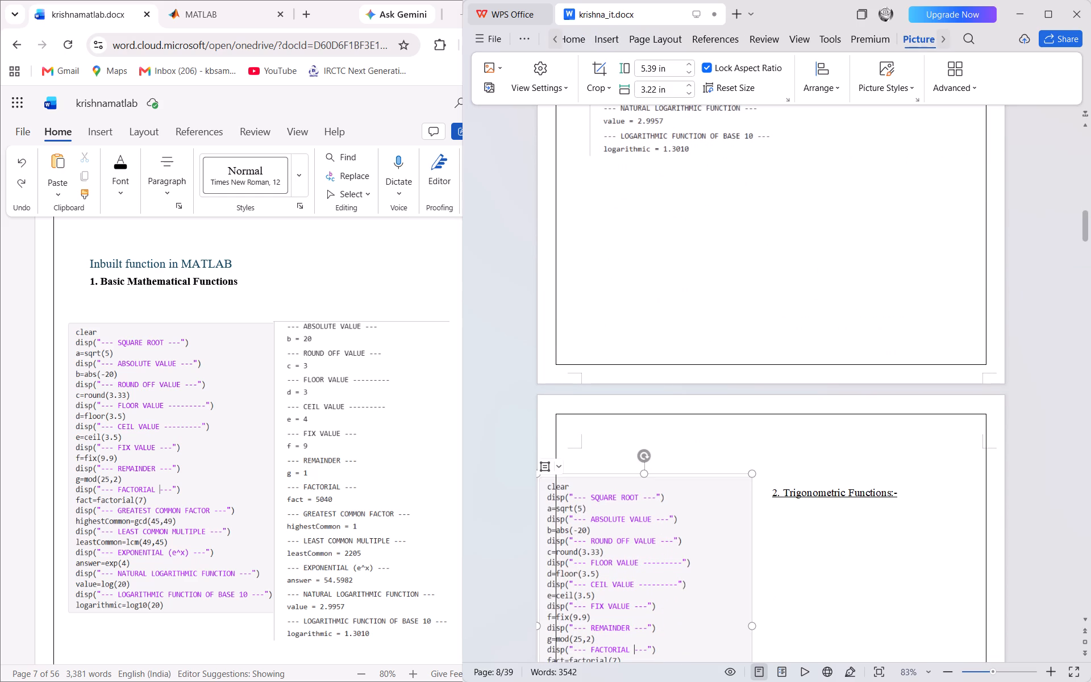
left_click_drag(690, 514, 743, 153)
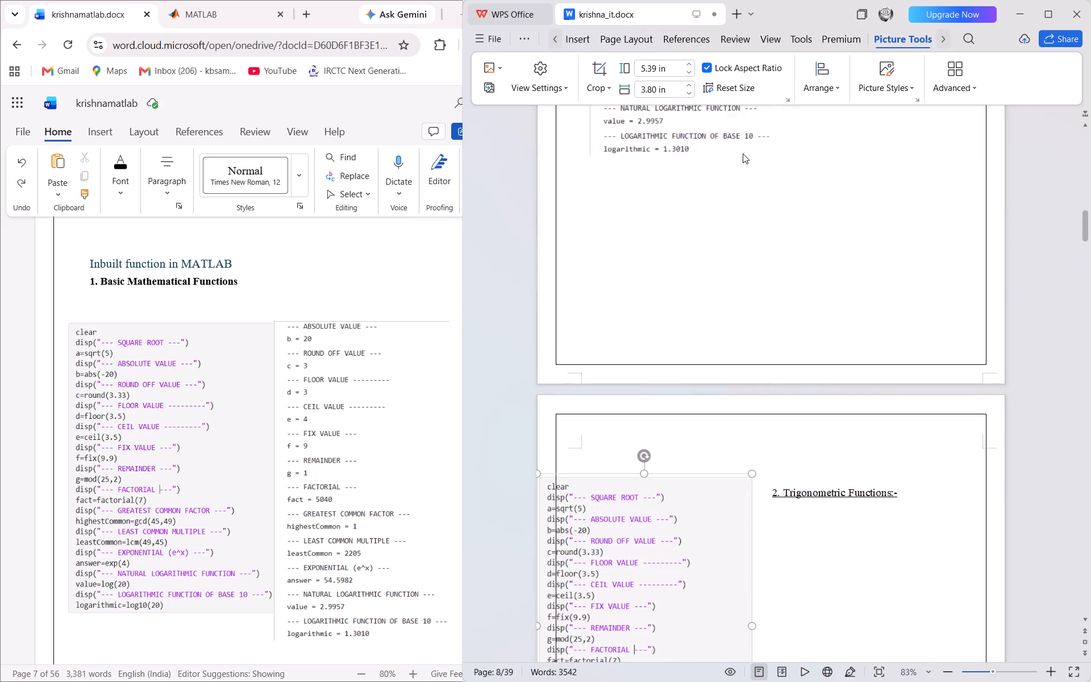
left_click_drag(743, 153, 732, 192)
scroll(835, 239, "up", 3)
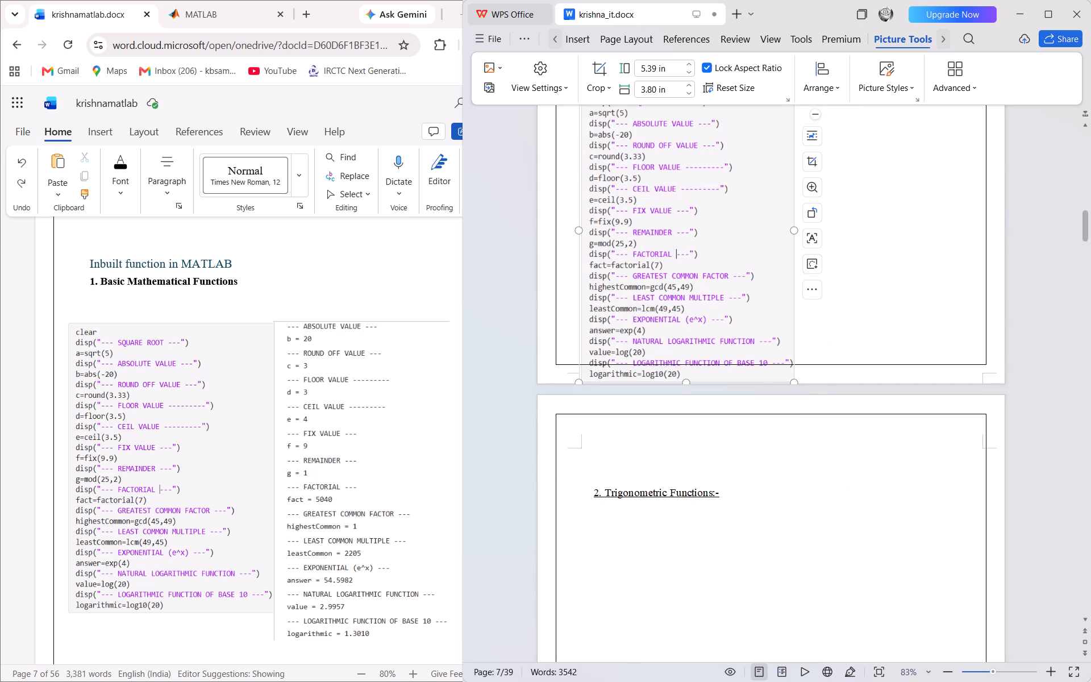
left_click(834, 505)
Move the output picture to the right half of the page, just below the level of the Basic Mathematical Functions heading.
scroll(834, 505, "up", 2)
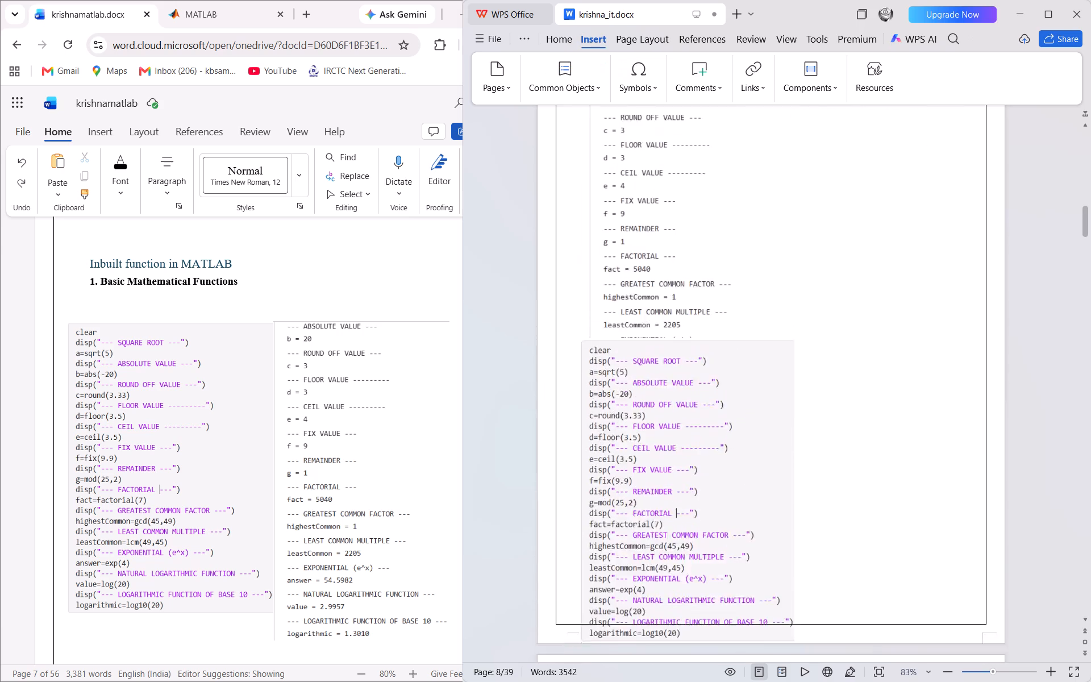
scroll(834, 505, "up", 2)
double_click(710, 365)
left_click_drag(710, 365, 874, 391)
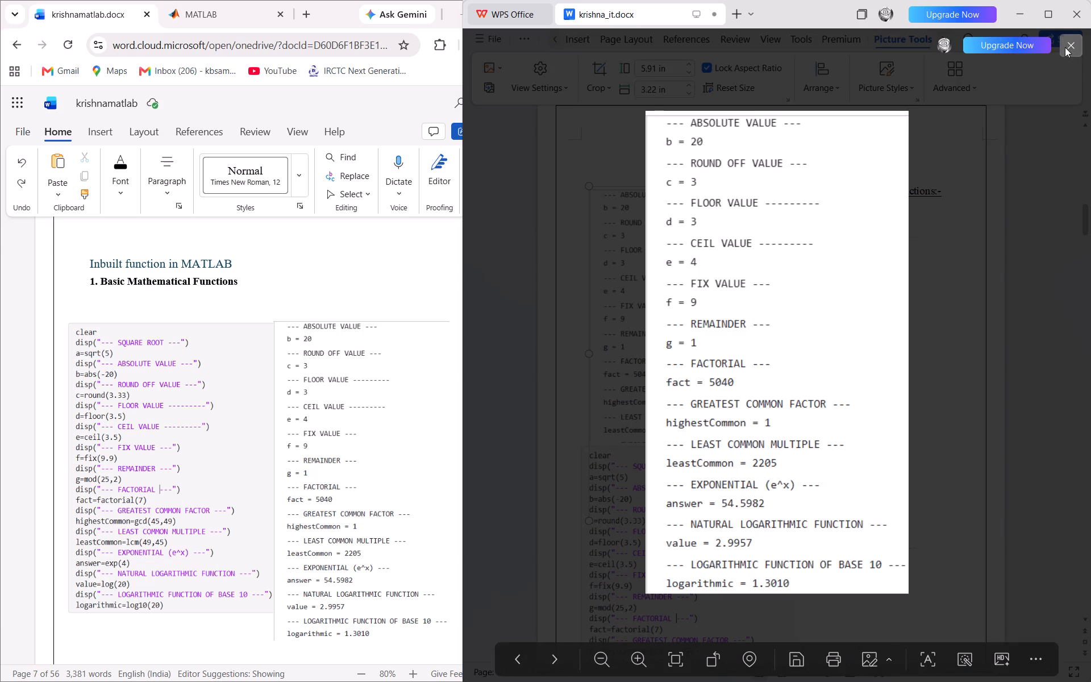
left_click(1068, 43)
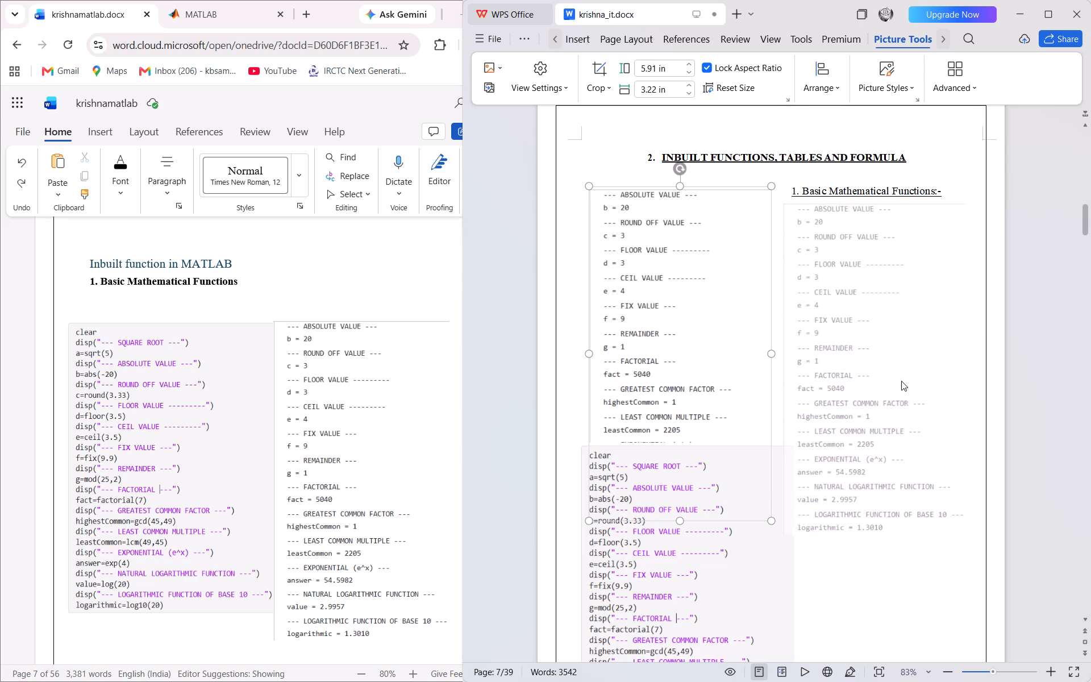
left_click(901, 381)
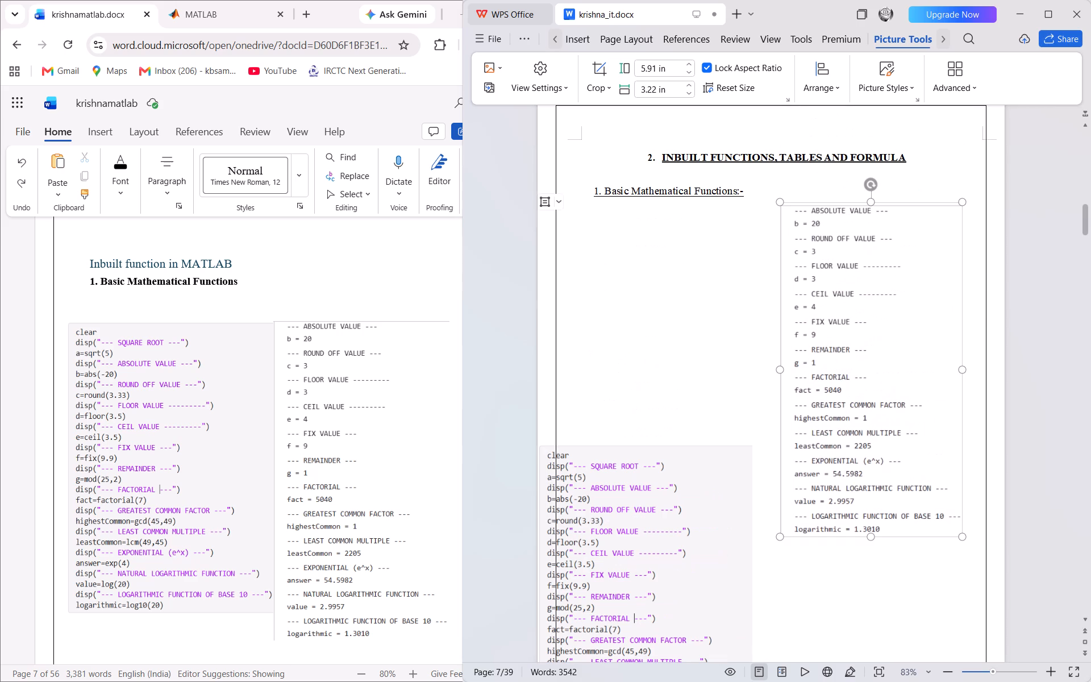
Move the code picture up under the Basic Mathematical Functions heading, to the left of the output picture.
left_click(667, 528)
left_click_drag(667, 528, 711, 451)
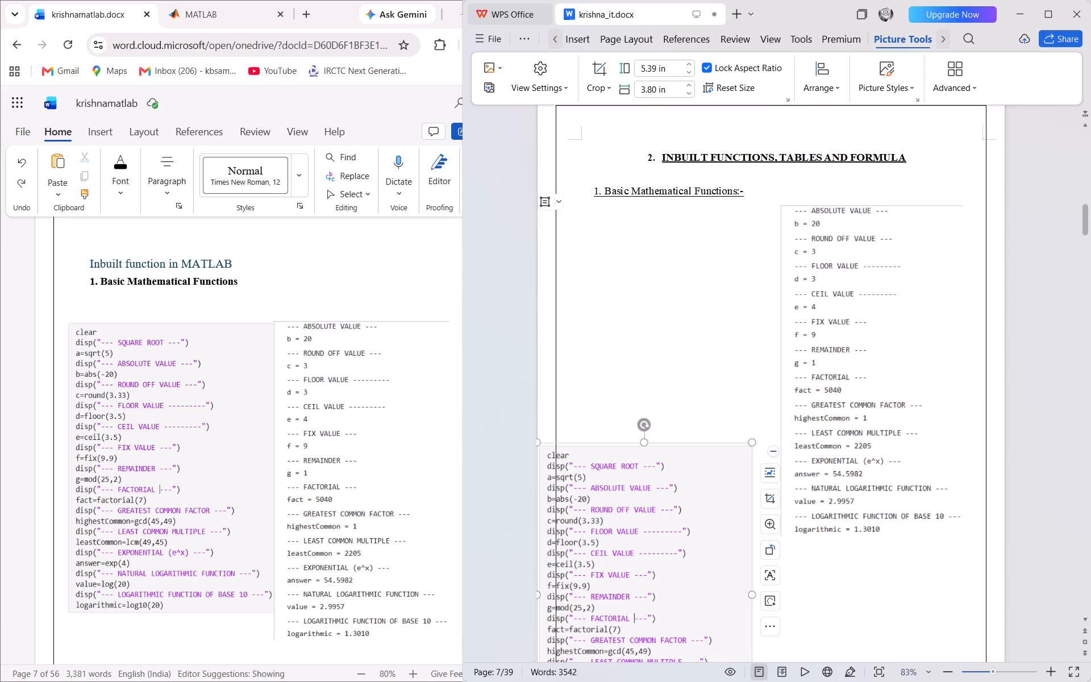
left_click_drag(711, 451, 672, 511)
left_click_drag(672, 511, 735, 395)
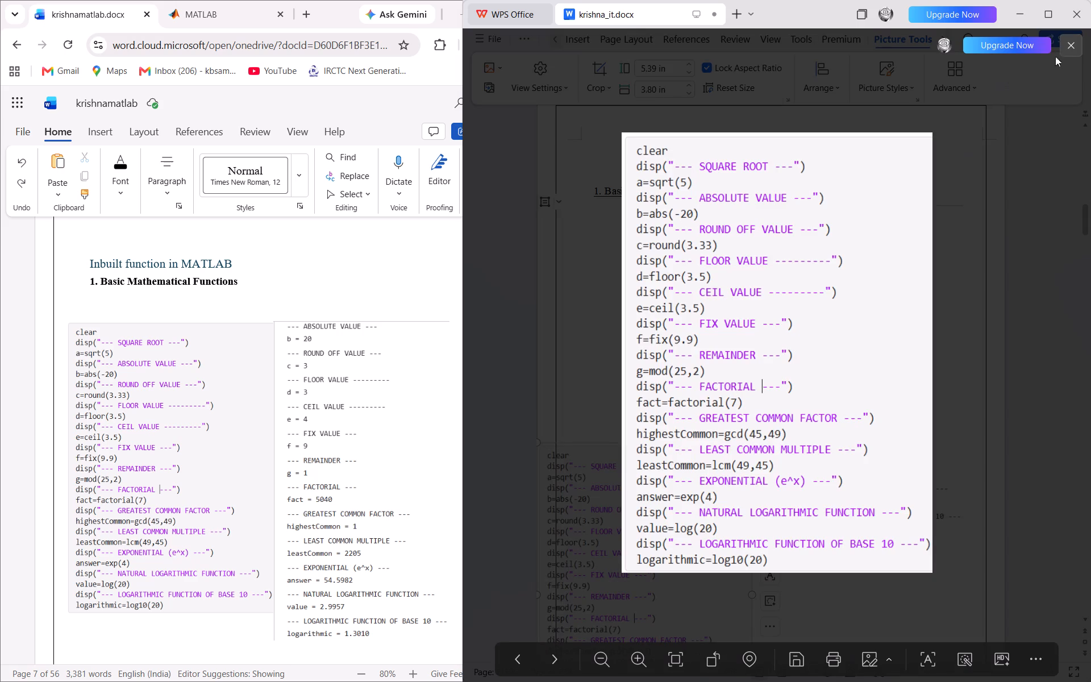
left_click(1076, 48)
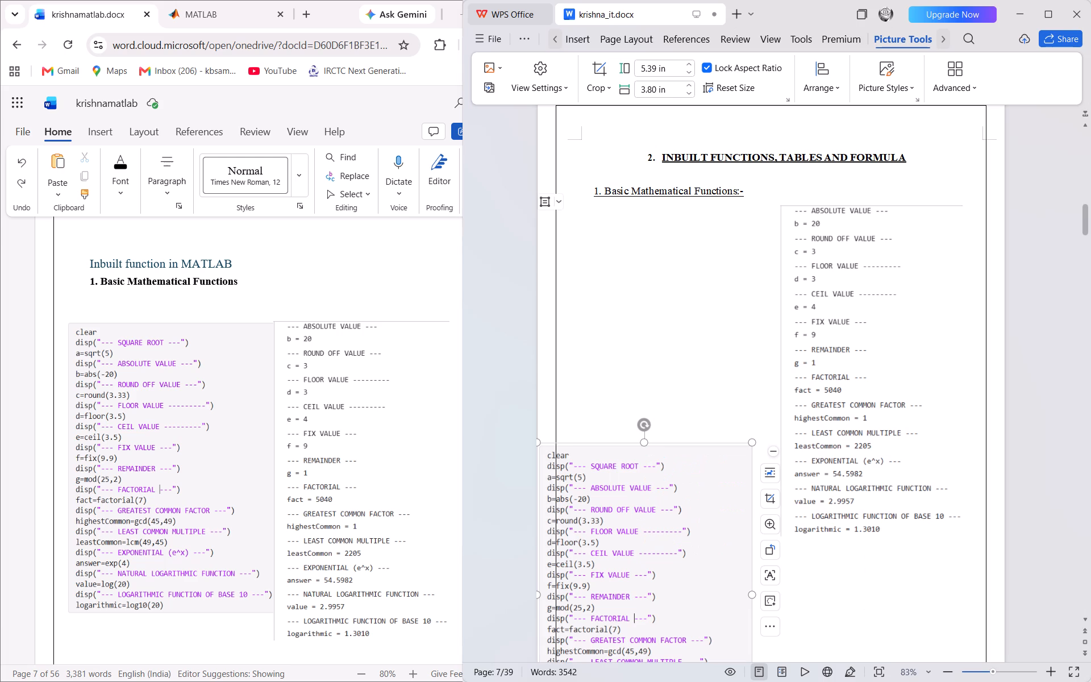
left_click_drag(689, 527, 710, 293)
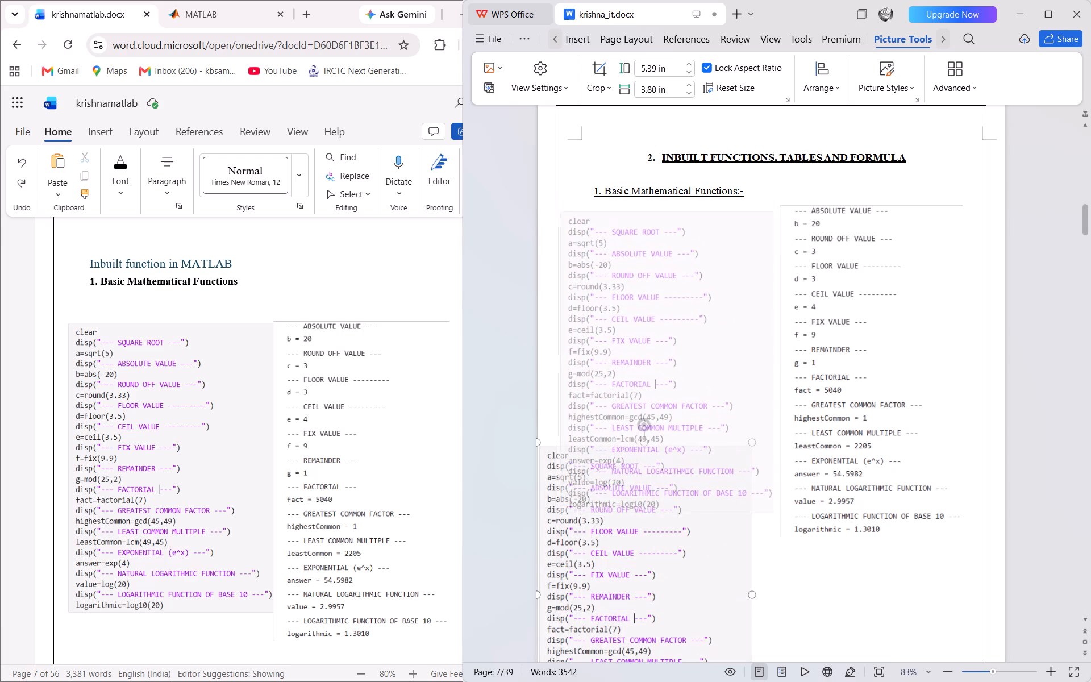
Delete the old trigonometric code and output picture above the Statistical Functions heading in krishna_it.docx.
left_click(753, 563)
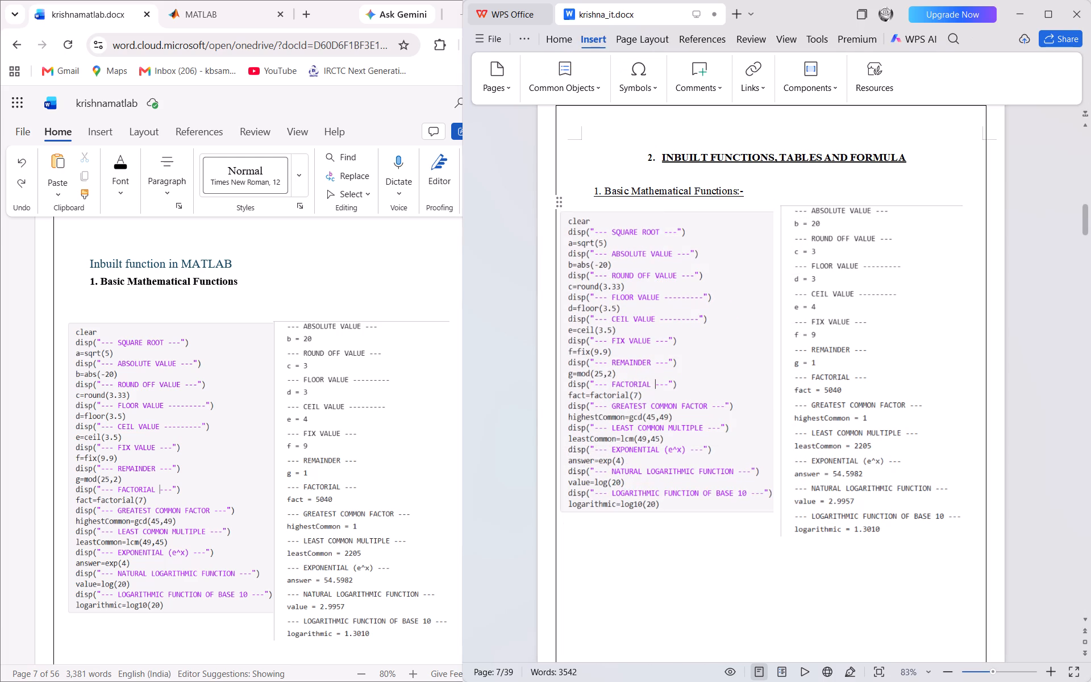
scroll(236, 515, "down", 5)
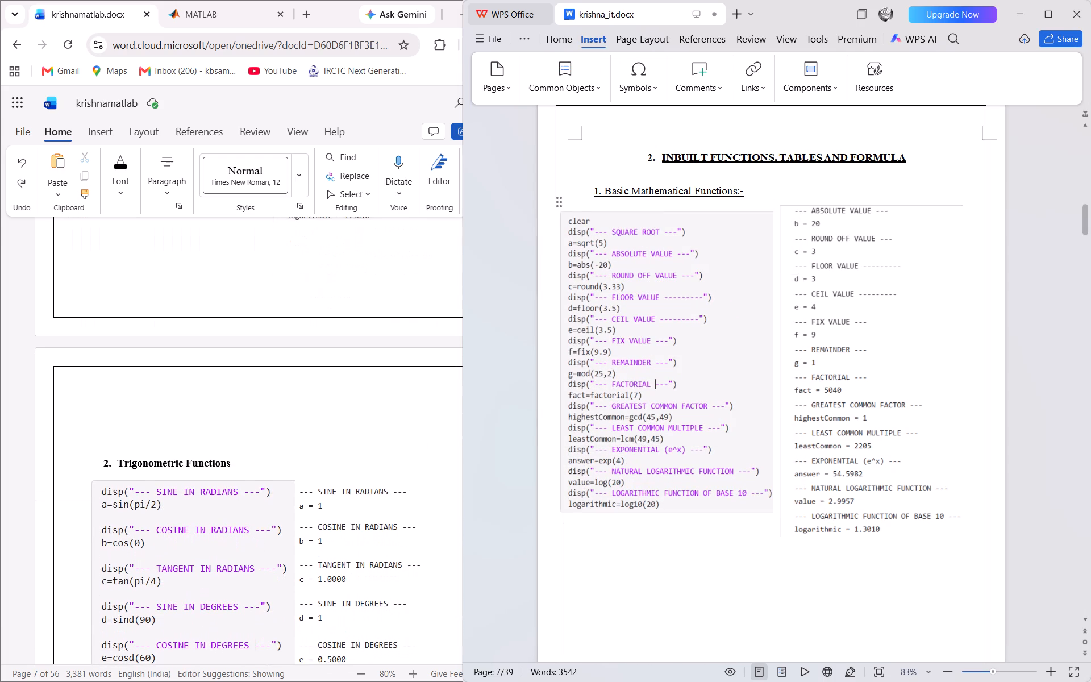
scroll(621, 471, "right", 1)
scroll(621, 471, "up", 1)
scroll(621, 471, "down", 1)
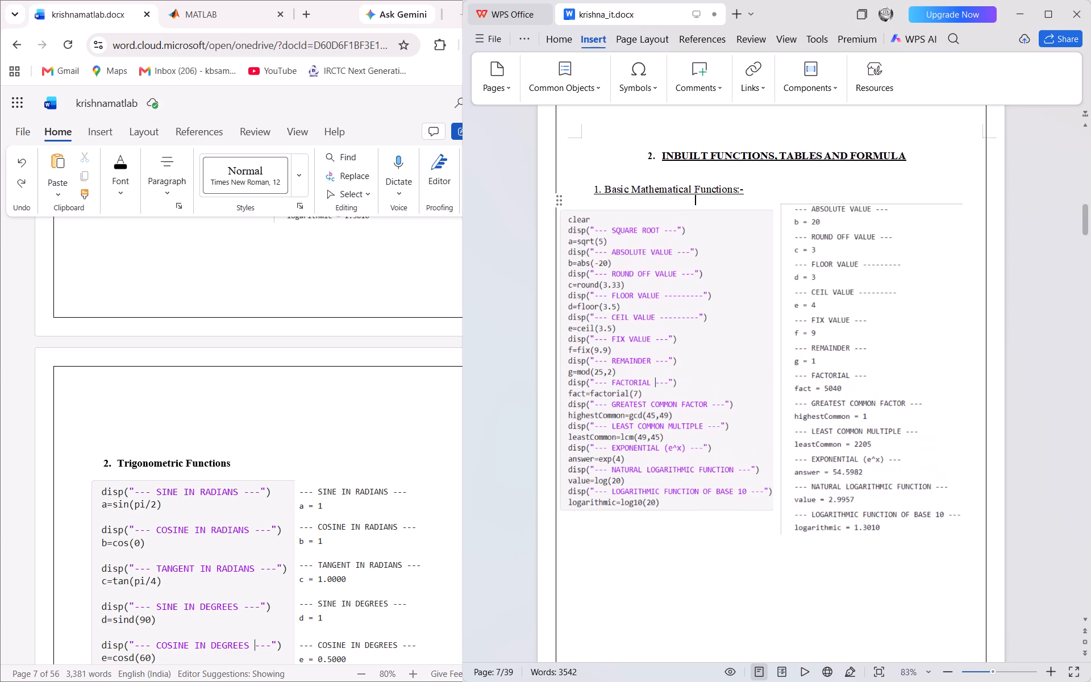
scroll(695, 222, "down", 2)
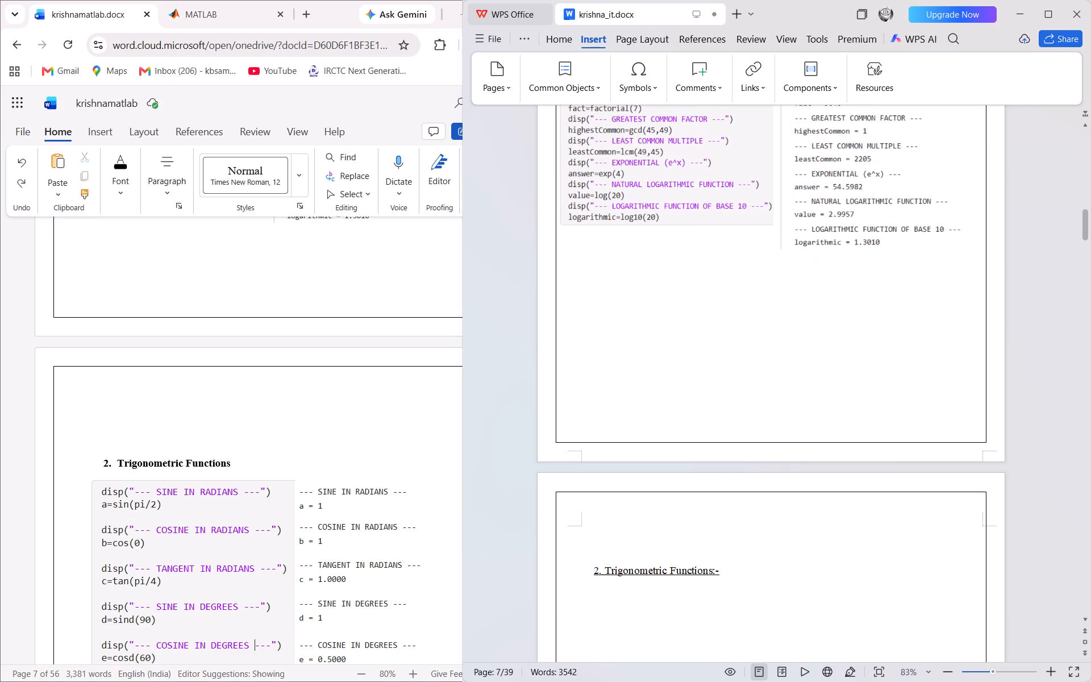
scroll(695, 222, "down", 2)
scroll(684, 244, "up", 3)
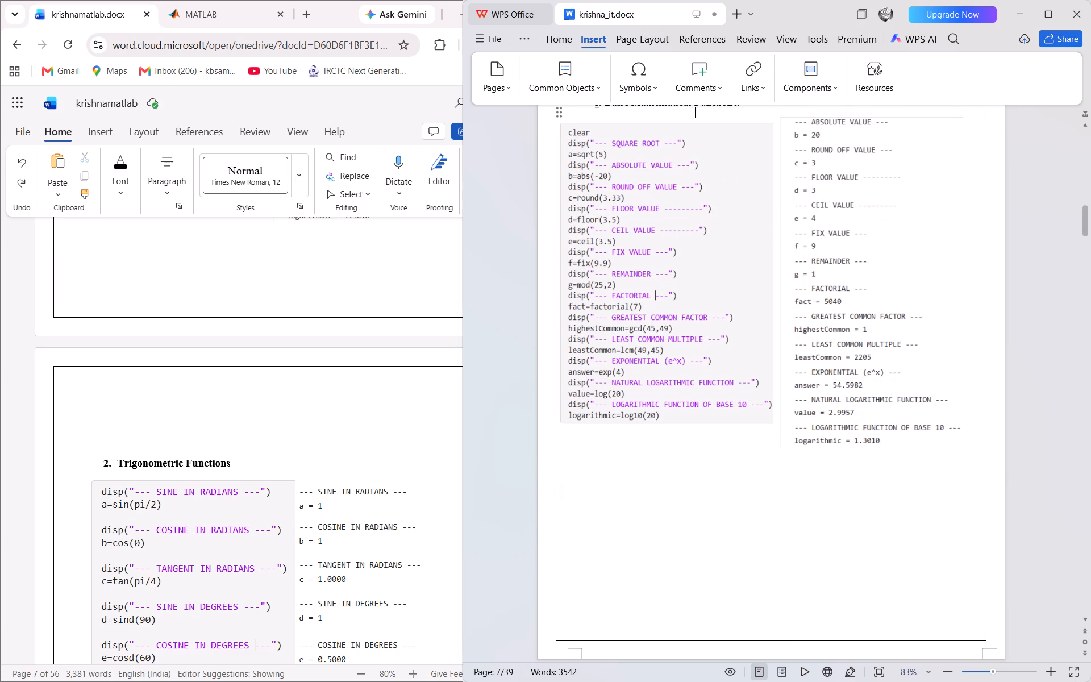
scroll(684, 244, "down", 5)
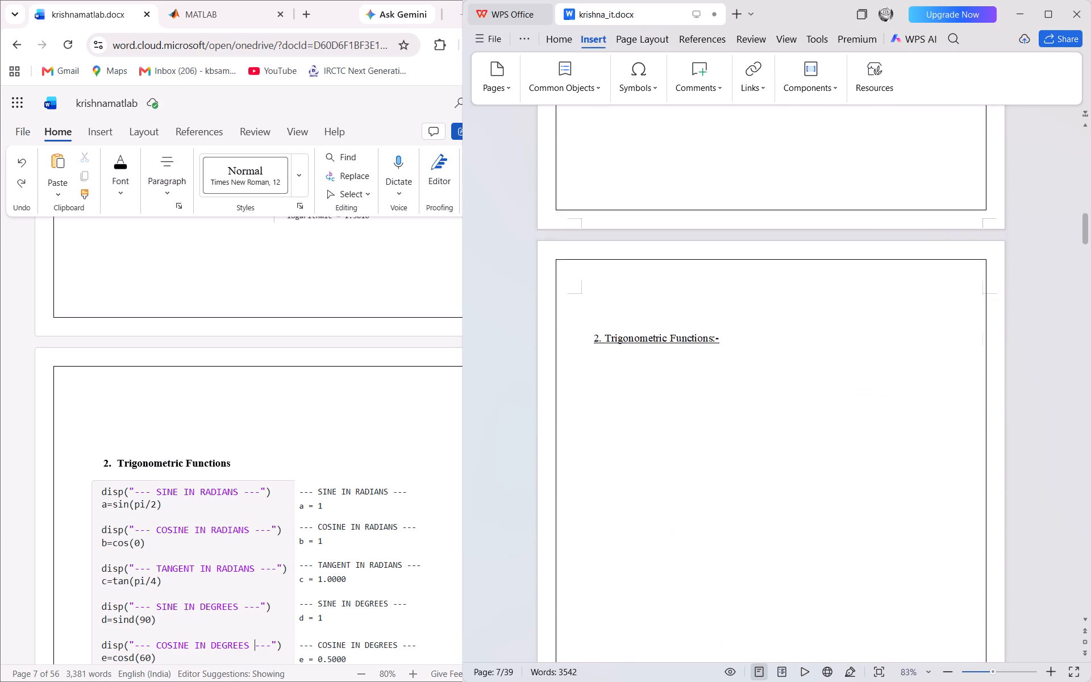
scroll(684, 244, "down", 4)
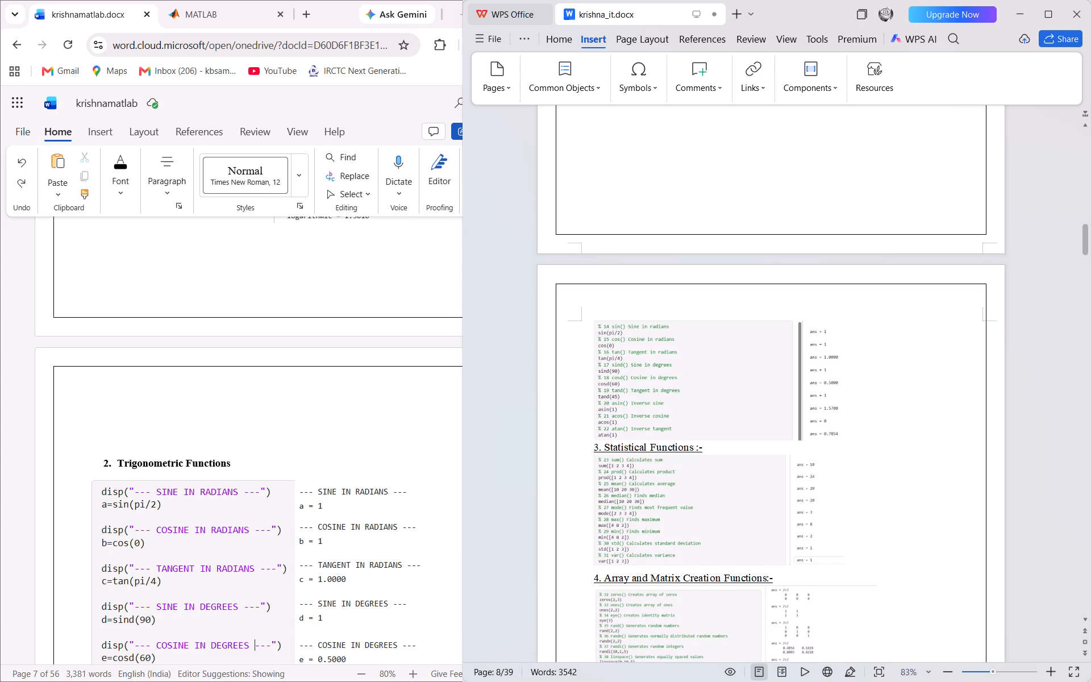
left_click(689, 382)
key("Delete")
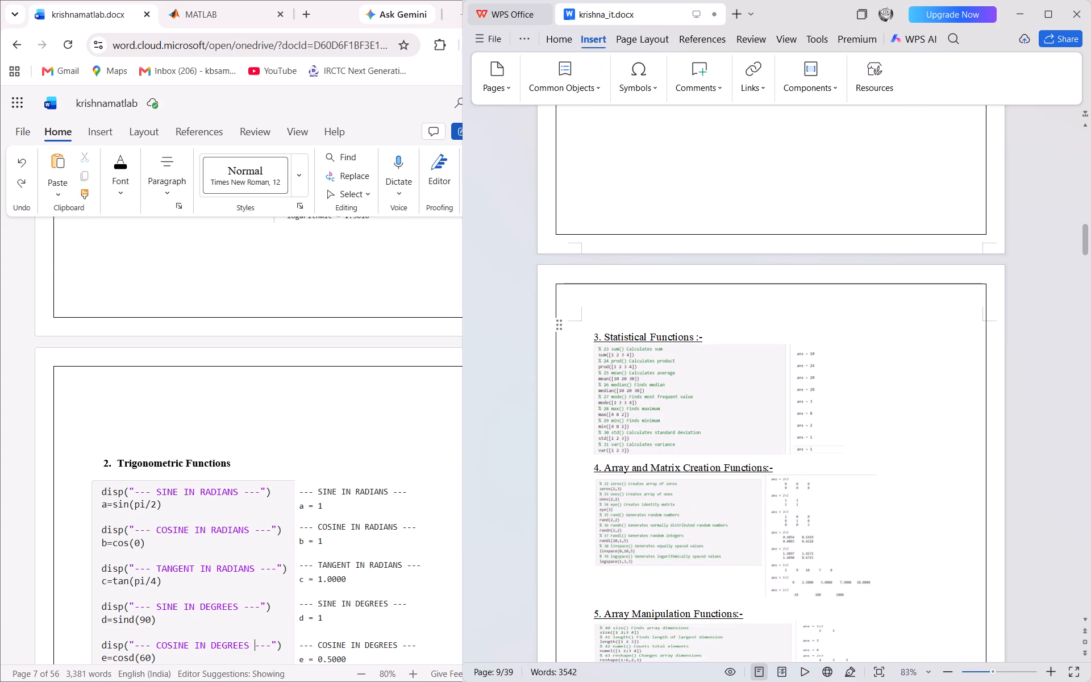
Capture a screenshot of the Trigonometric Functions code and outputs together from the krishnamatlab document.
scroll(349, 442, "down", 5)
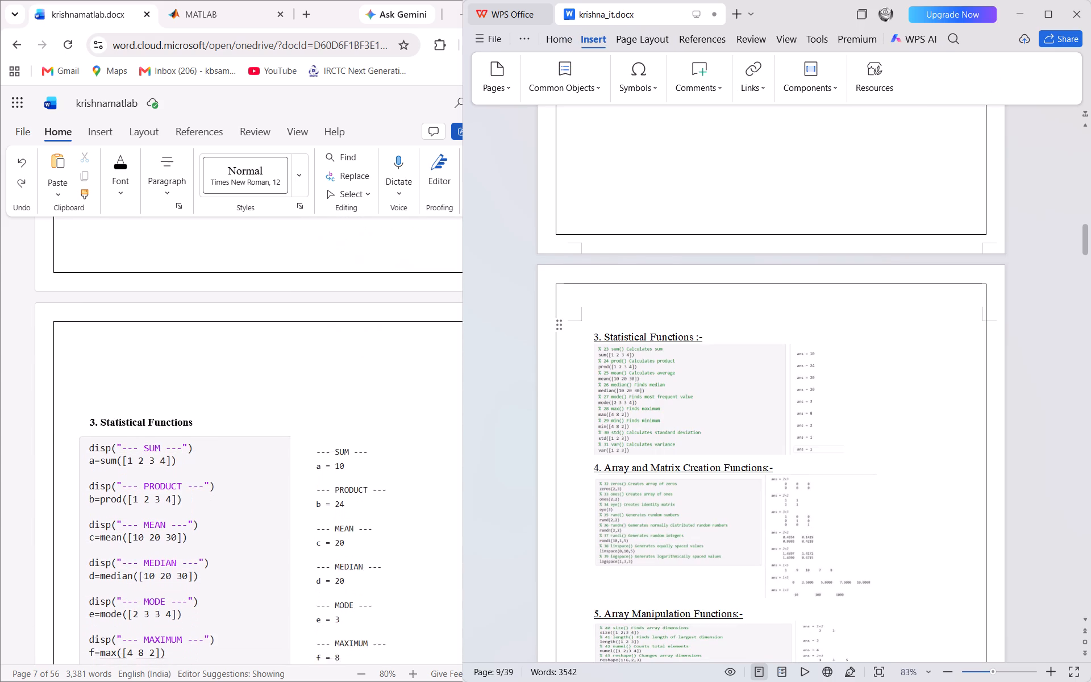
scroll(349, 442, "down", 2)
scroll(716, 300, "up", 6)
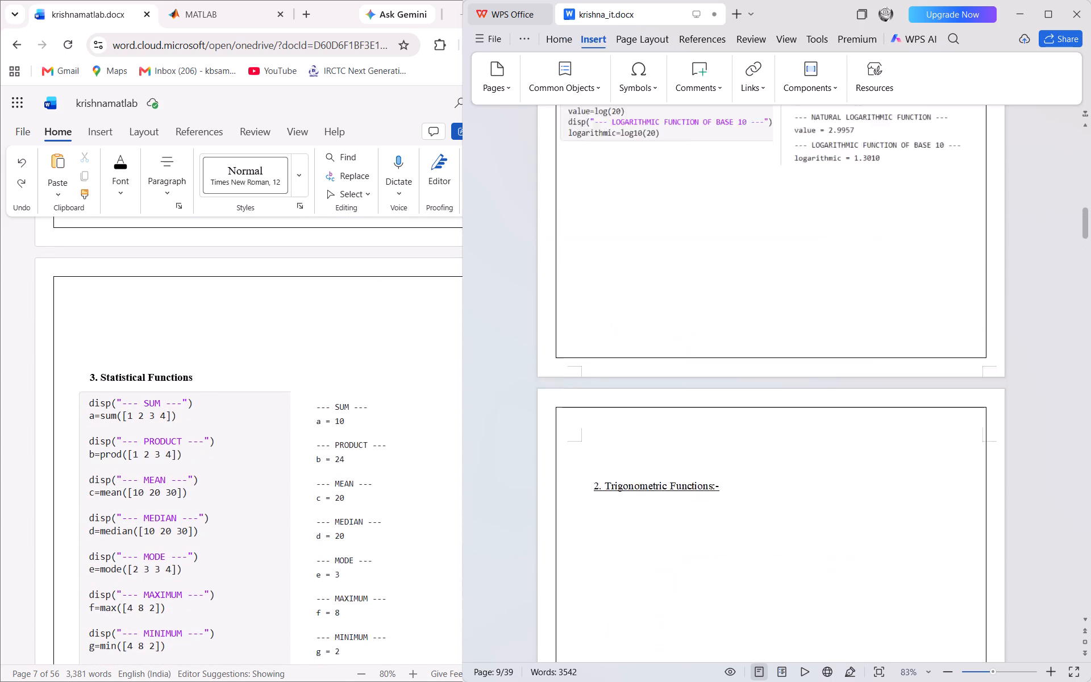
scroll(716, 300, "up", 2)
scroll(349, 401, "up", 2)
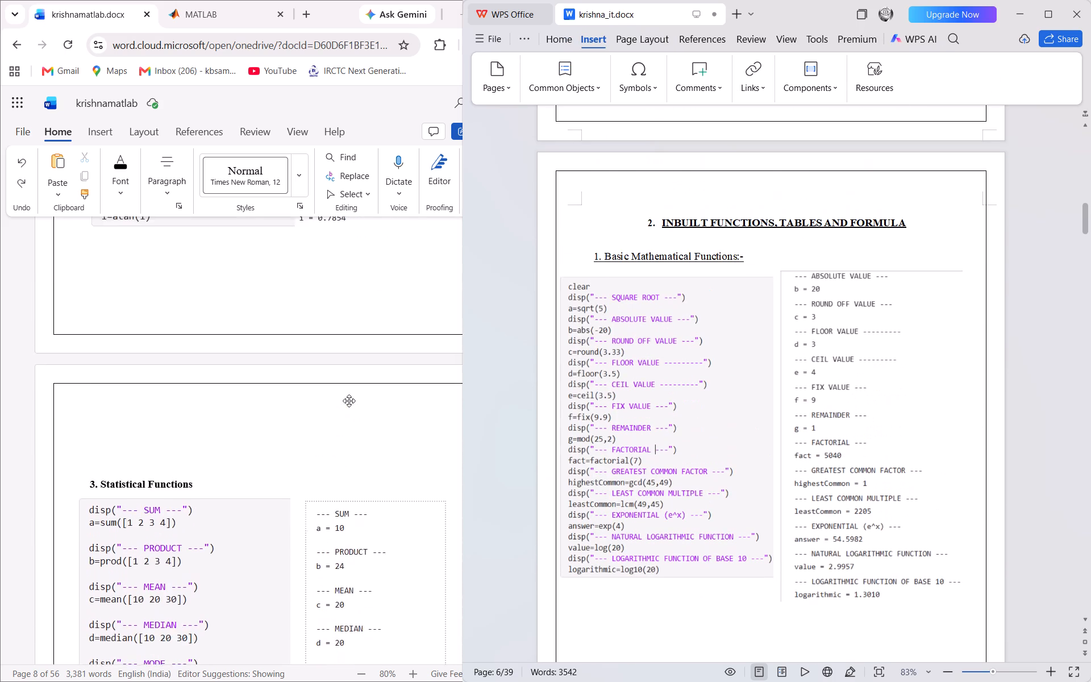
scroll(349, 401, "up", 3)
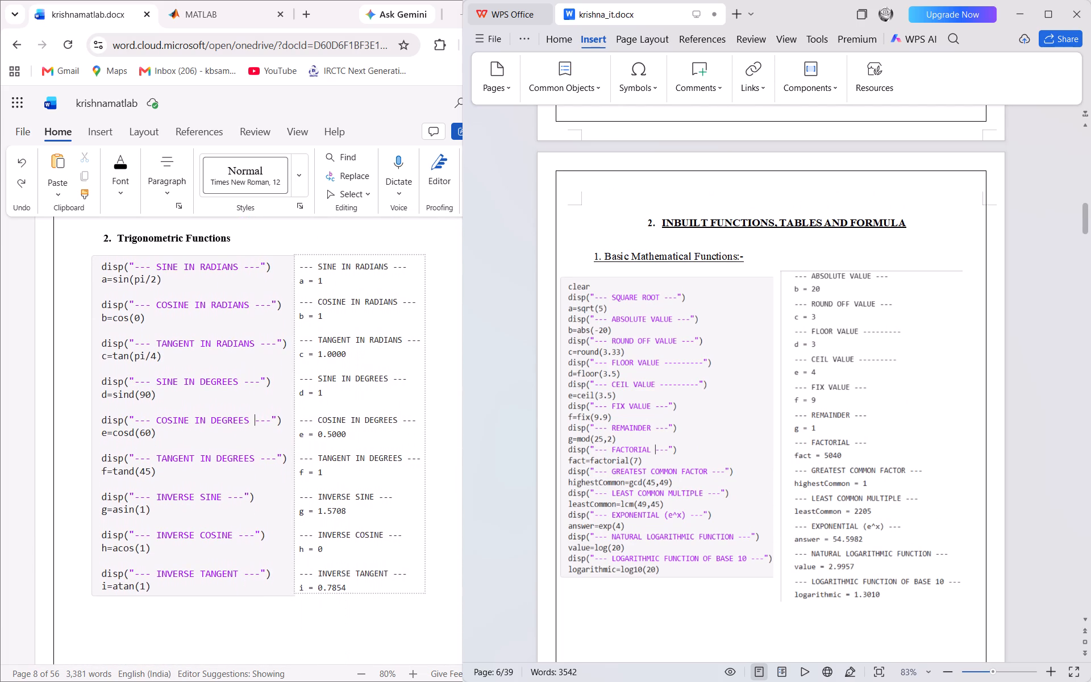
key("shift+super+s")
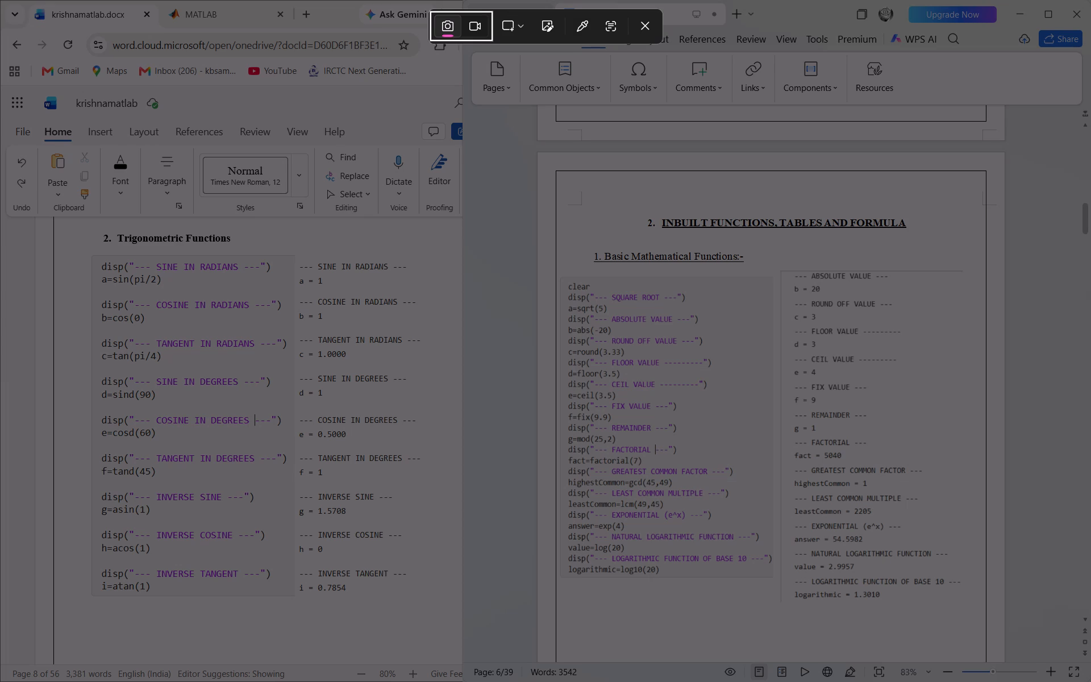
left_click_drag(86, 249, 422, 604)
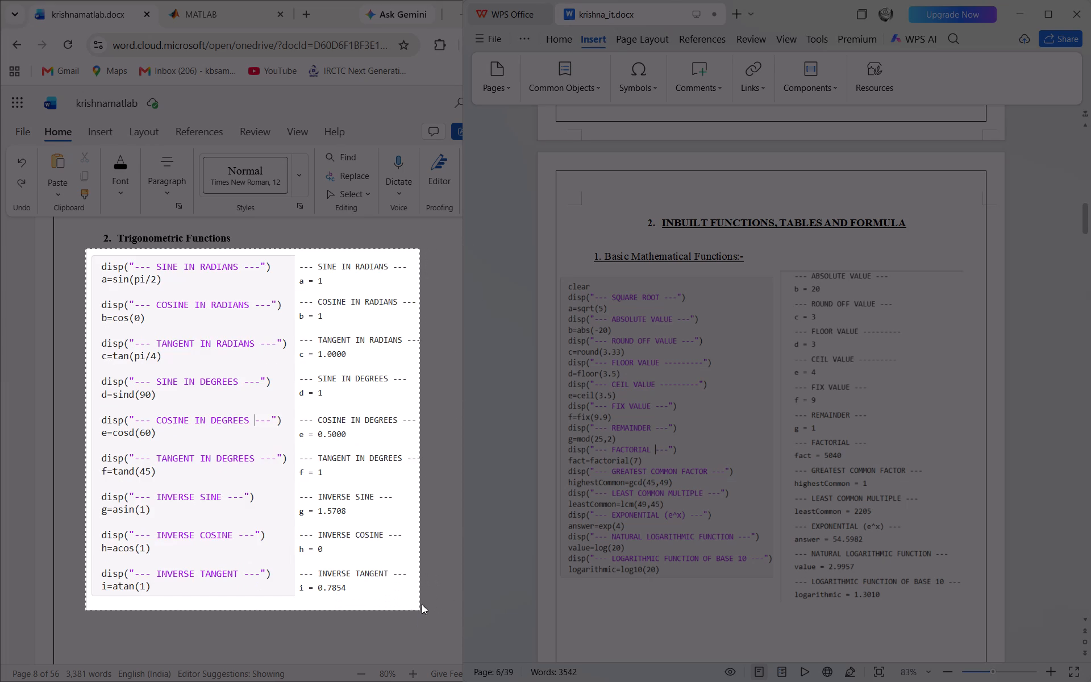
left_click_drag(422, 604, 423, 601)
Paste the captured trigonometric screenshot on a new line below the Trigonometric Functions heading in krishna_it.docx.
scroll(801, 556, "down", 2)
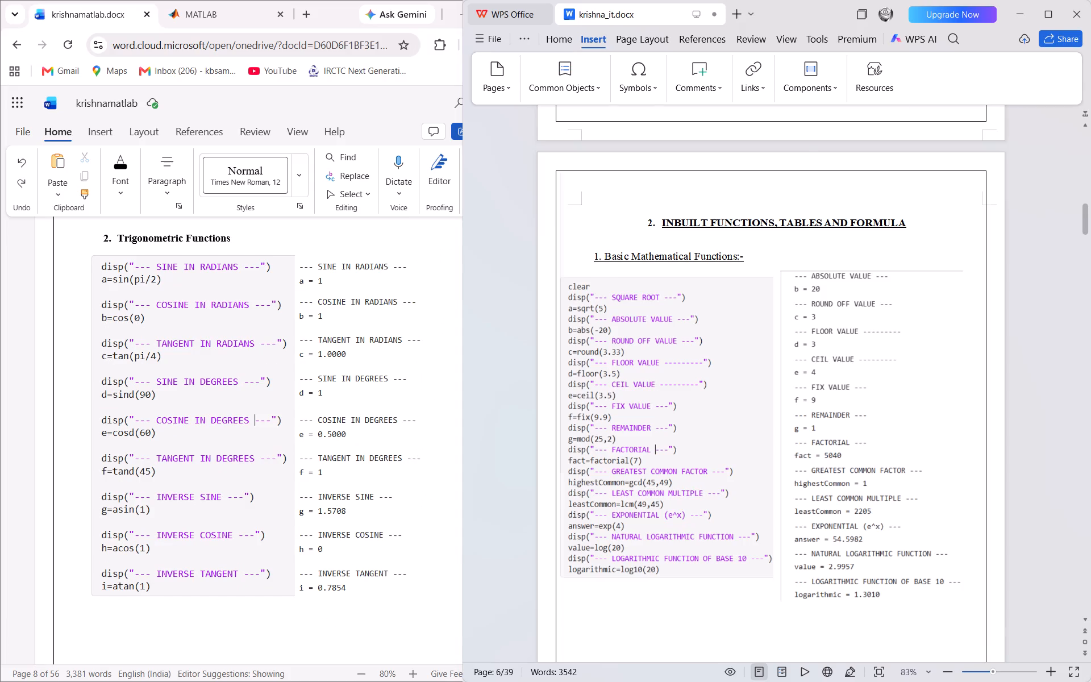
scroll(801, 556, "down", 4)
left_click(744, 481)
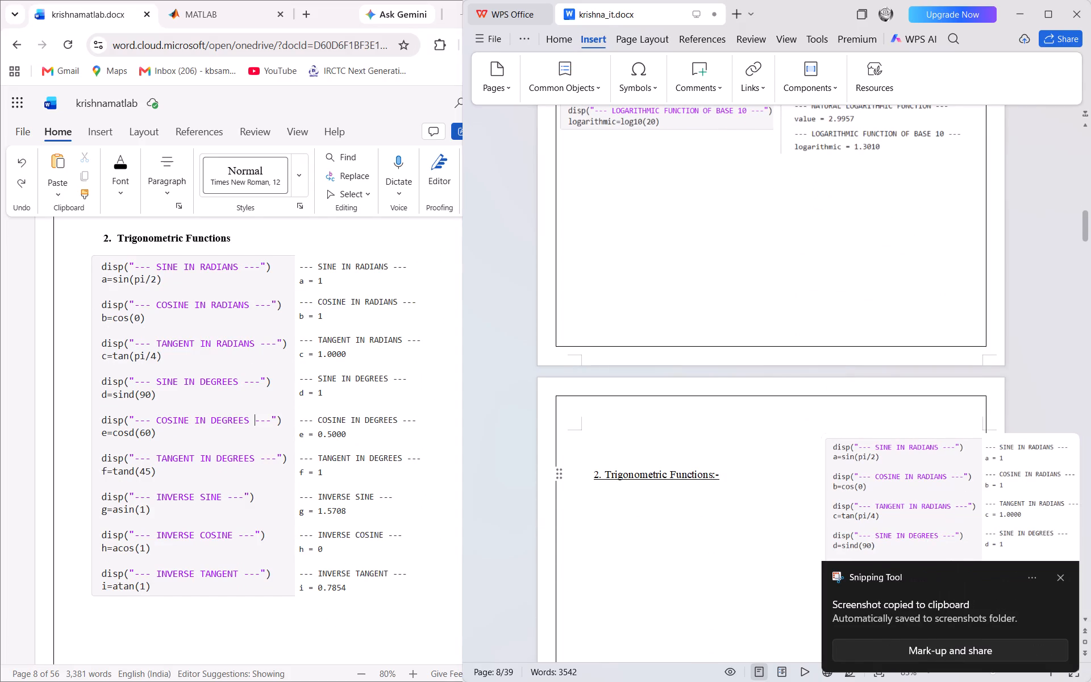
key("Return")
key("ctrl+v")
scroll(722, 467, "down", 3)
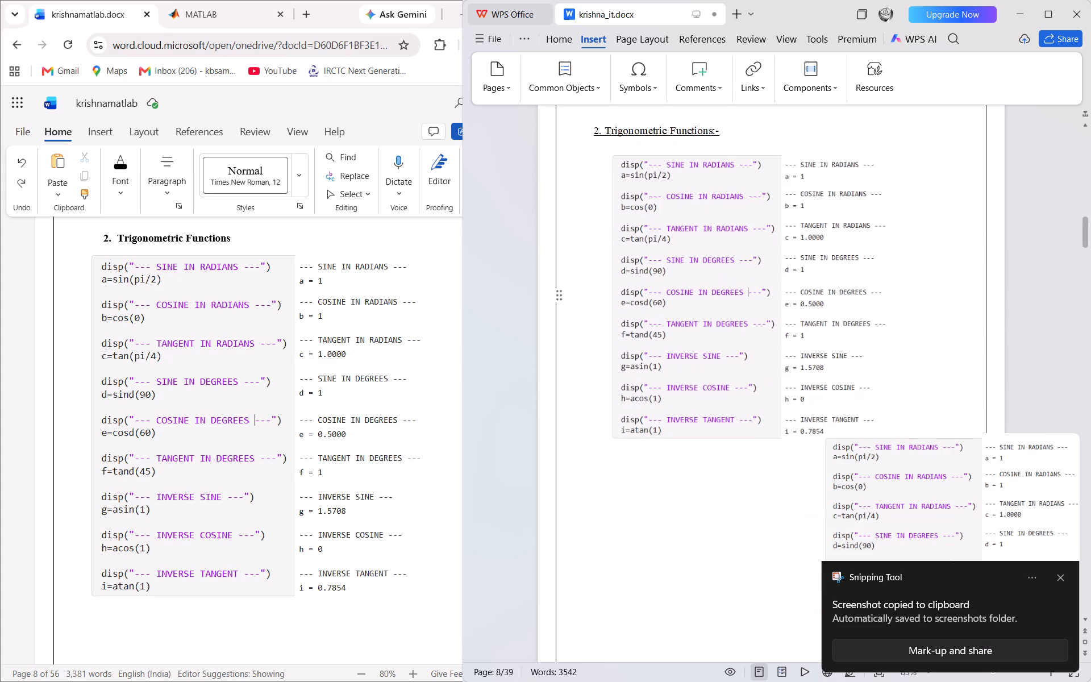
Delete the separate code and output pictures under the Basic Mathematical Functions heading in krishna_it.docx.
scroll(722, 467, "down", 1)
scroll(388, 496, "down", 5)
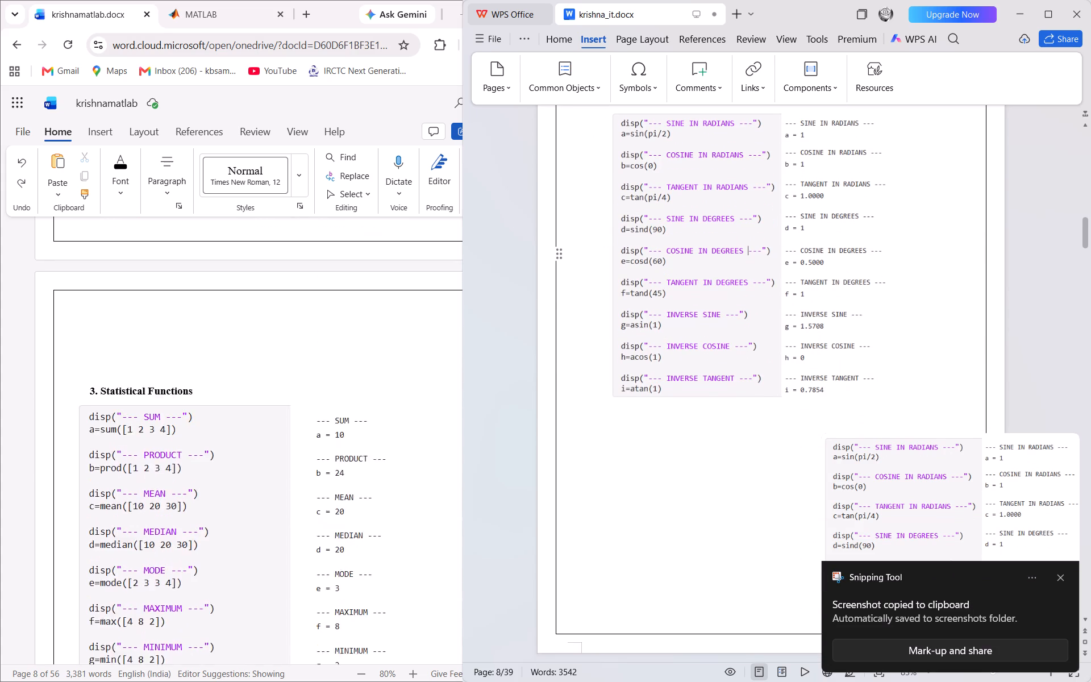
scroll(388, 496, "down", 1)
scroll(735, 381, "up", 5)
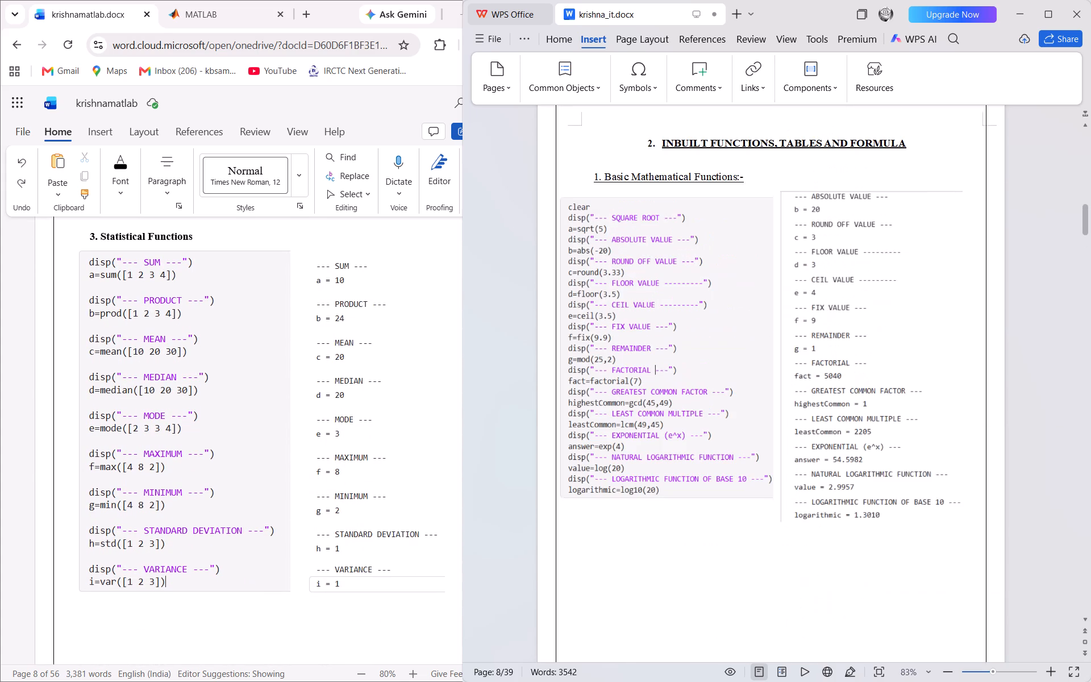
scroll(735, 381, "up", 1)
left_click(716, 379)
key("Delete")
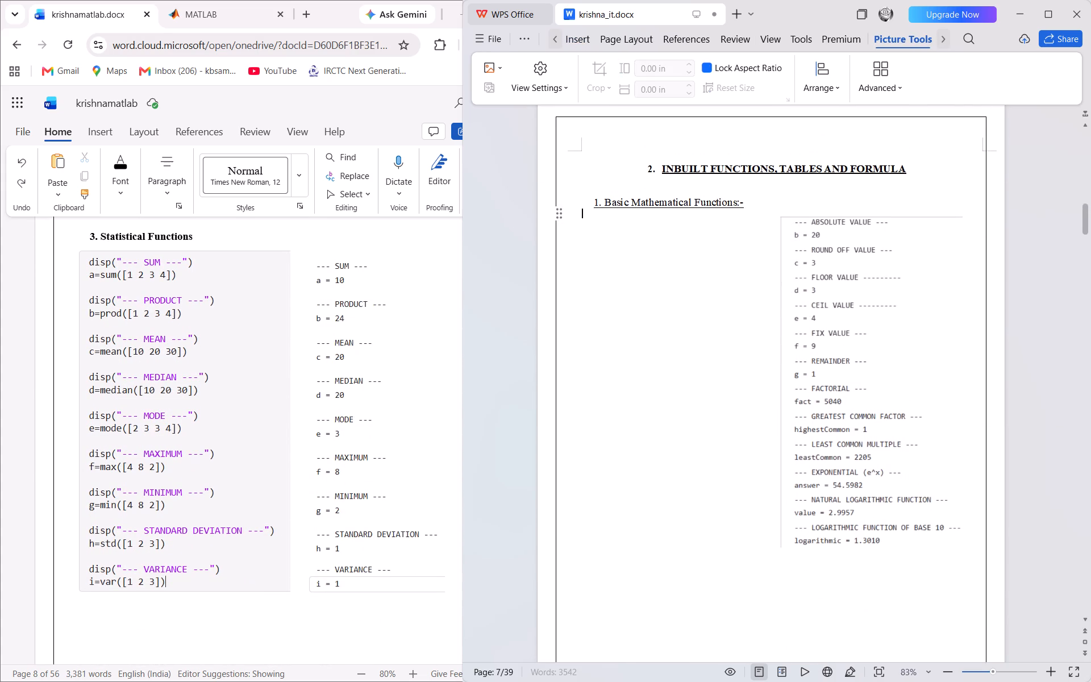
left_click(934, 342)
key("Delete")
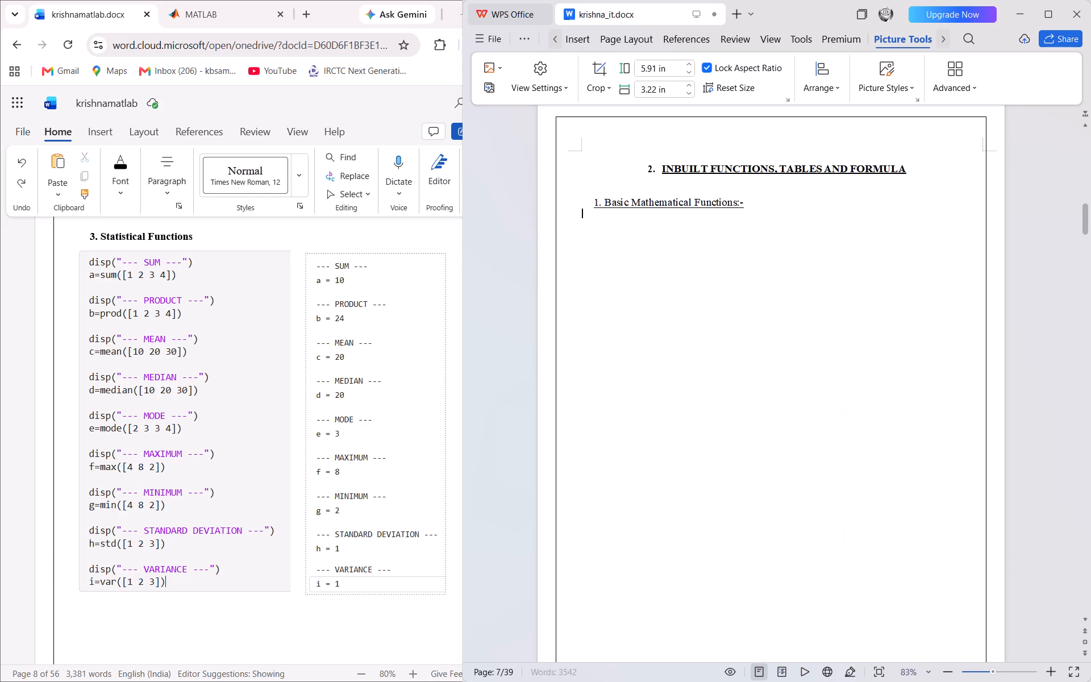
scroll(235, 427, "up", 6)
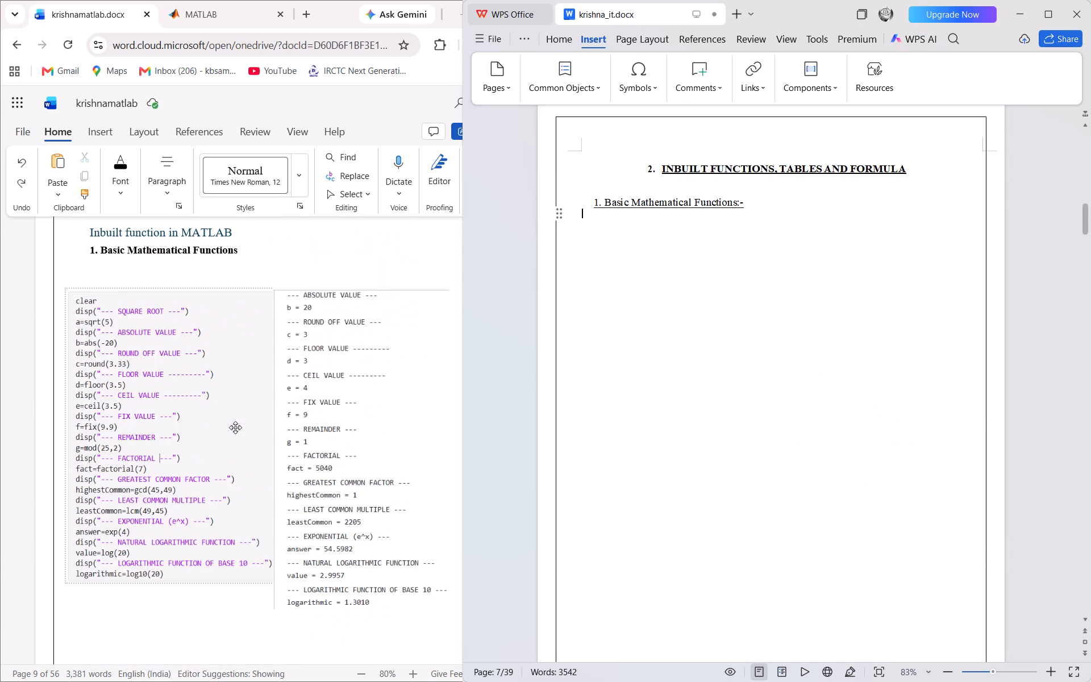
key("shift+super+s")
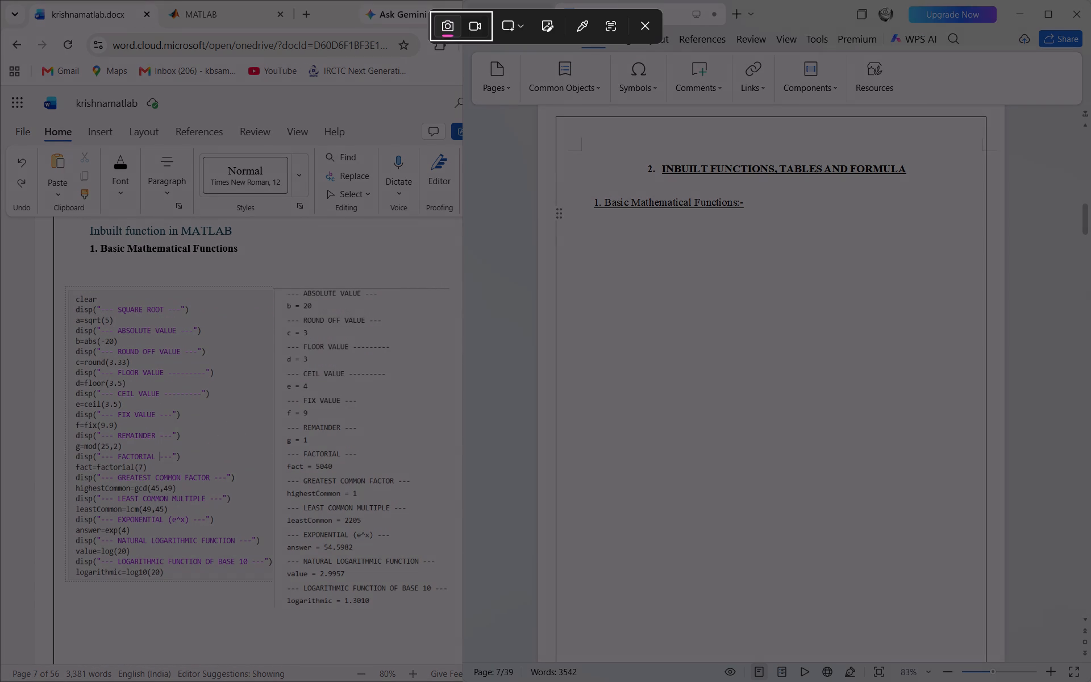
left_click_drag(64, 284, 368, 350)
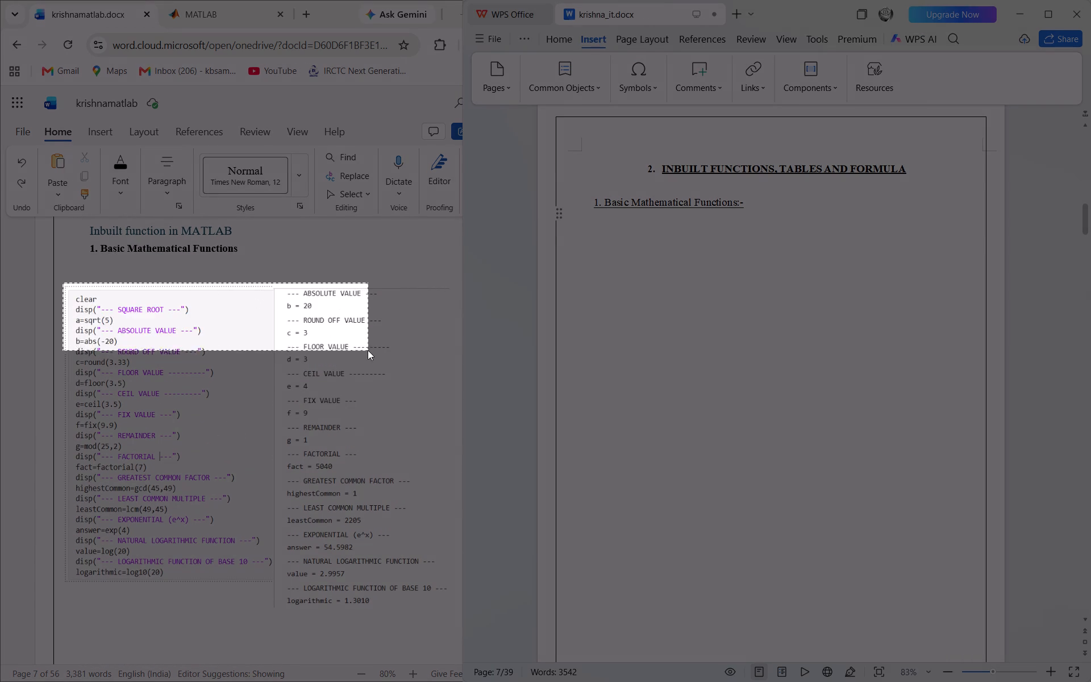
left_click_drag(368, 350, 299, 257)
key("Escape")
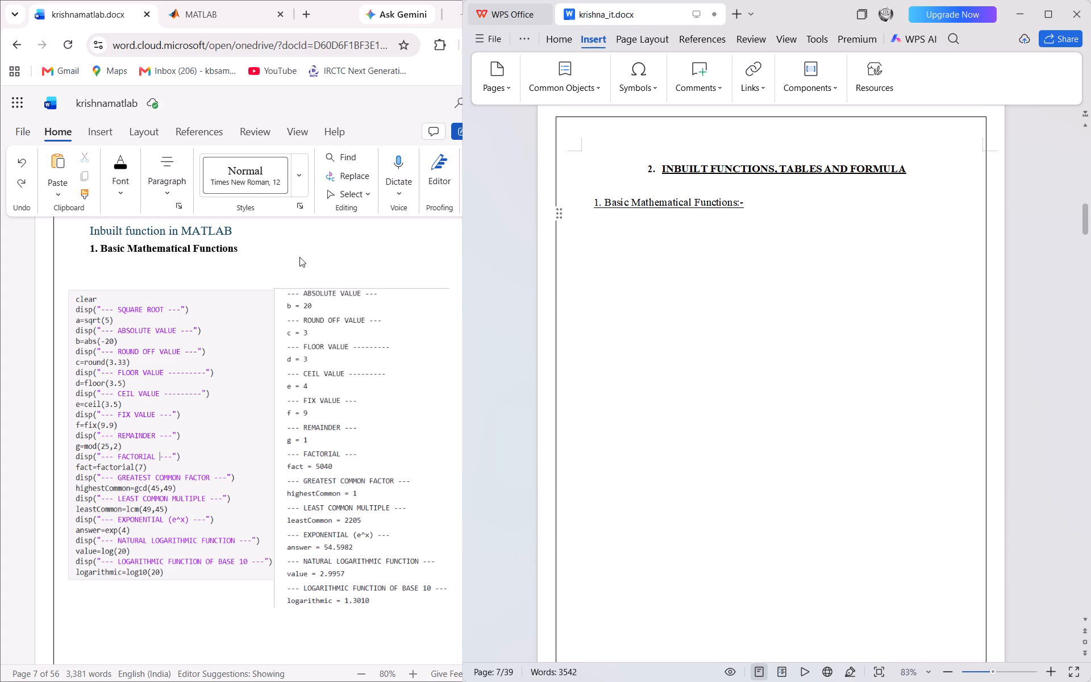
Capture the Basic Mathematical Functions code and outputs from krishnamatlab as one screenshot and paste it under the same heading in krishna_it.docx.
key("shift+super+s")
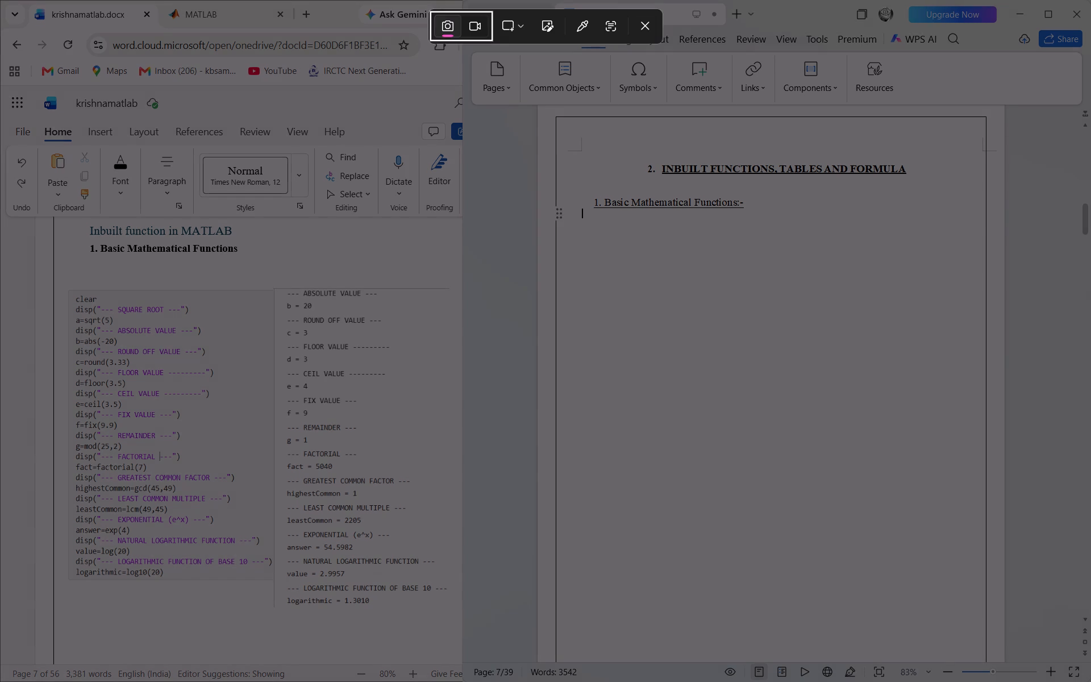
left_click_drag(64, 284, 407, 584)
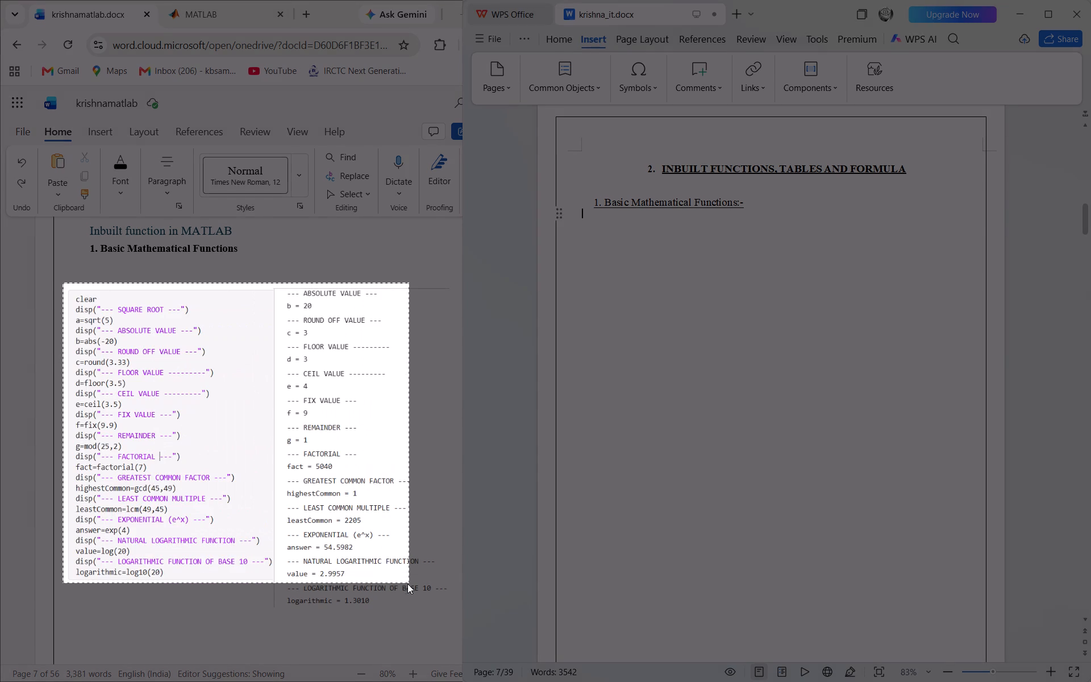
left_click_drag(407, 584, 453, 605)
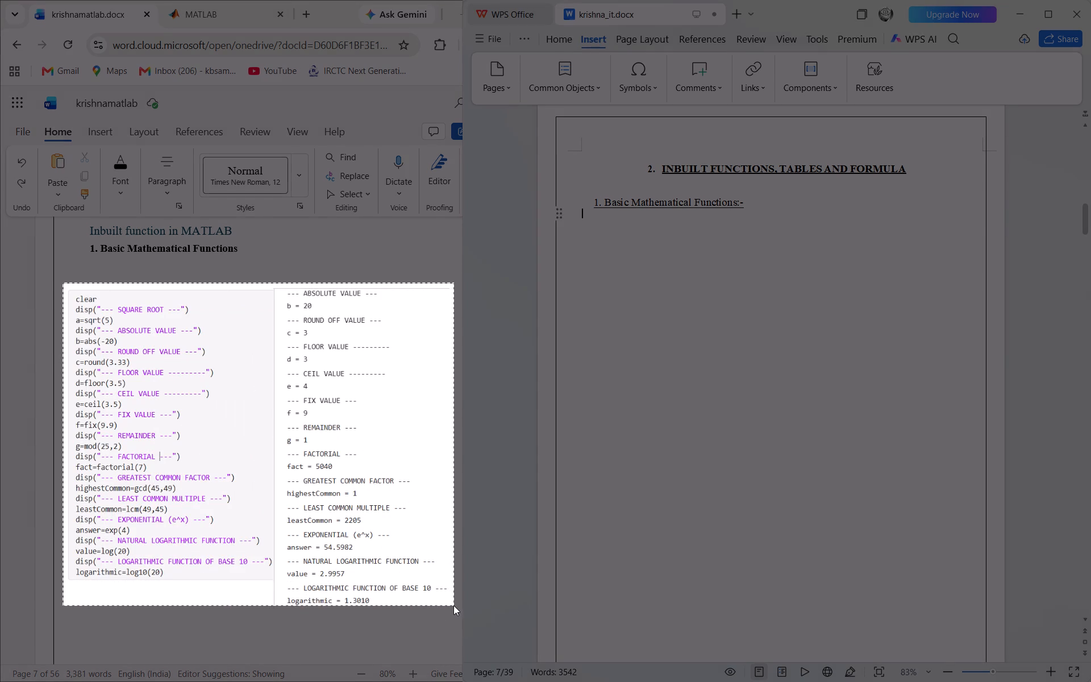
left_click_drag(453, 605, 453, 610)
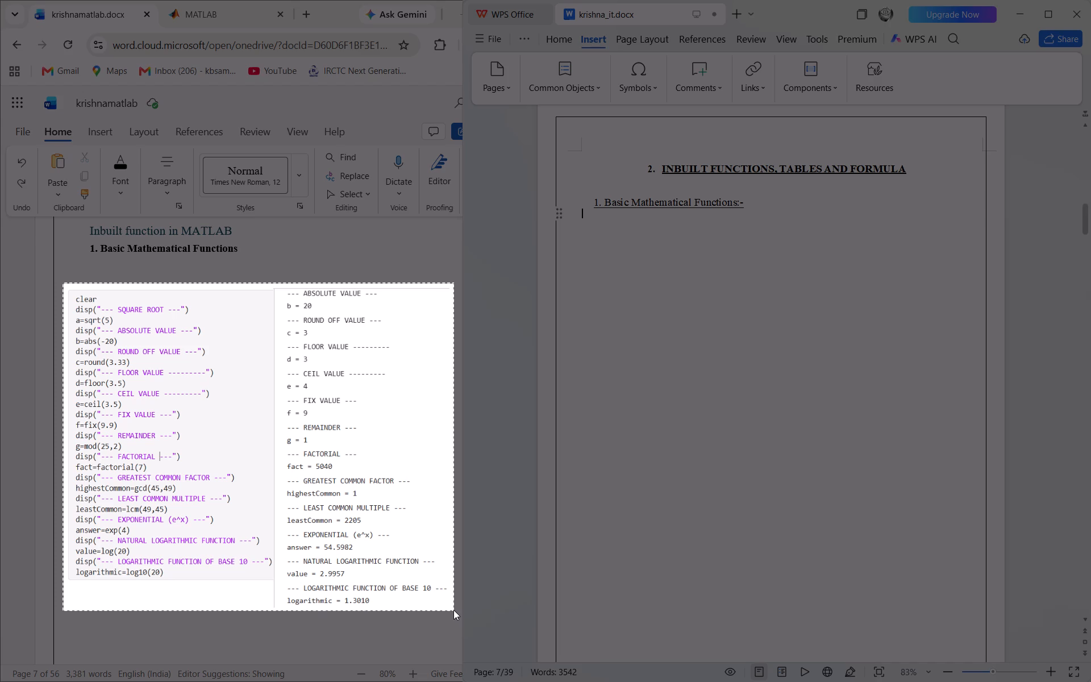
left_click_drag(453, 610, 453, 610)
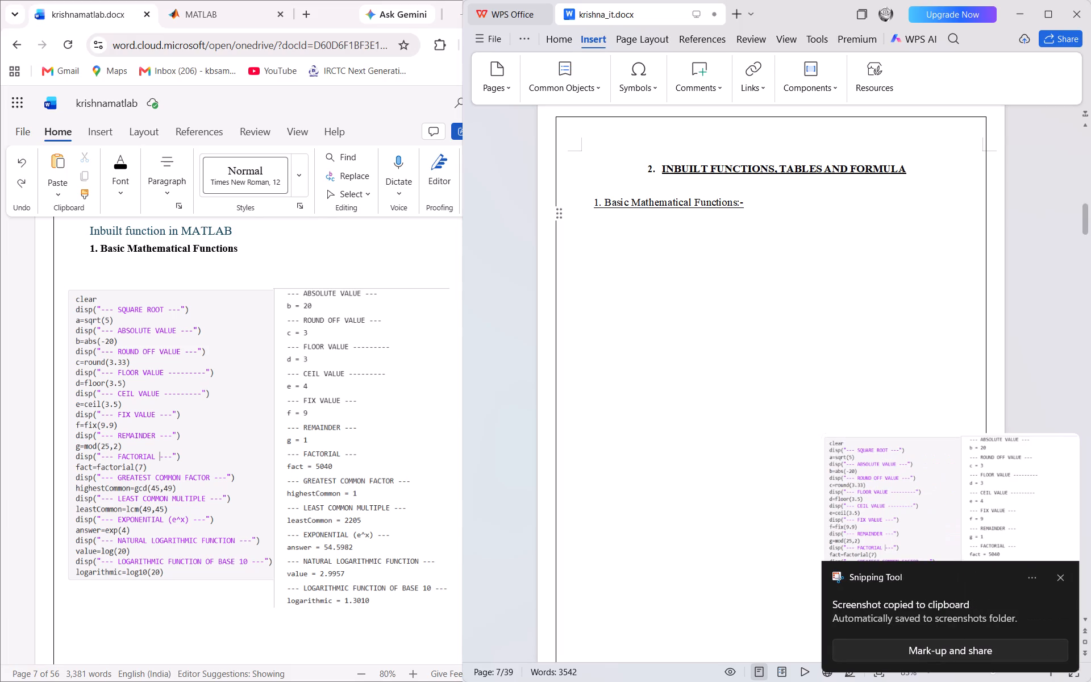
key("ctrl+v")
Enlarge the pasted Basic Mathematical Functions picture proportionally to about 5.91 in high by 7.04 in wide.
left_click(711, 415)
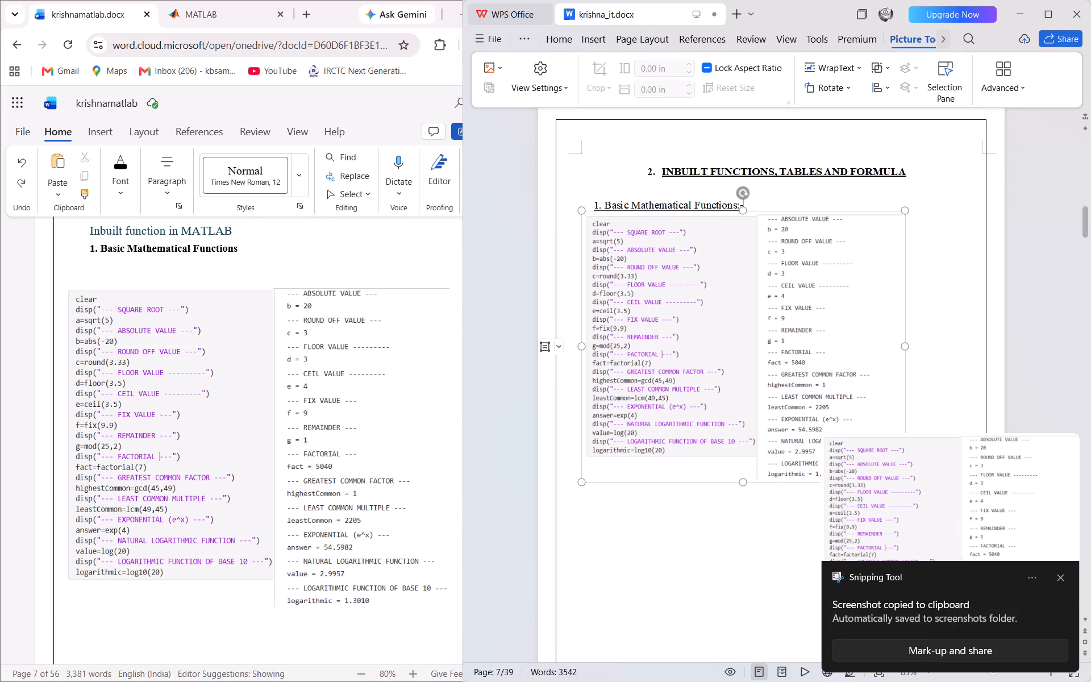
left_click_drag(584, 481, 575, 521)
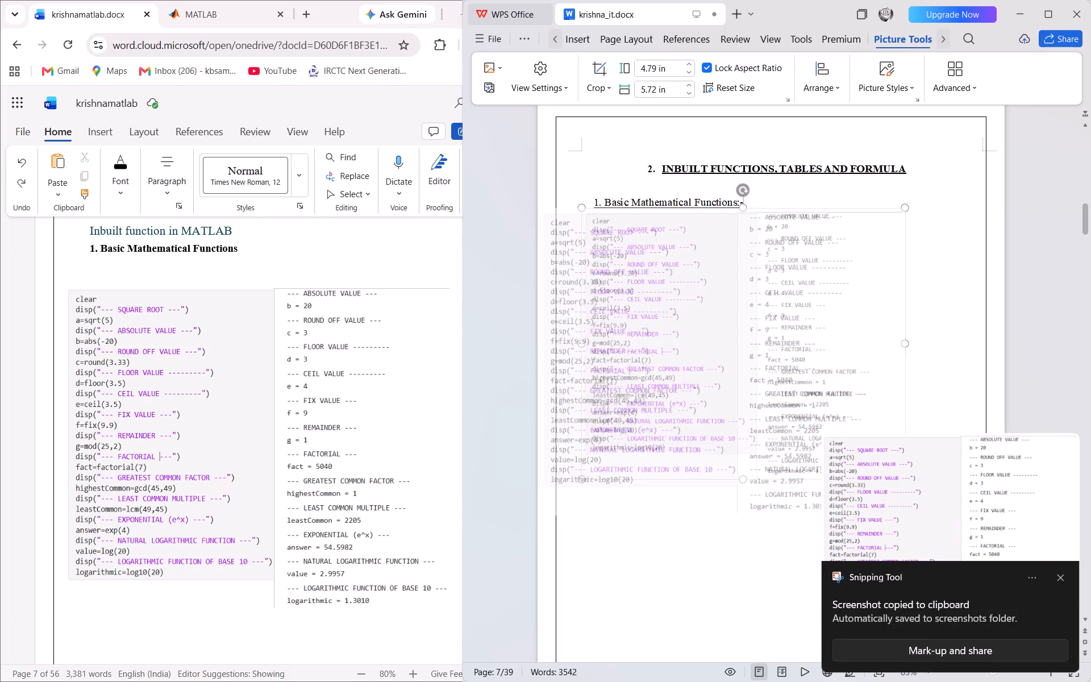
left_click_drag(575, 521, 609, 493)
scroll(712, 473, "down", 2)
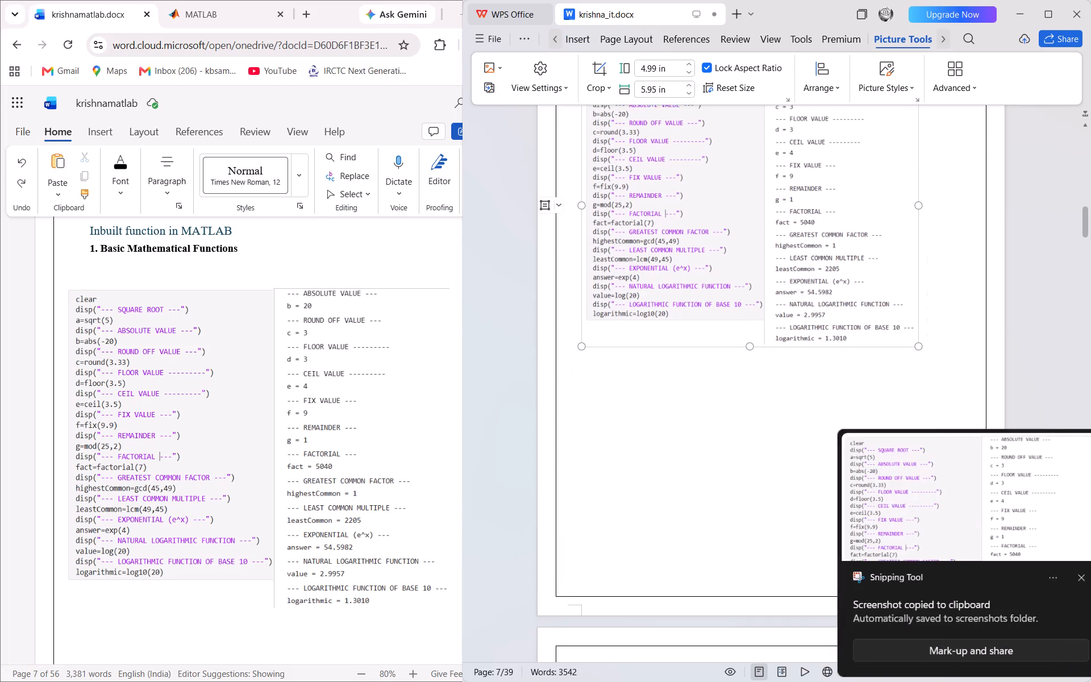
left_click_drag(917, 344, 960, 389)
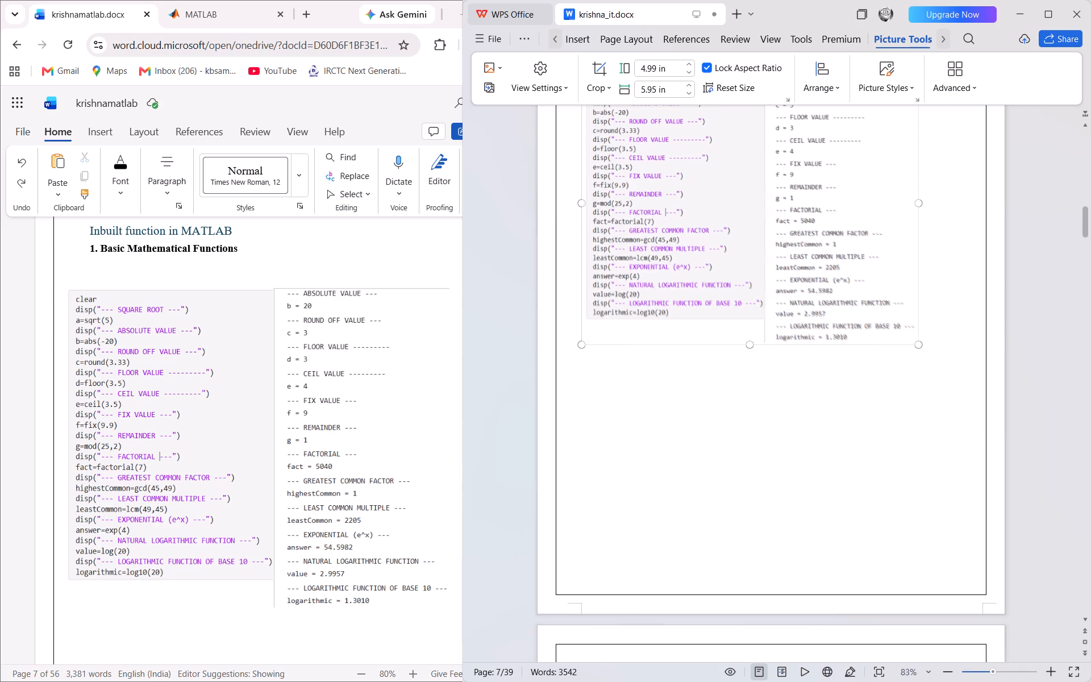
left_click_drag(960, 389, 883, 396)
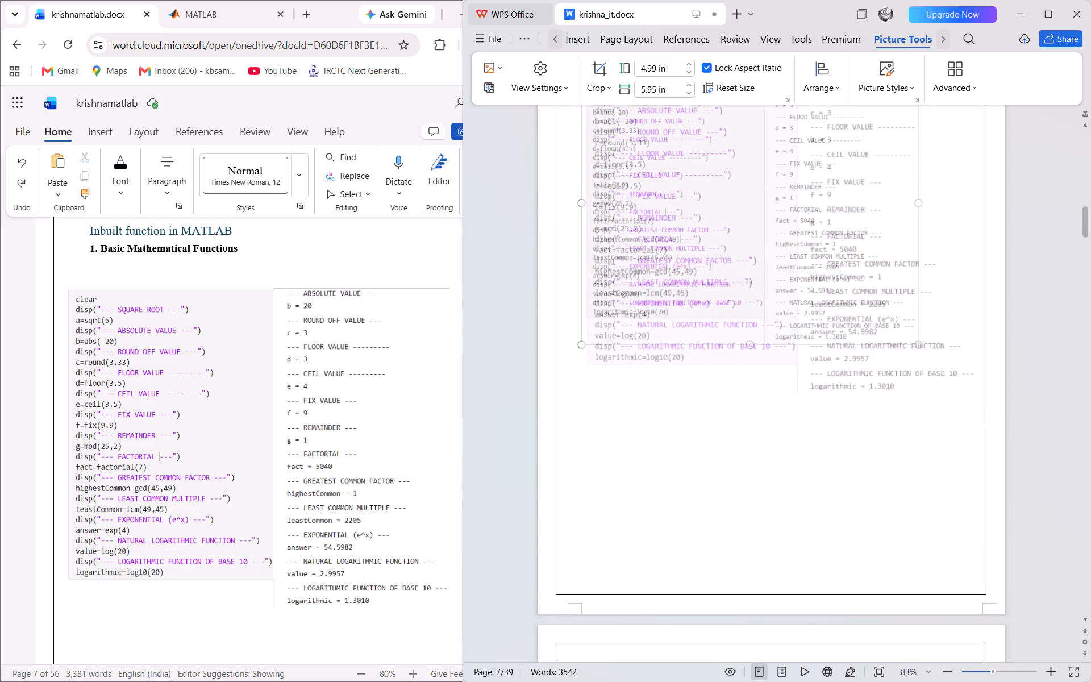
left_click_drag(883, 396, 882, 396)
scroll(842, 410, "up", 2)
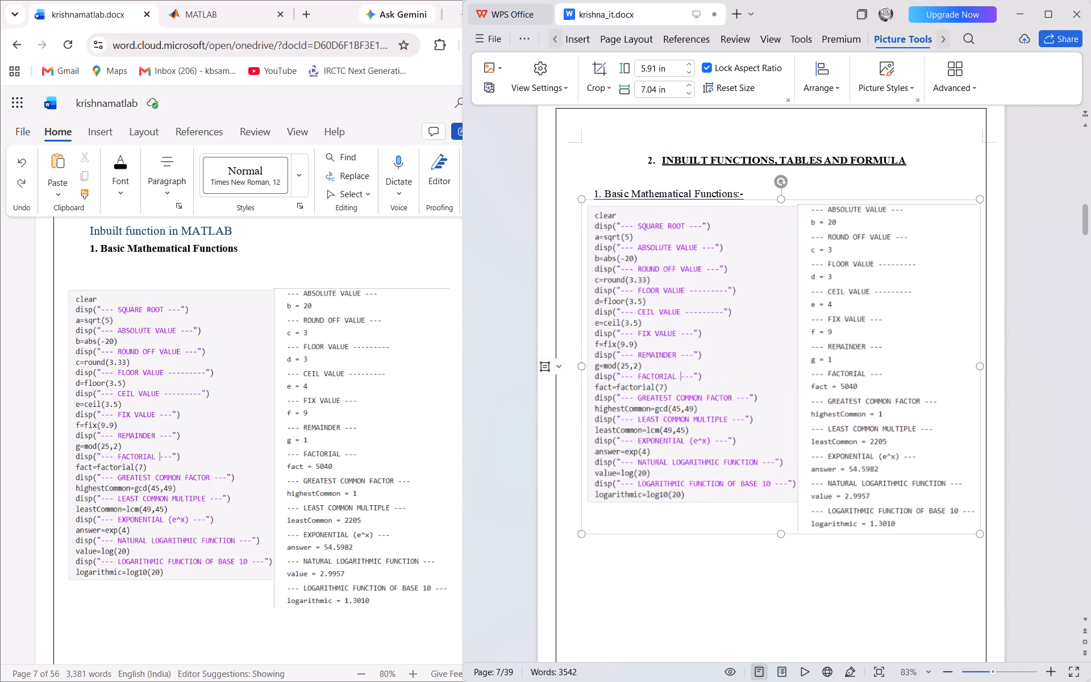
Set the text wrapping of the Basic Mathematical Functions picture to Square.
left_click(732, 415)
left_click_drag(755, 414, 738, 423)
left_click_drag(738, 423, 719, 427)
left_click(758, 410)
right_click(758, 410)
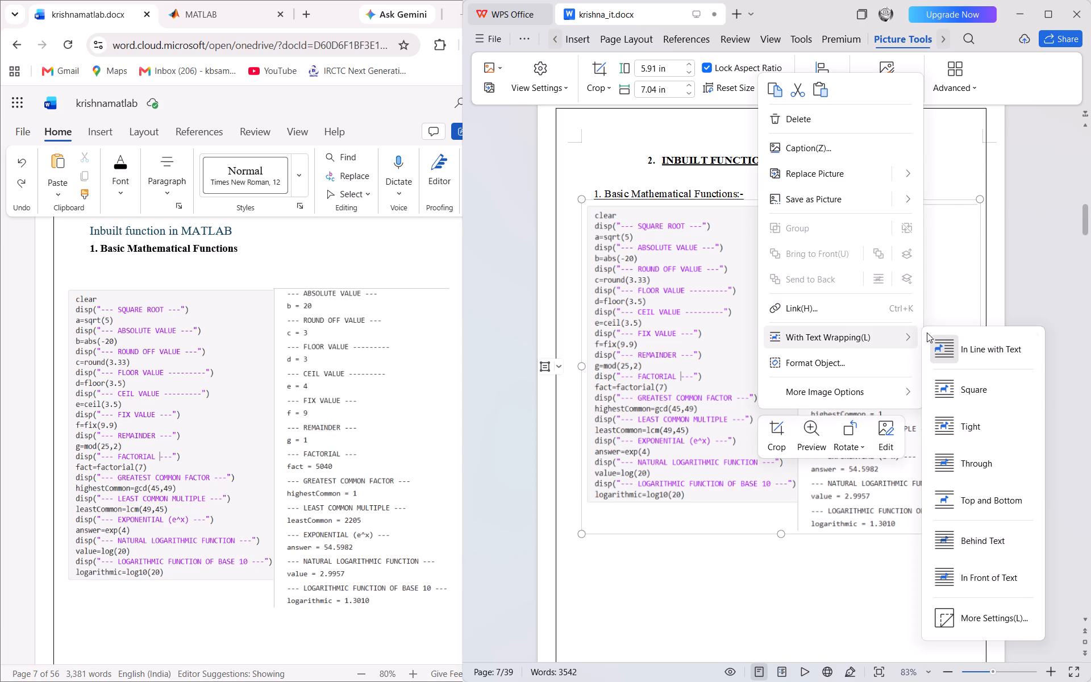
left_click(949, 389)
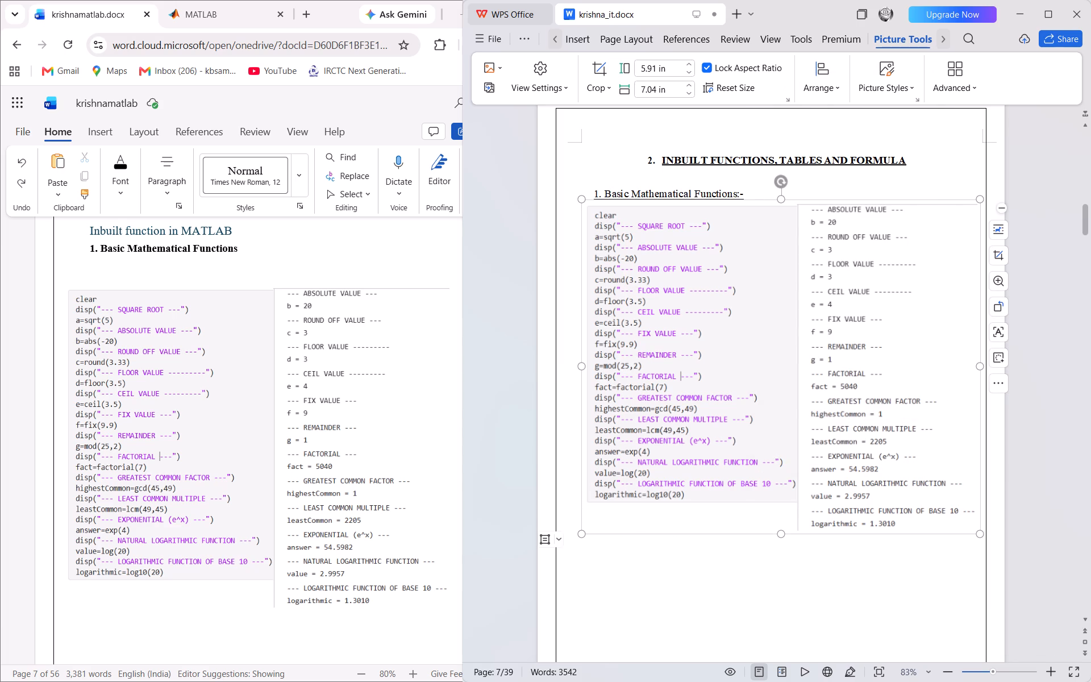
Reposition the Basic Mathematical Functions picture below its heading and closer to the page's left border.
left_click(798, 365)
left_click_drag(798, 365, 764, 381)
left_click_drag(764, 381, 740, 400)
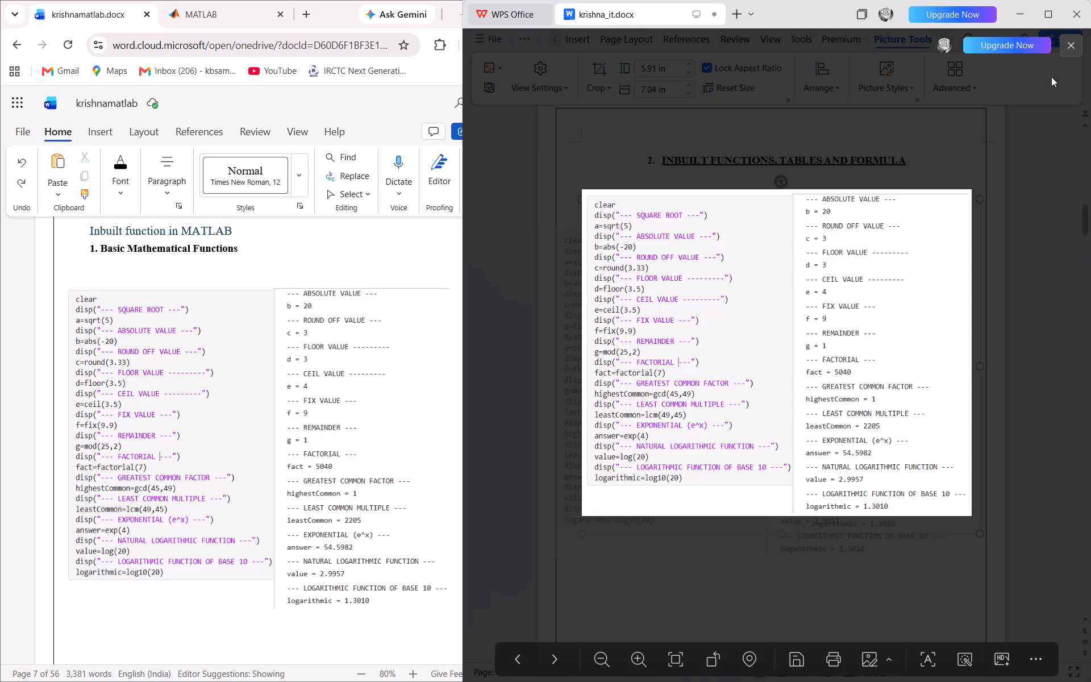
left_click(1078, 52)
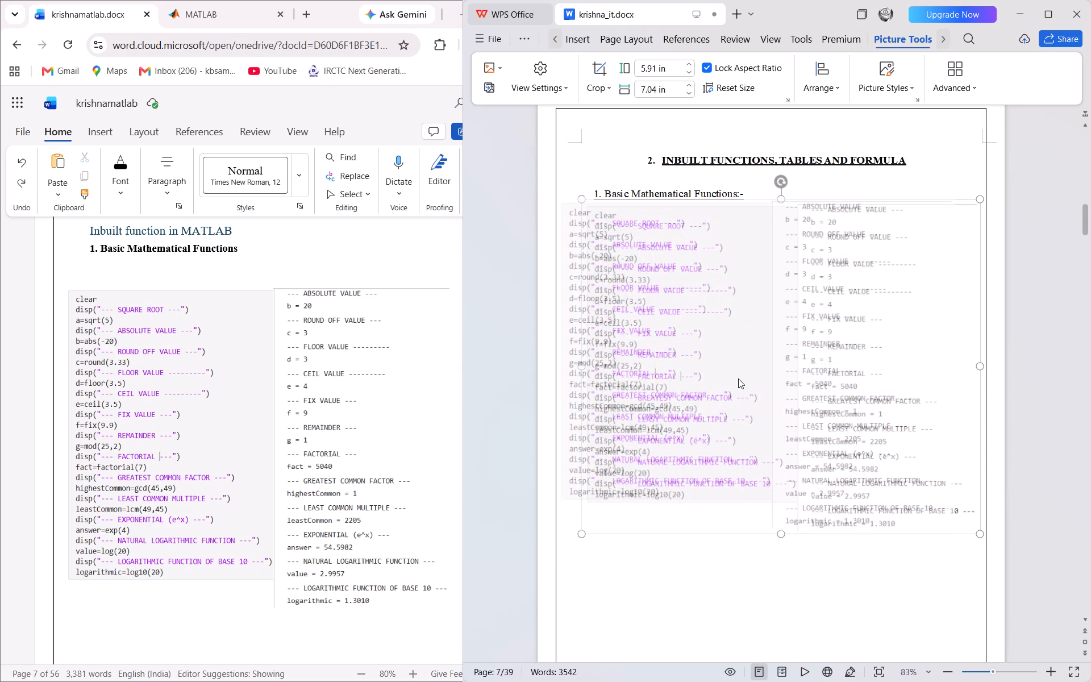
left_click(738, 379)
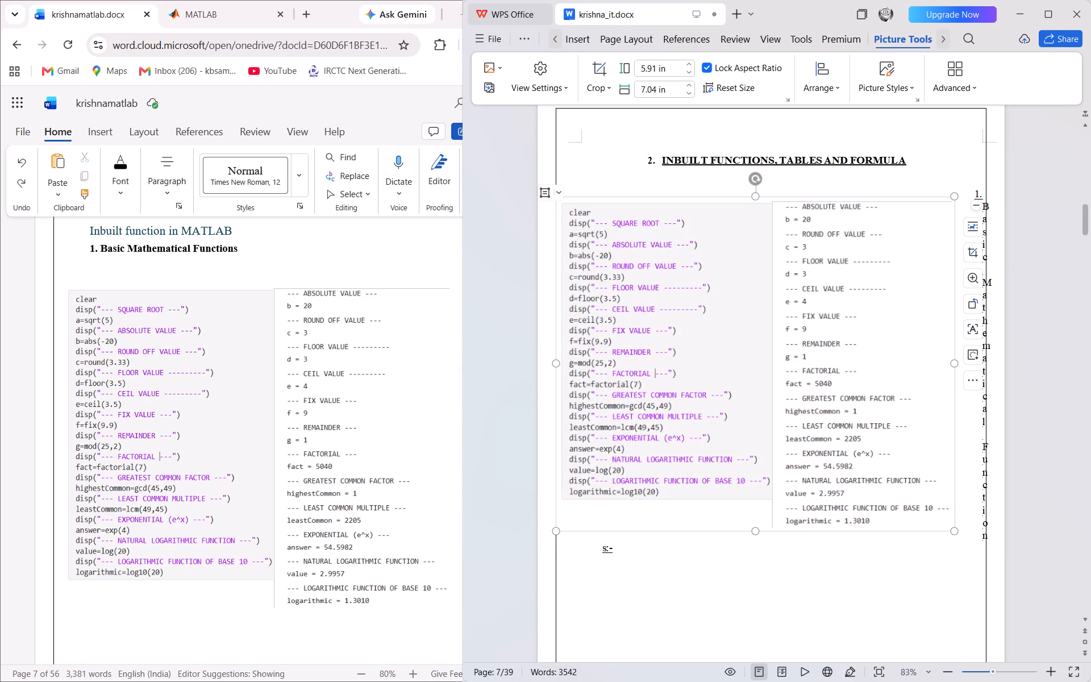
left_click(780, 367)
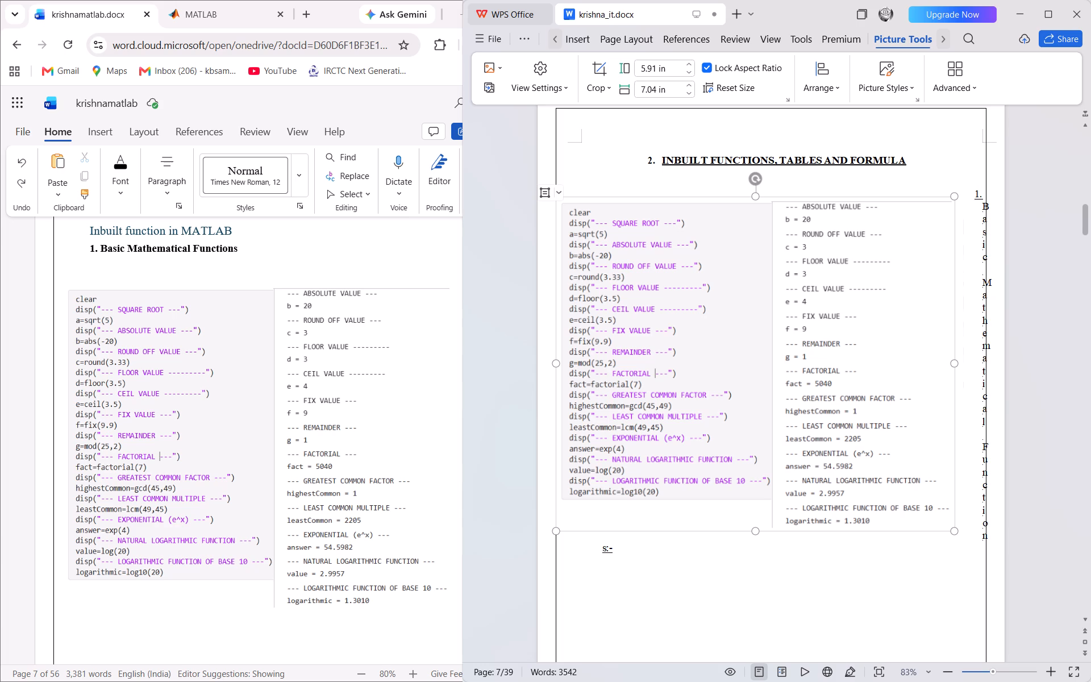
left_click_drag(780, 367, 769, 395)
left_click_drag(769, 395, 770, 427)
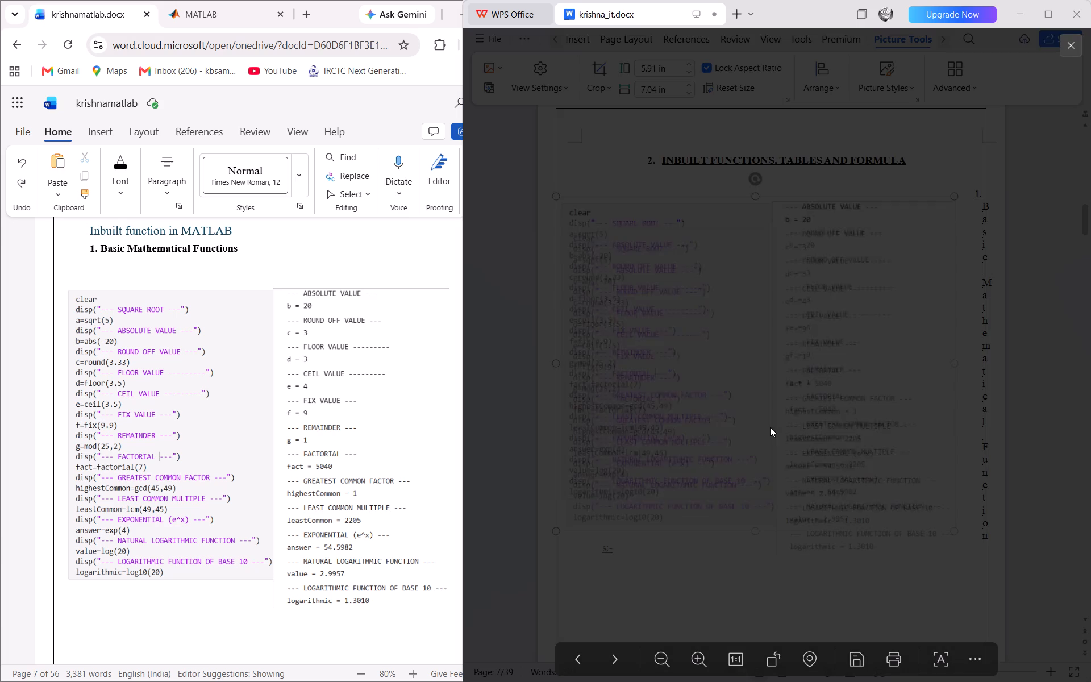
left_click(1071, 52)
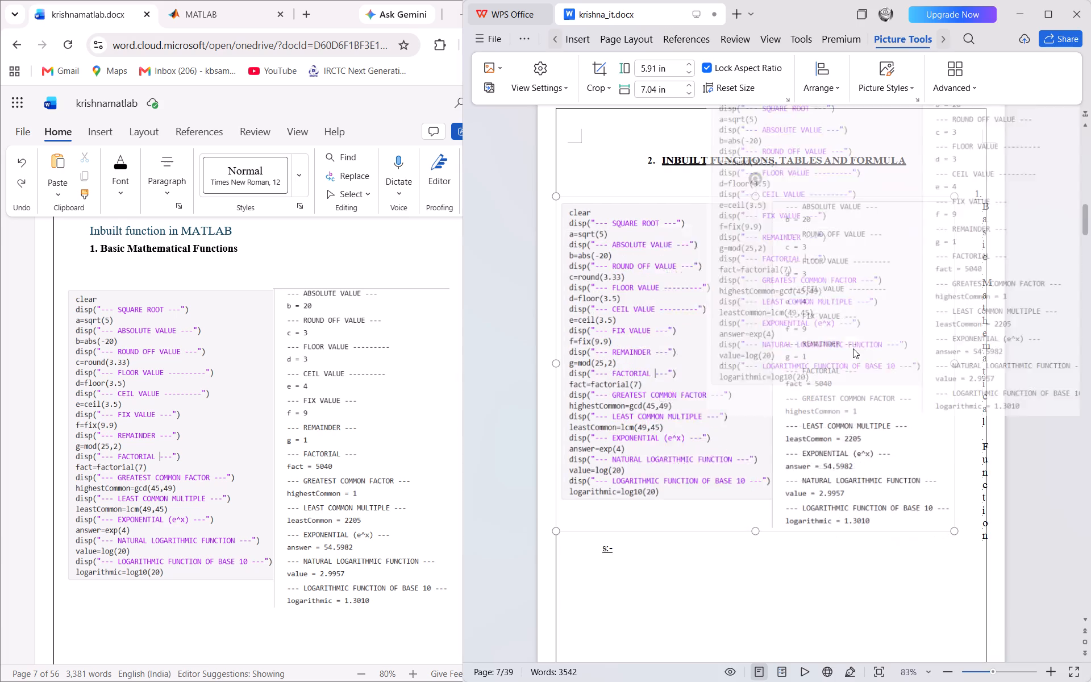
left_click(775, 450)
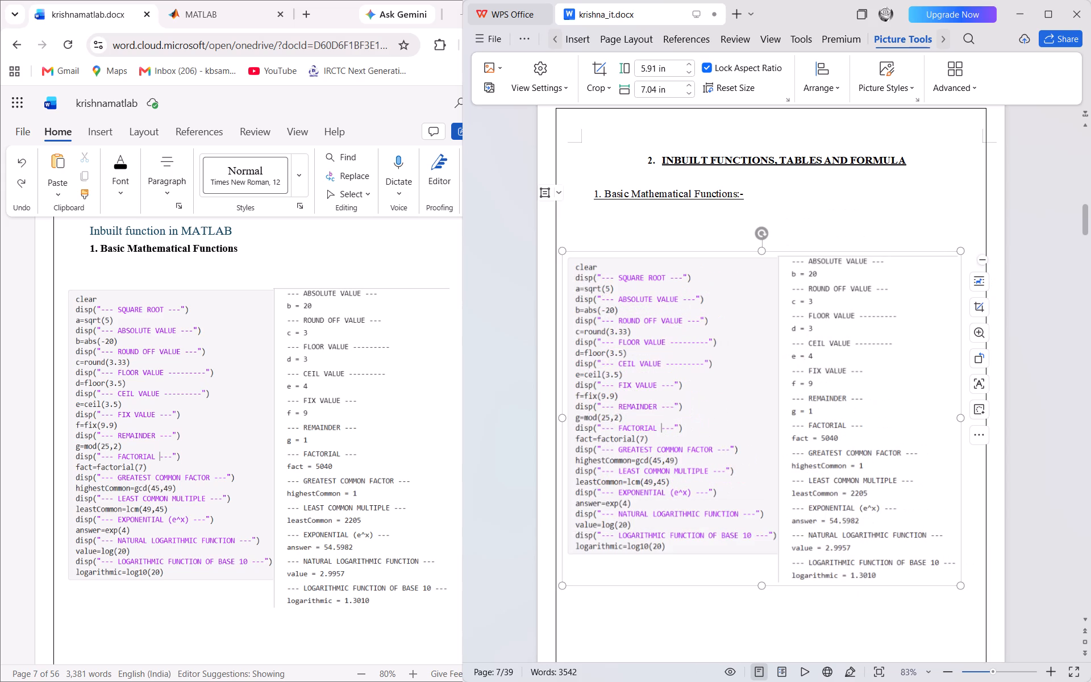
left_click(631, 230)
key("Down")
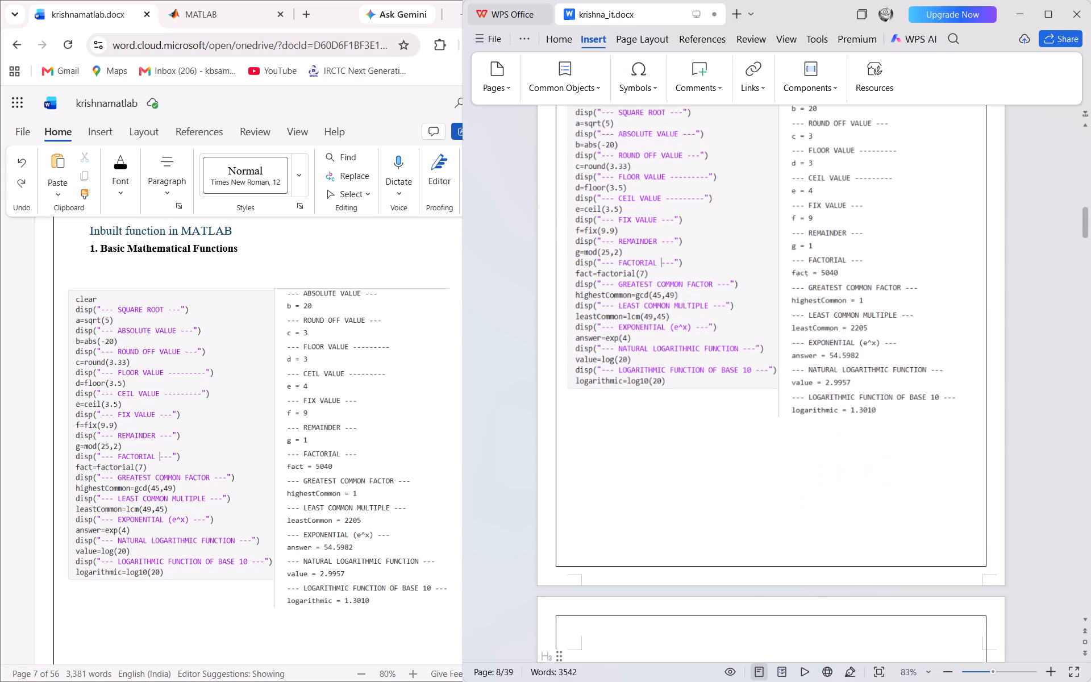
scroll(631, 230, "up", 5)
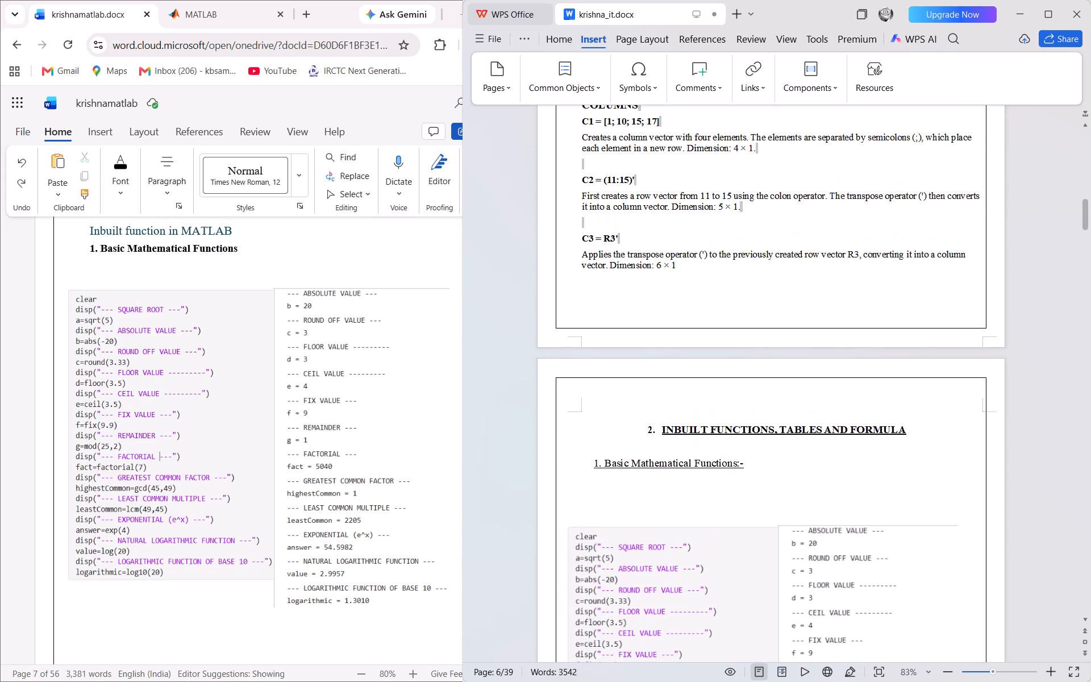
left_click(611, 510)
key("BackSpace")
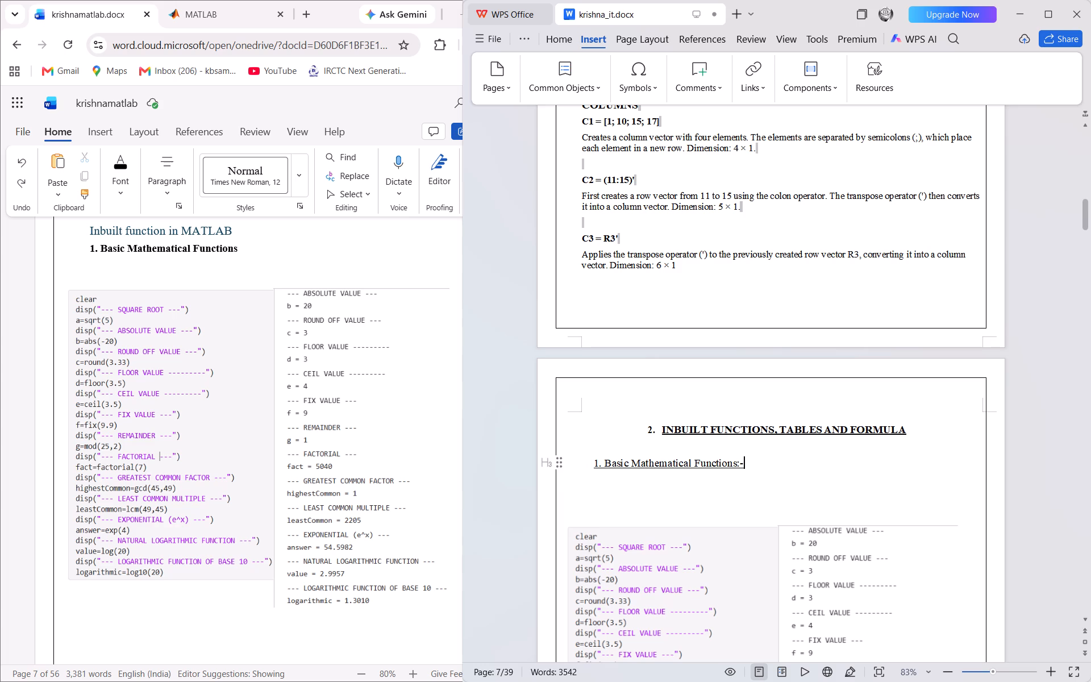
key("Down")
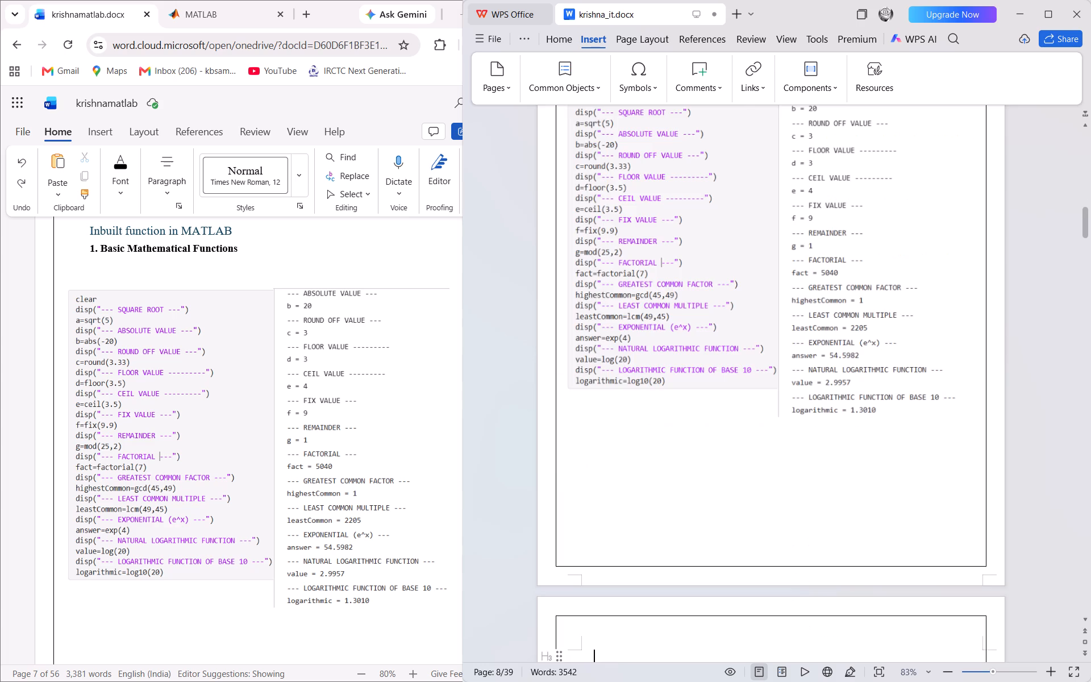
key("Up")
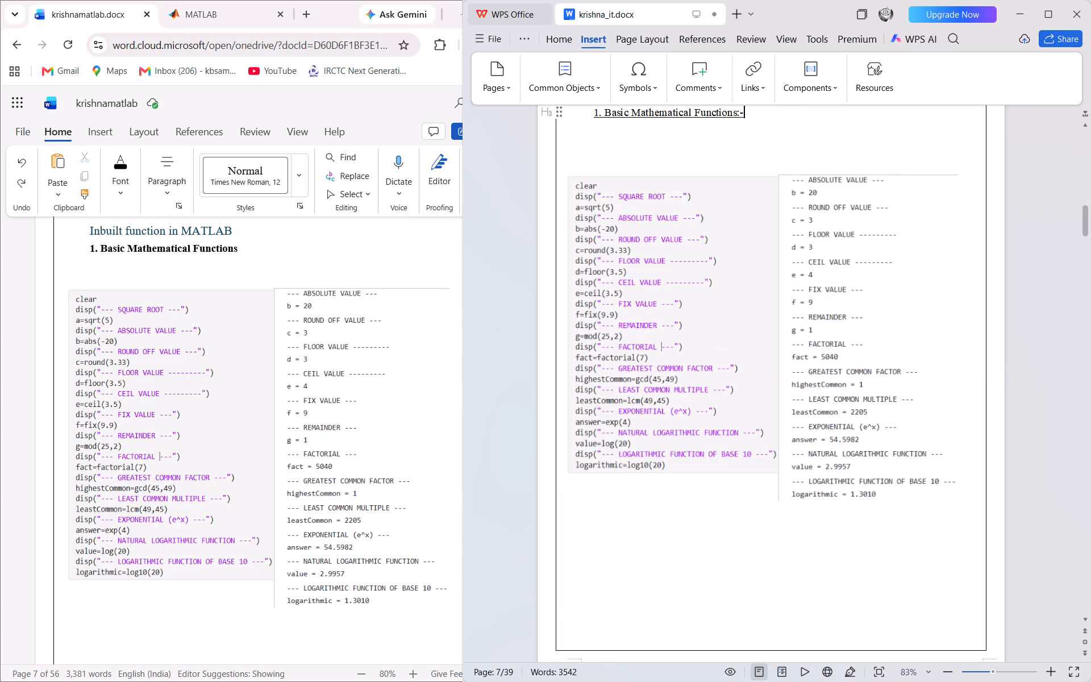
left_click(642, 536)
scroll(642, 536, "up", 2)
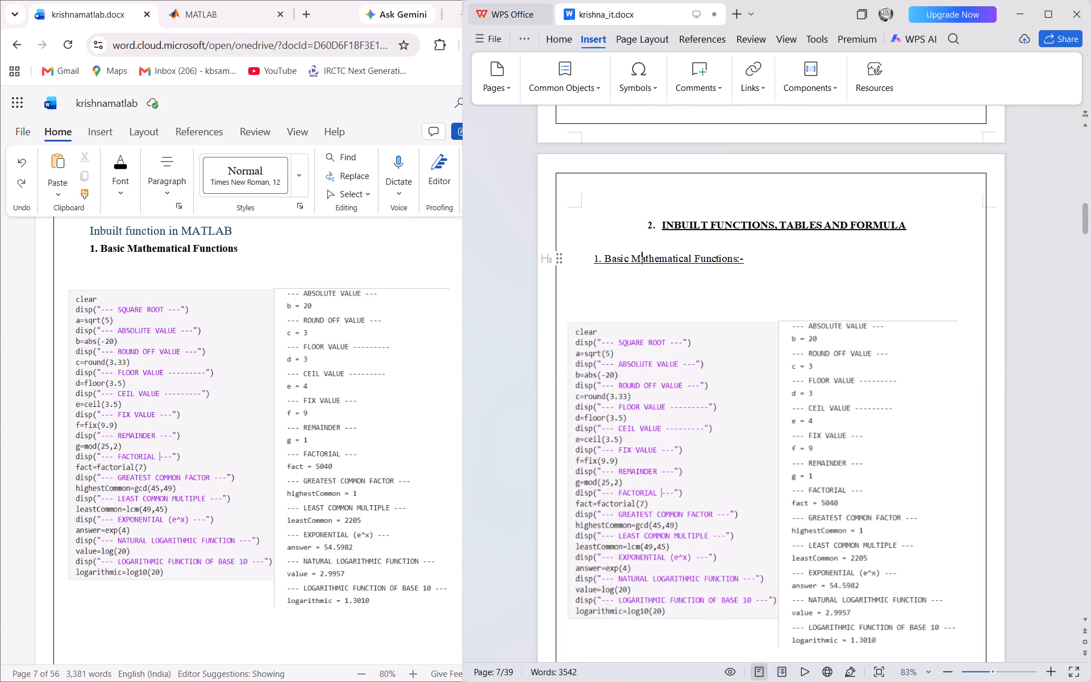
Redo the blank-line spacing between the section 2 title and the Basic Mathematical Functions heading.
left_click(587, 257)
key("Left")
key("Up")
key("Return")
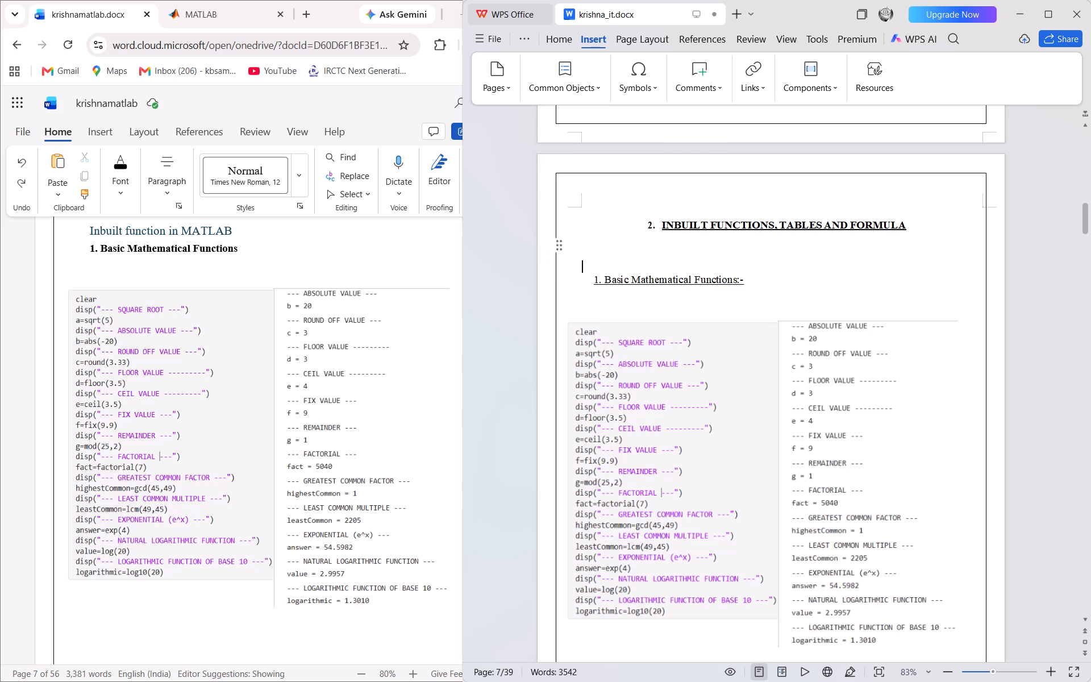
key("Return")
key("BackSpace")
key("BackSpace")
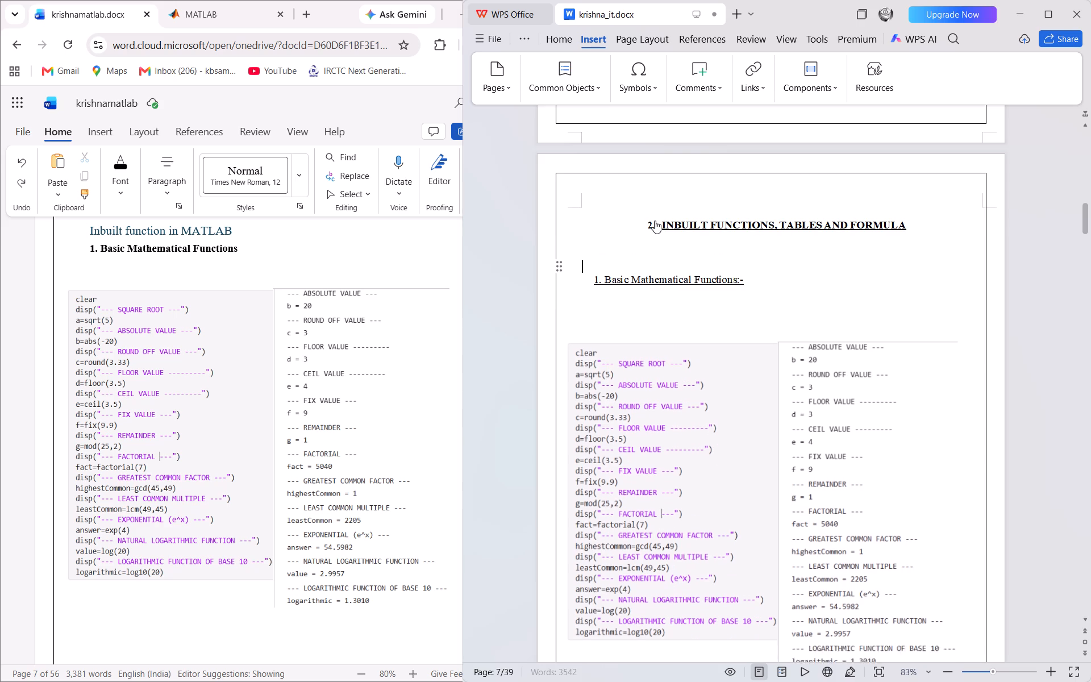
key("BackSpace")
key("Return")
key("Return")
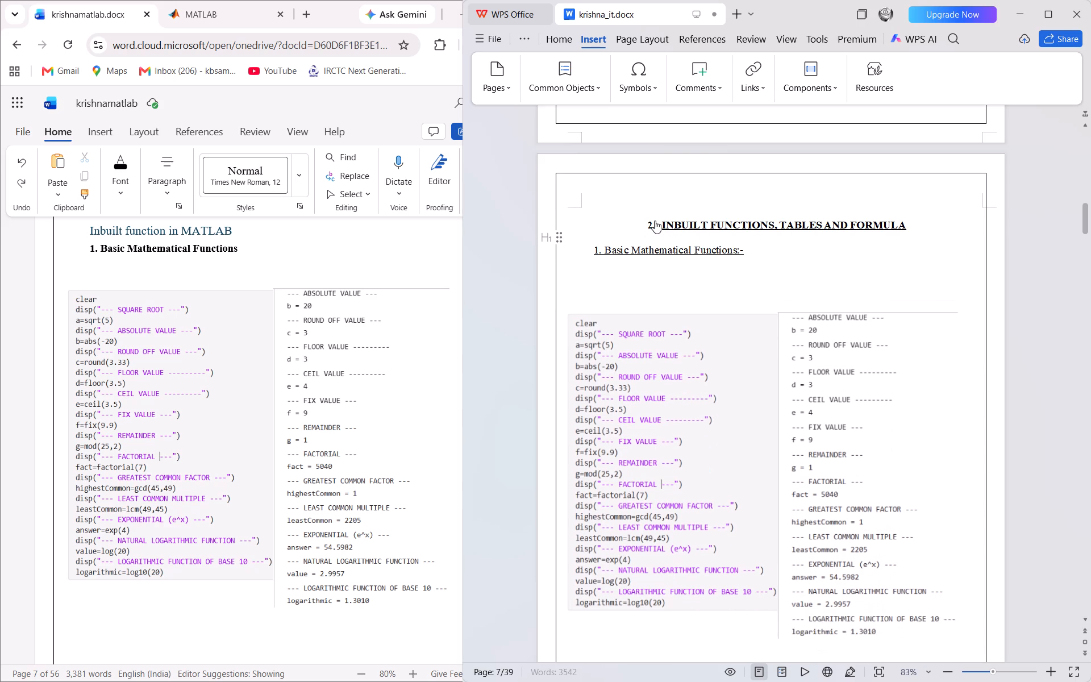
key("Return")
Move the Basic Mathematical Functions picture up so it sits directly beneath its heading.
left_click(676, 470)
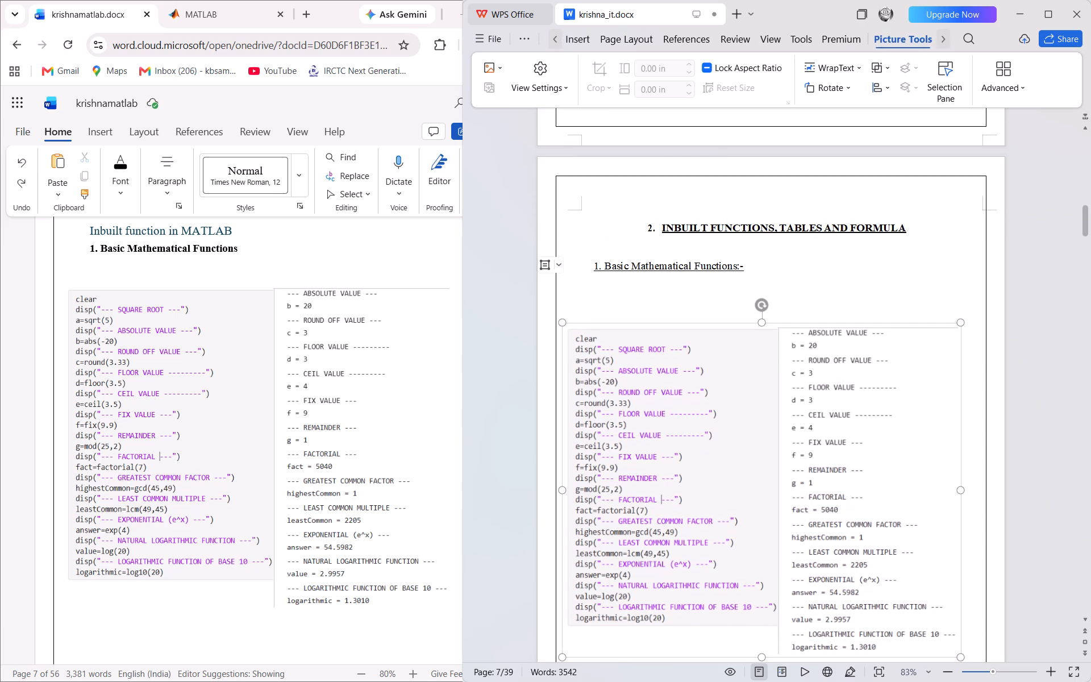
left_click_drag(756, 346, 747, 299)
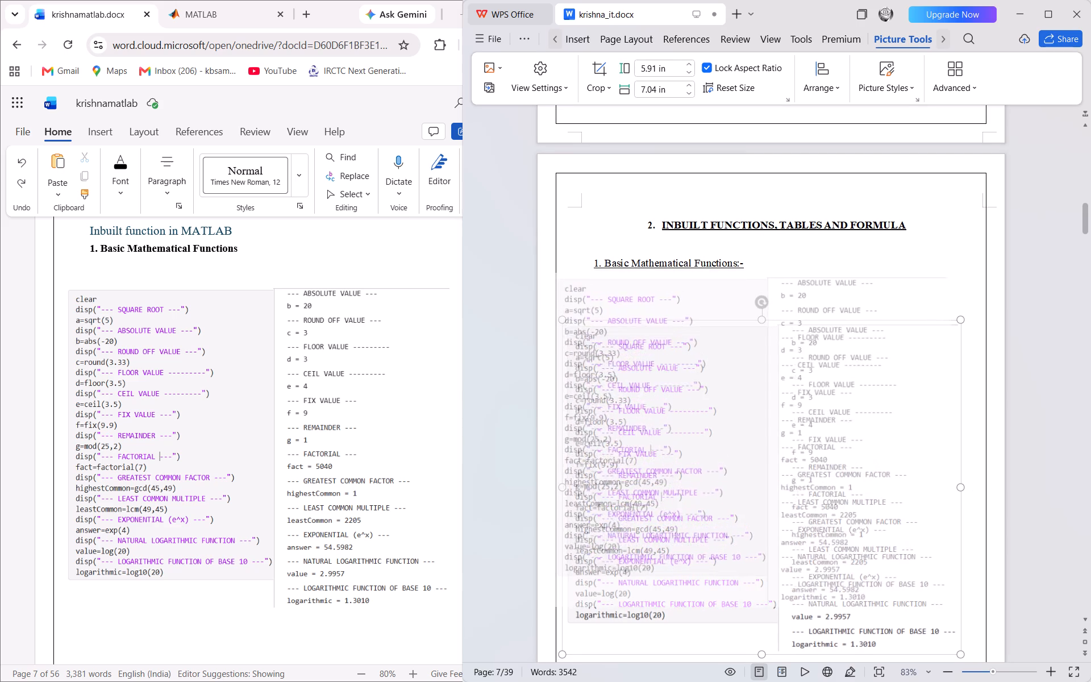
left_click_drag(747, 299, 748, 303)
left_click(801, 257)
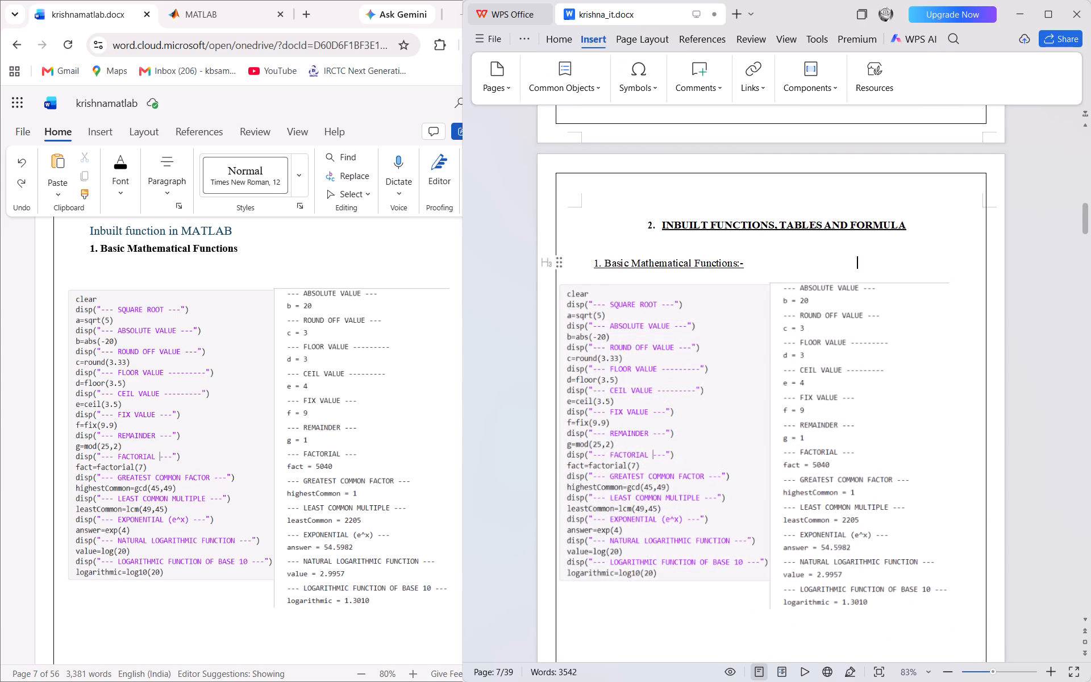
Set the text wrapping of the Trigonometric Functions picture to Square.
scroll(801, 257, "down", 6)
scroll(801, 257, "up", 1)
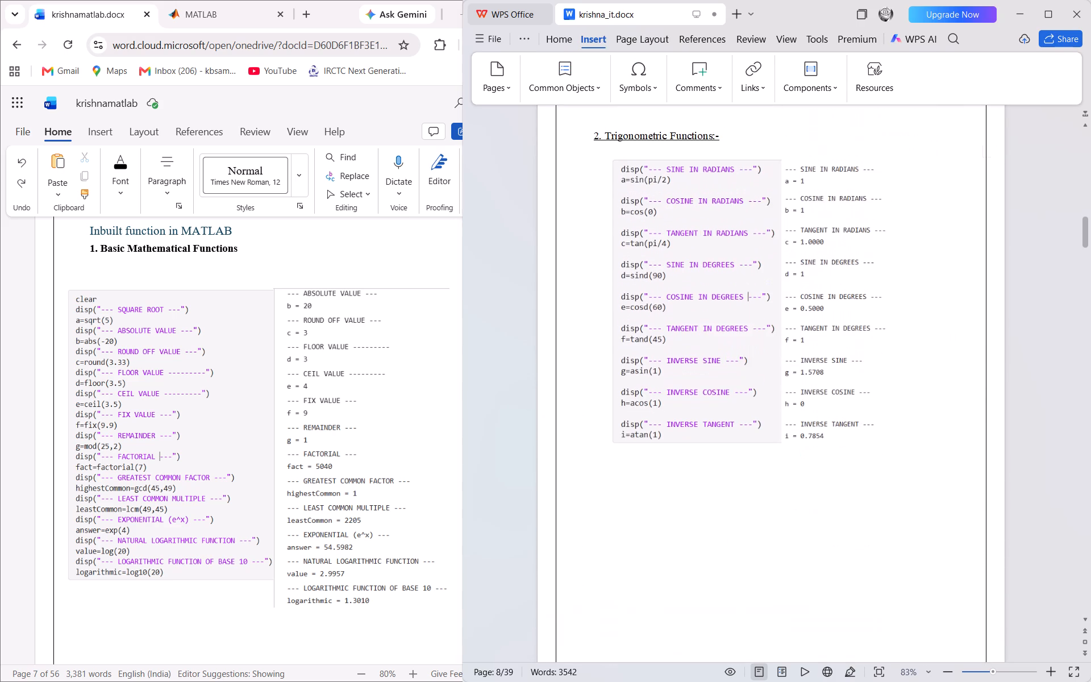
scroll(801, 257, "up", 1)
left_click(748, 307)
left_click_drag(748, 307, 699, 314)
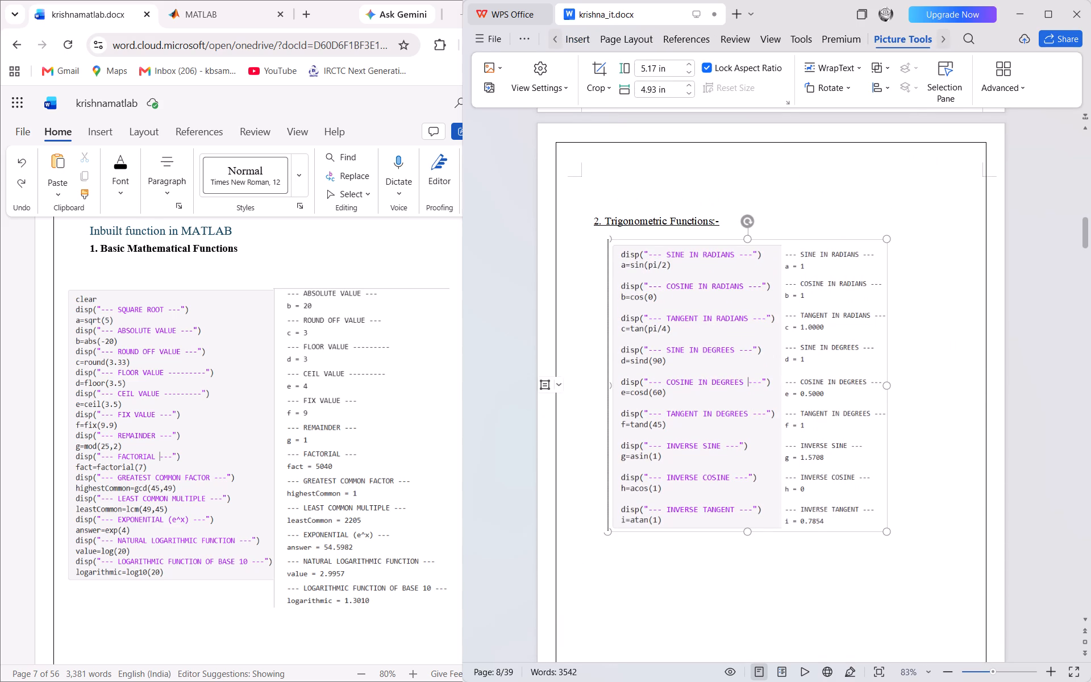
left_click_drag(747, 304, 719, 306)
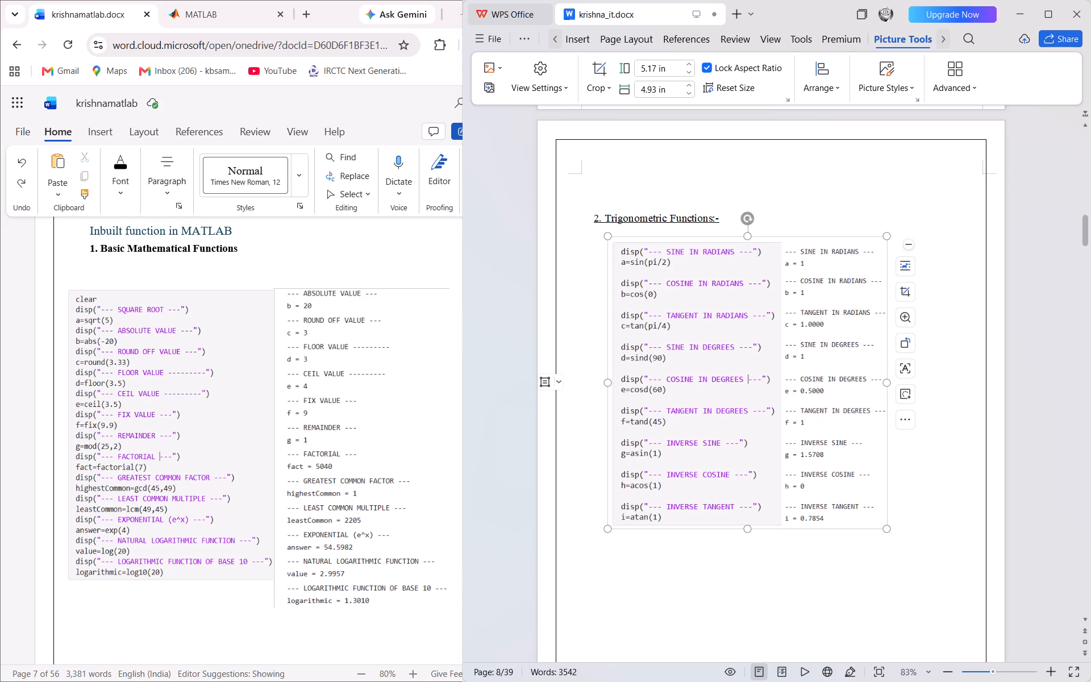
right_click(719, 306)
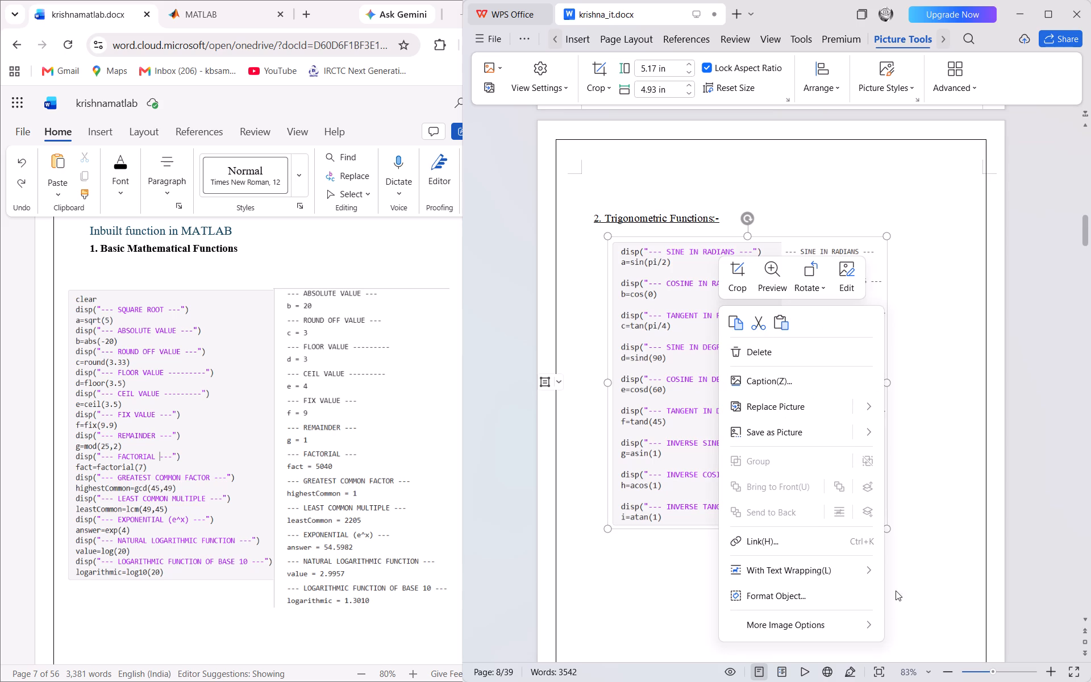
left_click(939, 429)
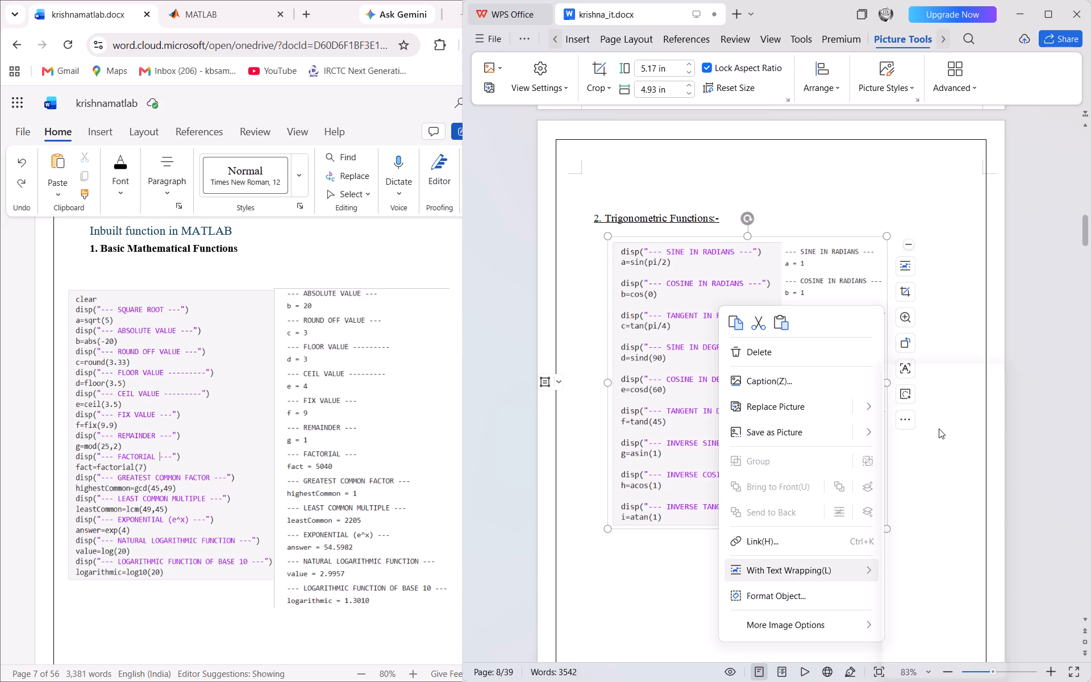
Move the Trigonometric Functions picture up and inward so it sits directly beneath its heading.
left_click_drag(762, 340, 716, 340)
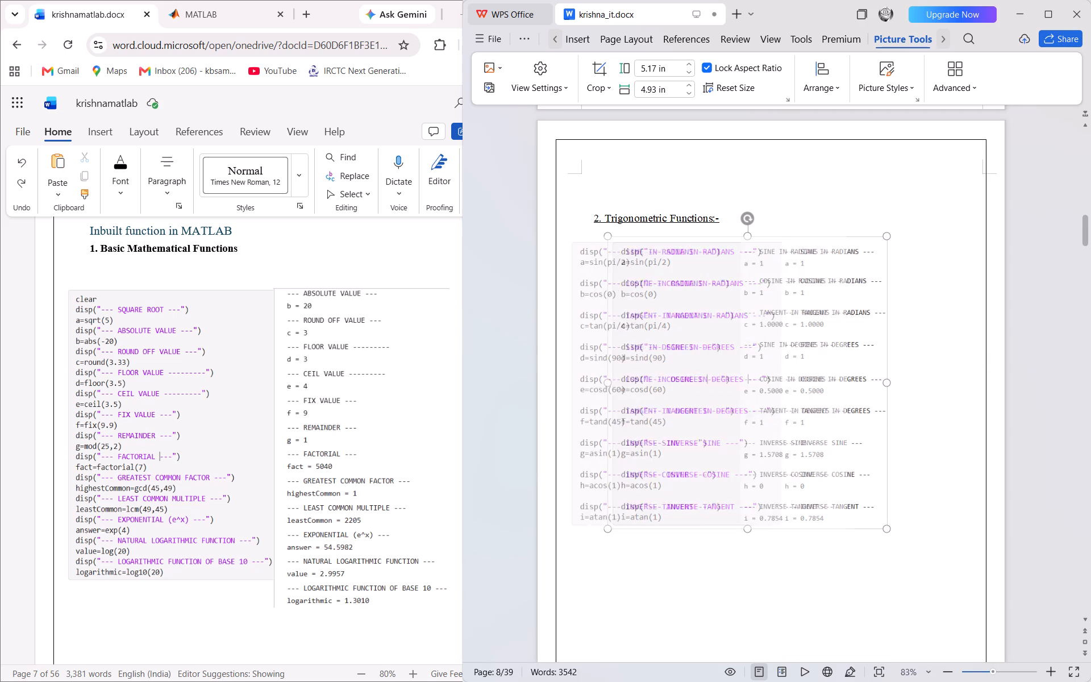
left_click_drag(716, 340, 740, 332)
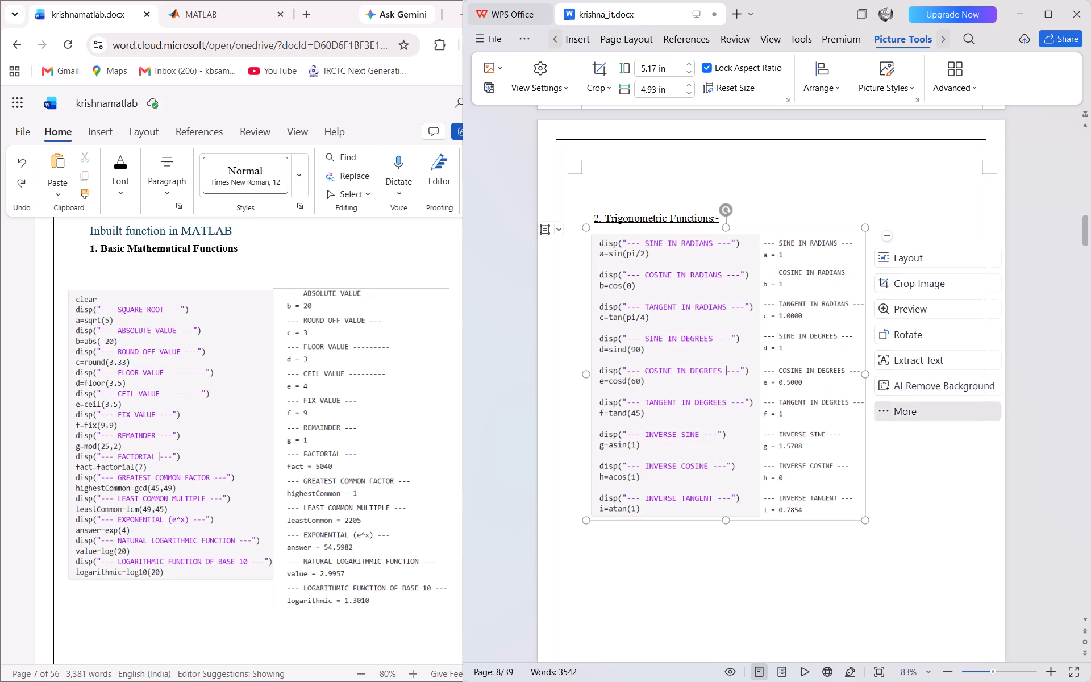
left_click(919, 503)
Compare the layout of the Basic Mathematical, Trigonometric and Statistical Functions sections in krishna_it.docx and krishnamatlab.
scroll(919, 503, "down", 5)
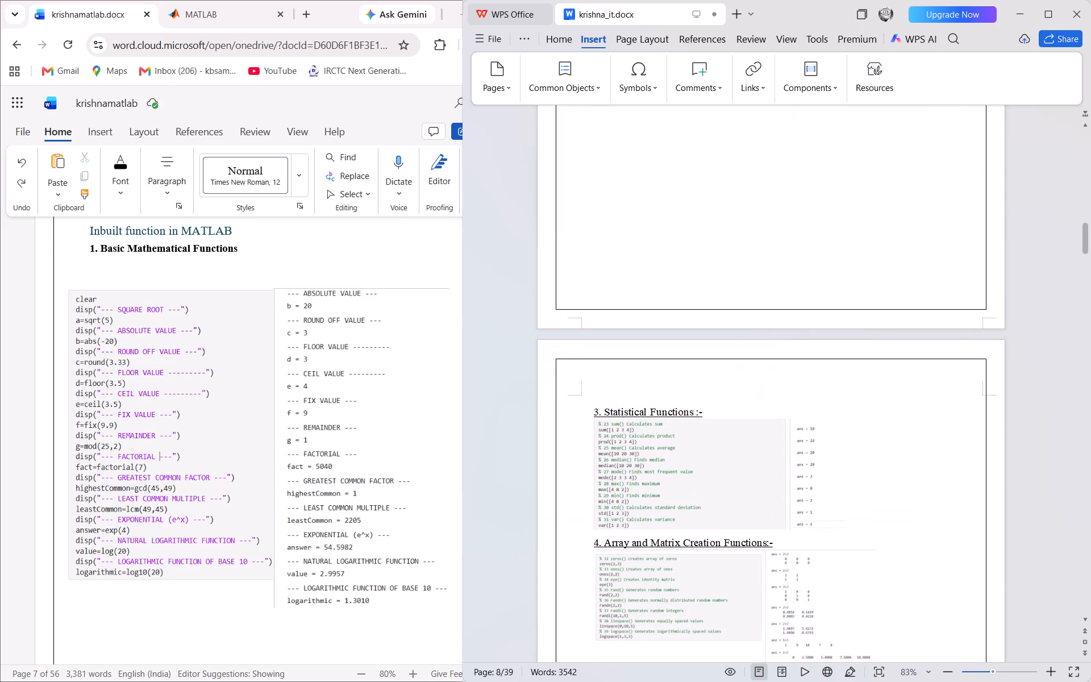
scroll(919, 503, "up", 8)
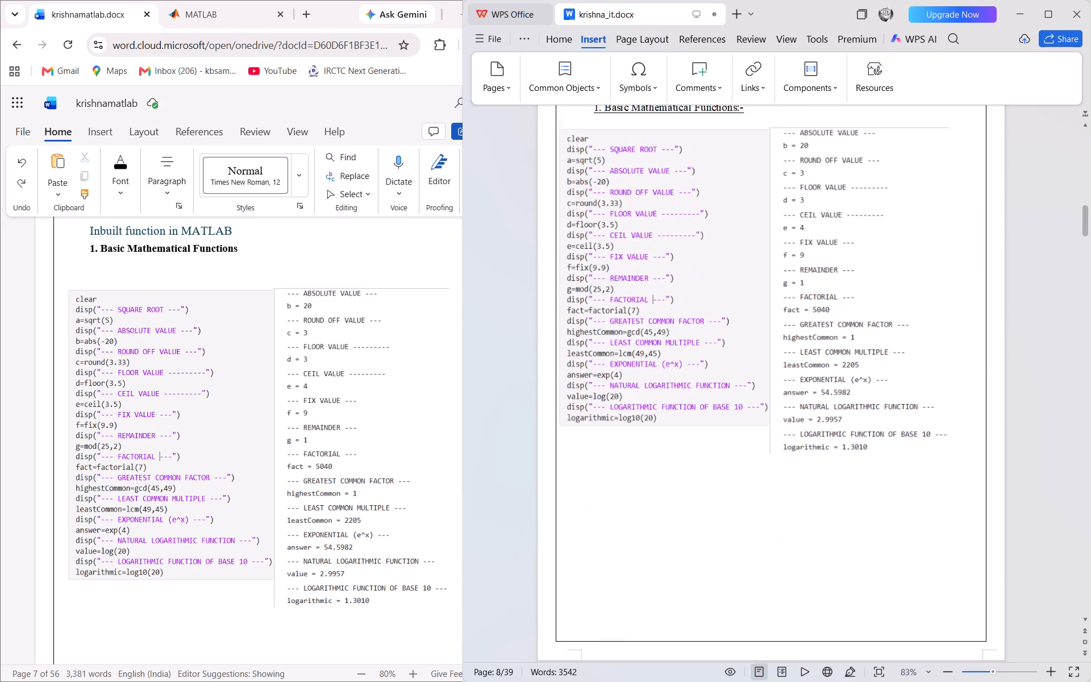
scroll(919, 503, "down", 3)
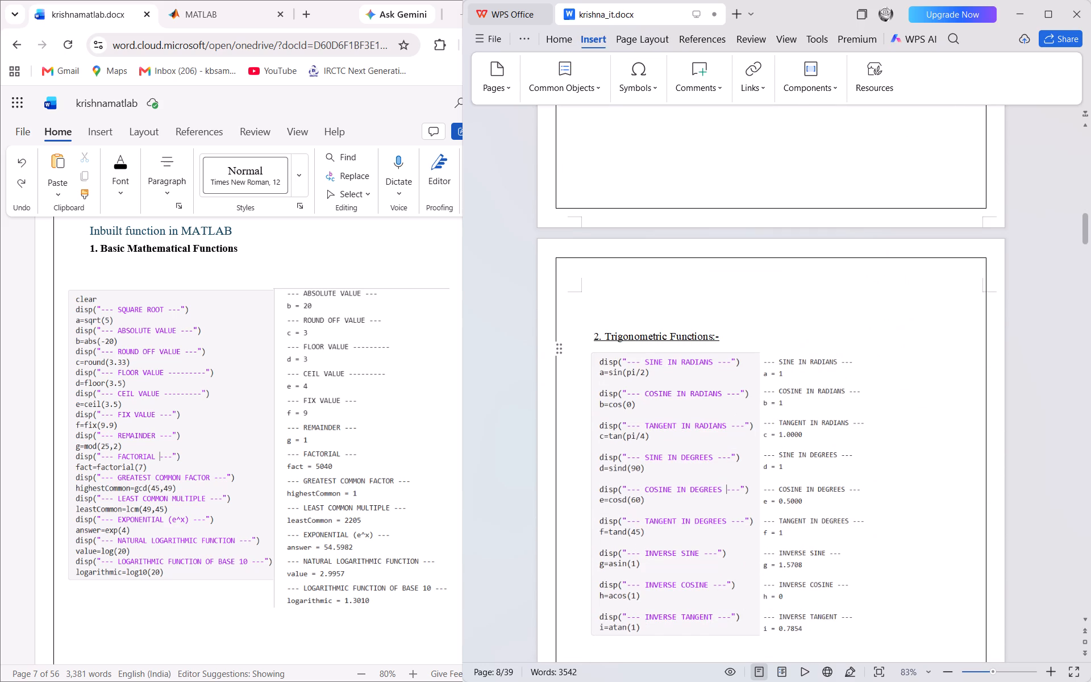
scroll(338, 481, "down", 5)
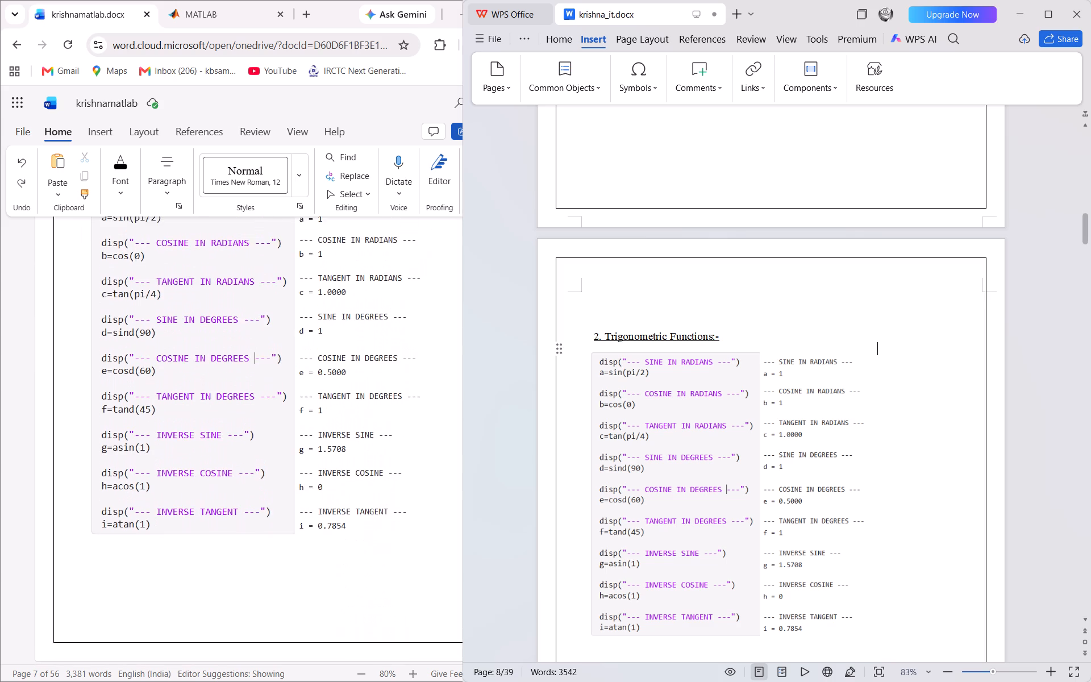
scroll(338, 481, "down", 2)
scroll(642, 504, "down", 3)
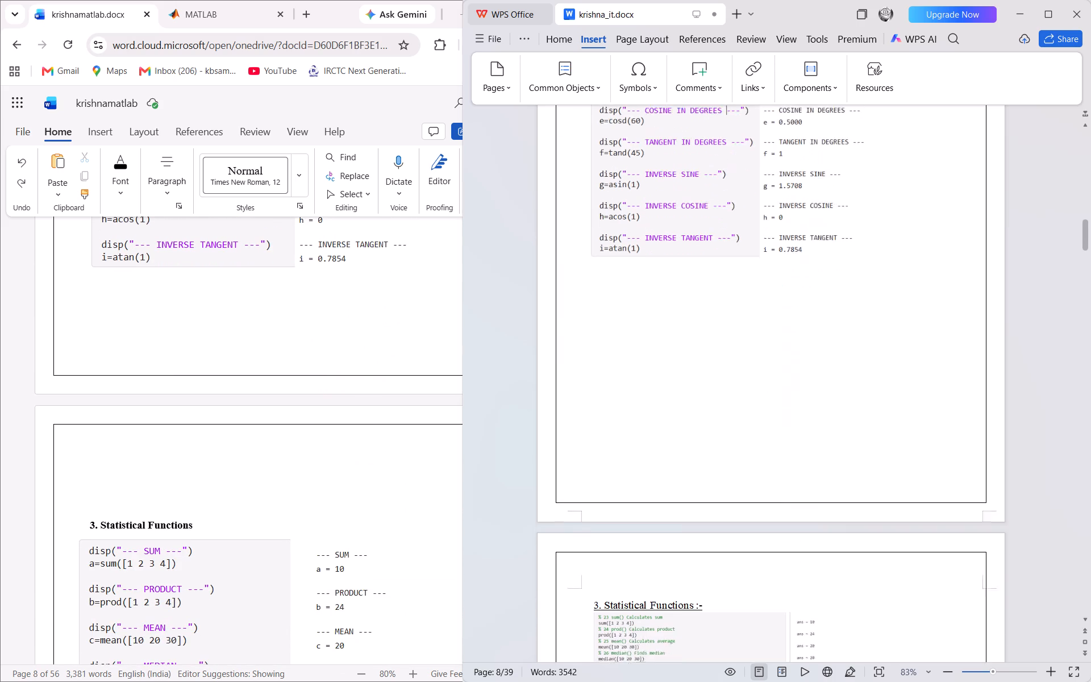
scroll(642, 504, "down", 2)
scroll(694, 433, "down", 1)
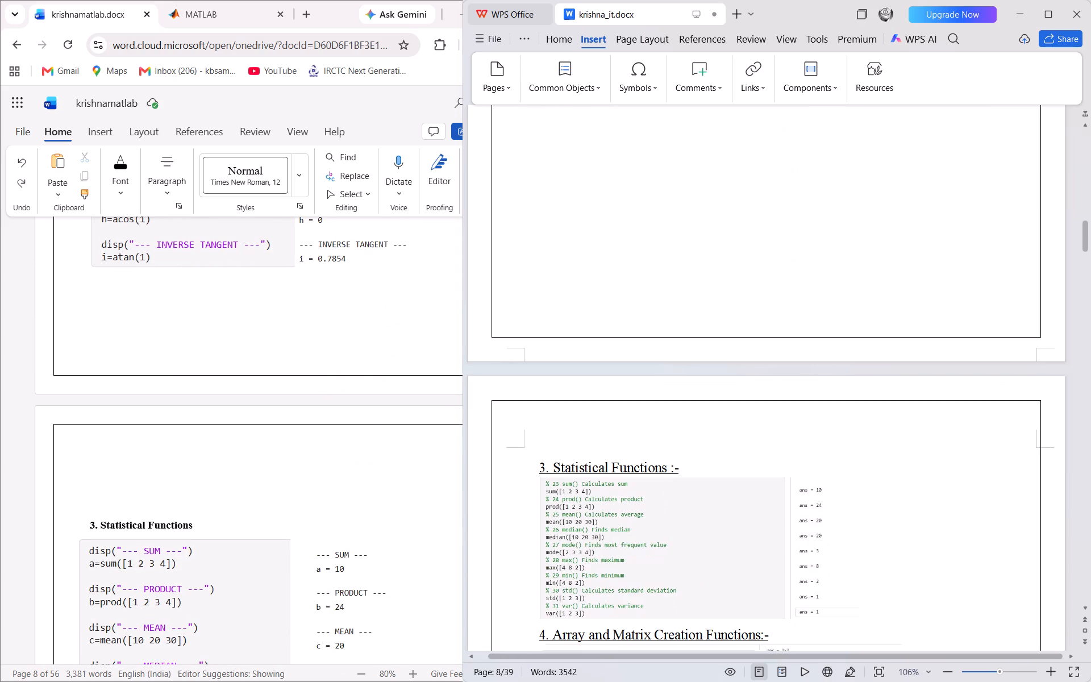
scroll(694, 433, "up", 6)
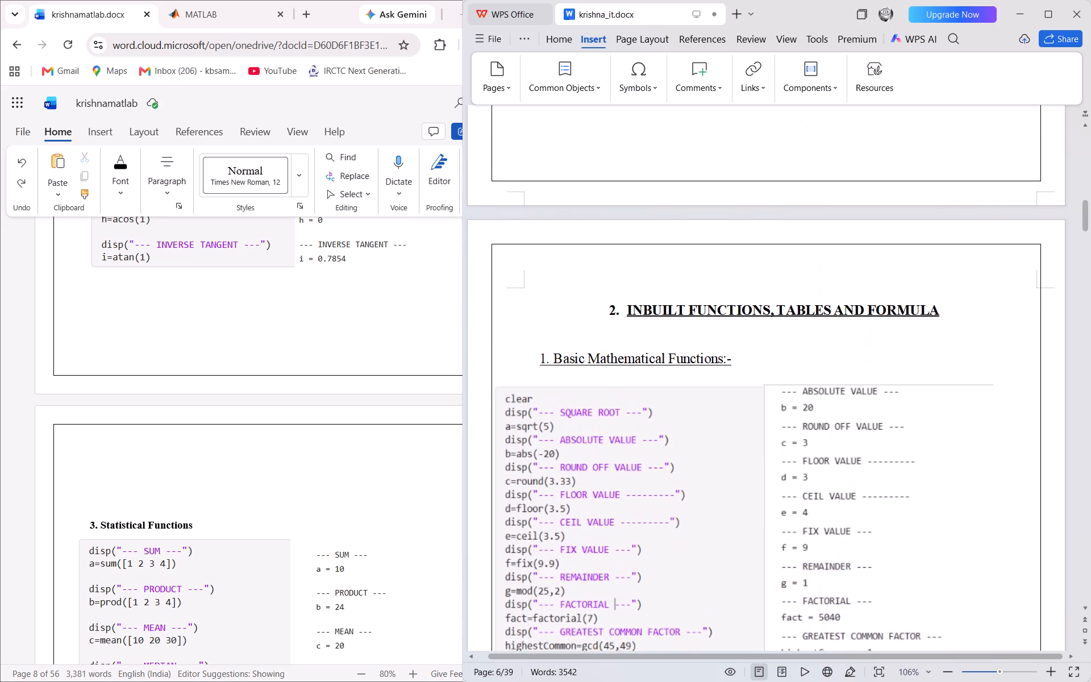
Shrink the Basic Mathematical Functions picture proportionally to about 3.90 in high by 4.65 in wide.
scroll(694, 433, "down", 1)
left_click(694, 433)
scroll(694, 433, "down", 4)
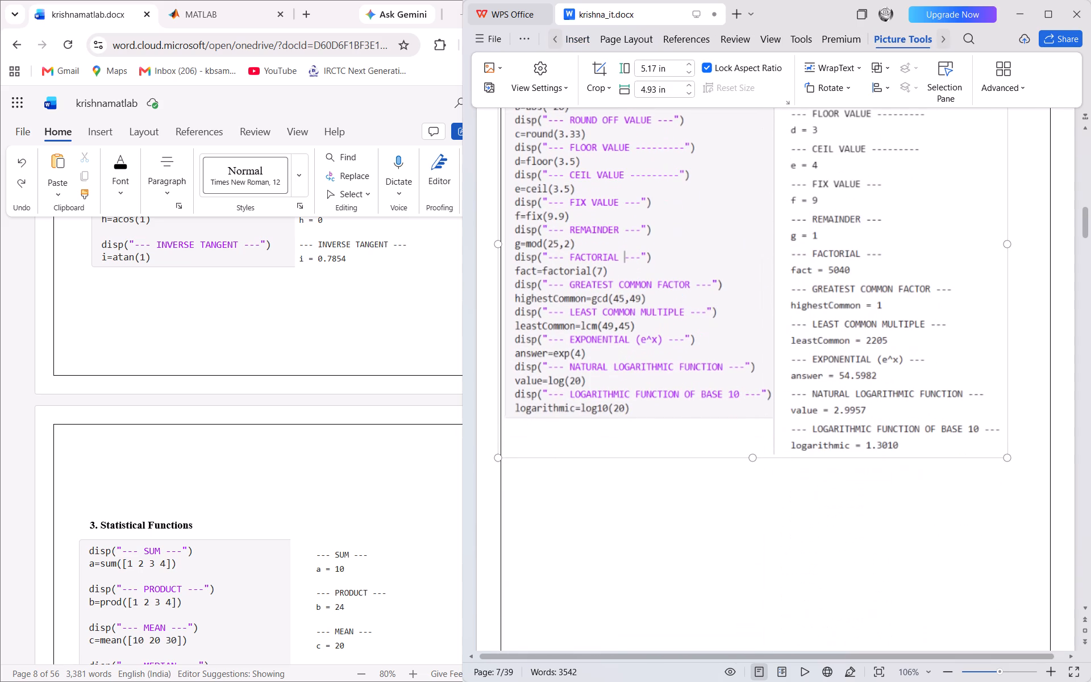
left_click_drag(1006, 452, 938, 393)
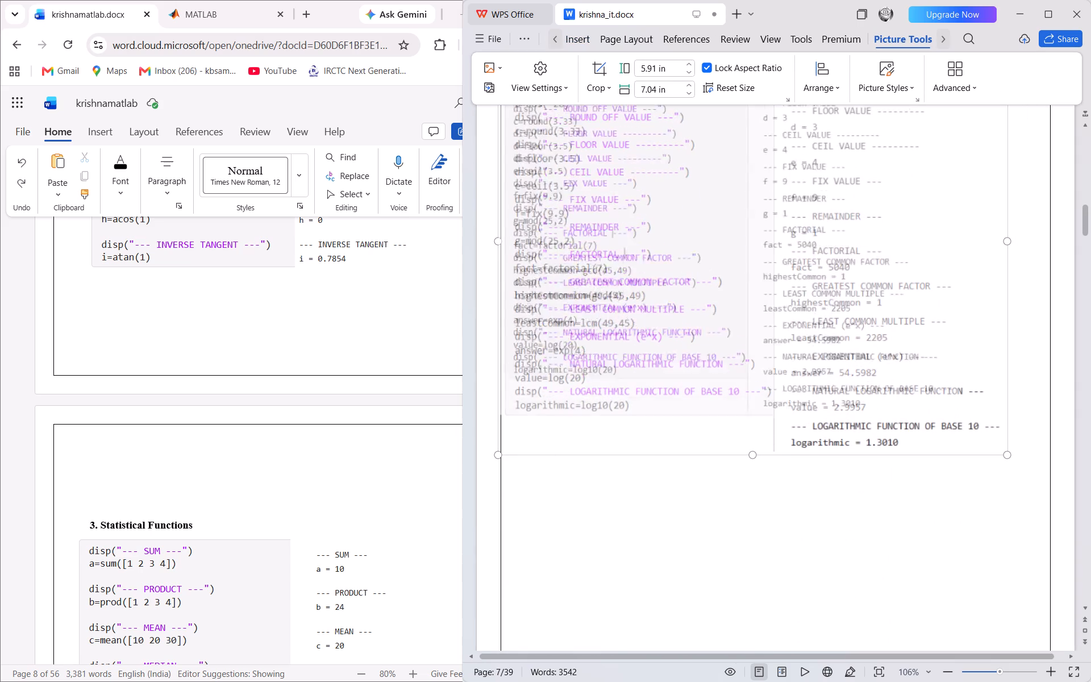
left_click_drag(938, 393, 886, 349)
scroll(886, 349, "up", 3)
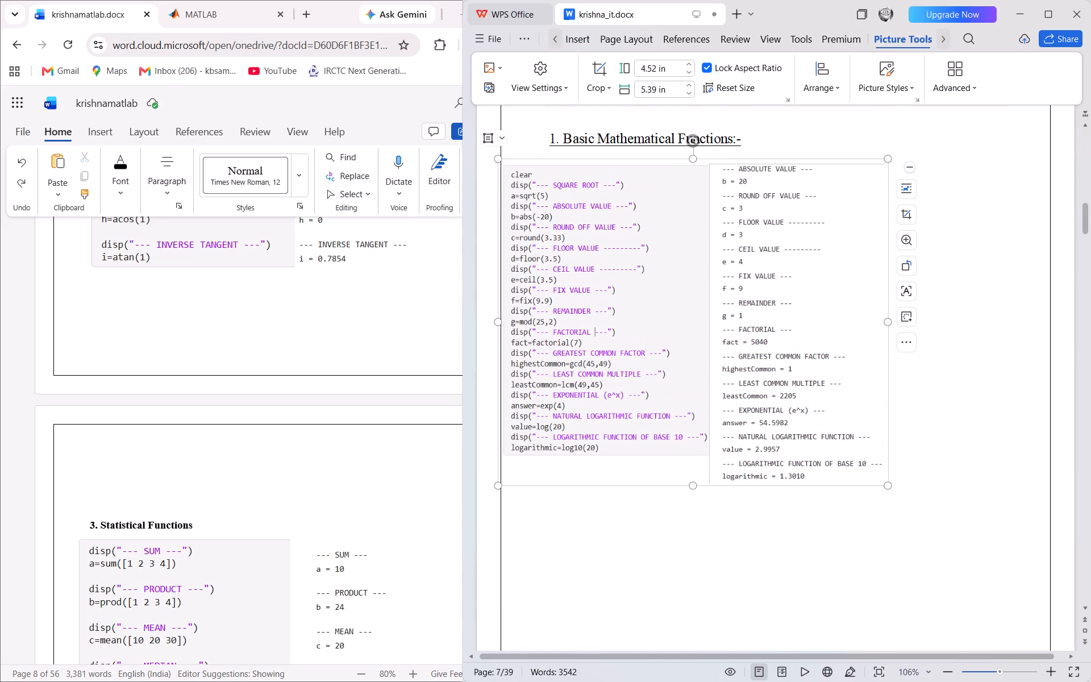
left_click_drag(889, 485, 845, 445)
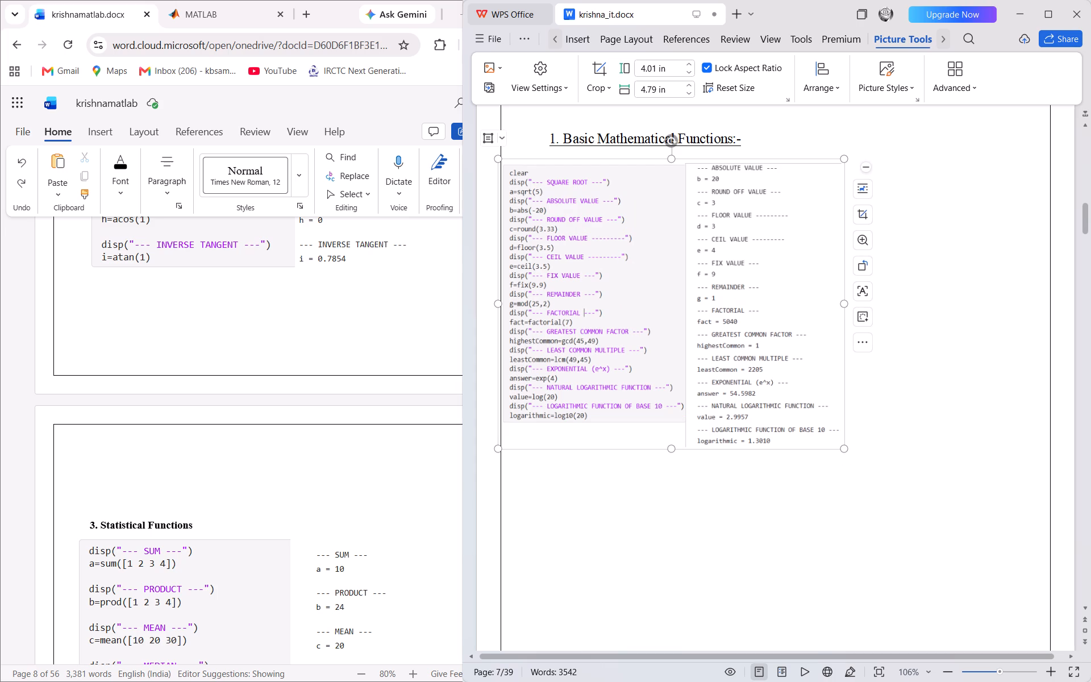
left_click_drag(844, 448, 824, 439)
Delete the blank lines and break above the Trigonometric Functions heading to bring it onto the Basic Mathematical Functions page.
scroll(900, 467, "down", 4)
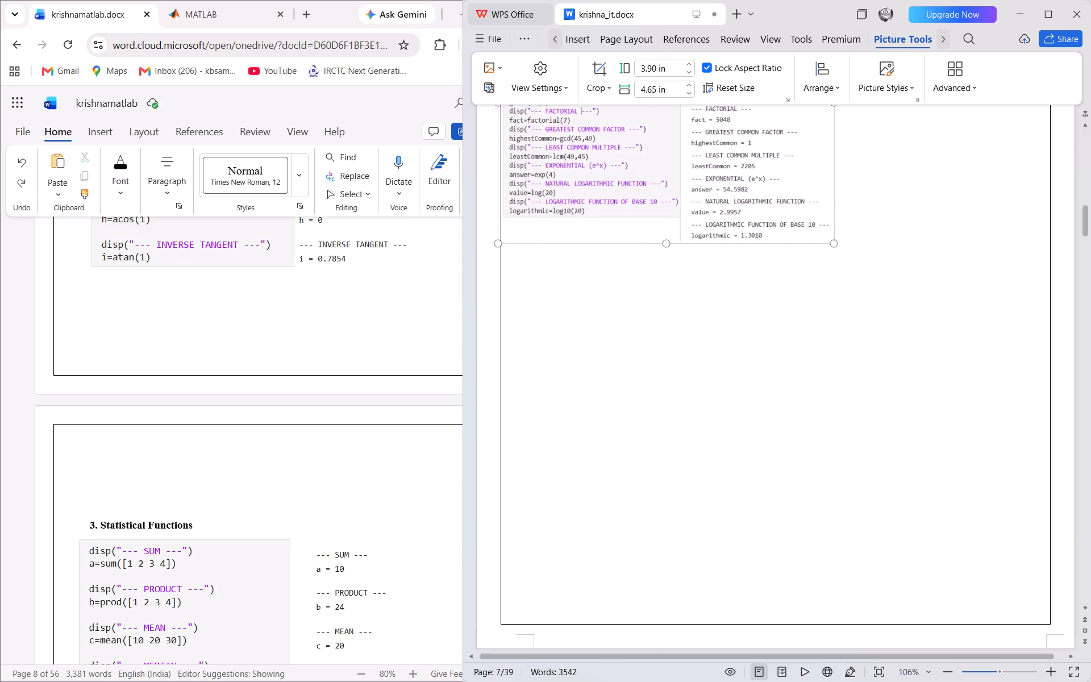
scroll(900, 467, "down", 2)
left_click(563, 464)
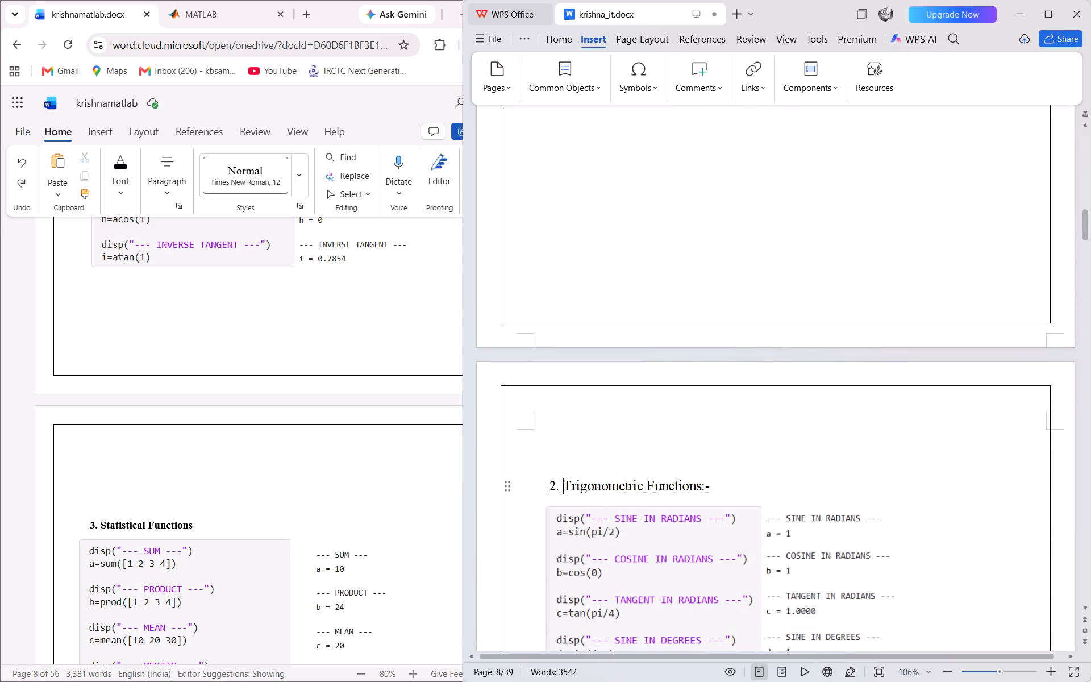
key("Up")
key("BackSpace")
key("BackSpace")
key("BackSpace")
key("BackSpace")
Insert blank lines above the Trigonometric Functions heading to push it farther down the page.
key("Return")
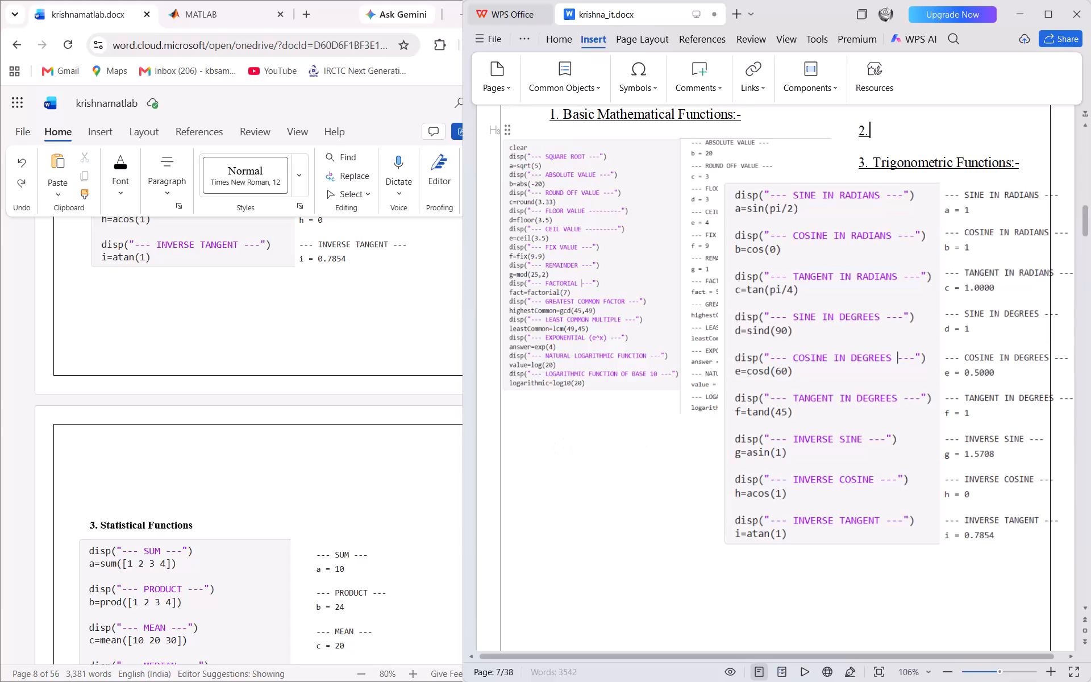
key("Return")
key("Return")
key("Return")
key("Return")
key("Return")
key("Return")
key("Return")
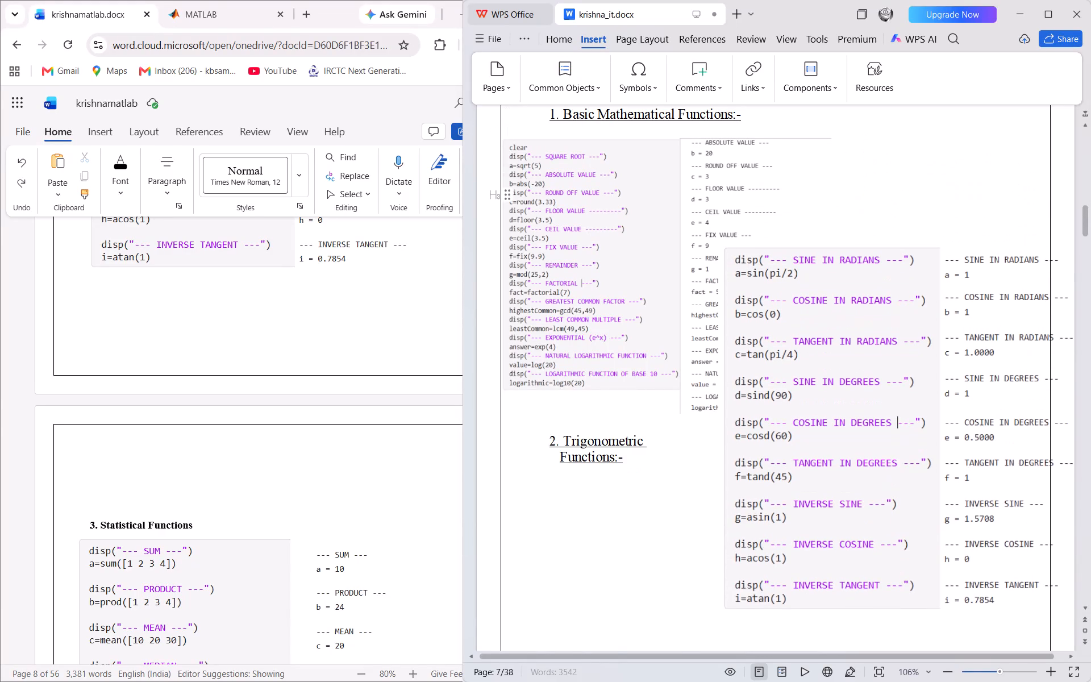
Shrink the Trigonometric Functions picture proportionally to about 3.75 in high by 3.58 in wide.
left_click(855, 546)
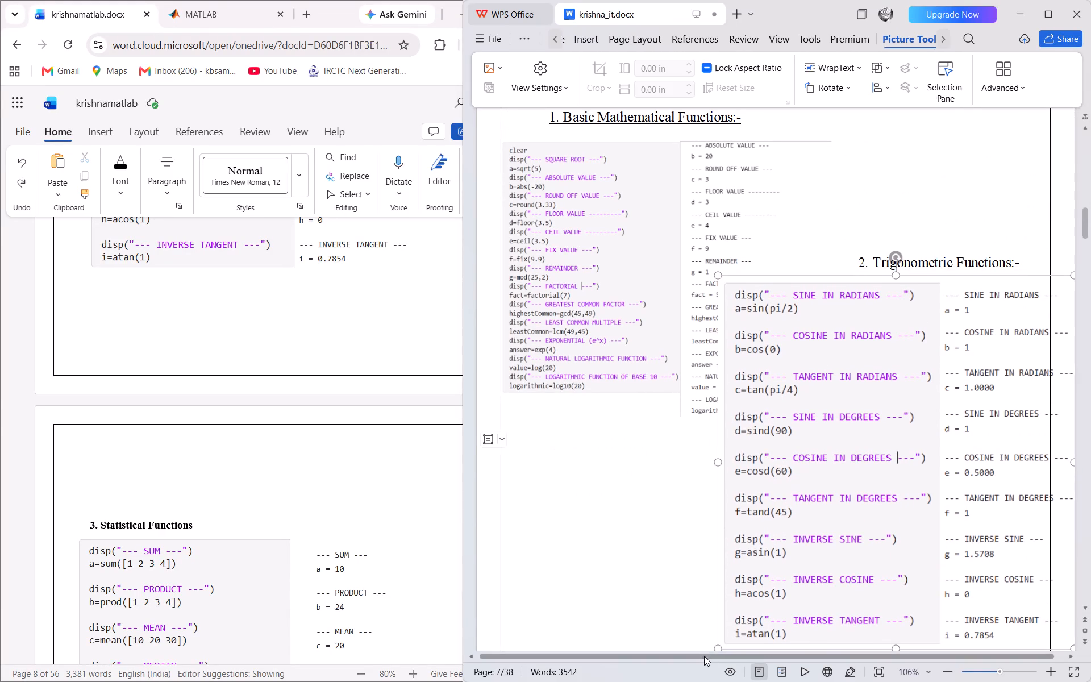
left_click_drag(717, 645, 814, 520)
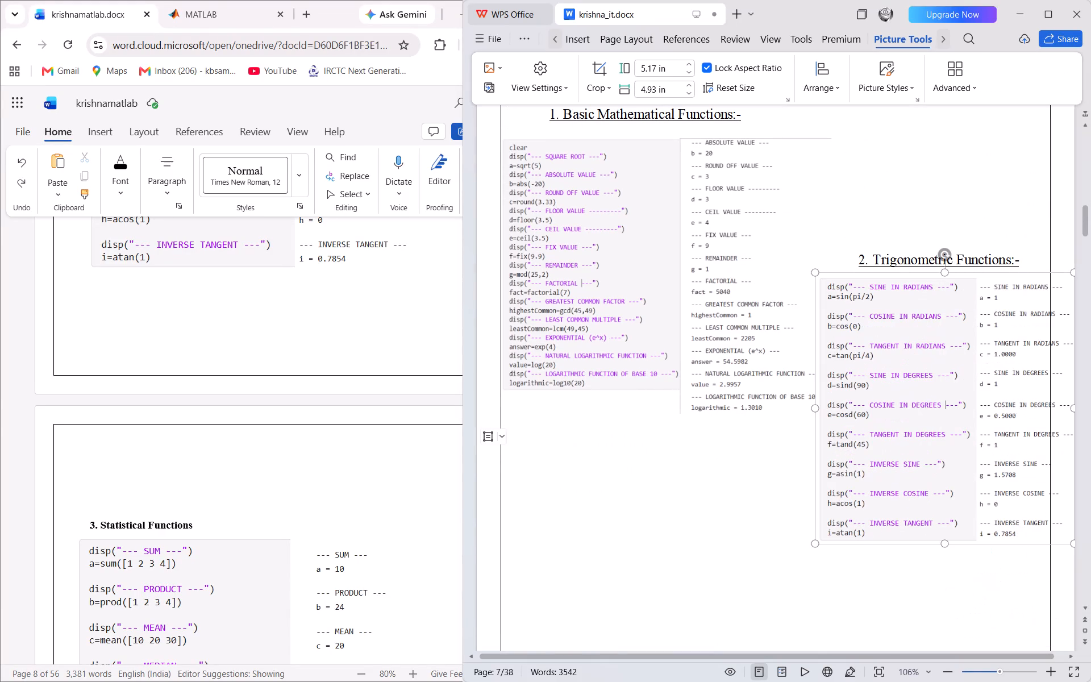
Add more blank lines above the Trigonometric Functions heading until it and its picture sit below the Basic Mathematical Functions picture.
left_click(851, 260)
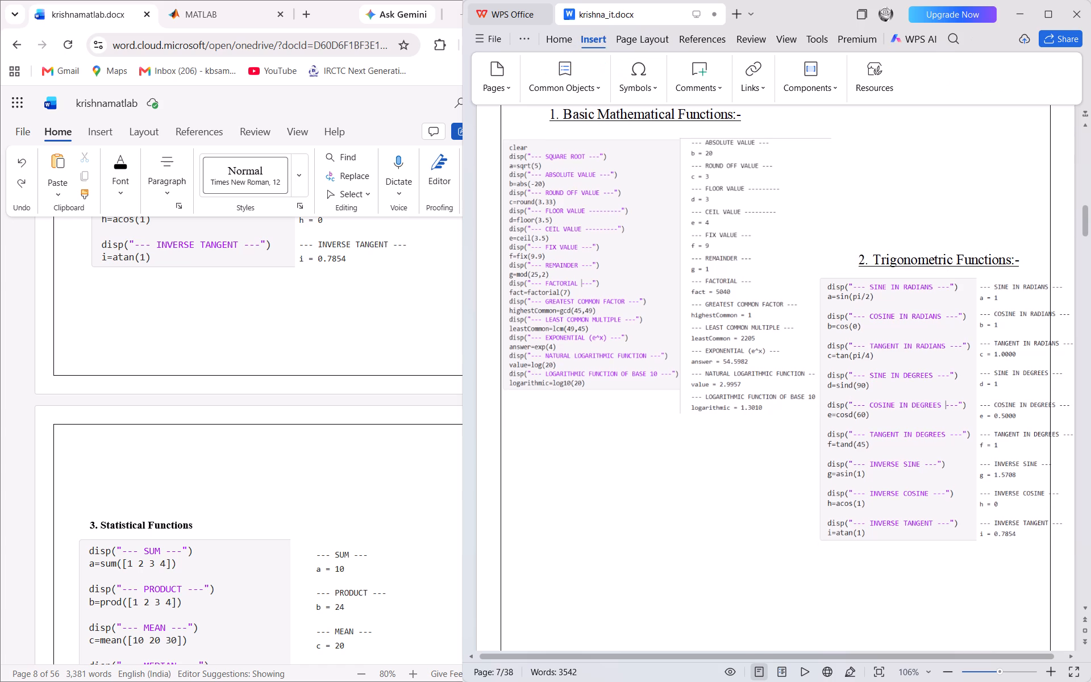
key("Up")
key("Return")
key("Return")
key("Return")
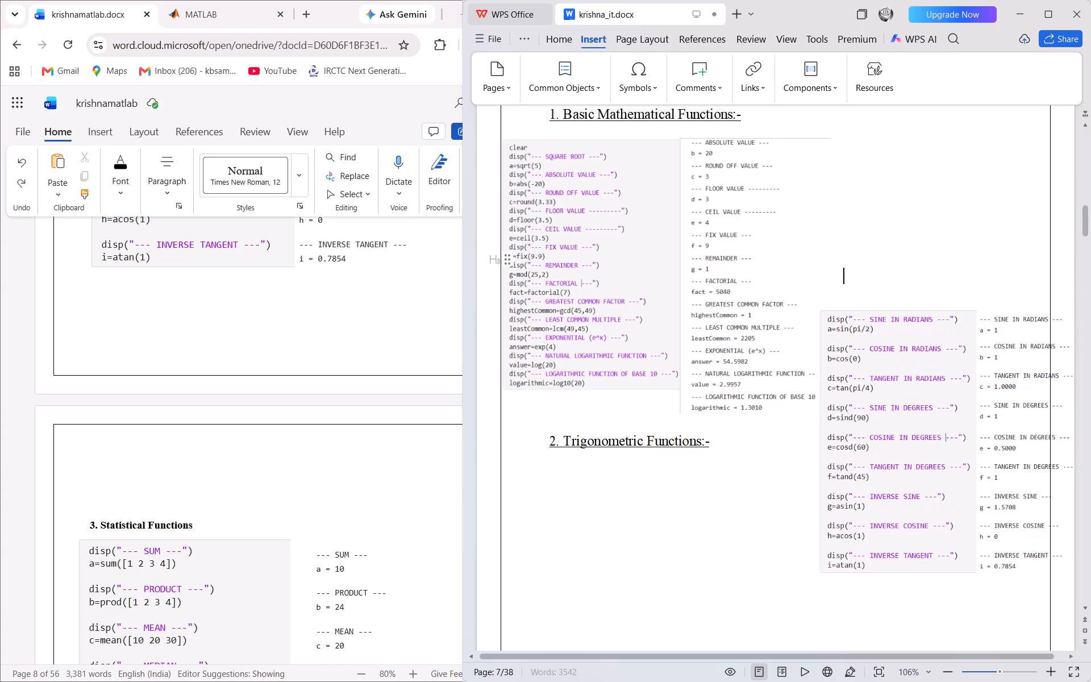
key("Return")
key("Return")
key("Return")
key("Return")
key("Return")
key("Return")
key("Return")
key("Return")
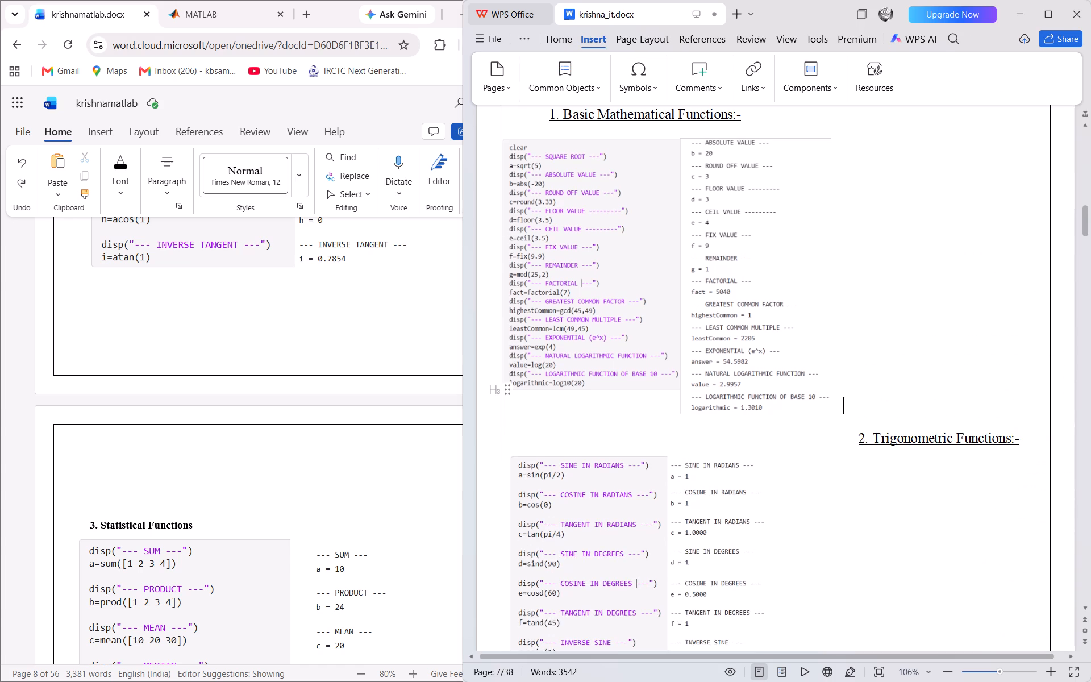
key("Return")
Shrink the Trigonometric Functions picture proportionally to about 3.24 in high by 3.09 in wide.
scroll(872, 310, "down", 2)
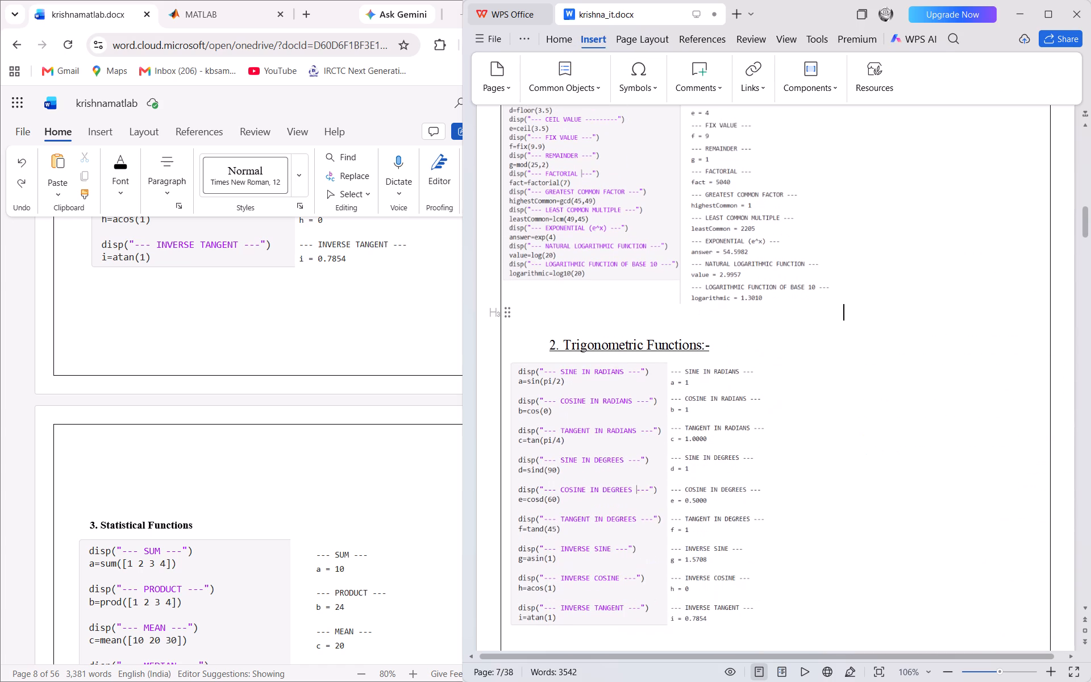
scroll(786, 442, "down", 2)
left_click(628, 455)
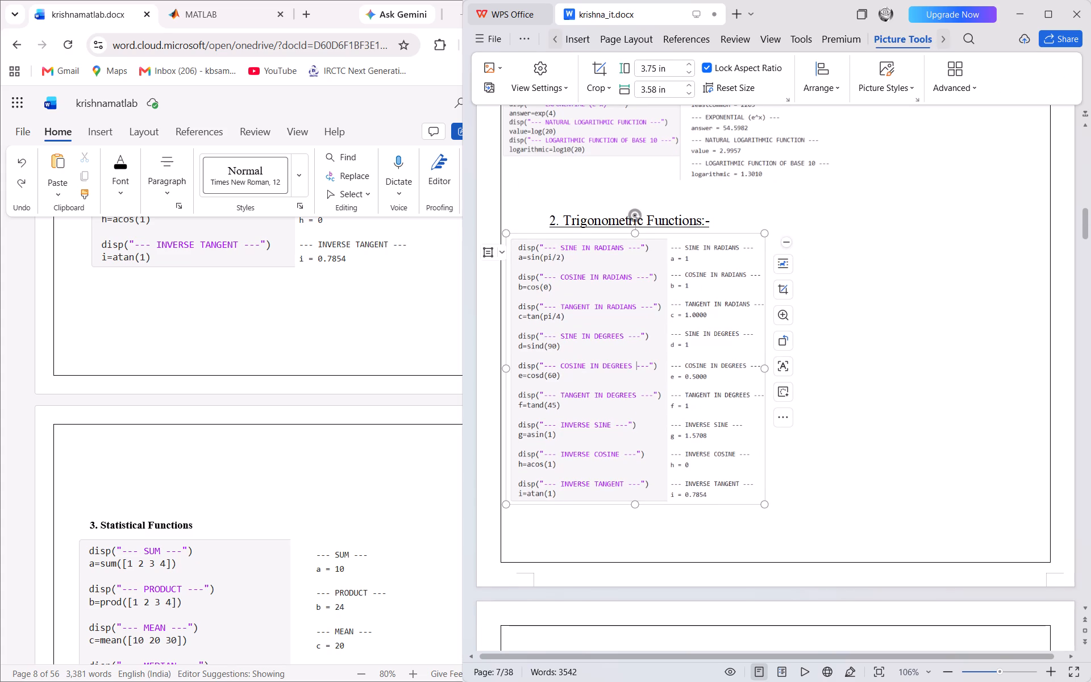
left_click_drag(764, 505, 728, 468)
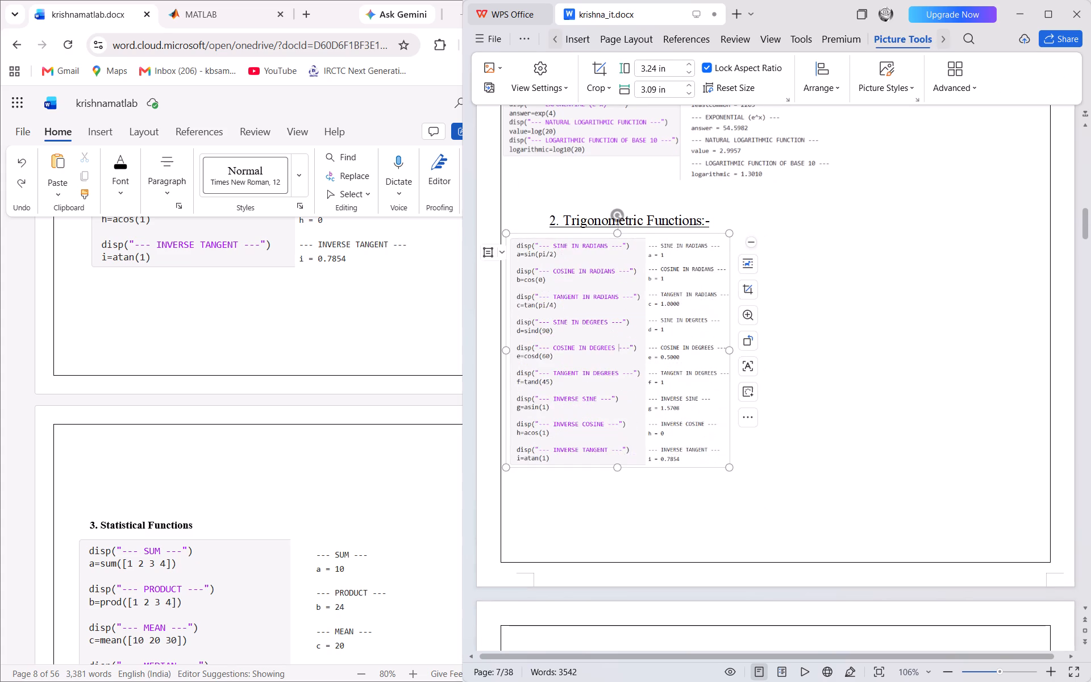
Shift the Basic Mathematical Functions picture inward, away from the page's left border.
scroll(828, 416, "up", 3)
scroll(828, 416, "down", 1)
left_click(715, 397)
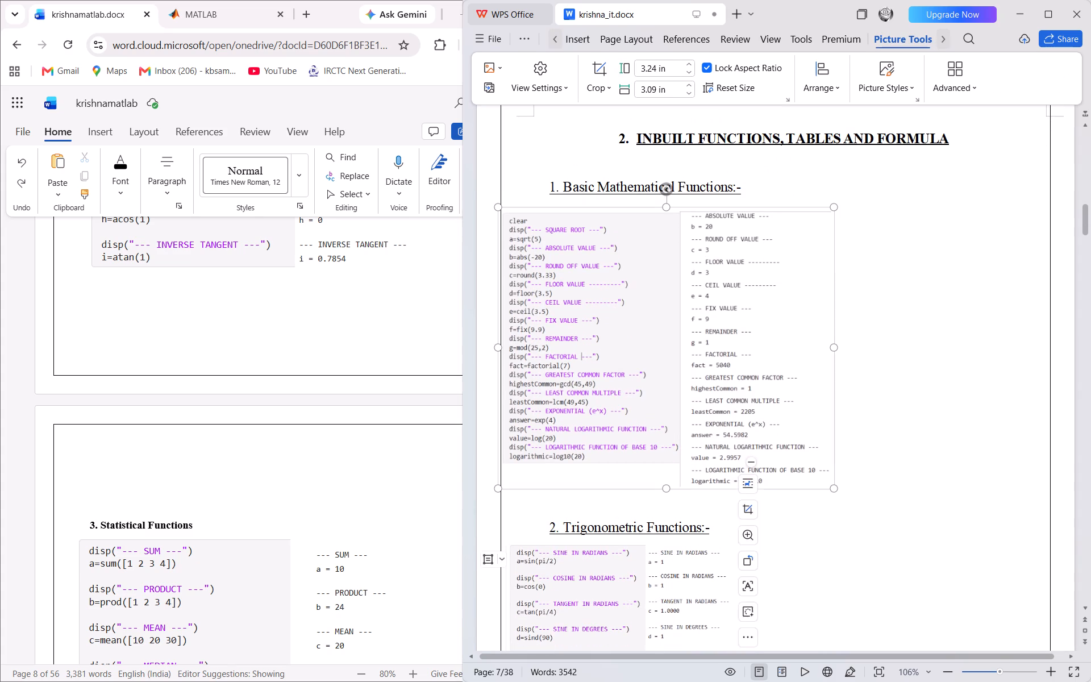
left_click_drag(694, 379, 723, 378)
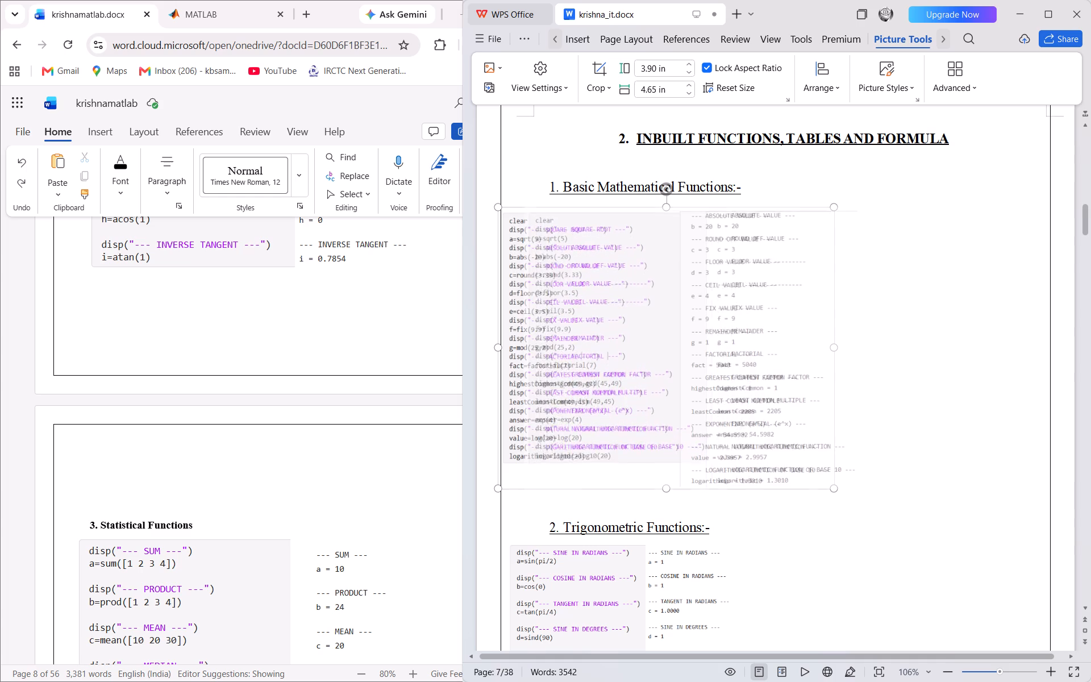
left_click_drag(723, 378, 728, 376)
Shift the Trigonometric Functions picture inward so it sits indented beneath its heading.
scroll(793, 396, "down", 2)
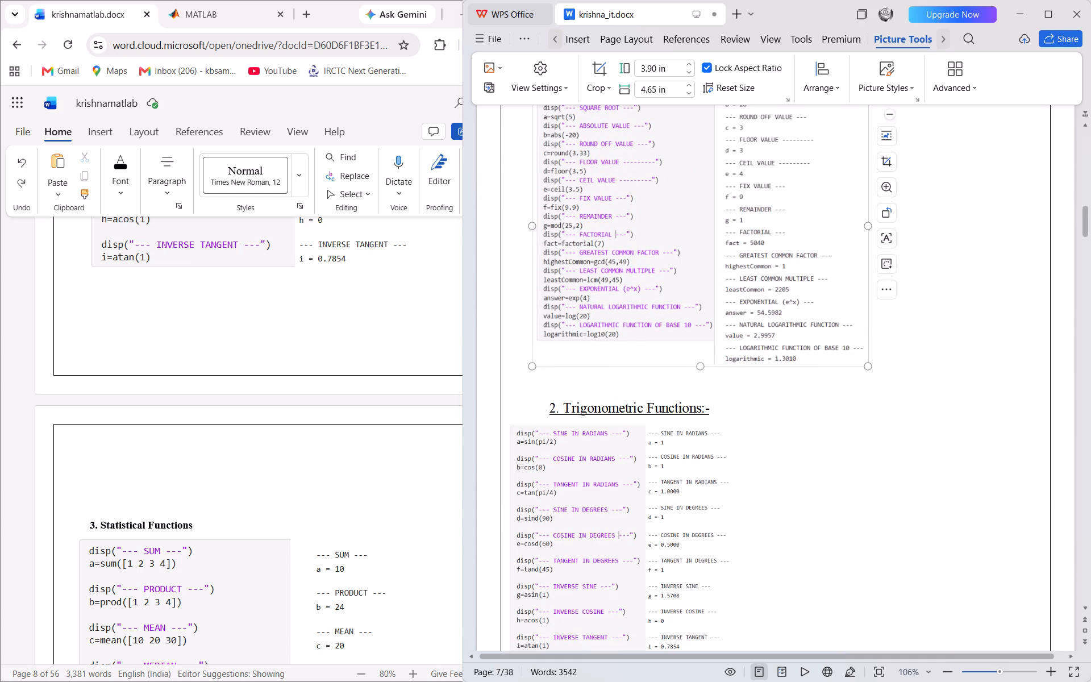
left_click_drag(628, 517, 700, 515)
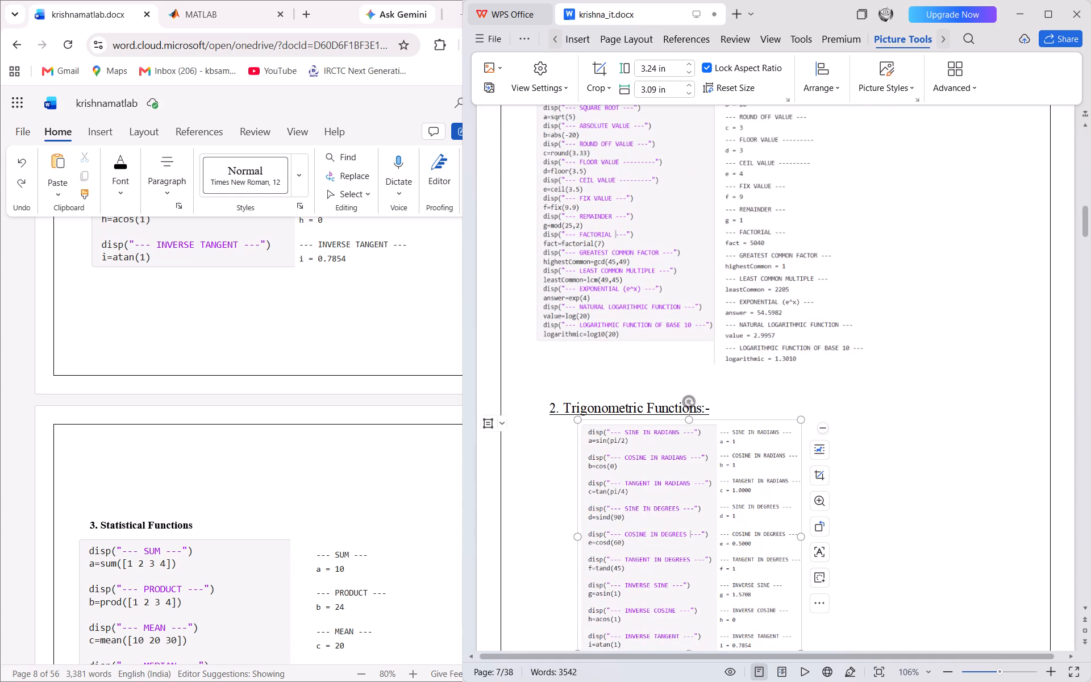
left_click(899, 454)
Delete the old code-and-output picture under the Statistical Functions heading.
scroll(899, 454, "up", 2)
scroll(899, 454, "down", 3)
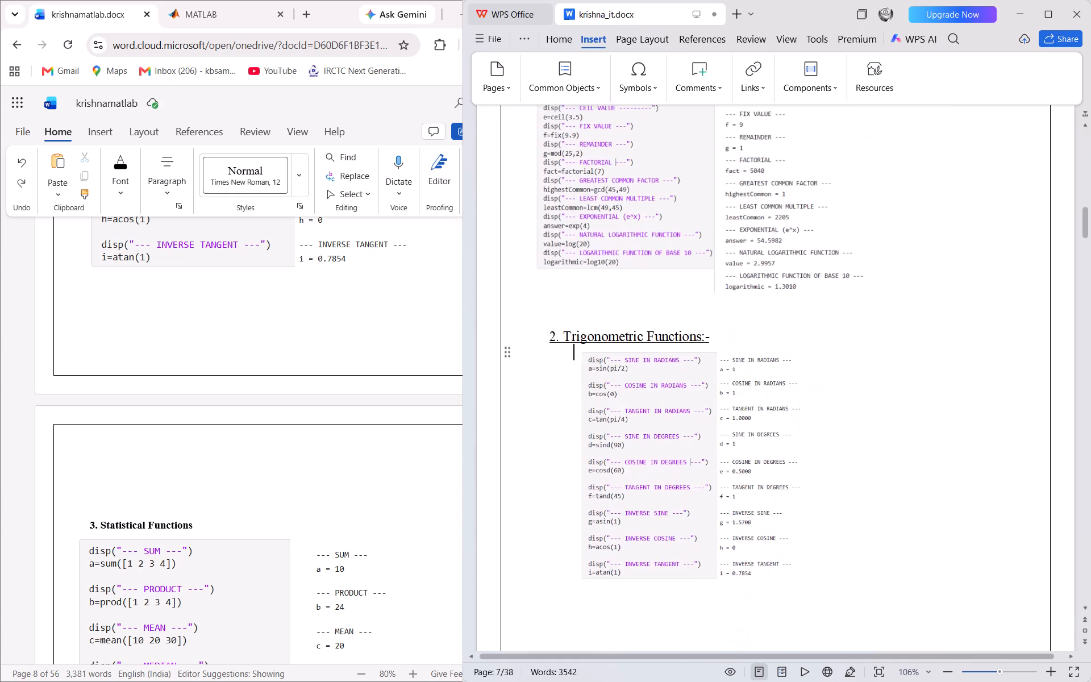
scroll(899, 454, "down", 1)
scroll(899, 454, "up", 1)
left_click(729, 438)
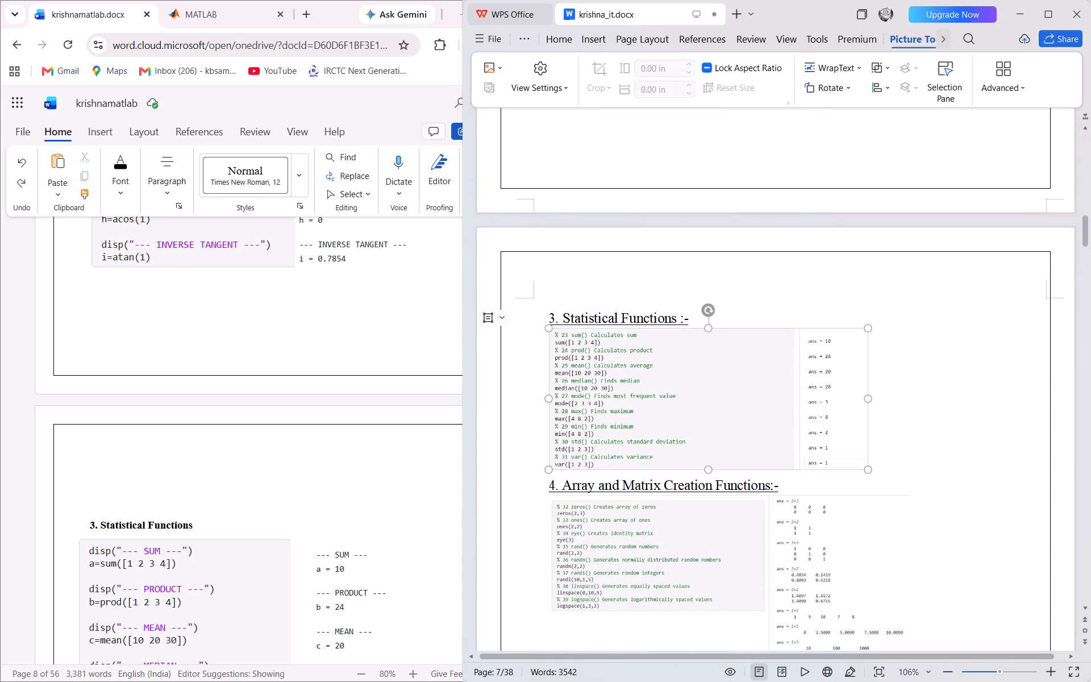
key("Delete")
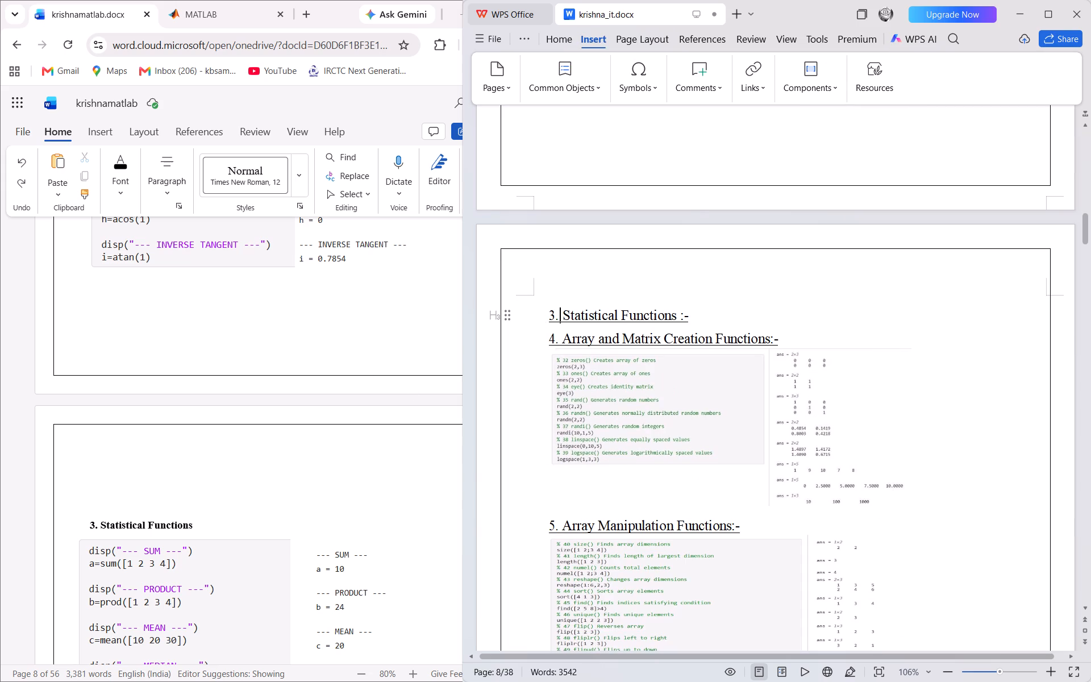
Insert an unnumbered blank line between the Statistical Functions and Array and Matrix Creation Functions headings.
left_click(701, 313)
key("Return")
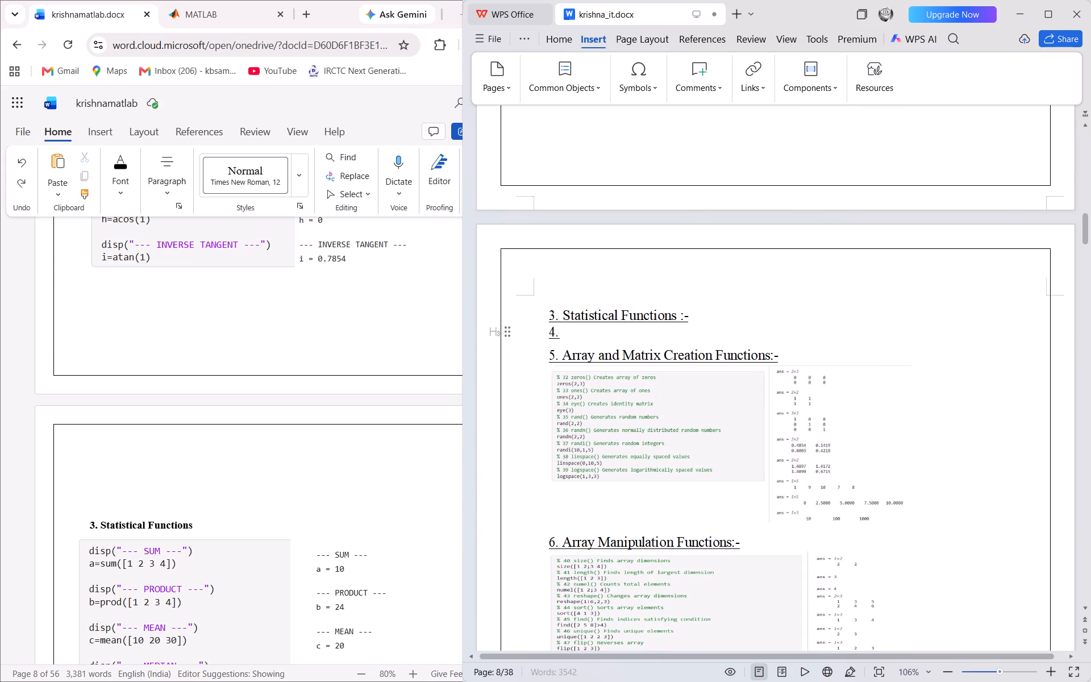
key("BackSpace")
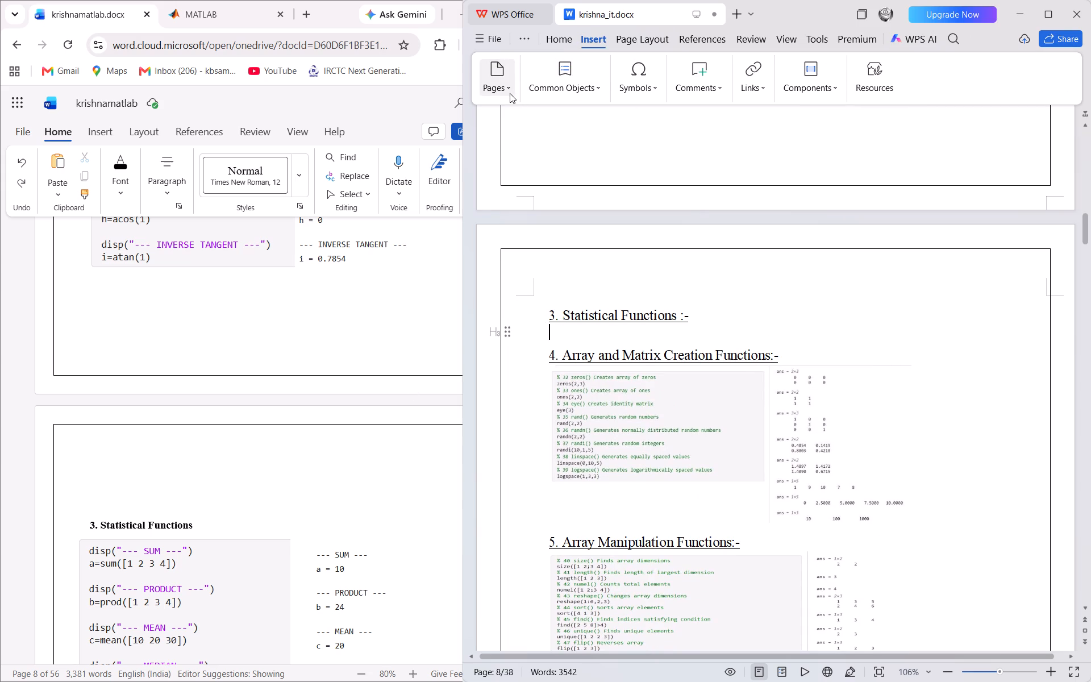
Insert a page break beneath the Statistical Functions heading so Array and Matrix Creation Functions starts on a new page.
left_click(508, 92)
left_click(608, 114)
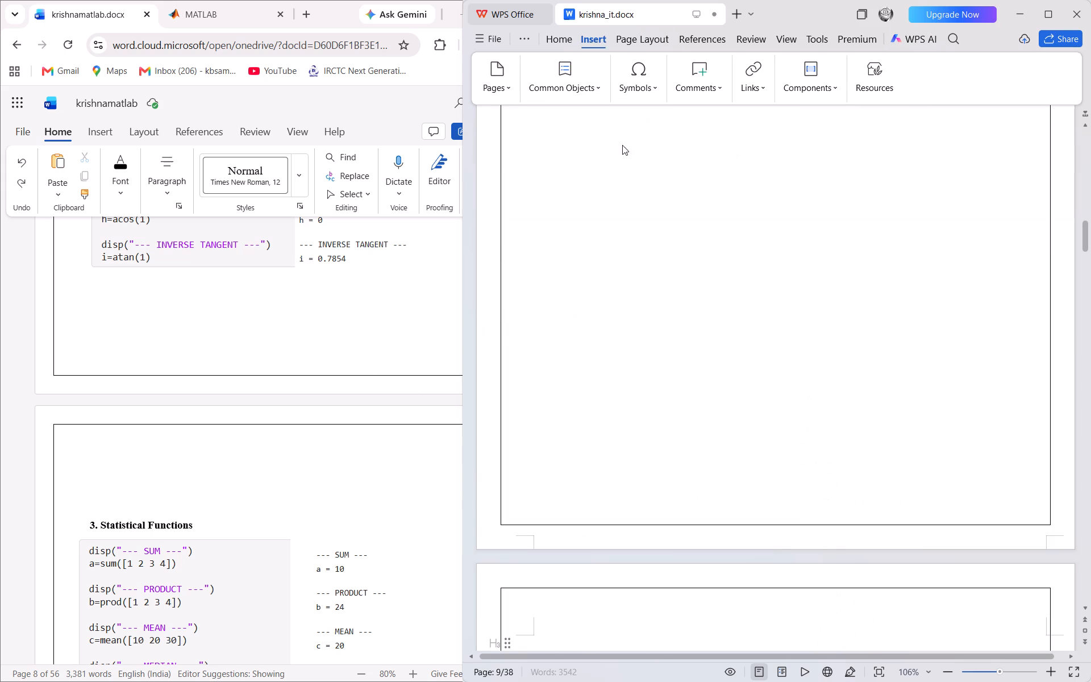
Capture a screenshot of the Statistical Functions code and its output, from SUM to VARIANCE, in krishnamatlab.
scroll(724, 389, "up", 7)
scroll(724, 389, "down", 1)
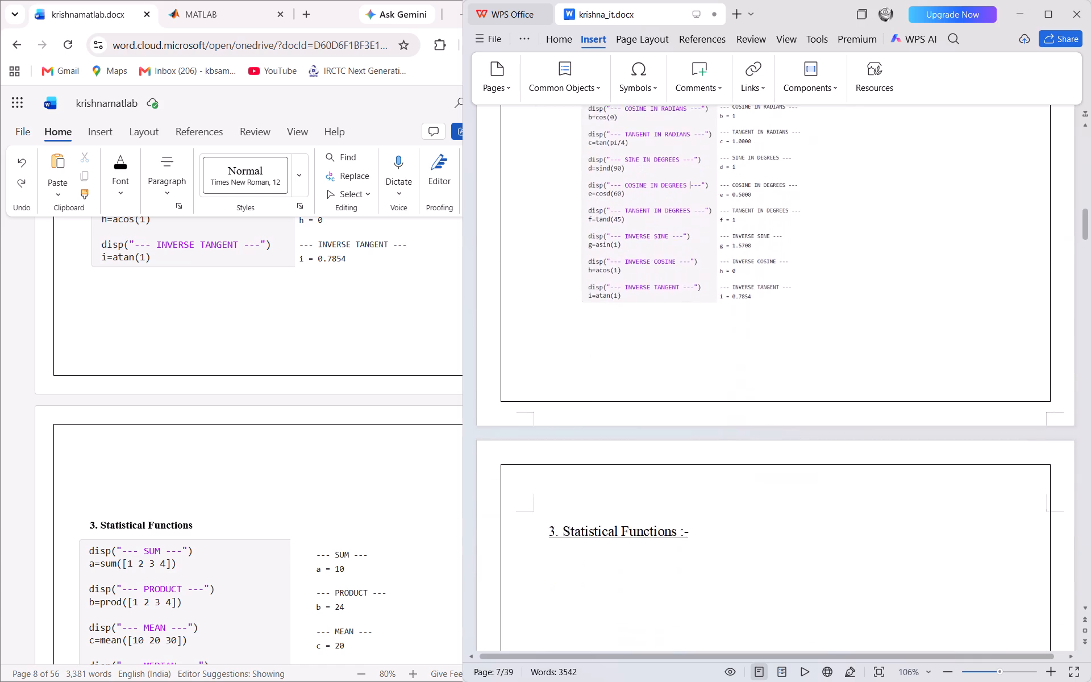
scroll(724, 389, "down", 1)
scroll(321, 464, "down", 4)
scroll(321, 464, "up", 1)
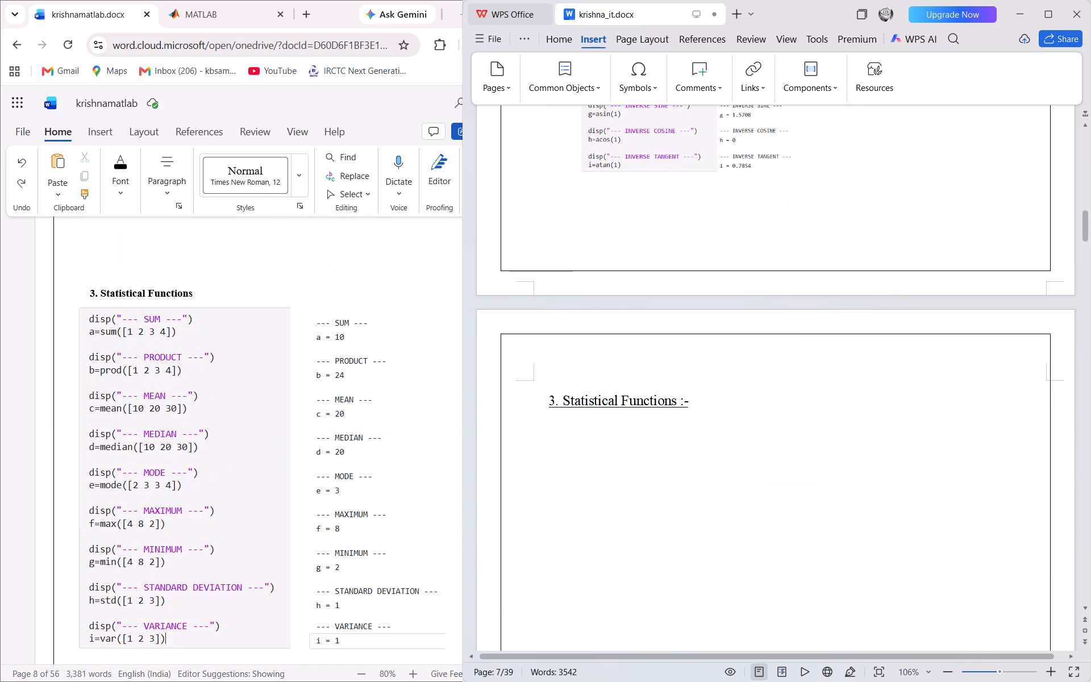
scroll(321, 464, "up", 1)
key("shift+super+s")
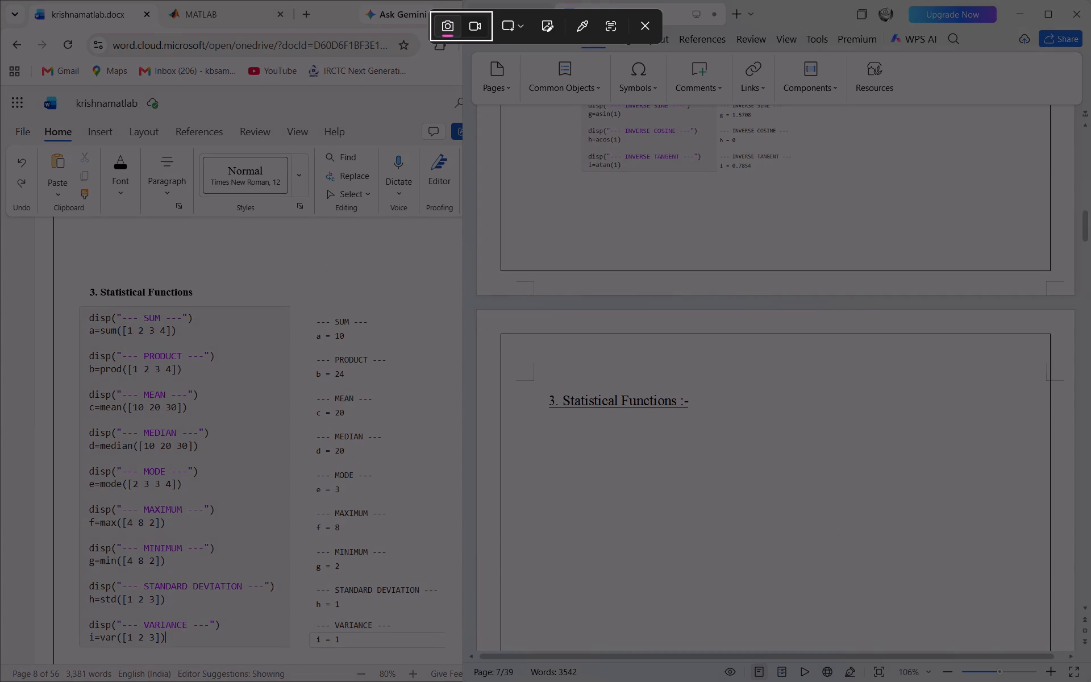
left_click_drag(74, 301, 466, 441)
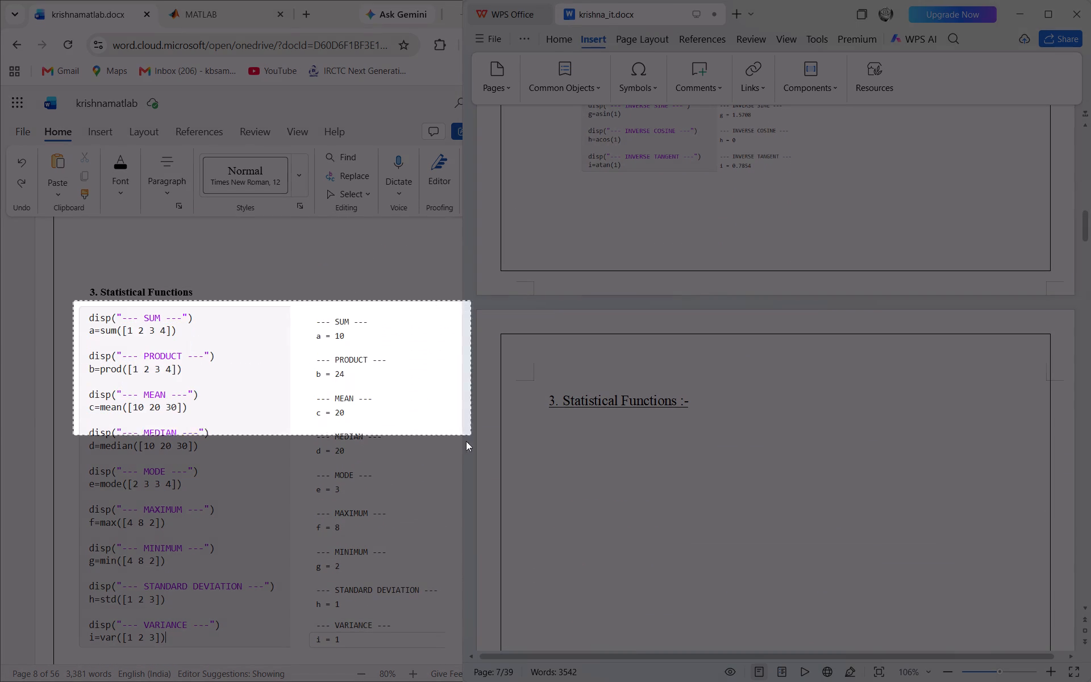
left_click_drag(466, 441, 451, 655)
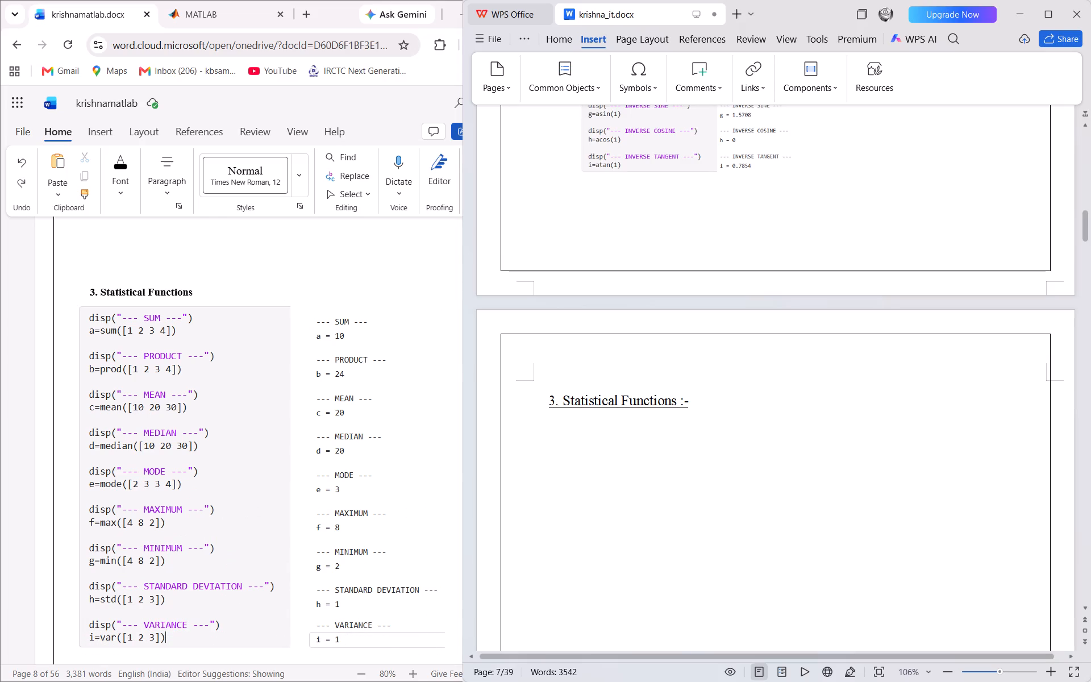
Paste the captured code-and-output screenshot beneath the Statistical Functions heading in krishna_it.docx.
left_click(569, 419)
key("ctrl+v")
Shrink the Statistical Functions picture proportionally to about 3.48 in high and 3.71 in wide.
left_click(747, 429)
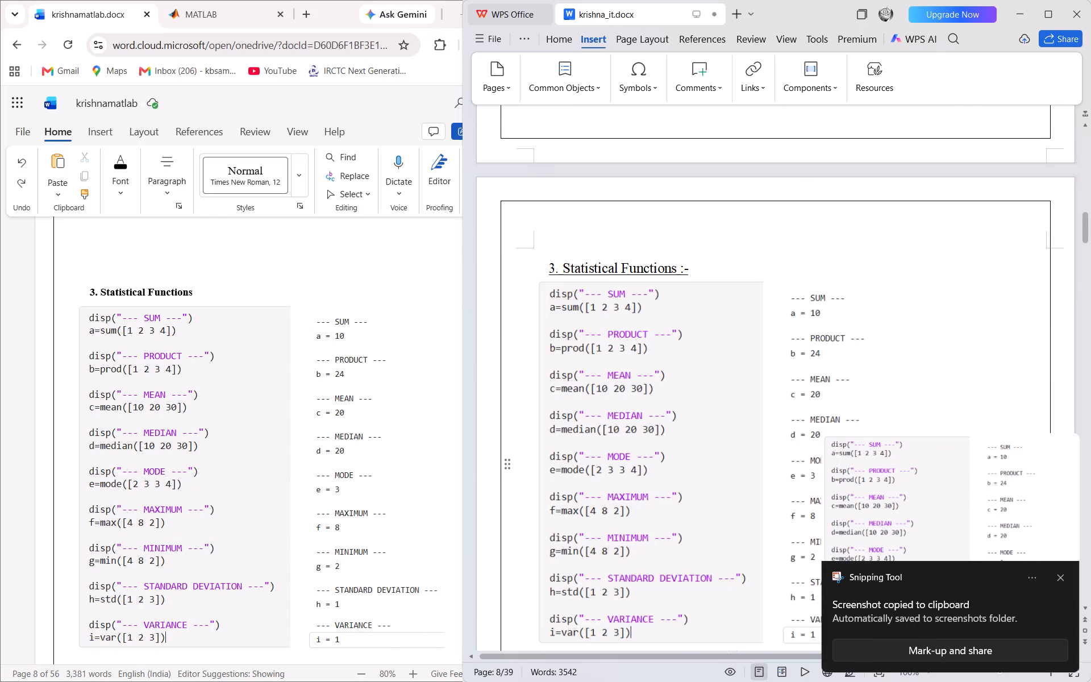
scroll(571, 614, "down", 2)
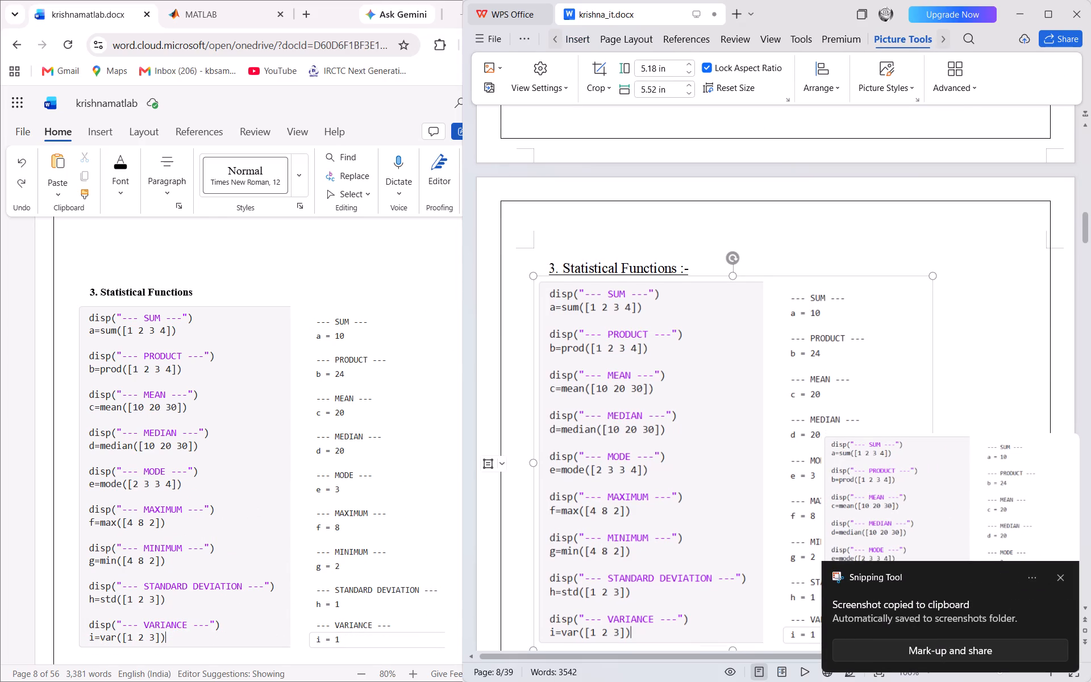
scroll(609, 593, "down", 3)
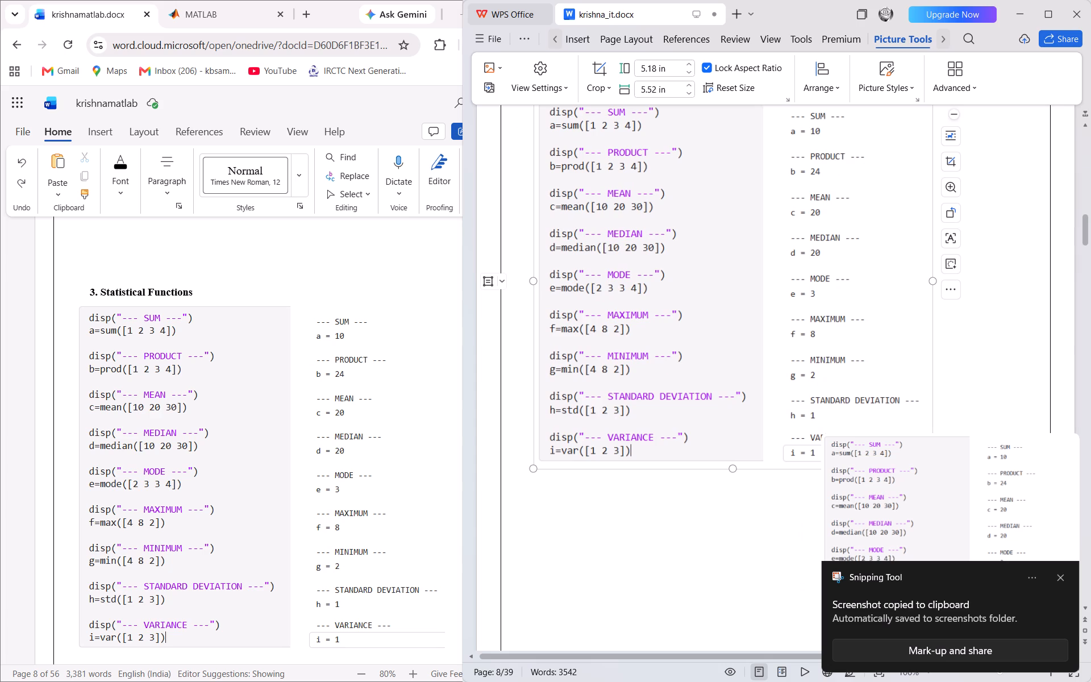
left_click_drag(535, 468, 627, 315)
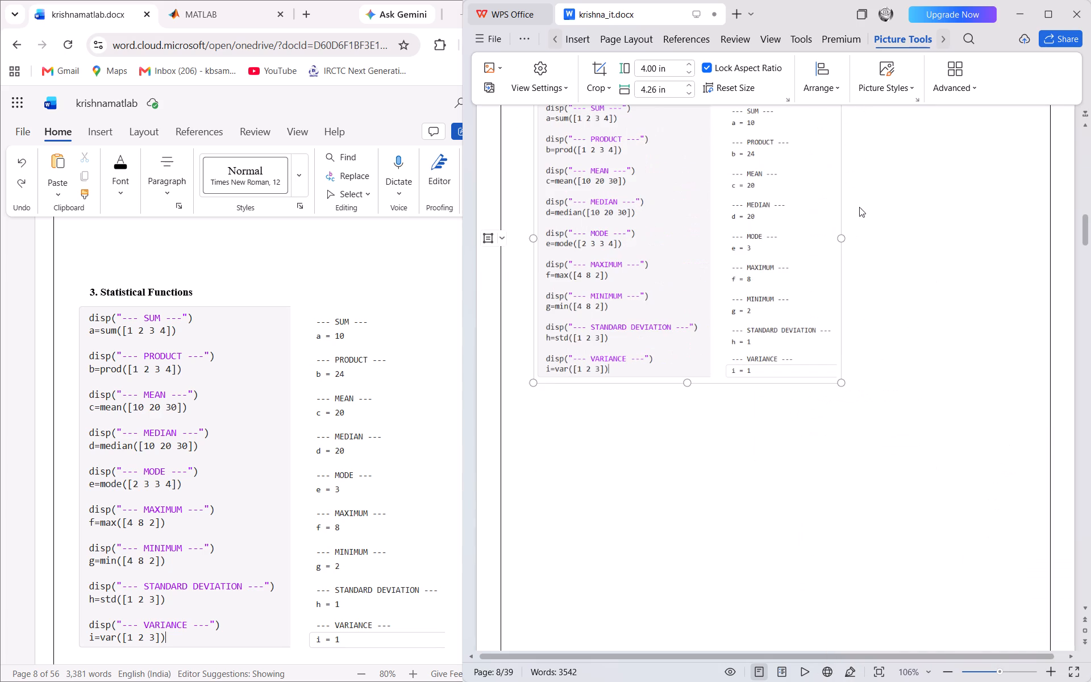
scroll(863, 199, "up", 1)
scroll(894, 407, "up", 1)
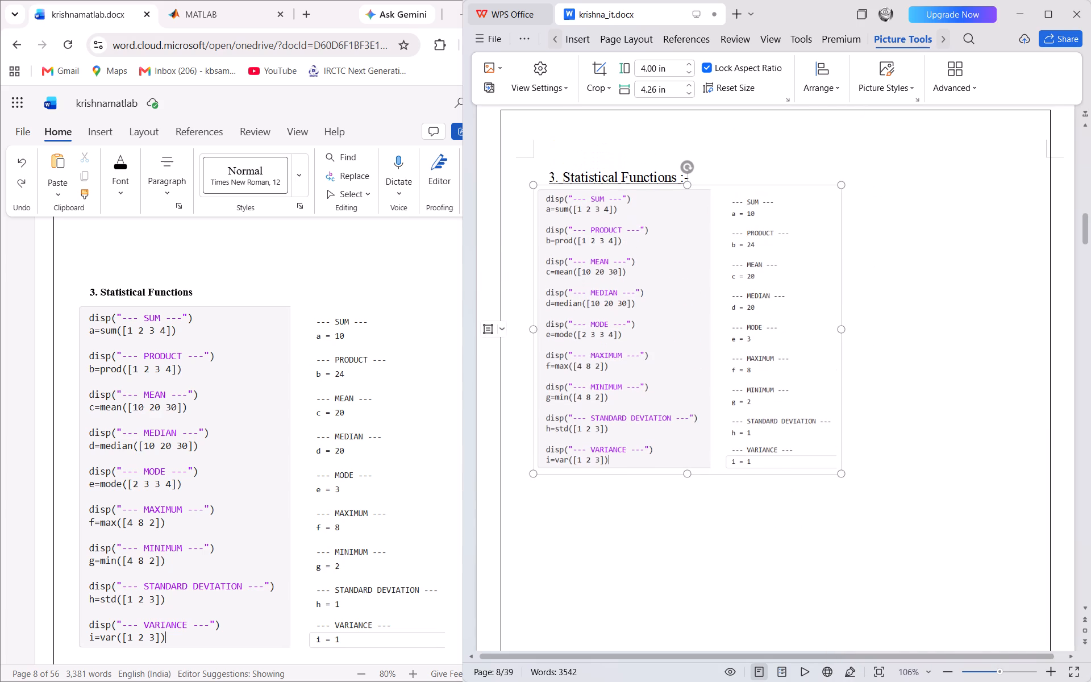
left_click_drag(841, 473, 799, 436)
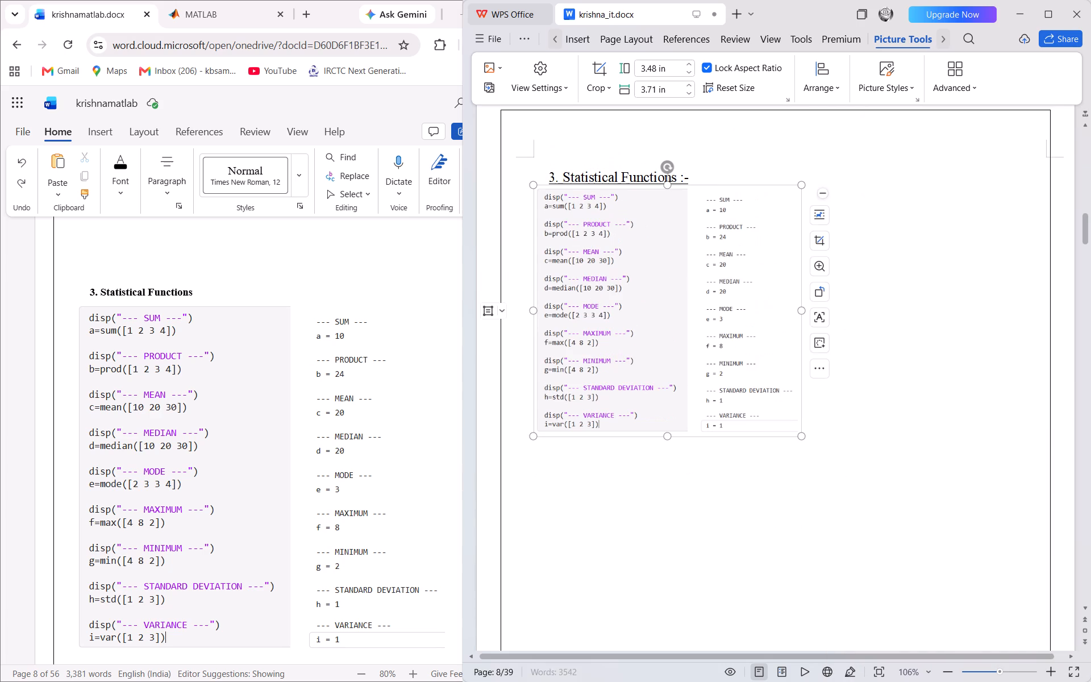
Shift the Statistical Functions picture inward so it sits indented beneath its heading.
right_click(703, 300)
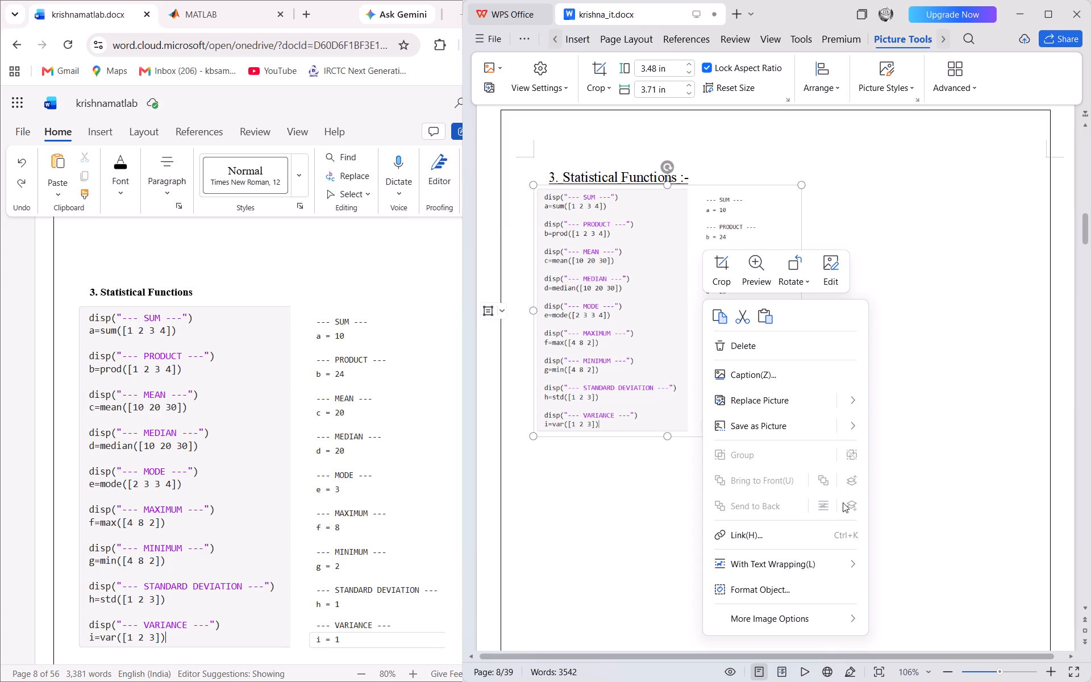
left_click(898, 425)
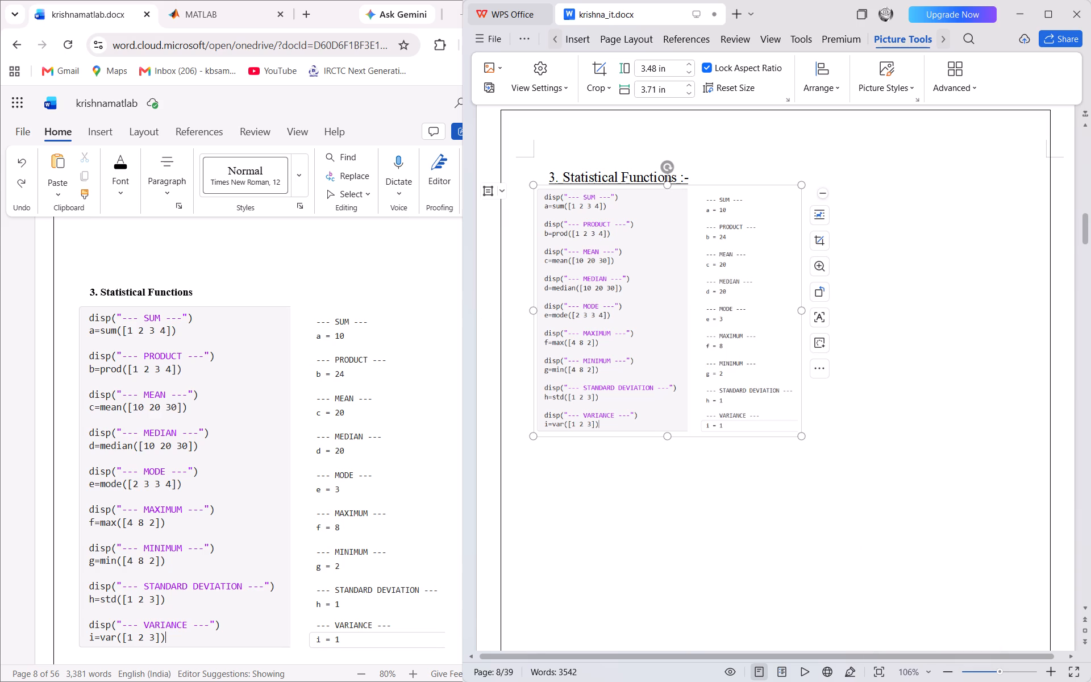
left_click_drag(681, 303, 714, 303)
Delete the blank line above the Array and Matrix Creation Functions heading.
scroll(747, 444, "down", 1)
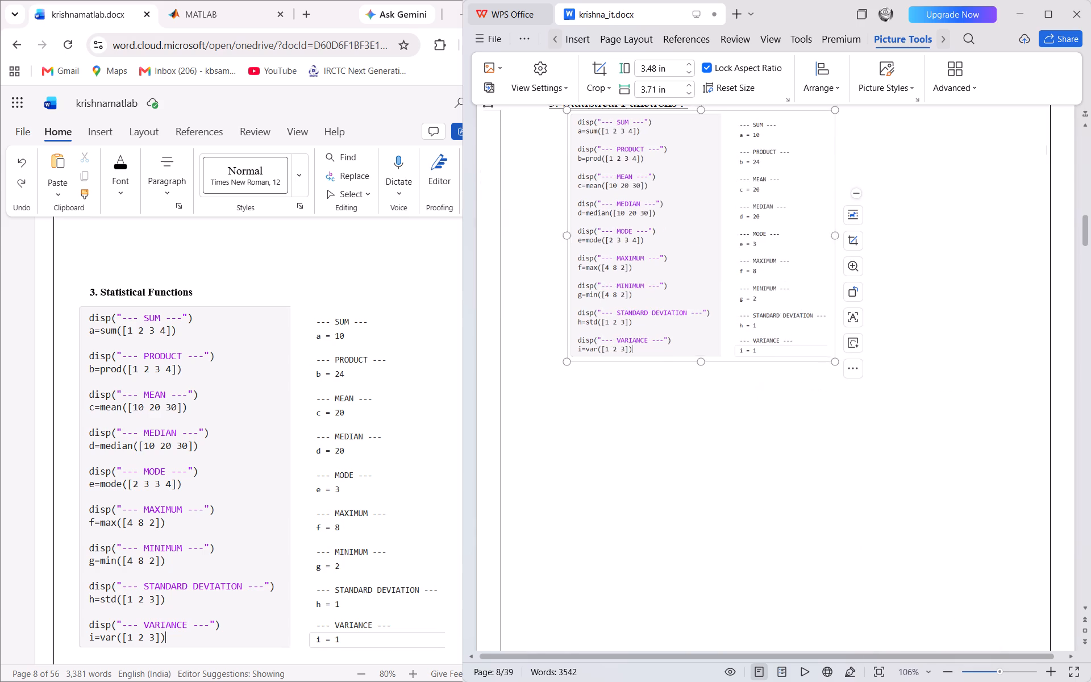
scroll(747, 444, "down", 4)
left_click(566, 467)
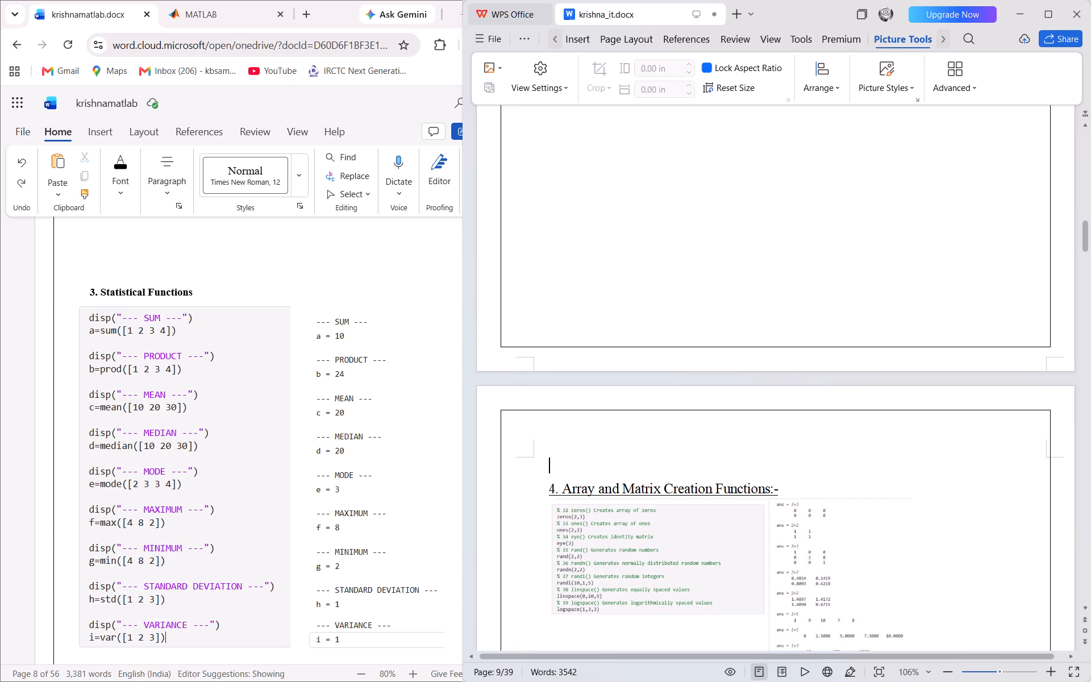
key("BackSpace")
key("BackSpace")
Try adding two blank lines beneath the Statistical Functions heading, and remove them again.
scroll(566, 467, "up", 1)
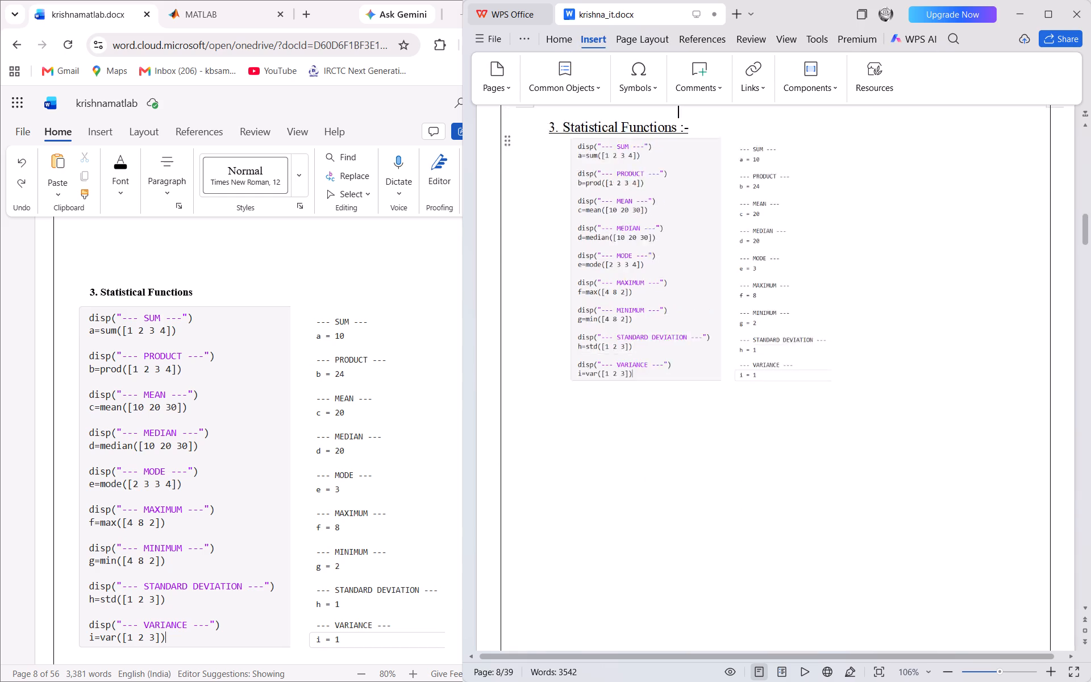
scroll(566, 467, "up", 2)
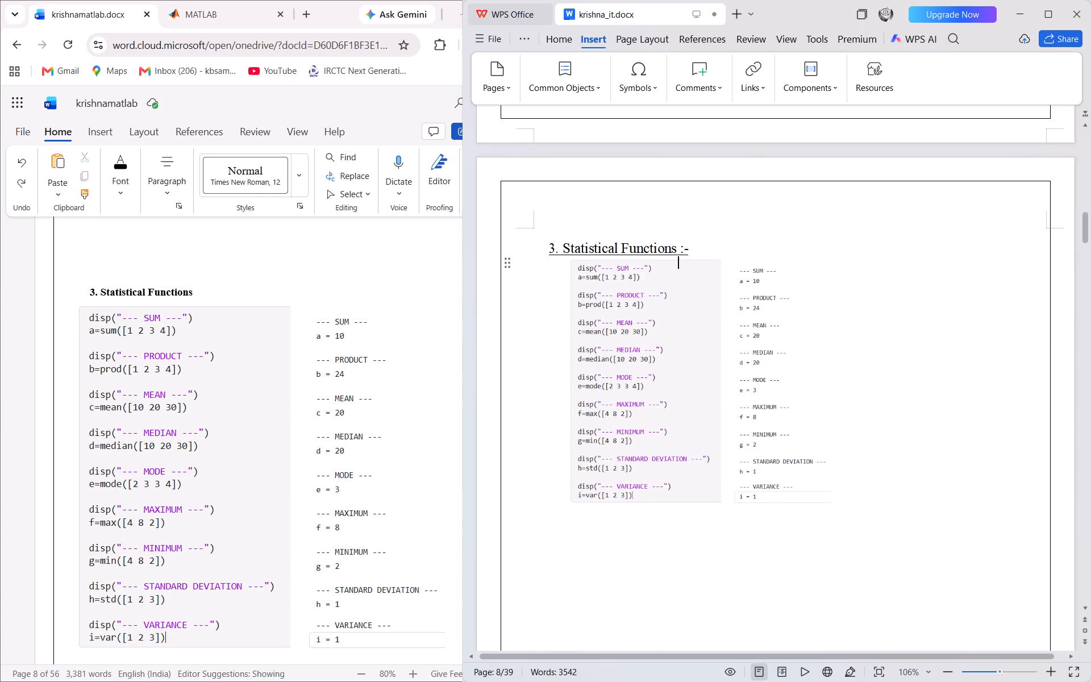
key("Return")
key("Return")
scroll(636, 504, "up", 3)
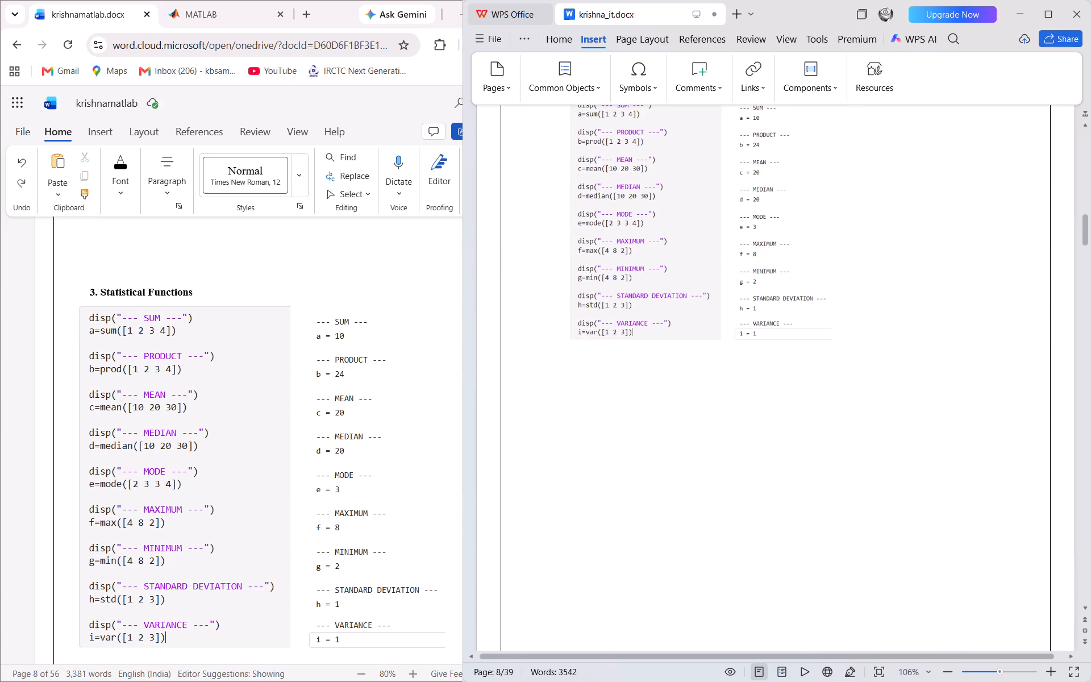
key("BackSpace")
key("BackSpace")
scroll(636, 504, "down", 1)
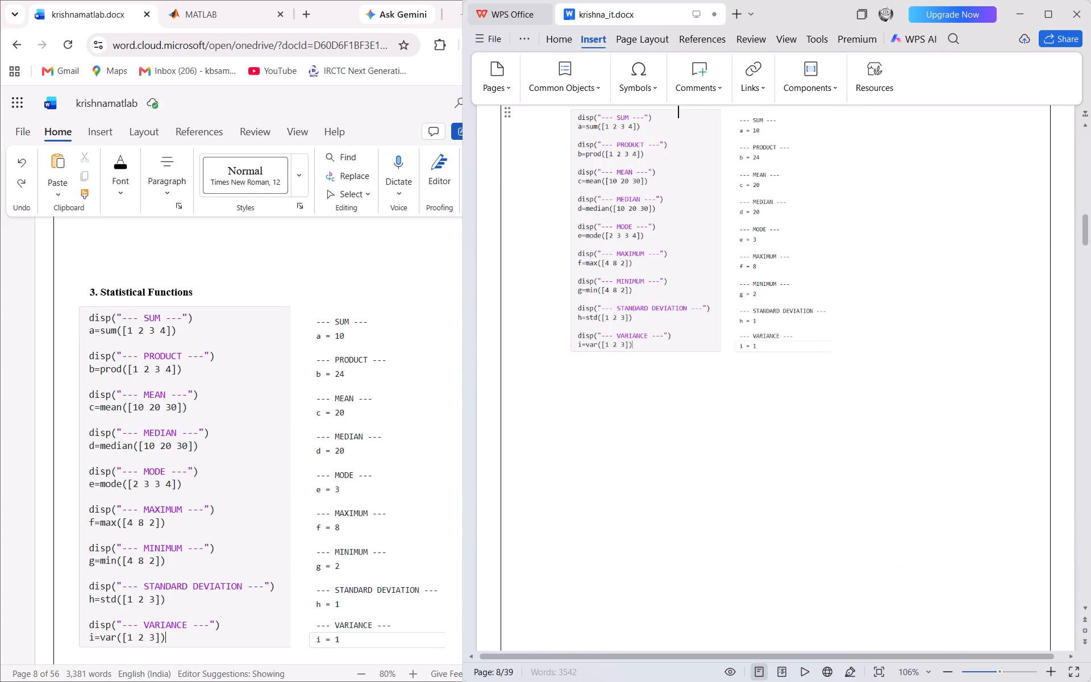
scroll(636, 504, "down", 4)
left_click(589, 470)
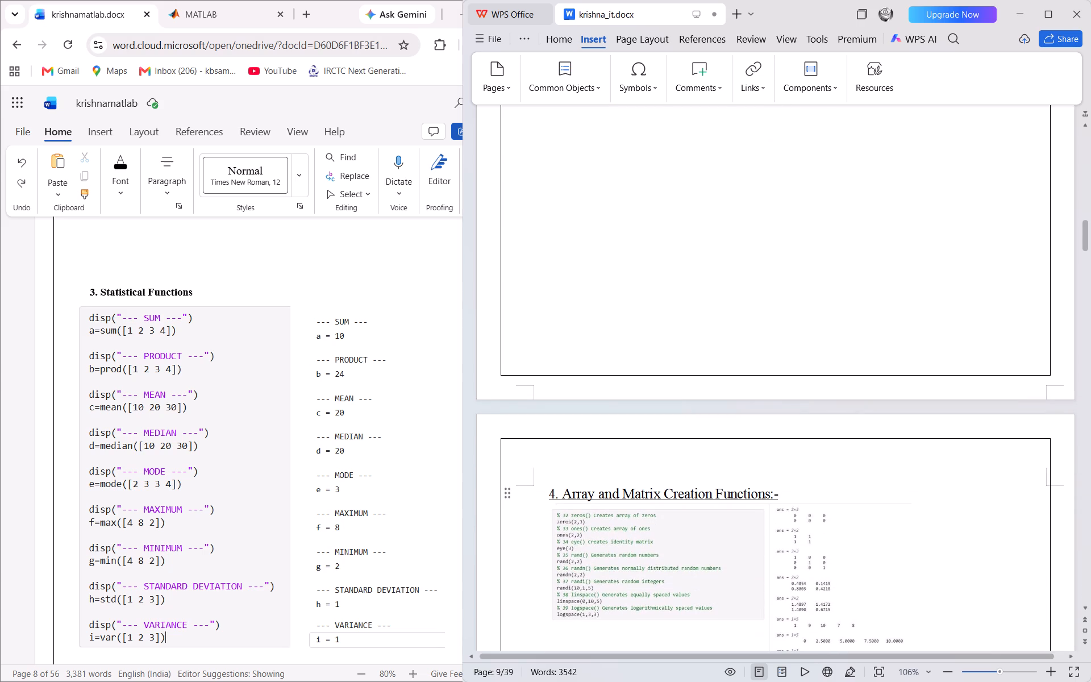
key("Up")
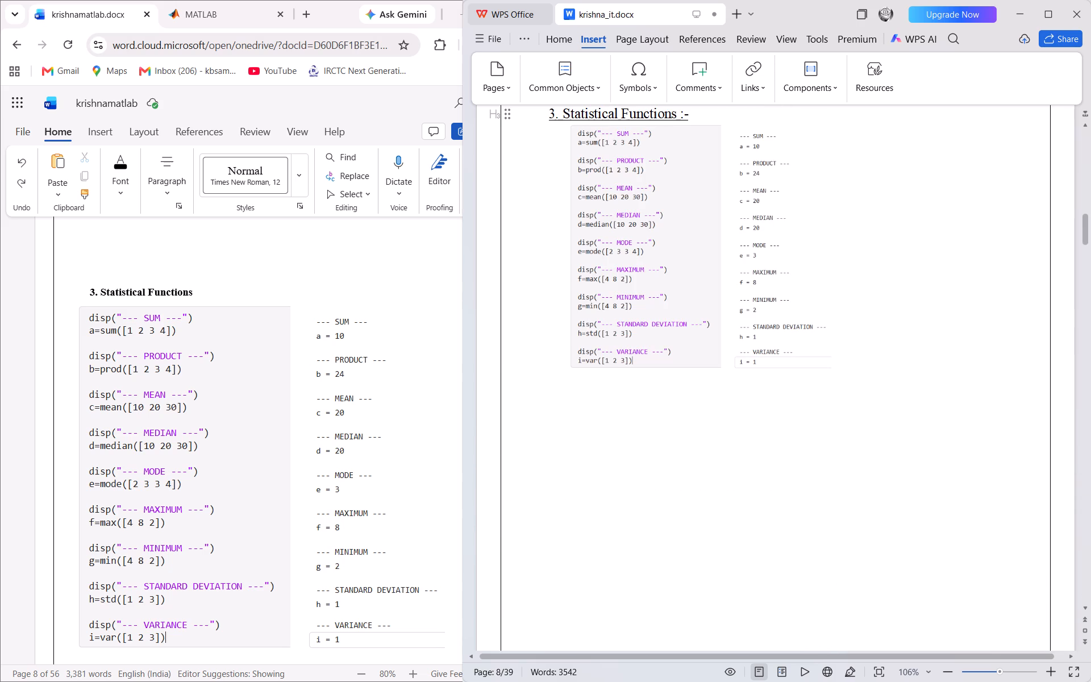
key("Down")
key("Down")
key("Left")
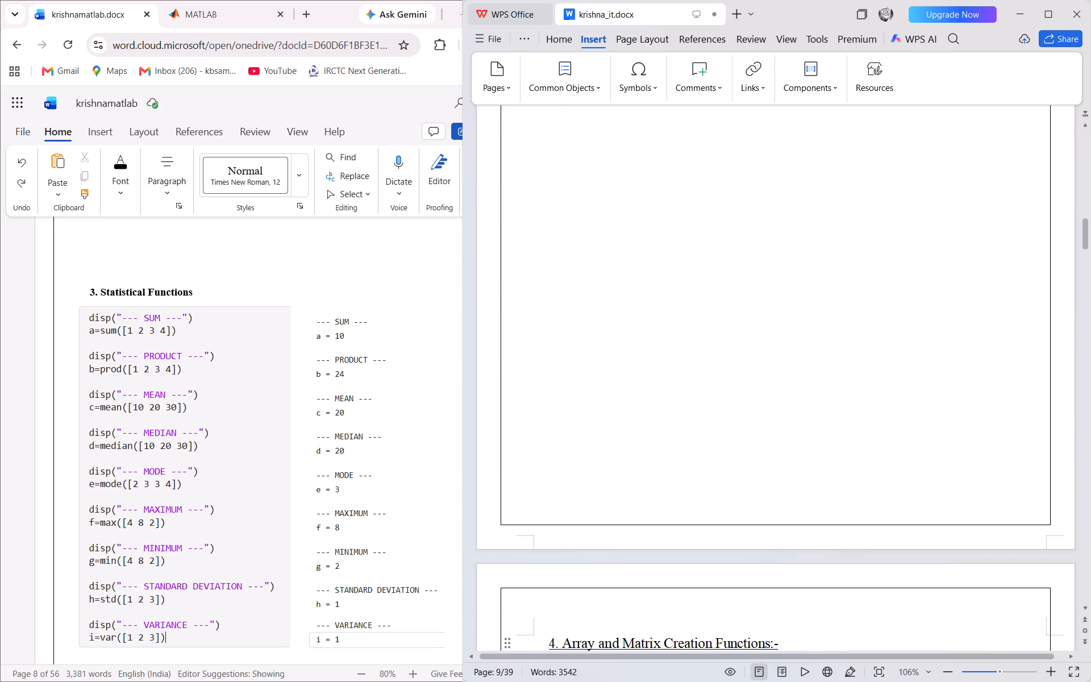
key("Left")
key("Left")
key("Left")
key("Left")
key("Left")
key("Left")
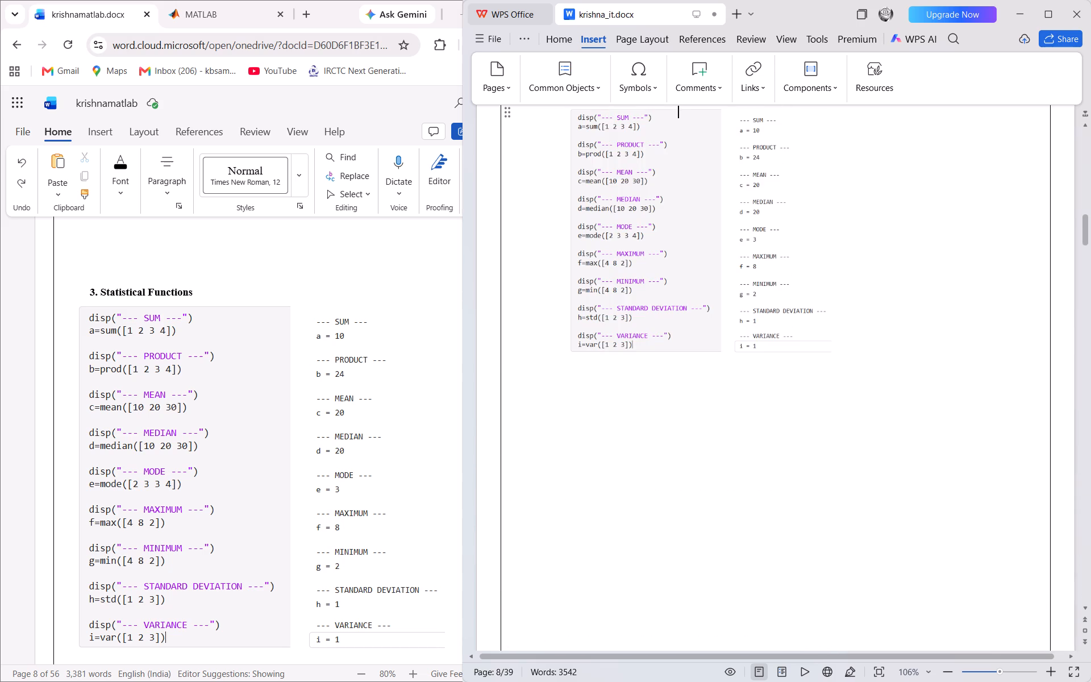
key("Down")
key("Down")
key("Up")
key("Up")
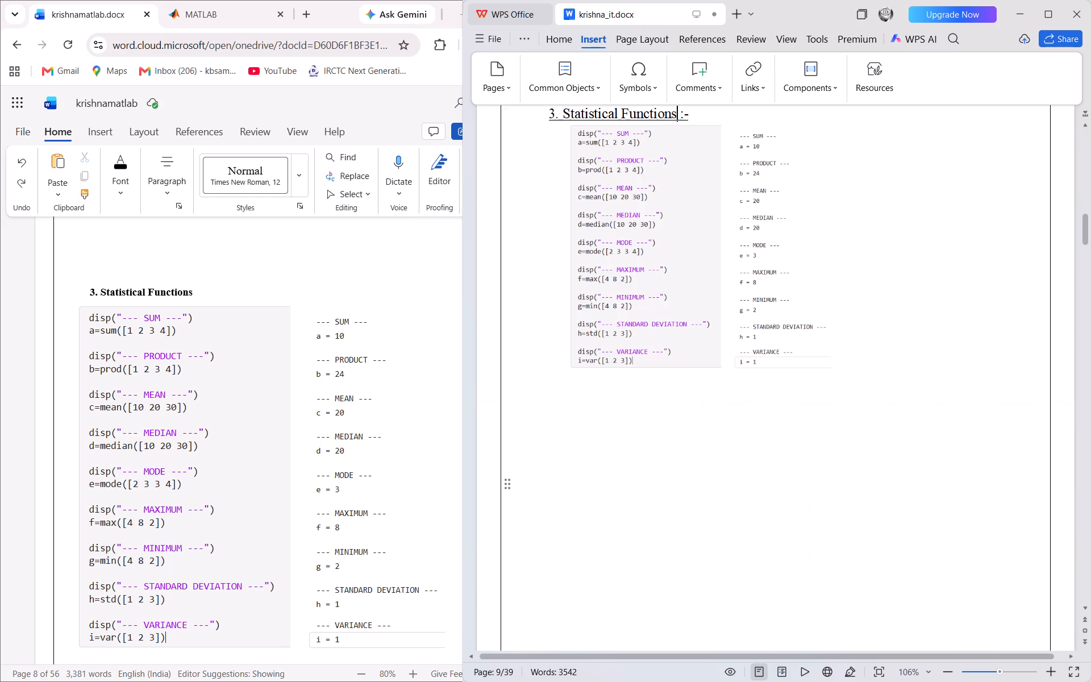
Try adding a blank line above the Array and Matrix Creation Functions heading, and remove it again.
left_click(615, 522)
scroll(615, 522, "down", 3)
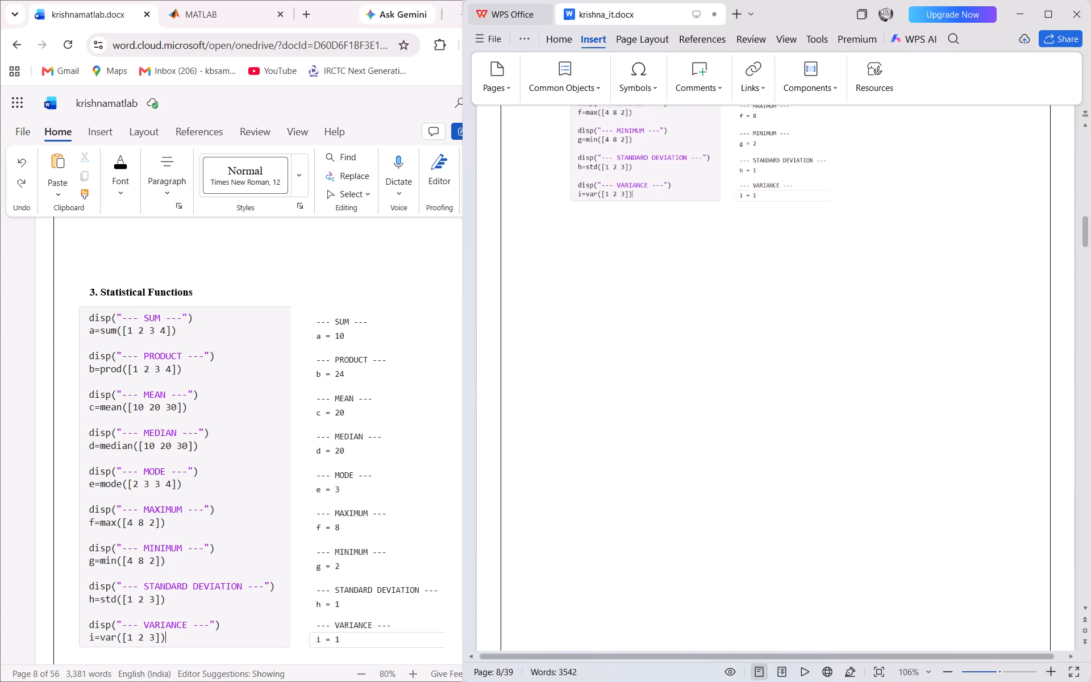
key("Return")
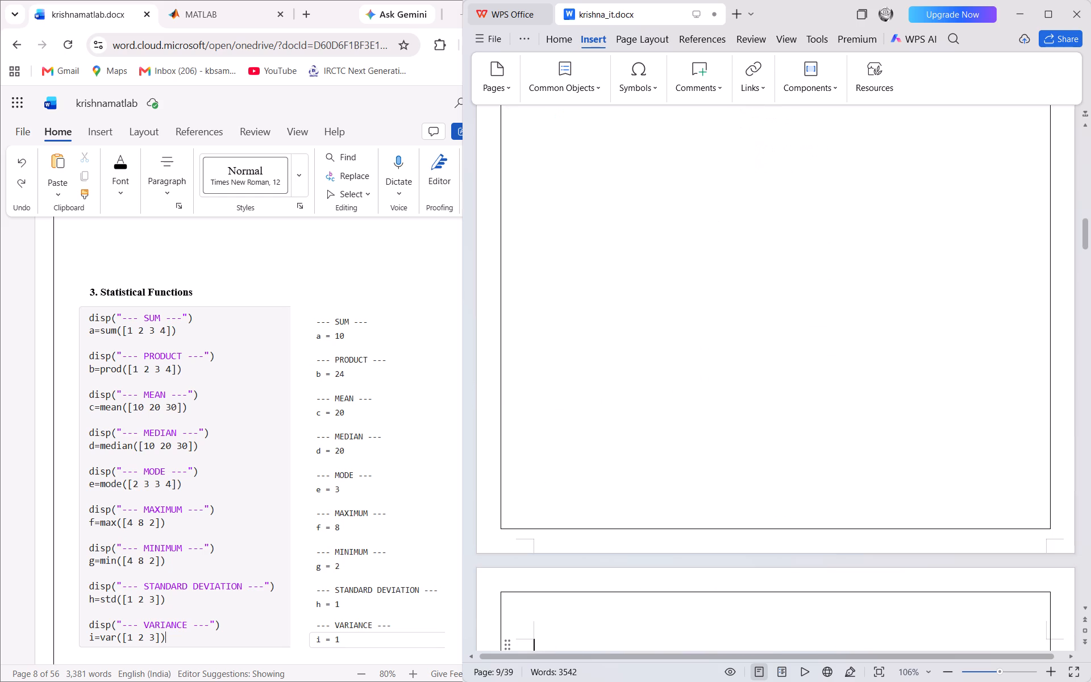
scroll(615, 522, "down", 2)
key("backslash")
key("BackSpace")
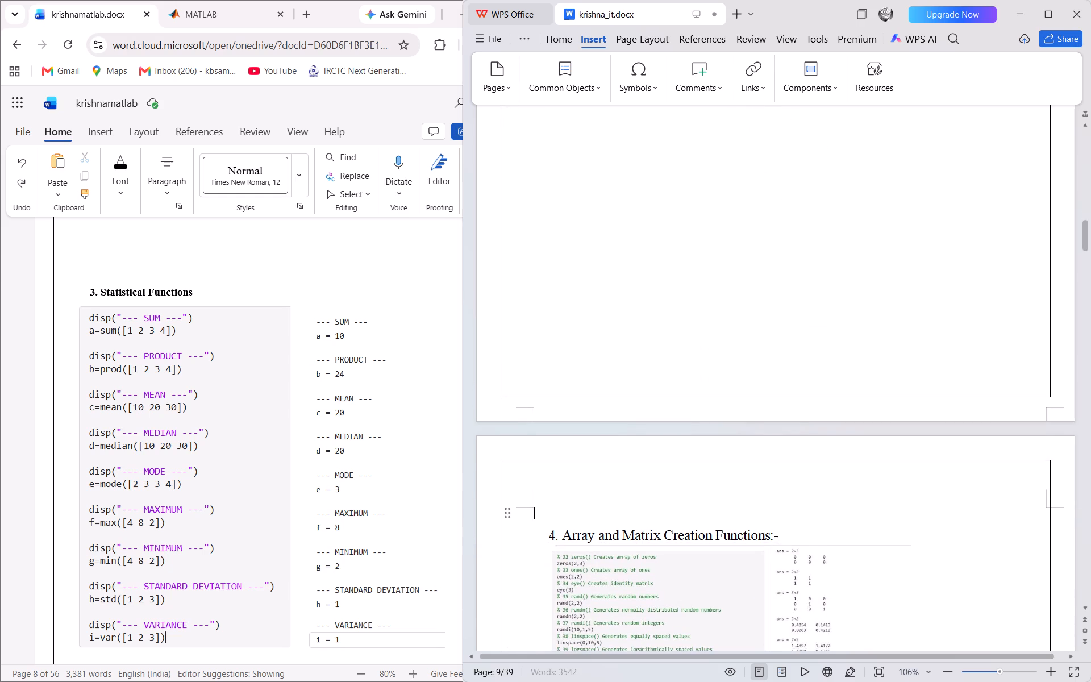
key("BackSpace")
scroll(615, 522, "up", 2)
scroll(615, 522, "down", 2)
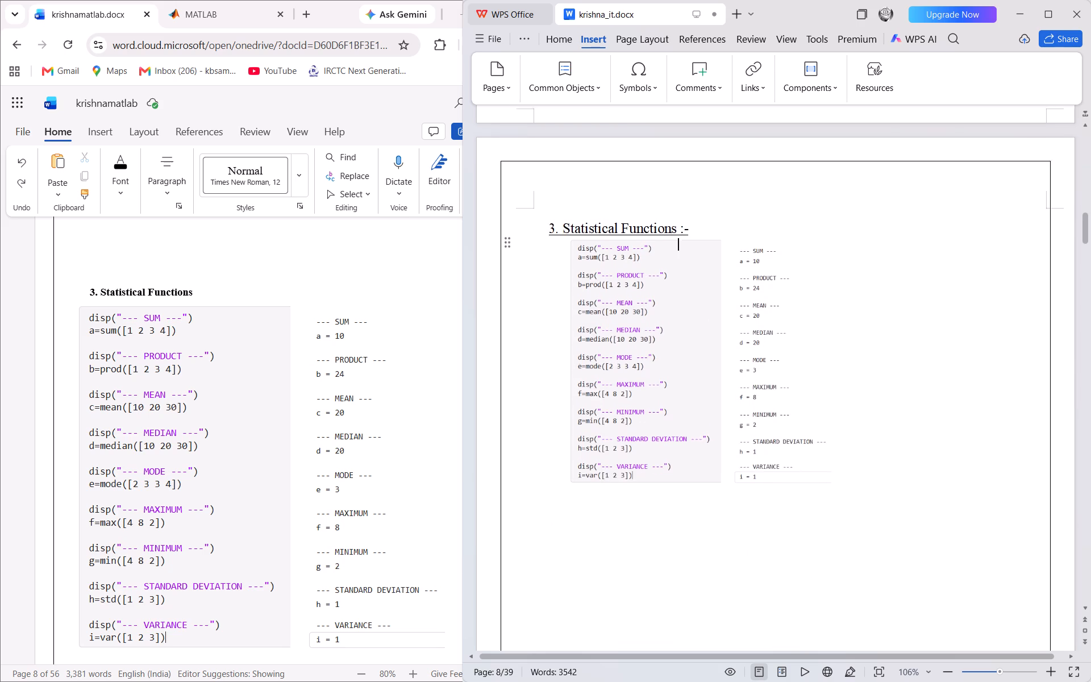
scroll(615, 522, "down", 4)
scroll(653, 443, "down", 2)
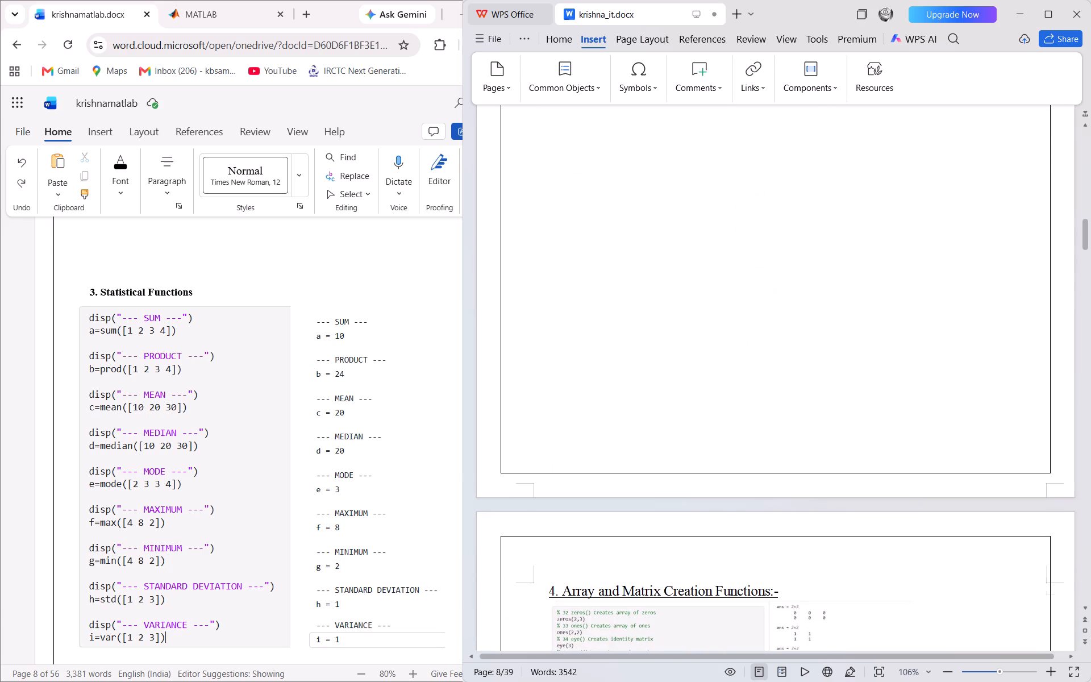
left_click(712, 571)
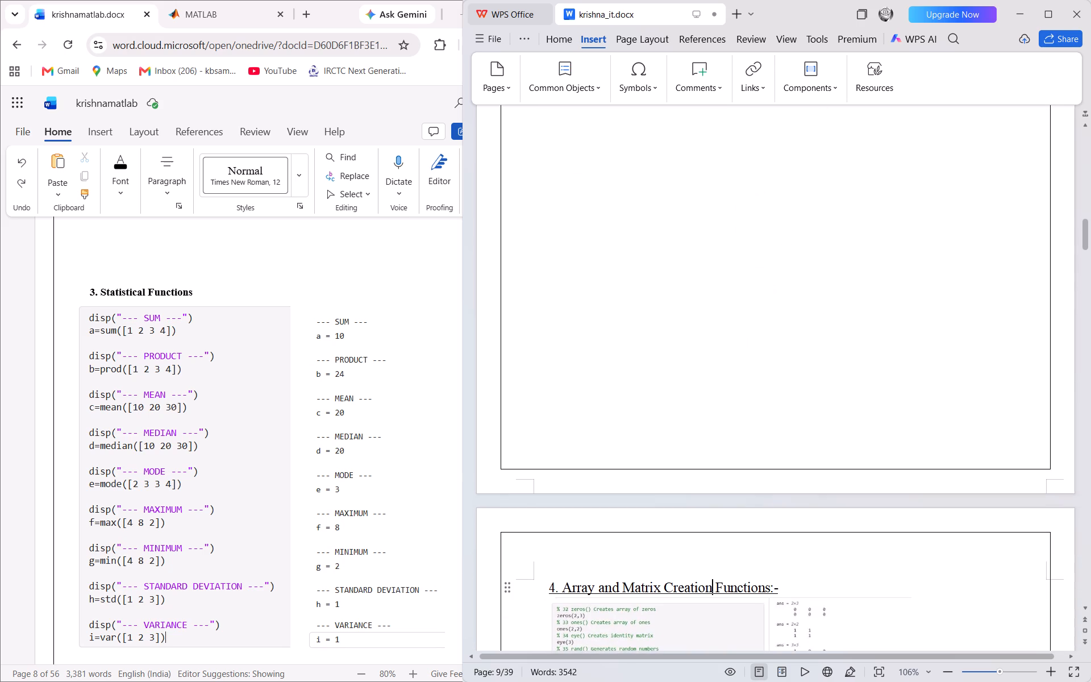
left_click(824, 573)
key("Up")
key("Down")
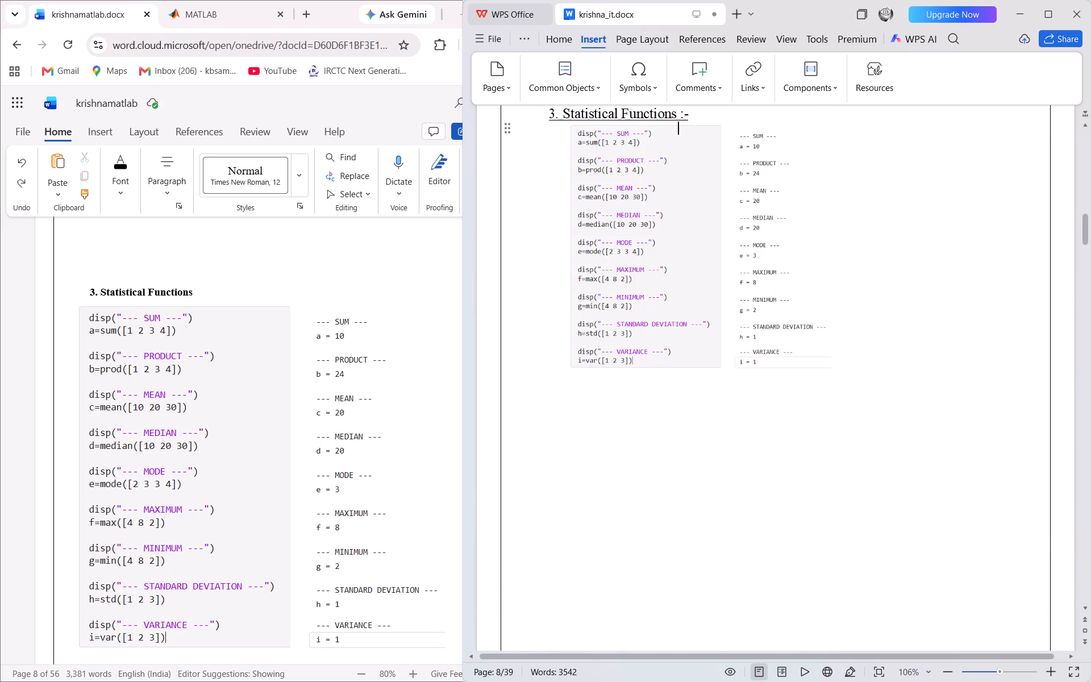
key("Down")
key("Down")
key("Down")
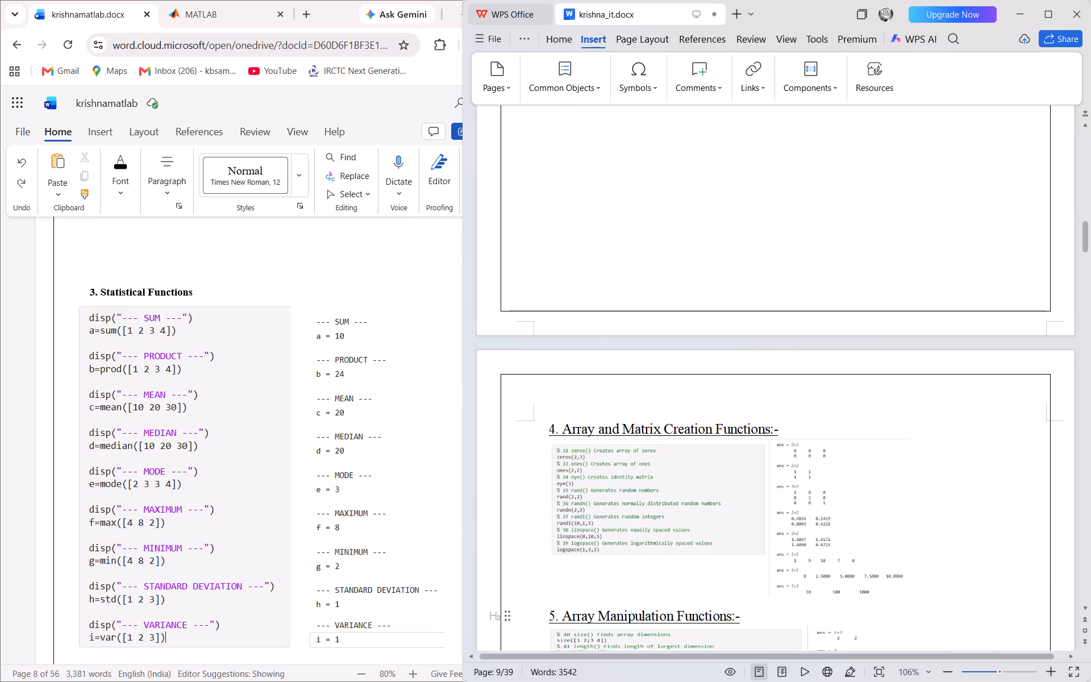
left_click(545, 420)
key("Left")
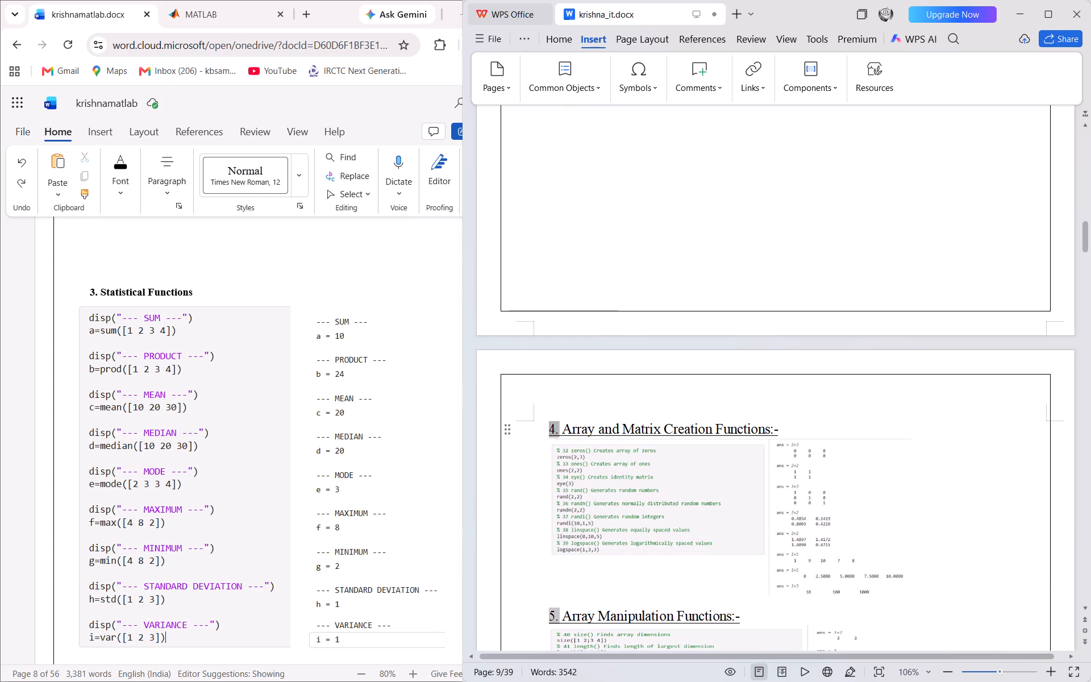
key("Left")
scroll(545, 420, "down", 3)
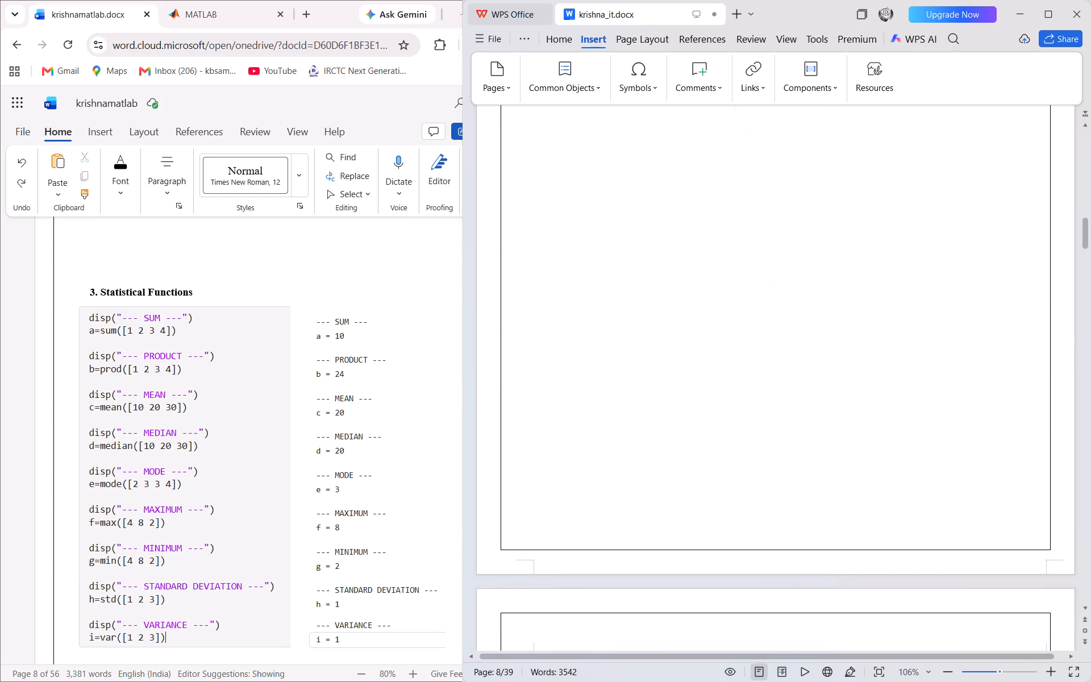
Remove the list number and the break before the Array and Matrix Creation Functions heading, pulling it onto the Statistical Functions page.
scroll(545, 420, "down", 2)
left_click(568, 309)
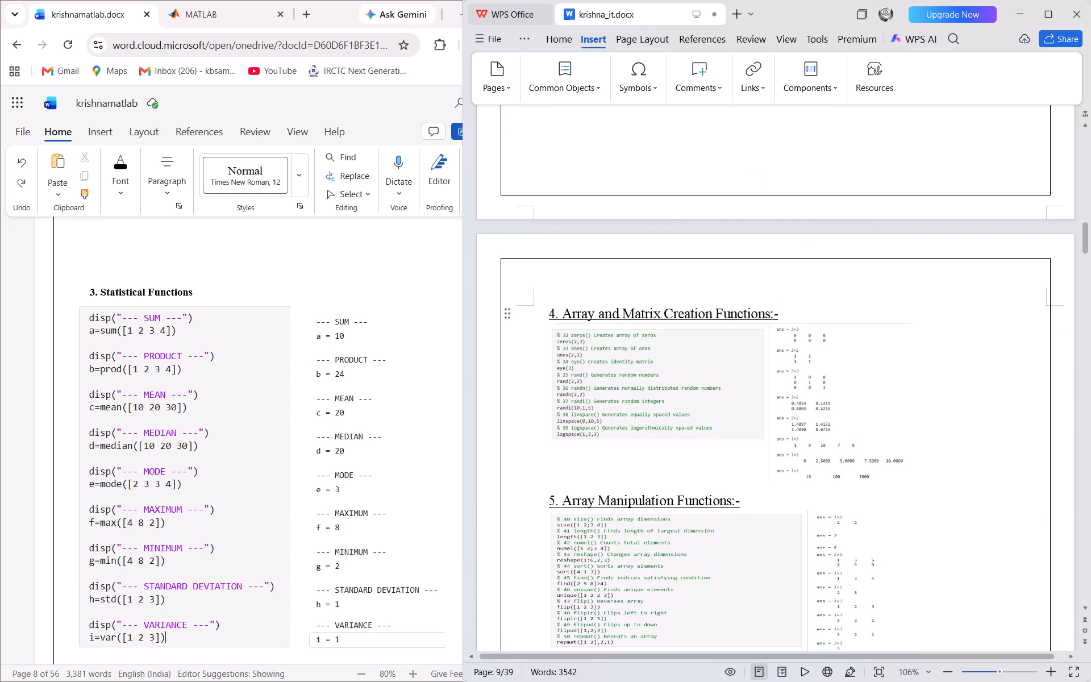
key("Left")
key("BackSpace")
key("BackSpace")
key("BackSpace")
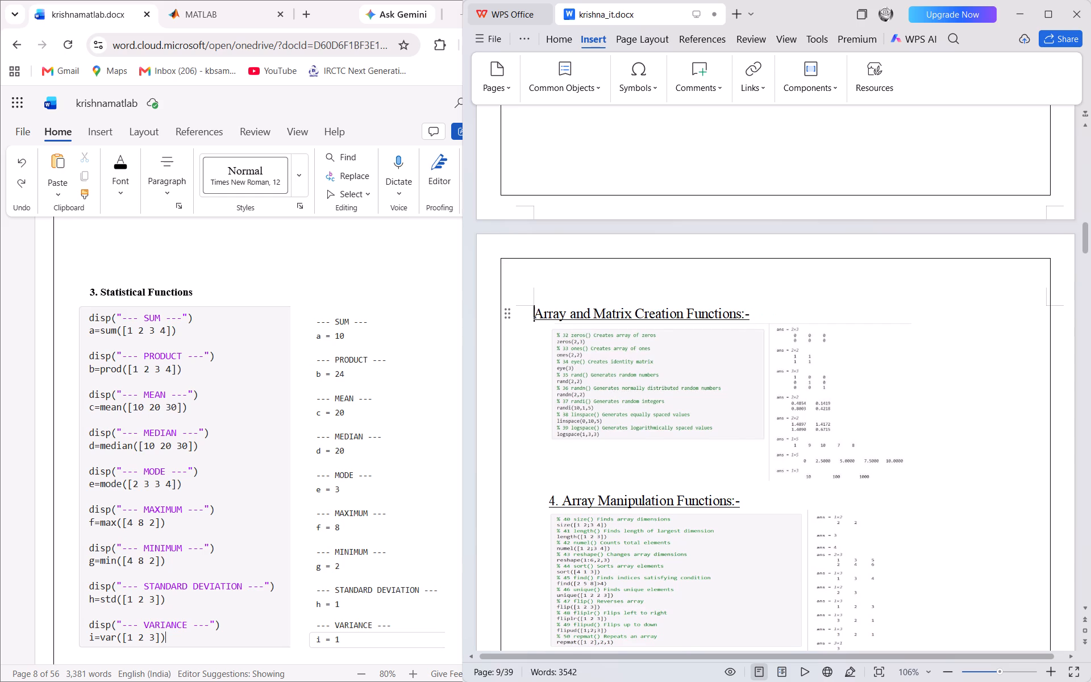
key("BackSpace")
key("BackSpace")
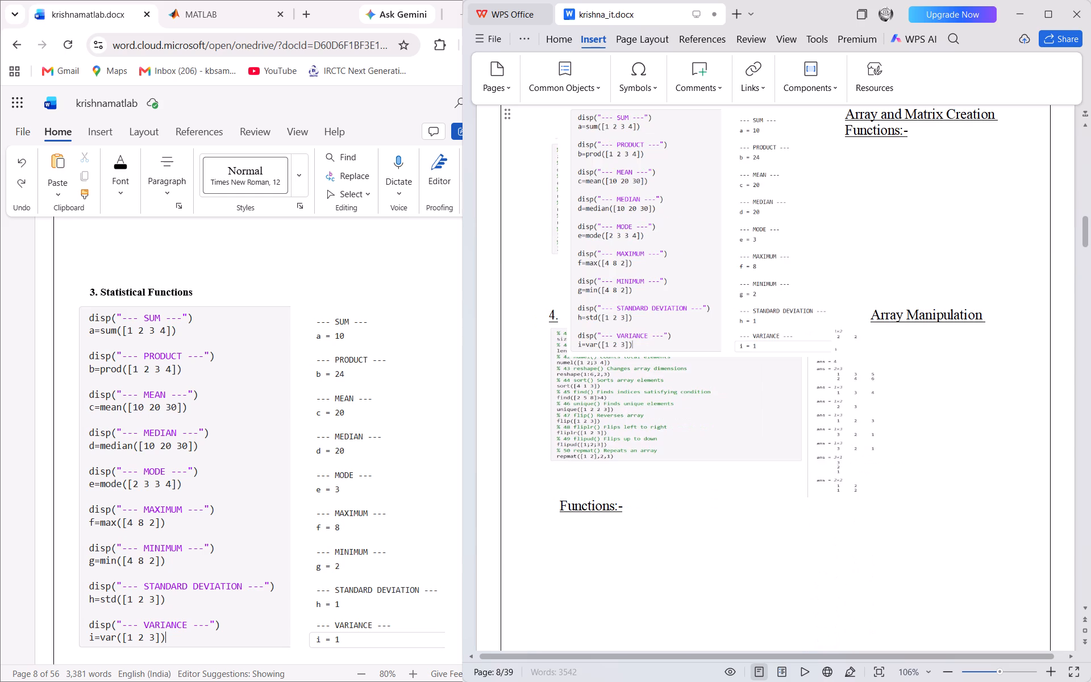
Add blank lines before the Array and Matrix Creation Functions heading until it sits just beneath the Statistical Functions picture.
key("Return")
key("Return")
key("Return")
key("Return")
key("Return")
key("Return")
key("Return")
key("Return")
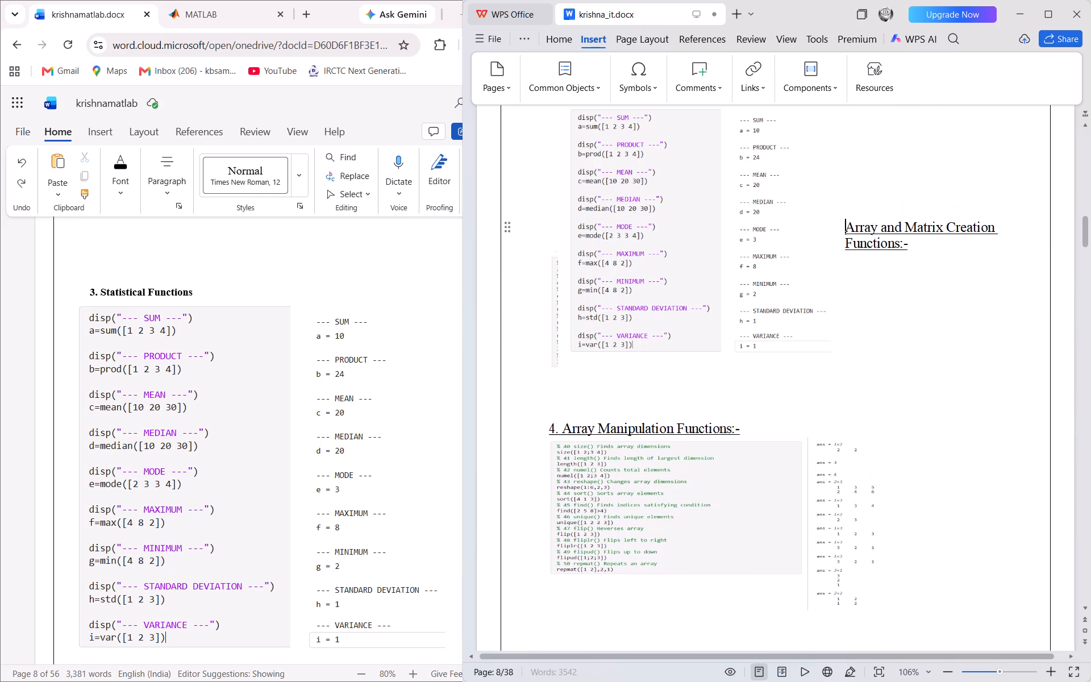
key("Return")
key("Return")
key("Return")
key("Return")
key("Return")
key("Return")
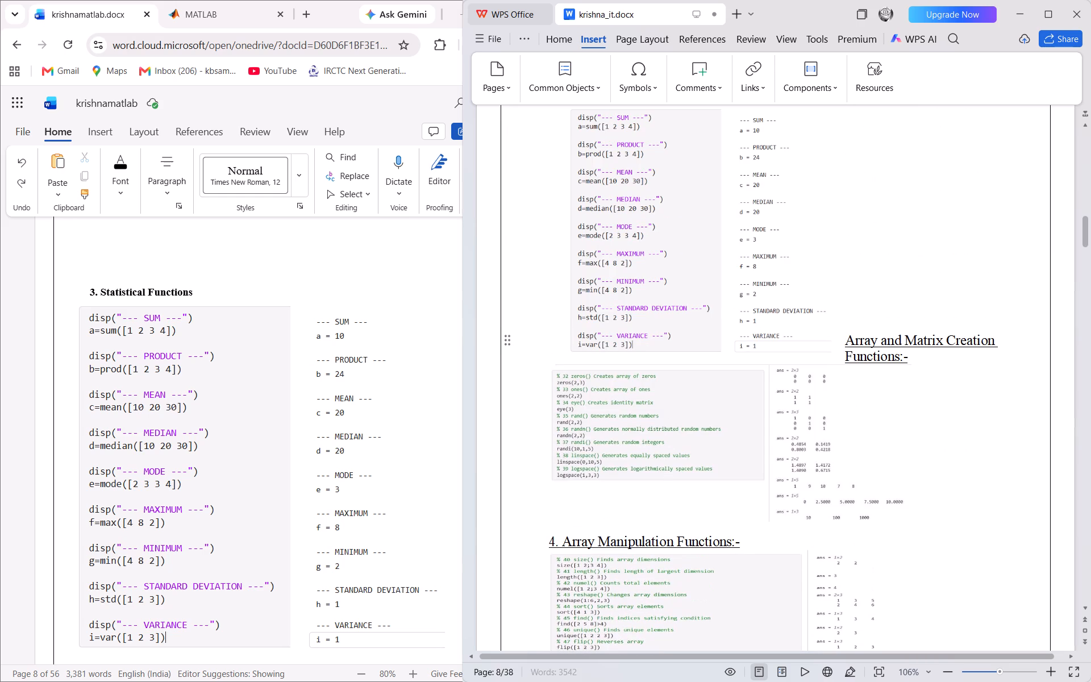
key("Return")
key("Return")
key("Return")
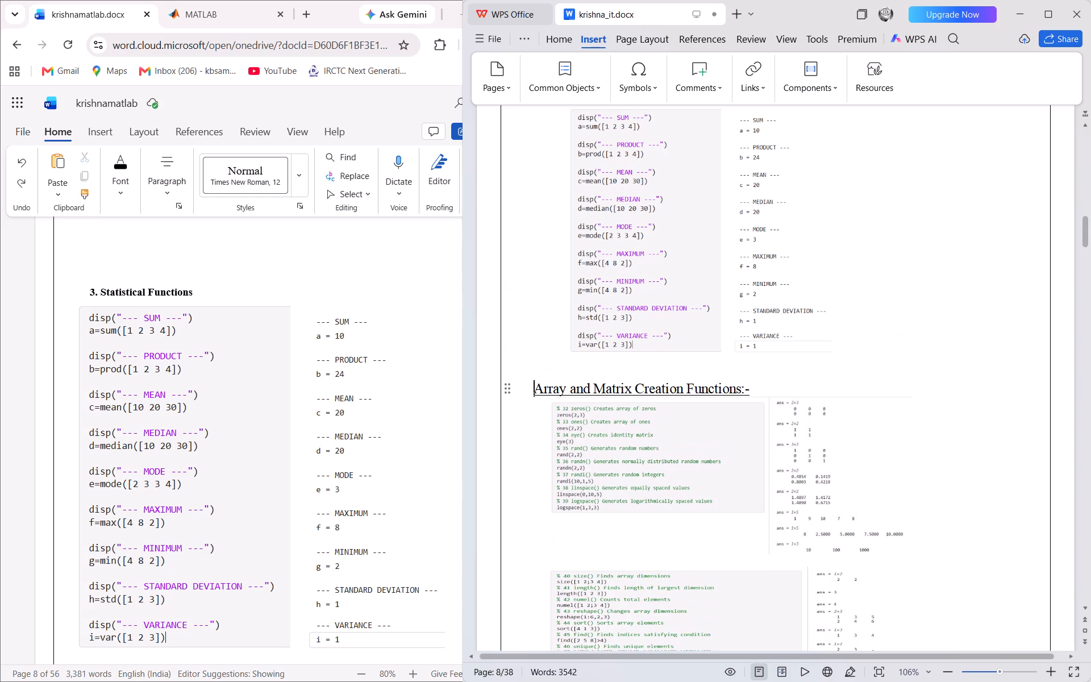
key("BackSpace")
Number the Array and Matrix Creation Functions heading as 4.
type("4.")
key("space")
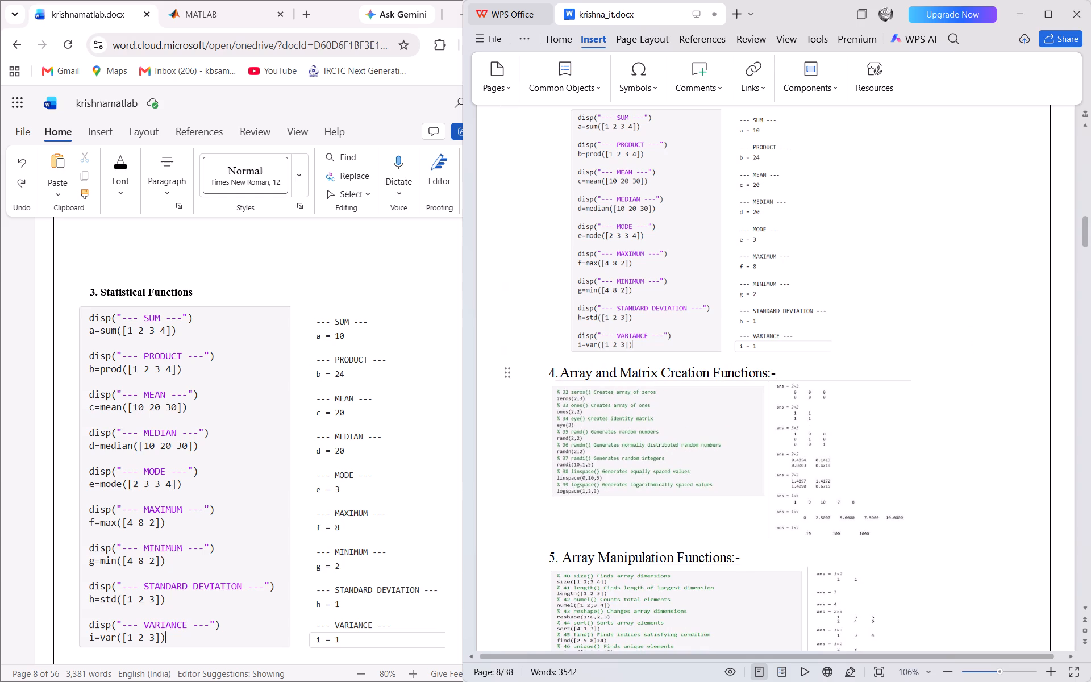
Delete the old picture beneath the Array and Matrix Creation Functions heading.
left_click(695, 458)
key("Delete")
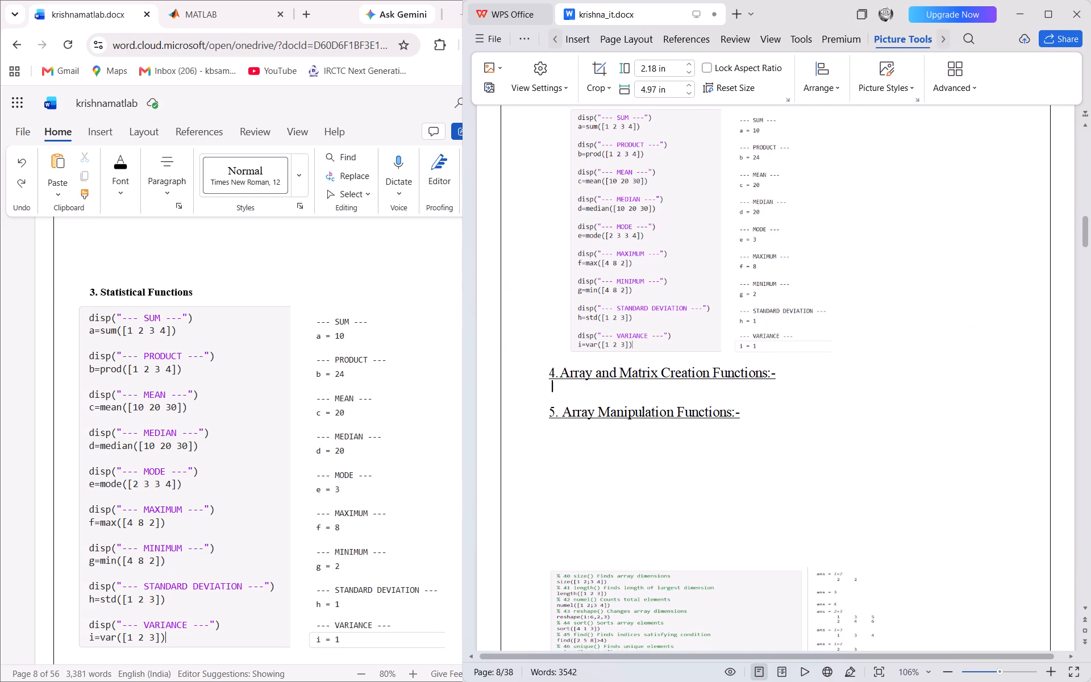
In the krishnamatlab document, capture a screenshot of the code and output under section 4, Array and Matrix Creation Functions.
scroll(219, 431, "down", 4)
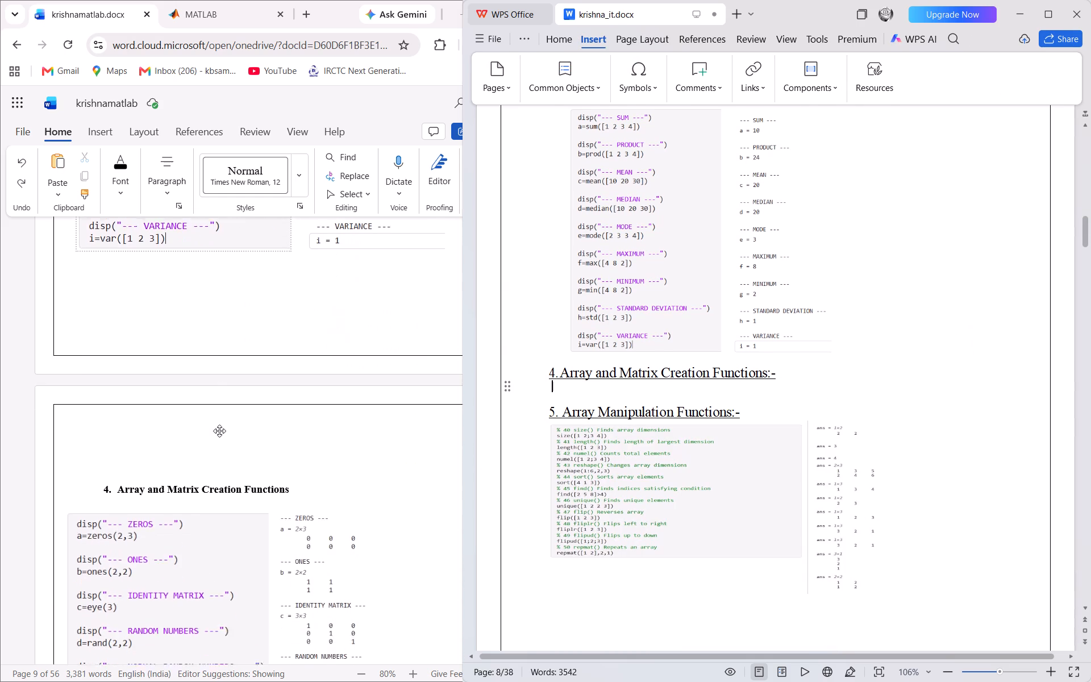
scroll(219, 431, "down", 2)
scroll(230, 512, "down", 2)
left_click(265, 447)
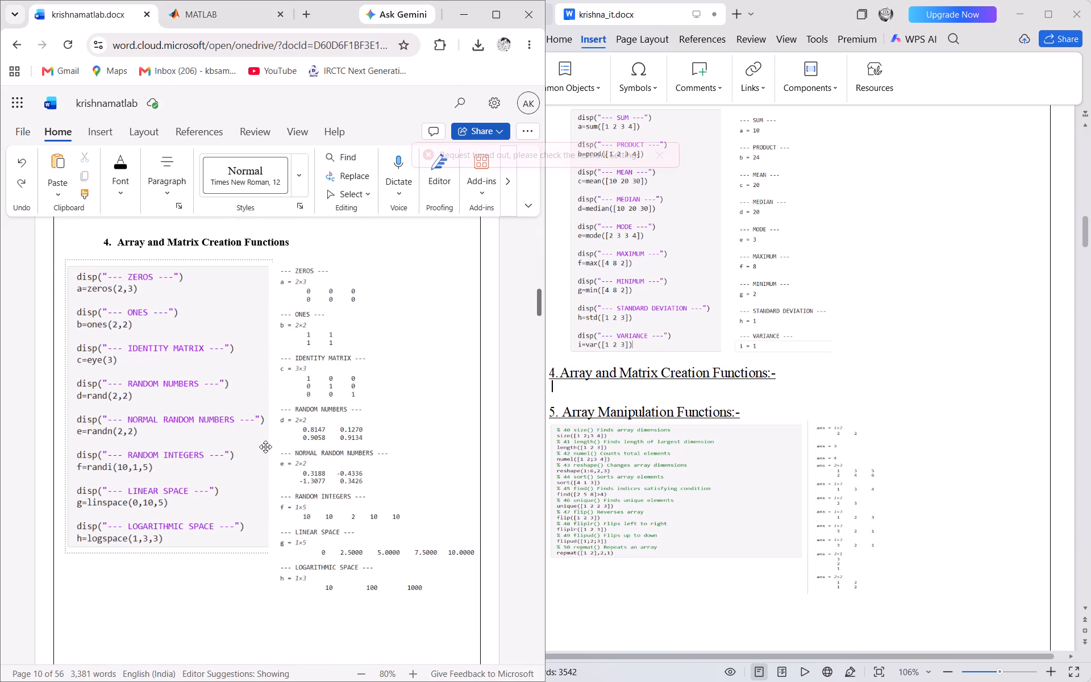
left_click(193, 614)
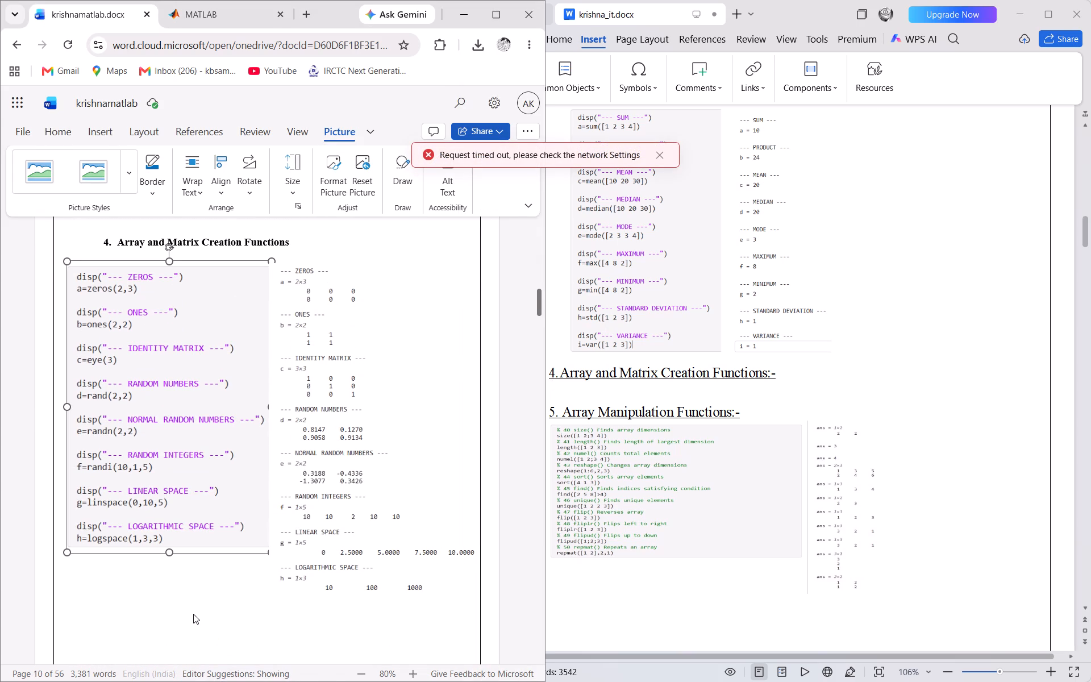
scroll(278, 624, "up", 1)
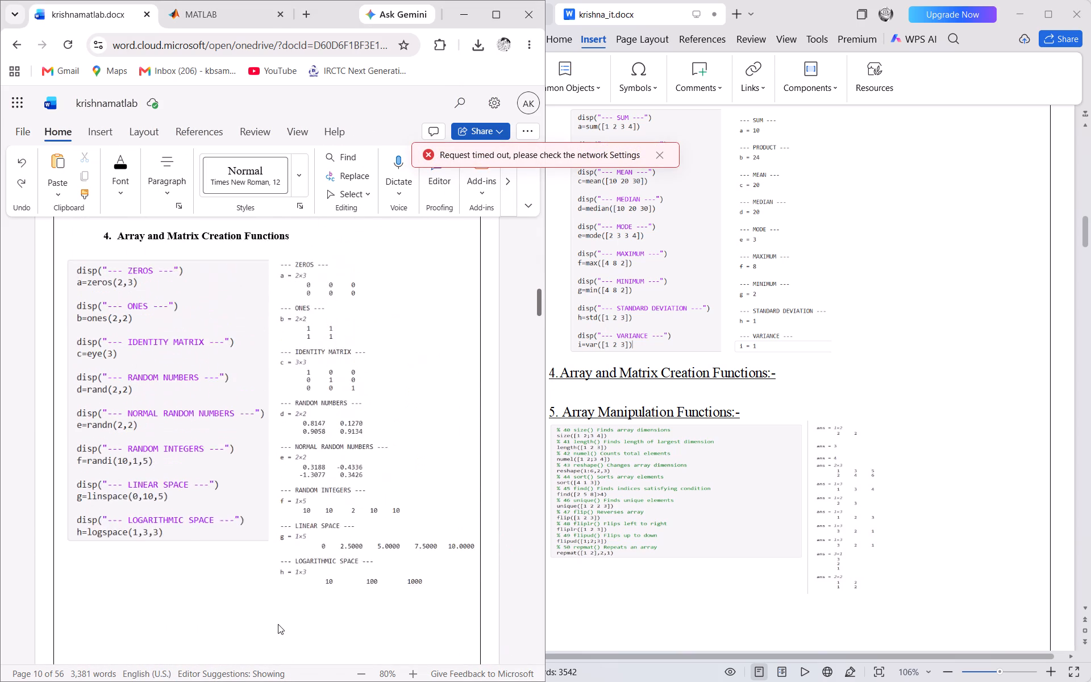
scroll(278, 624, "up", 1)
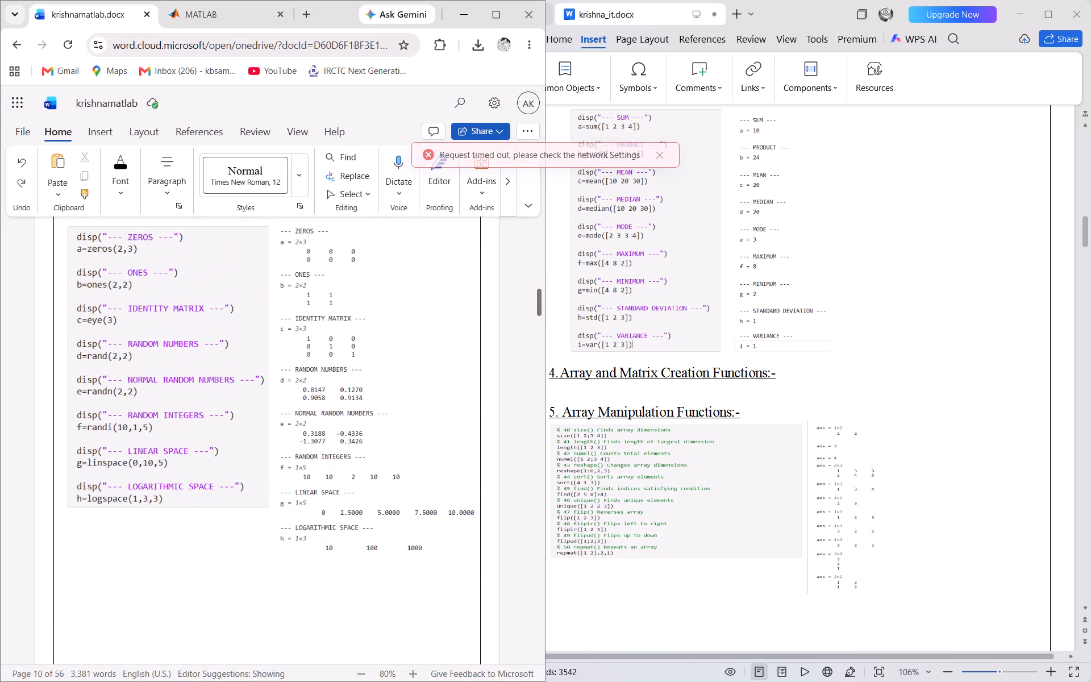
scroll(278, 624, "up", 1)
key("shift+super+s")
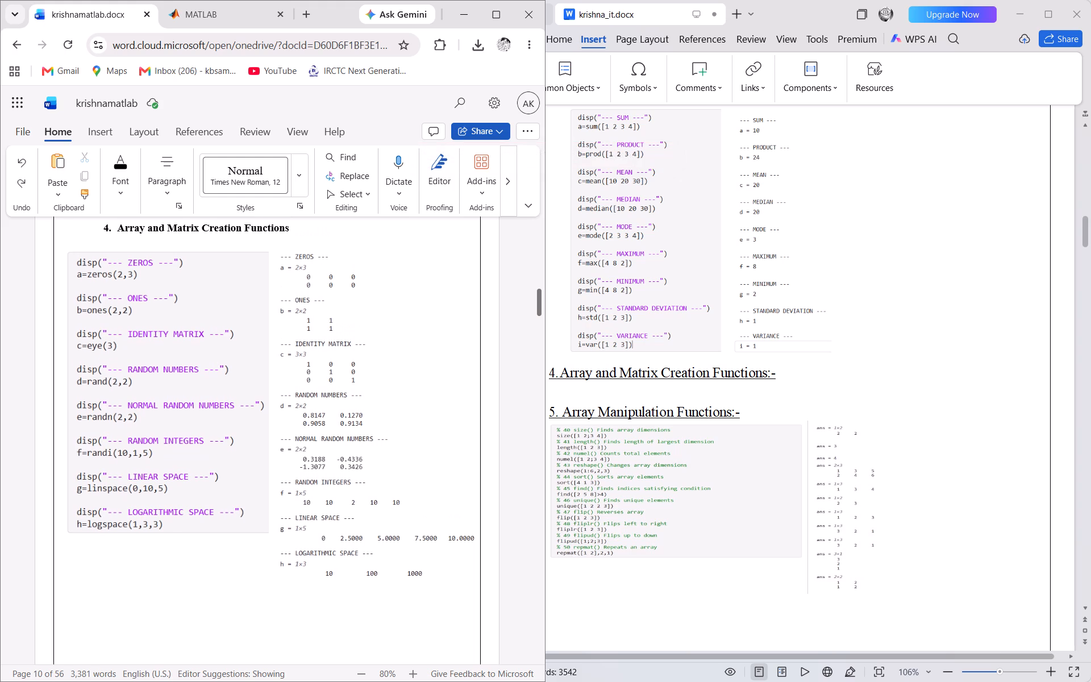
left_click_drag(65, 249, 477, 591)
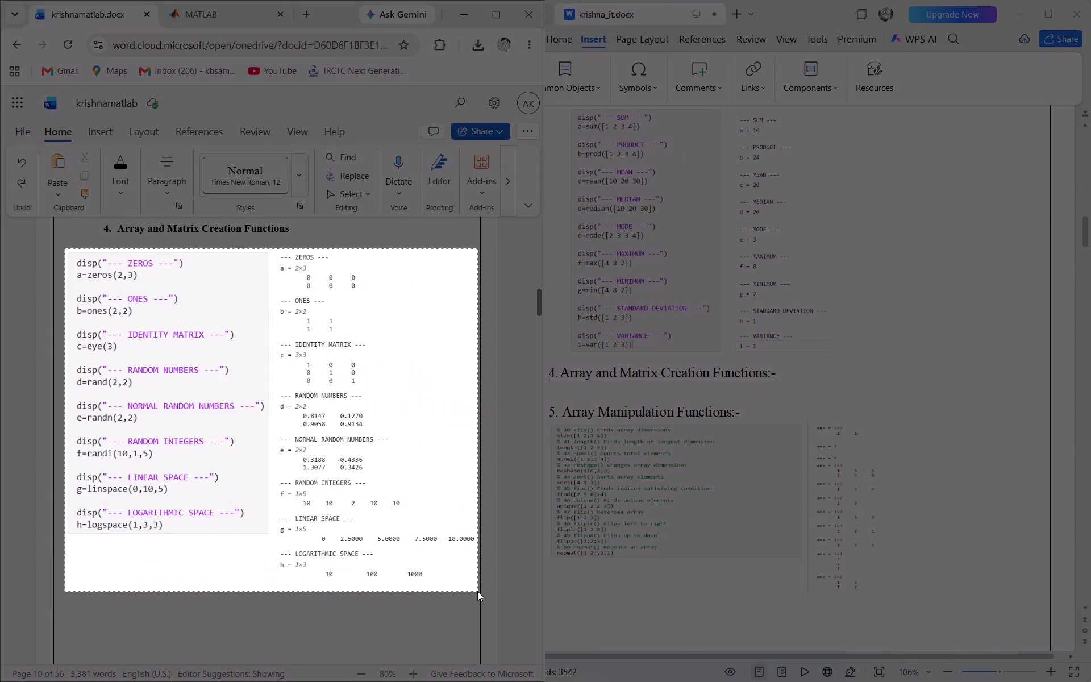
left_click_drag(477, 591, 477, 580)
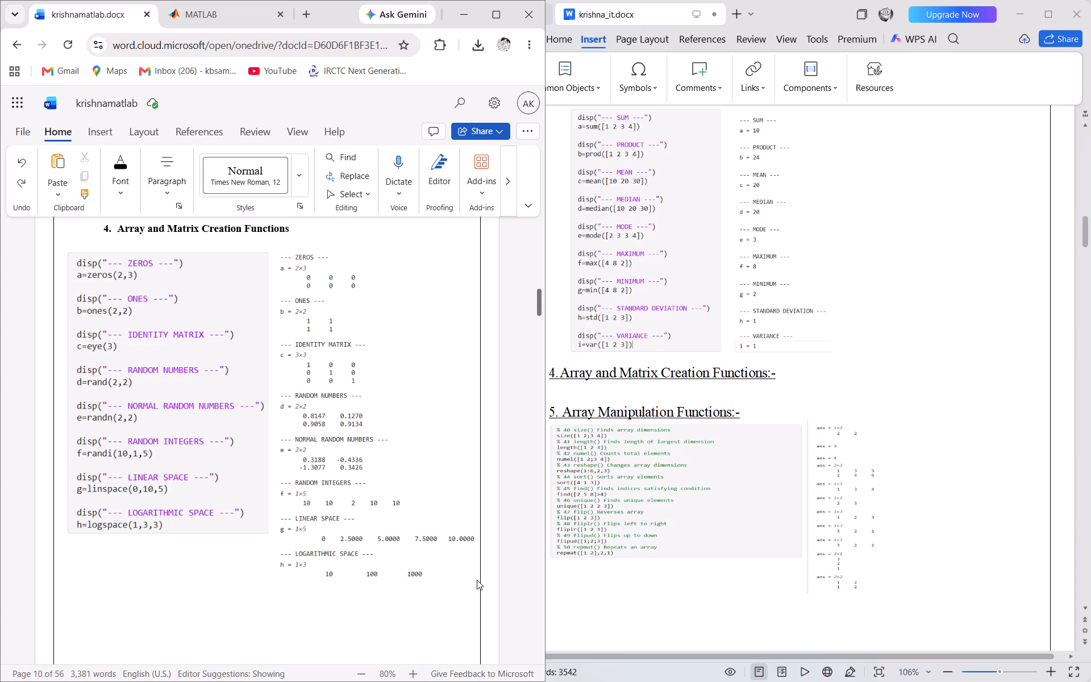
Paste the screenshot on a new line beneath the Array and Matrix Creation Functions heading in krishna_it.docx.
left_click(782, 372)
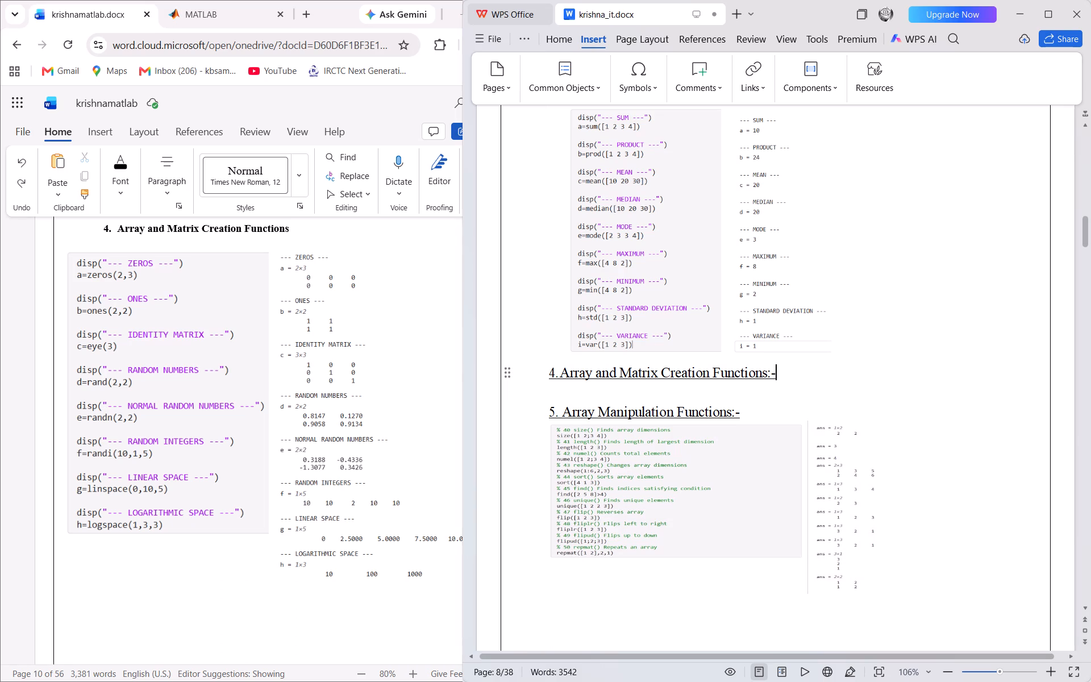
key("Return")
key("ctrl+v")
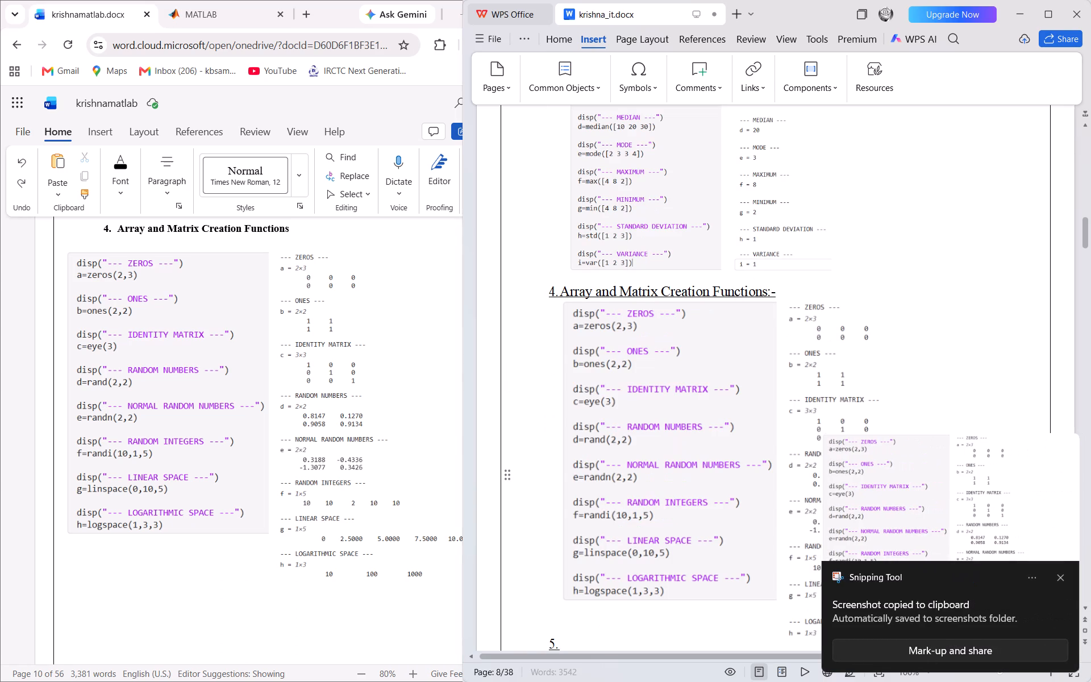
Remove the stray list number 5 from the line holding the pasted Array and Matrix Creation picture.
scroll(704, 436, "down", 3)
left_click(568, 489)
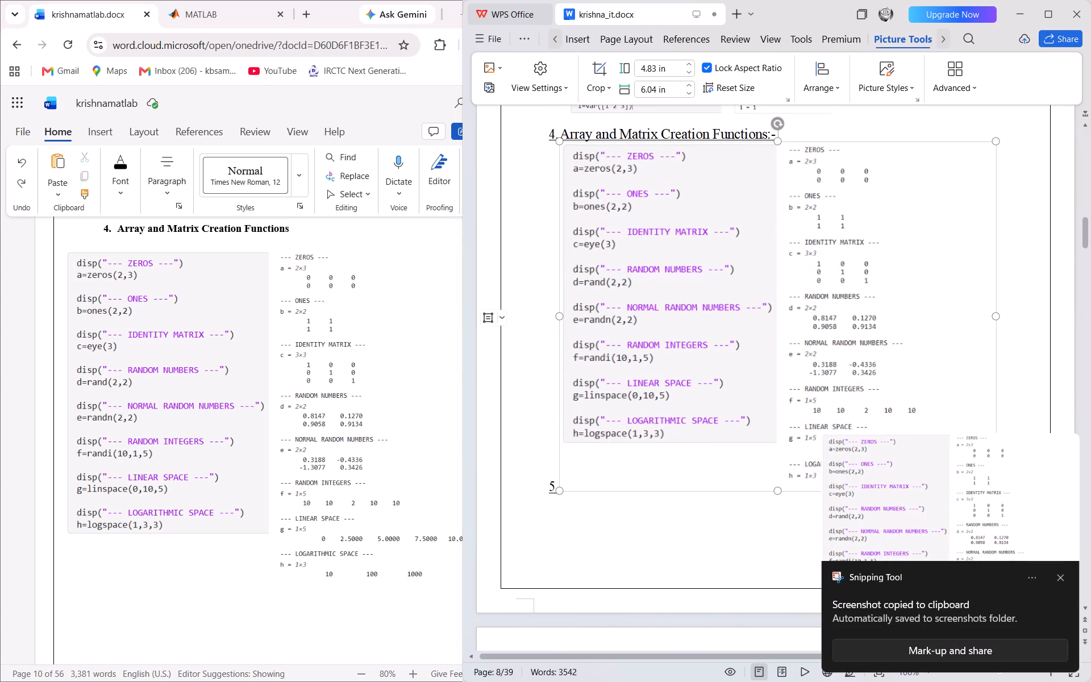
left_click(555, 489)
left_click(538, 559)
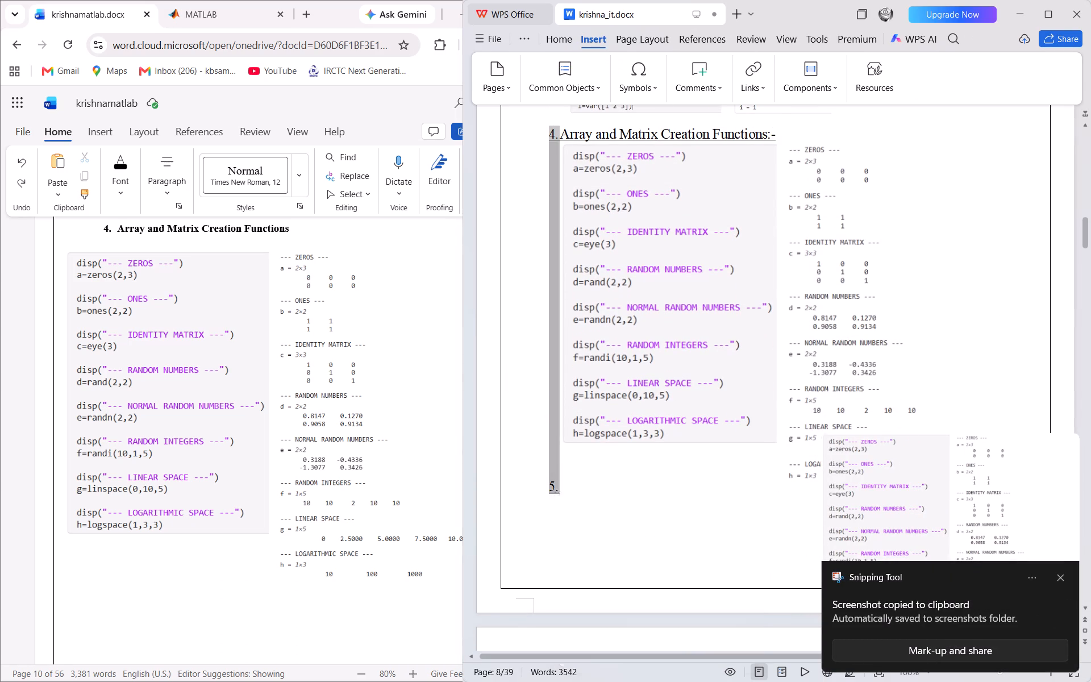
key("Up")
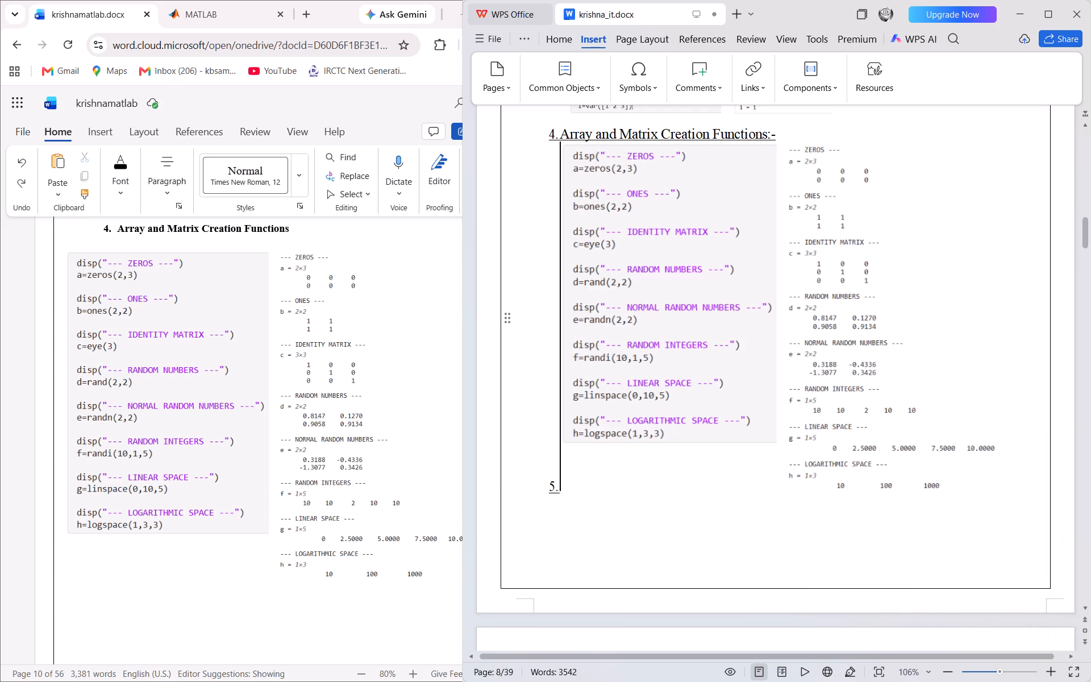
key("BackSpace")
Shrink the Array and Matrix Creation picture proportionally to about 4.20 in high by 5.25 in wide.
scroll(561, 489, "up", 2)
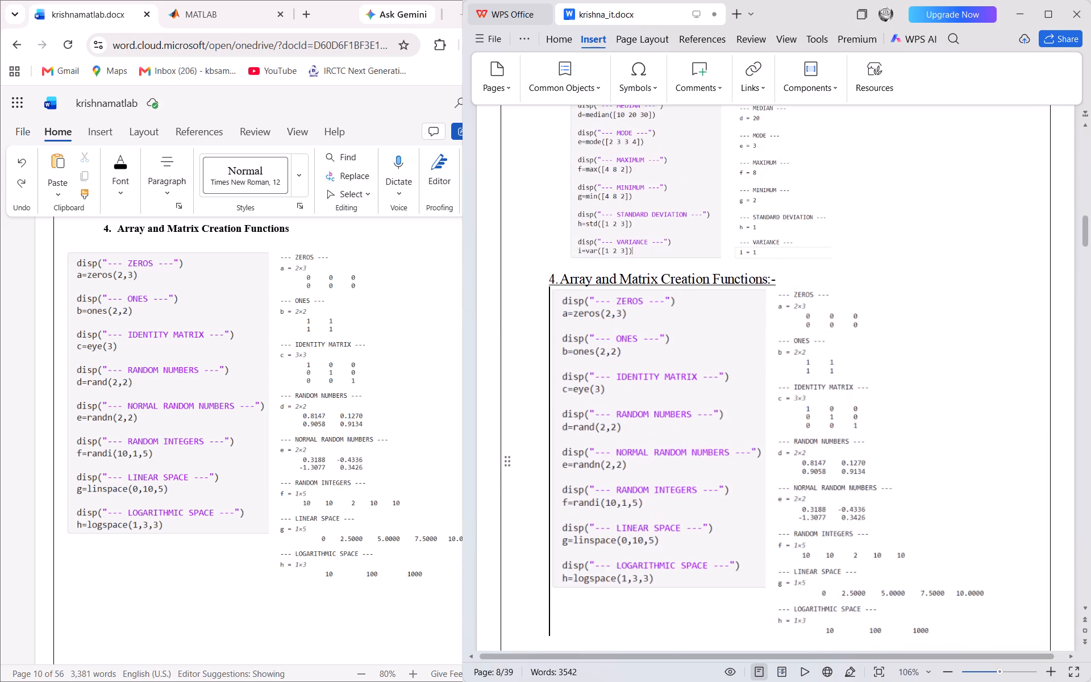
scroll(619, 490, "down", 4)
scroll(619, 490, "up", 1)
left_click(760, 372)
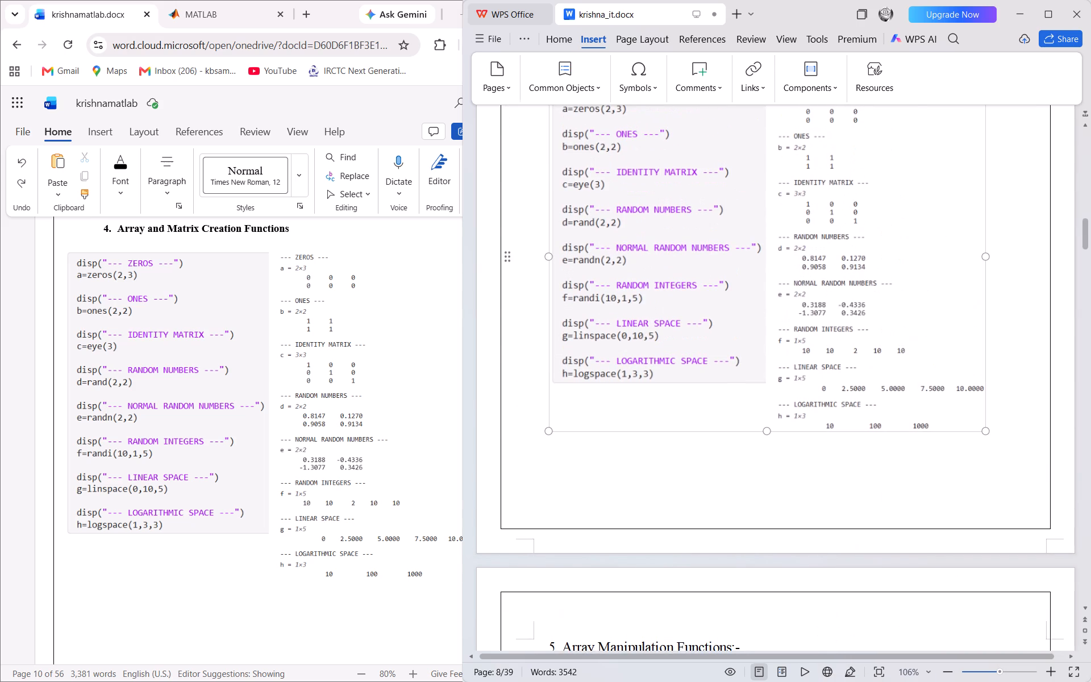
scroll(760, 372, "up", 2)
scroll(760, 372, "right", 1)
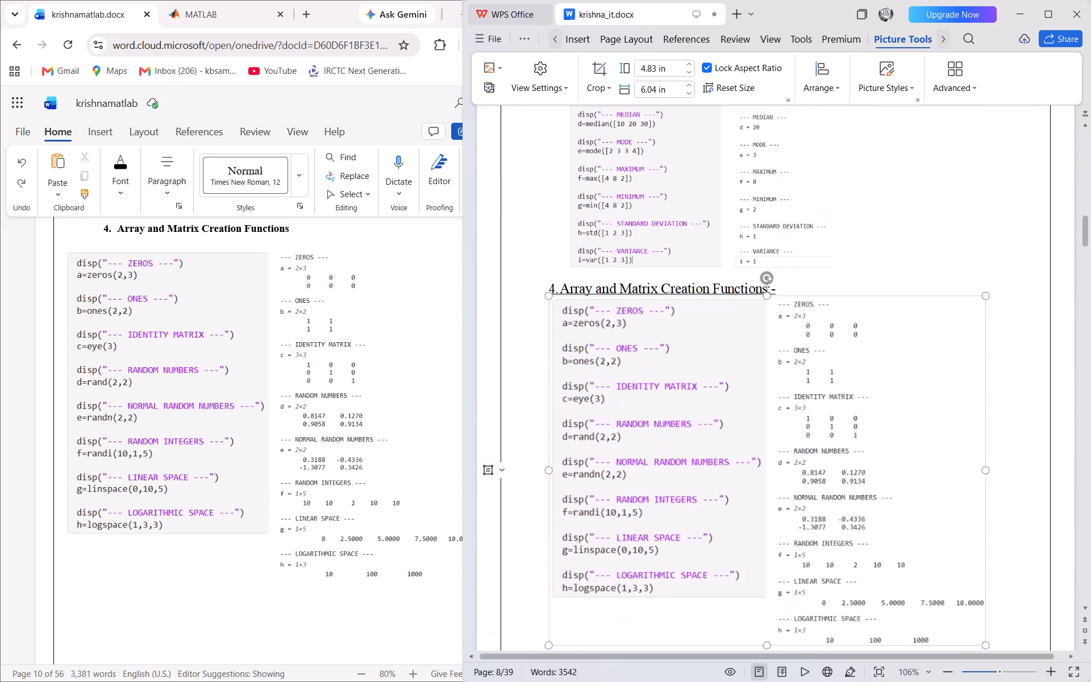
scroll(760, 372, "down", 1)
left_click_drag(982, 524, 923, 478)
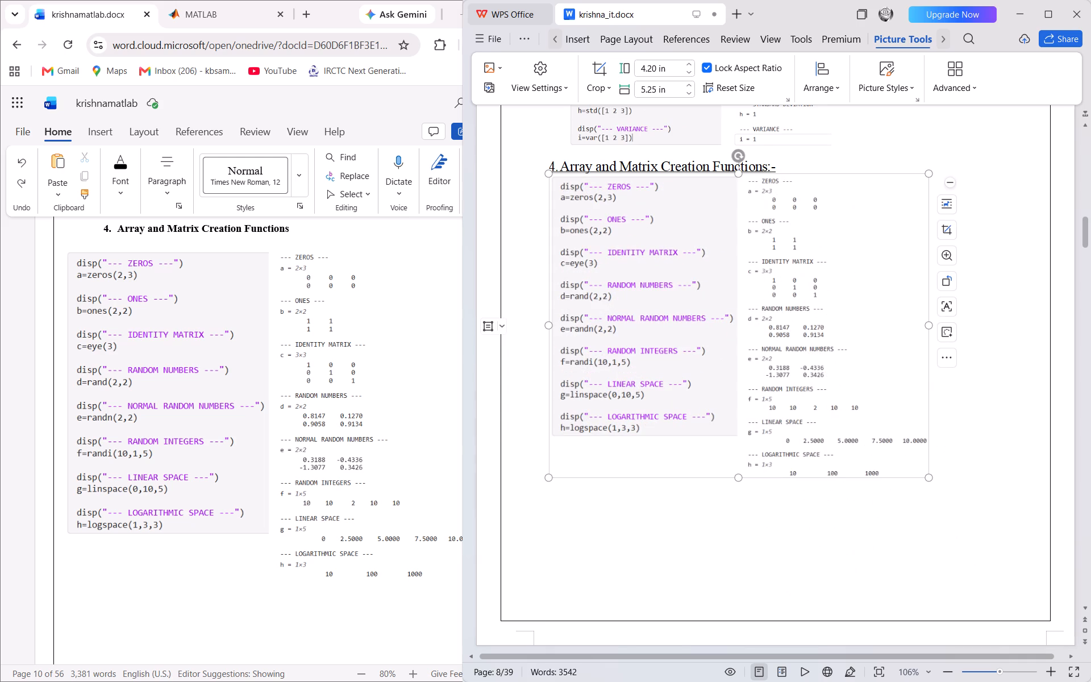
Add two blank lines between the Statistical Functions picture and the Array and Matrix Creation Functions heading.
left_click(539, 159)
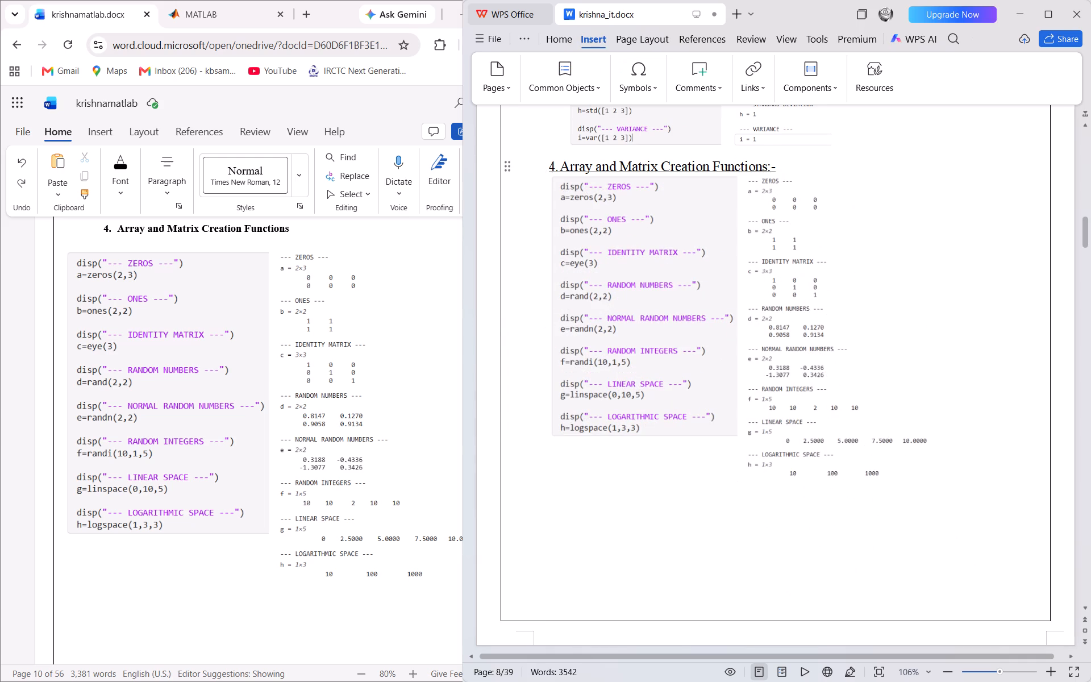
key("Up")
key("Down")
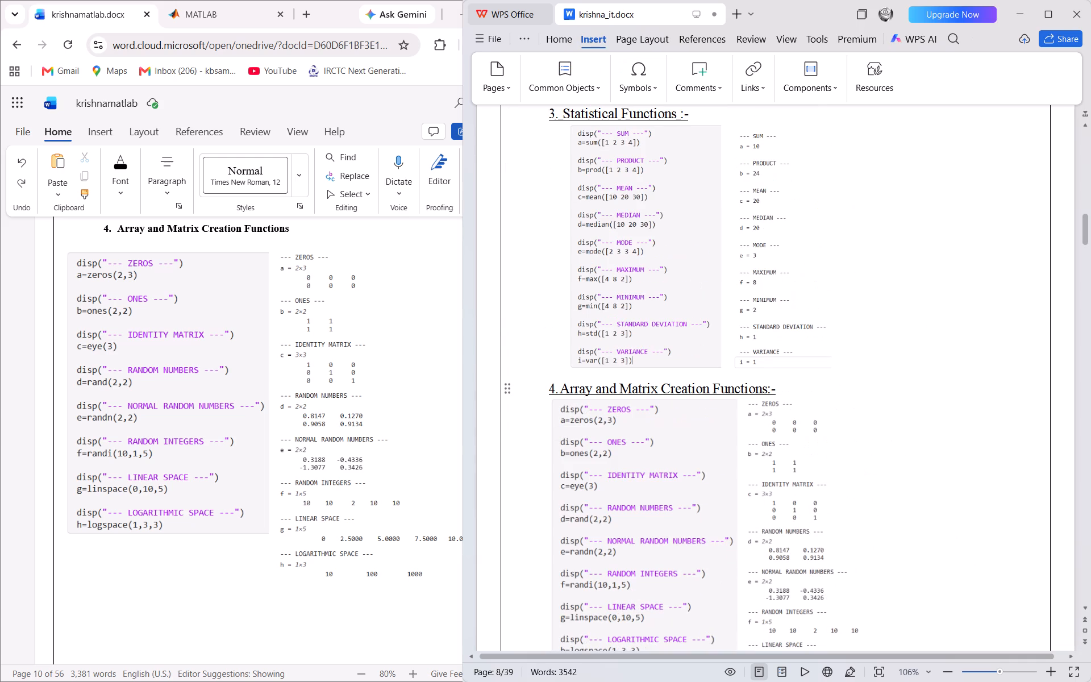
key("Left")
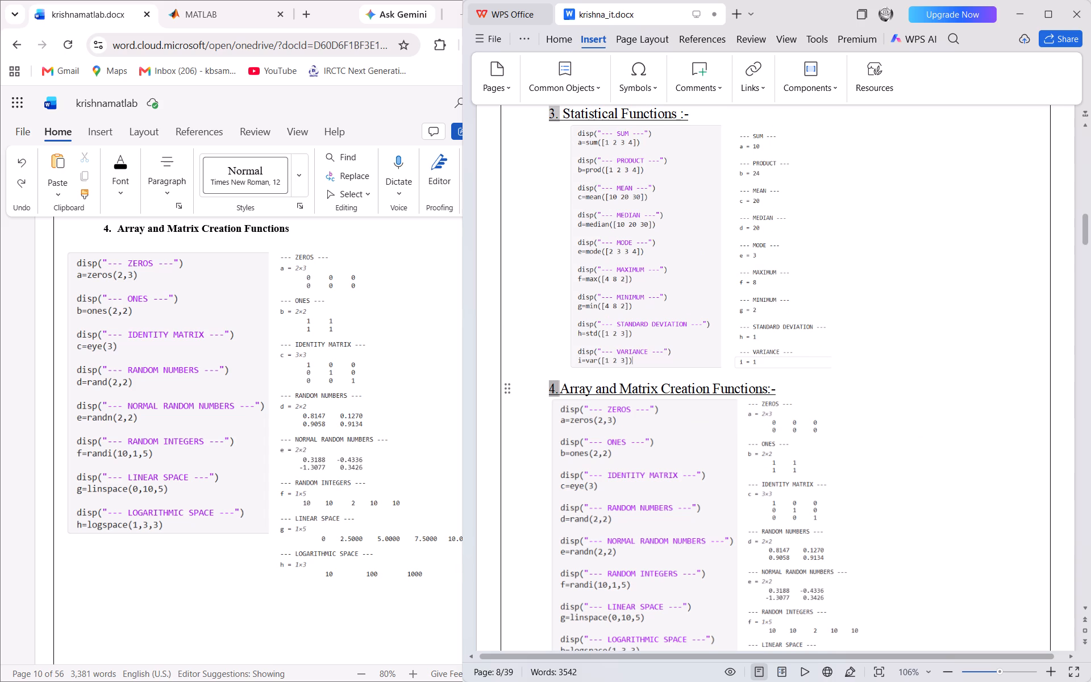
left_click(872, 337)
key("Return")
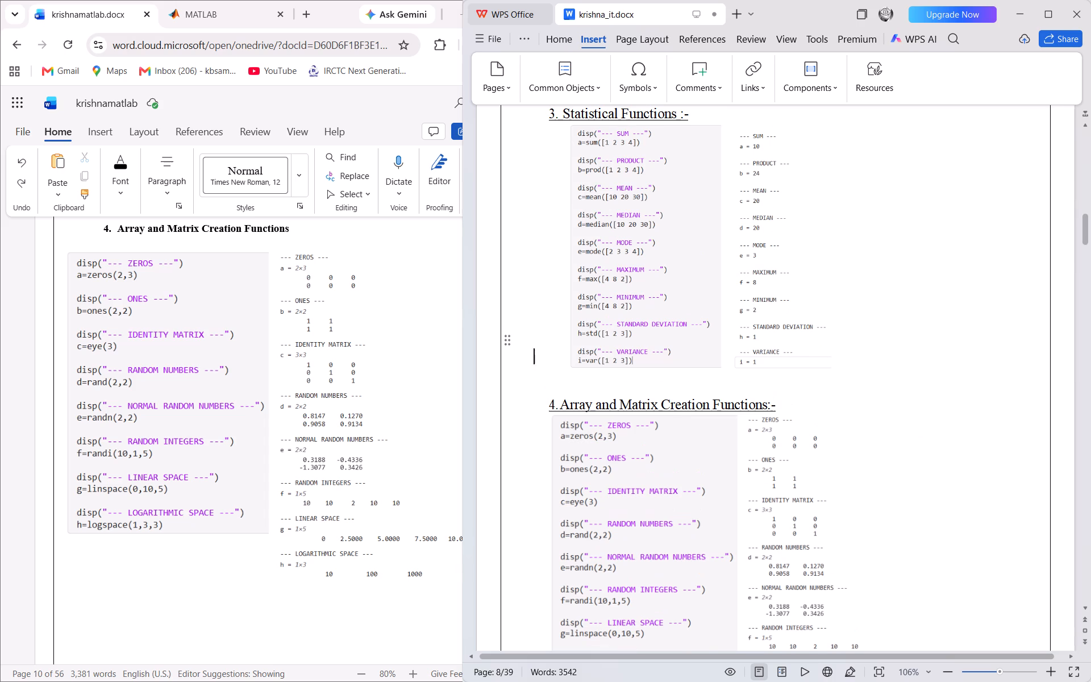
scroll(872, 337, "up", 4)
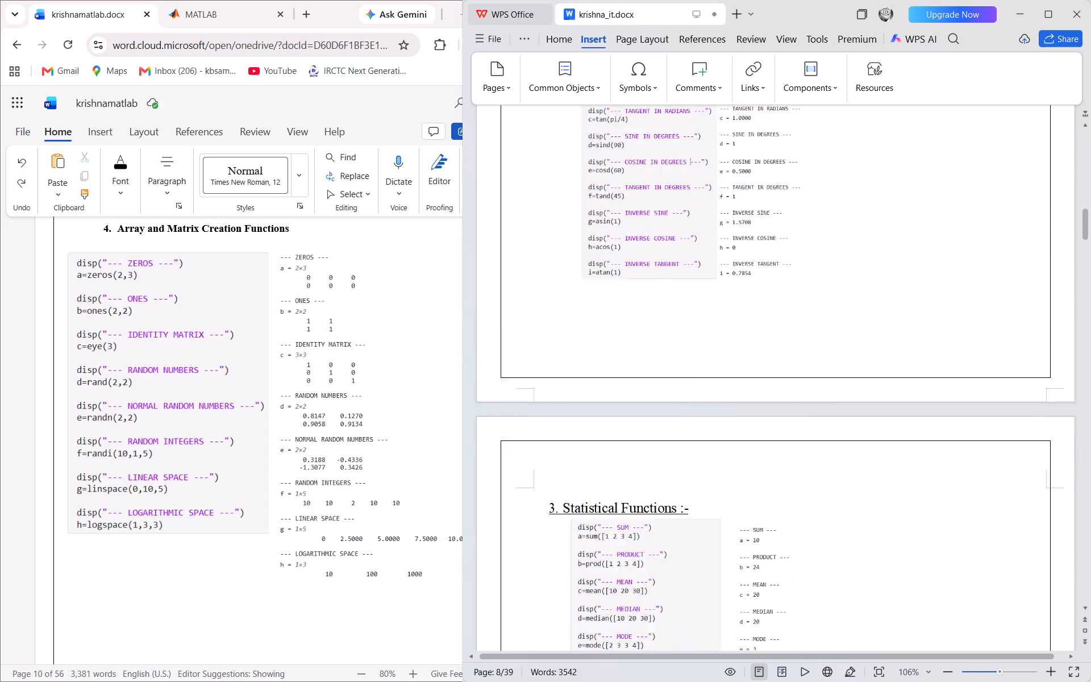
scroll(872, 337, "up", 3)
scroll(872, 337, "down", 4)
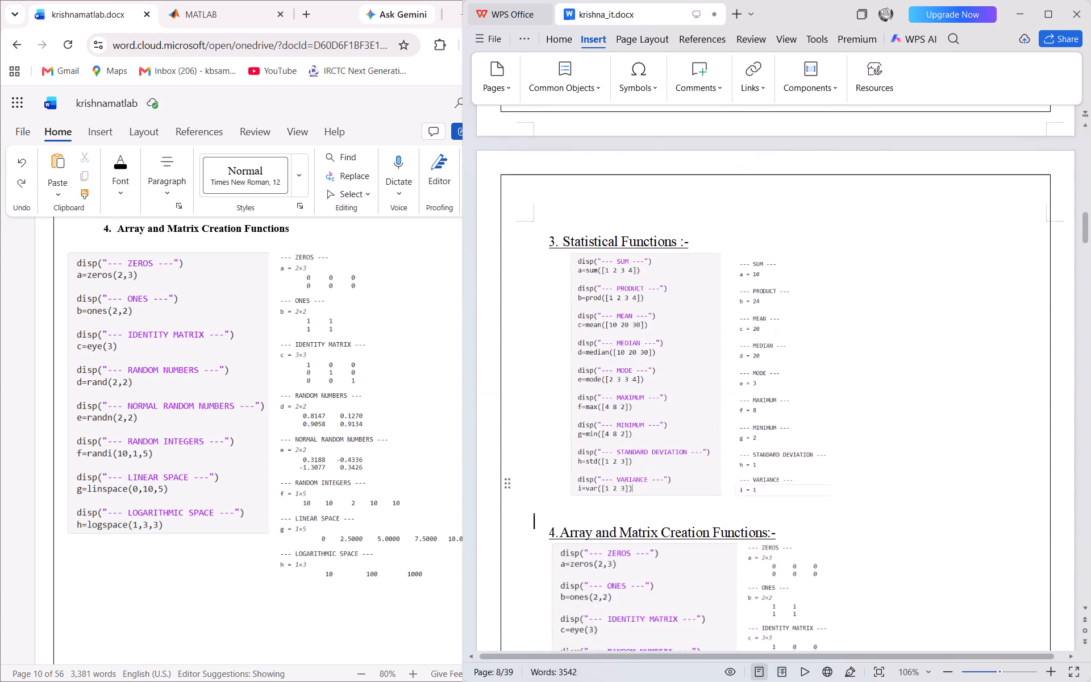
scroll(872, 337, "down", 2)
scroll(872, 337, "up", 1)
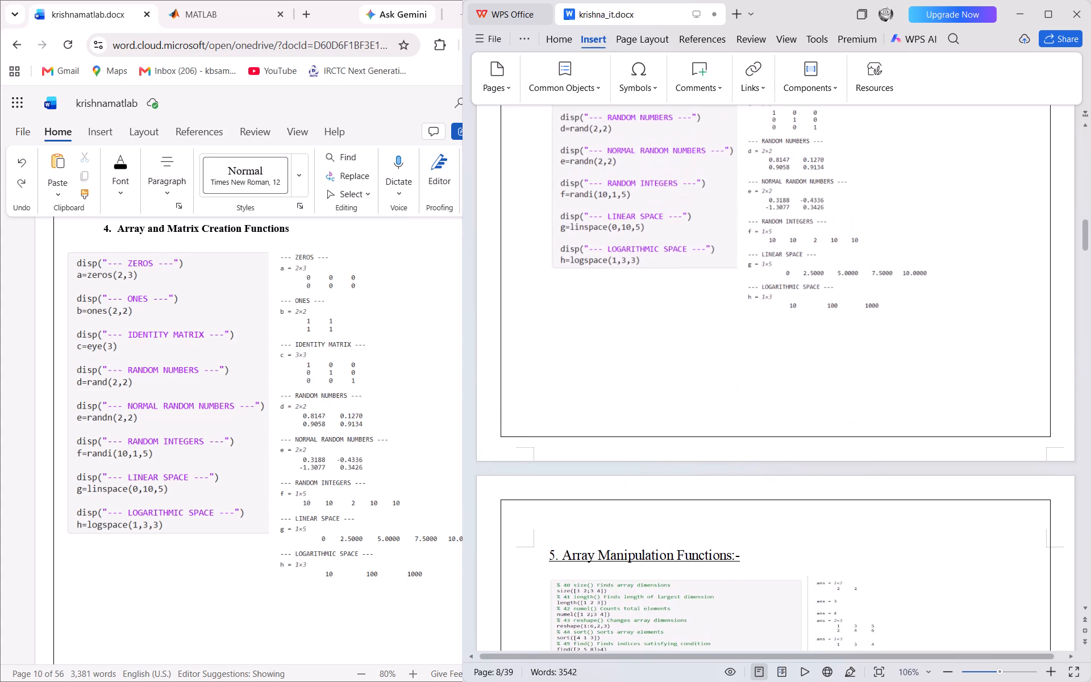
key("Return")
Delete the old code-and-output picture beneath the Array Manipulation Functions heading in krishna_it.docx.
scroll(872, 337, "down", 4)
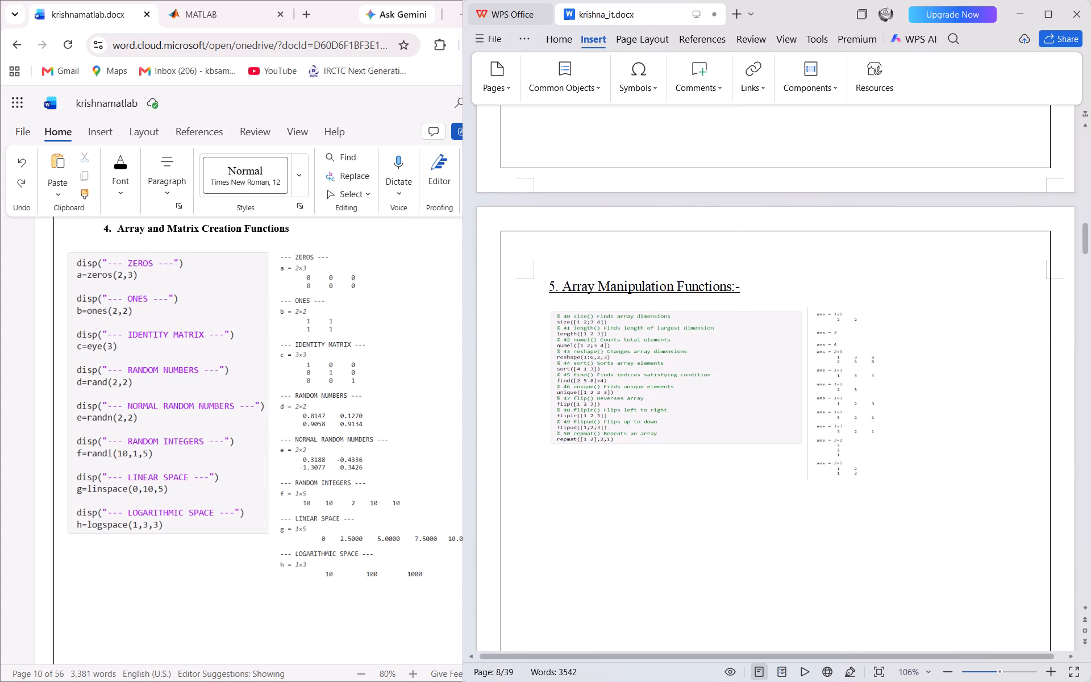
scroll(708, 411, "down", 6)
scroll(708, 411, "up", 2)
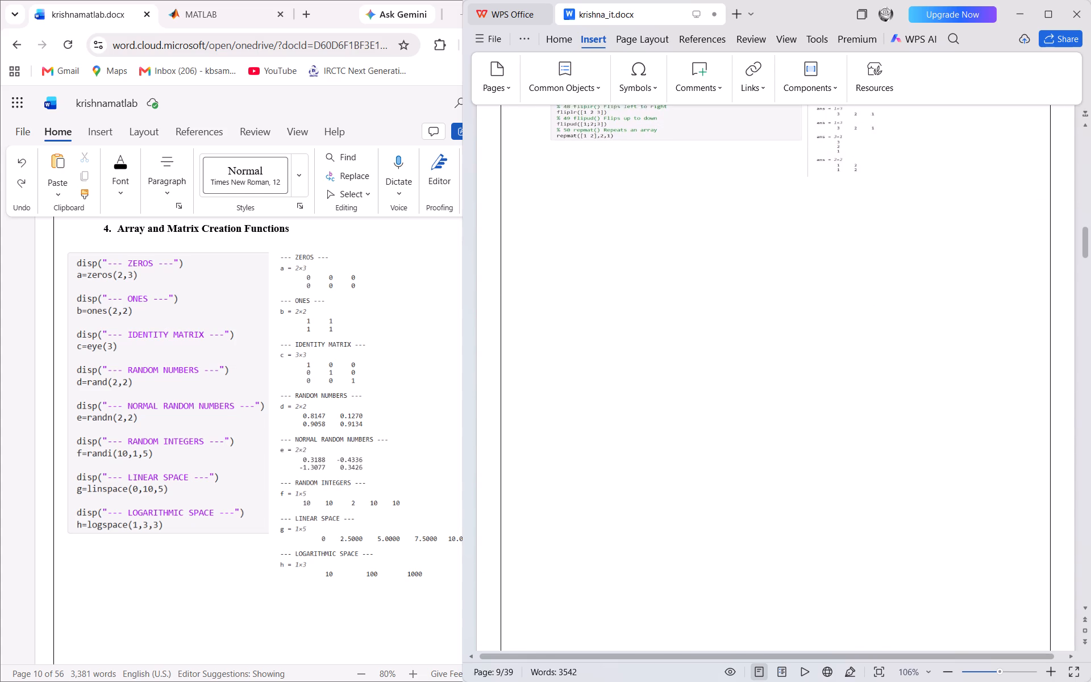
scroll(708, 411, "up", 1)
scroll(325, 526, "down", 2)
scroll(704, 380, "up", 3)
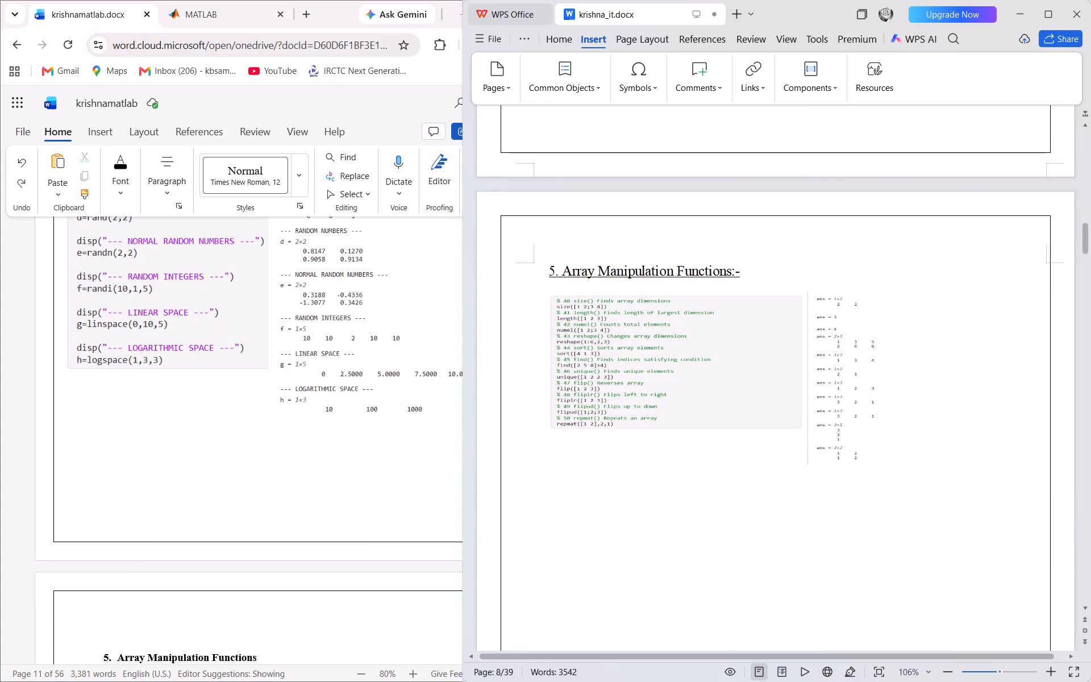
scroll(355, 503, "down", 6)
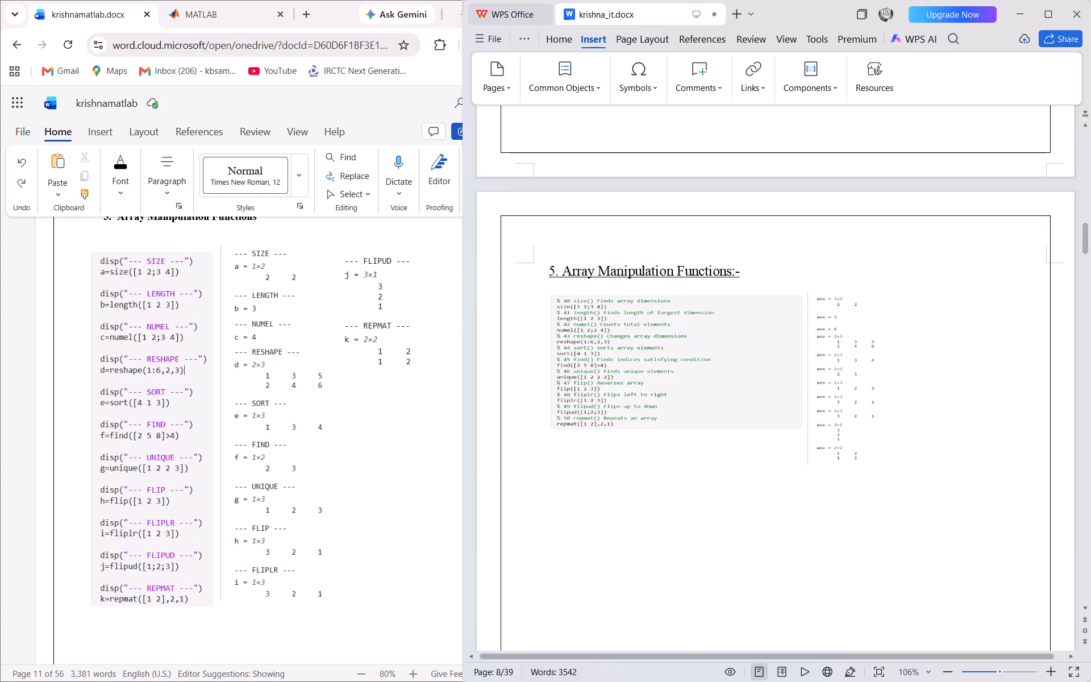
left_click(712, 394)
key("Delete")
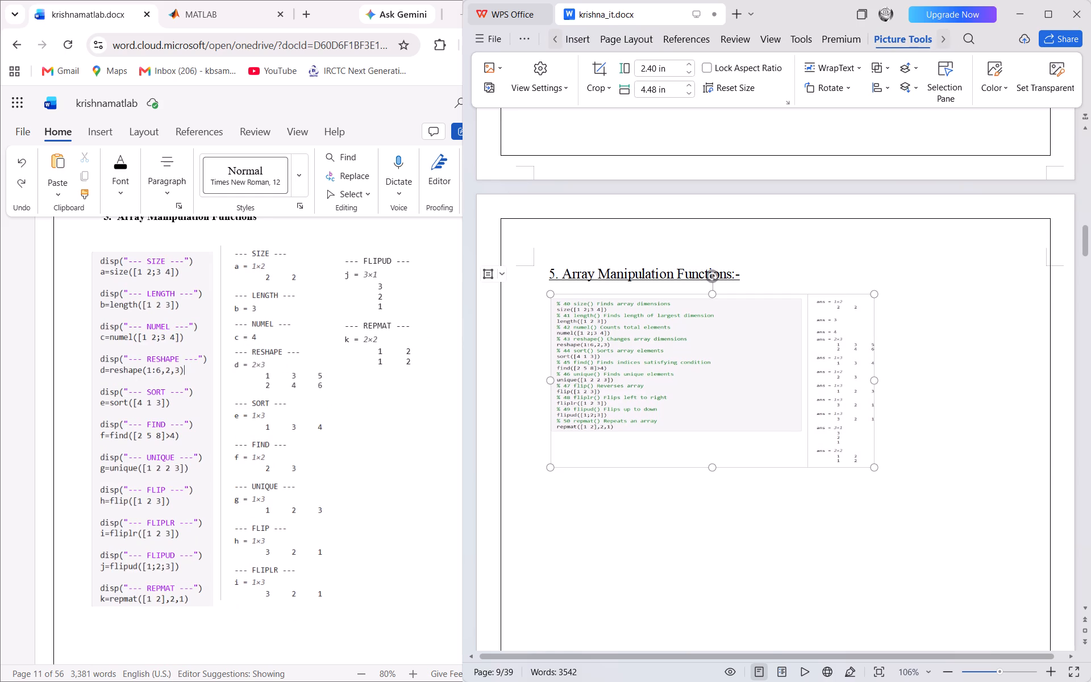
Insert blank lines above the Array Manipulation Functions heading to move it onto the next page.
scroll(714, 307, "up", 4)
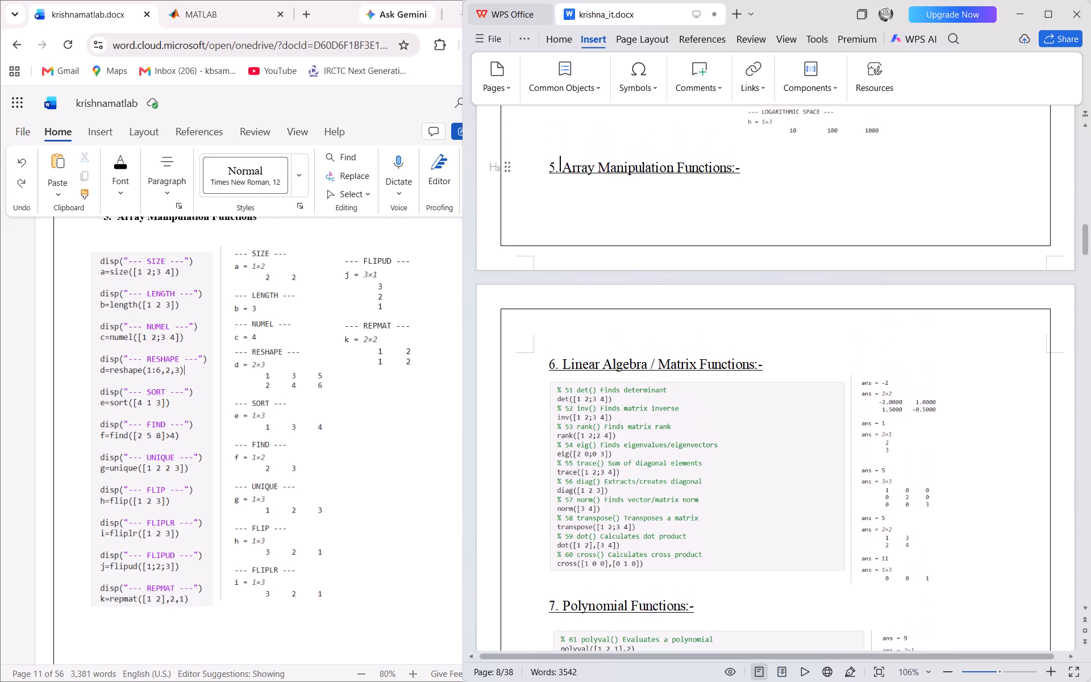
key("Up")
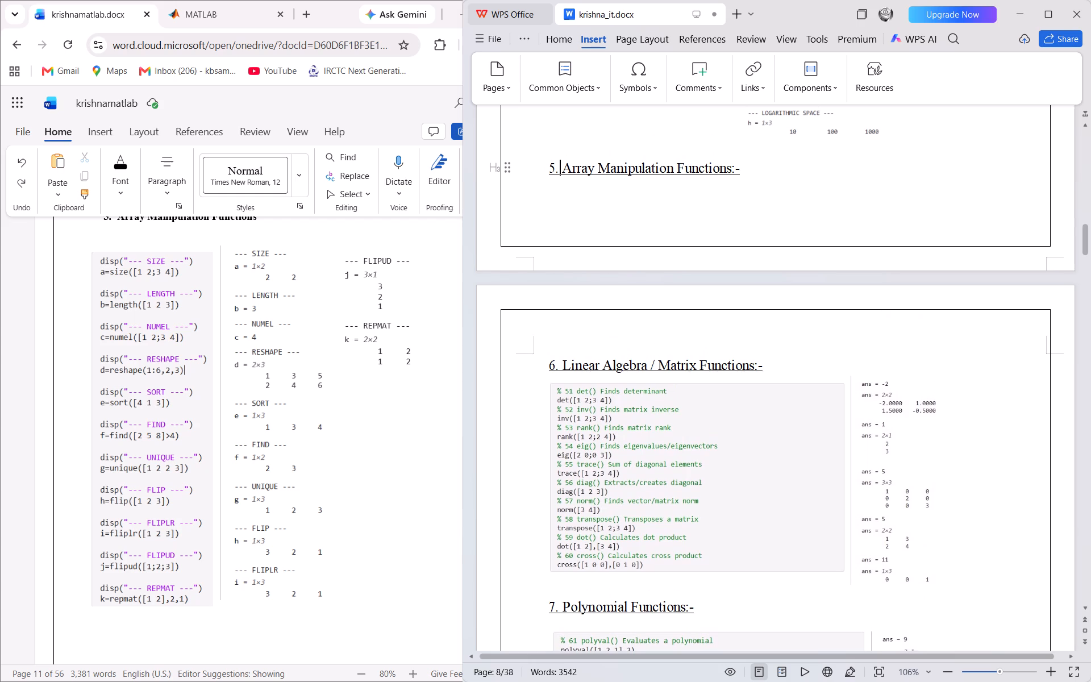
key("Return")
key("Return")
key("Return")
key("Return")
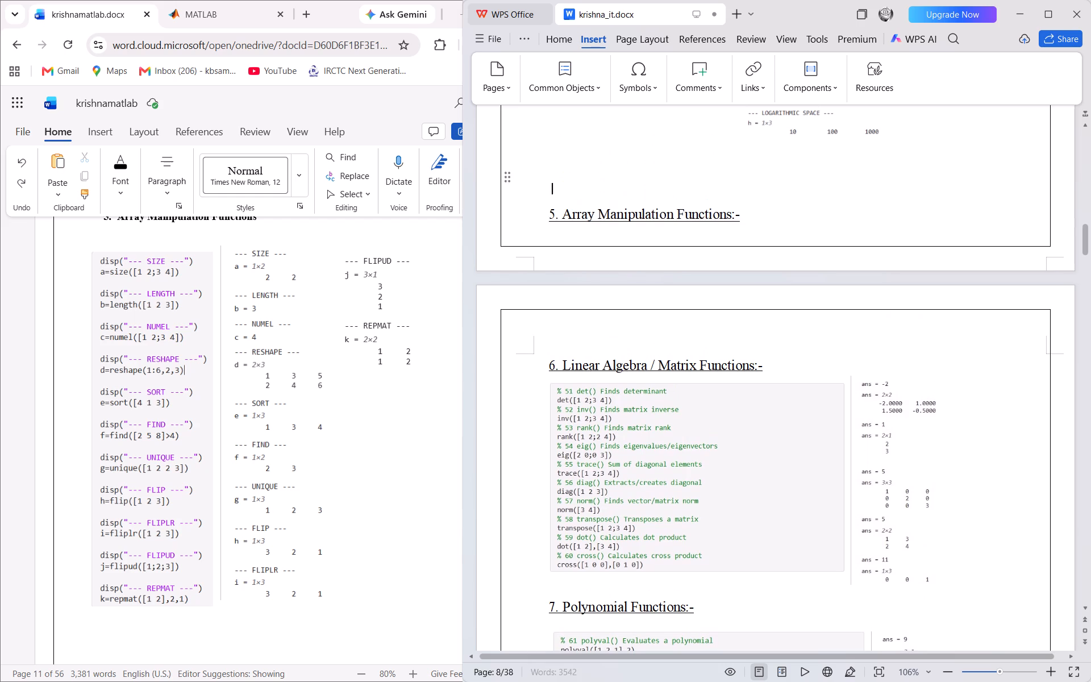
key("Return")
key("Return")
key("Return")
key("Return")
key("Return")
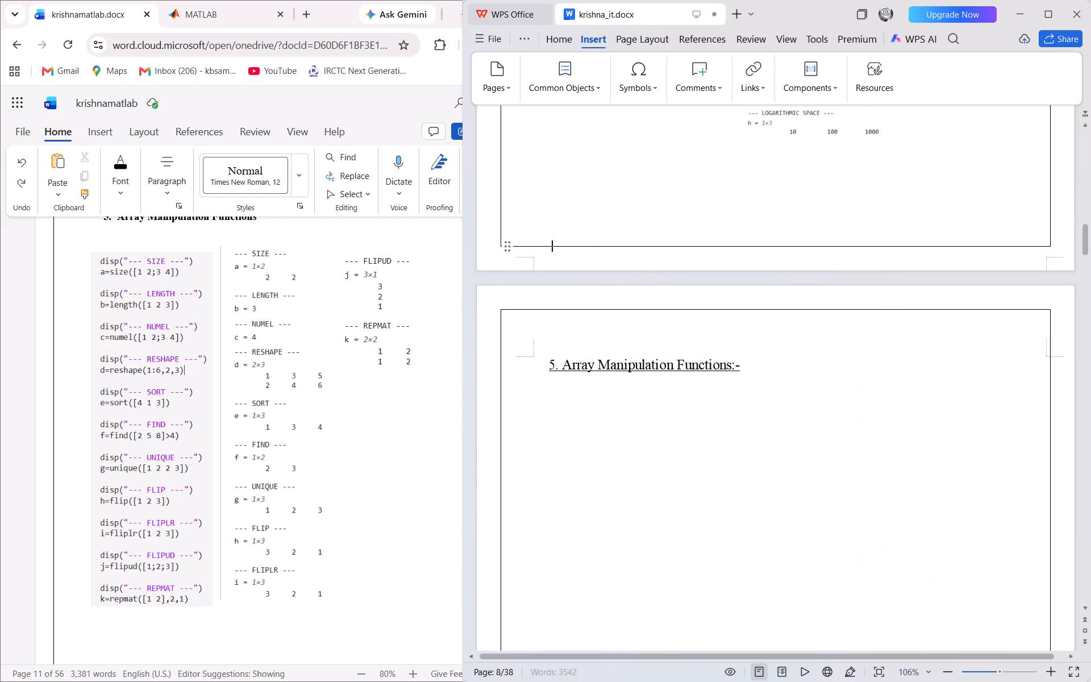
key("Return")
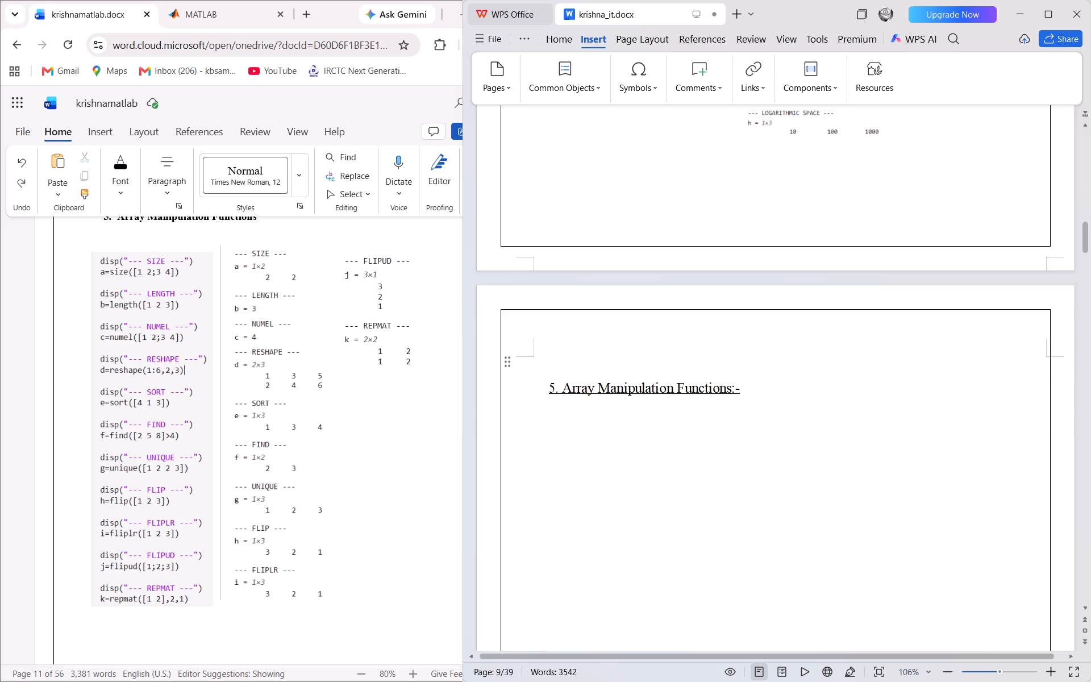
Capture the Array Manipulation code and outputs from krishnamatlab and paste the screenshot on a new line beneath the matching heading in krishna_it.docx.
left_click(557, 415)
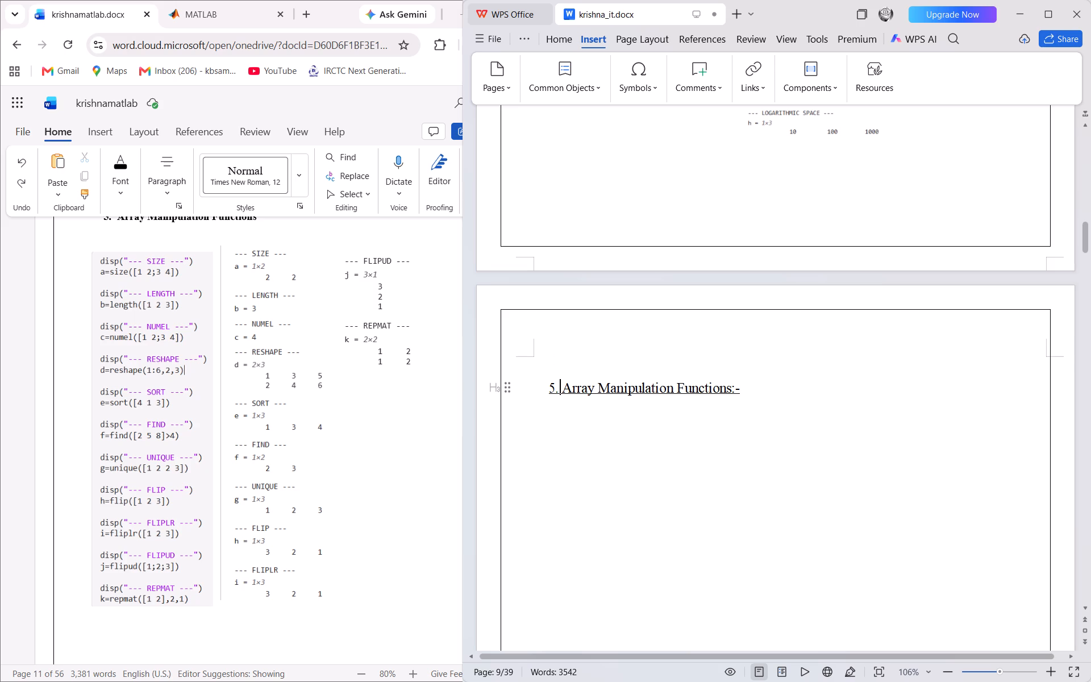
left_click(757, 394)
key("Return")
key("shift+super+s")
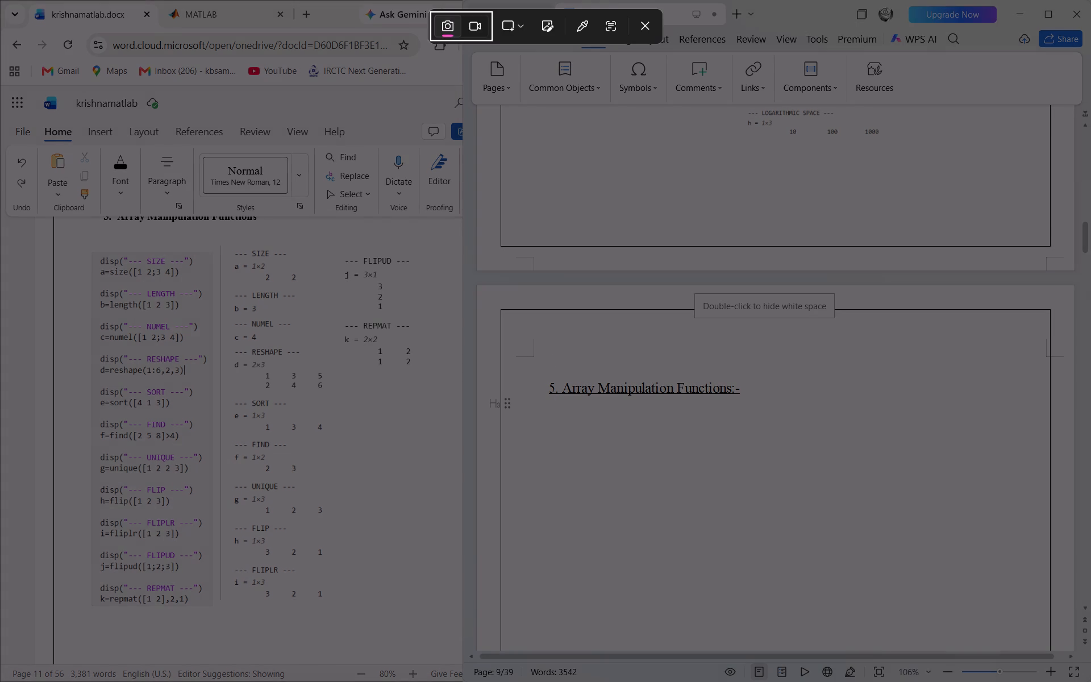
left_click_drag(84, 244, 415, 527)
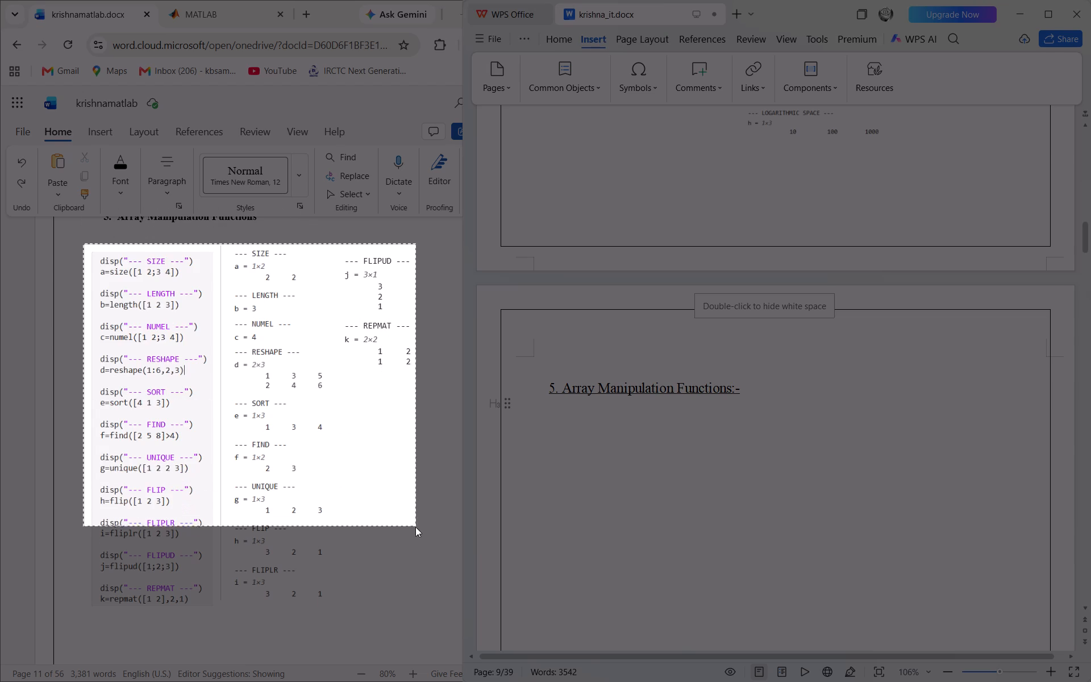
left_click_drag(415, 527, 422, 608)
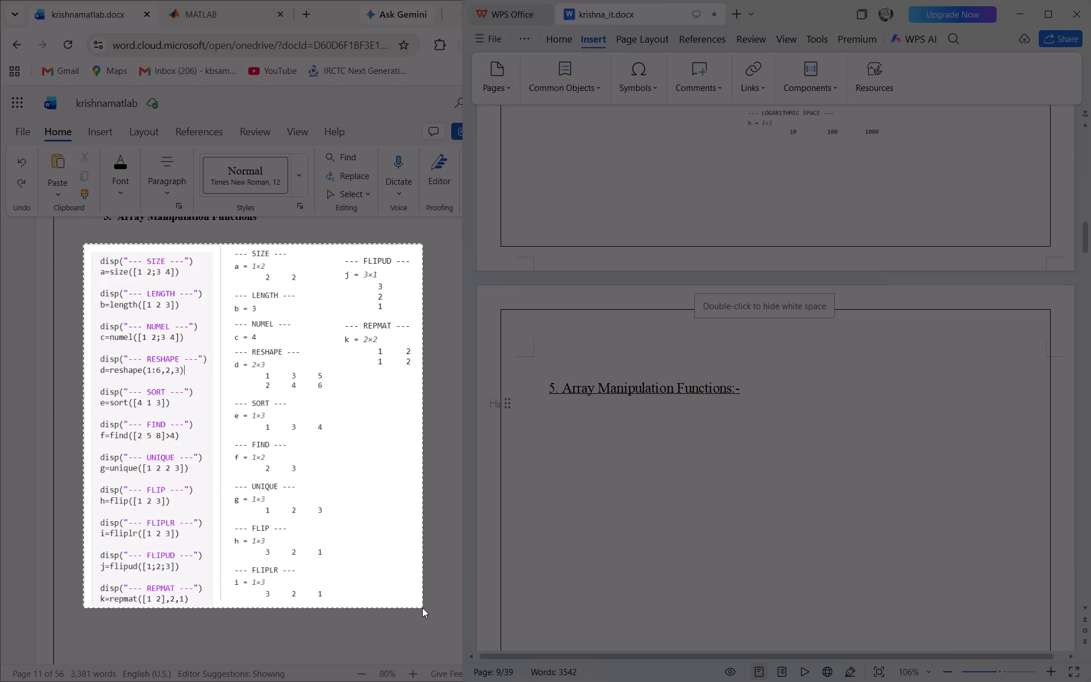
left_click_drag(422, 608, 422, 608)
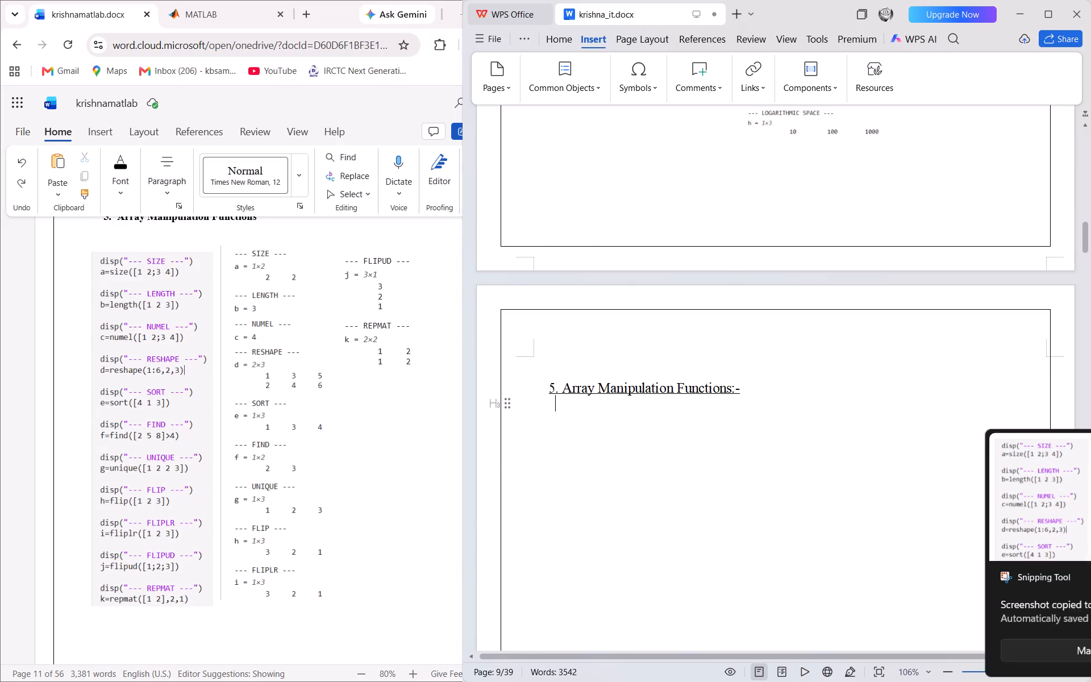
key("ctrl+v")
Shrink the pasted Array Manipulation picture proportionally to about 4.48 in high by 4.16 in wide.
left_click(714, 433)
scroll(714, 433, "down", 3)
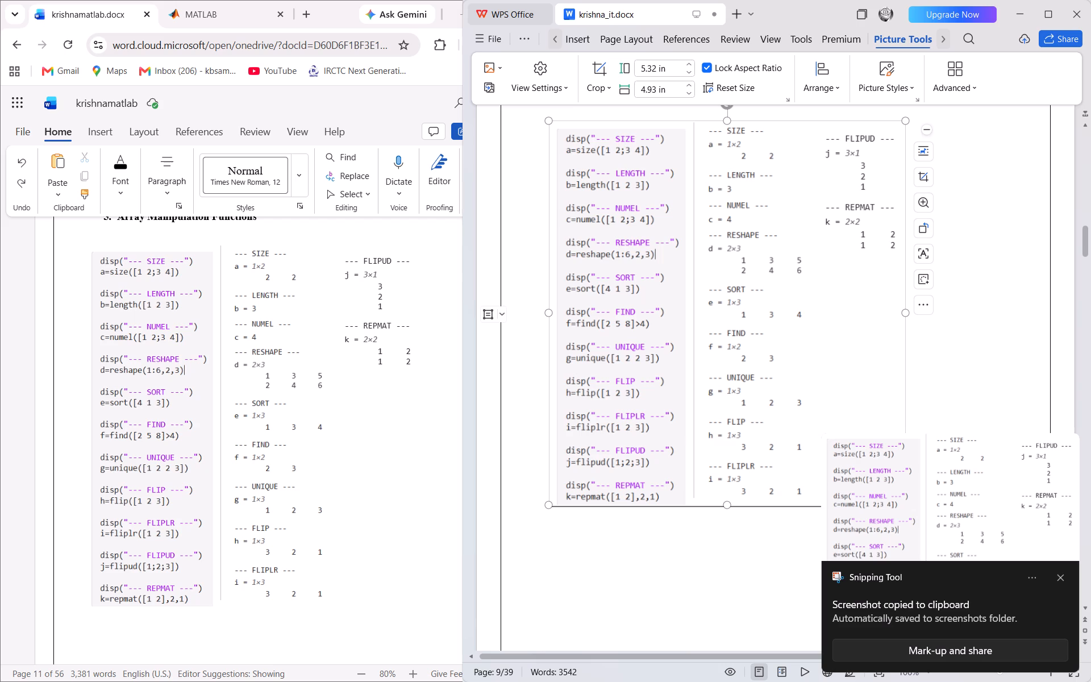
left_click_drag(547, 505, 592, 425)
scroll(765, 315, "up", 1)
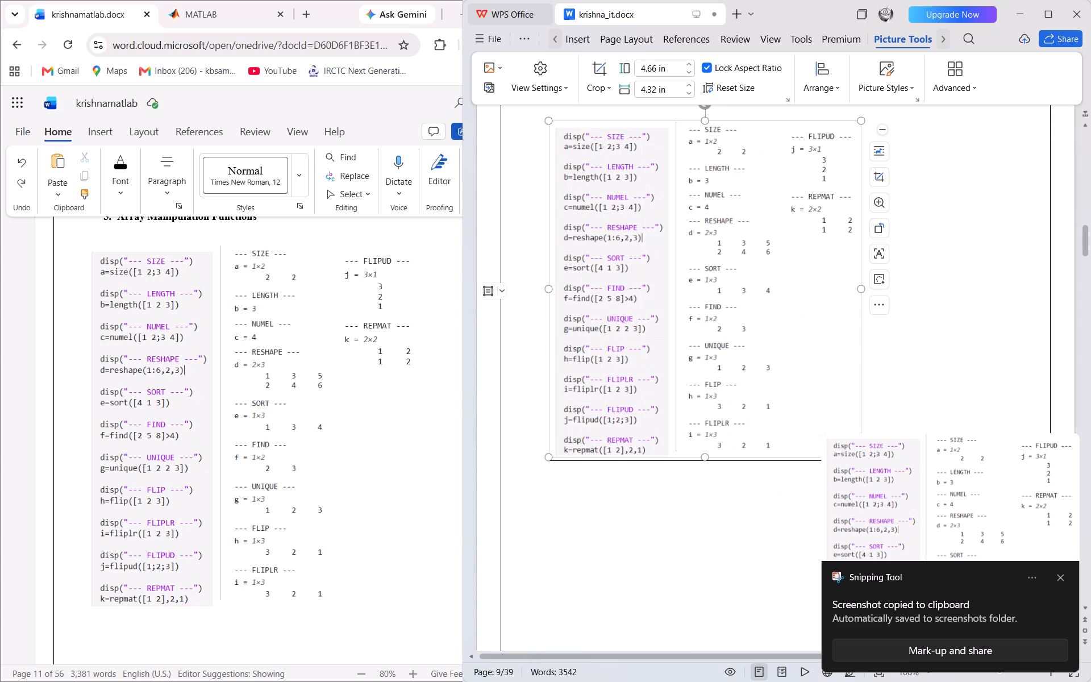
scroll(765, 315, "up", 1)
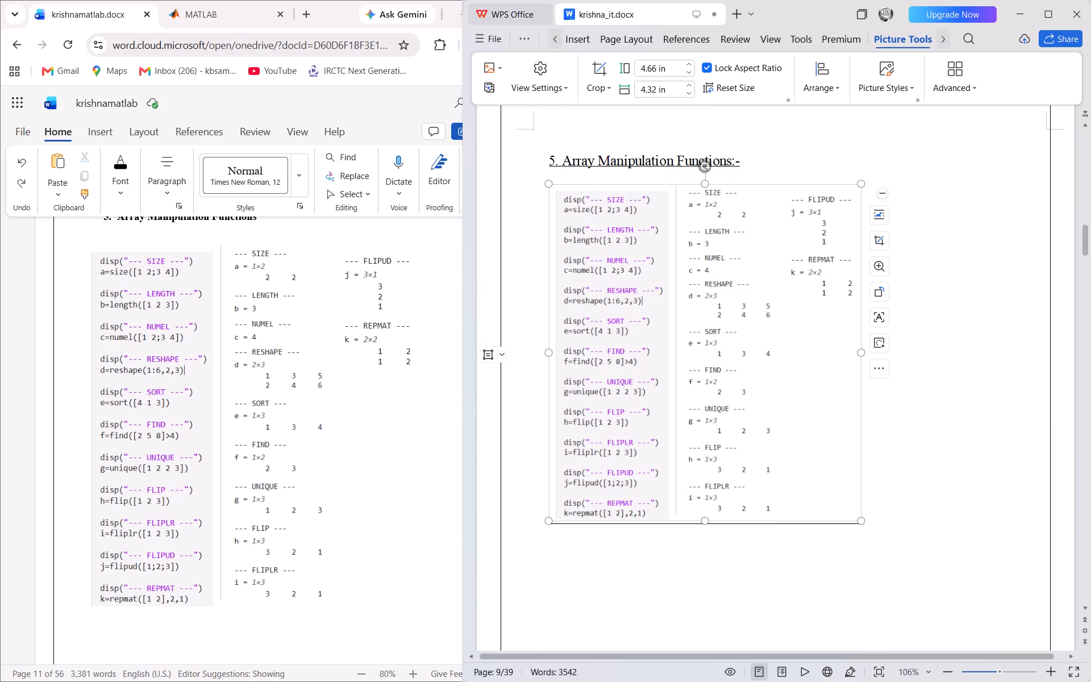
left_click_drag(864, 520, 843, 506)
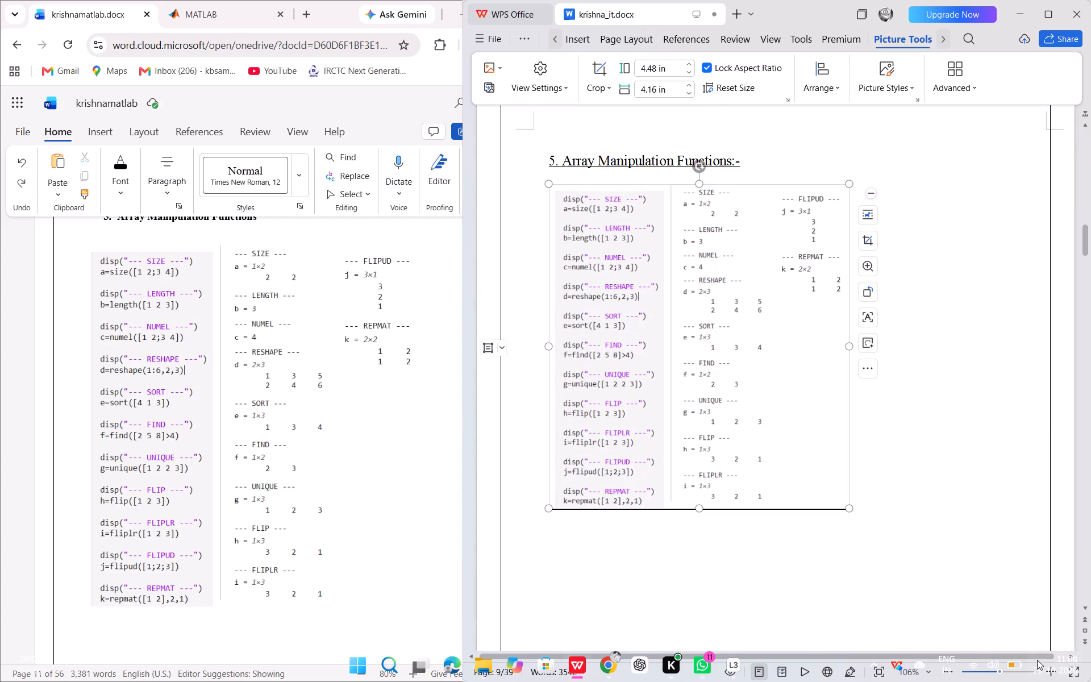
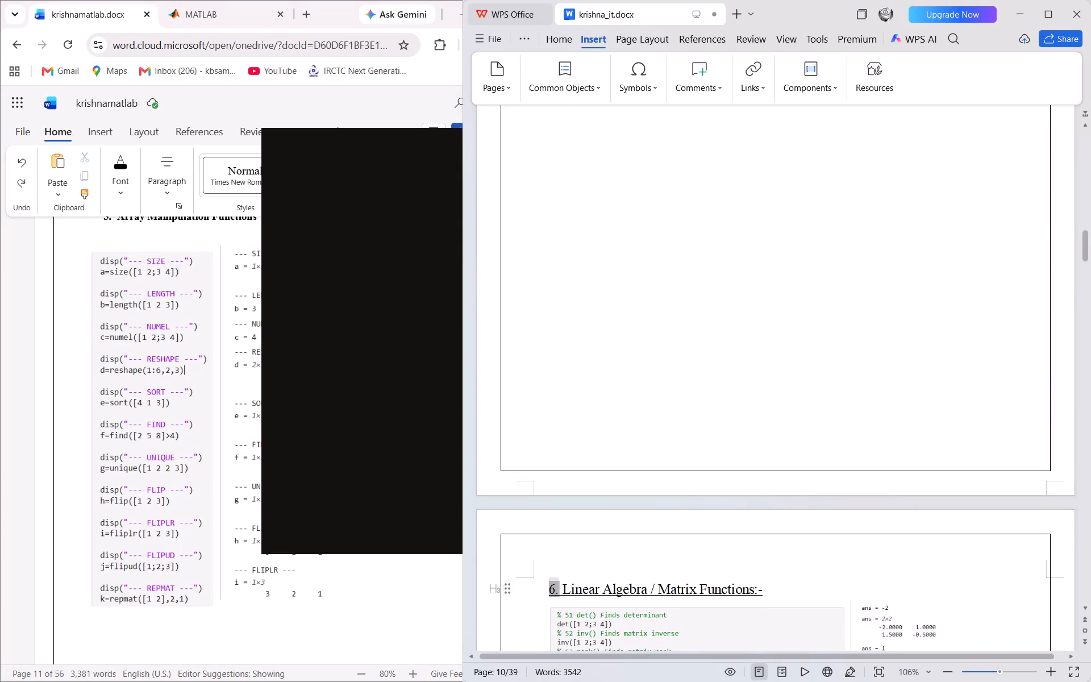
Remove the number and indent from the start of the Linear Algebra / Matrix Functions heading in krishna_it.docx.
left_click(582, 408)
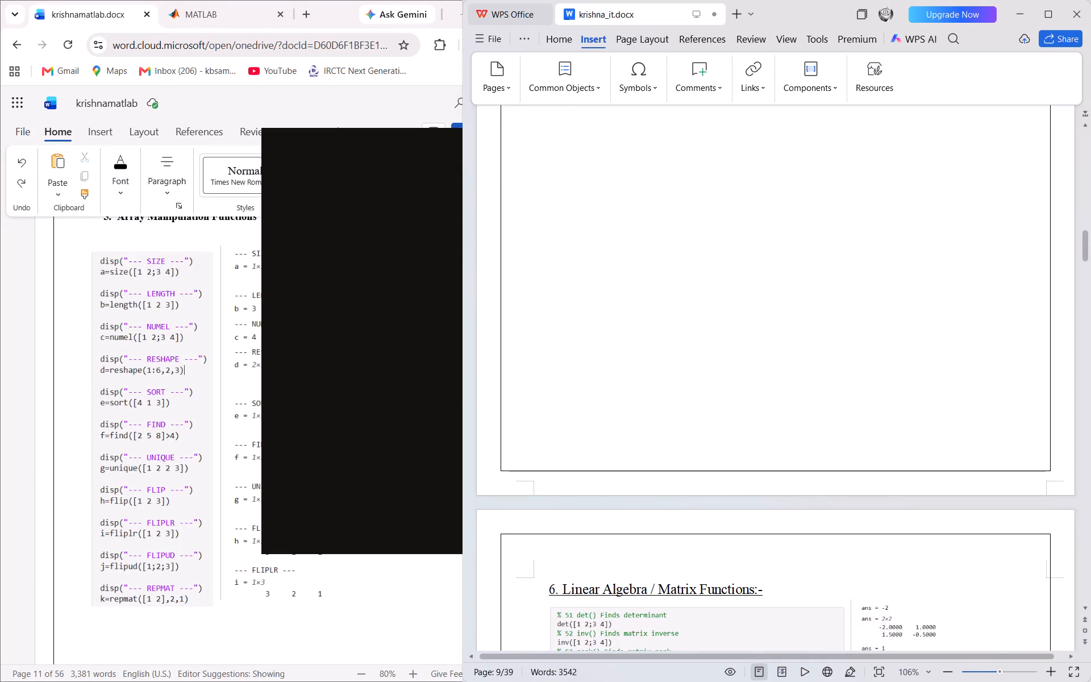
left_click(552, 588)
key("BackSpace")
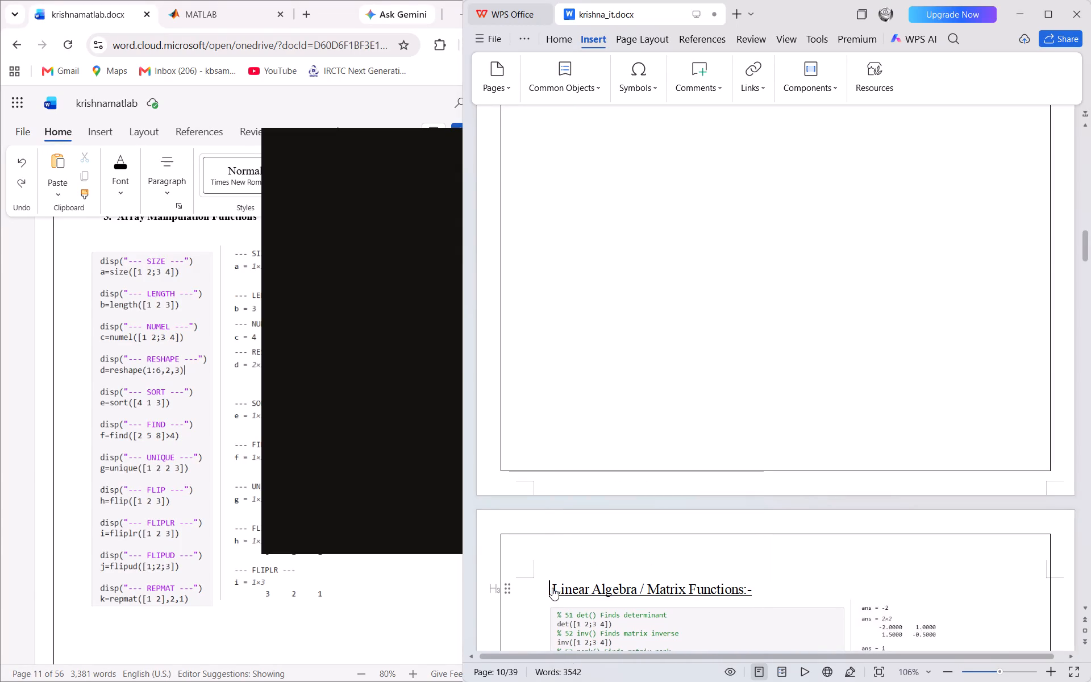
key("BackSpace")
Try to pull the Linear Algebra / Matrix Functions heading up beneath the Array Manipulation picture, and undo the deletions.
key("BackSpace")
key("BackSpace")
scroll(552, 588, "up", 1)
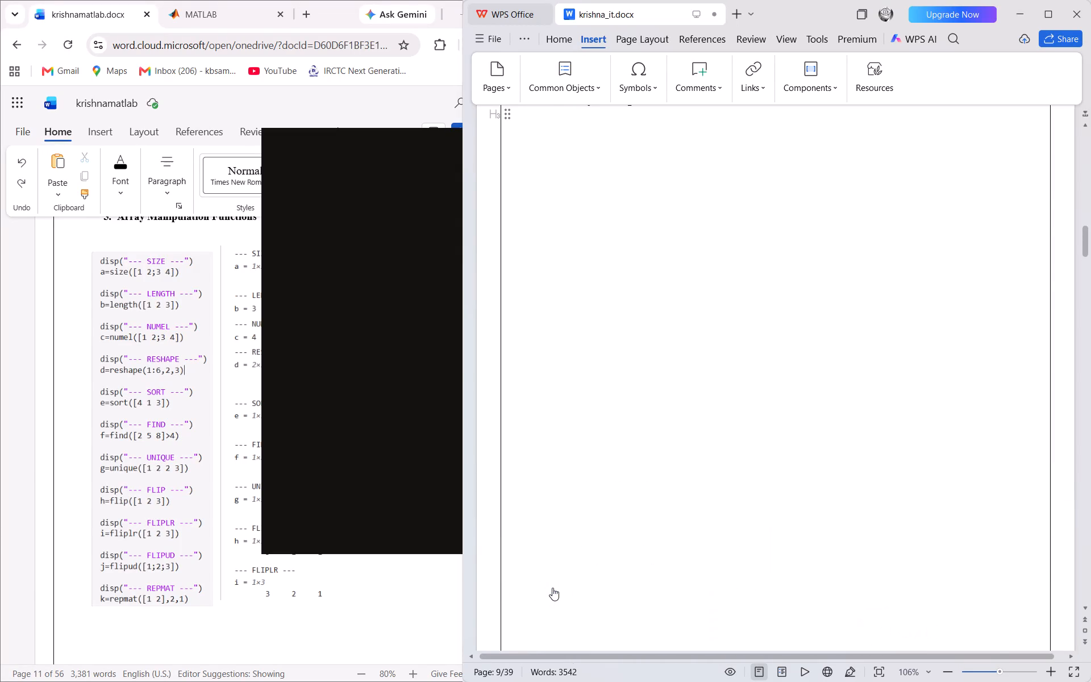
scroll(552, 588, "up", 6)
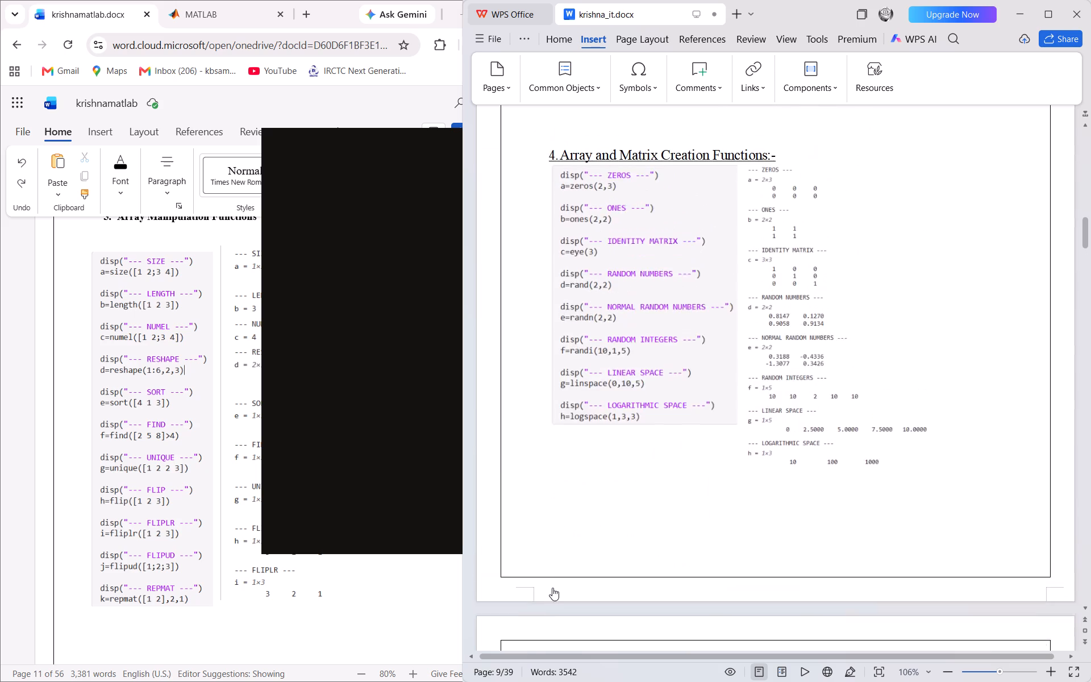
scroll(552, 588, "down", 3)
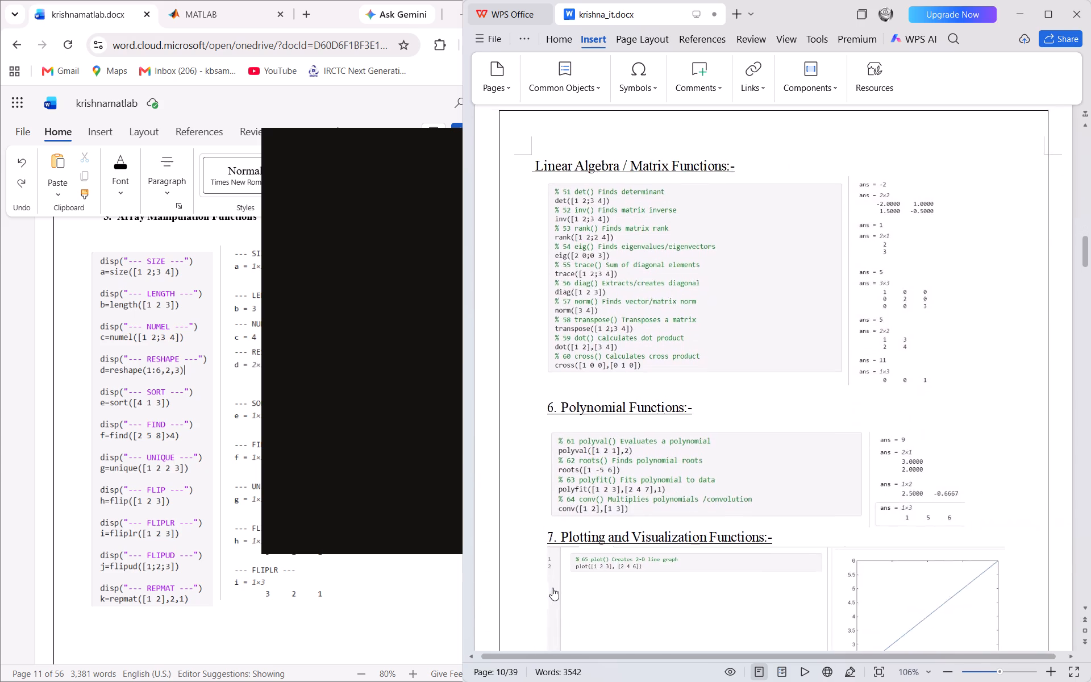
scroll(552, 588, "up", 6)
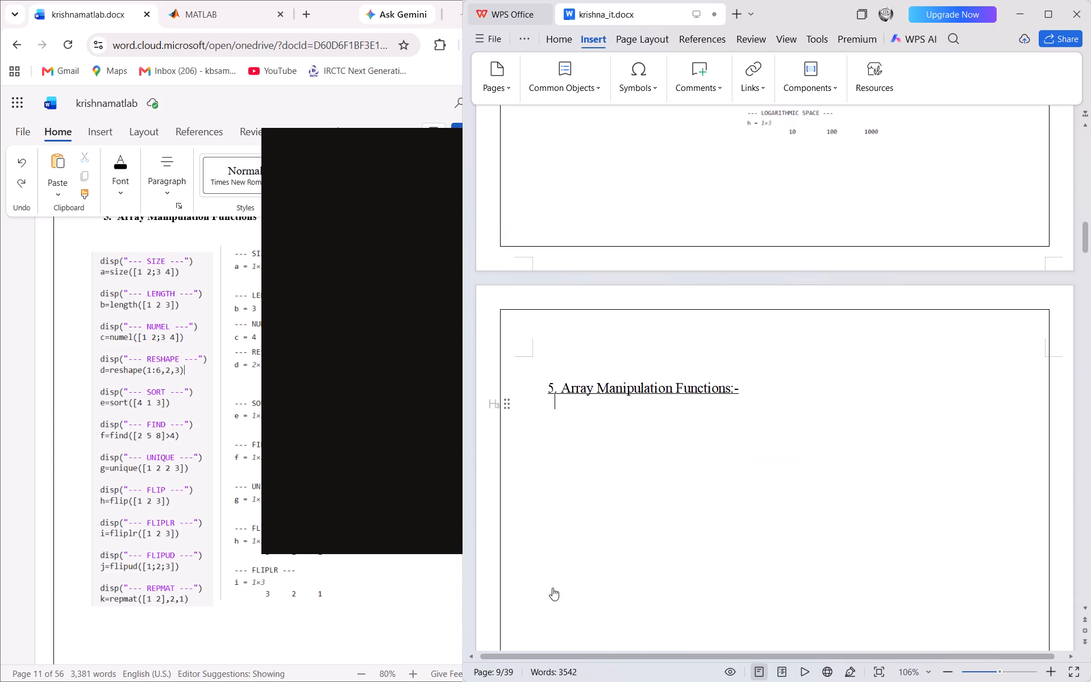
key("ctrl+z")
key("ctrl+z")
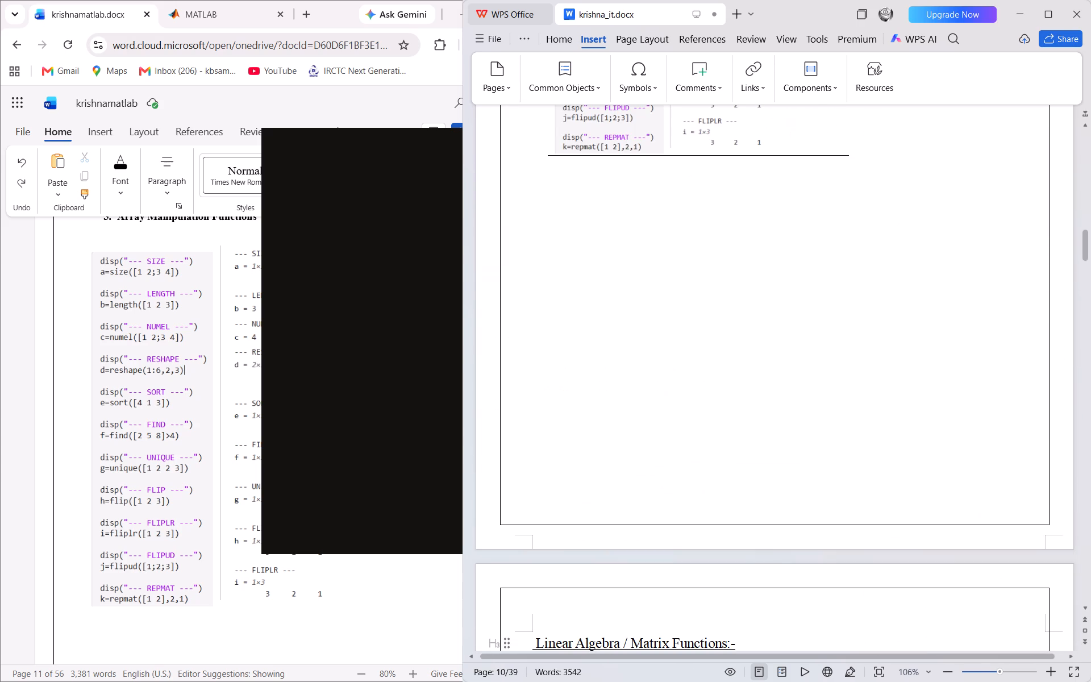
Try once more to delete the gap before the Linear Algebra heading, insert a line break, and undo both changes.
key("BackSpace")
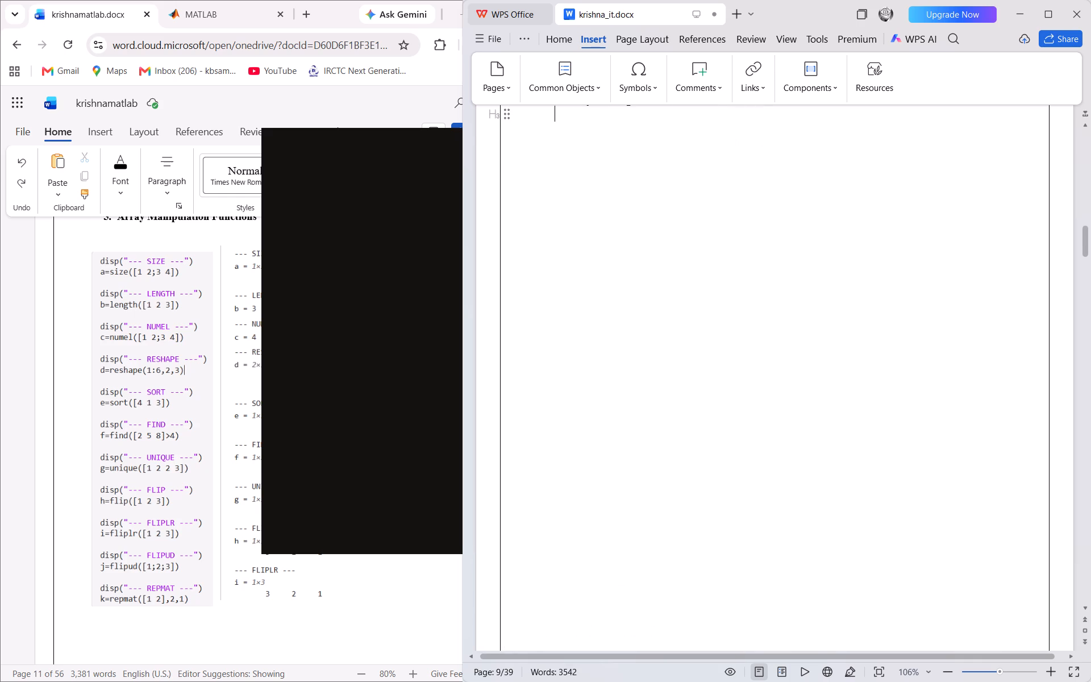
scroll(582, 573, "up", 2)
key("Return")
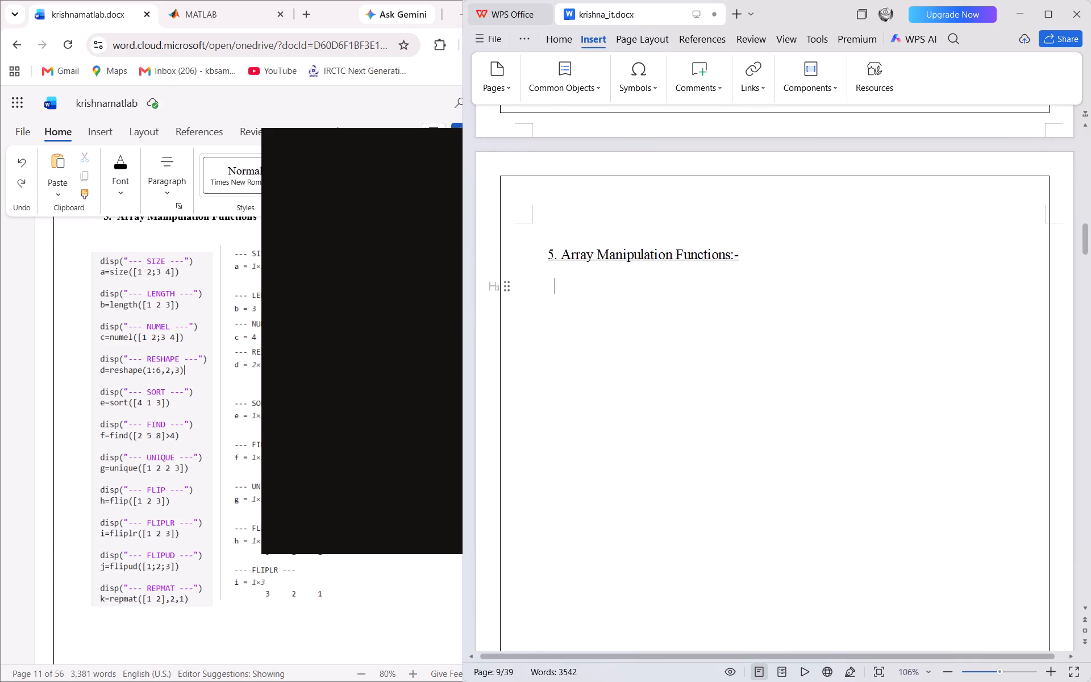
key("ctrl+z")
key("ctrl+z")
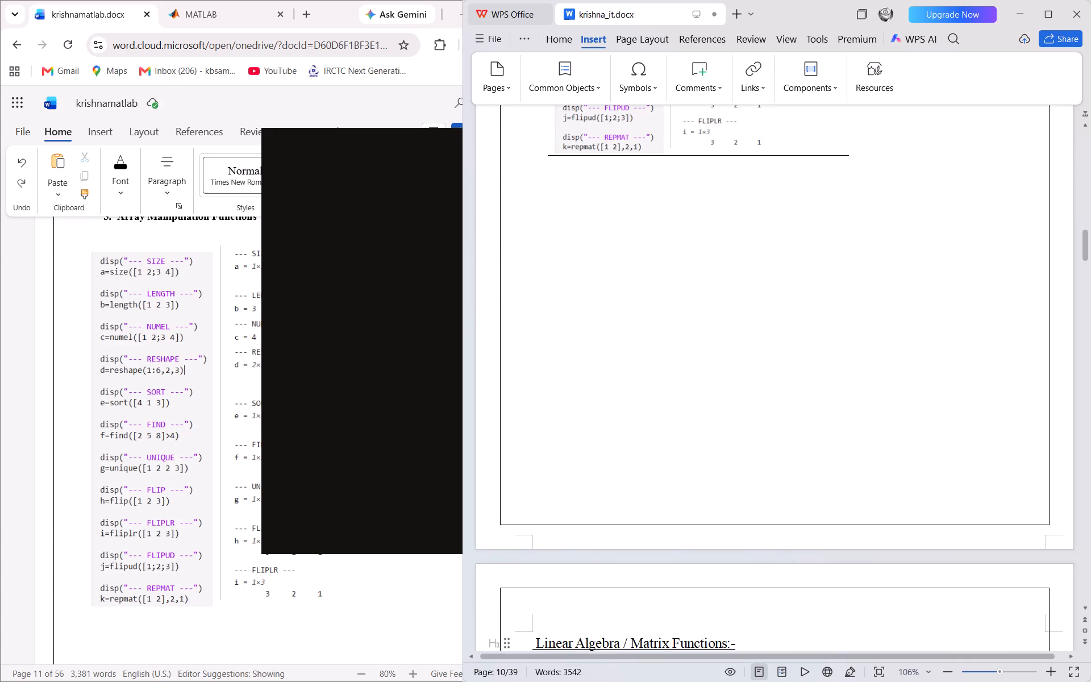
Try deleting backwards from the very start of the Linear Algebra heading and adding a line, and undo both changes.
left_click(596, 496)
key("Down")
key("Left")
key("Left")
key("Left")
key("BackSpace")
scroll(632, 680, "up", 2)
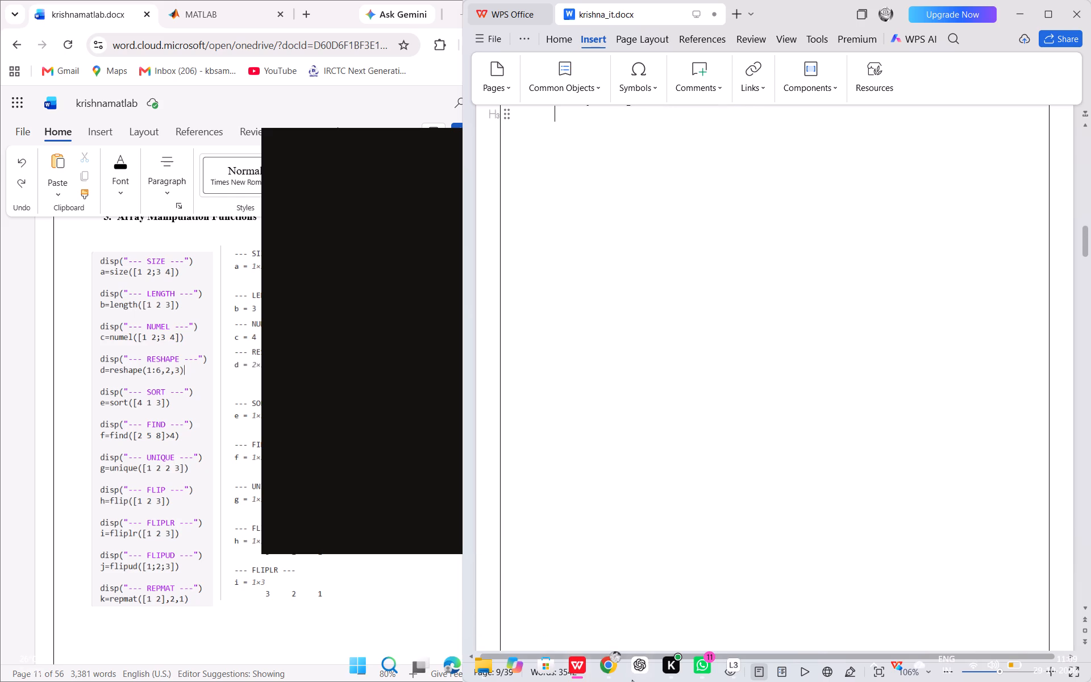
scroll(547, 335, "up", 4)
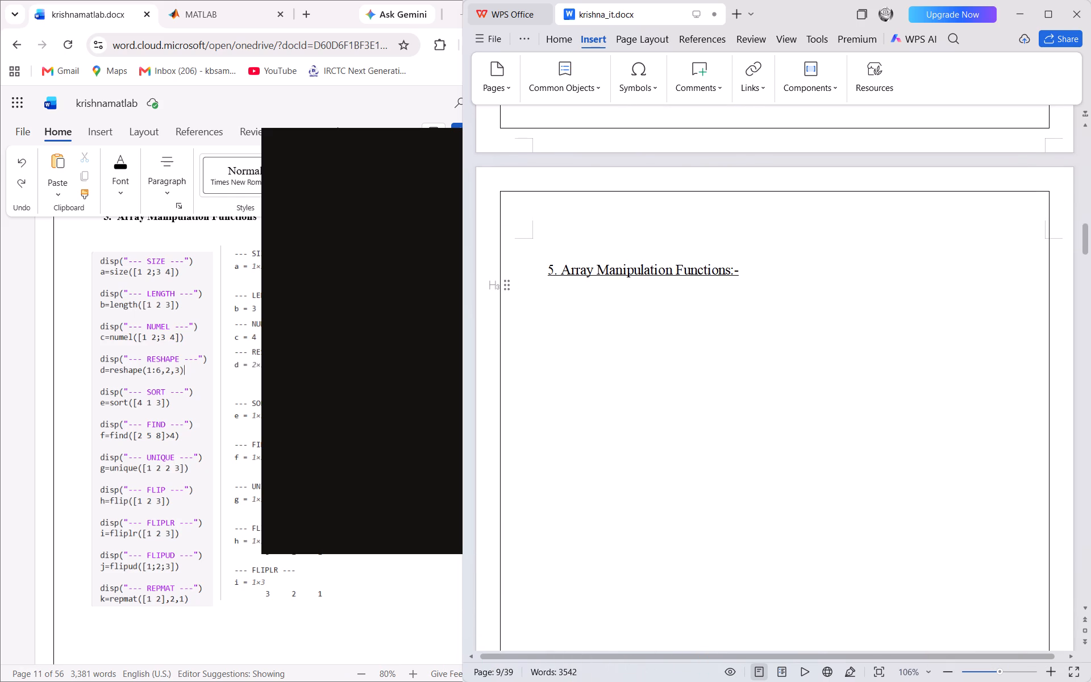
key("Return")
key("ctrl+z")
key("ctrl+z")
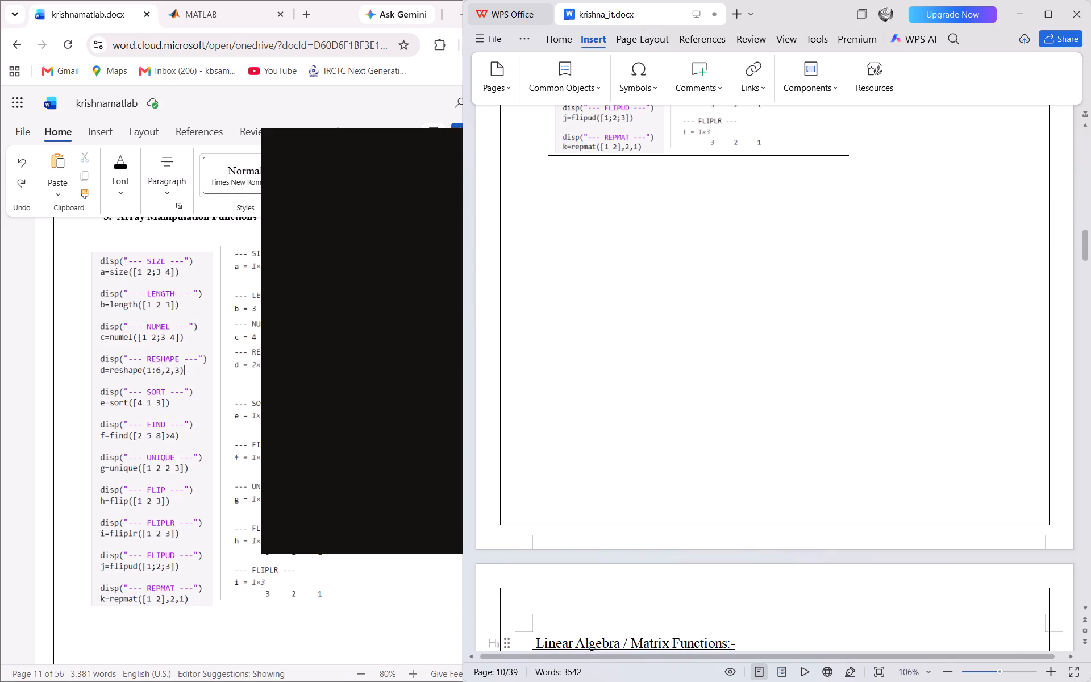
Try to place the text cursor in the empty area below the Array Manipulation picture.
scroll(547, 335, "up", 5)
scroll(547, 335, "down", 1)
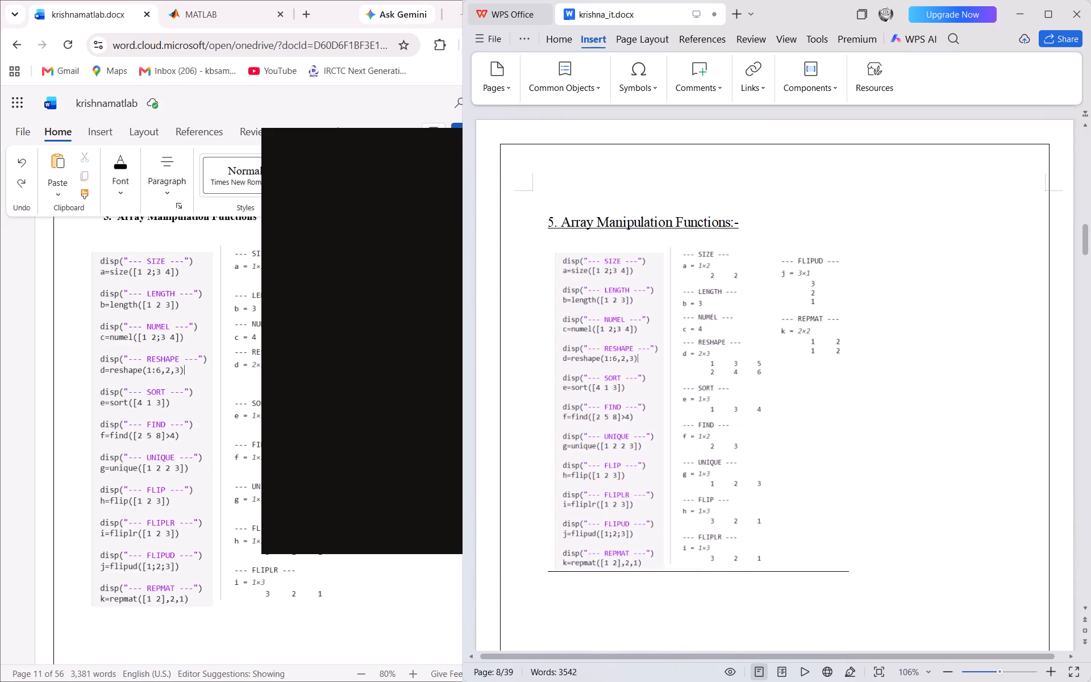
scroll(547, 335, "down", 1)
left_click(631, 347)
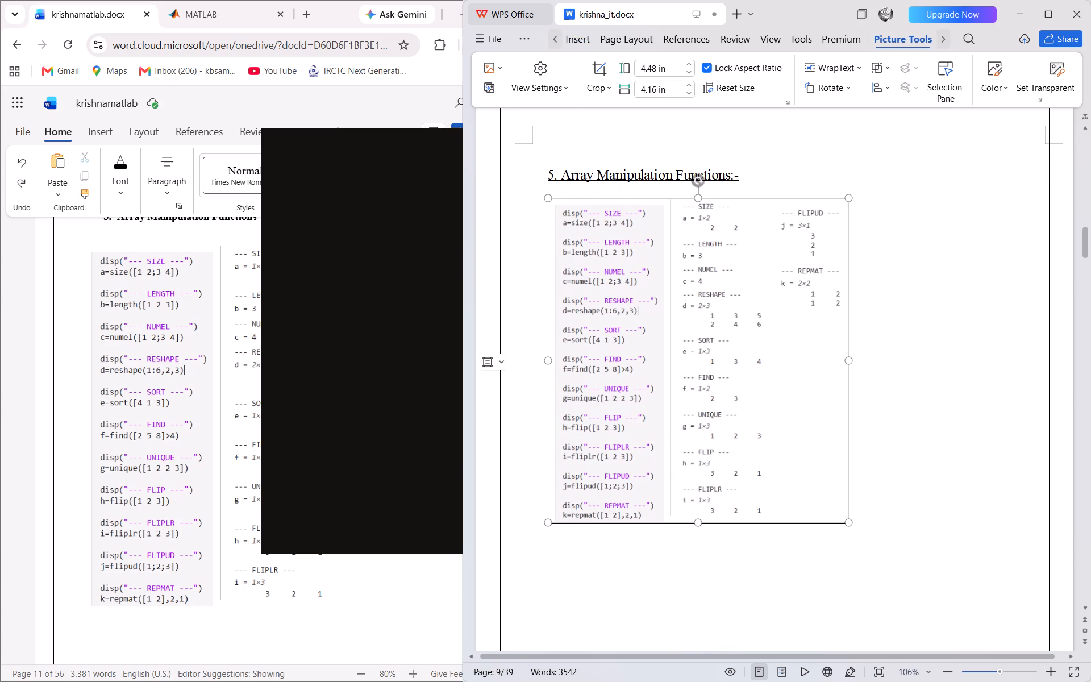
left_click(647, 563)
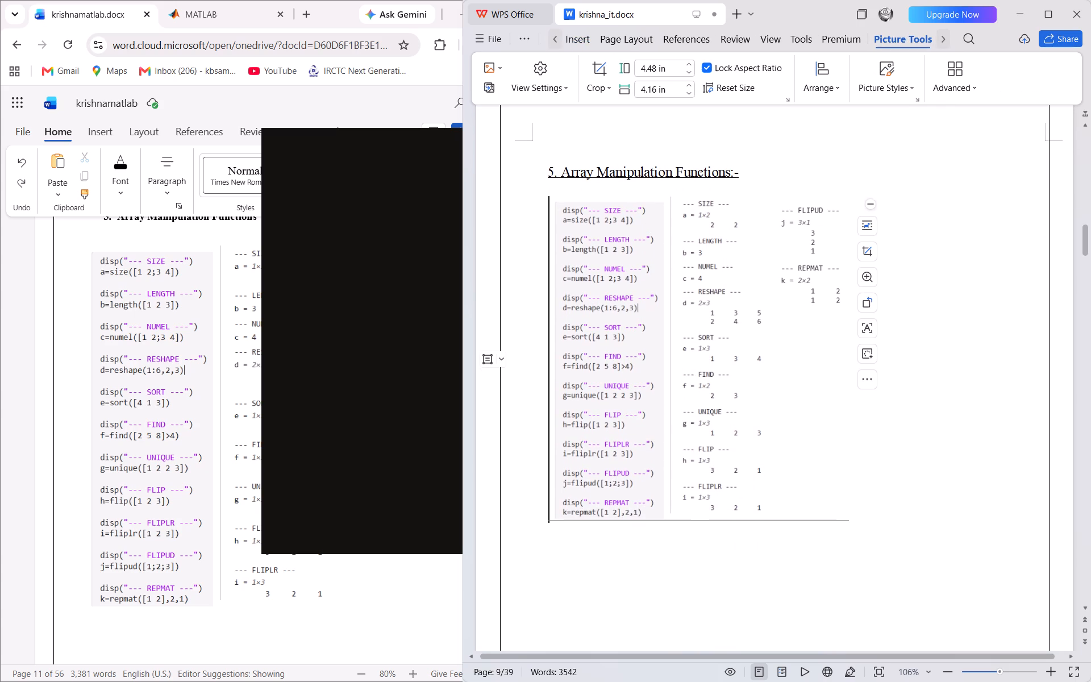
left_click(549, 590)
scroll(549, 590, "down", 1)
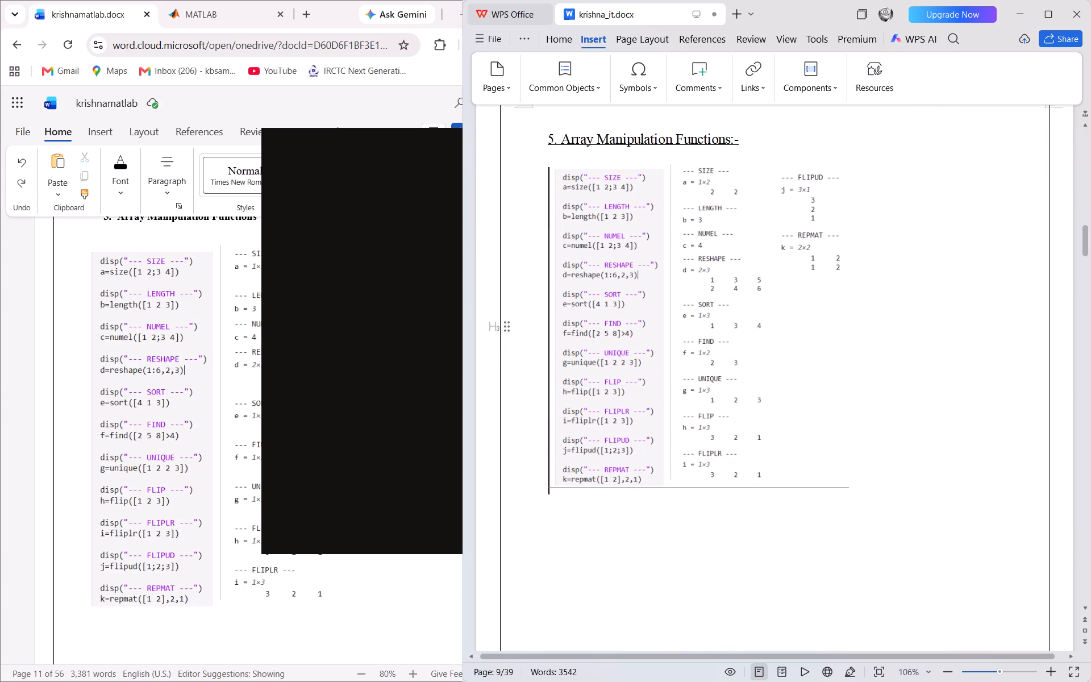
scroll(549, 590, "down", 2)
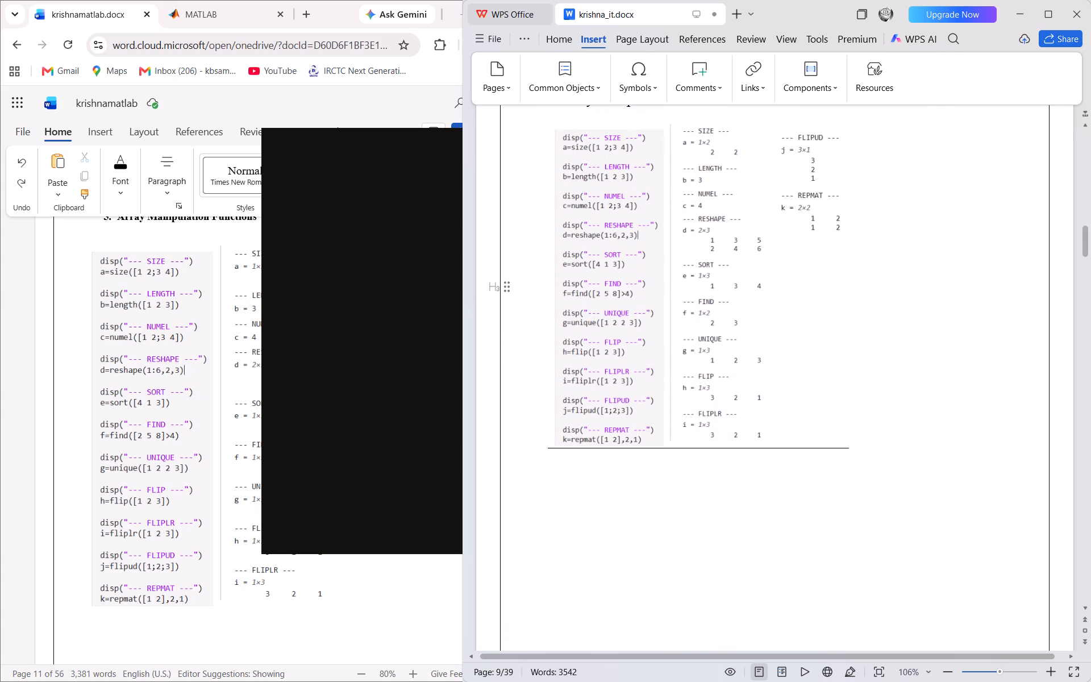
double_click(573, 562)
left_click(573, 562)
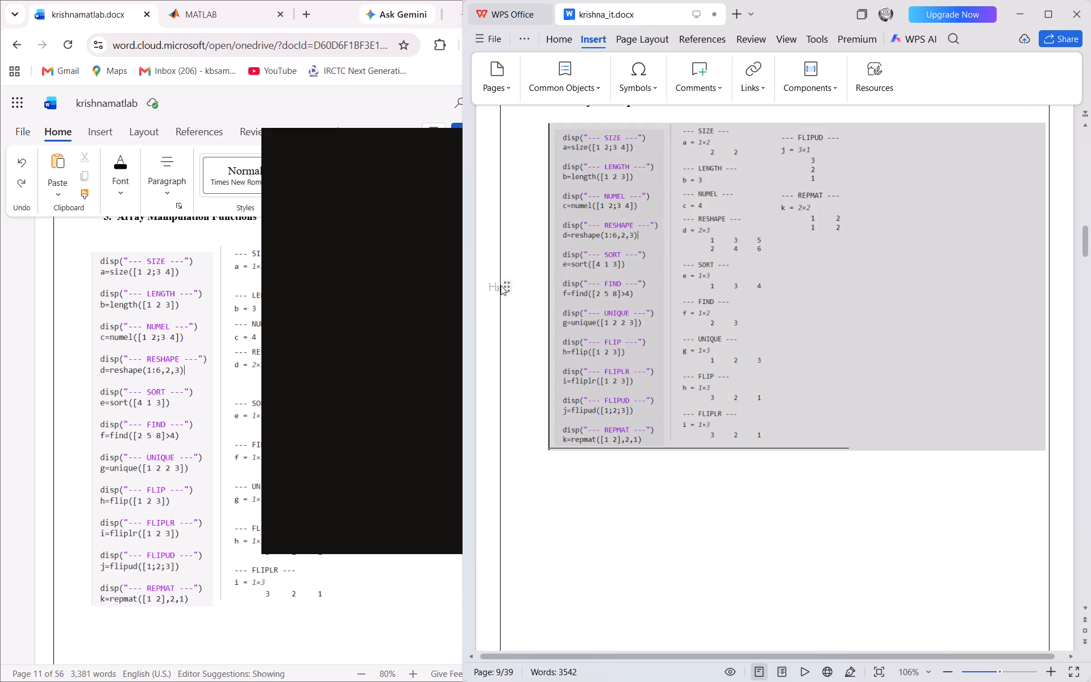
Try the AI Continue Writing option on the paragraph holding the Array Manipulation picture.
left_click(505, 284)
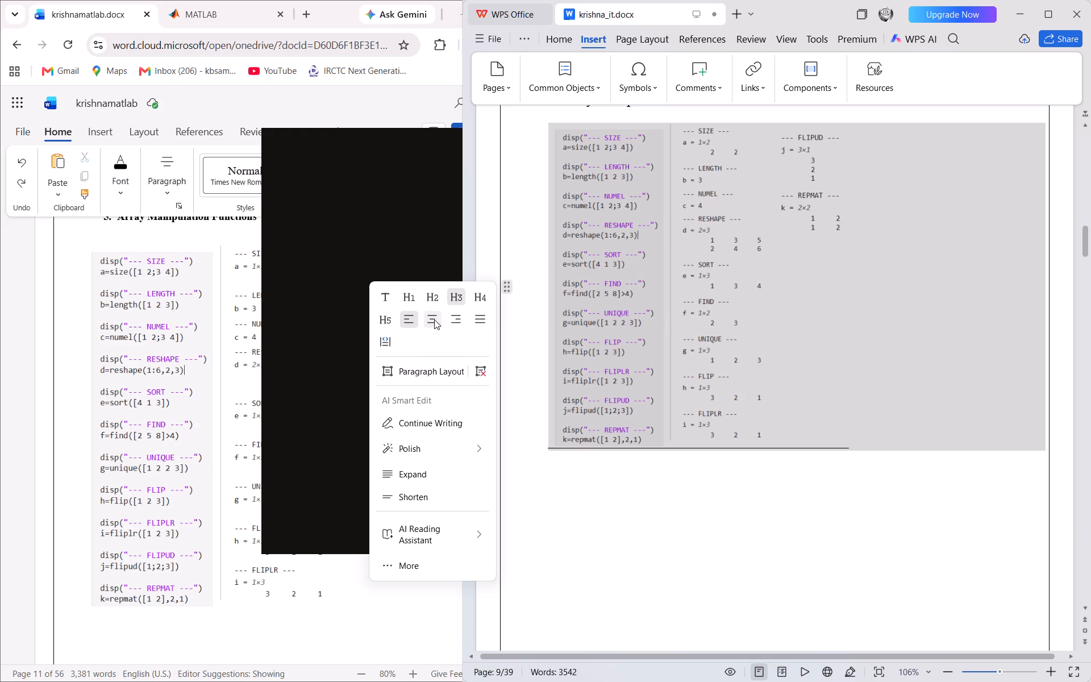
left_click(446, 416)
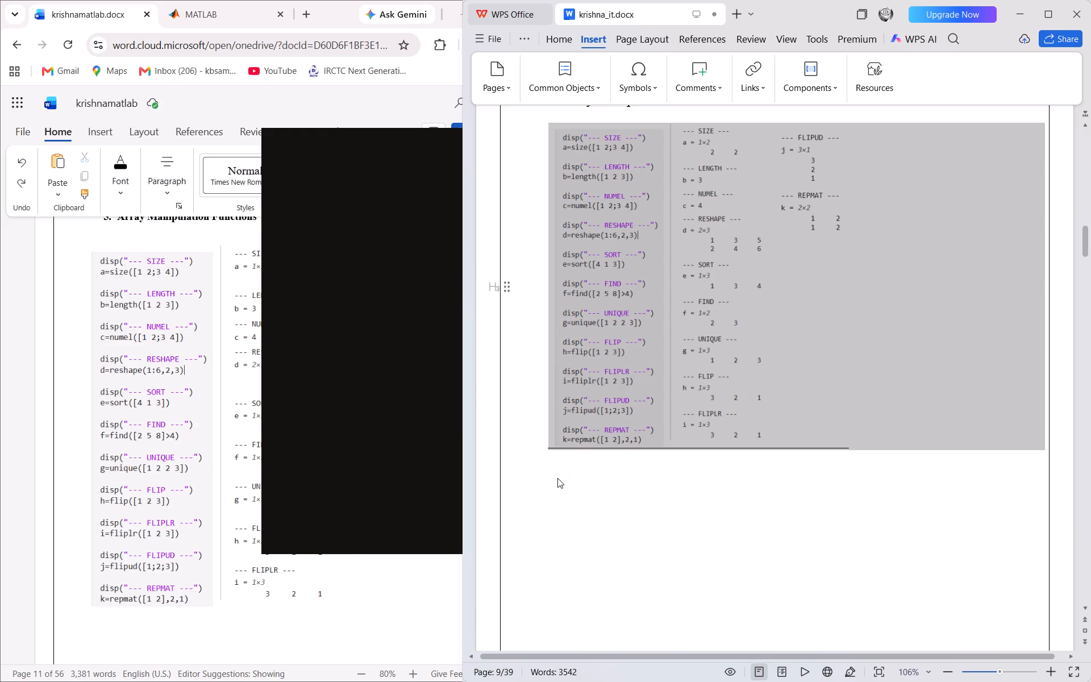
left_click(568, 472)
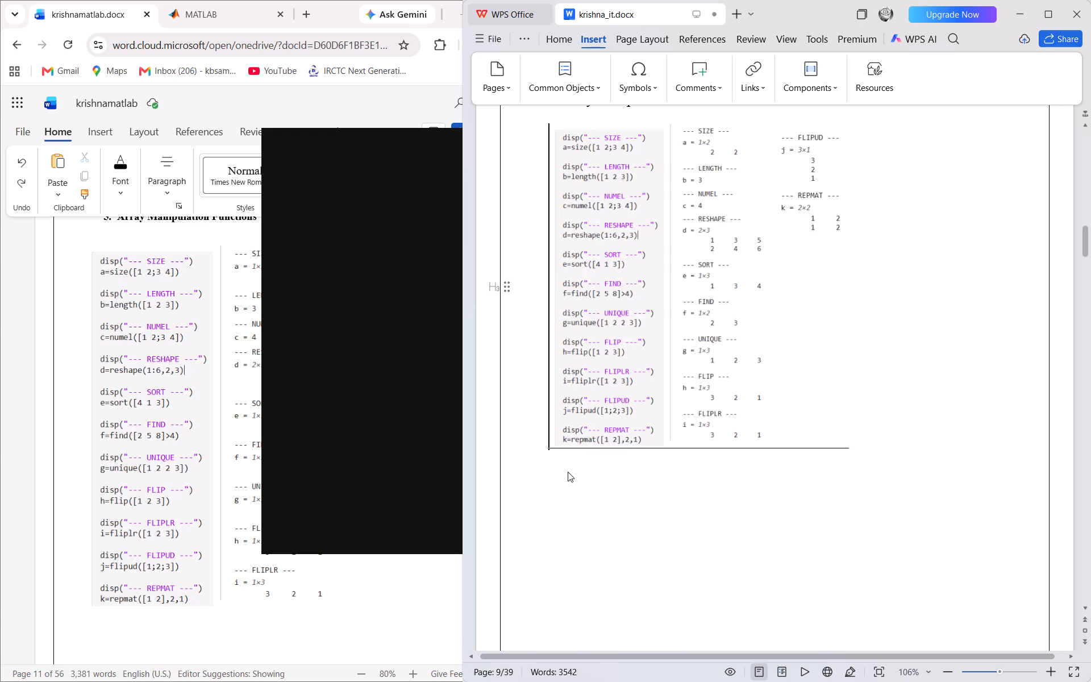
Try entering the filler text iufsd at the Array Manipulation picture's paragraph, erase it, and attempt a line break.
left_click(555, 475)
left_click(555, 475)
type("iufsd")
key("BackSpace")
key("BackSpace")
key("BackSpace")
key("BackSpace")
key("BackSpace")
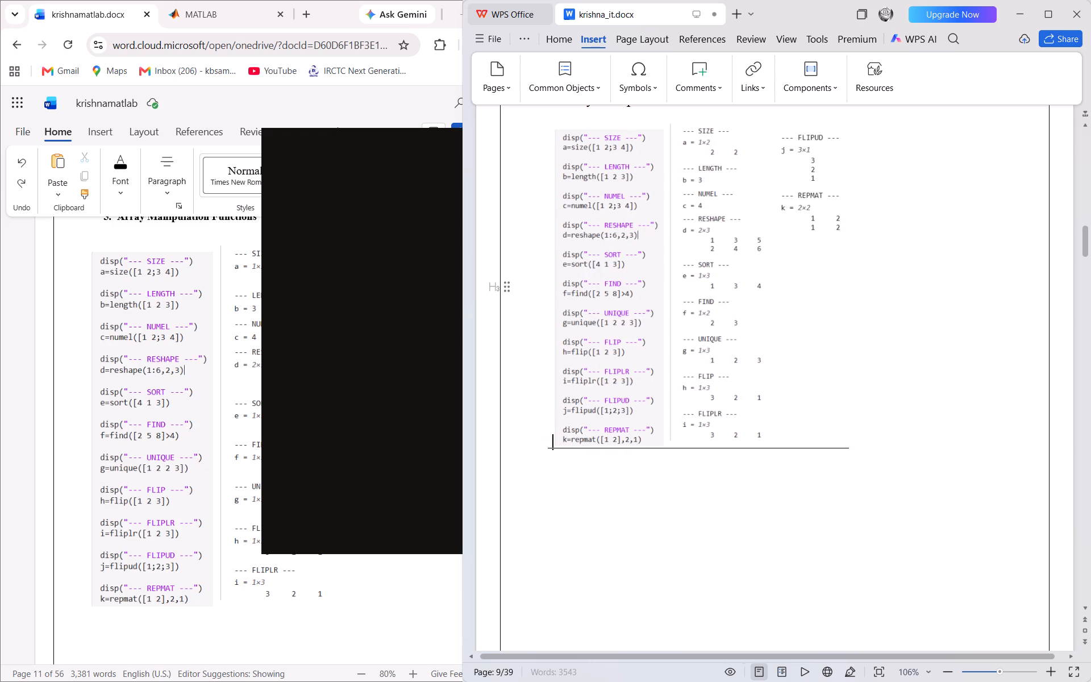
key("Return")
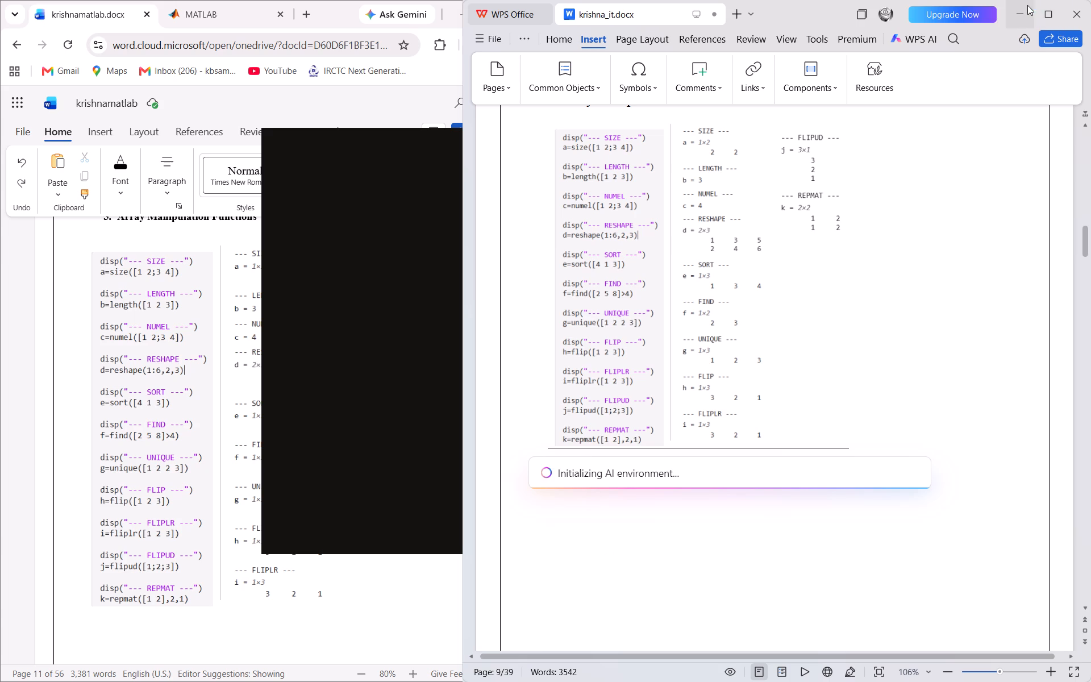
Maximize the krishna_it.docx window.
left_click(1044, 5)
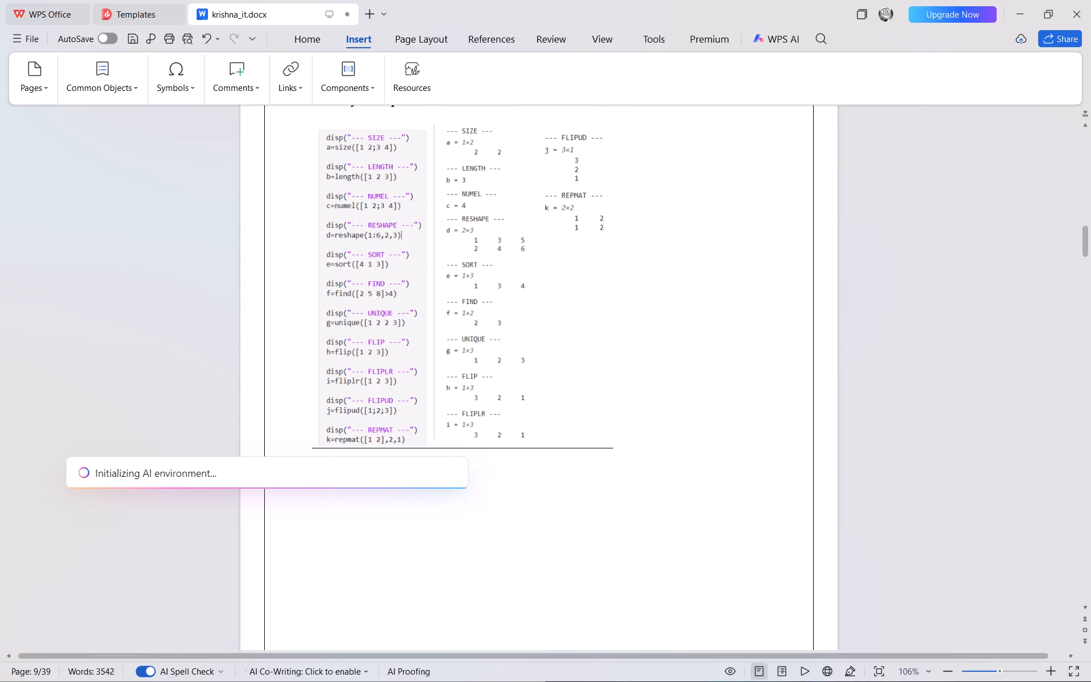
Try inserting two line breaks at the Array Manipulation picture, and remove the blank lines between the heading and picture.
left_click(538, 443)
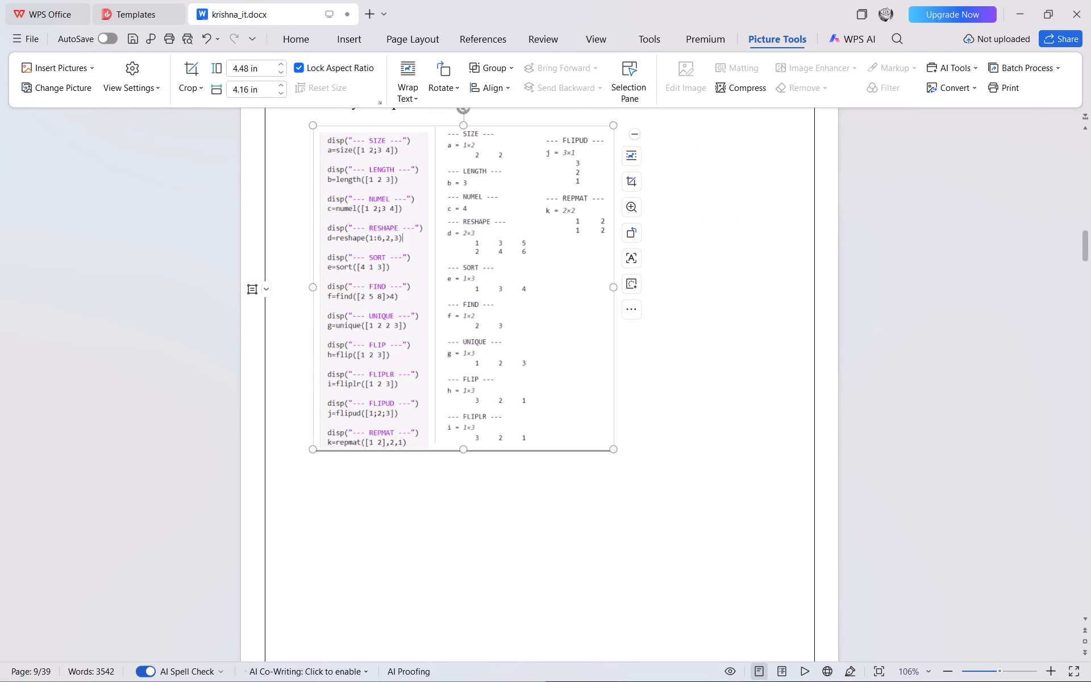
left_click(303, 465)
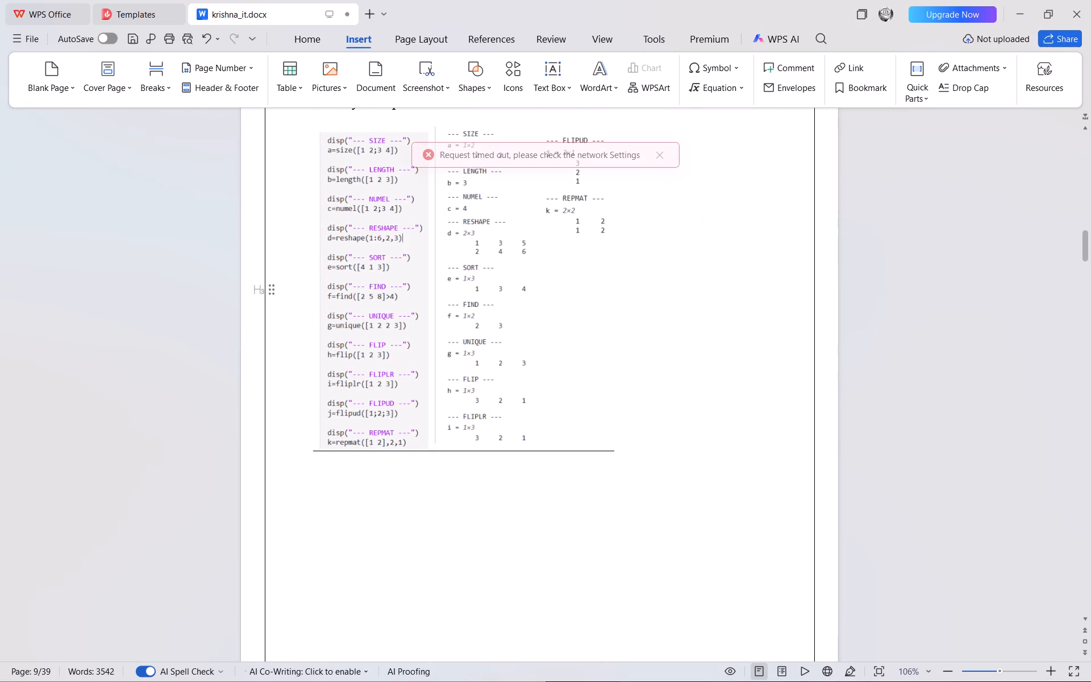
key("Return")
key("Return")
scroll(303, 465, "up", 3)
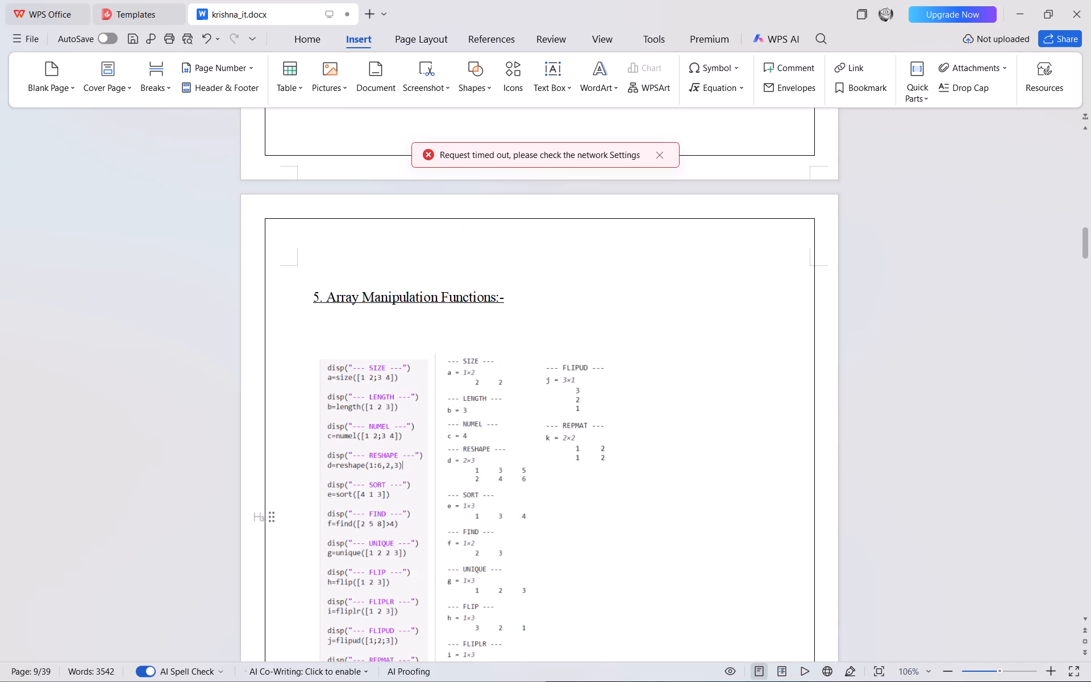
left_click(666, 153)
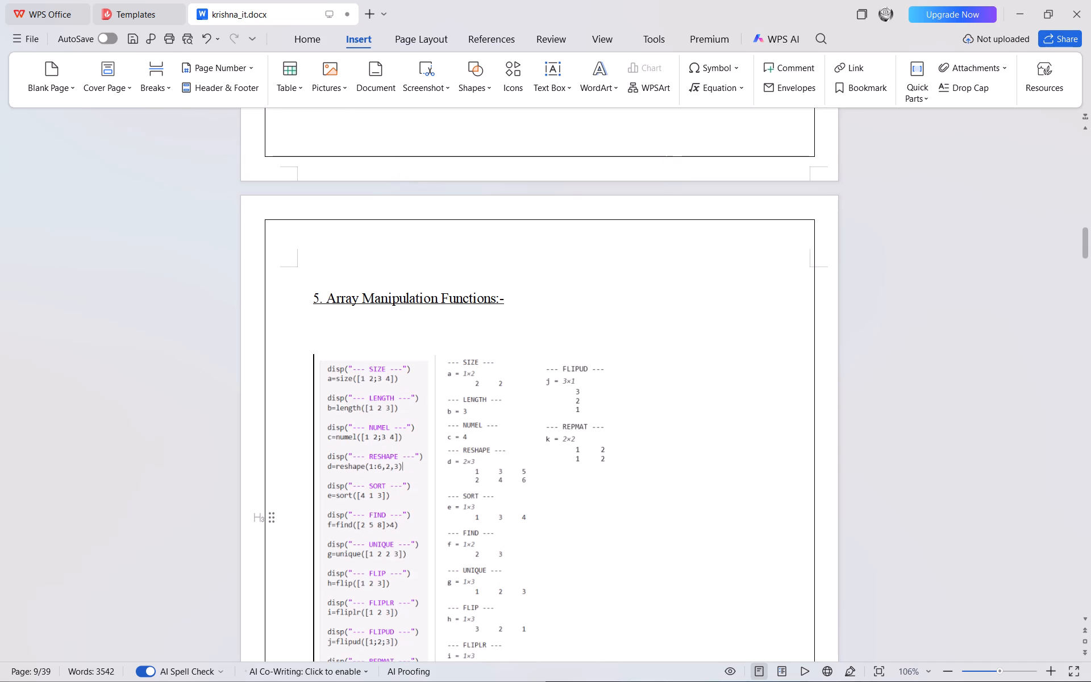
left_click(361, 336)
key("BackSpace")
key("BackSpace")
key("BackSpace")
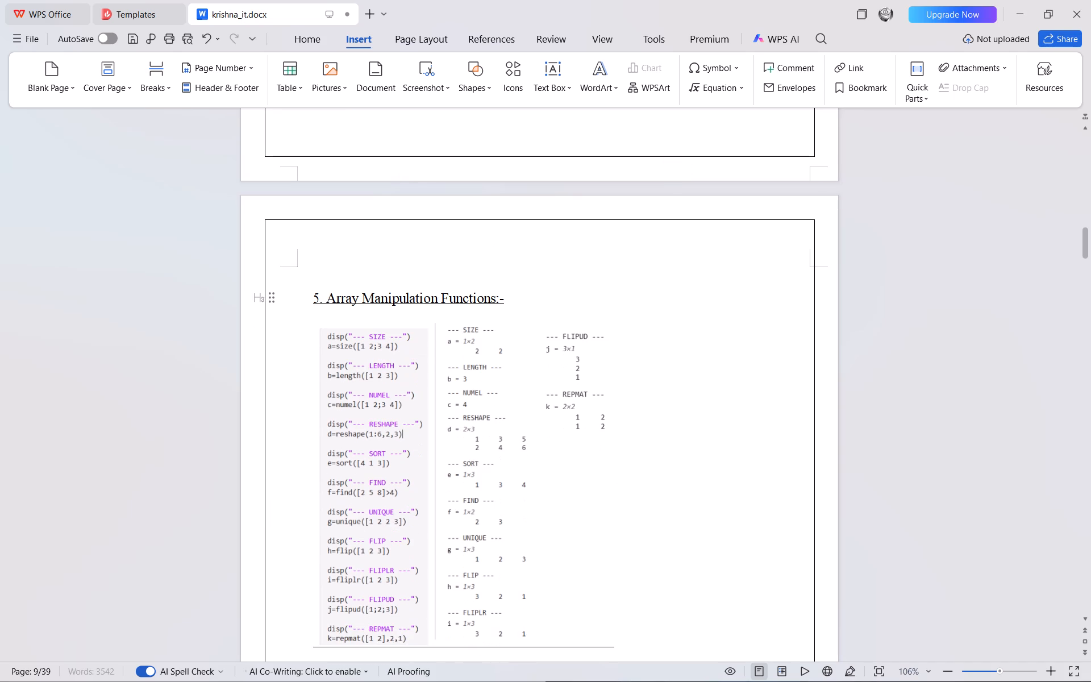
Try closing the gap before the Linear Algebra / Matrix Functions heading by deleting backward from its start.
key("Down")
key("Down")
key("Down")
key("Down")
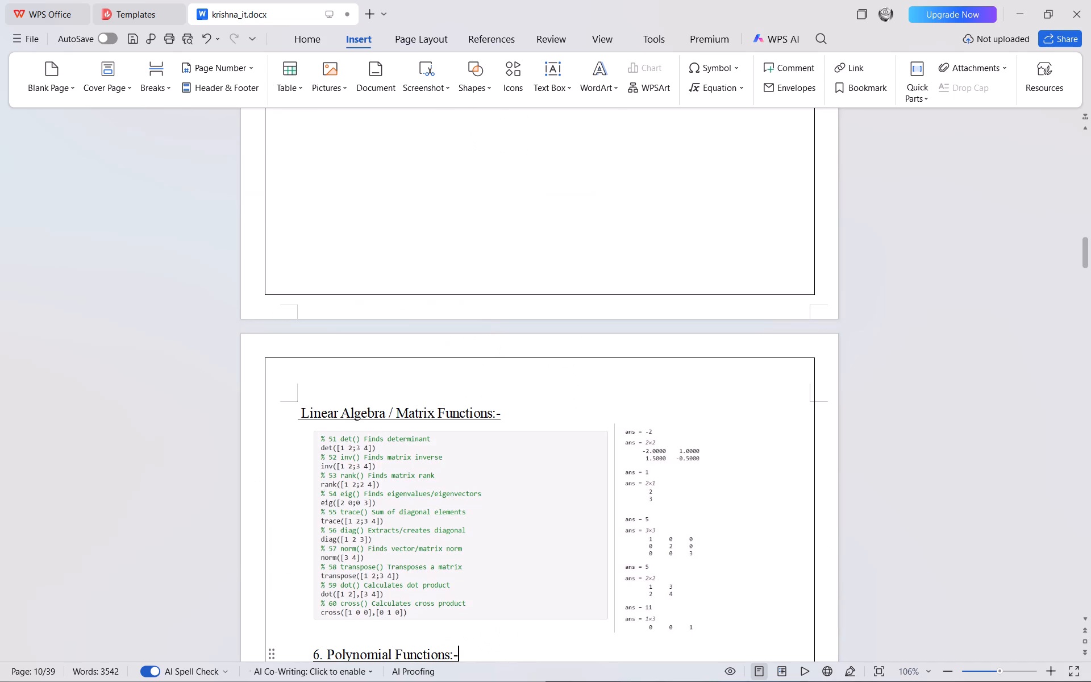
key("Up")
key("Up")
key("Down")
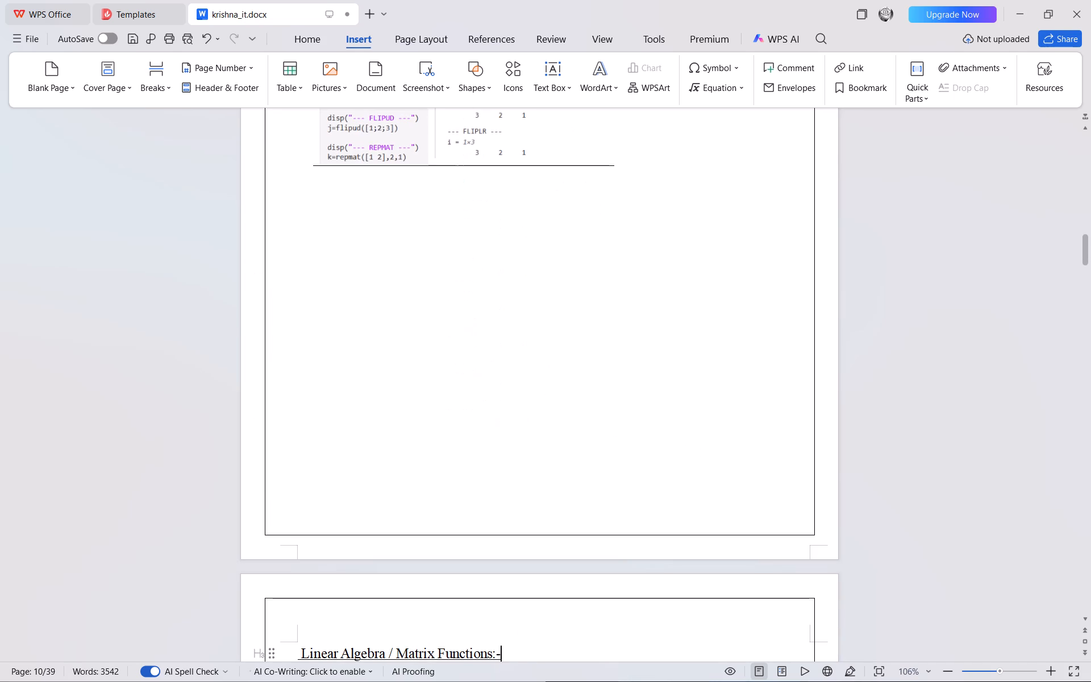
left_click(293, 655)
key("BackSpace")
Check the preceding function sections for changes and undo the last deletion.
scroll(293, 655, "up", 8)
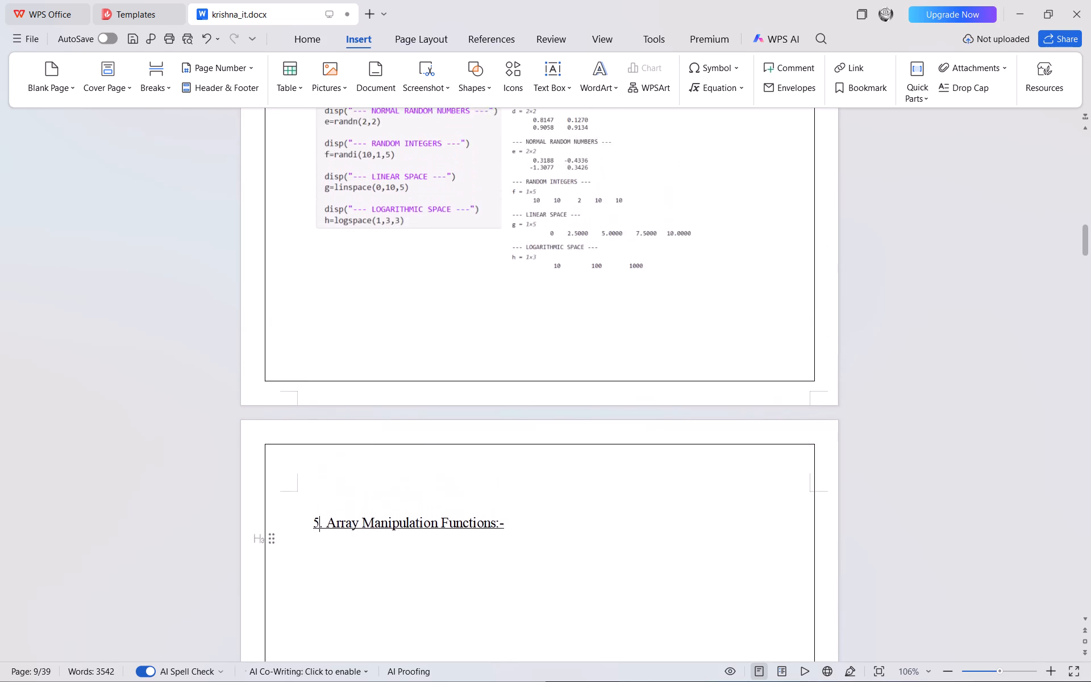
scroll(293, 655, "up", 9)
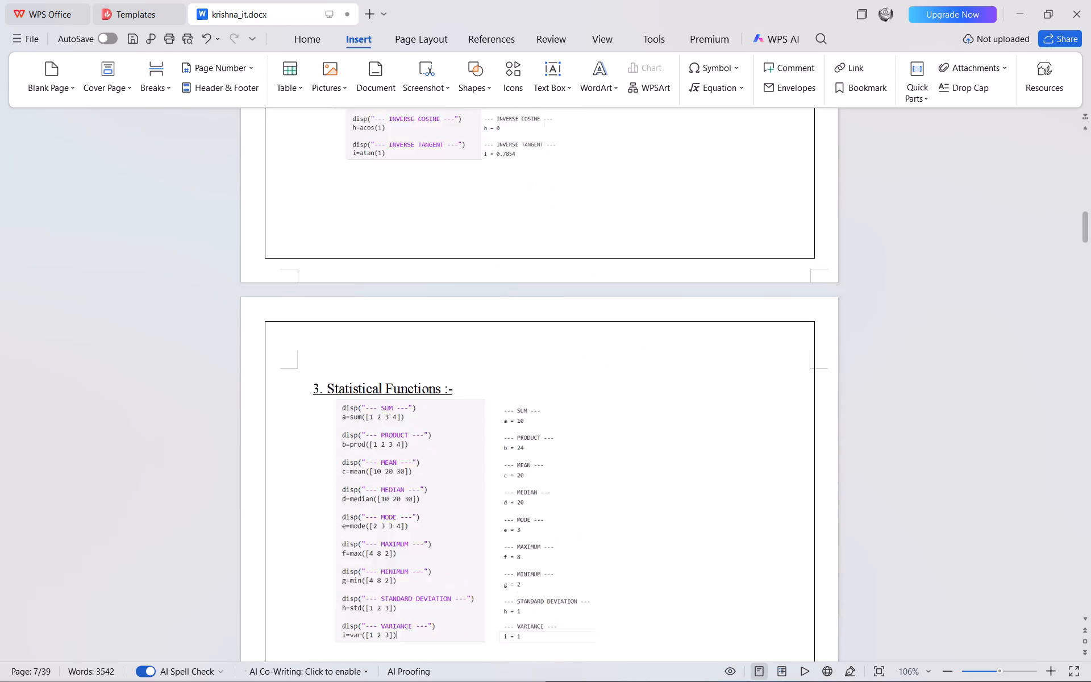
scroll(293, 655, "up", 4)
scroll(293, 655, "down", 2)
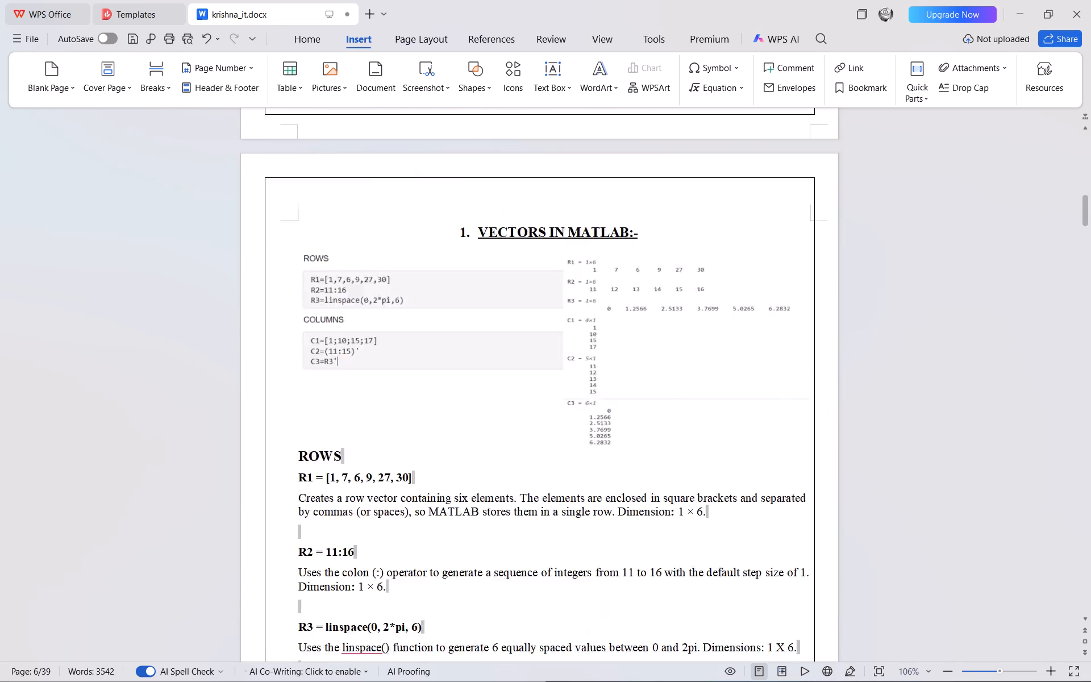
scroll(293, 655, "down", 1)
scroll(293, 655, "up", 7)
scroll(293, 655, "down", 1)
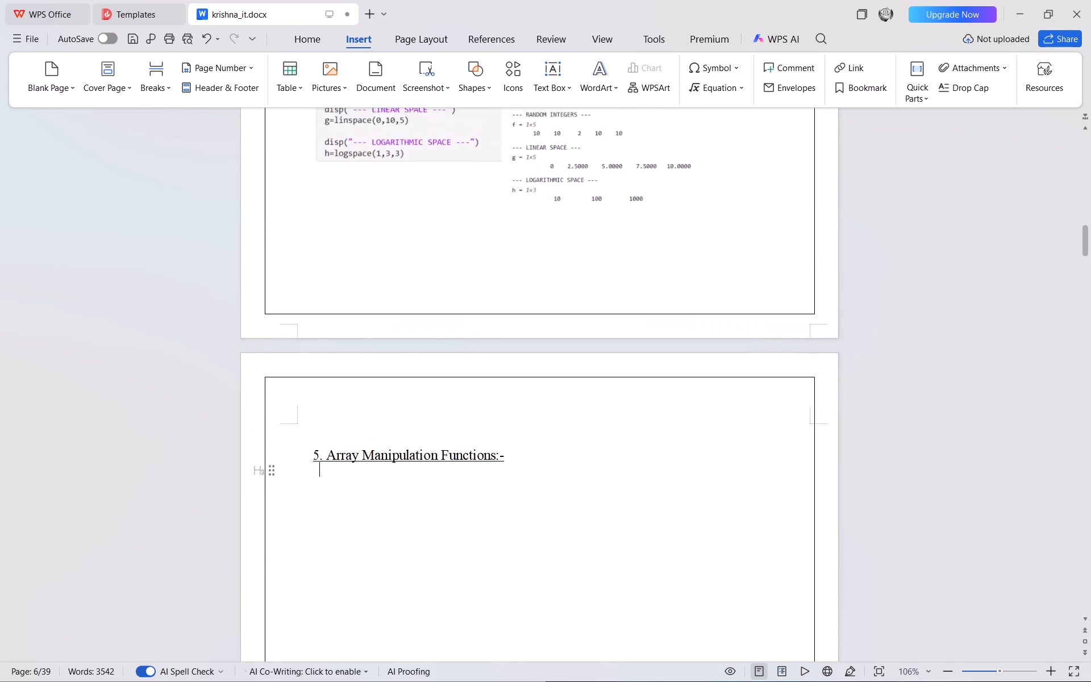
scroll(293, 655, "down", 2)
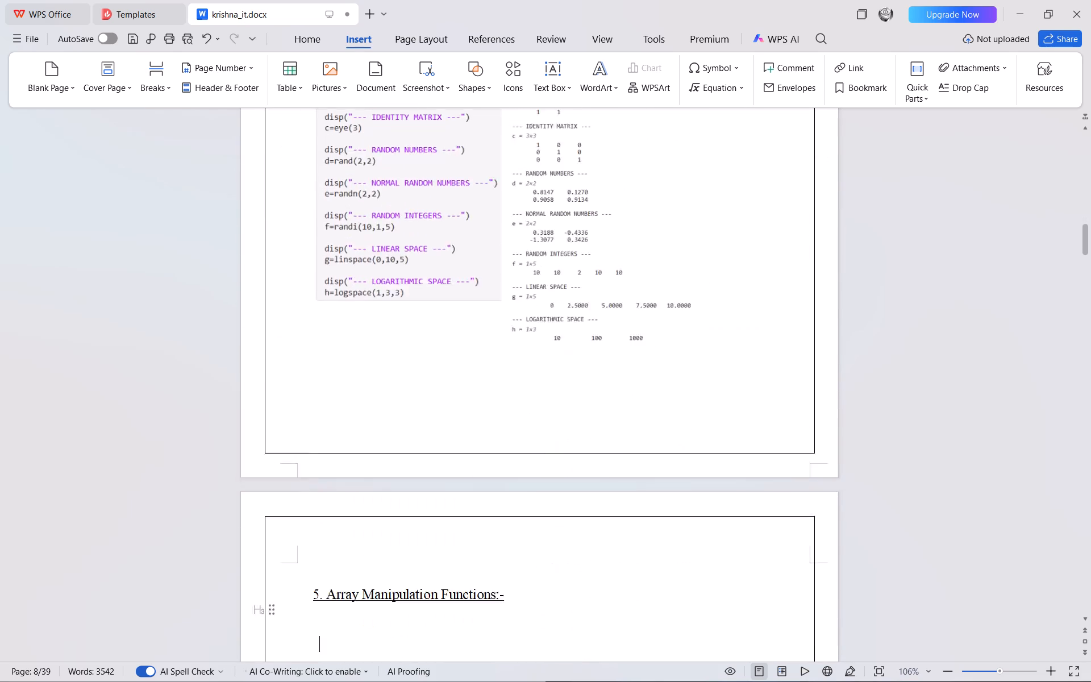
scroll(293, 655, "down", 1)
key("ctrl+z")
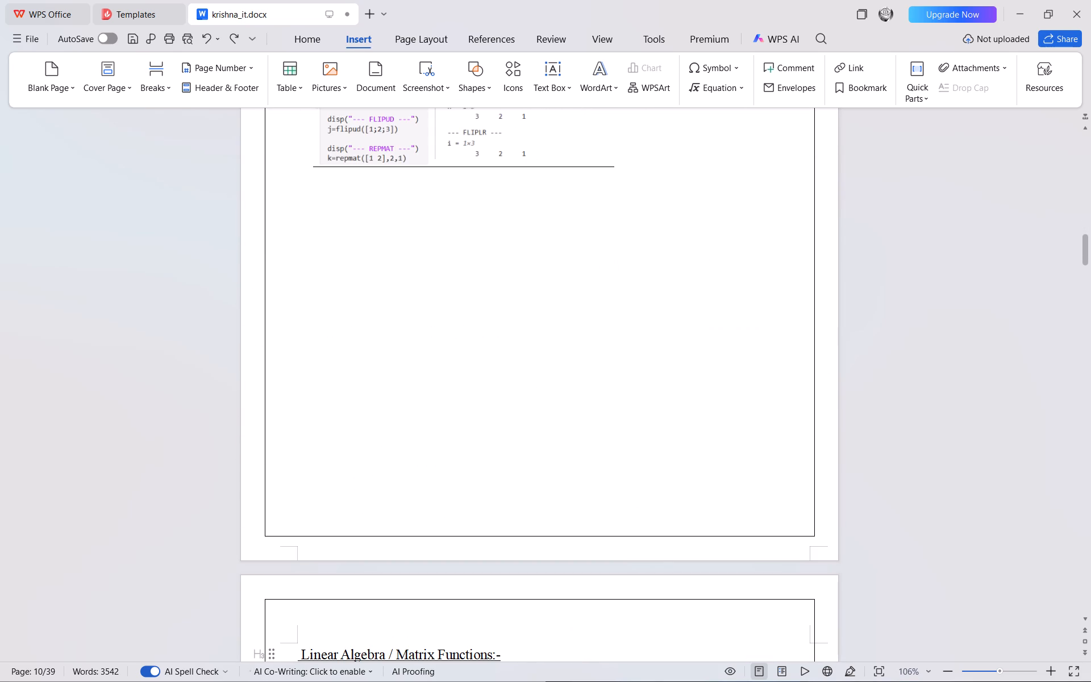
Examine the placement of the function sections and the pages that follow in a zoomed-out two-page view.
left_click(293, 655)
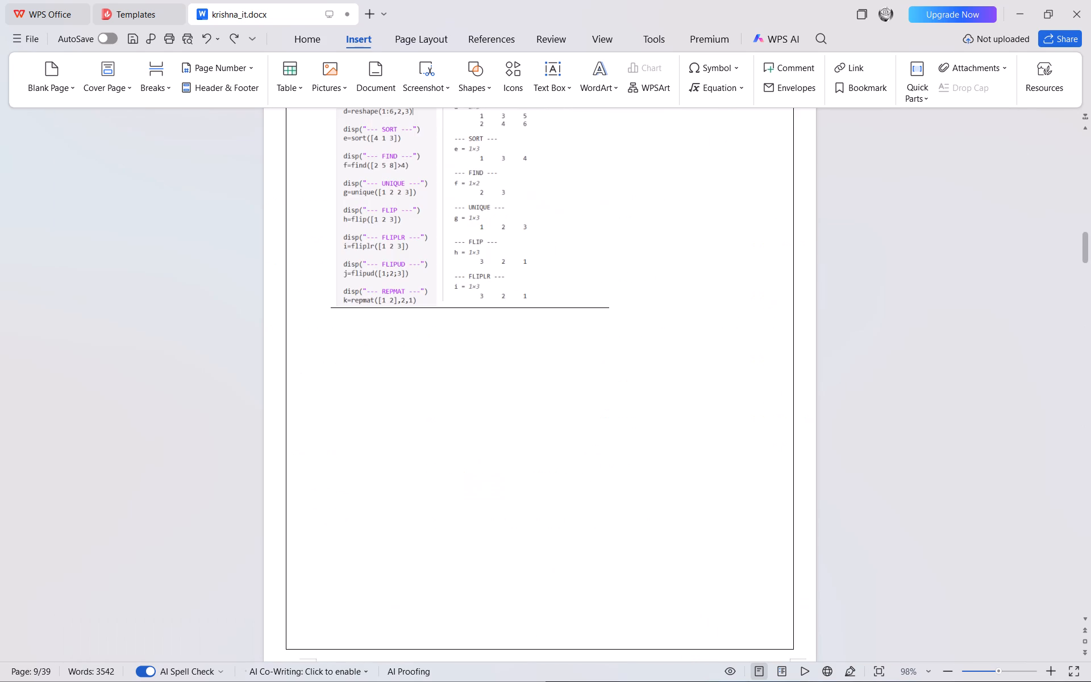
scroll(436, 517, "down", 3)
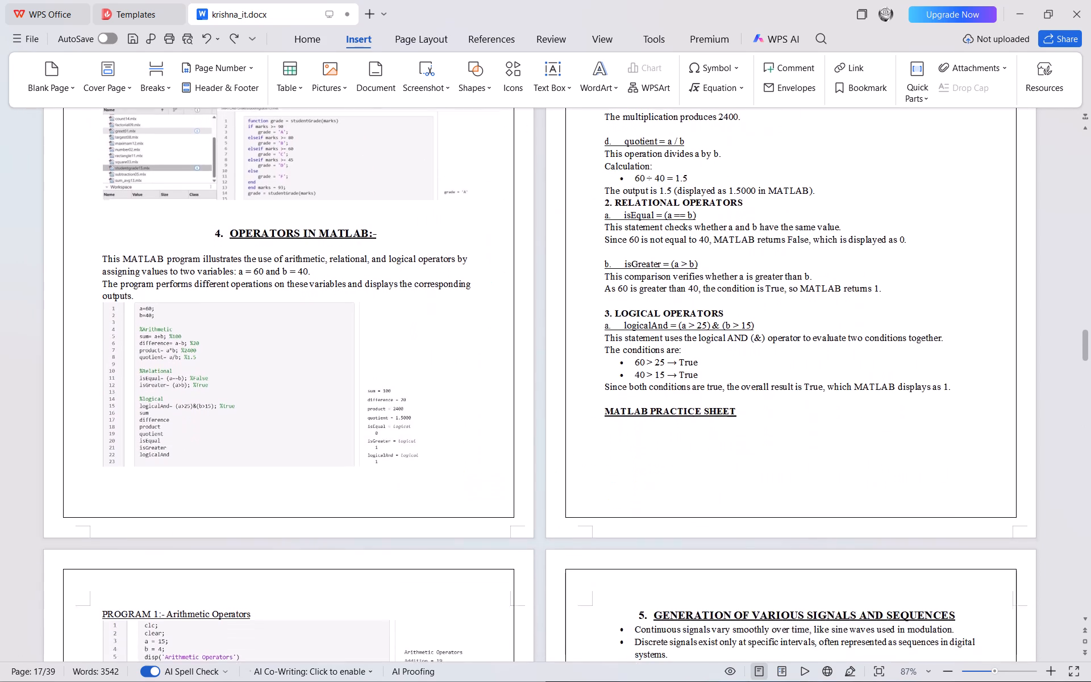
scroll(436, 517, "down", 2)
scroll(436, 517, "up", 1)
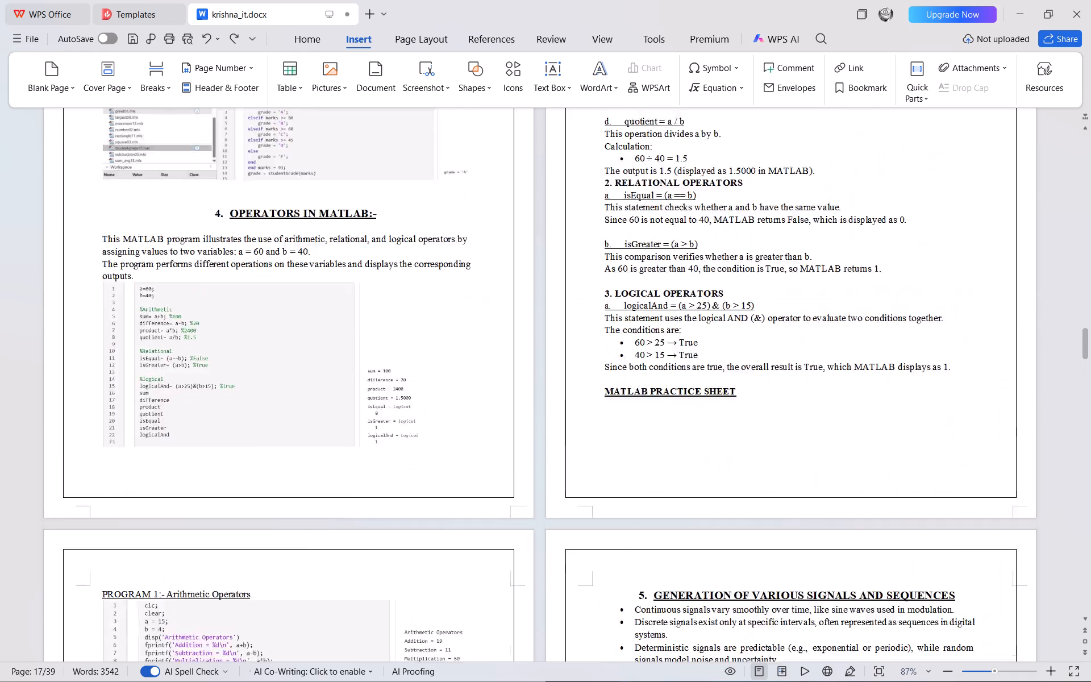
scroll(436, 517, "up", 7)
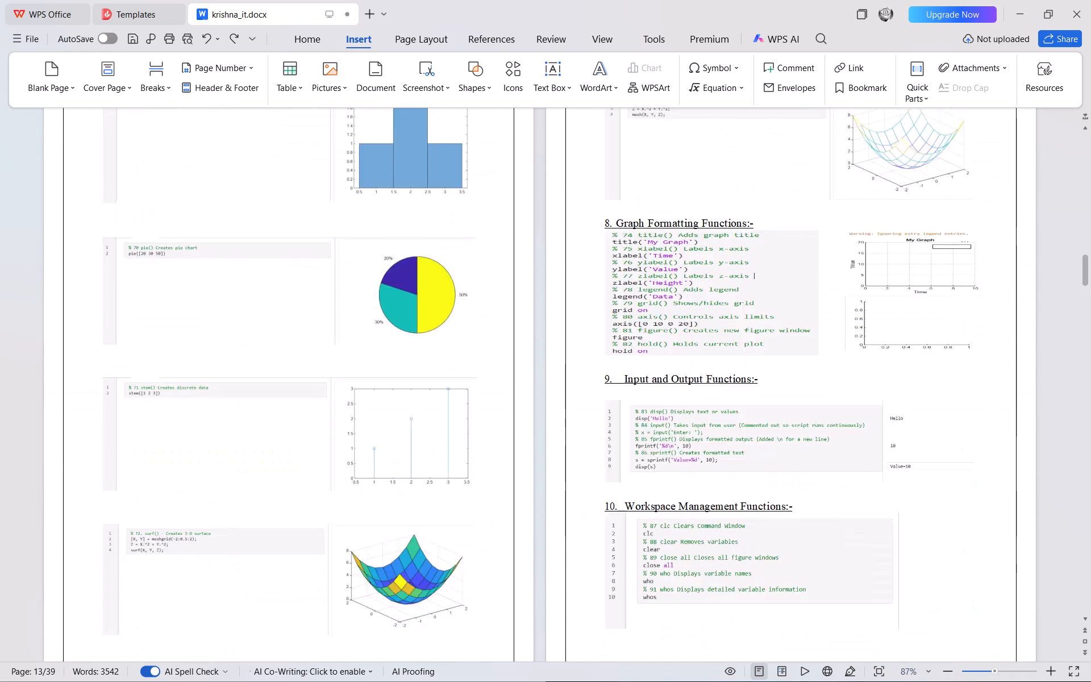
scroll(436, 517, "up", 1)
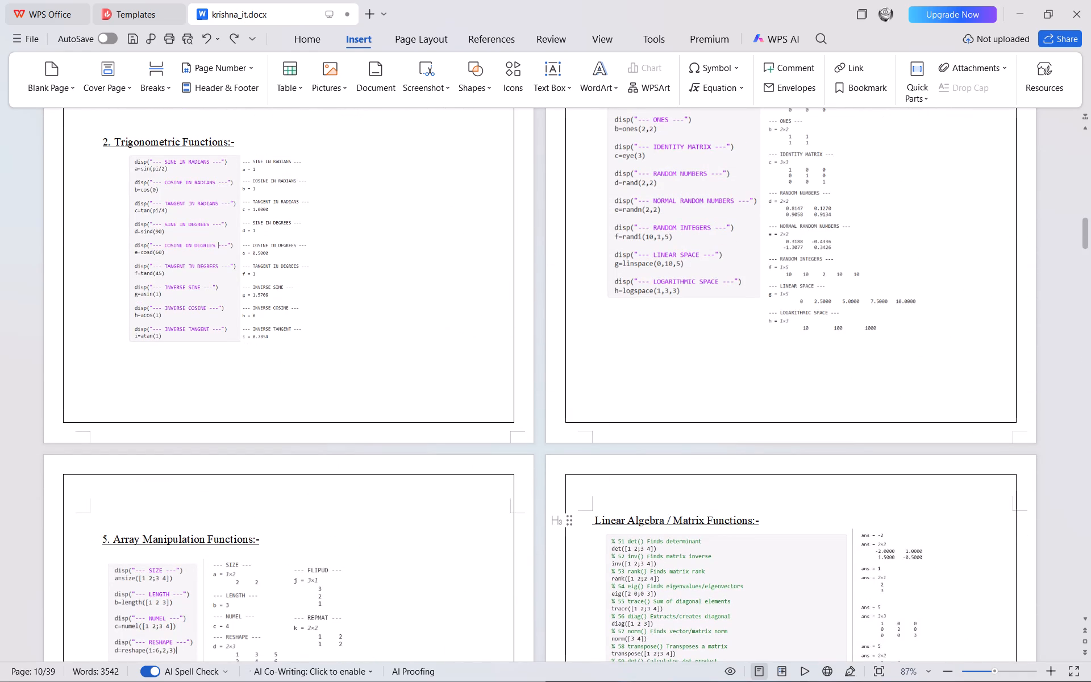
scroll(397, 604, "down", 4)
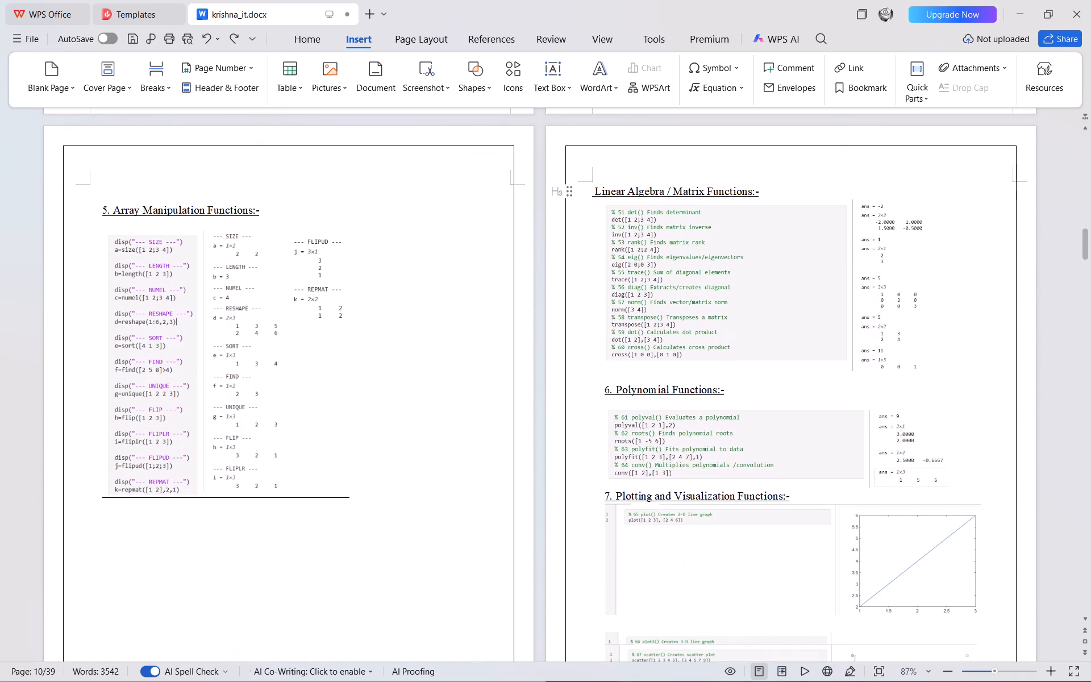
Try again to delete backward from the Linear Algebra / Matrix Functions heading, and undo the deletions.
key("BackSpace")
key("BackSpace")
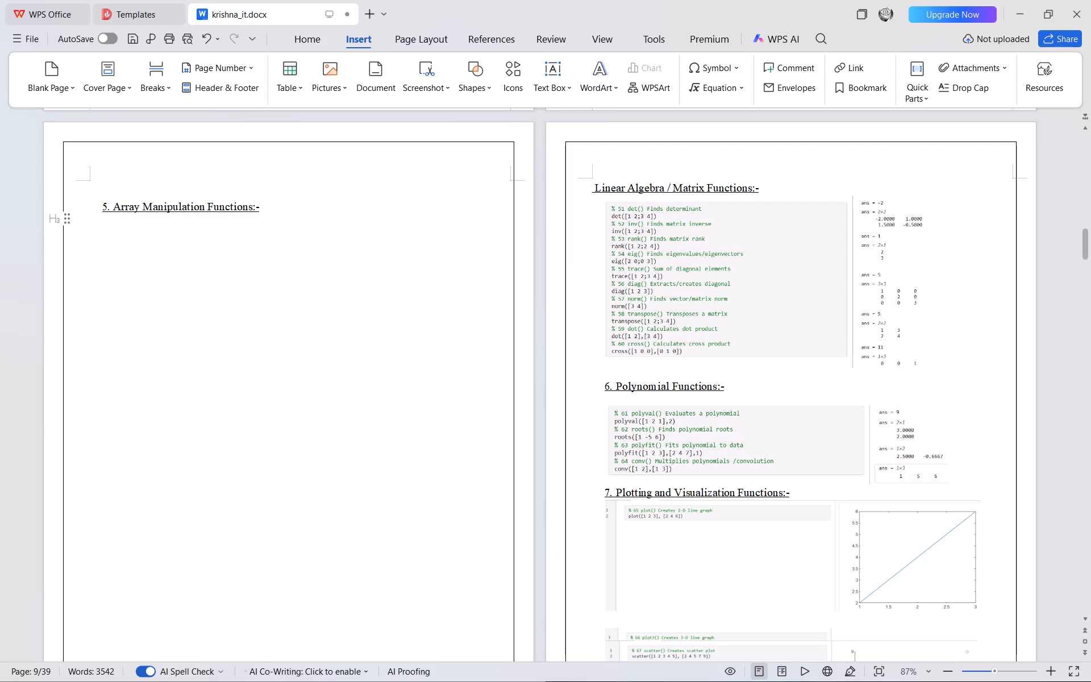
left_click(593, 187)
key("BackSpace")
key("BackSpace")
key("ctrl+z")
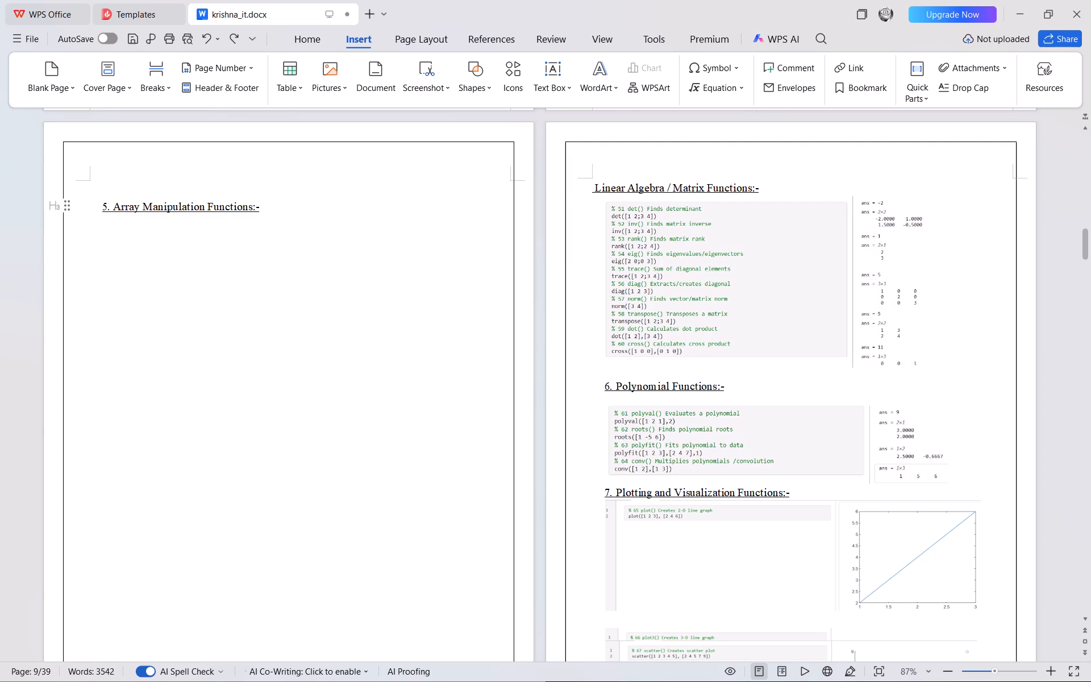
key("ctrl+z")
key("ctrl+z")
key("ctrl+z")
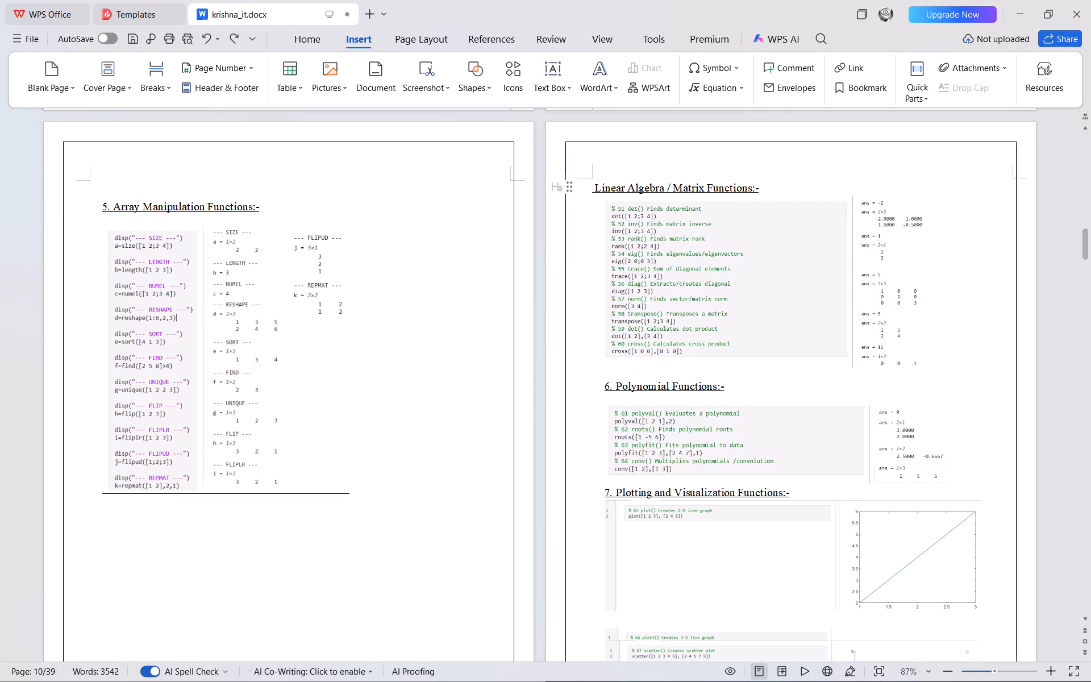
Try deleting backward from the empty line at the end of the page before the Array Manipulation Functions heading.
key("Up")
key("Down")
key("Down")
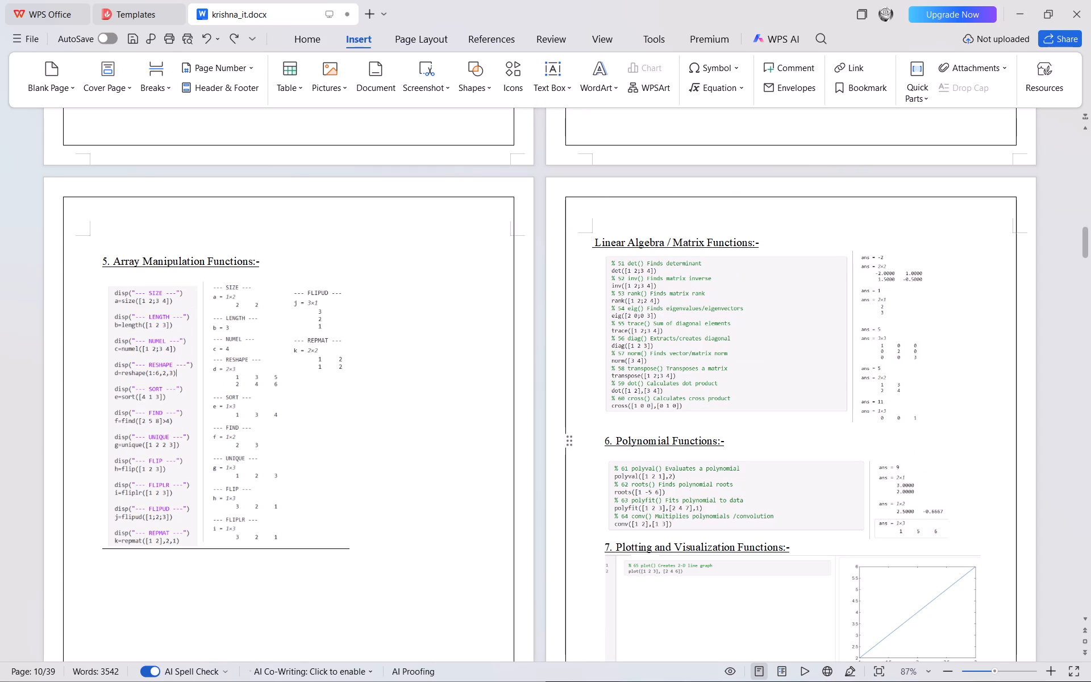
key("Up")
key("Up")
key("BackSpace")
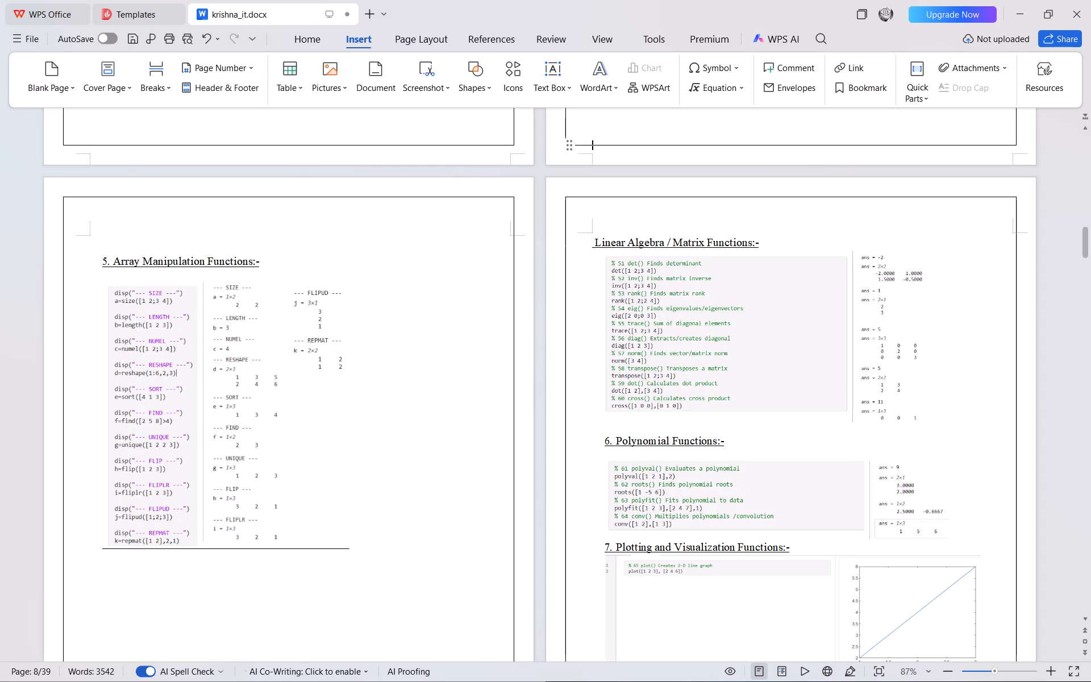
Remove the underline formatting from the paragraph holding the Array Manipulation picture.
scroll(454, 354, "down", 3)
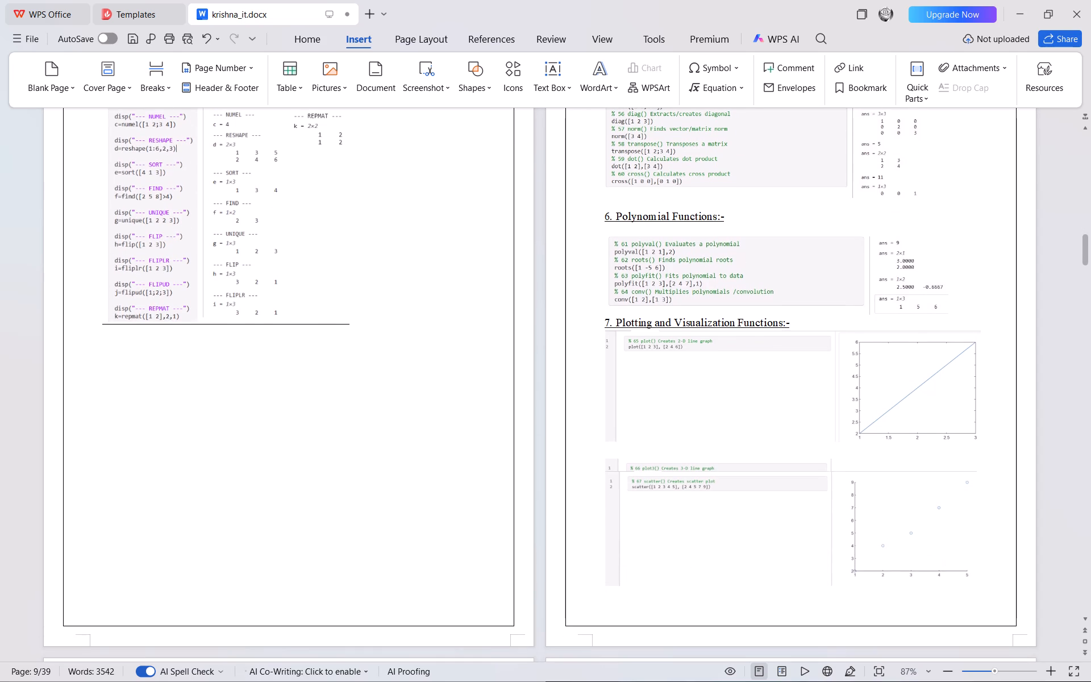
left_click(197, 468)
double_click(145, 552)
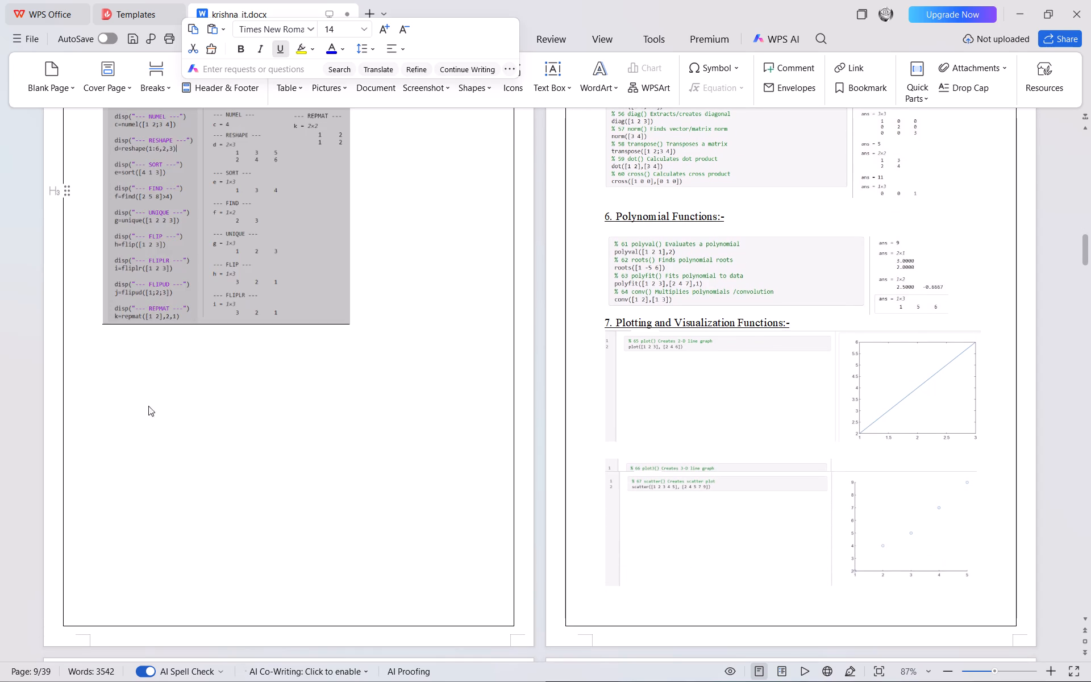
left_click(283, 53)
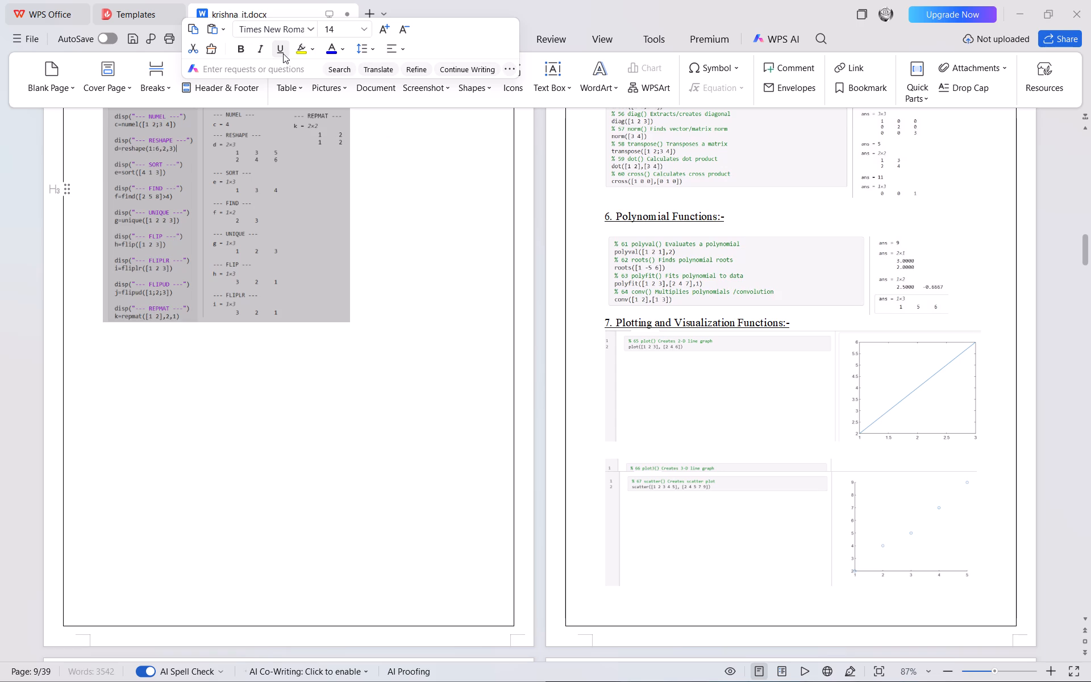
left_click(409, 252)
scroll(409, 252, "up", 3)
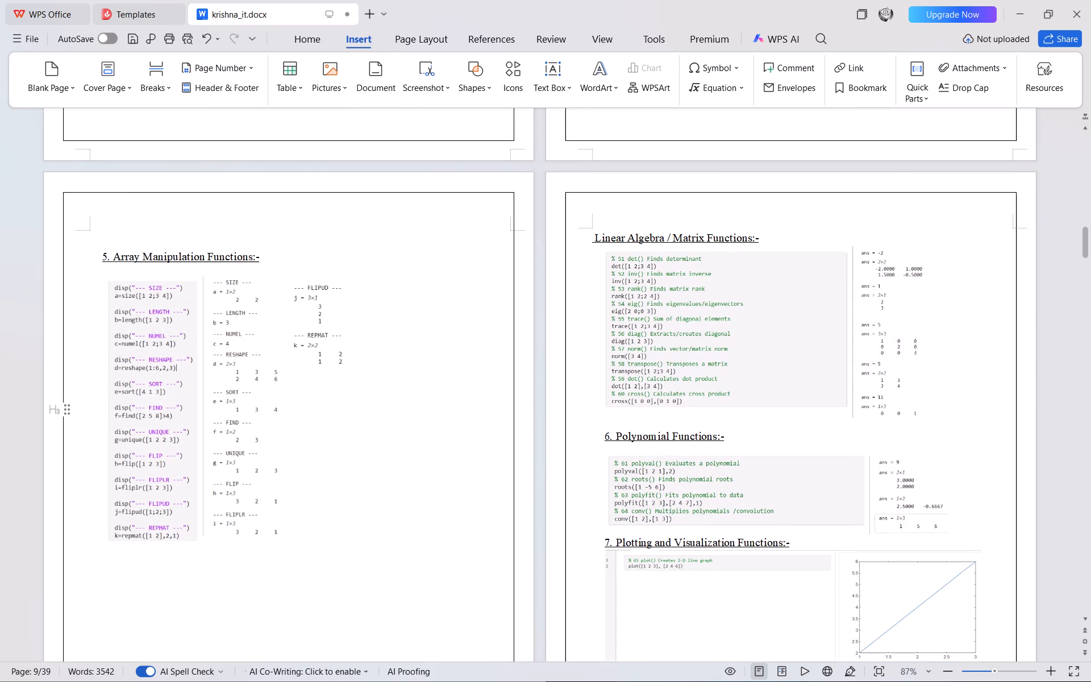
Add blank lines below the Array Manipulation picture and enter the filler text efwh there.
key("Return")
key("Up")
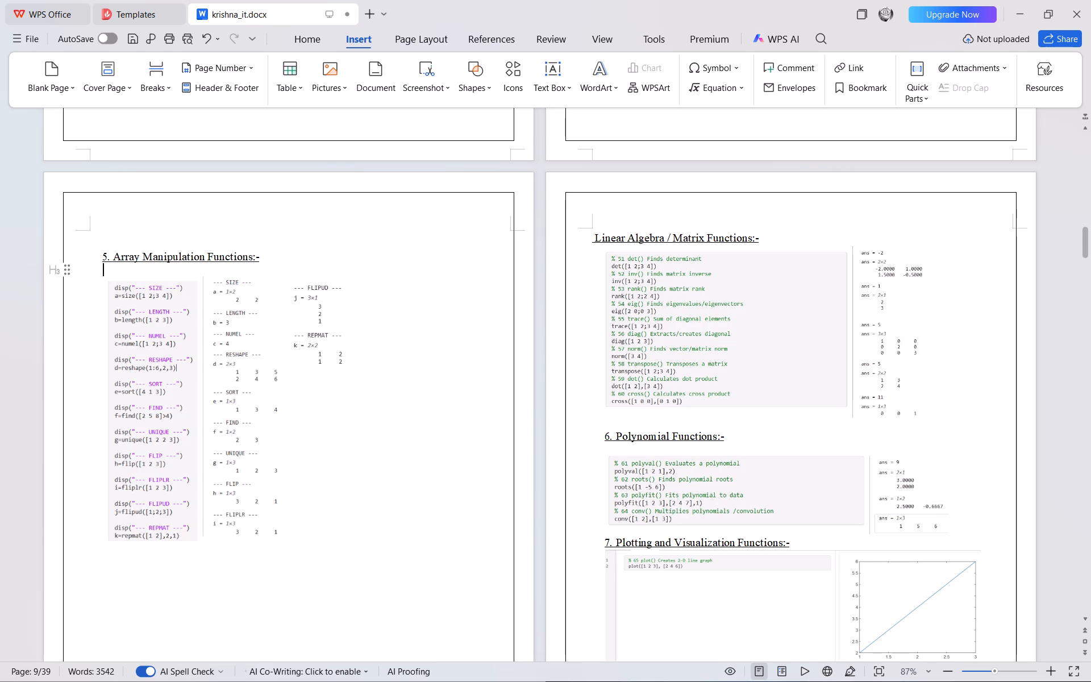
key("Up")
left_click(401, 553)
key("Return")
key("Return")
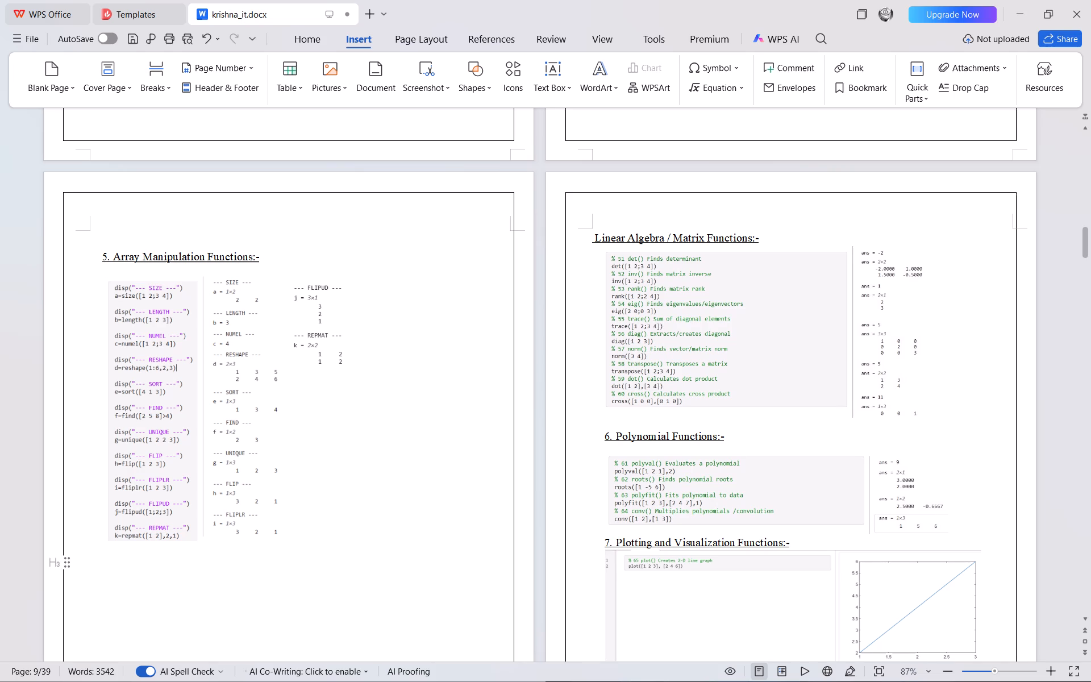
type("efwh")
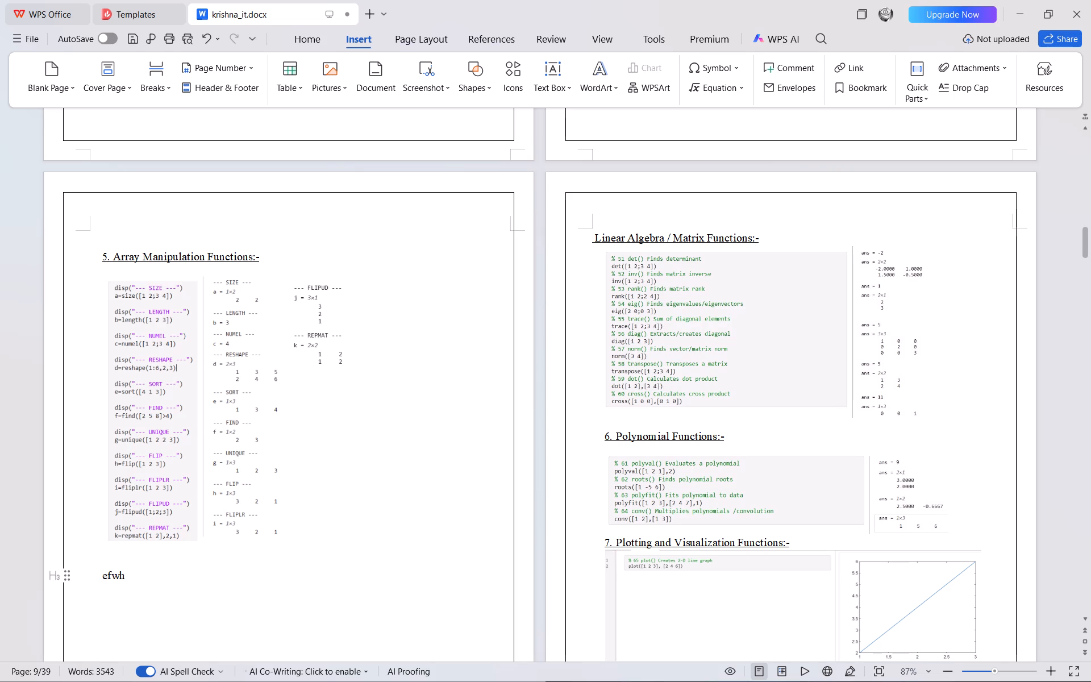
Try deleting one character backward from the start of the Linear Algebra / Matrix Functions heading.
left_click(593, 239)
key("BackSpace")
Enter the list number 5. and a space at the start of the Linear Algebra / Matrix Functions heading.
left_click_drag(644, 238, 677, 234)
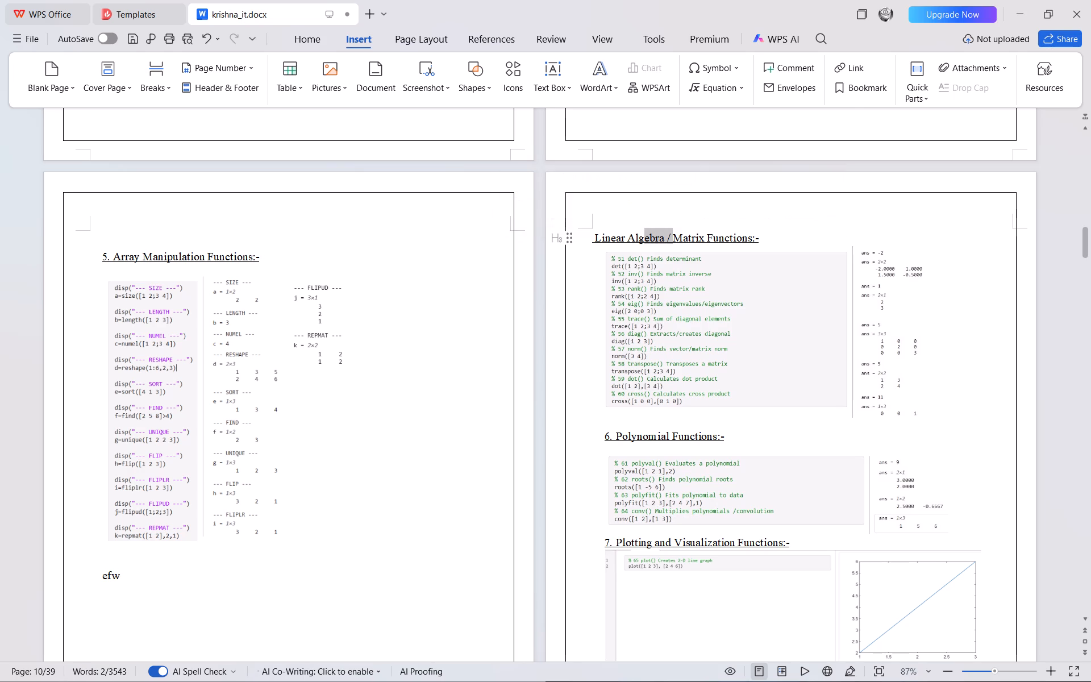
left_click(594, 238)
type("5.")
key("space")
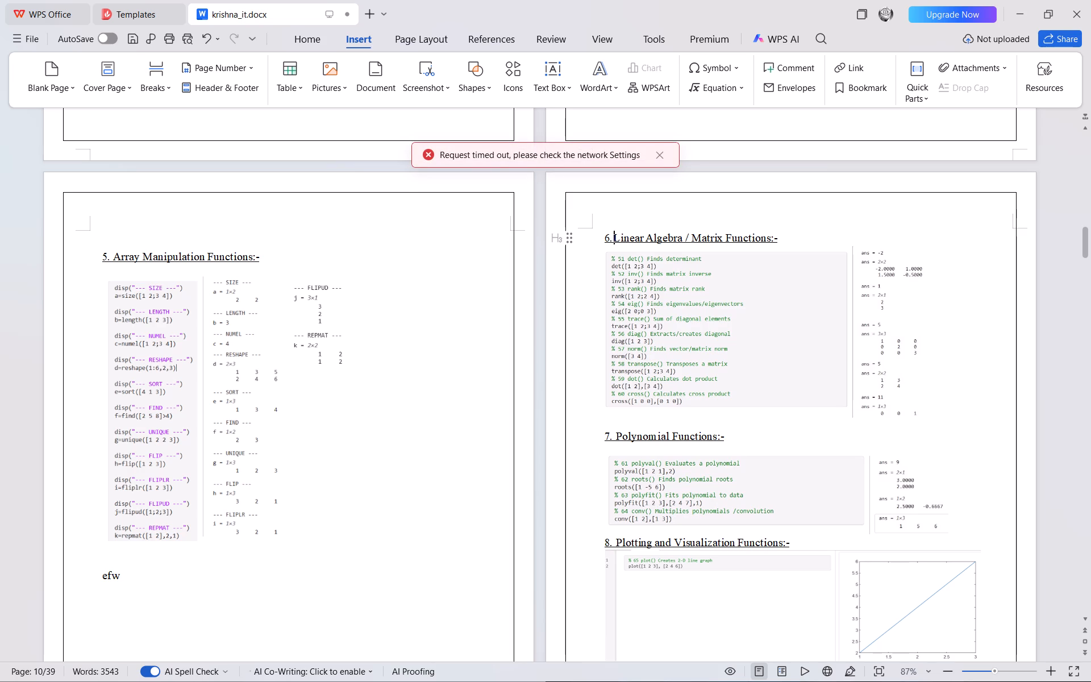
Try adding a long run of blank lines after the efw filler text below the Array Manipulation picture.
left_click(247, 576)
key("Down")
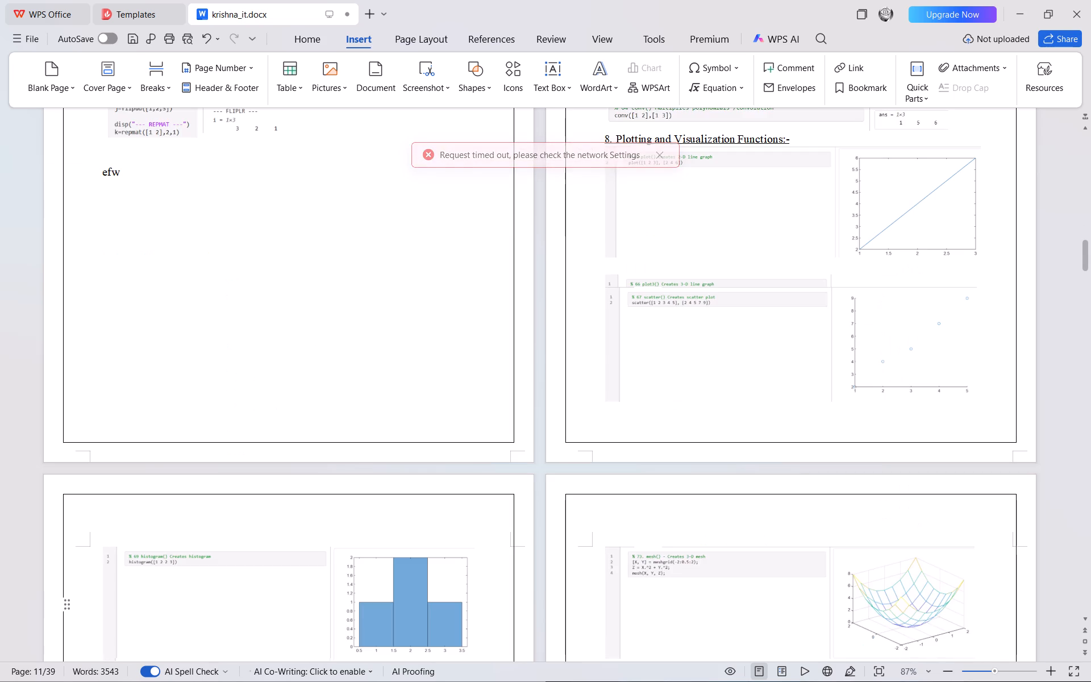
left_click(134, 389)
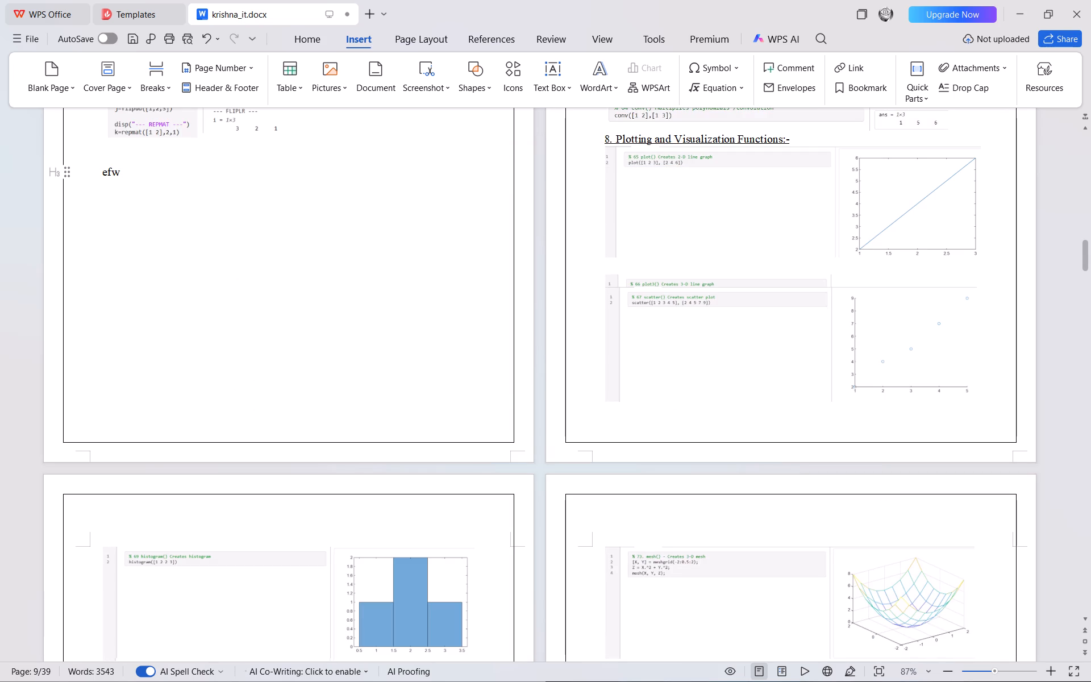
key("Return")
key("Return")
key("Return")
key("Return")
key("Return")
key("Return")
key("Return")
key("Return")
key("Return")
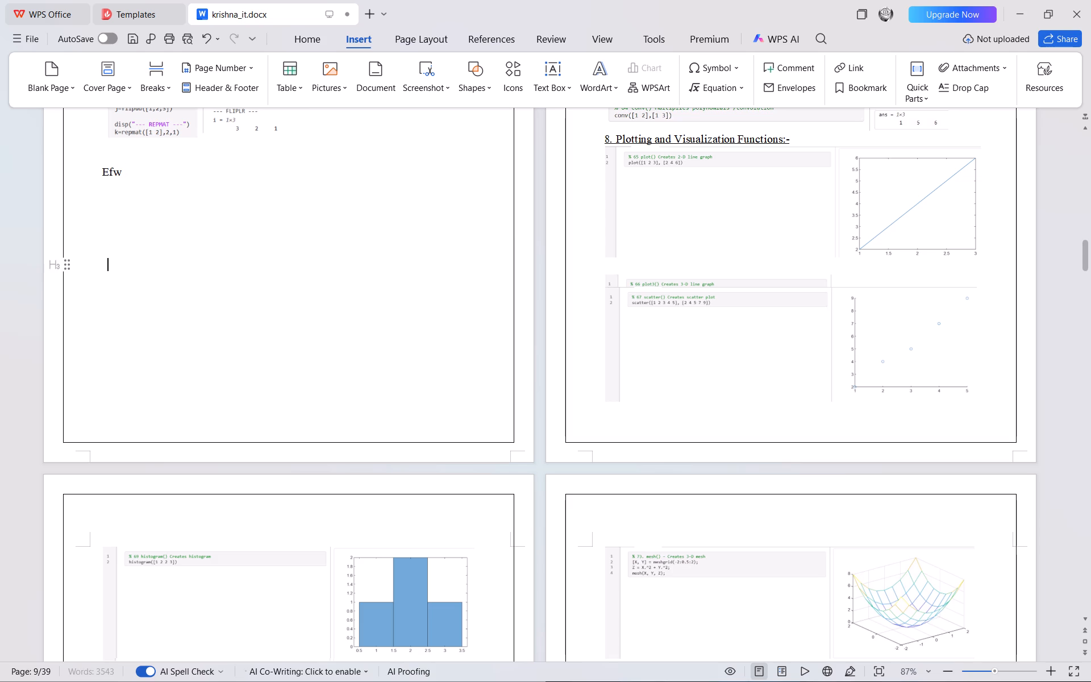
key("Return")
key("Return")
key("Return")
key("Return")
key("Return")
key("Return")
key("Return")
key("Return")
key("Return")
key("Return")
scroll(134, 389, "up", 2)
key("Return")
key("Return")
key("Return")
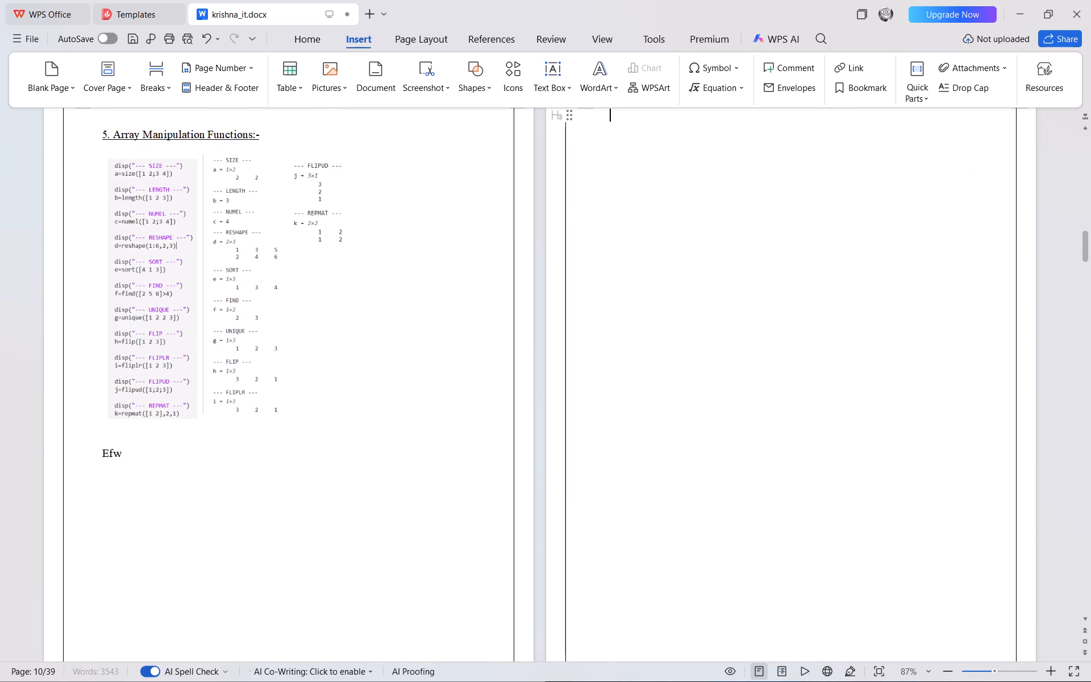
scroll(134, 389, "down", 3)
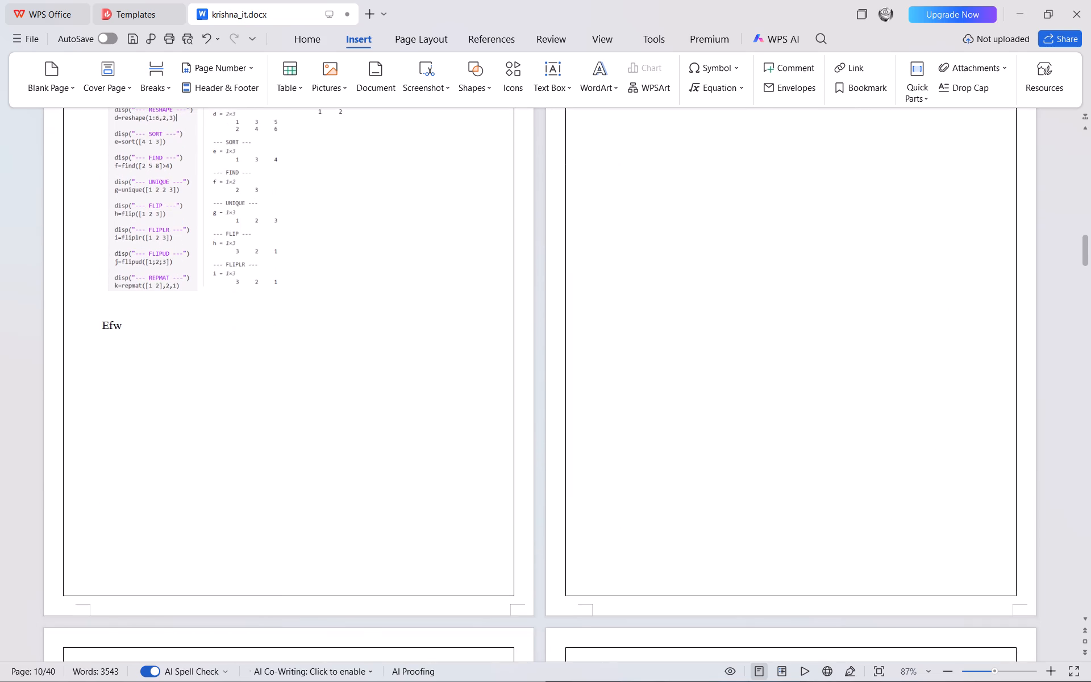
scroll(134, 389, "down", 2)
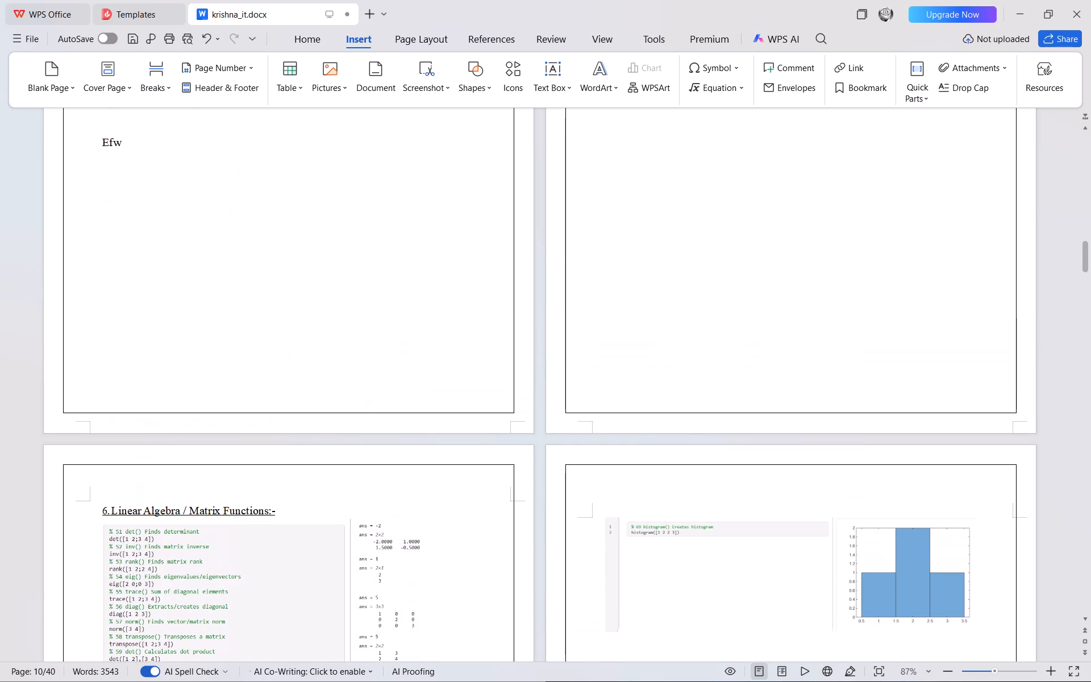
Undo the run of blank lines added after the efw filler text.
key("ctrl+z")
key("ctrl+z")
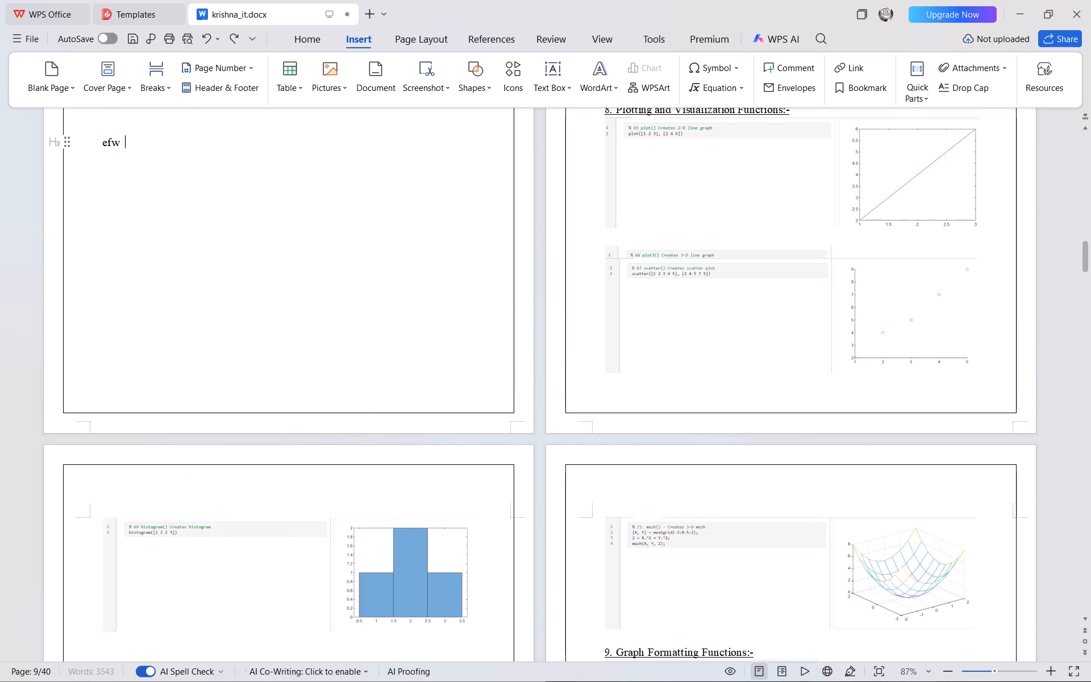
Delete the efw filler text and the extra blank line with it below the Array Manipulation picture.
scroll(9, 326, "up", 4)
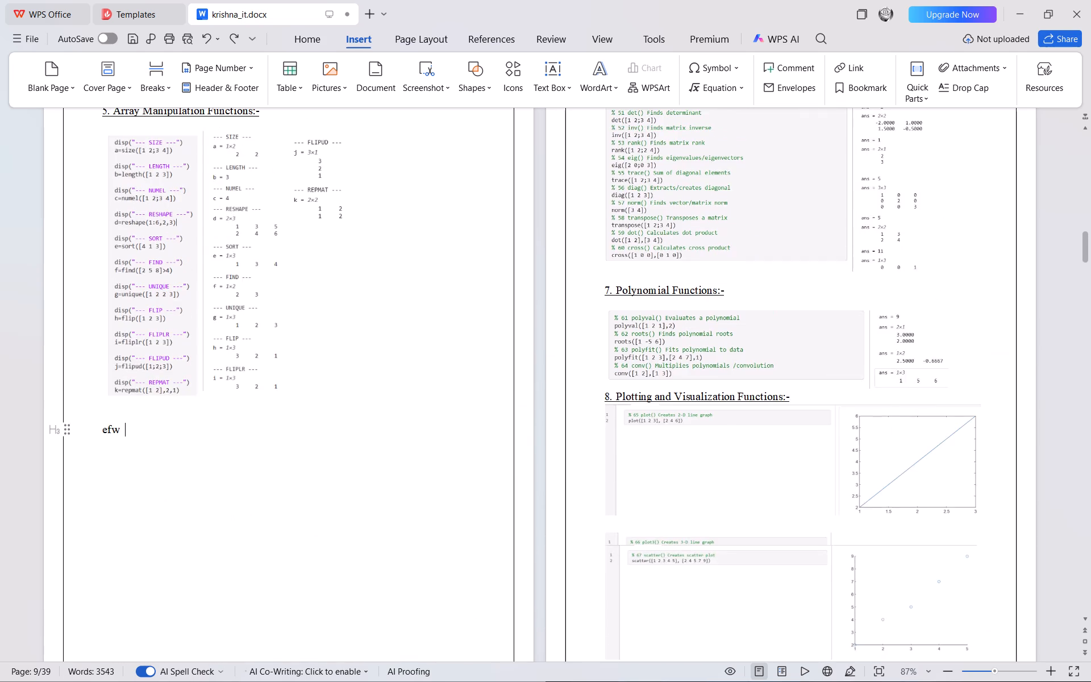
scroll(9, 326, "up", 1)
key("BackSpace")
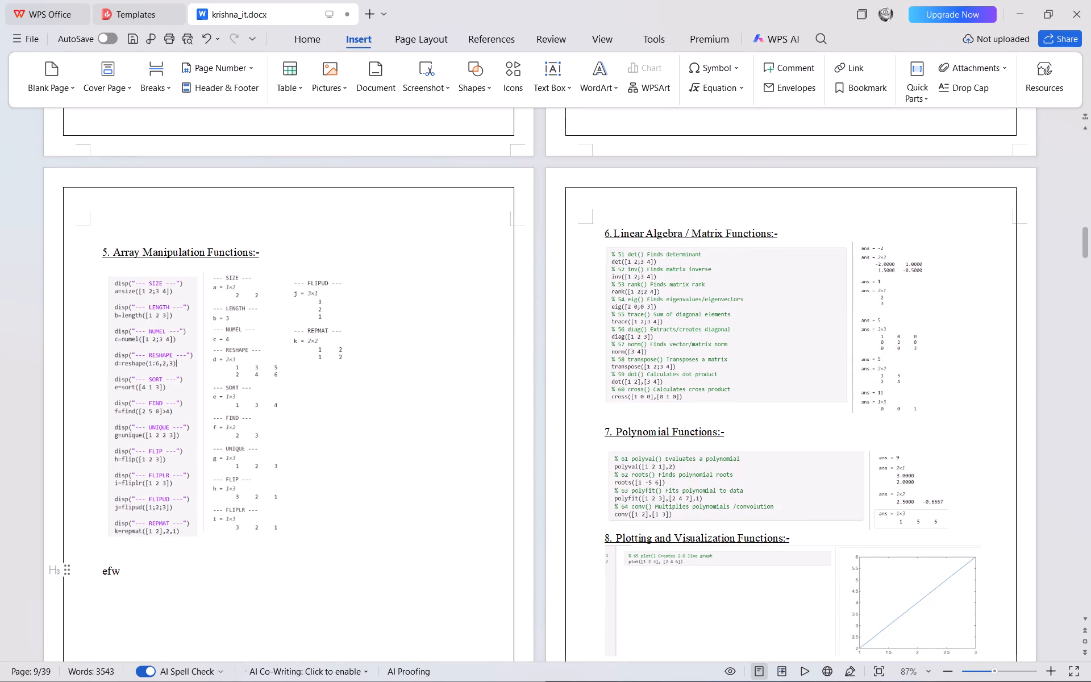
key("BackSpace")
key("BackSpace")
key("BackSpace")
key("BackSpace")
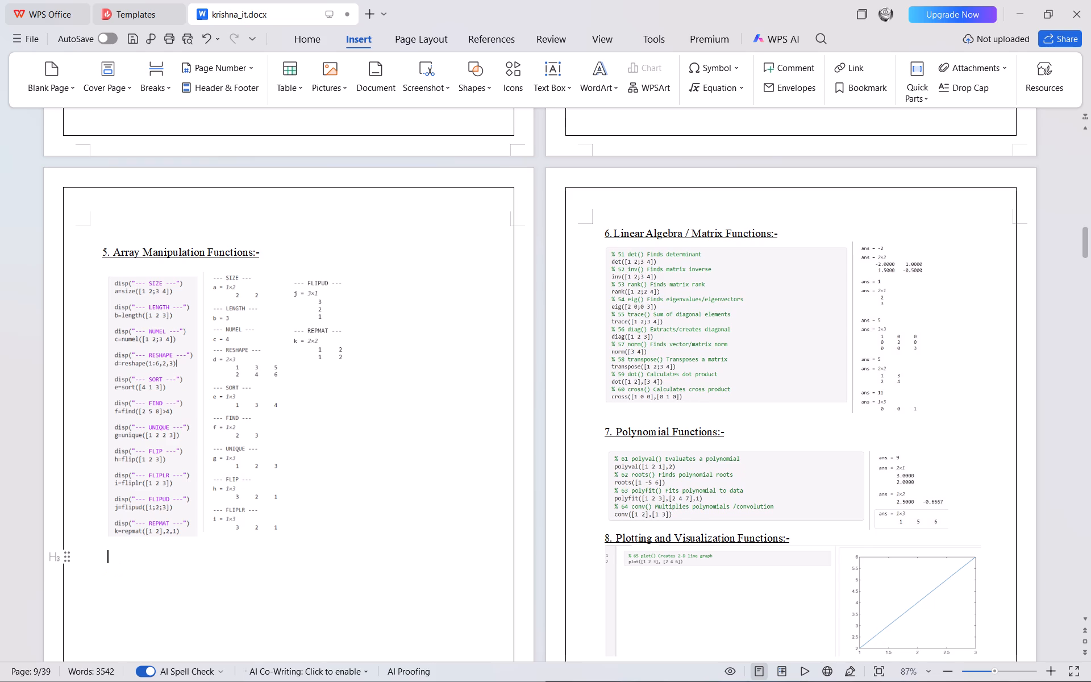
Copy the Linear Algebra / Matrix Functions heading to the blank line below the Array Manipulation picture, numbered 6.
left_click_drag(790, 233, 594, 224)
key("ctrl+c")
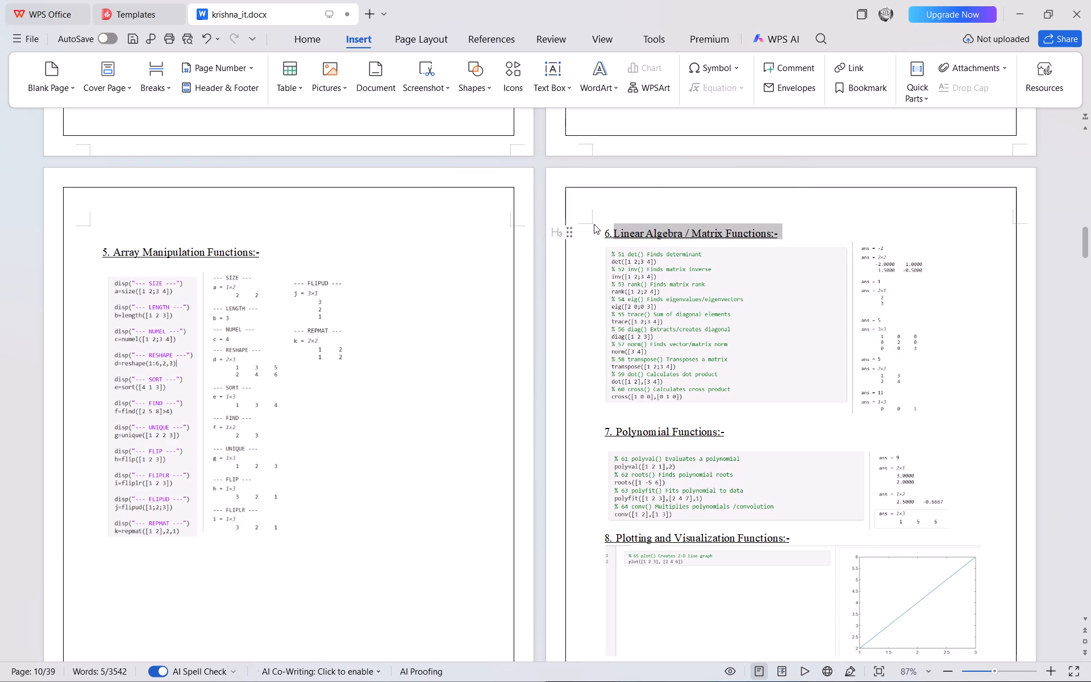
left_click(116, 565)
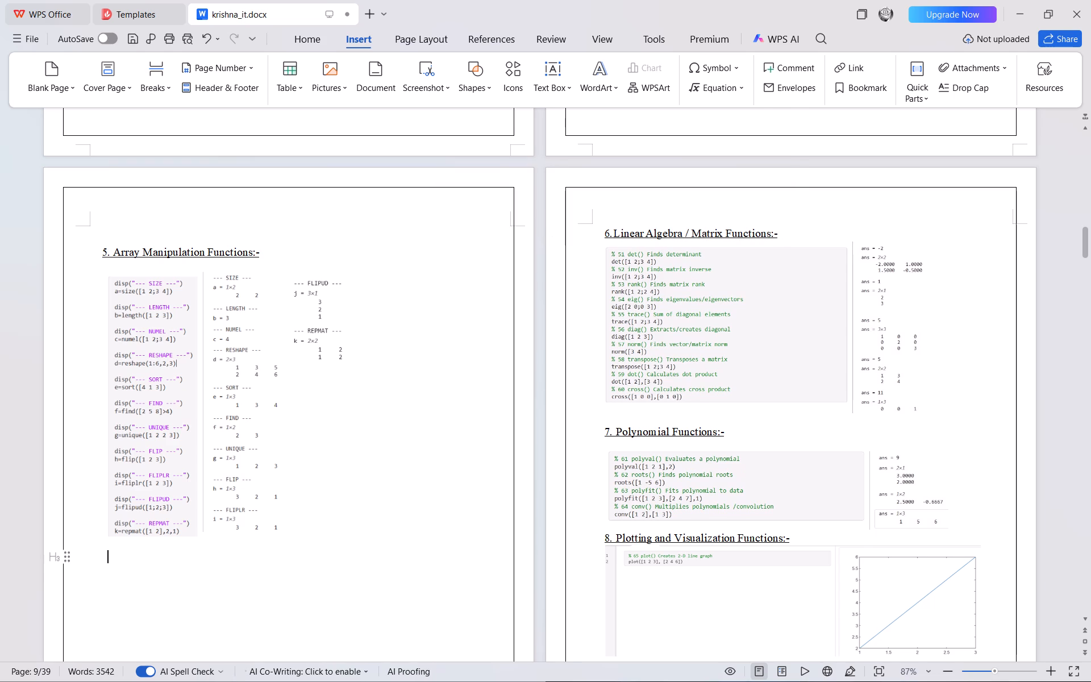
type("6.")
key("space")
scroll(116, 565, "down", 1)
key("ctrl+v")
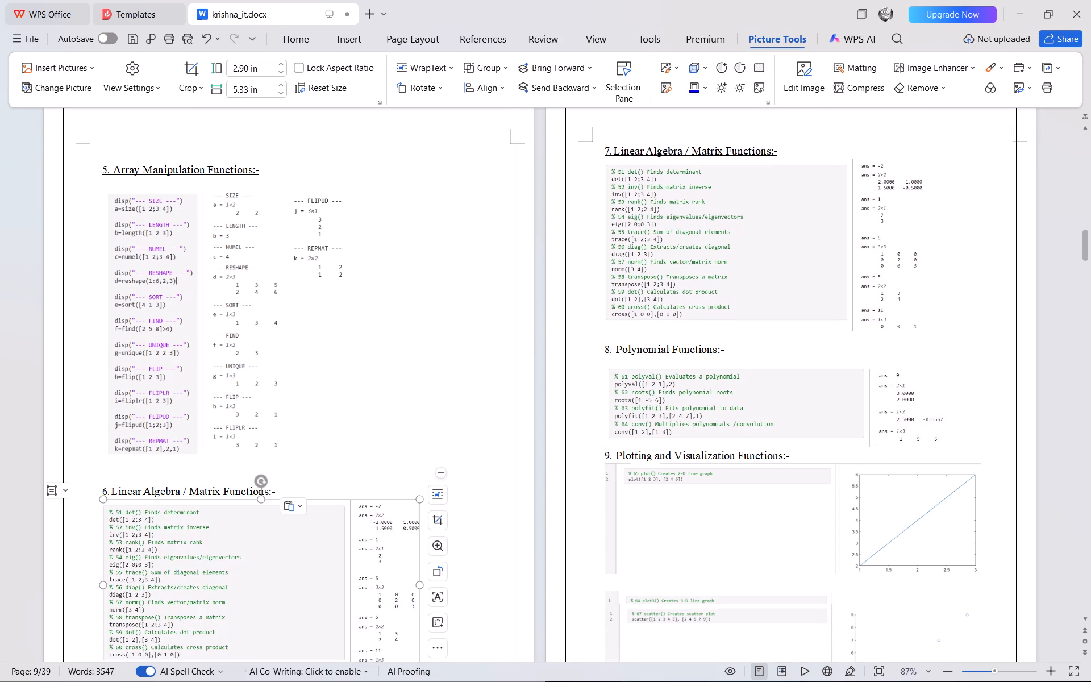
Delete the old code picture that was pasted along with the copied Linear Algebra / Matrix Functions heading.
scroll(369, 444, "down", 2)
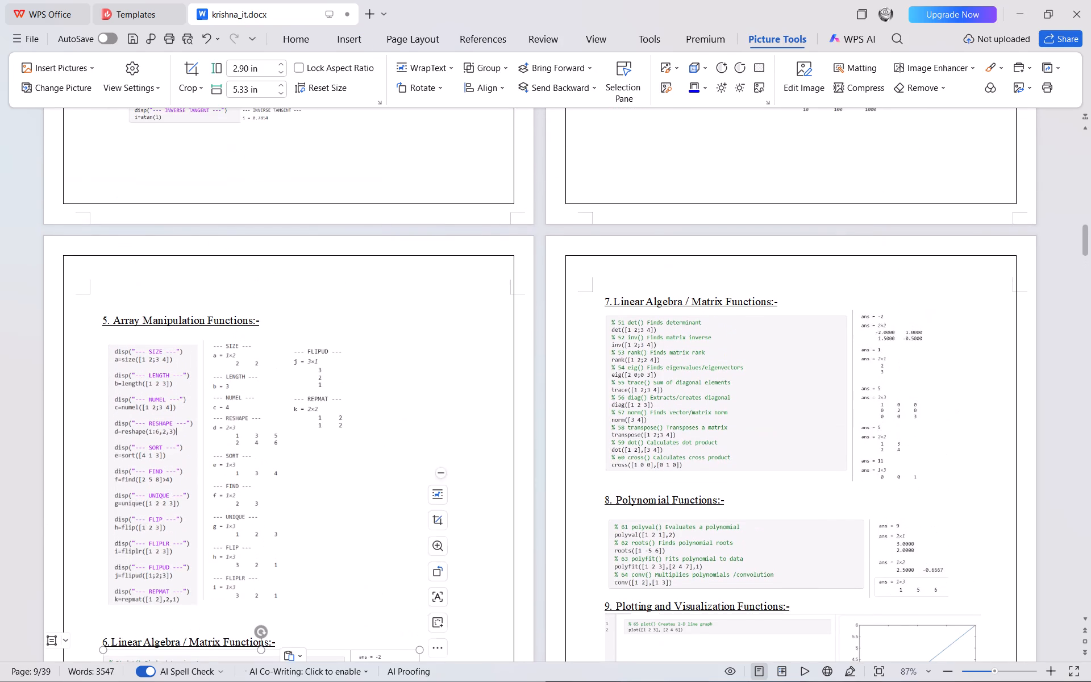
scroll(369, 444, "down", 3)
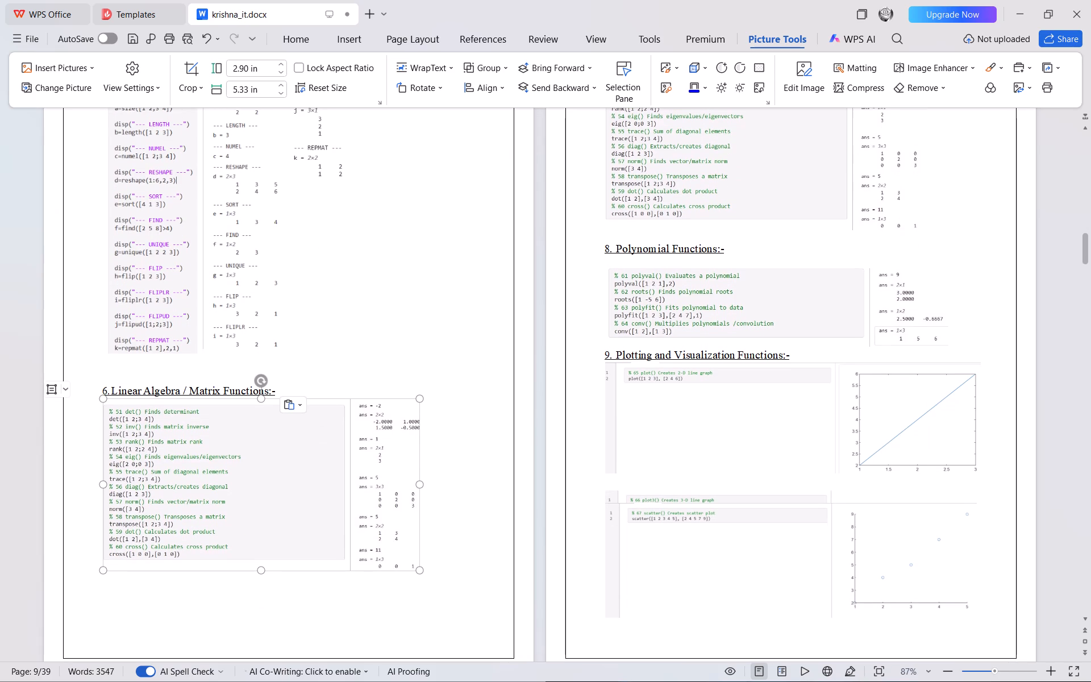
left_click(324, 490)
key("Delete")
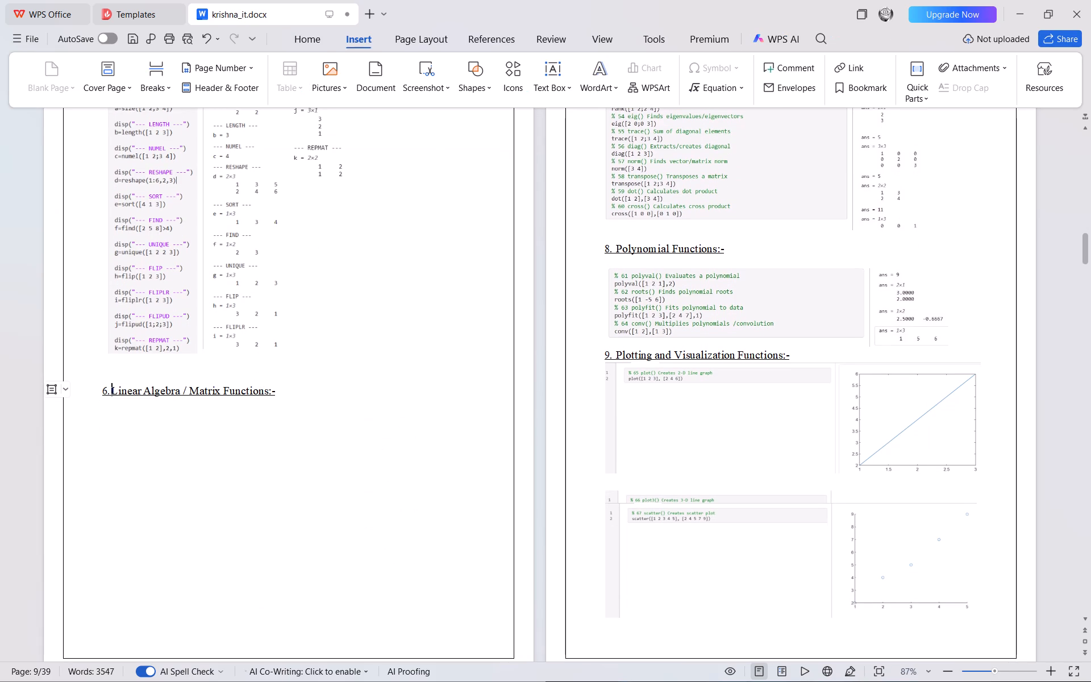
Start a new blank paragraph below the copied Linear Algebra / Matrix Functions heading.
left_click(294, 386)
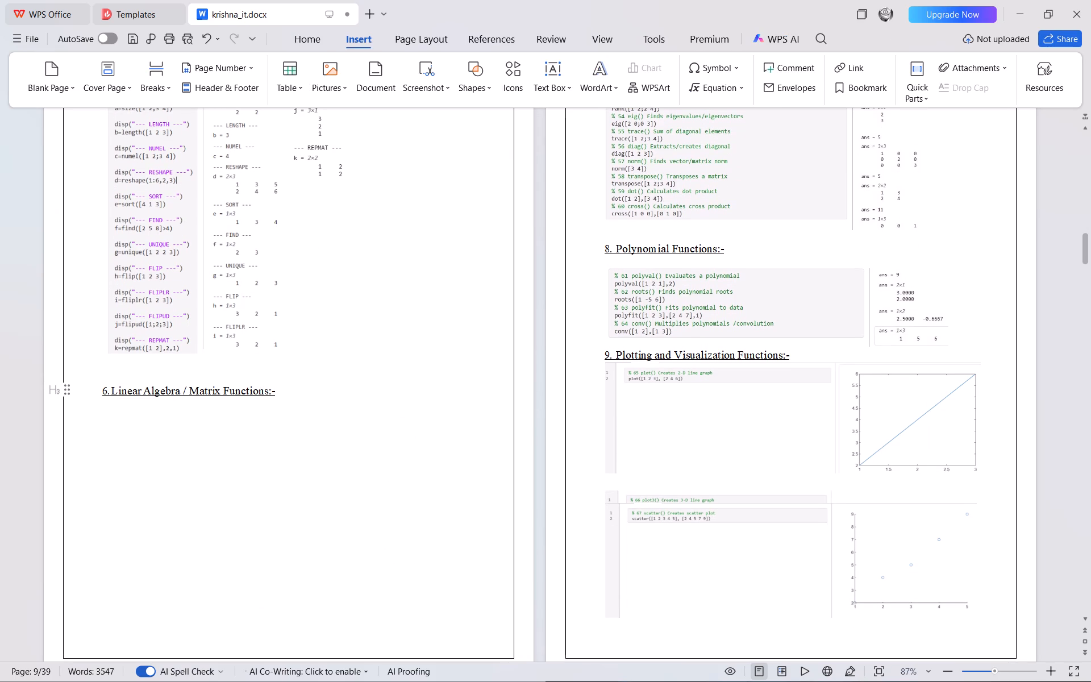
key("Return")
key("Return")
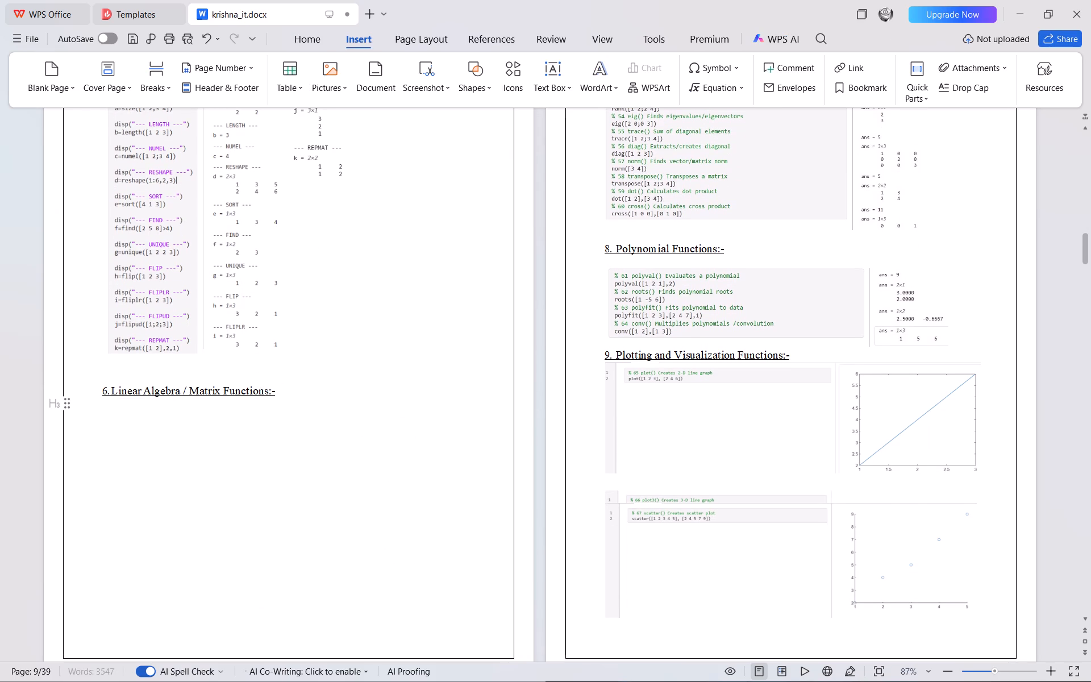
scroll(294, 386, "up", 2)
scroll(294, 386, "down", 3)
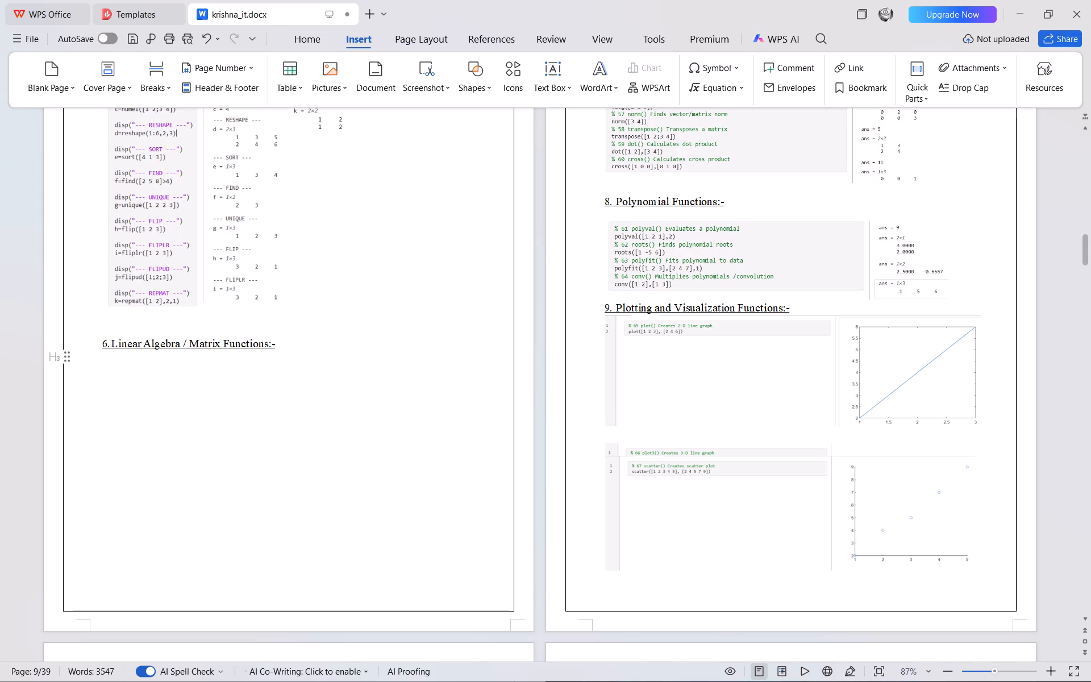
Snip the Linear Algebra / Matrix Functions code and output from krishnamatlab in Chrome and paste it under heading 6 in krishna_it.docx.
left_click(613, 671)
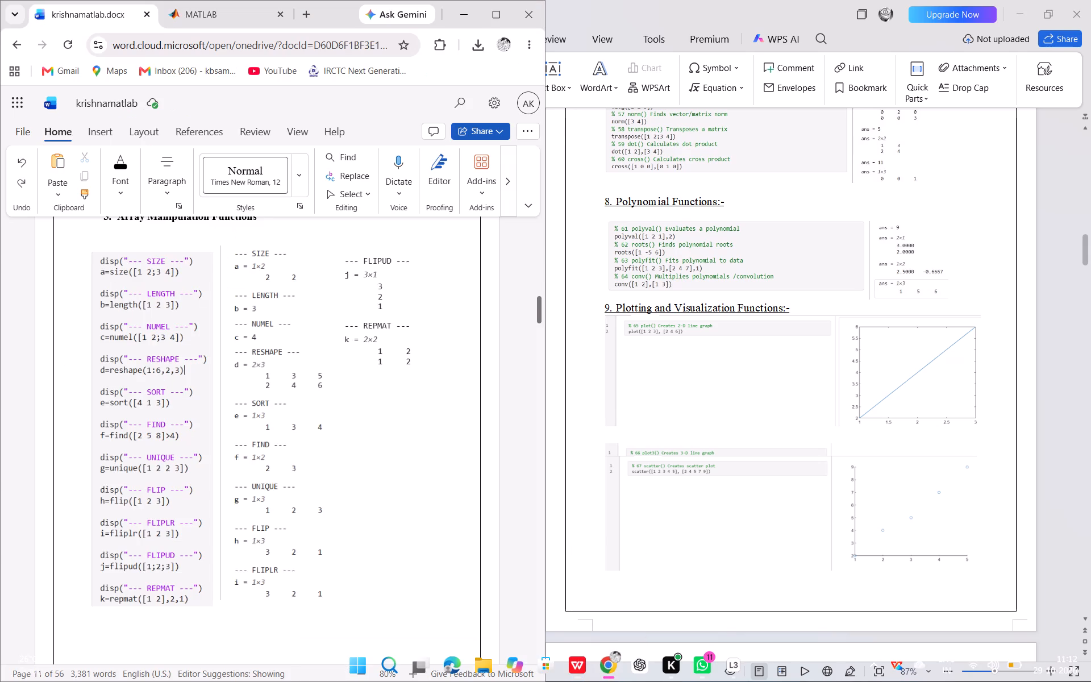
scroll(397, 565, "down", 5)
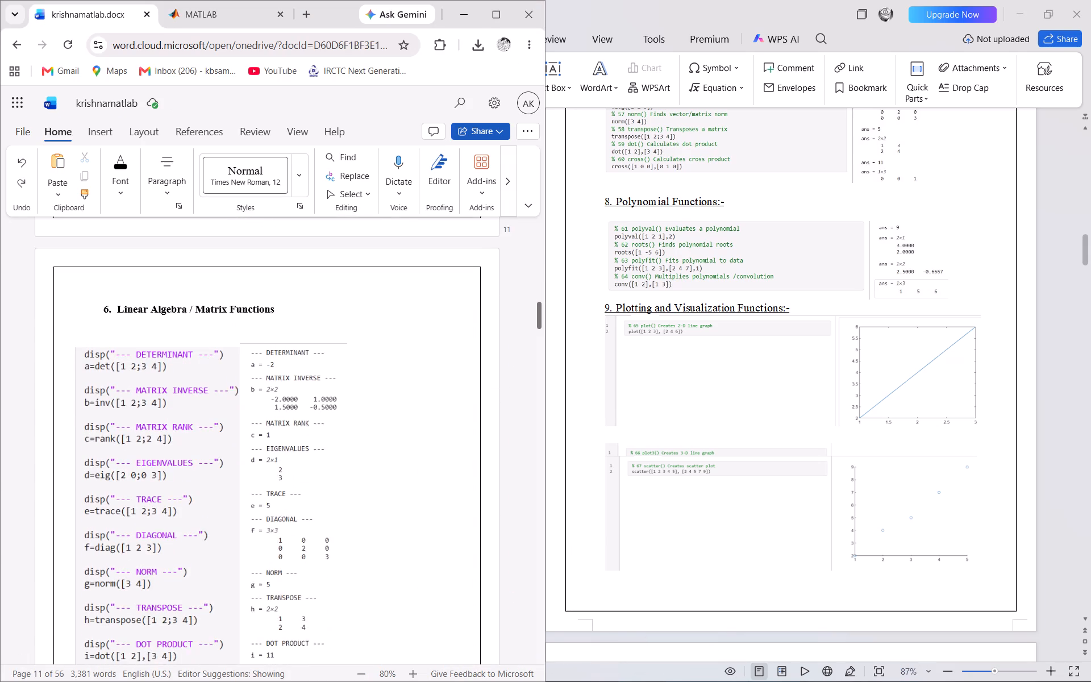
scroll(397, 565, "down", 2)
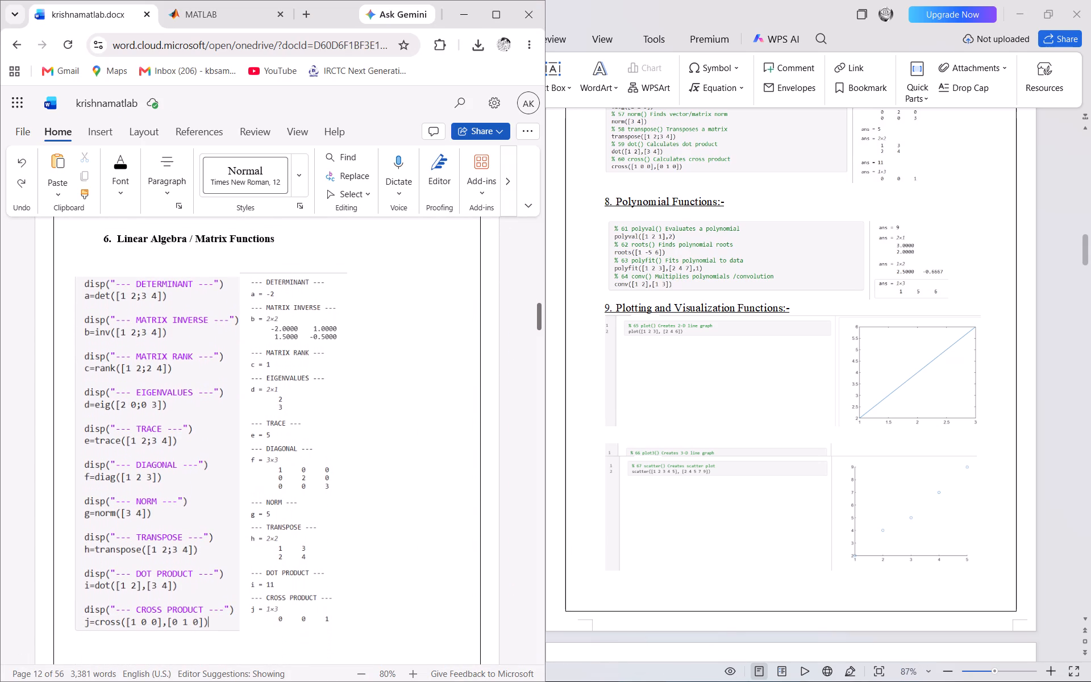
key("shift+super+s")
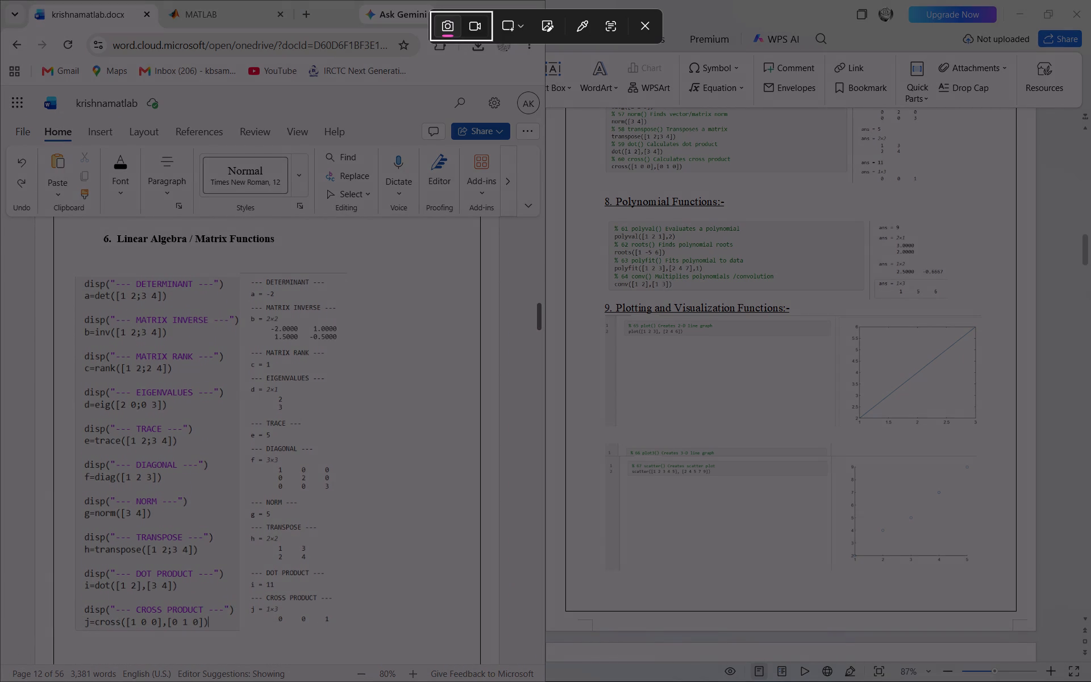
left_click_drag(73, 271, 349, 631)
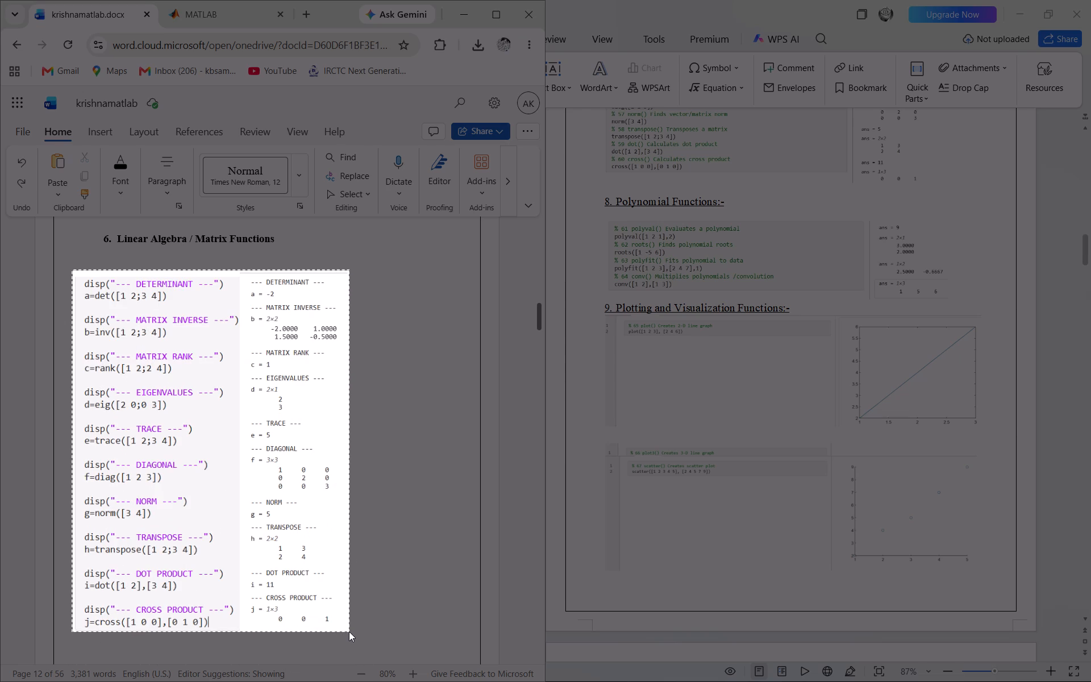
left_click_drag(349, 631, 355, 634)
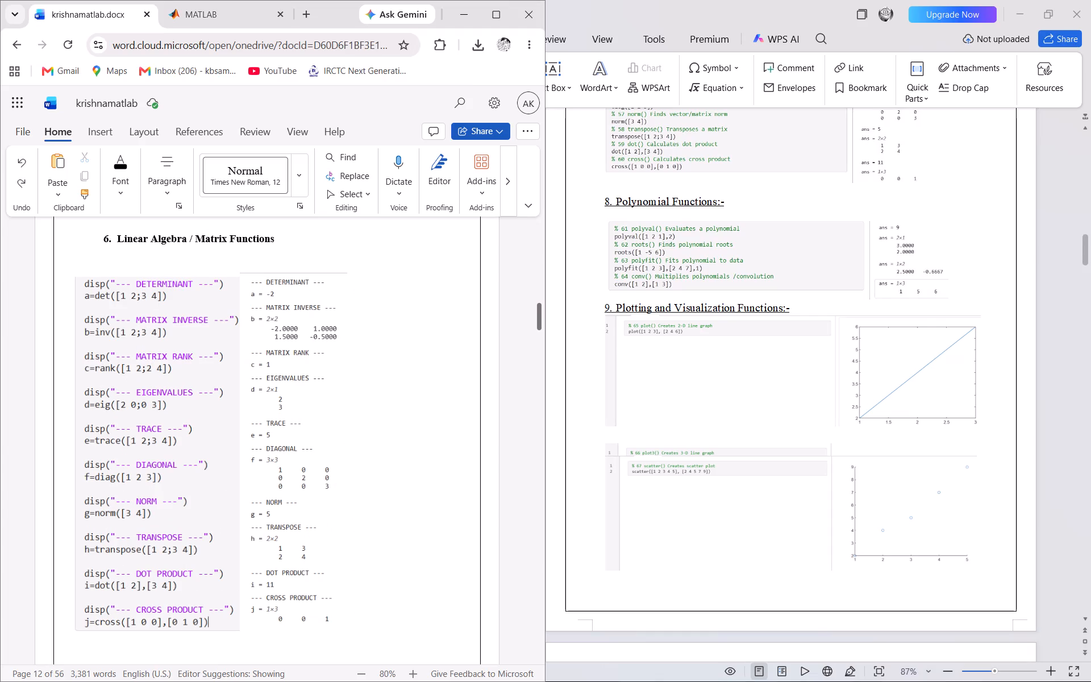
left_click(477, 9)
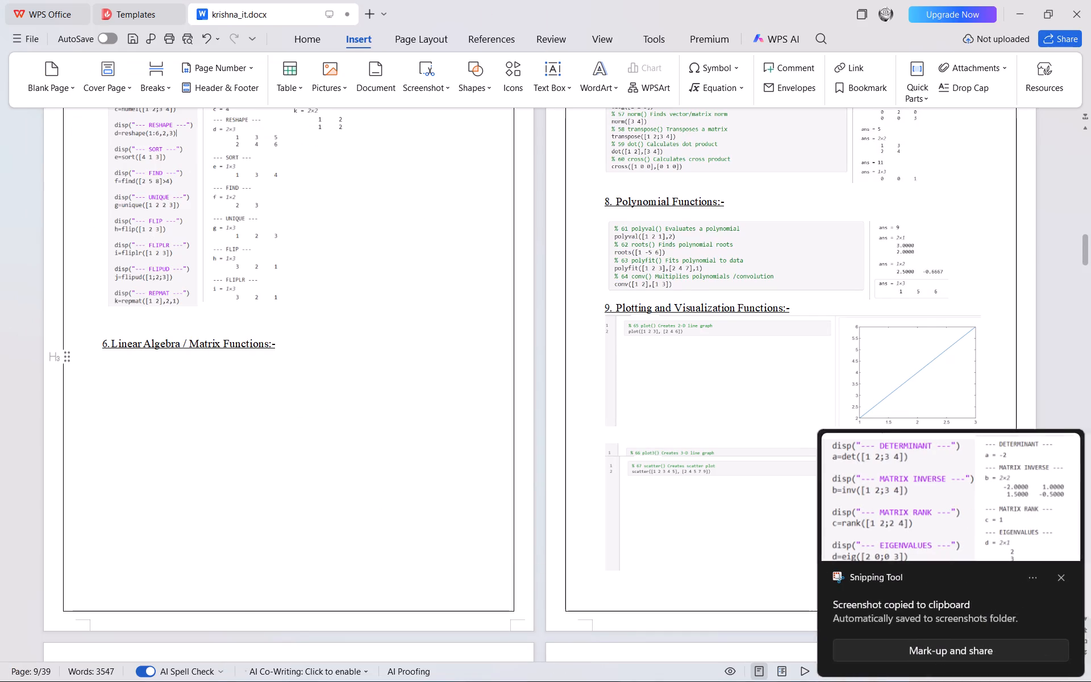
key("ctrl+v")
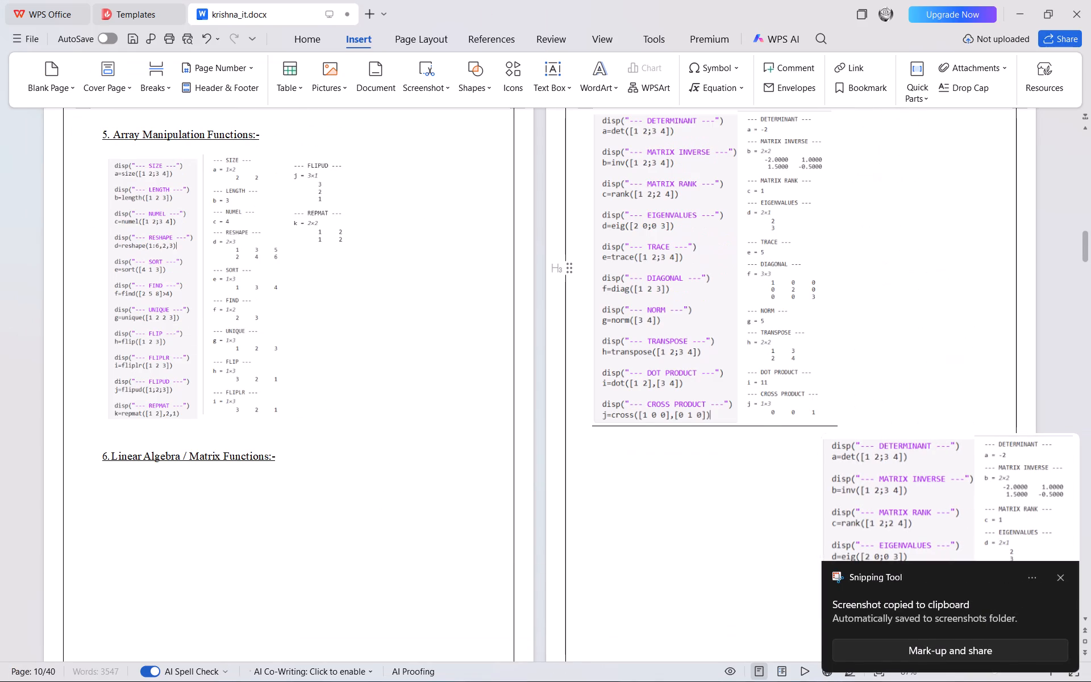
Shrink the pasted Linear Algebra screenshot proportionally to about 4.02 in high by 3.12 in wide.
scroll(286, 436, "up", 1)
left_click(757, 406)
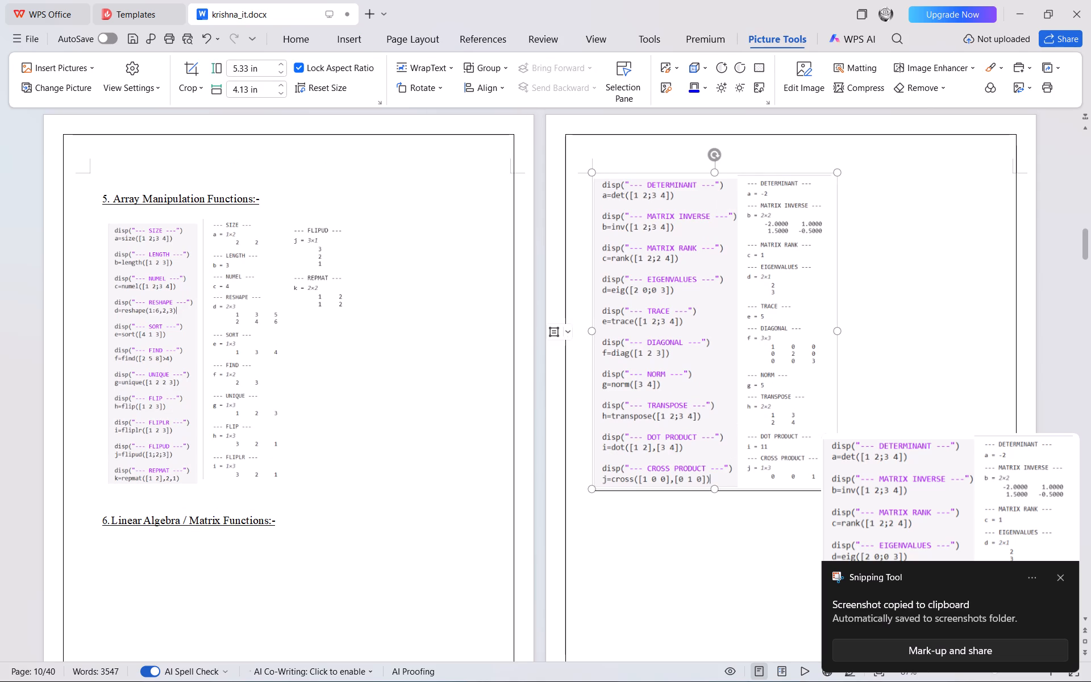
left_click_drag(590, 490, 650, 384)
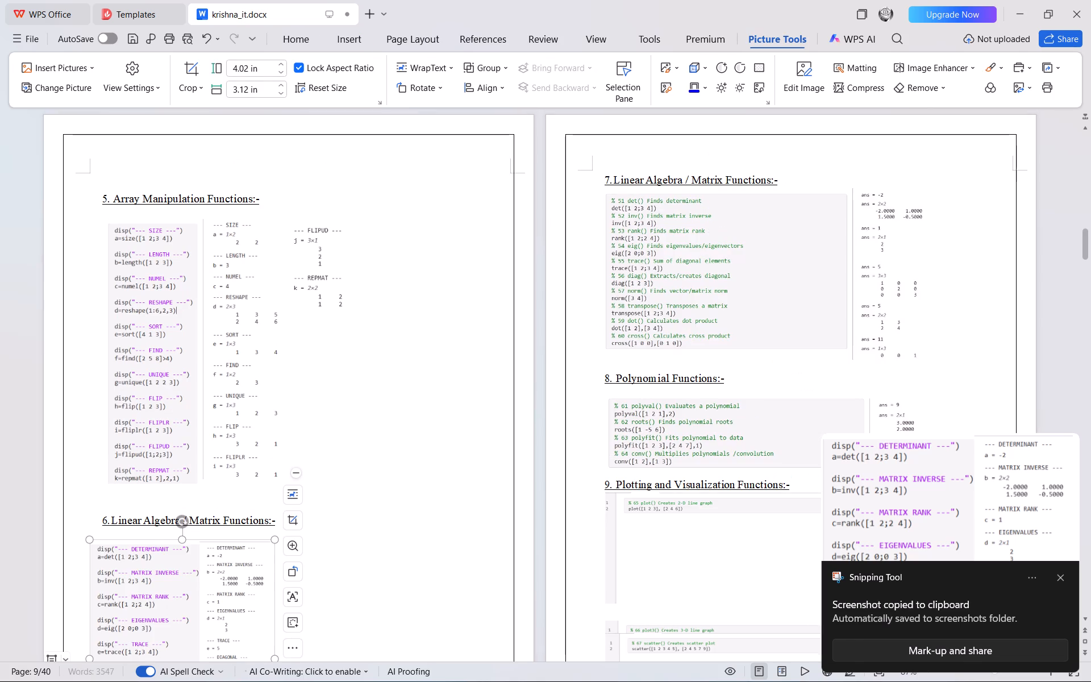
Reduce the blank space between the Array Manipulation picture and the Linear Algebra / Matrix Functions heading by one line.
scroll(455, 522, "down", 3)
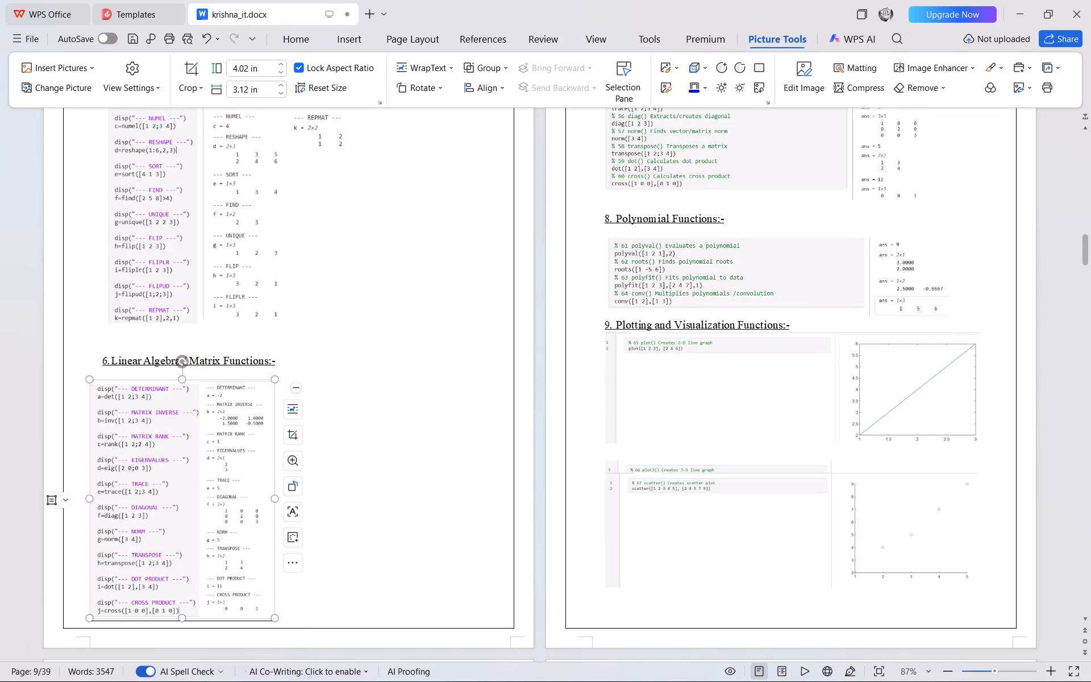
left_click(145, 340)
key("BackSpace")
key("BackSpace")
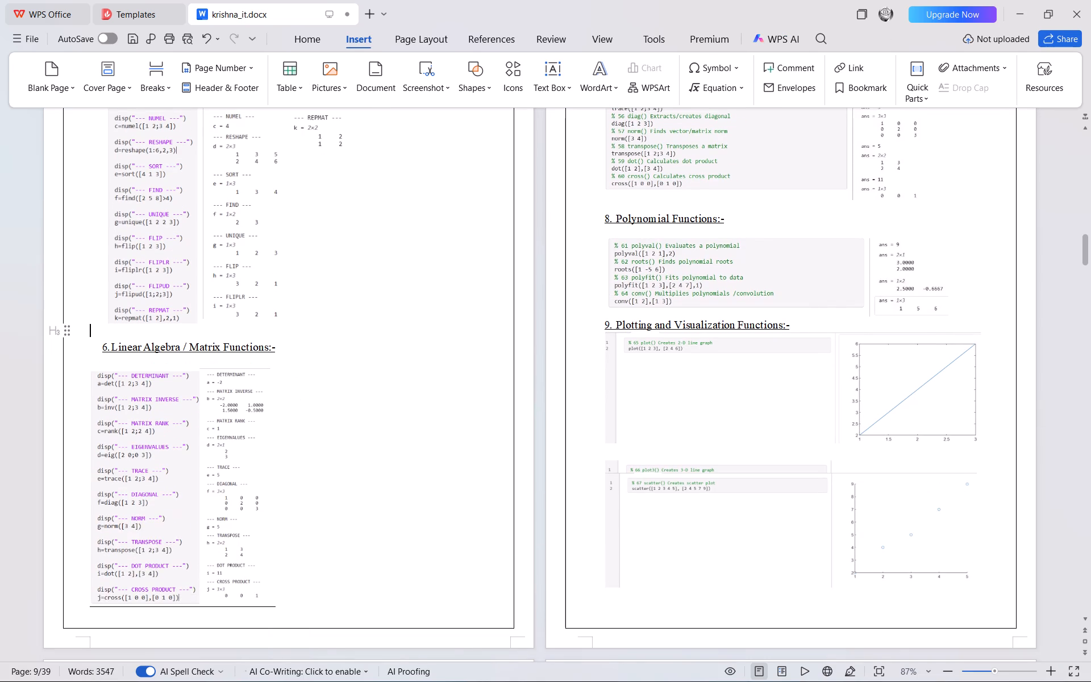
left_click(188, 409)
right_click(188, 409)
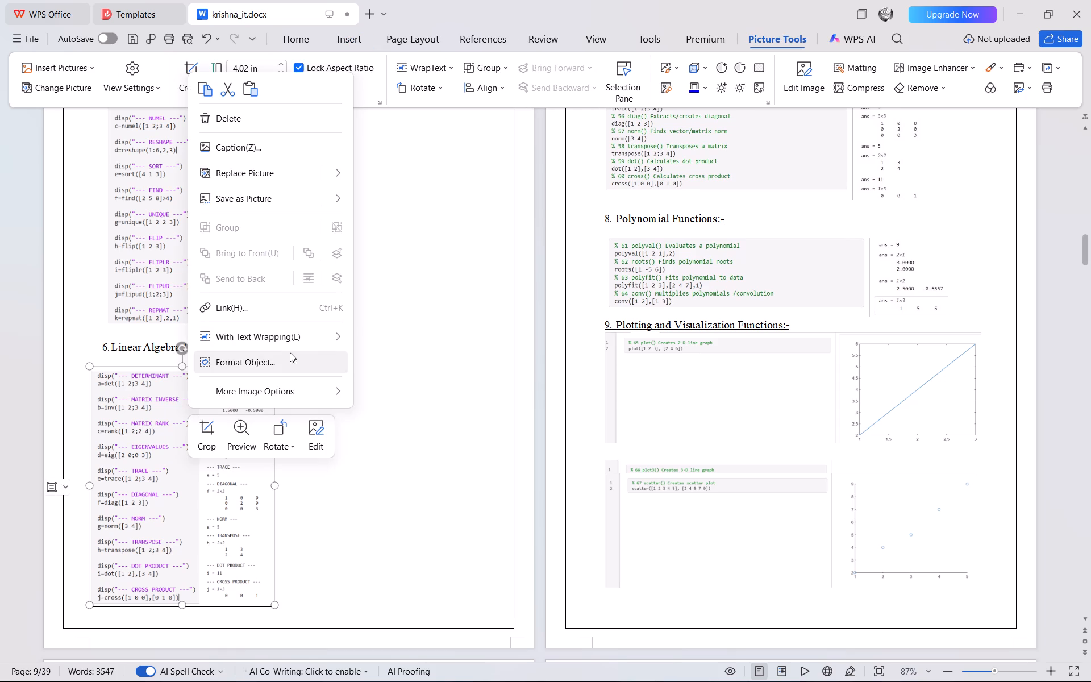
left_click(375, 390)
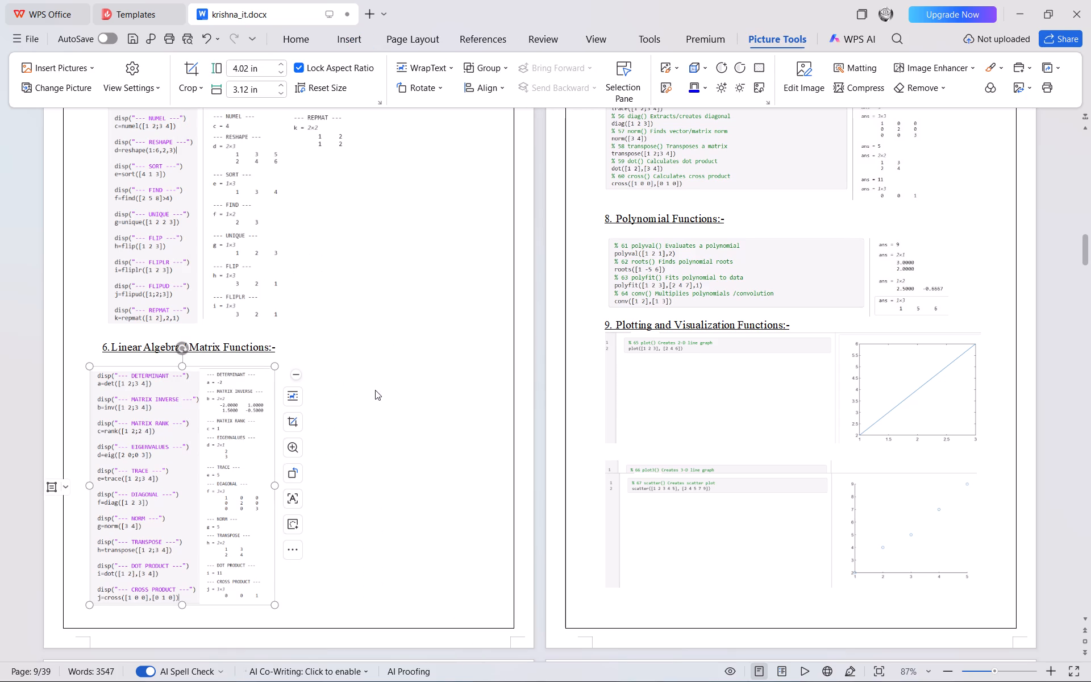
Move the new Linear Algebra screenshot slightly inward so it sits indented directly beneath the "6. Linear Algebra / Matrix Functions" heading.
left_click_drag(211, 431, 221, 417)
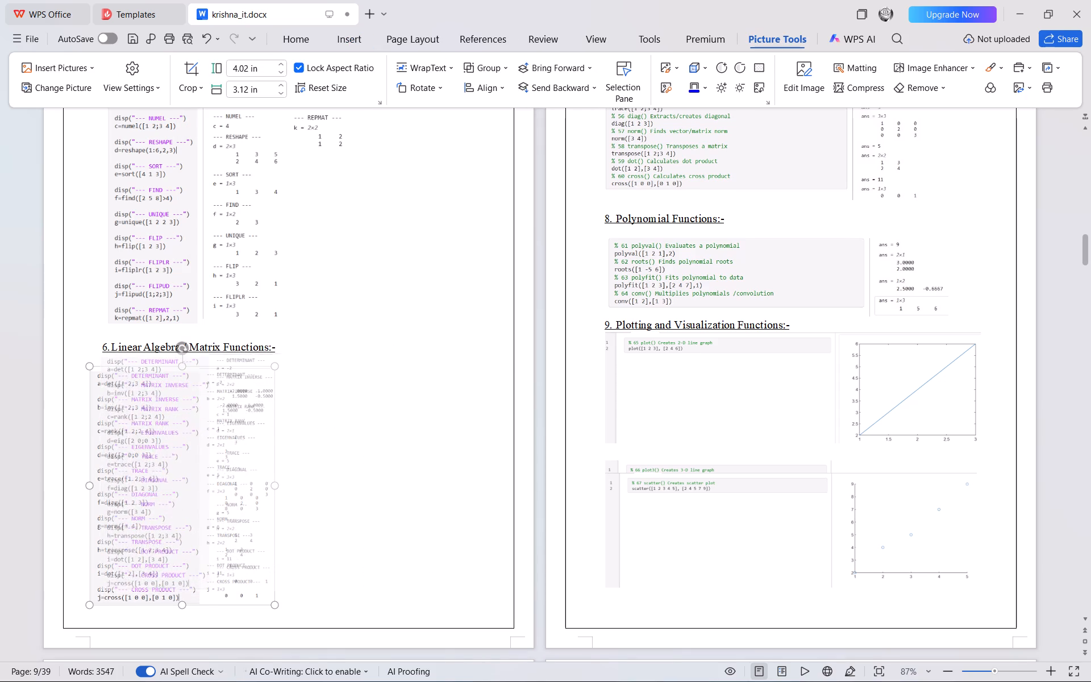
left_click_drag(223, 423, 223, 430)
left_click_drag(256, 443, 284, 446)
left_click(421, 301)
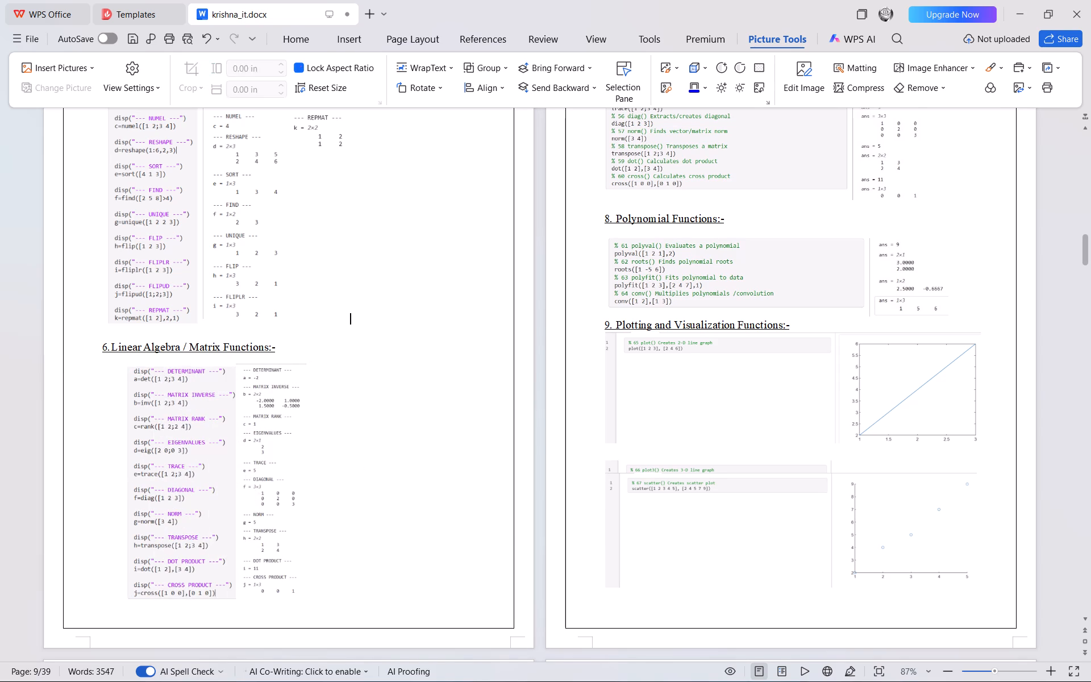
Delete the old Linear Algebra picture under the duplicate "7. Linear Algebra / Matrix Functions" heading.
scroll(421, 301, "up", 1)
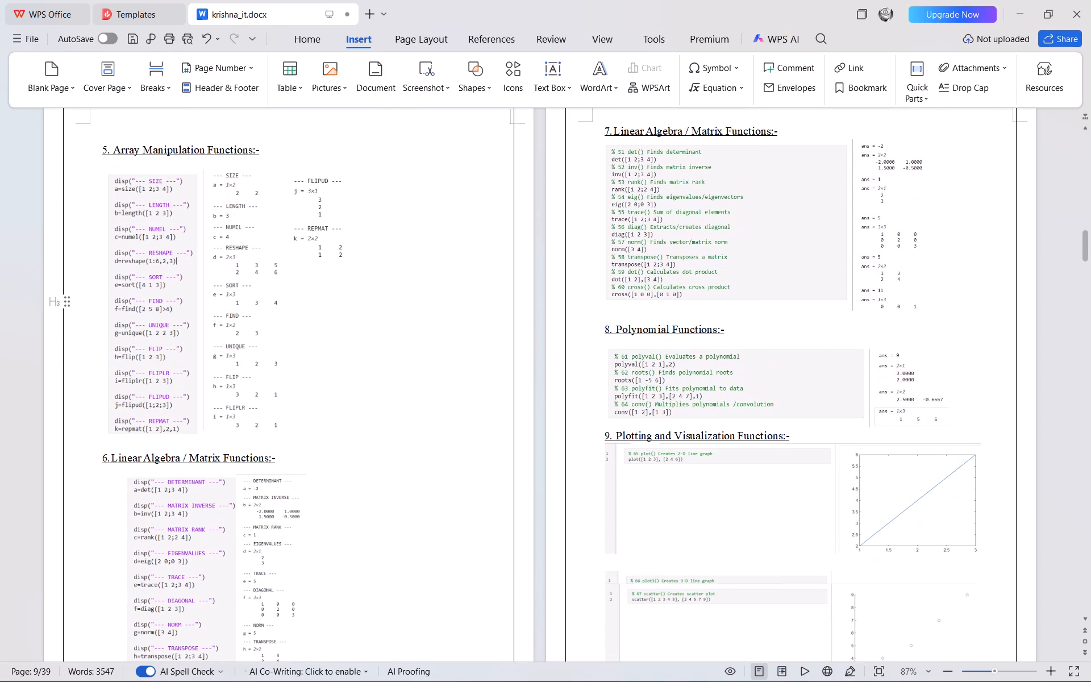
left_click(771, 215)
key("Delete")
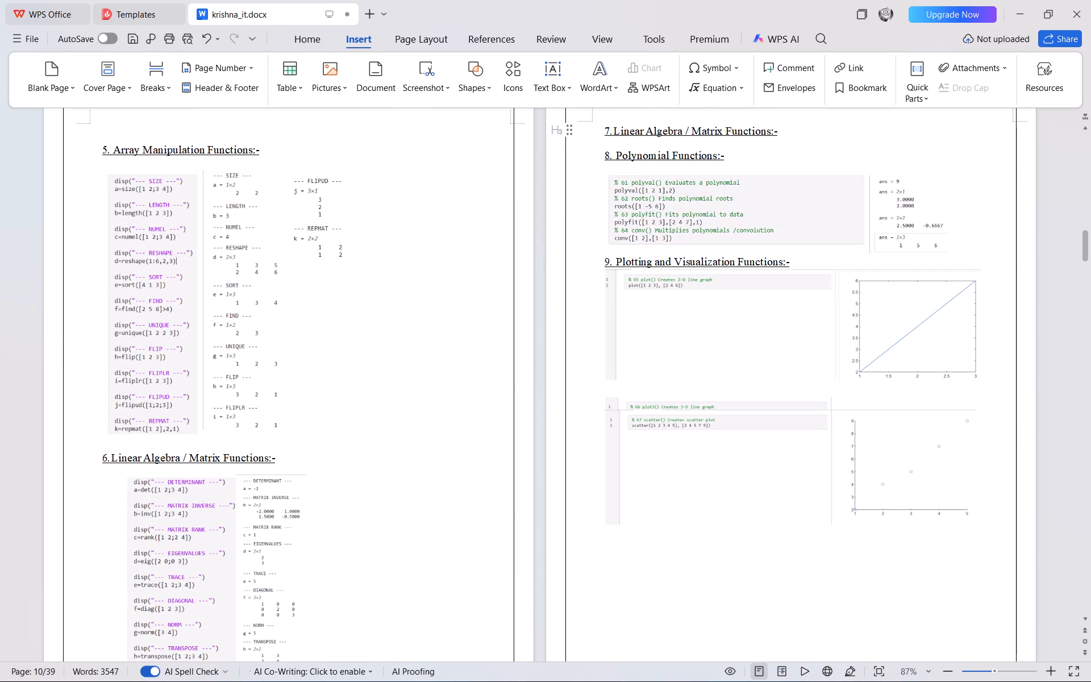
Insert an unnumbered blank paragraph below the duplicate "7. Linear Algebra / Matrix Functions" heading.
left_click(787, 132)
key("Return")
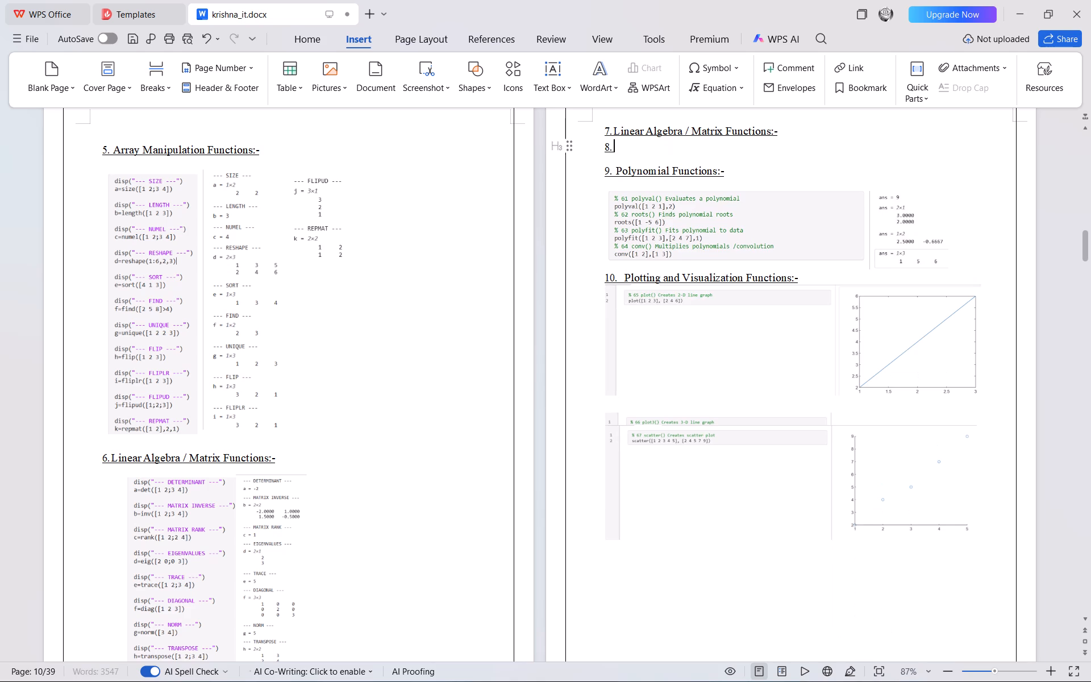
key("BackSpace")
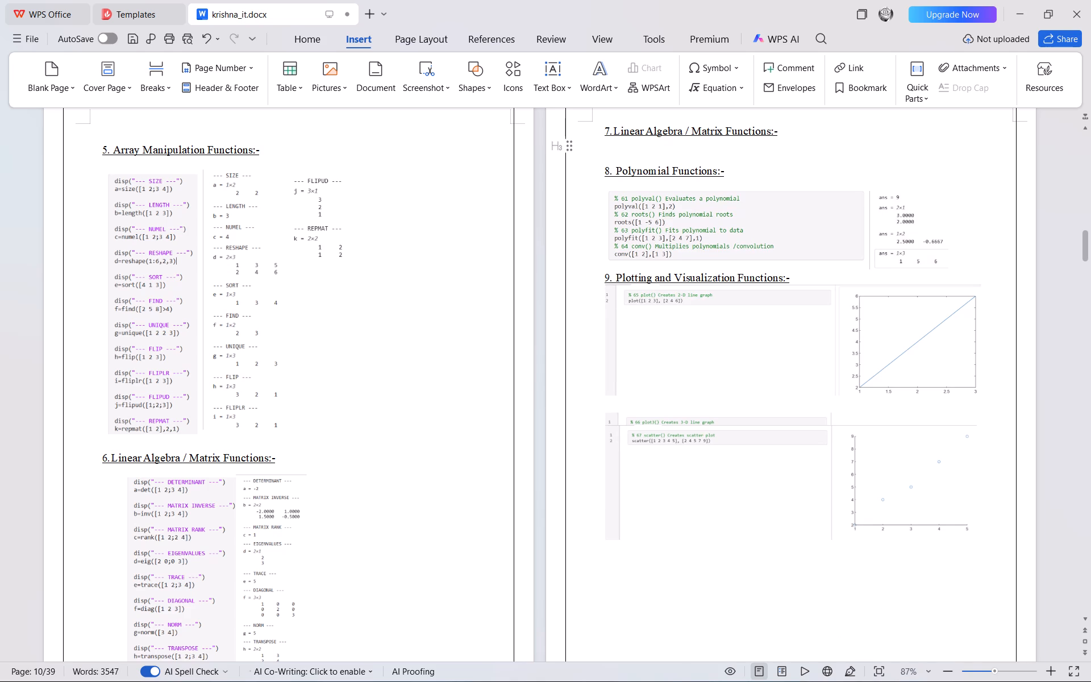
Switch to krishnamatlab in Chrome and go to section 7, Polynomial Functions.
left_click(601, 670)
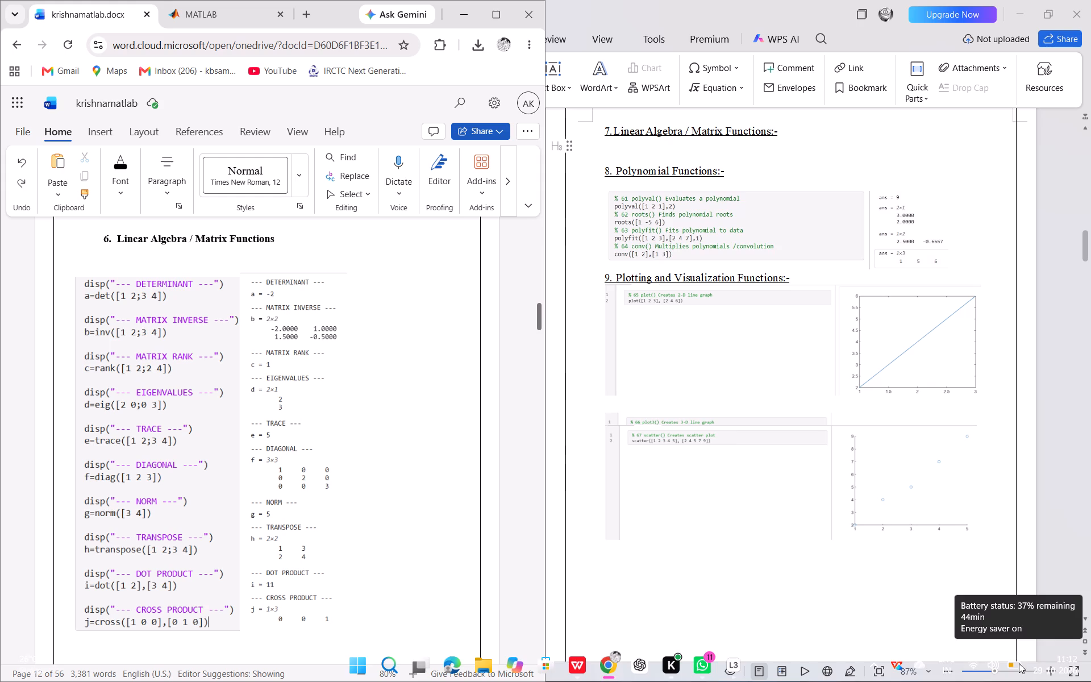
scroll(351, 452, "down", 4)
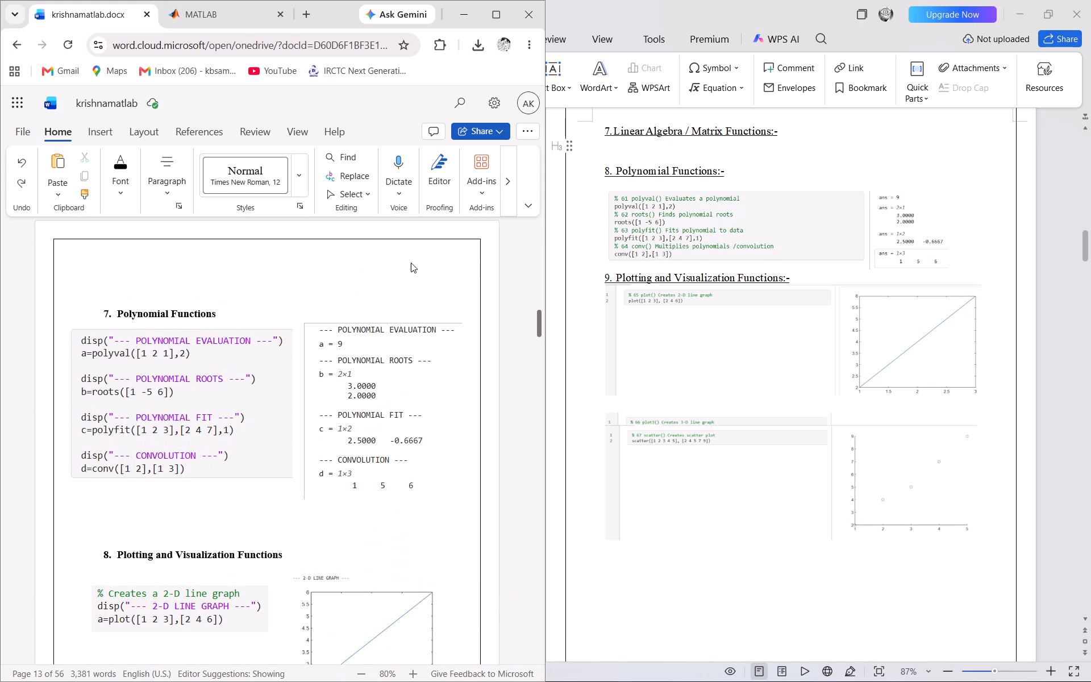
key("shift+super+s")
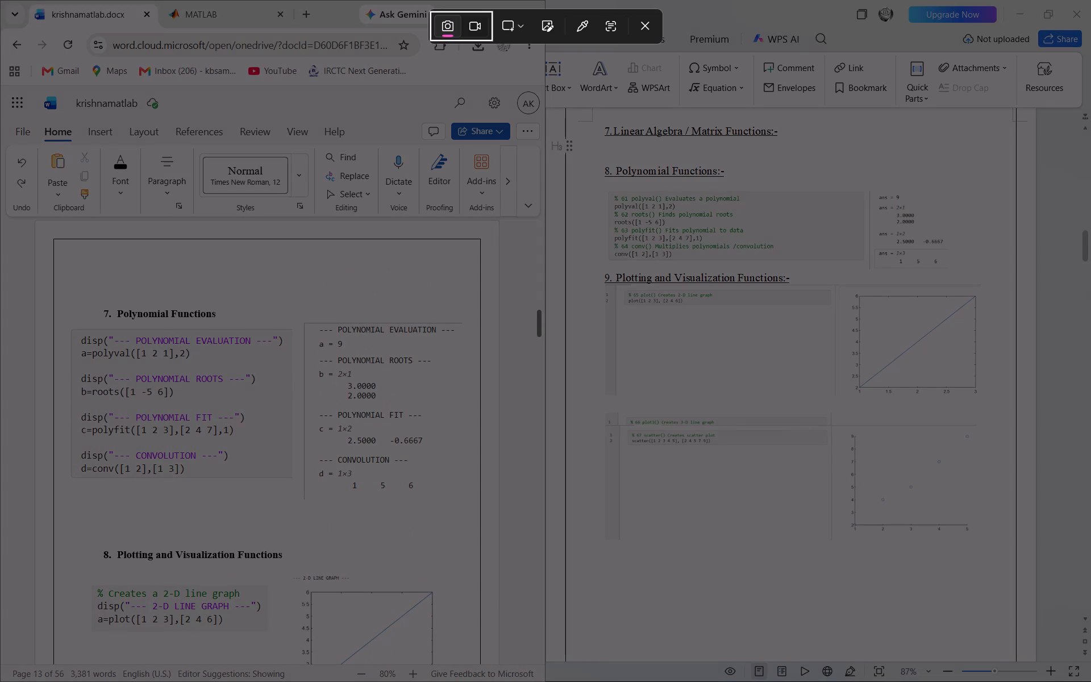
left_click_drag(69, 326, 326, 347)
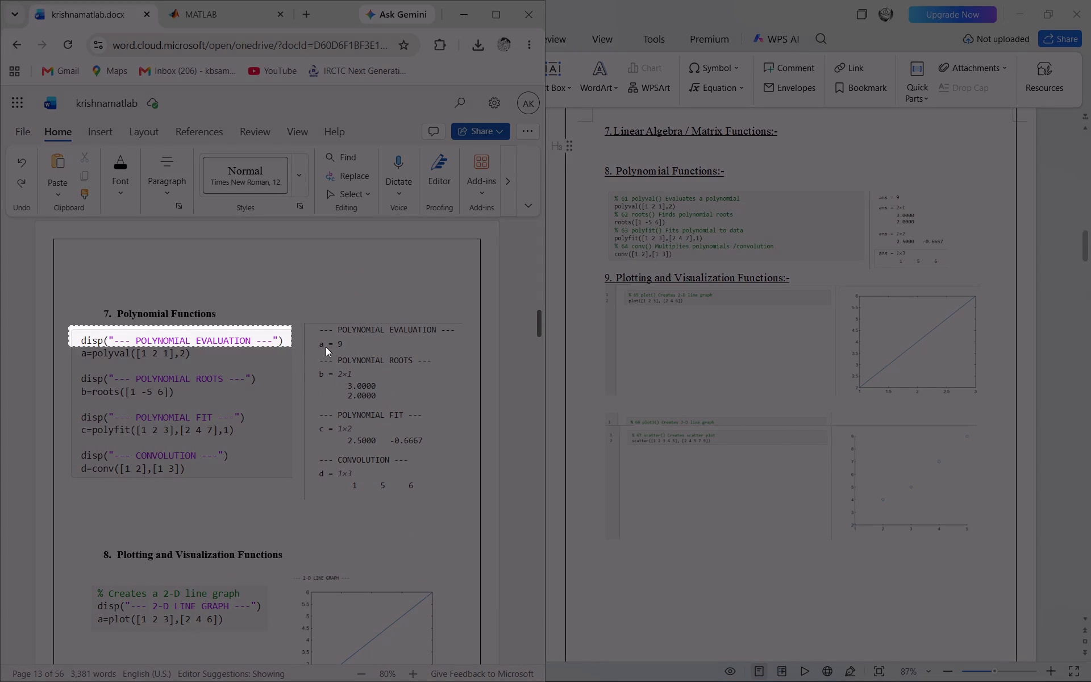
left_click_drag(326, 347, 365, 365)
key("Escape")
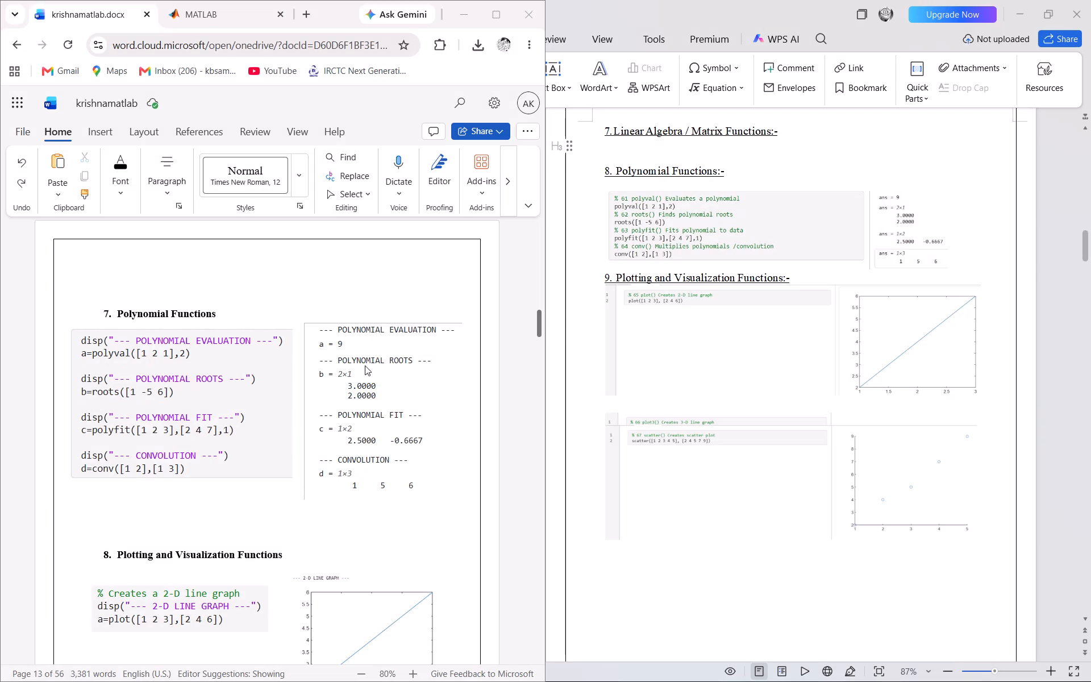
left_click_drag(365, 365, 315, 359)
Snip the Polynomial Functions code and output together, from Polynomial Evaluation through Convolution.
key("shift+super+s")
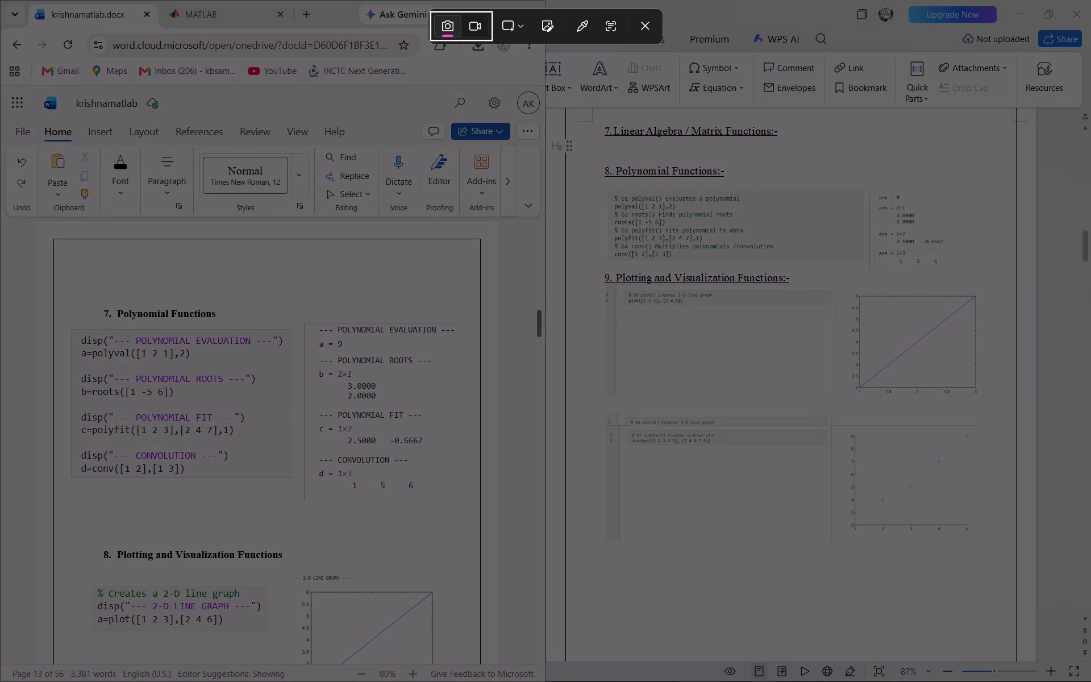
left_click_drag(70, 322, 451, 481)
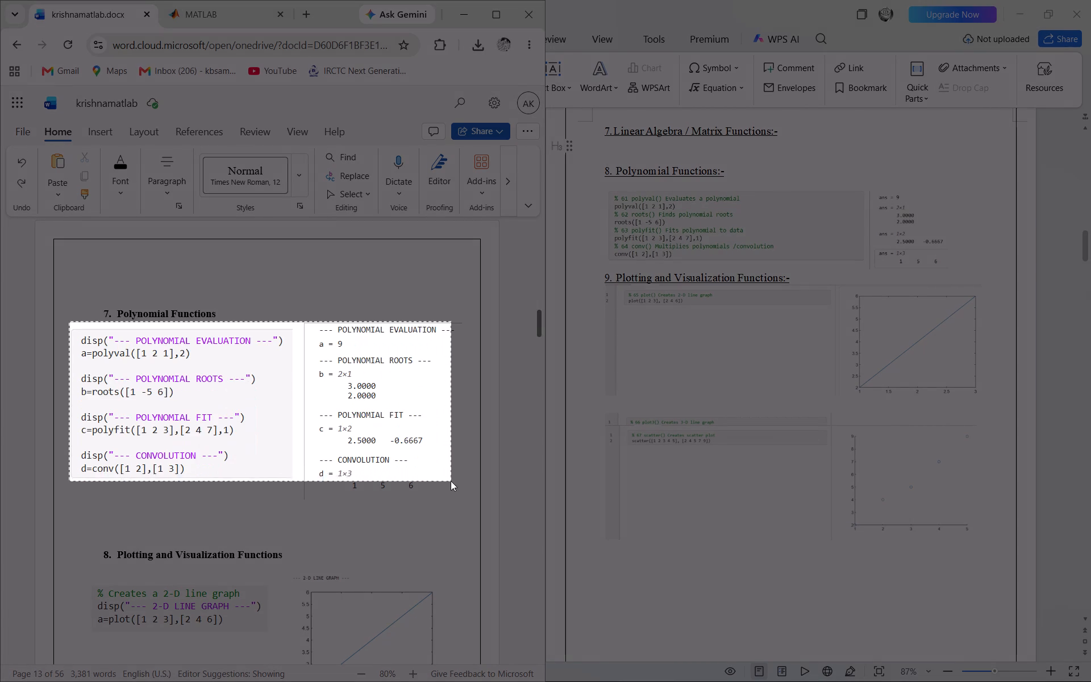
left_click_drag(451, 481, 453, 494)
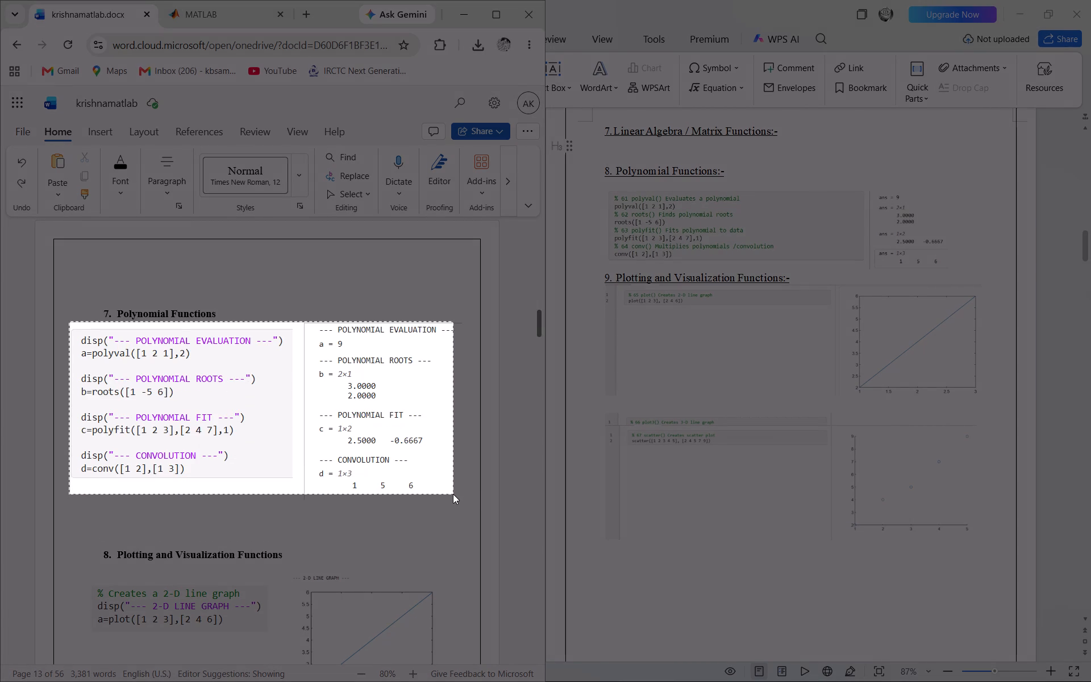
left_click_drag(453, 494, 463, 496)
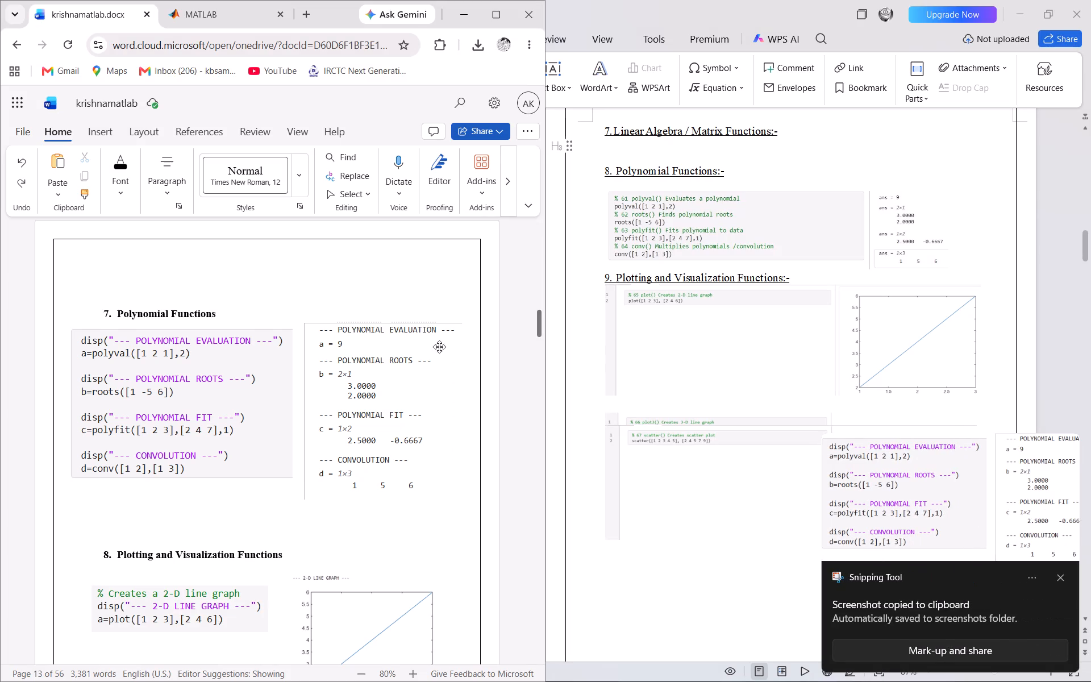
Return to the maximized krishna_it.docx in WPS Office and look over the function sections around headings 5 to 9.
scroll(399, 377, "up", 5)
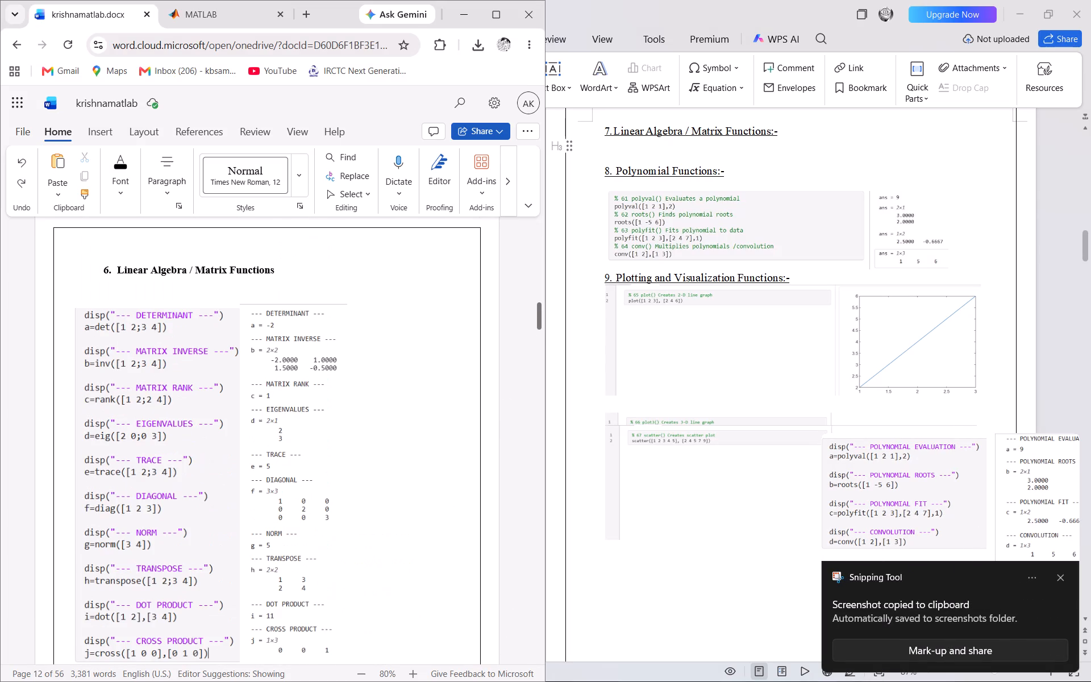
scroll(631, 372, "up", 3)
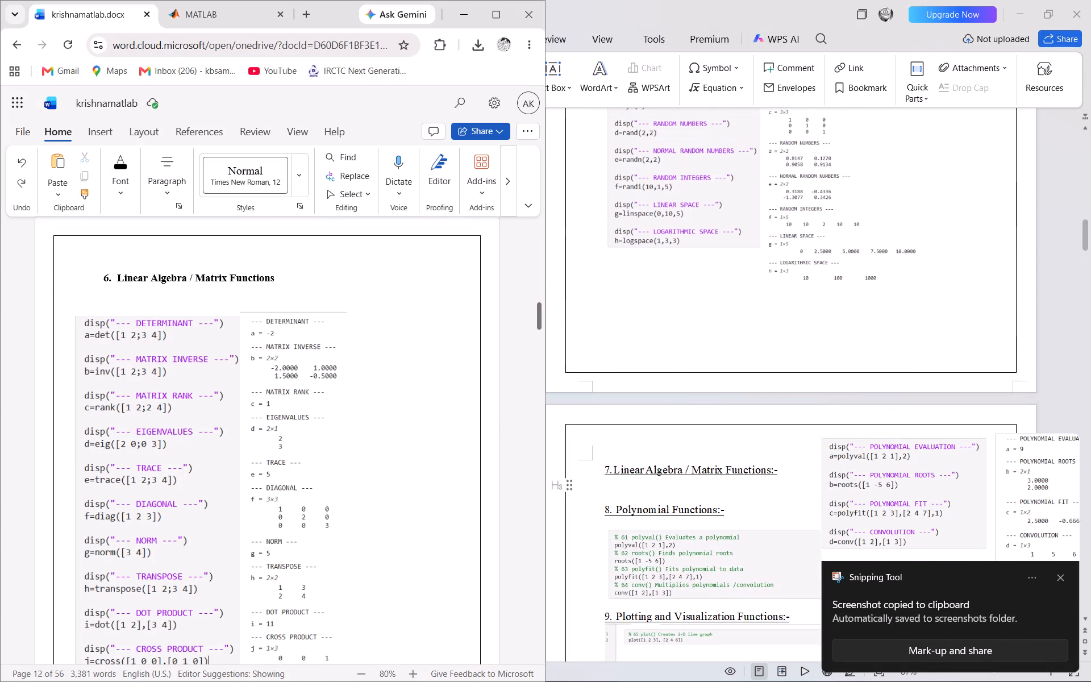
scroll(631, 372, "up", 3)
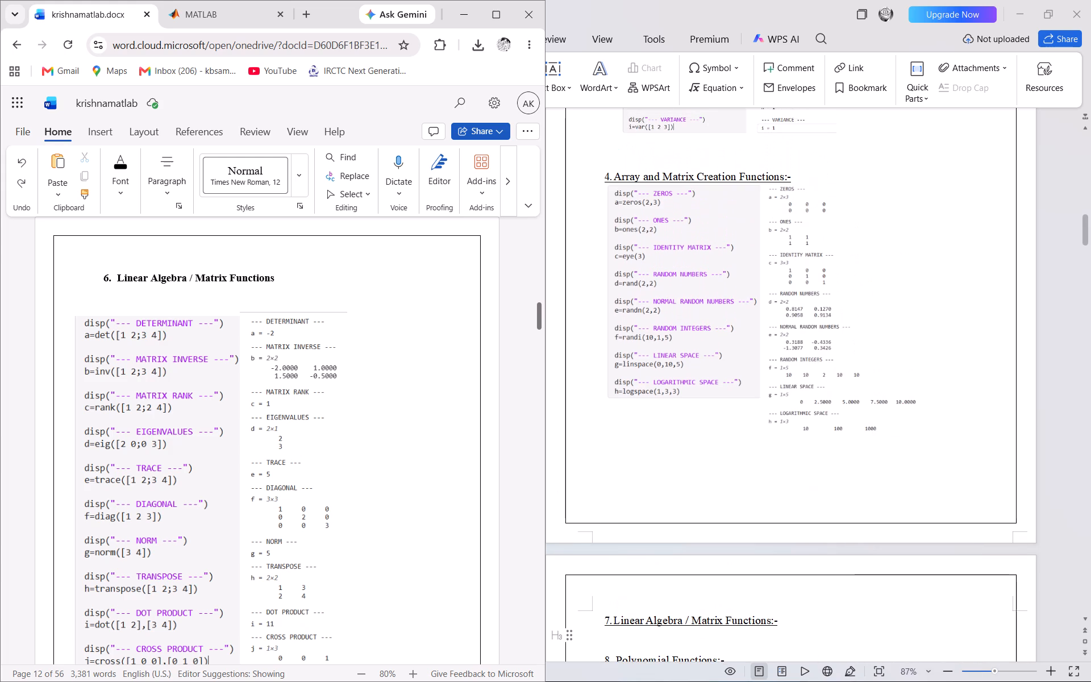
scroll(644, 431, "up", 3)
scroll(644, 431, "down", 7)
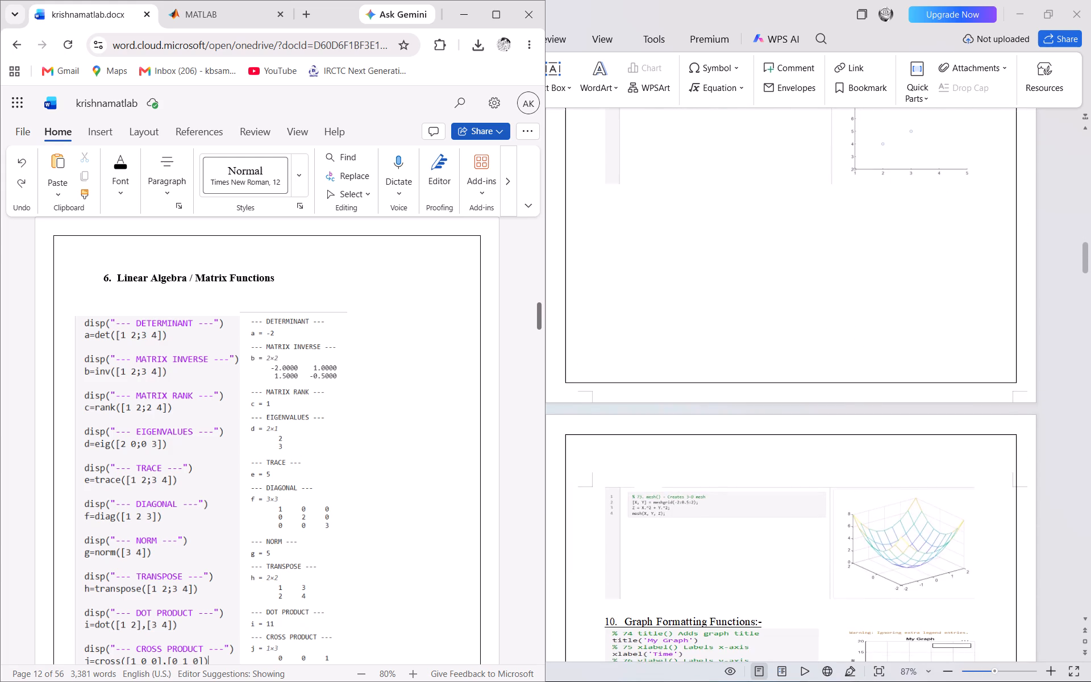
scroll(644, 431, "down", 1)
left_click(1050, 14)
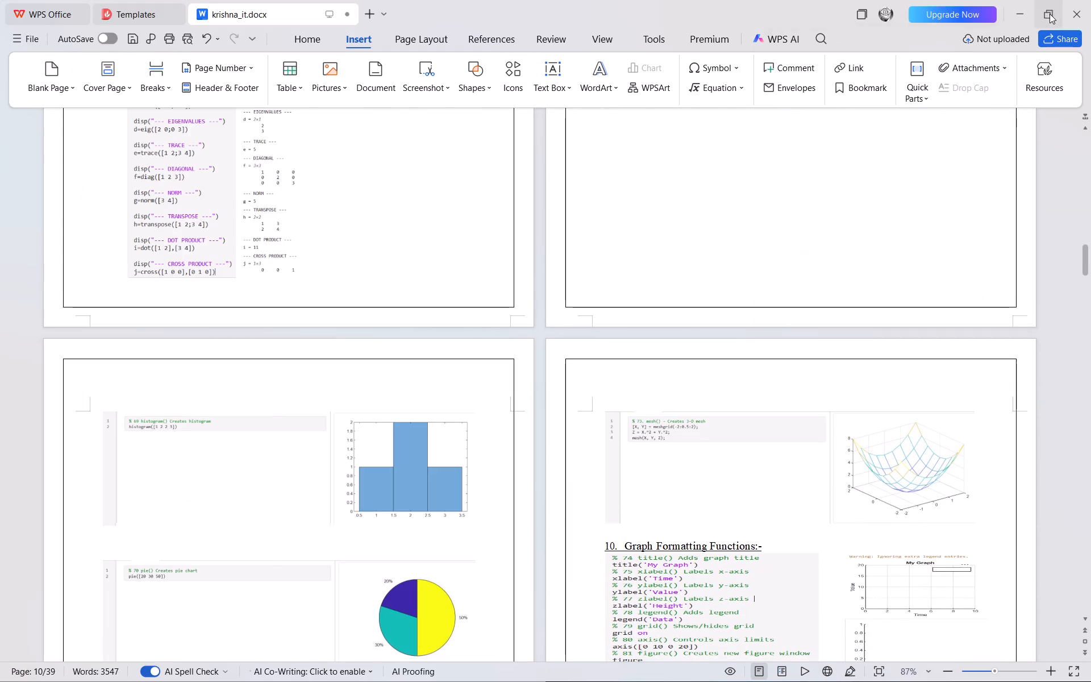
scroll(721, 287, "up", 3)
scroll(721, 287, "down", 2)
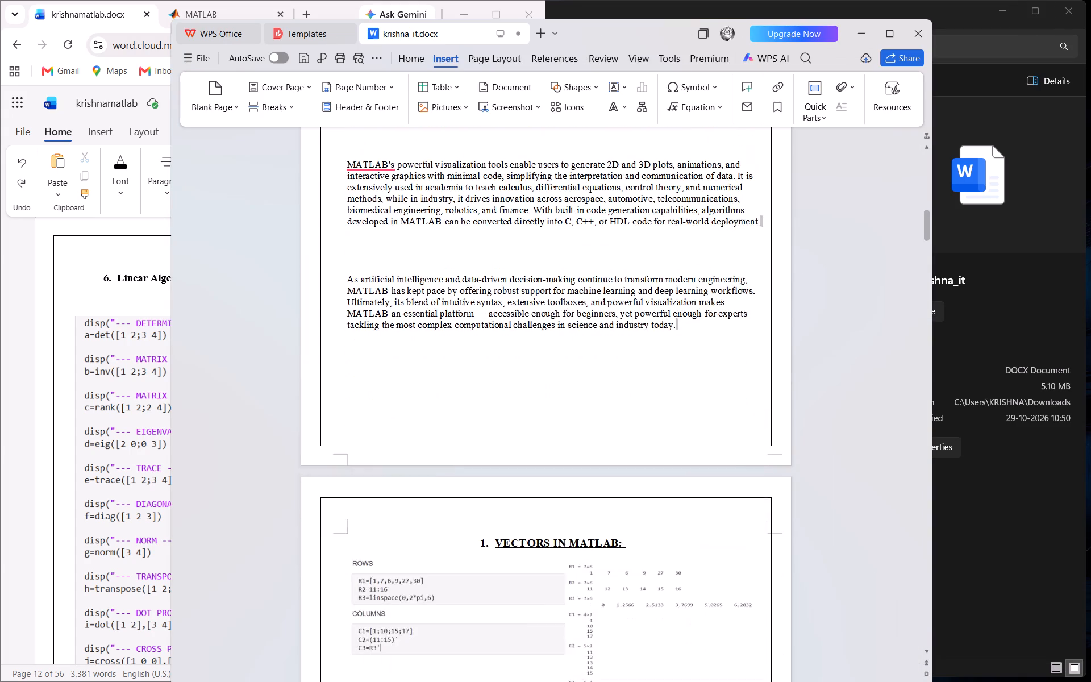
scroll(721, 287, "down", 3)
left_click(897, 36)
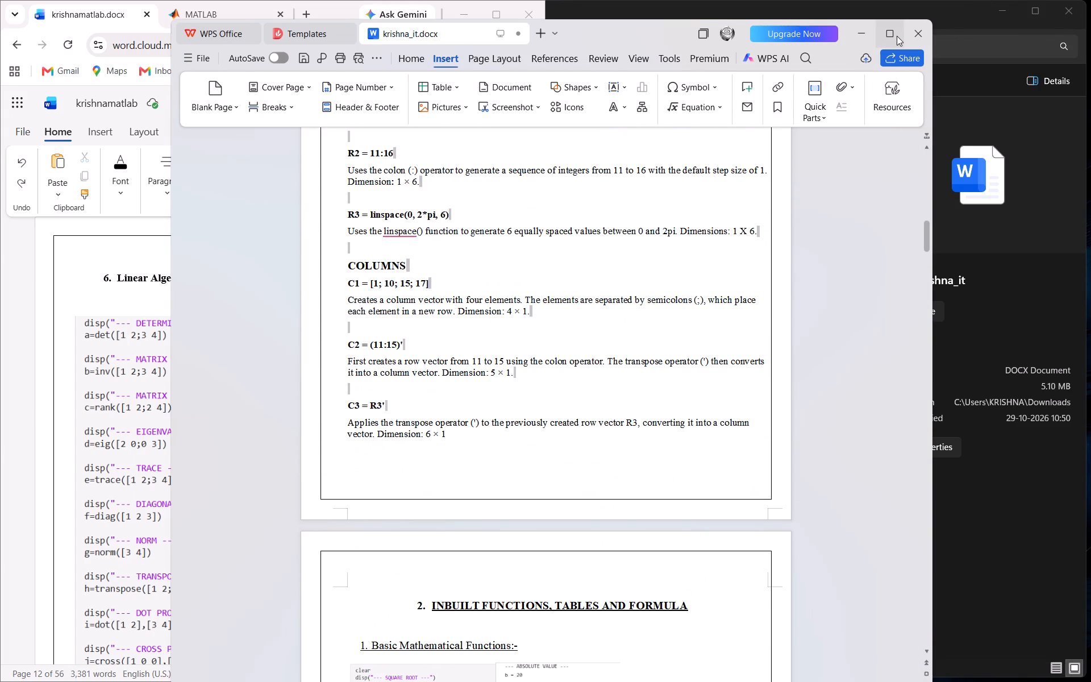
scroll(590, 485, "down", 5)
scroll(590, 485, "up", 3)
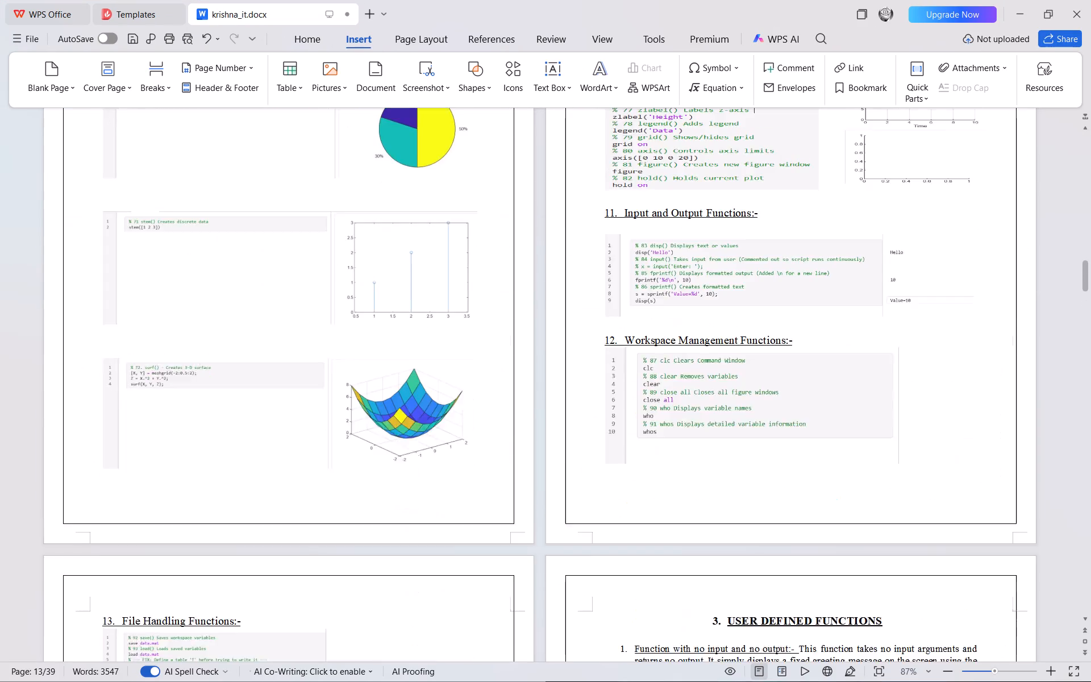
scroll(590, 485, "up", 6)
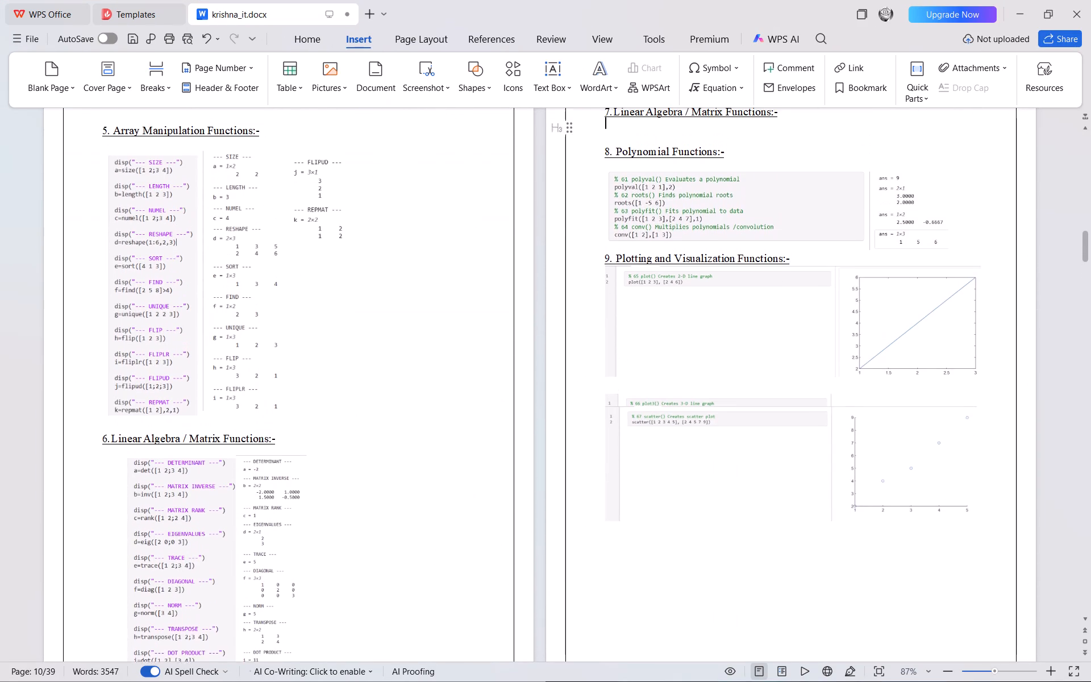
scroll(590, 485, "up", 1)
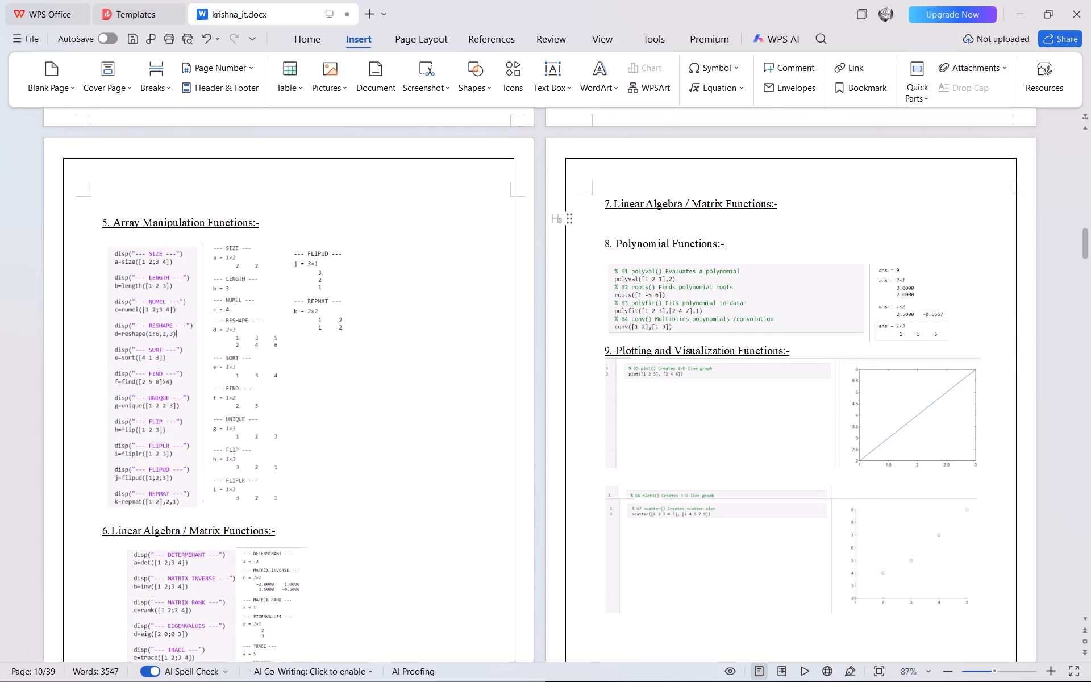
scroll(503, 468, "up", 3)
scroll(503, 468, "down", 3)
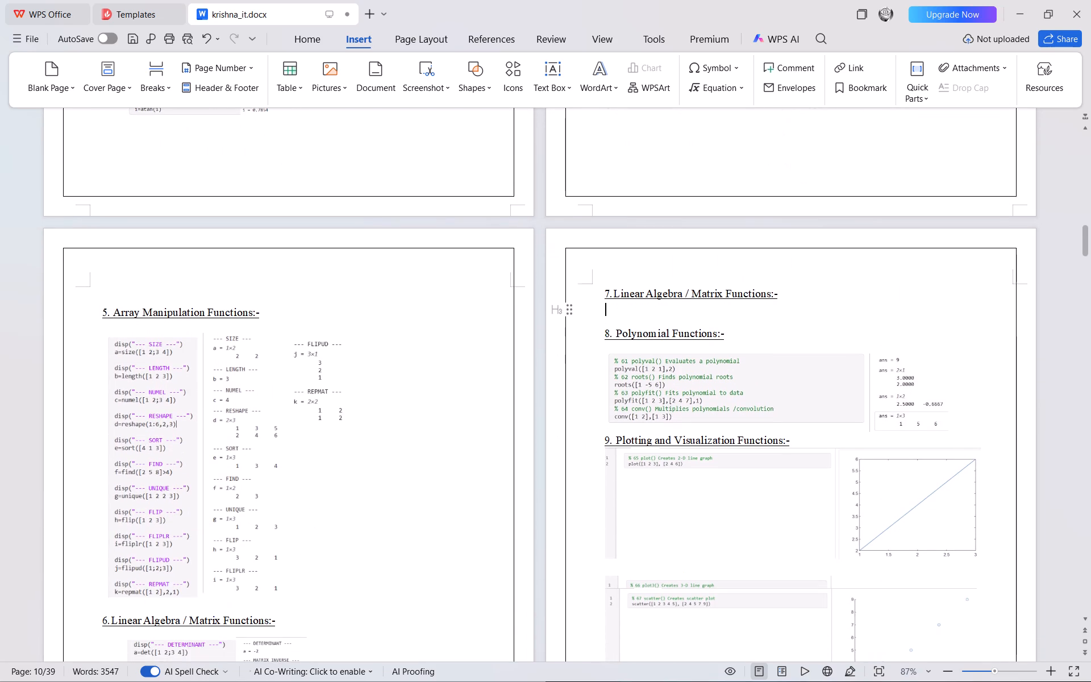
scroll(503, 468, "down", 2)
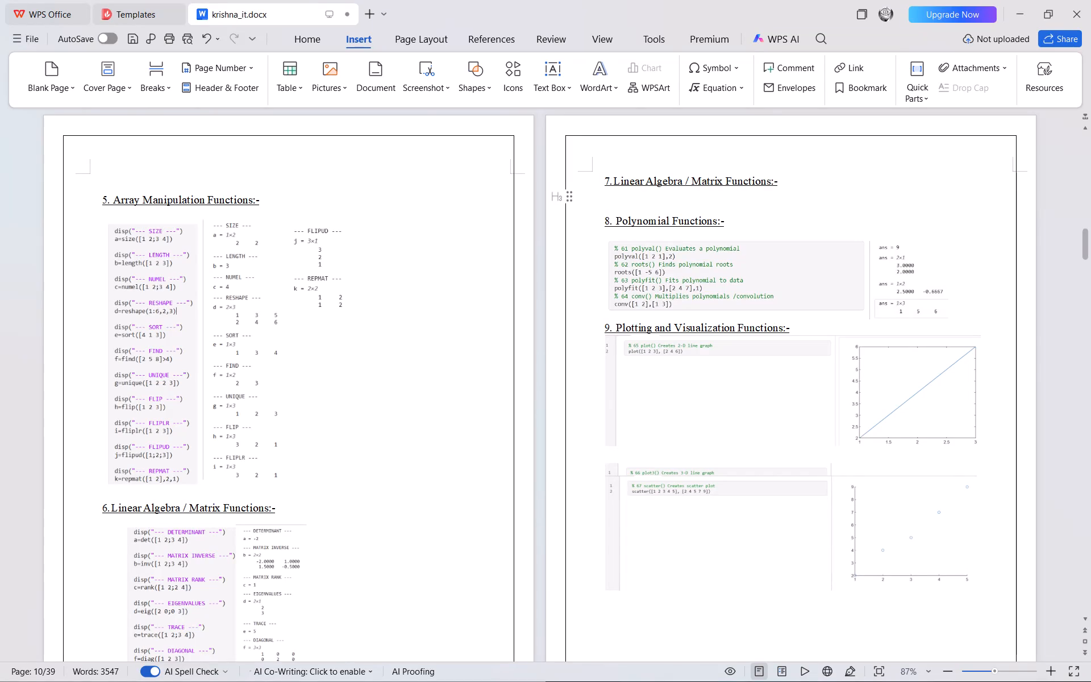
Delete the duplicate "7. Linear Algebra / Matrix Functions" heading above Polynomial Functions.
left_click_drag(786, 181, 596, 180)
key("BackSpace")
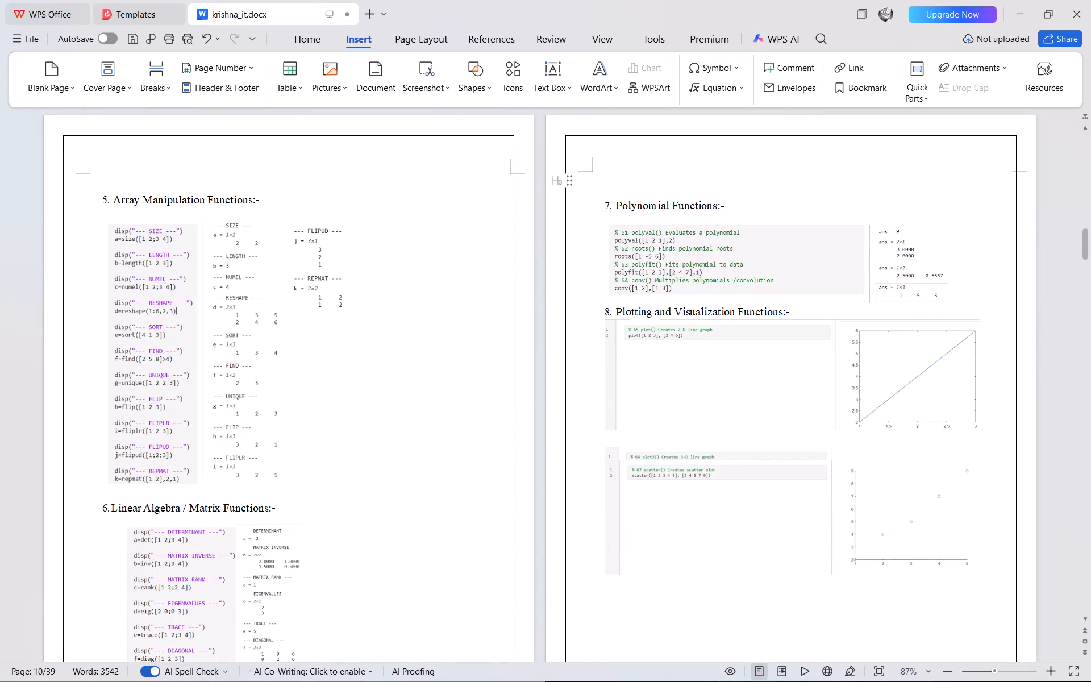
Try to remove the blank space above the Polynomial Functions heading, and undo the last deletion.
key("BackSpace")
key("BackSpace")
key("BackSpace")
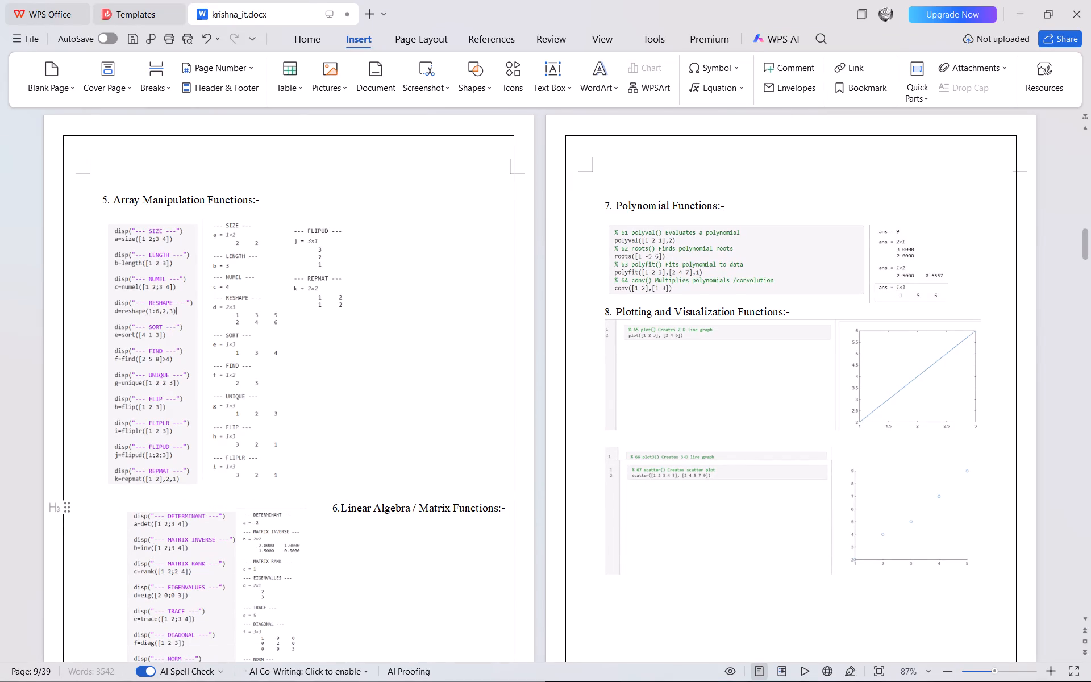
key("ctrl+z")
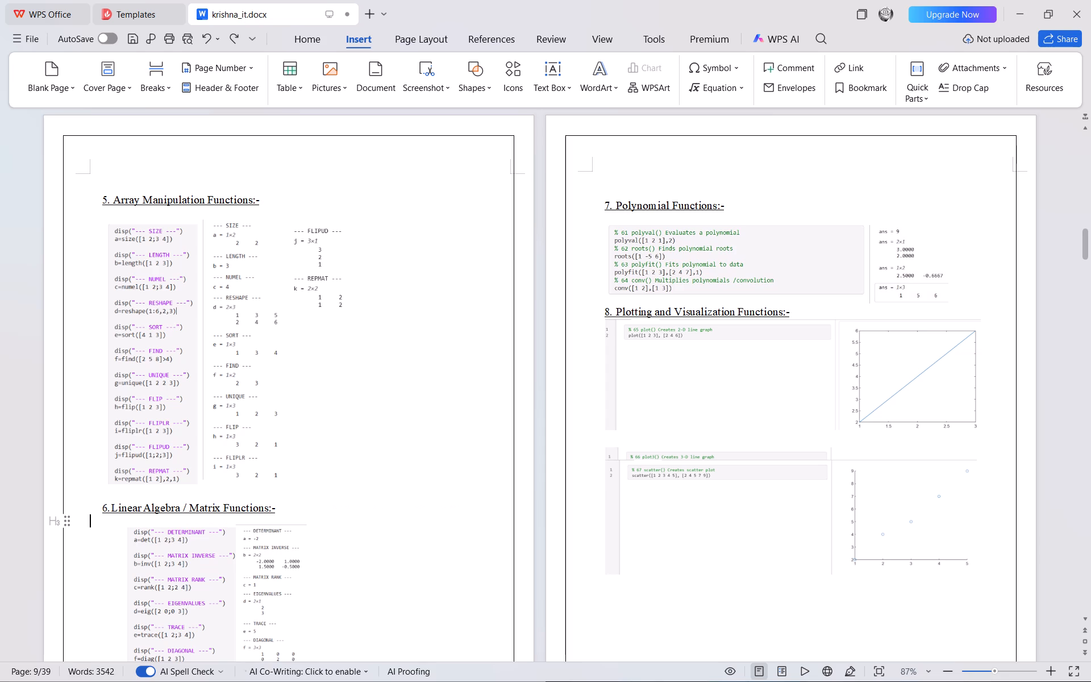
Delete the old picture under the "7. Polynomial Functions" heading.
left_click(736, 202)
left_click(718, 271)
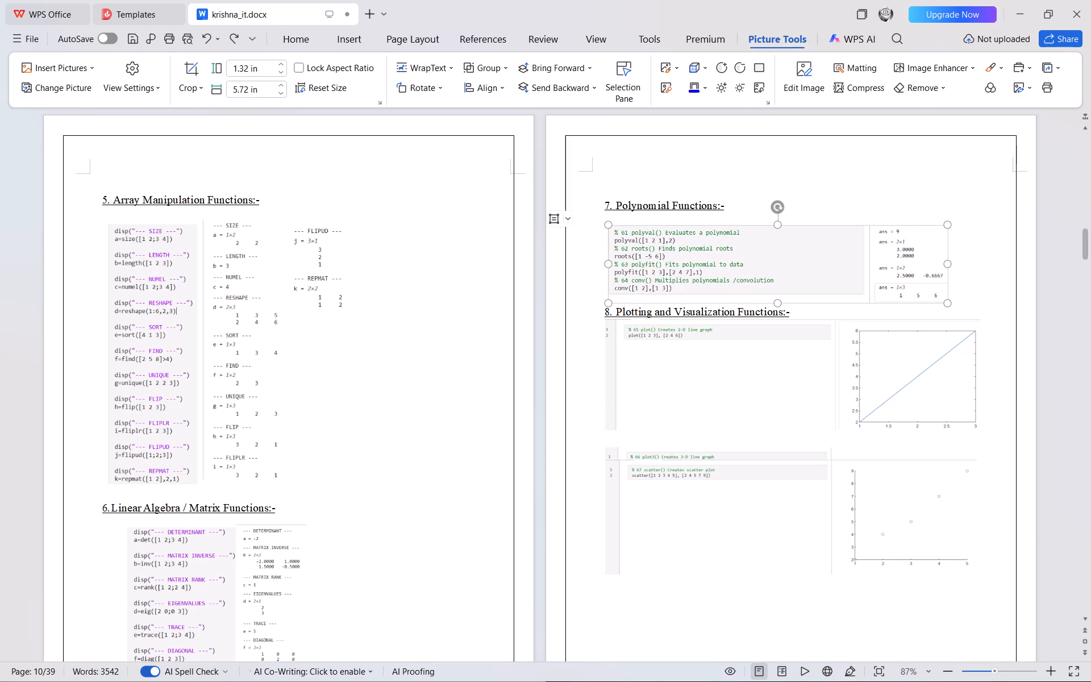
key("Delete")
Insert an unnumbered blank paragraph below the "7. Polynomial Functions" heading.
left_click(742, 206)
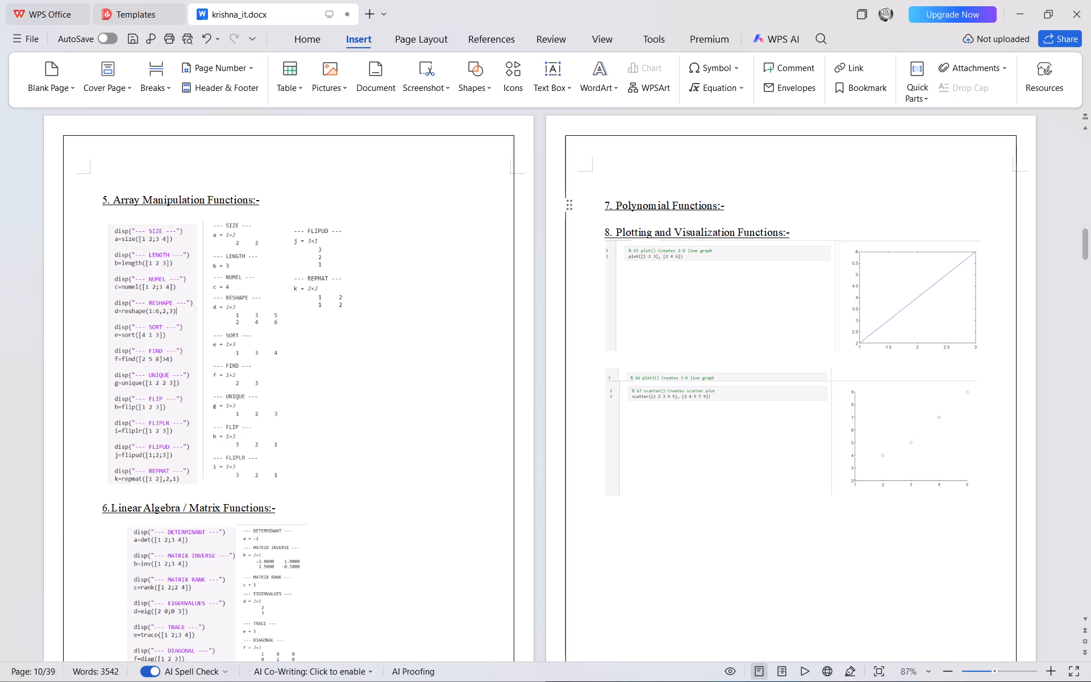
key("Return")
key("BackSpace")
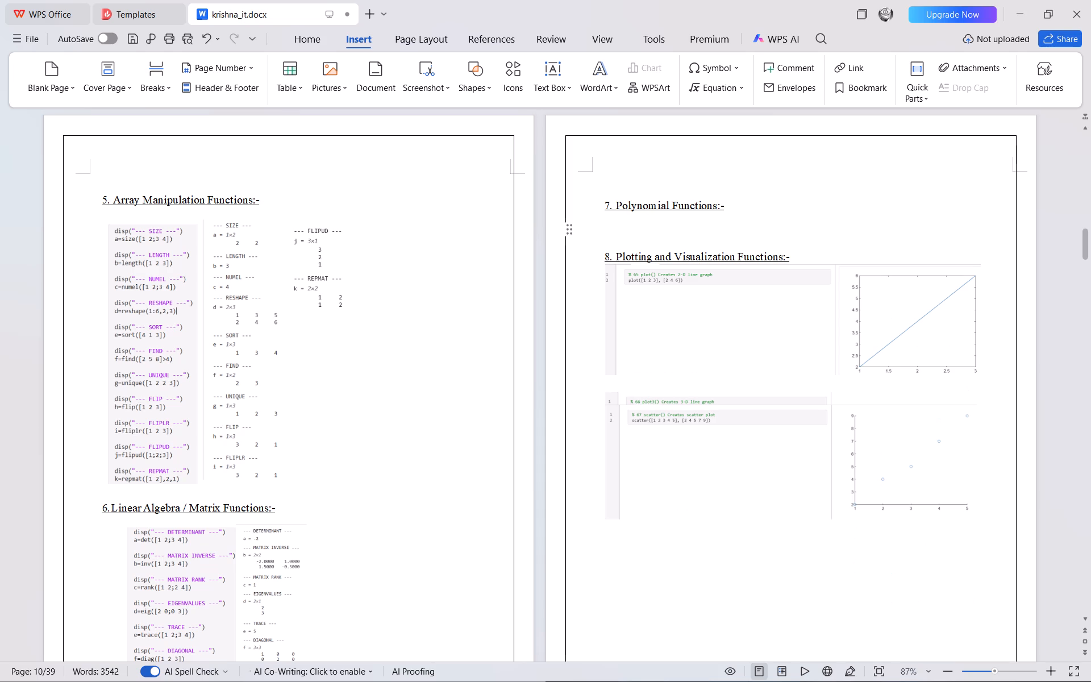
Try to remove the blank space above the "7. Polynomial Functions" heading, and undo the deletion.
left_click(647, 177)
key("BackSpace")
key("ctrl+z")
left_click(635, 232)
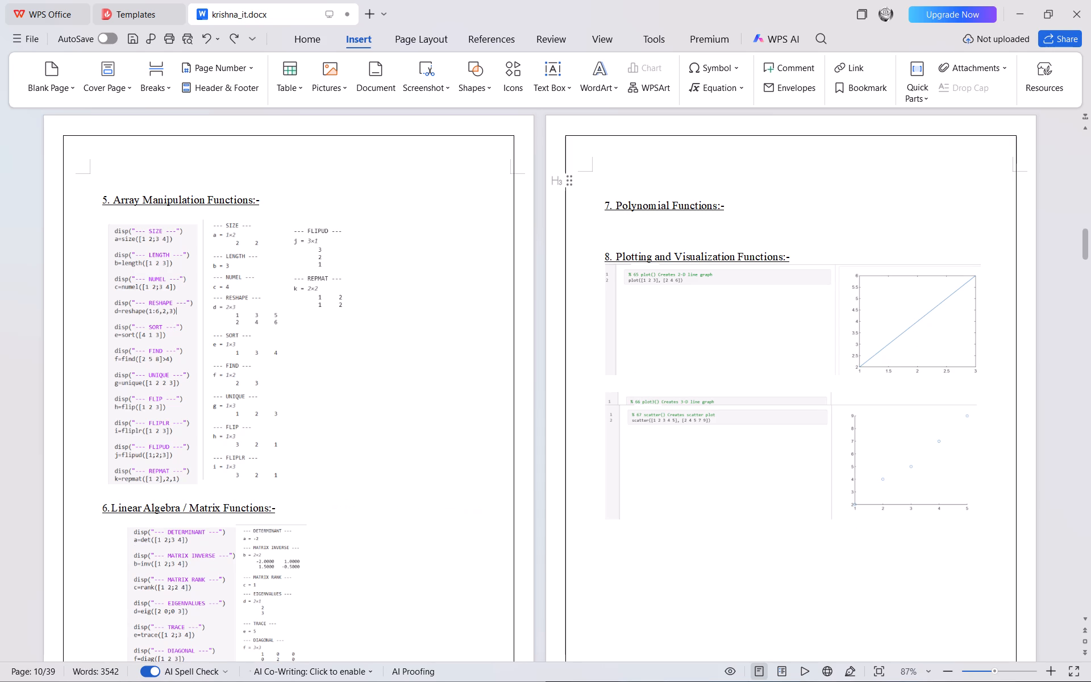
Remove the blank line above the "5. Array Manipulation Functions" heading.
left_click(163, 174)
key("BackSpace")
key("BackSpace")
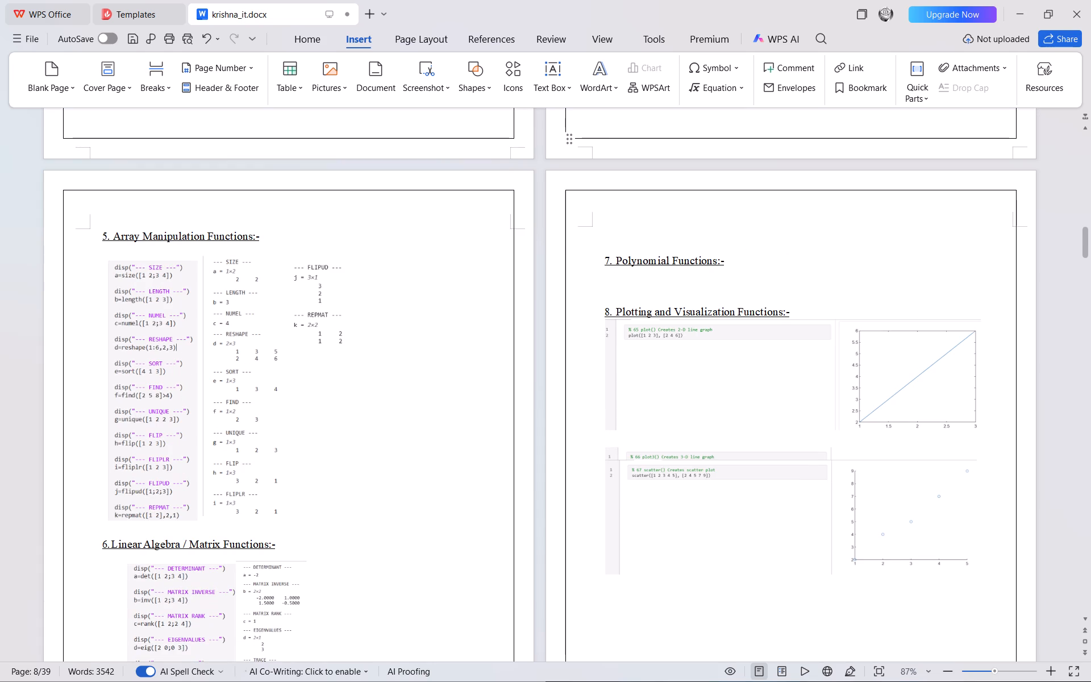
Capture the Polynomial Functions code and output from krishnamatlab as a screenshot and paste it on a new line below the "7. Polynomial Functions" heading.
left_click(719, 286)
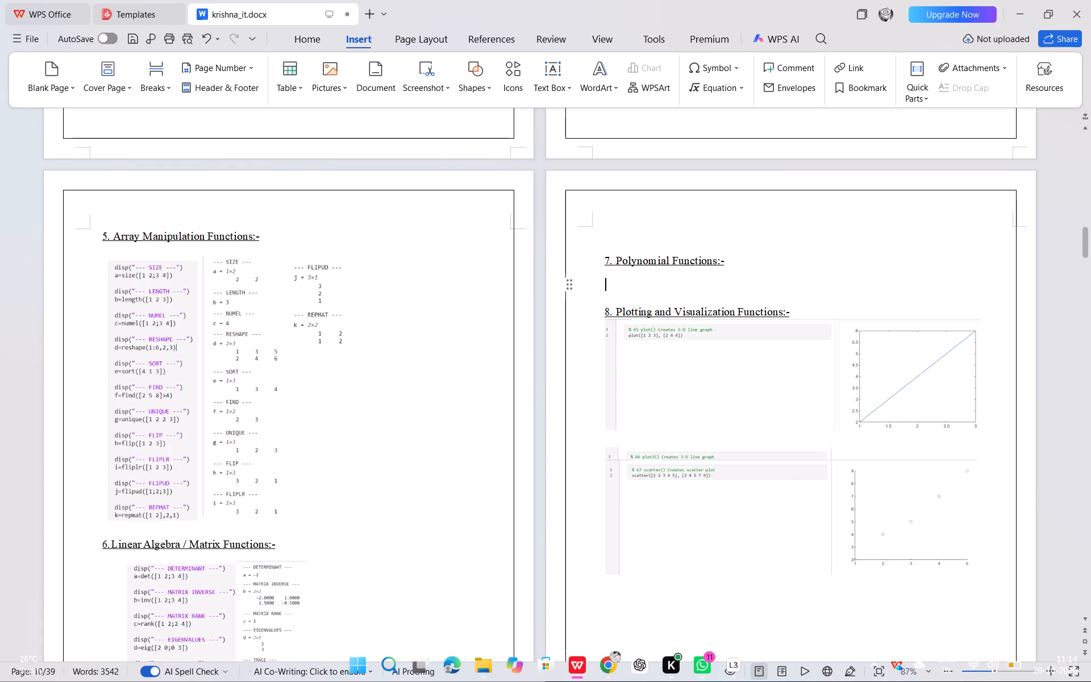
left_click(607, 668)
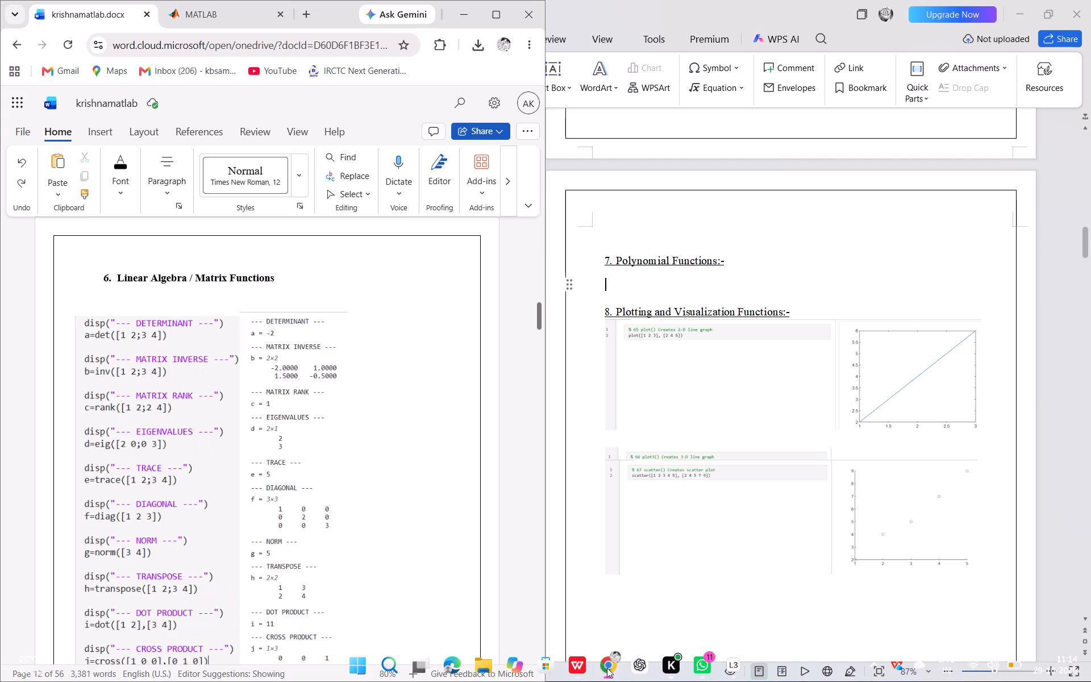
scroll(347, 500, "down", 5)
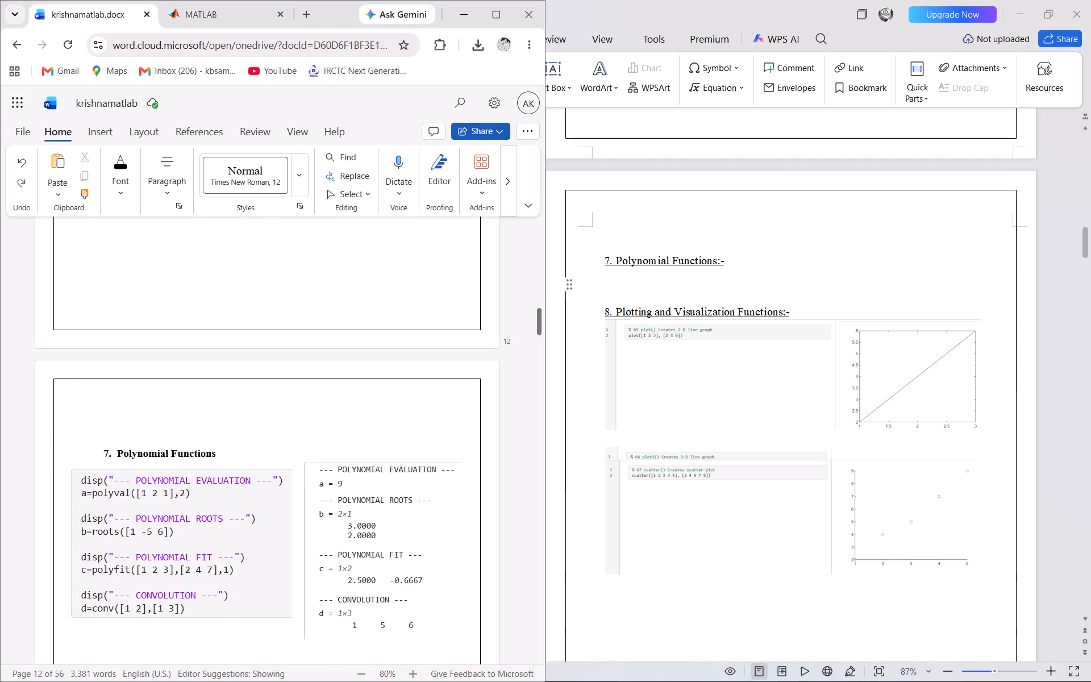
scroll(347, 500, "down", 2)
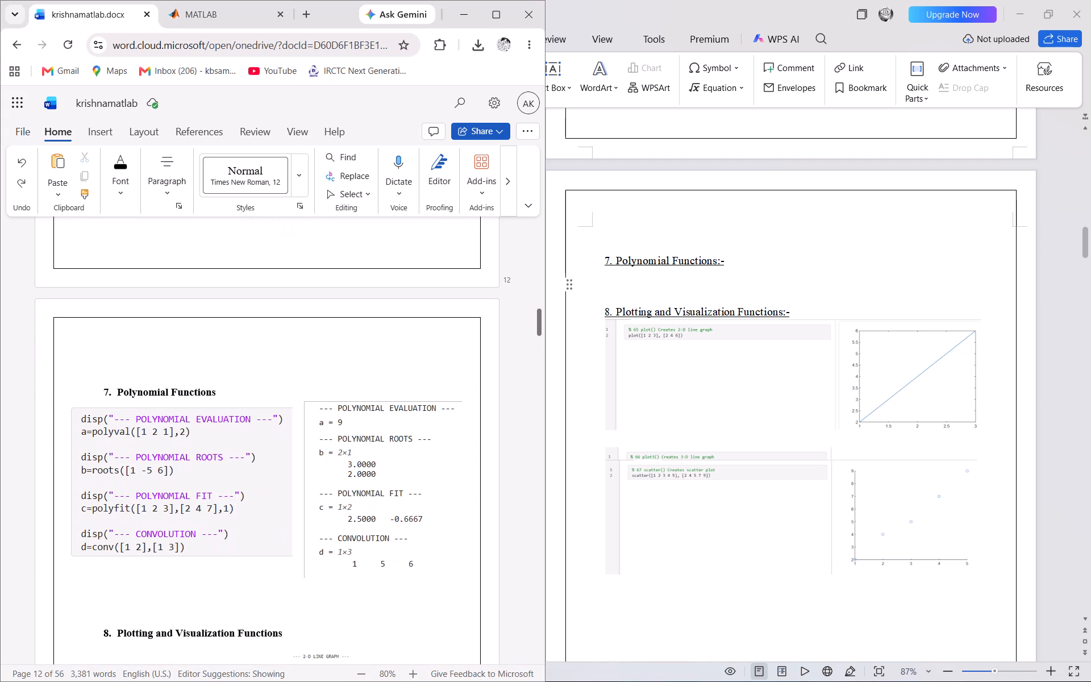
key("shift+super+s")
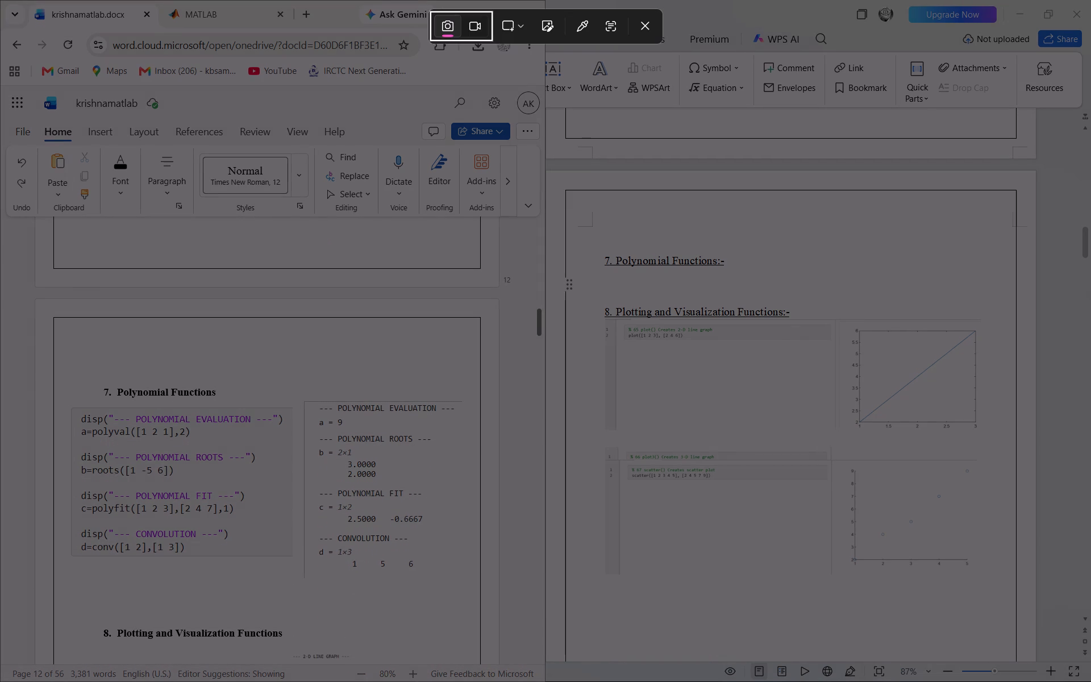
left_click_drag(66, 401, 468, 560)
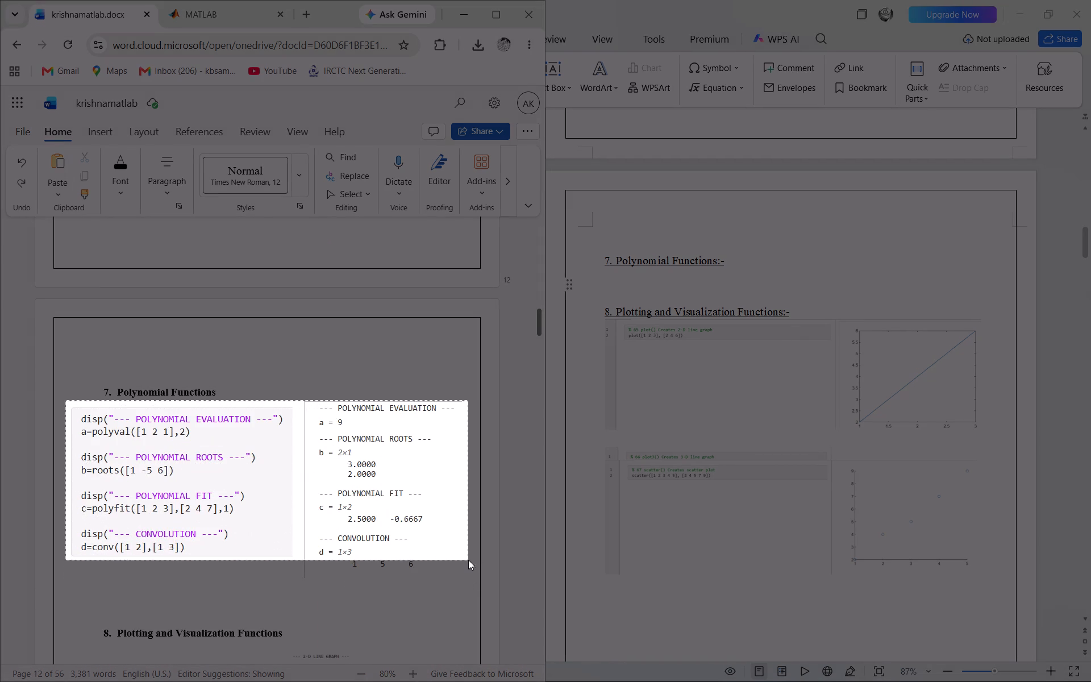
left_click_drag(468, 560, 472, 575)
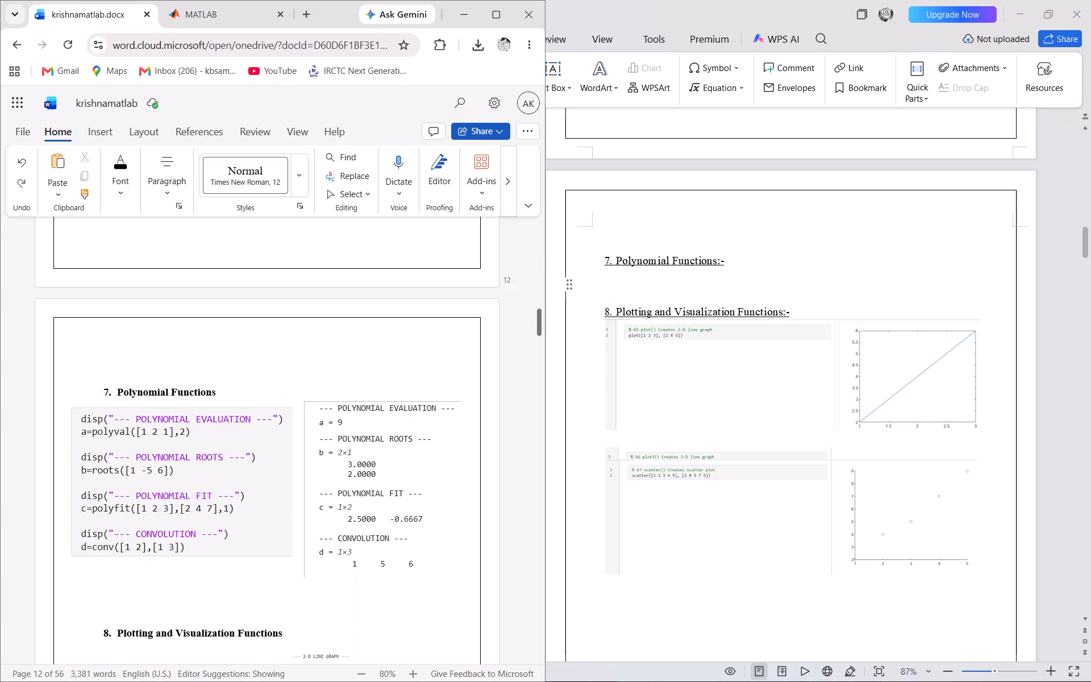
left_click(733, 264)
key("Return")
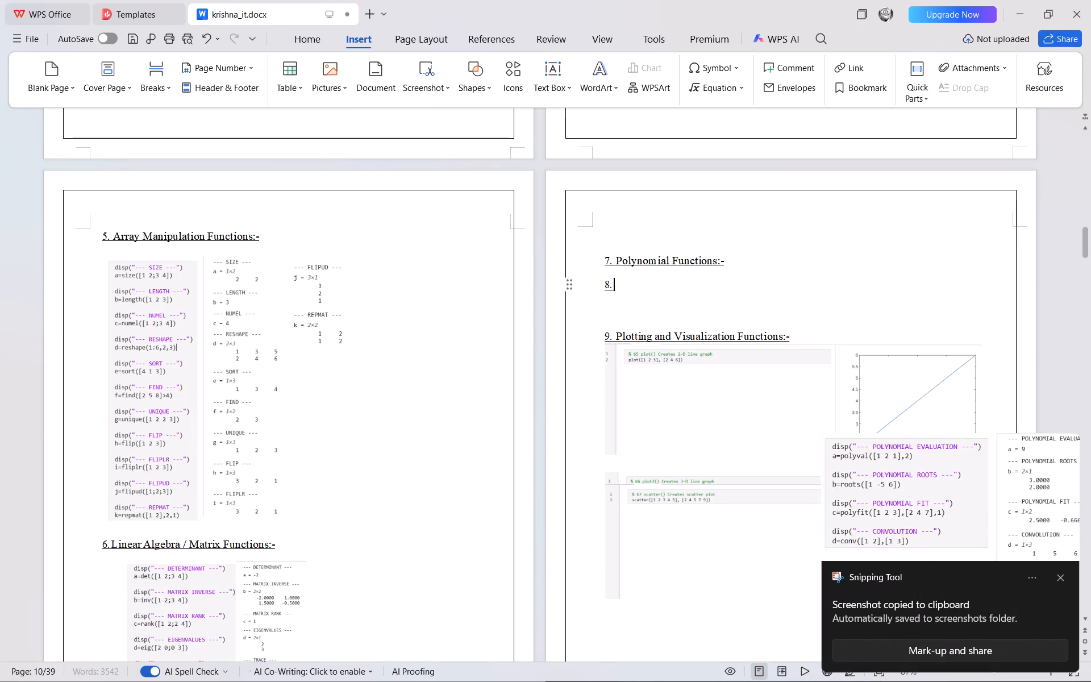
key("ctrl+v")
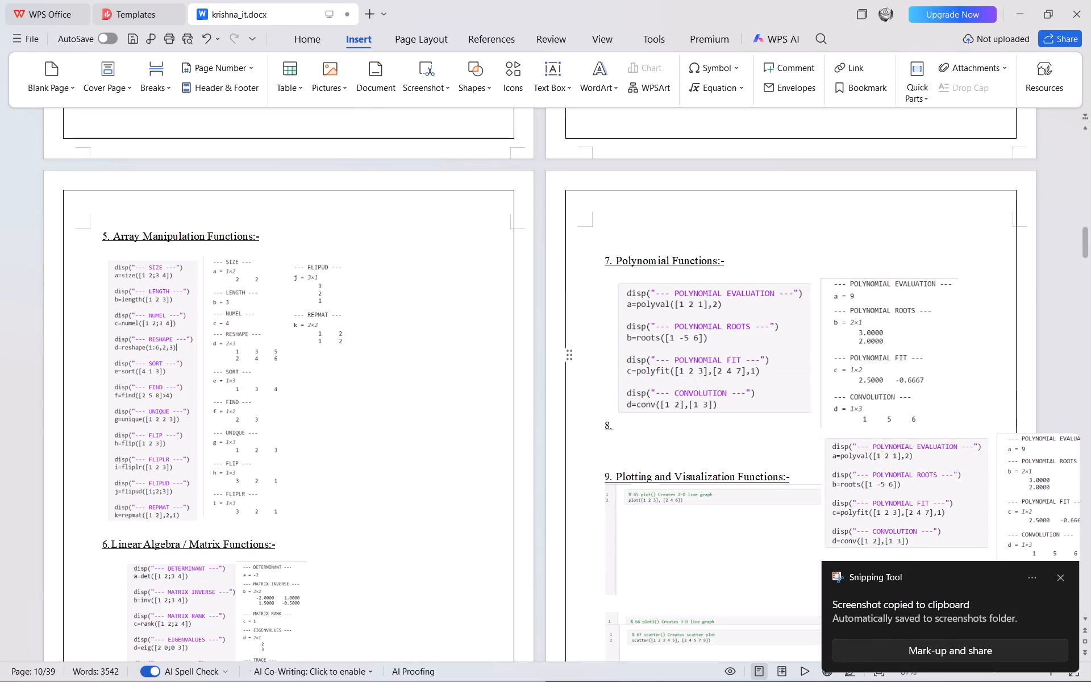
Remove the stray automatic number "8." from the line holding the pasted polynomial screenshot.
left_click(613, 429)
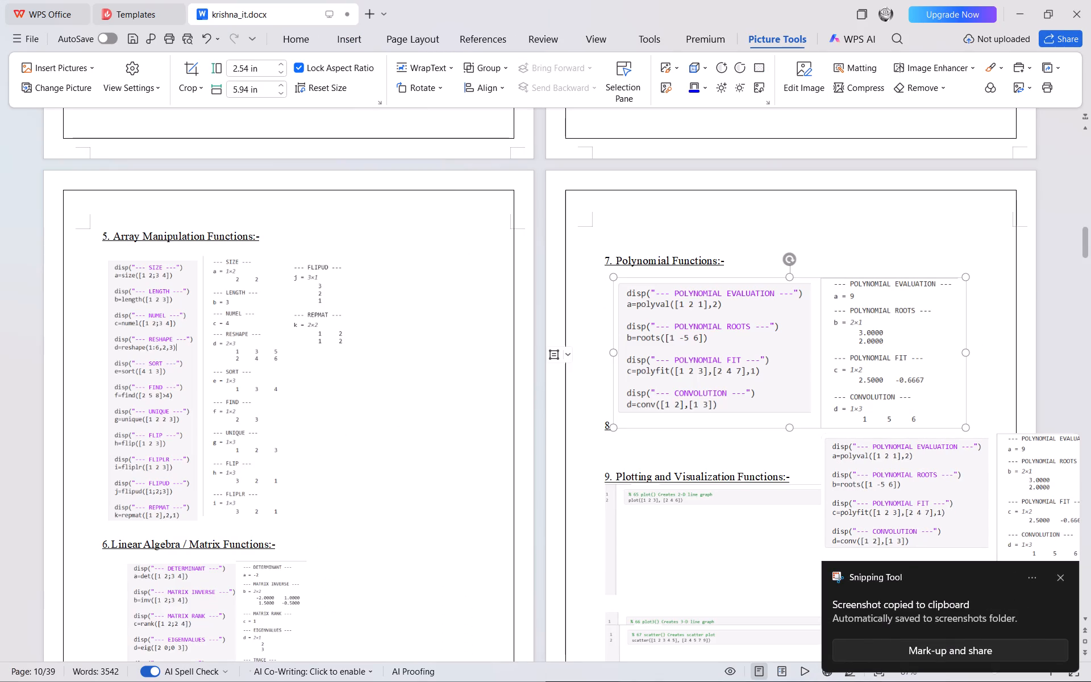
scroll(623, 249, "up", 3)
scroll(623, 249, "down", 1)
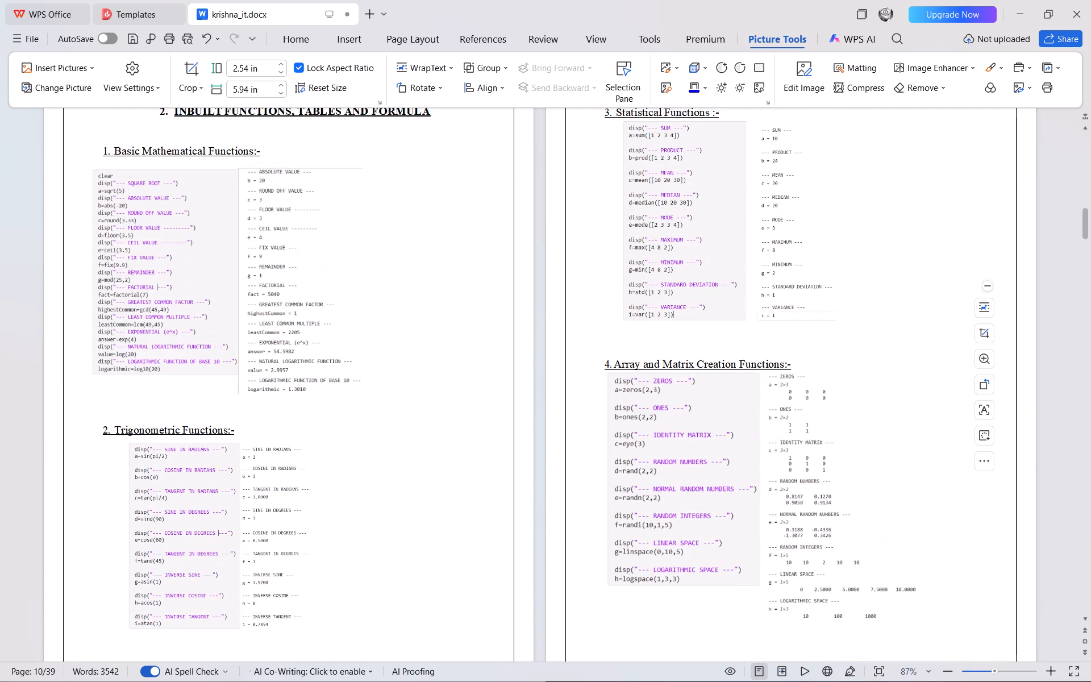
scroll(623, 249, "down", 1)
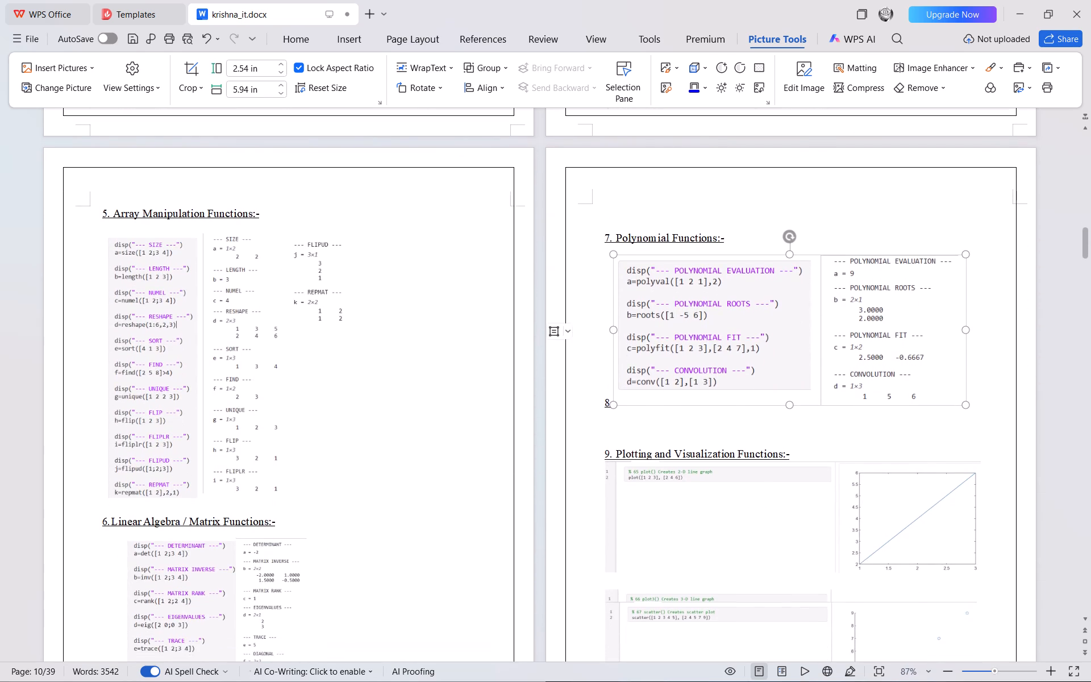
scroll(623, 249, "down", 1)
left_click(582, 355)
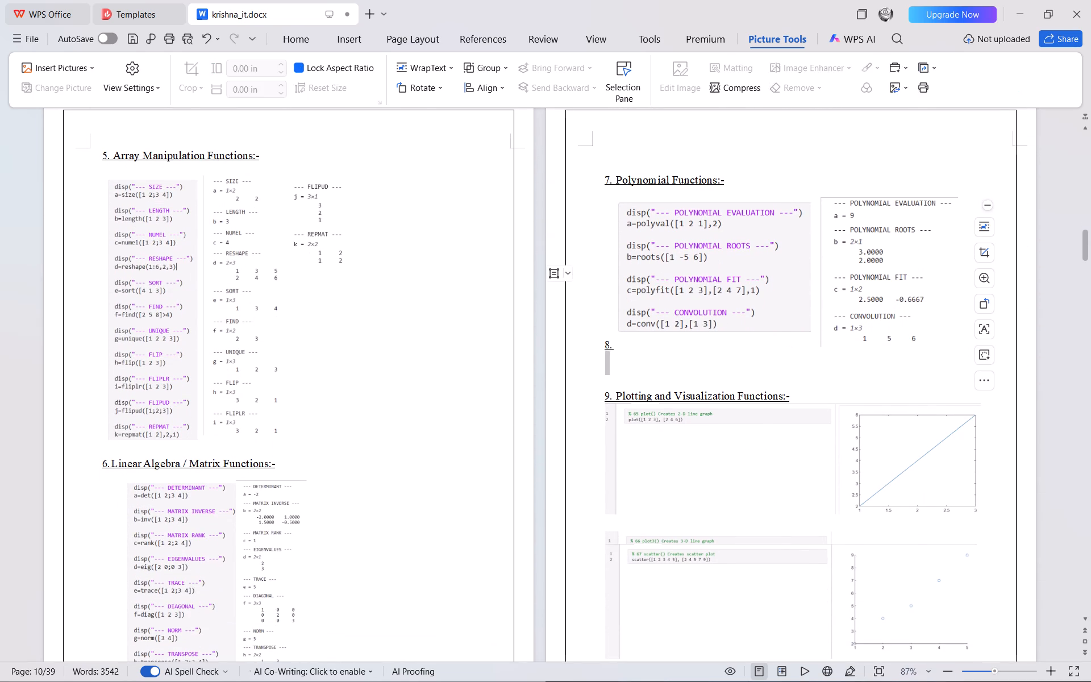
left_click(621, 386)
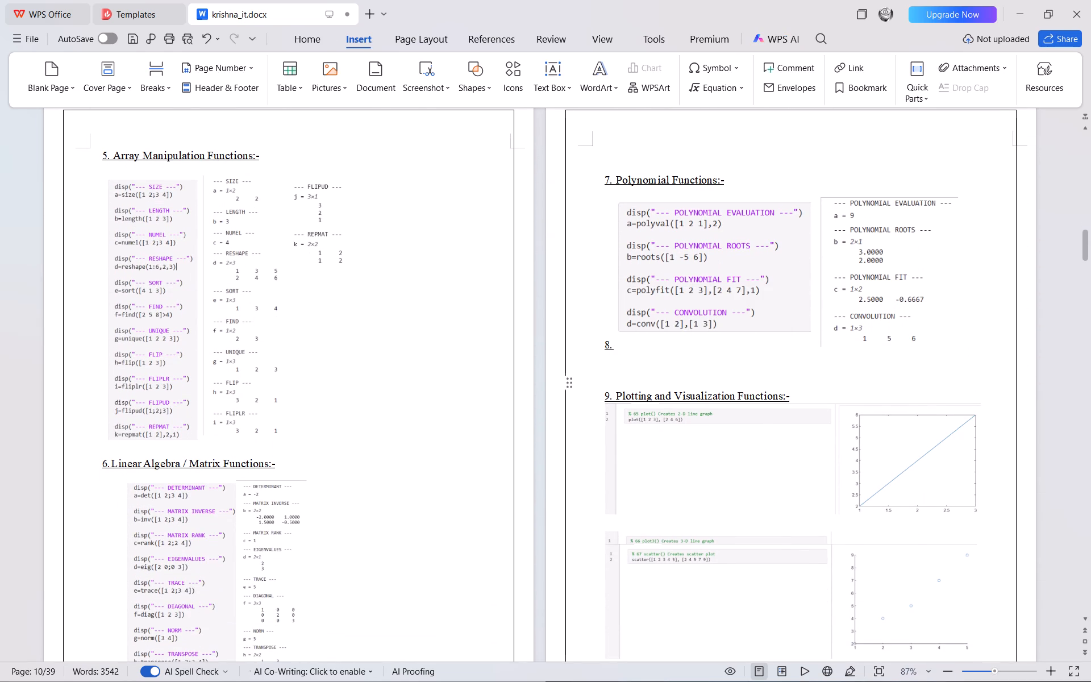
left_click(611, 348)
left_click(606, 339)
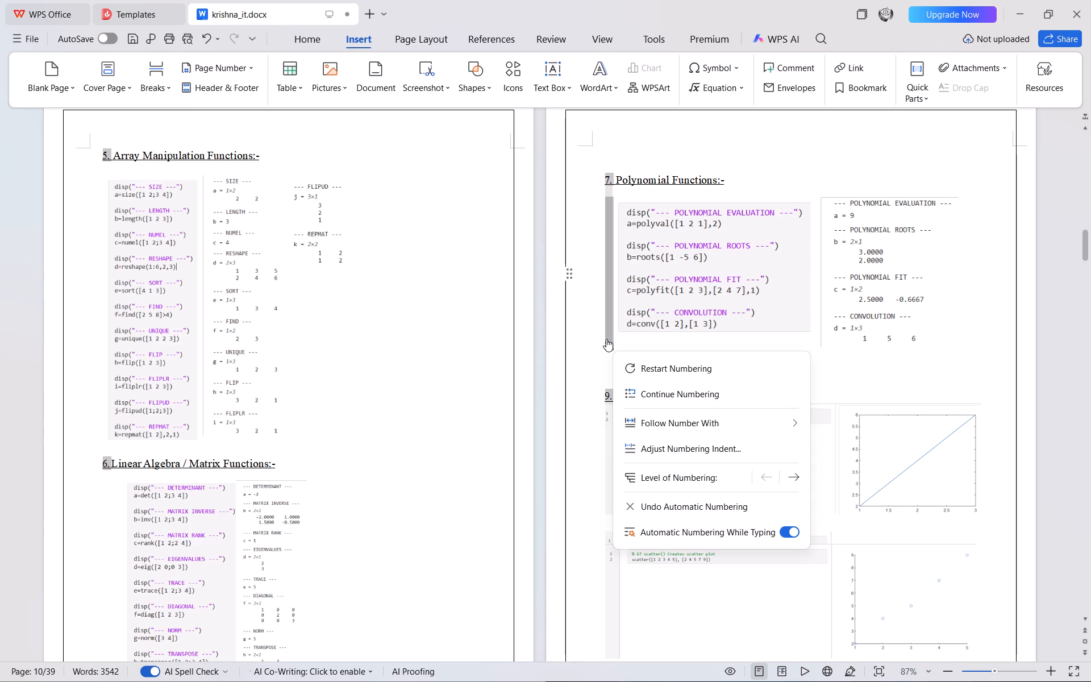
key("BackSpace")
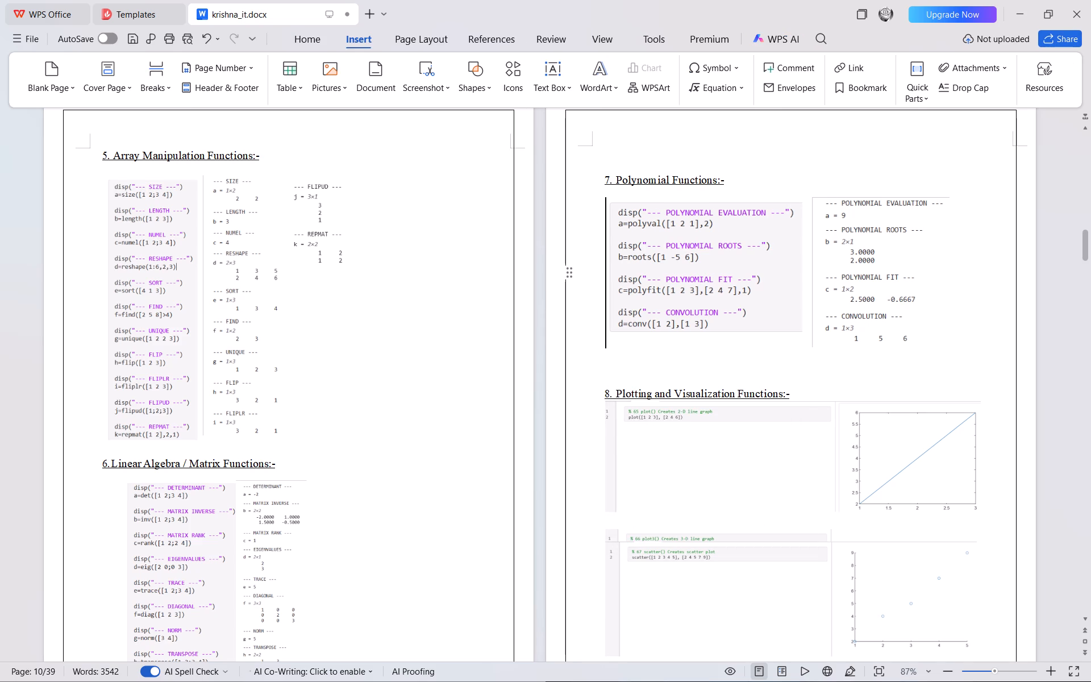
Delete the old plot() and scatter() pictures under the "8. Plotting and Visualization Functions" heading.
scroll(732, 378, "down", 1)
left_click(754, 420)
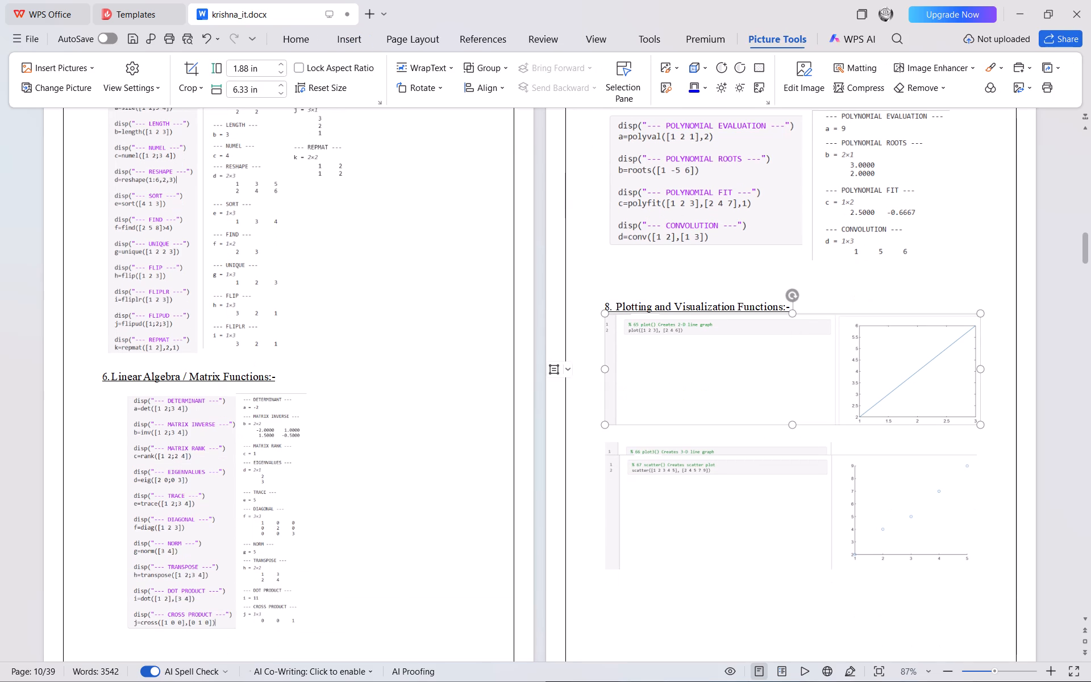
key("Delete")
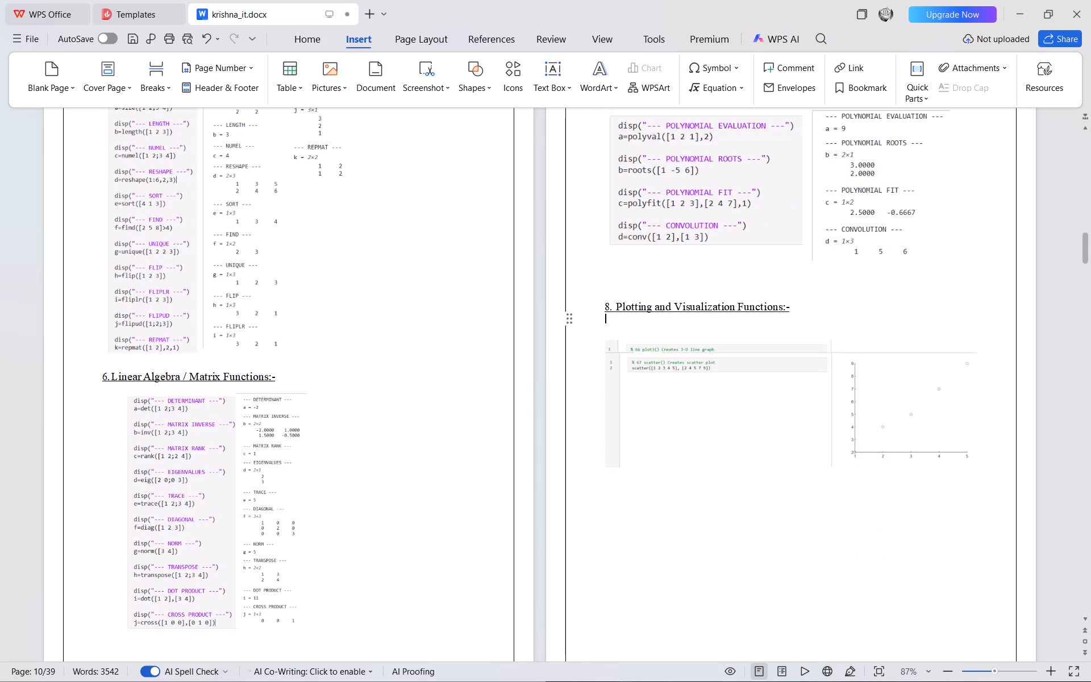
left_click(726, 426)
key("Delete")
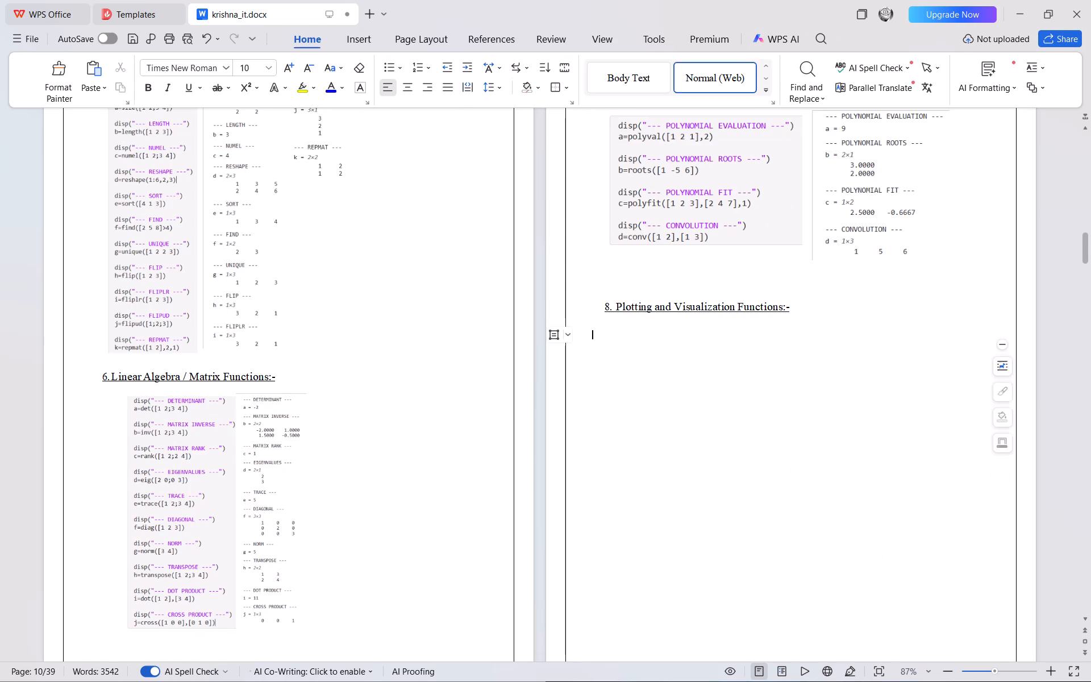
Capture the 2-D line graph code and plot from krishnamatlab as a screenshot and paste it under the "8. Plotting and Visualization Functions" heading.
scroll(726, 426, "down", 4)
scroll(722, 379, "up", 1)
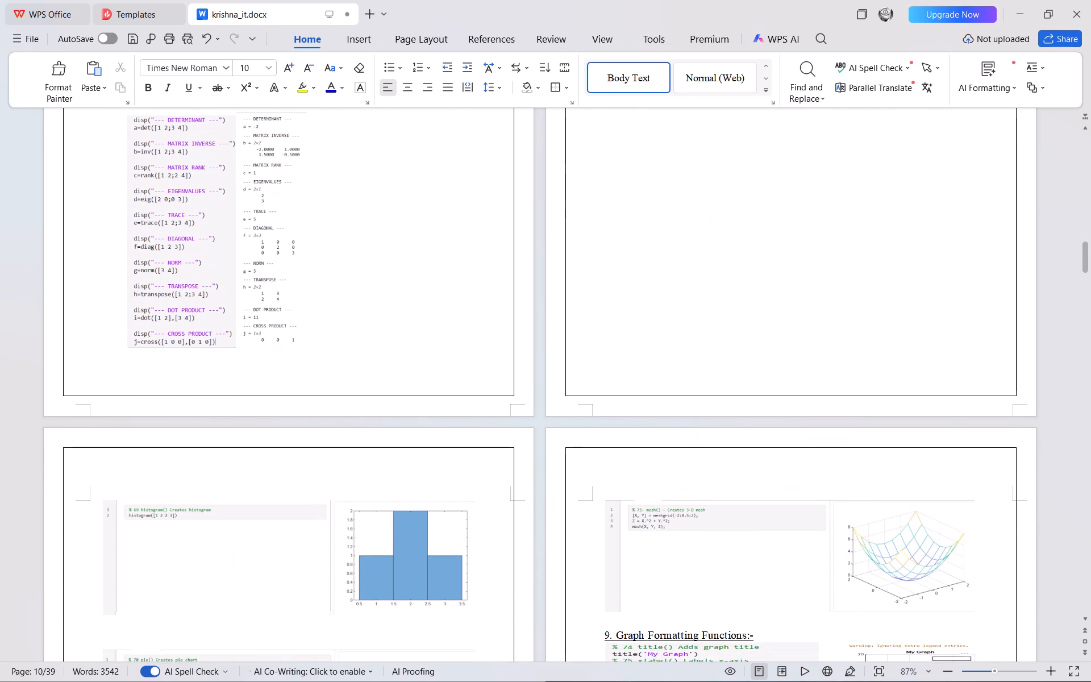
scroll(722, 379, "up", 3)
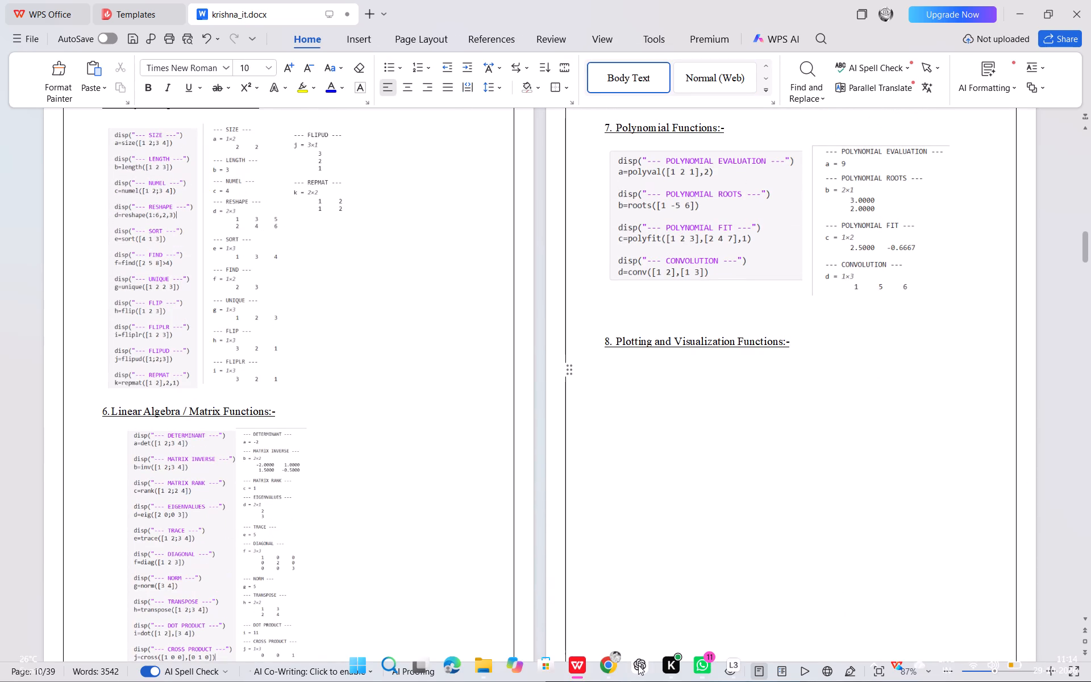
left_click(607, 666)
scroll(342, 563, "down", 1)
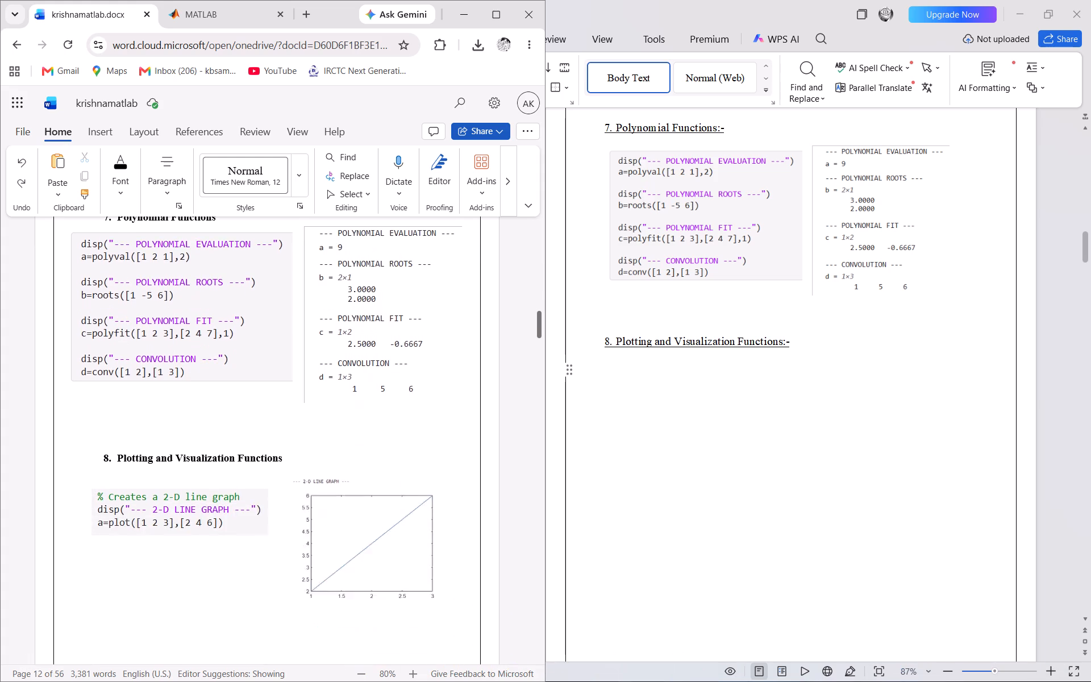
scroll(342, 563, "down", 2)
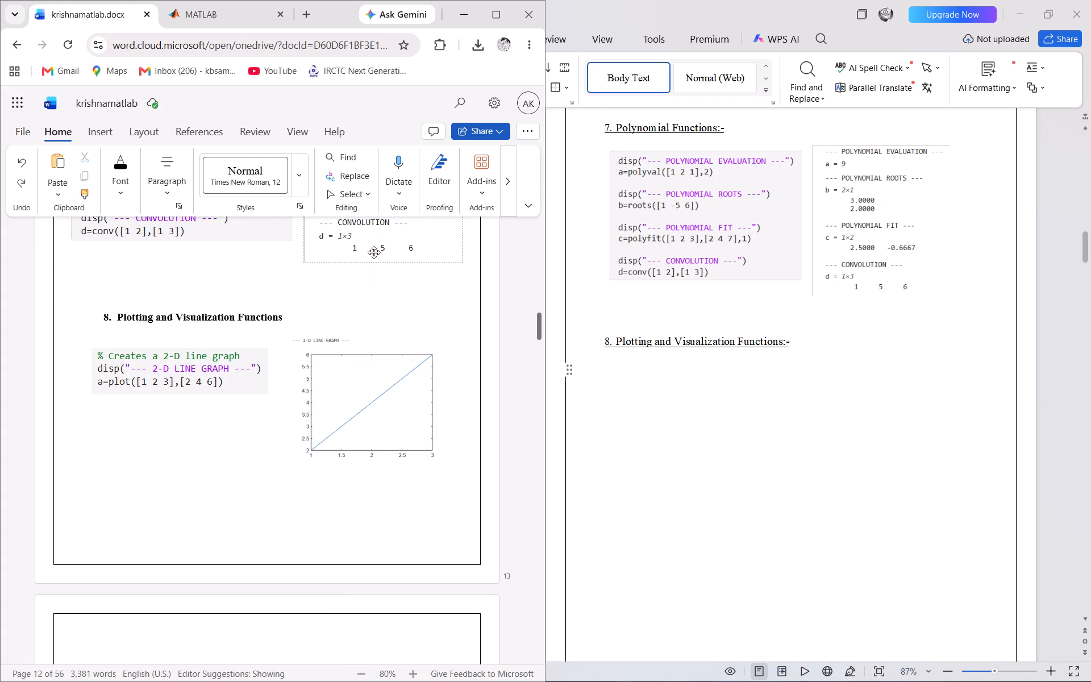
key("shift+super+s")
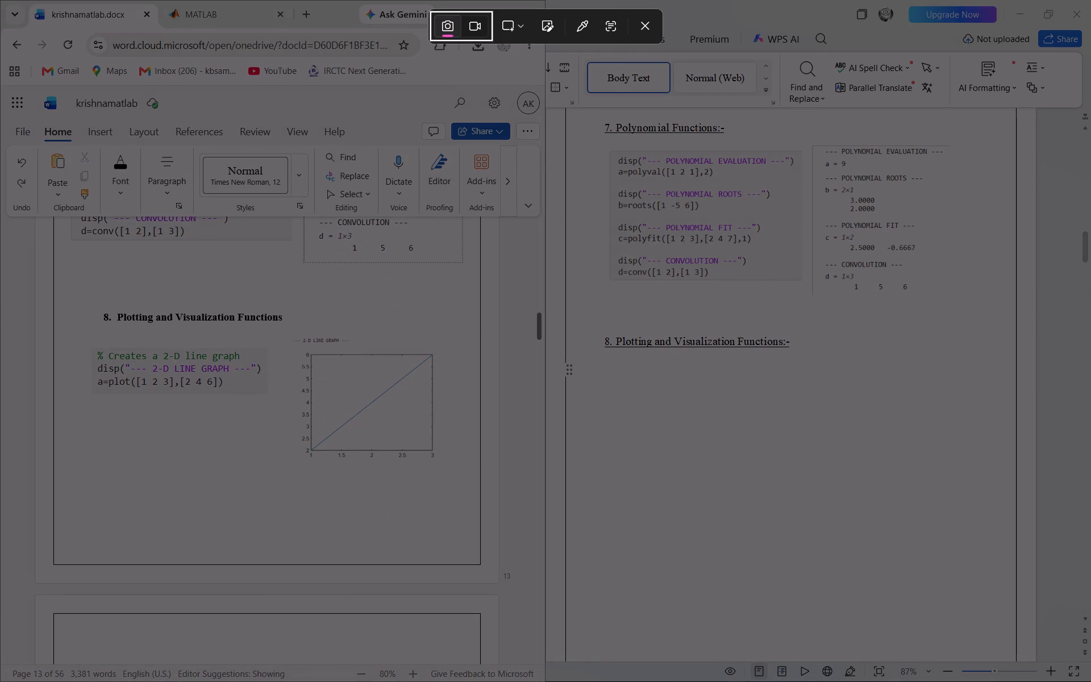
left_click_drag(84, 337, 465, 429)
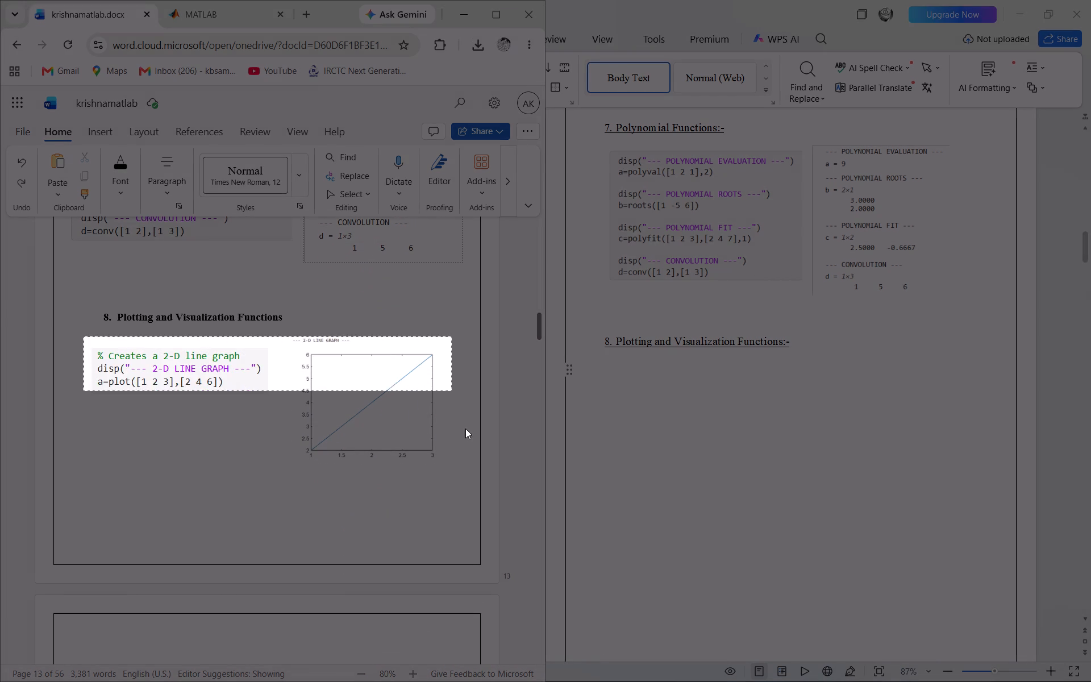
left_click_drag(465, 429, 461, 469)
left_click(618, 367)
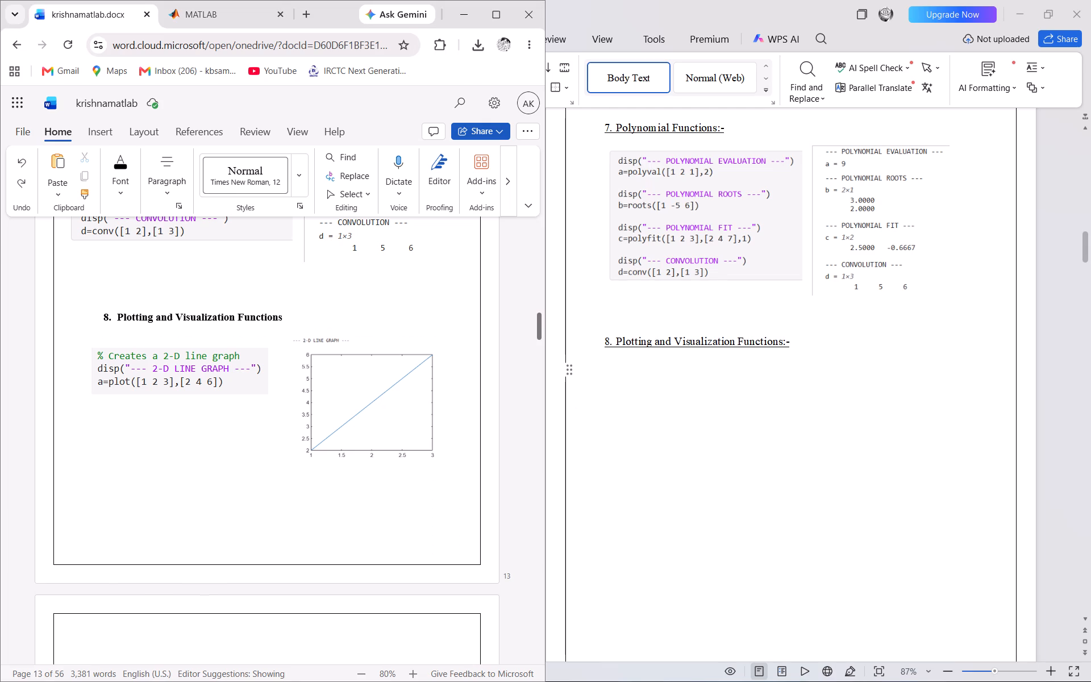
key("ctrl+v")
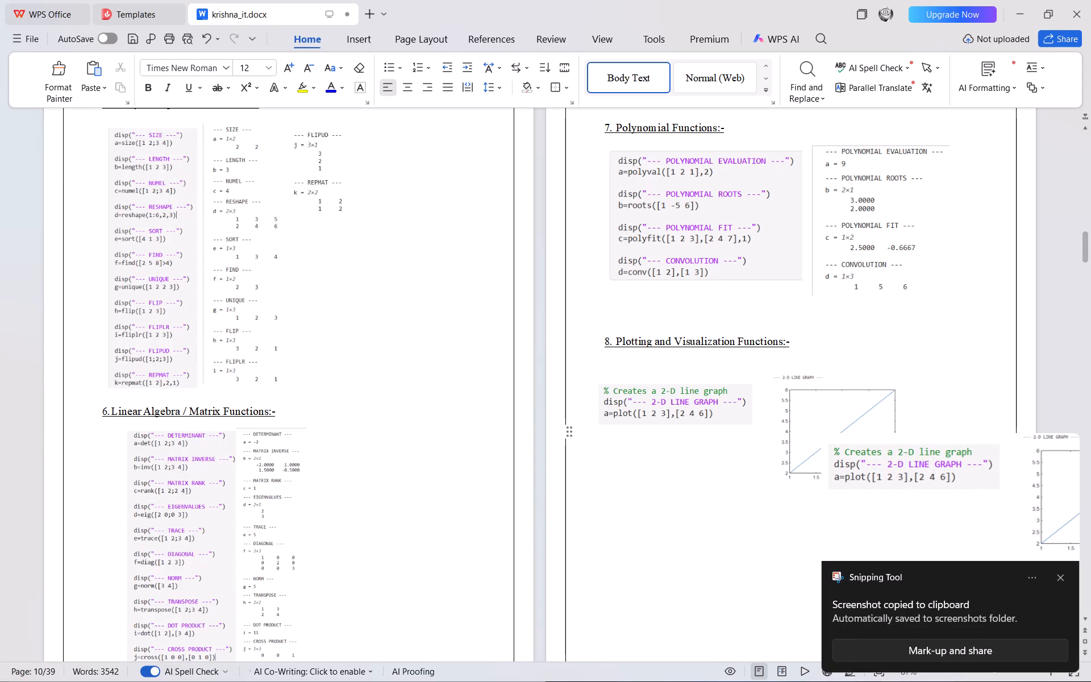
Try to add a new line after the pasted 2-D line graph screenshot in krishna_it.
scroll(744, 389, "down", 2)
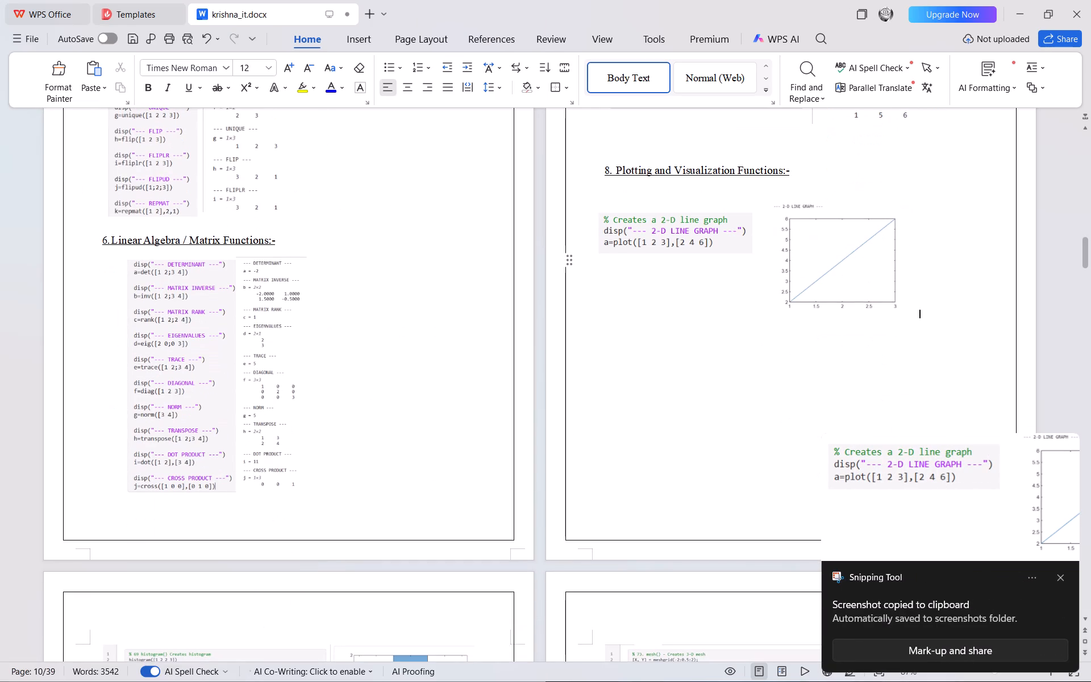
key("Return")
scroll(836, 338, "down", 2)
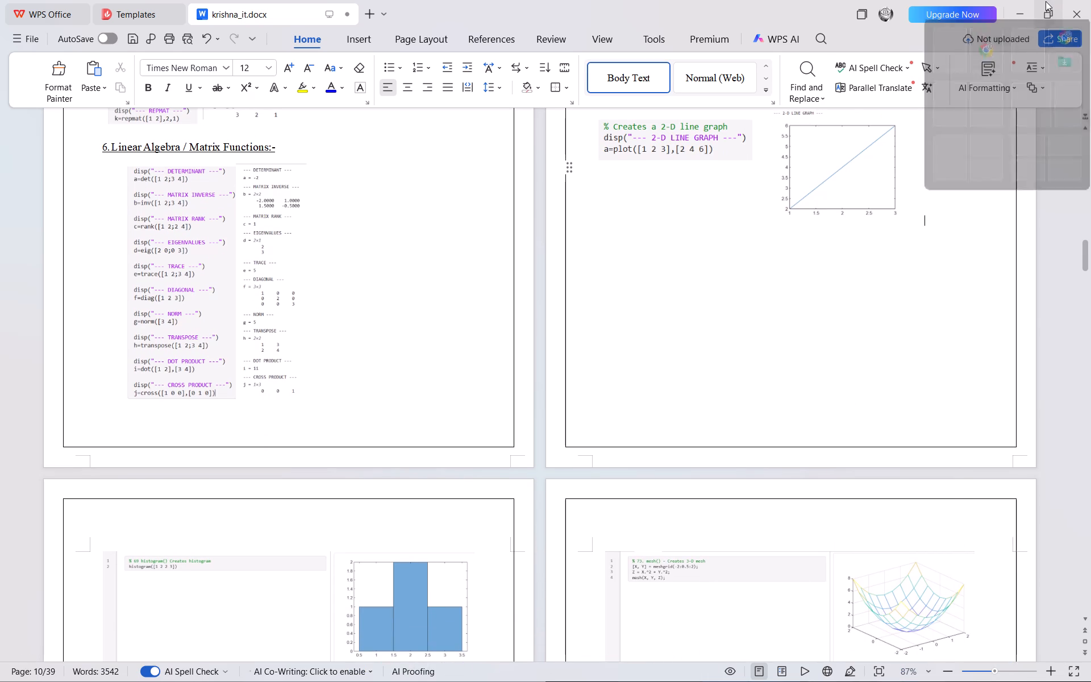
Show krishna_it beside krishnamatlab and look through krishnamatlab's matrix, polynomial and plotting sections for the content to copy.
left_click(955, 51)
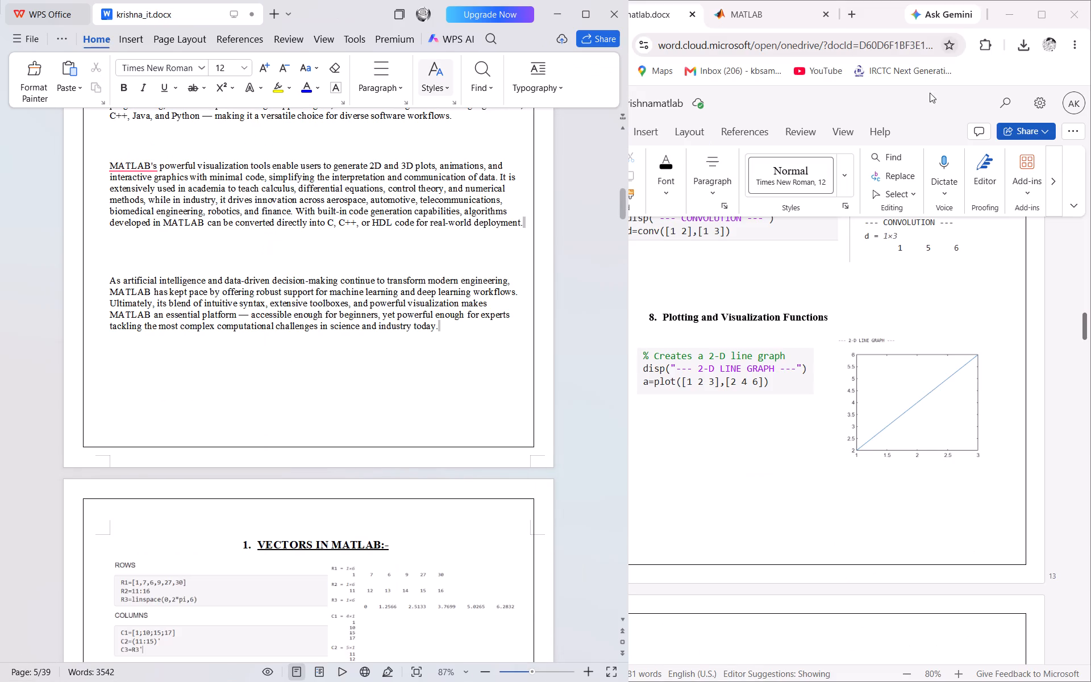
scroll(768, 463, "down", 2)
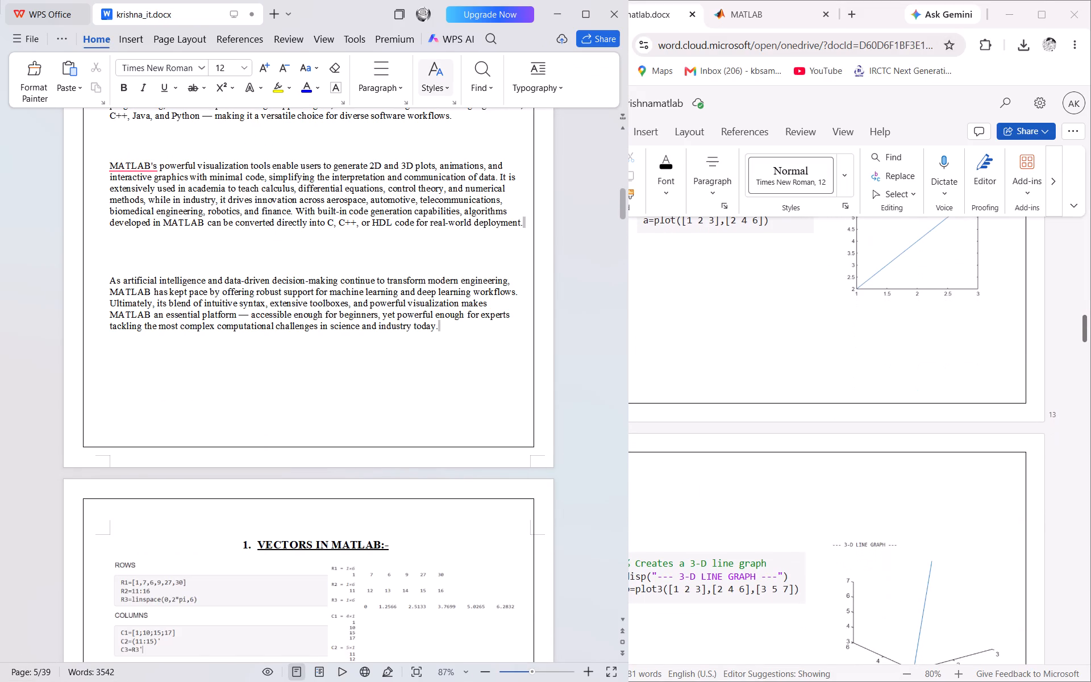
scroll(758, 546, "right", 1)
scroll(755, 429, "up", 1)
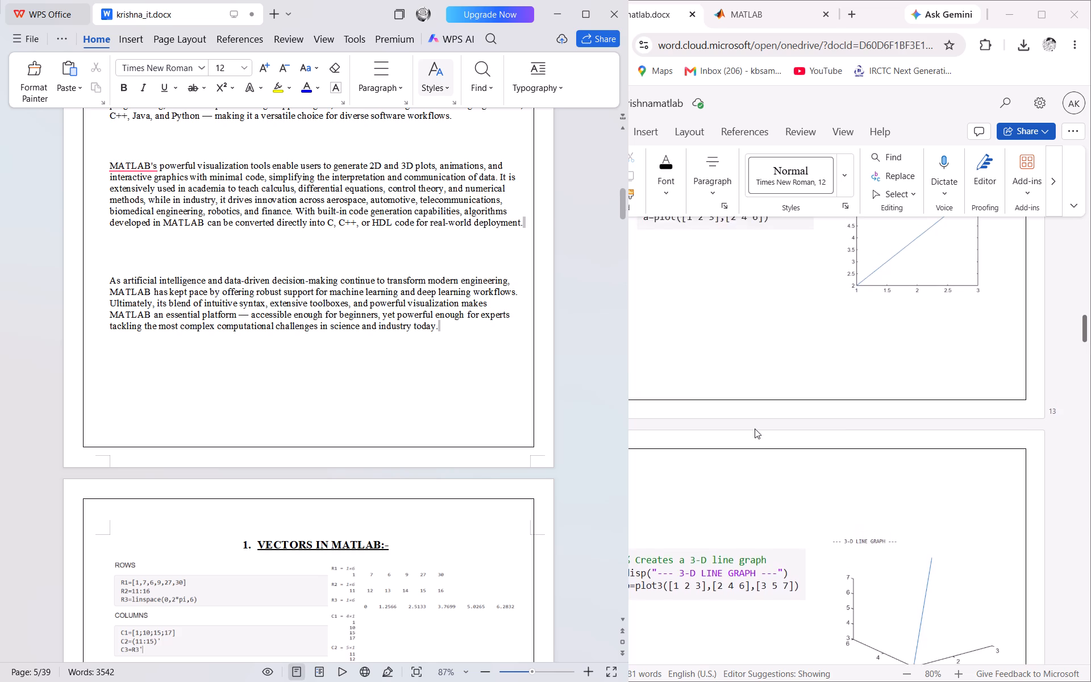
scroll(755, 429, "up", 2)
scroll(755, 429, "right", 1)
scroll(687, 475, "up", 1)
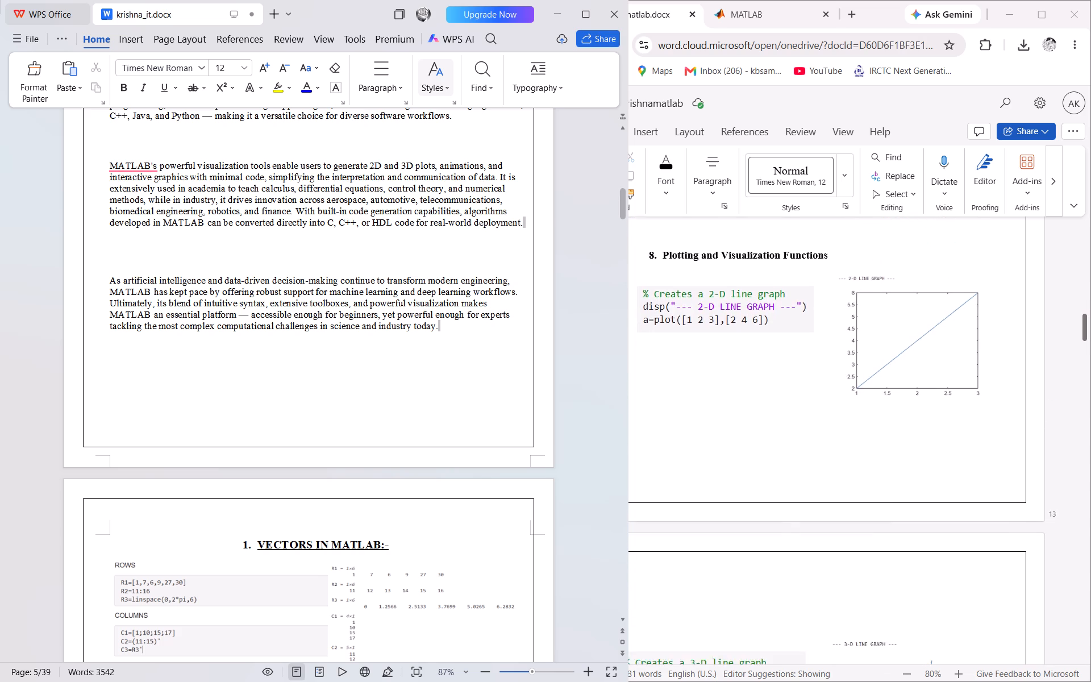
scroll(687, 475, "up", 1)
scroll(687, 475, "down", 3)
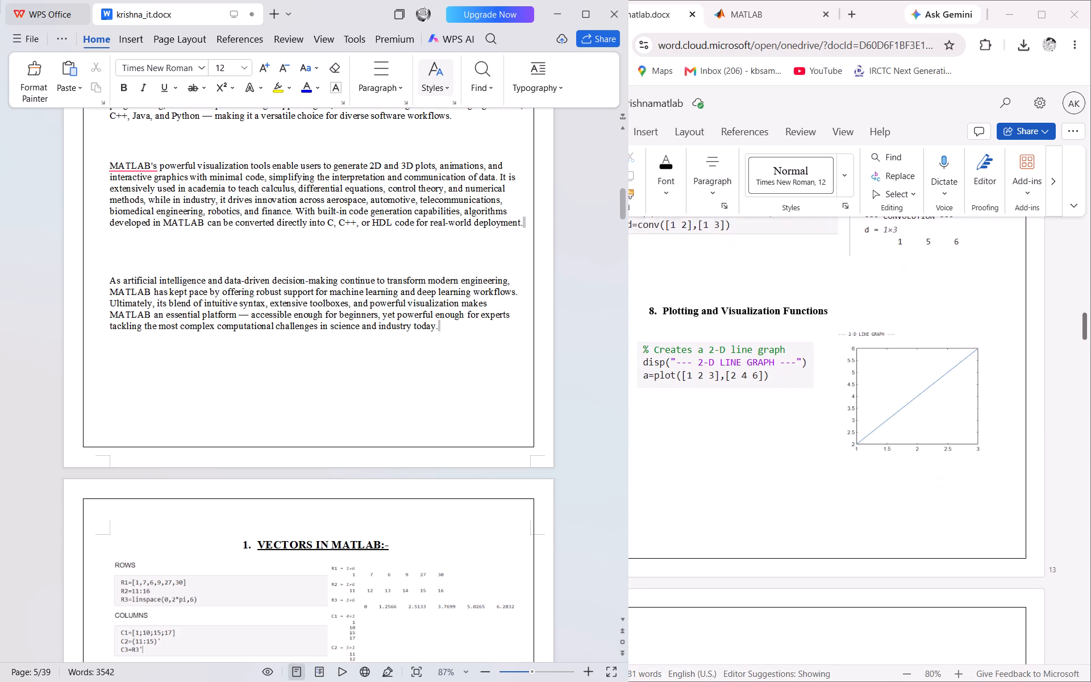
scroll(687, 475, "down", 1)
scroll(410, 443, "down", 4)
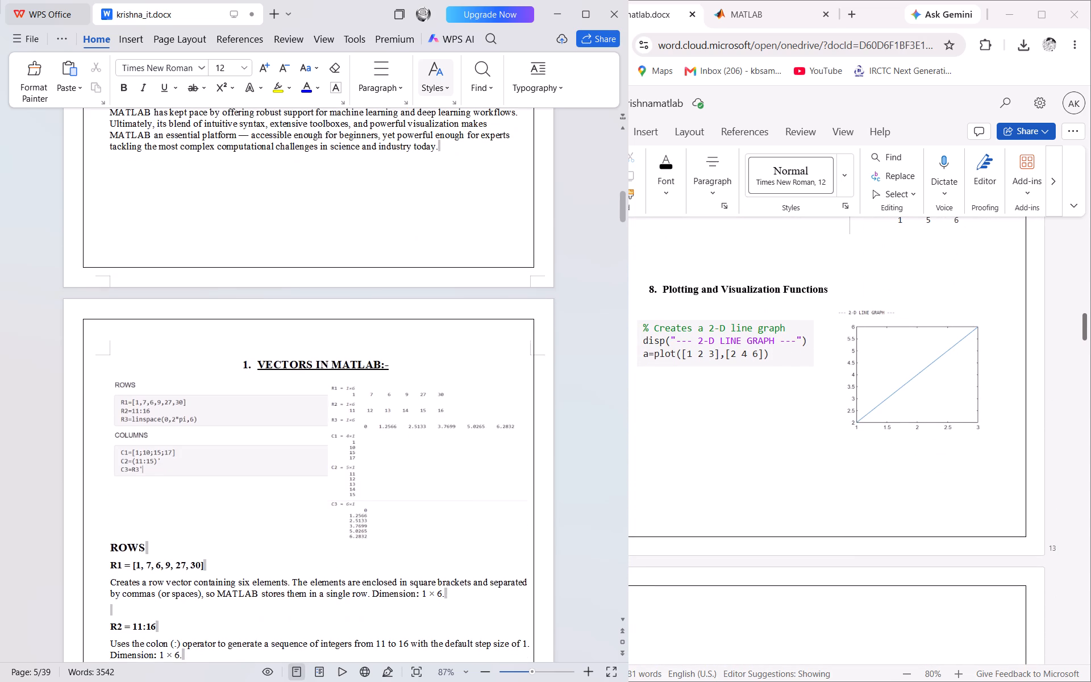
scroll(410, 443, "down", 1)
scroll(686, 446, "up", 4)
scroll(686, 446, "down", 1)
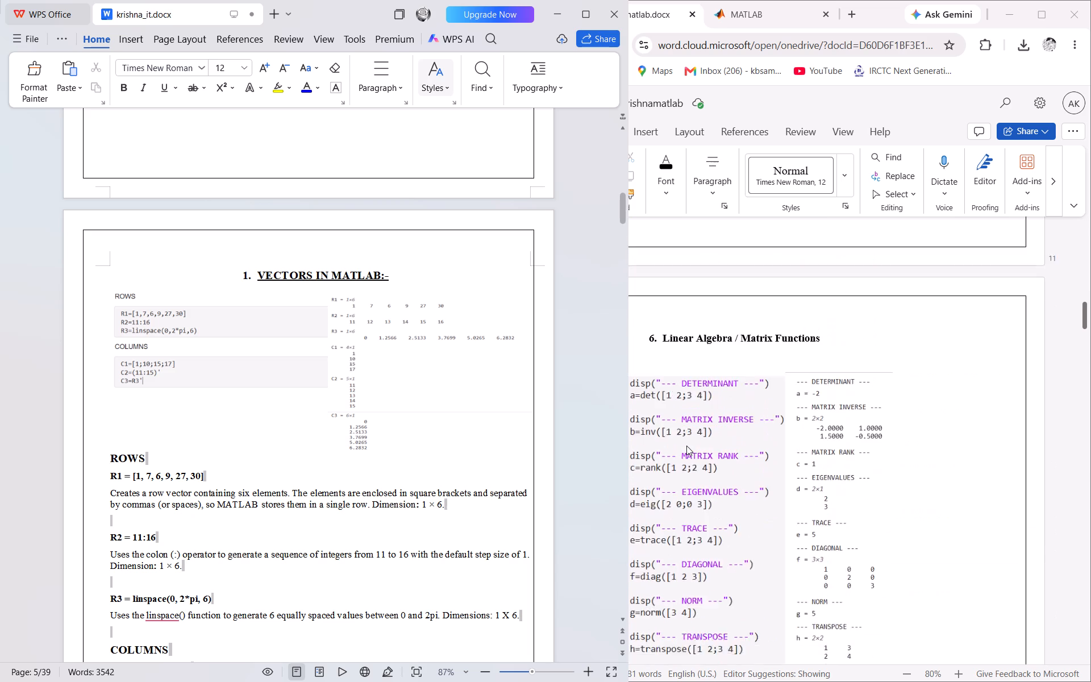
scroll(686, 446, "down", 2)
scroll(686, 446, "up", 2)
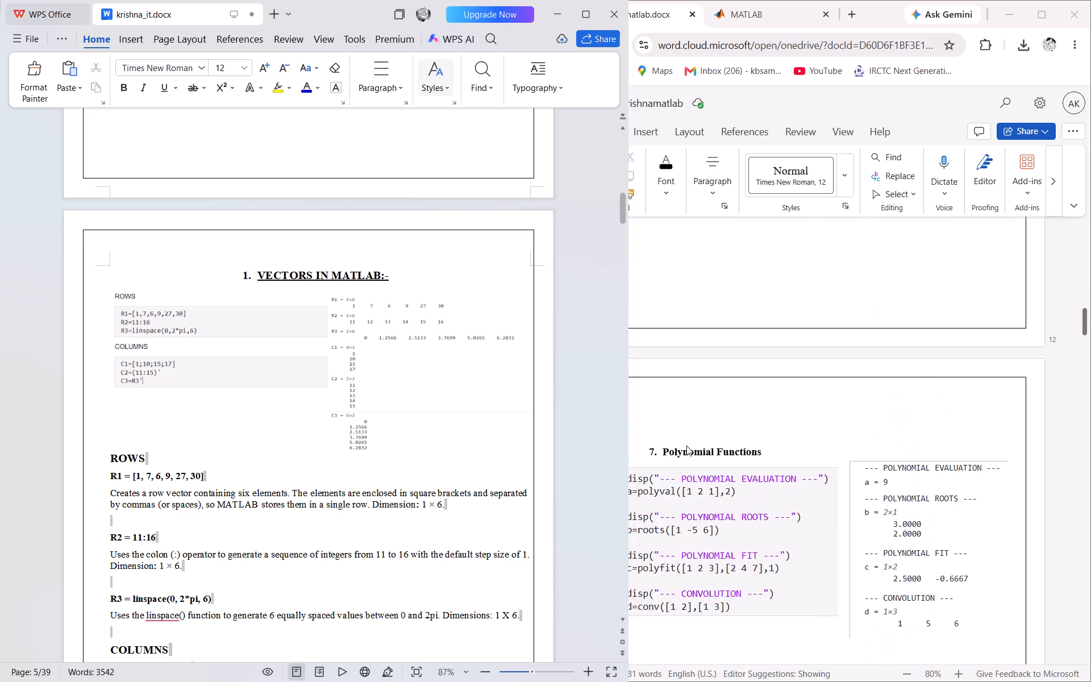
scroll(686, 446, "up", 2)
scroll(686, 446, "down", 1)
Compare krishnamatlab's 3-D line graph and scatter plot examples with the plotting section of krishna_it.
left_click(585, 339)
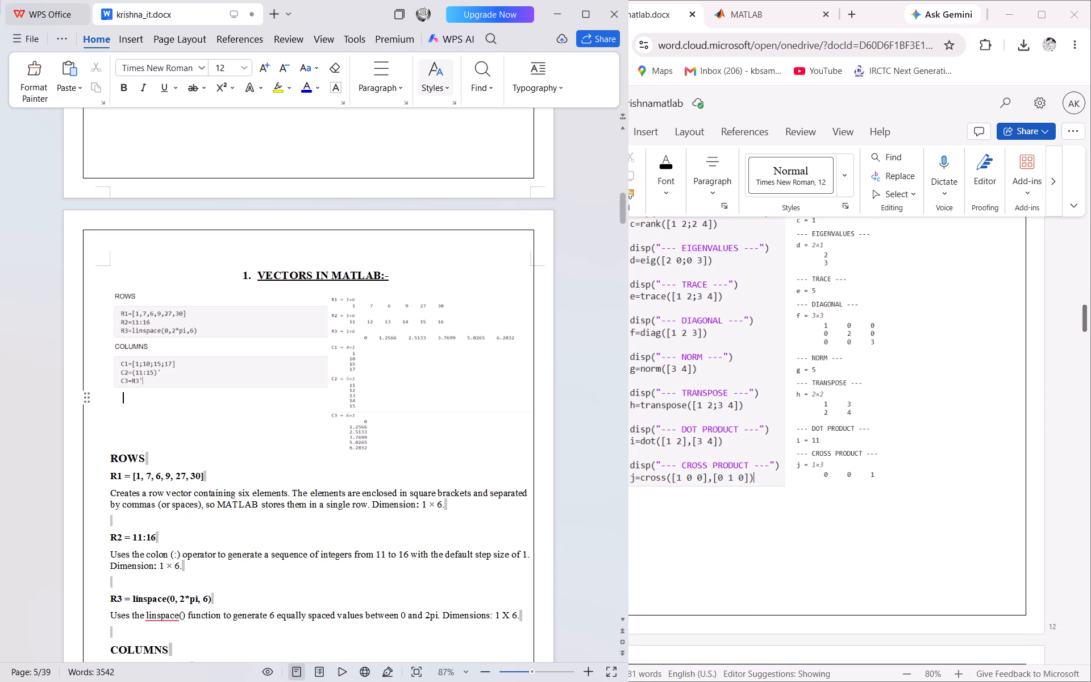
left_click(670, 519)
scroll(724, 491, "down", 1)
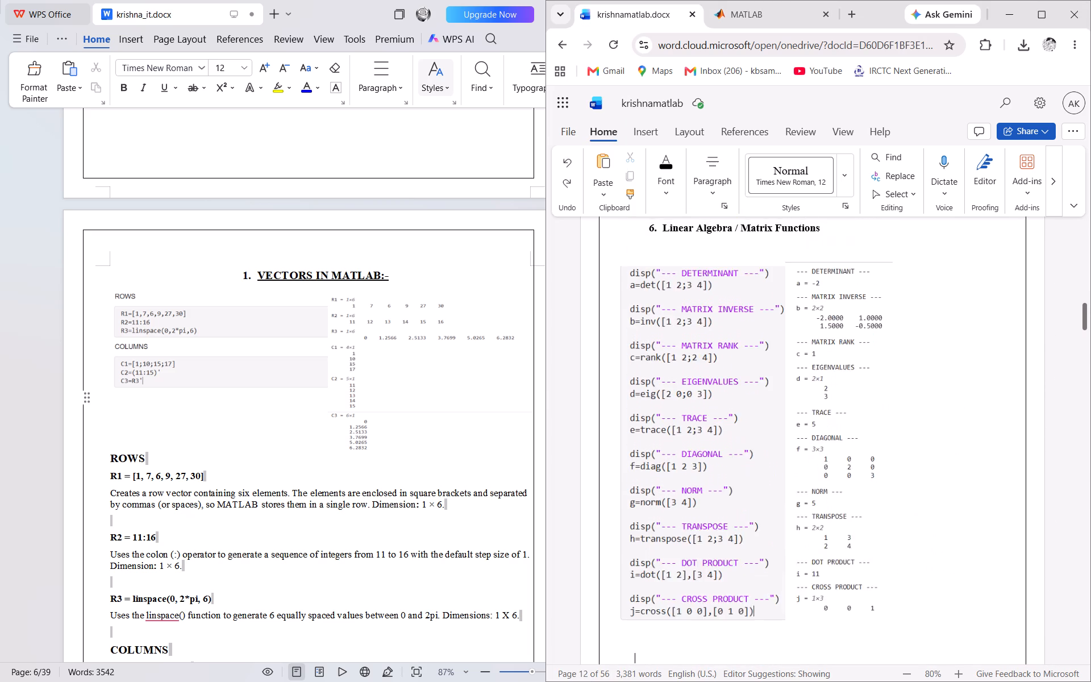
scroll(724, 491, "down", 3)
scroll(724, 491, "up", 1)
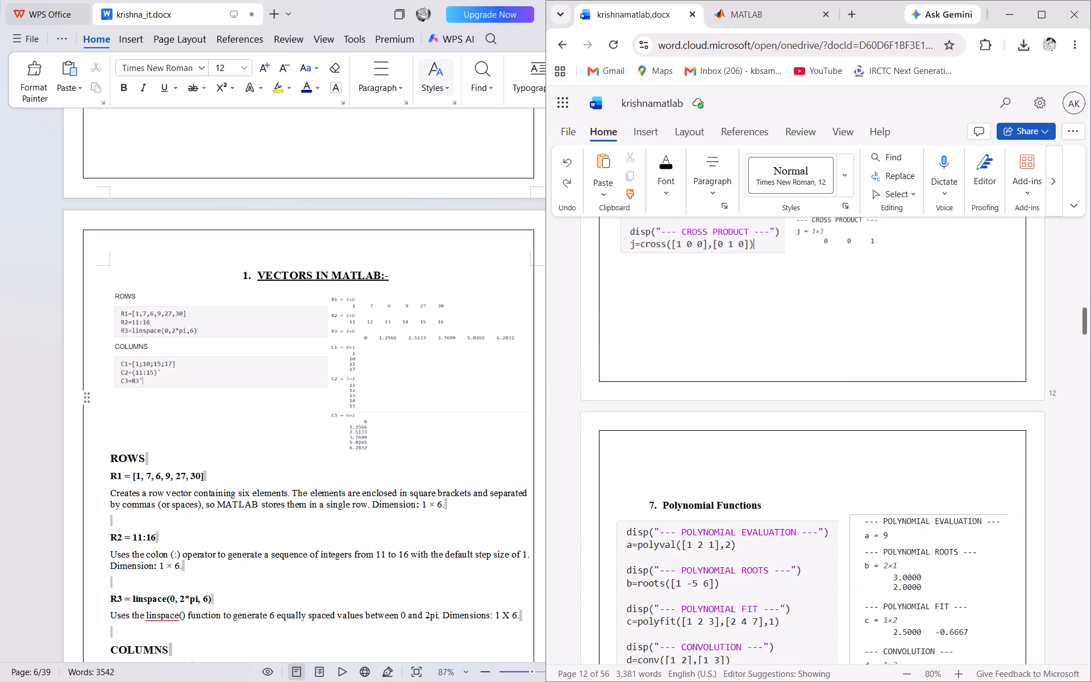
scroll(441, 464, "down", 13)
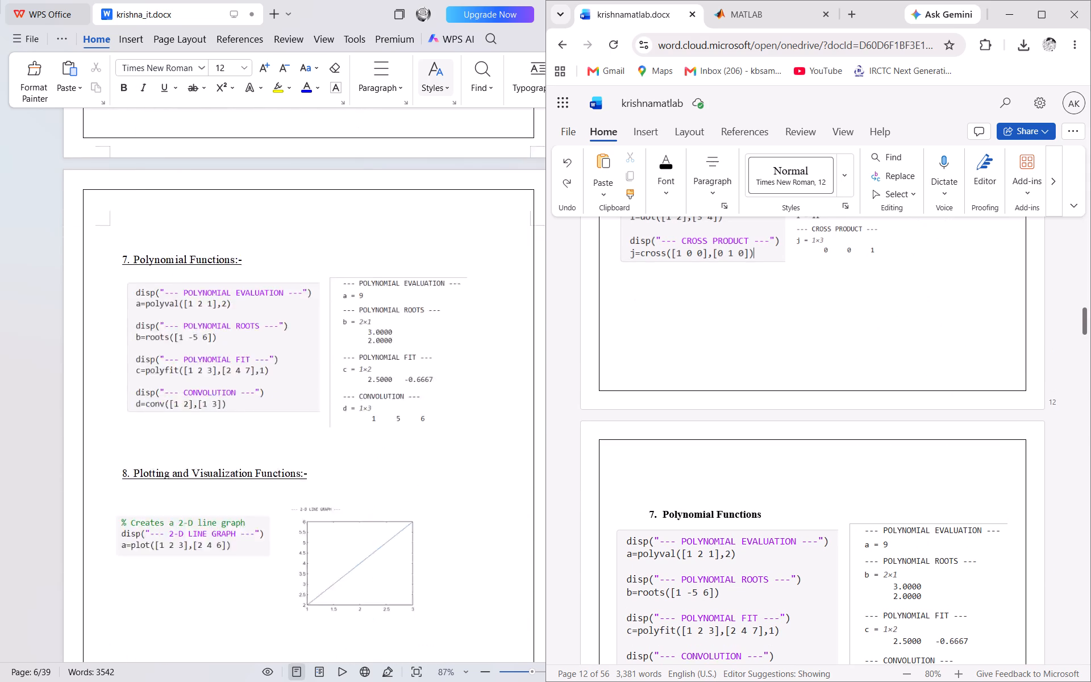
scroll(441, 464, "down", 2)
scroll(441, 464, "up", 1)
scroll(808, 384, "up", 2)
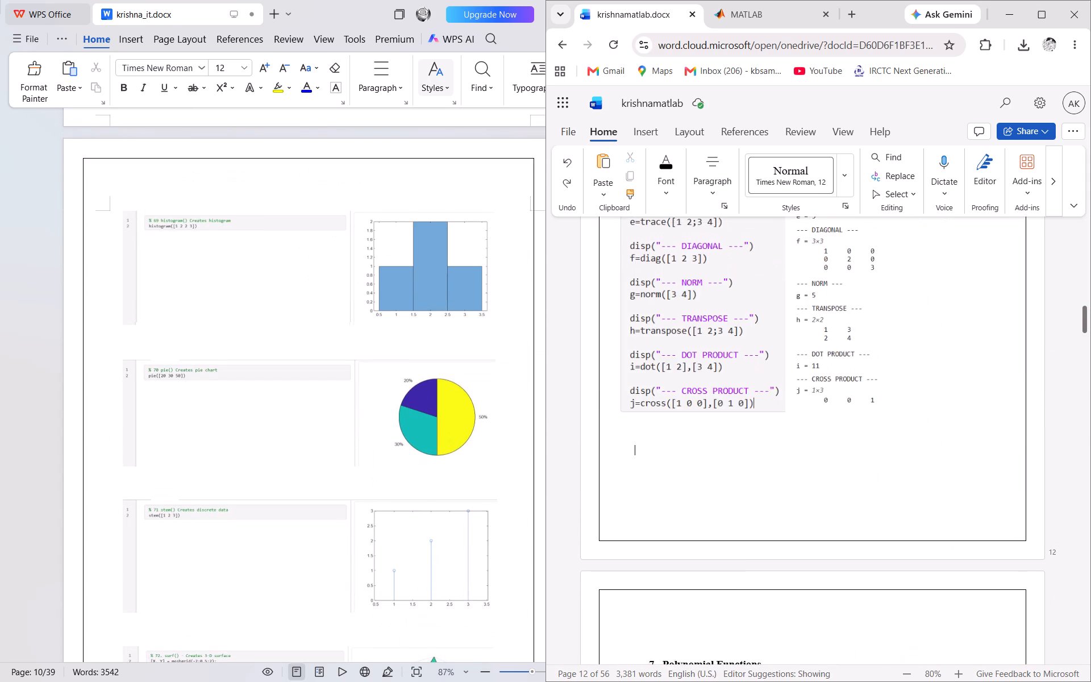
scroll(808, 384, "down", 4)
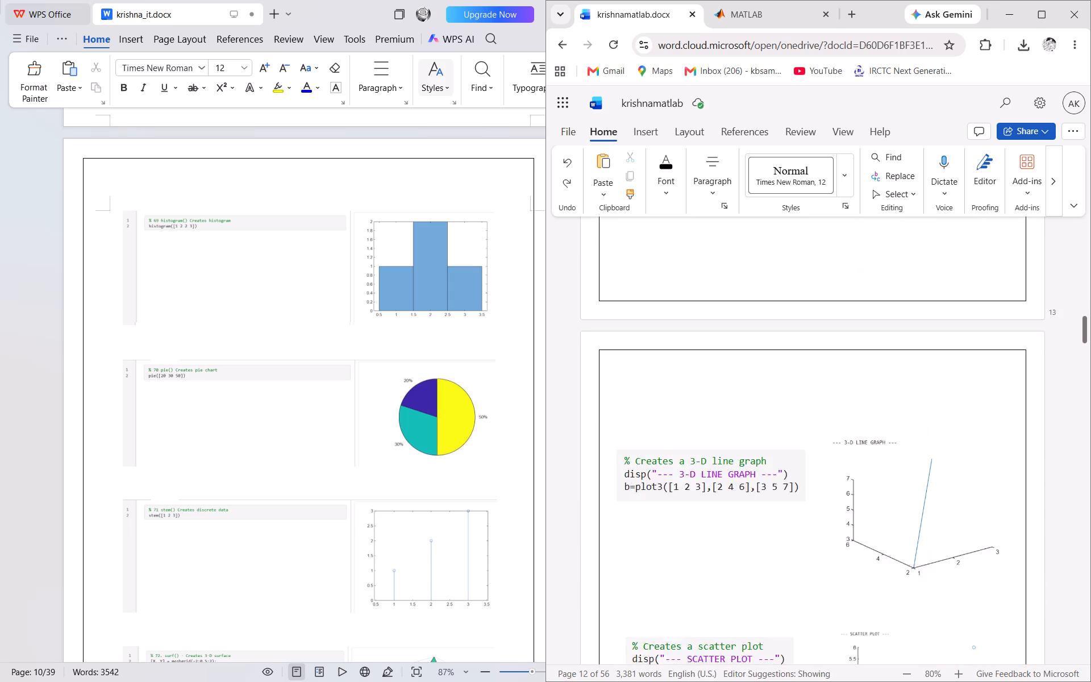
scroll(436, 479, "up", 5)
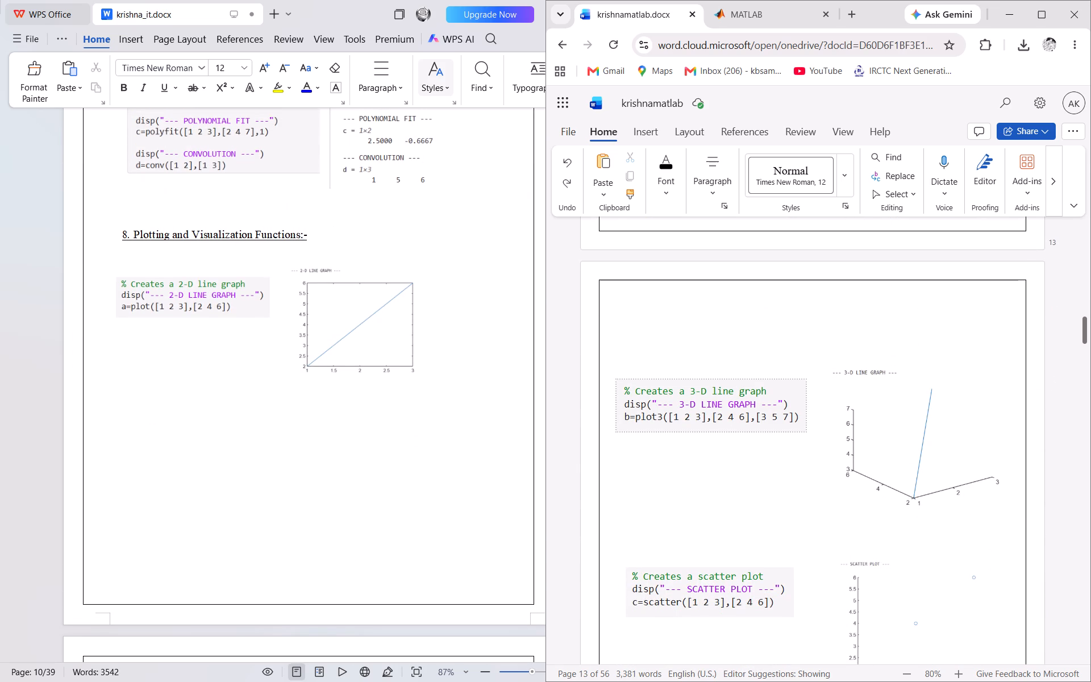
scroll(389, 443, "up", 2)
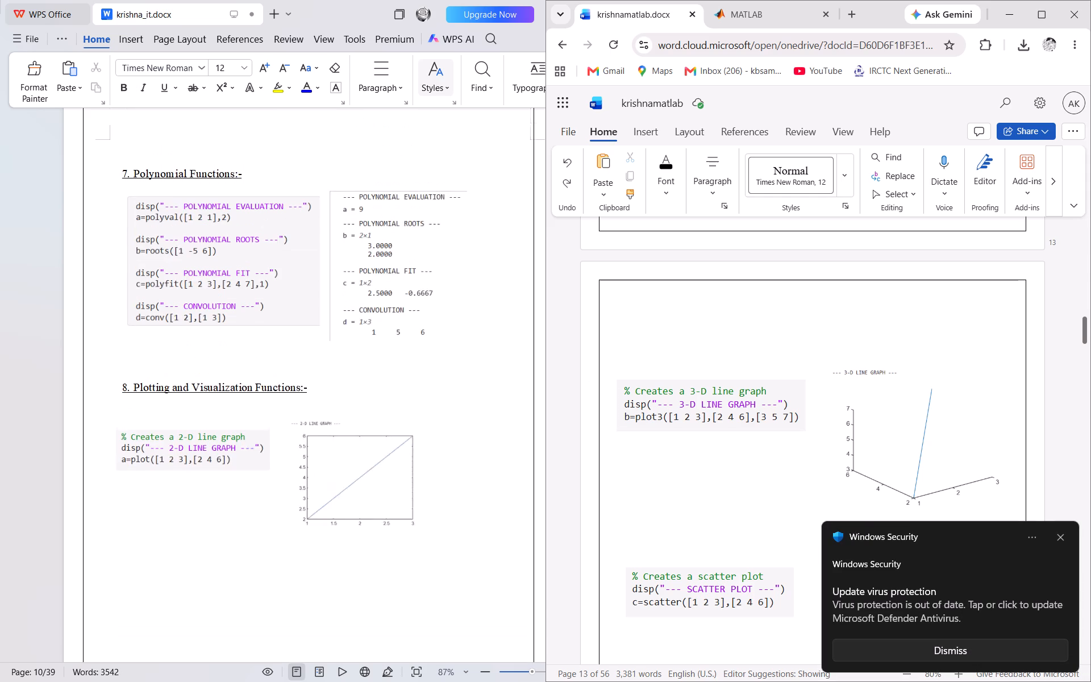
scroll(389, 443, "down", 1)
scroll(761, 388, "up", 2)
scroll(761, 388, "down", 1)
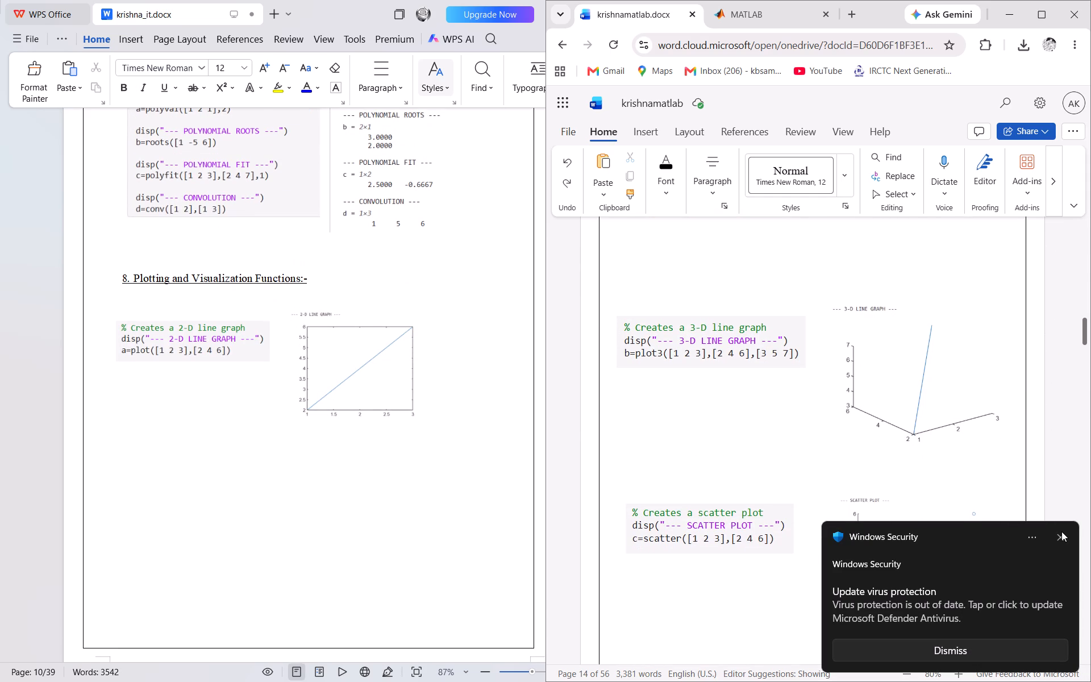
left_click(1061, 531)
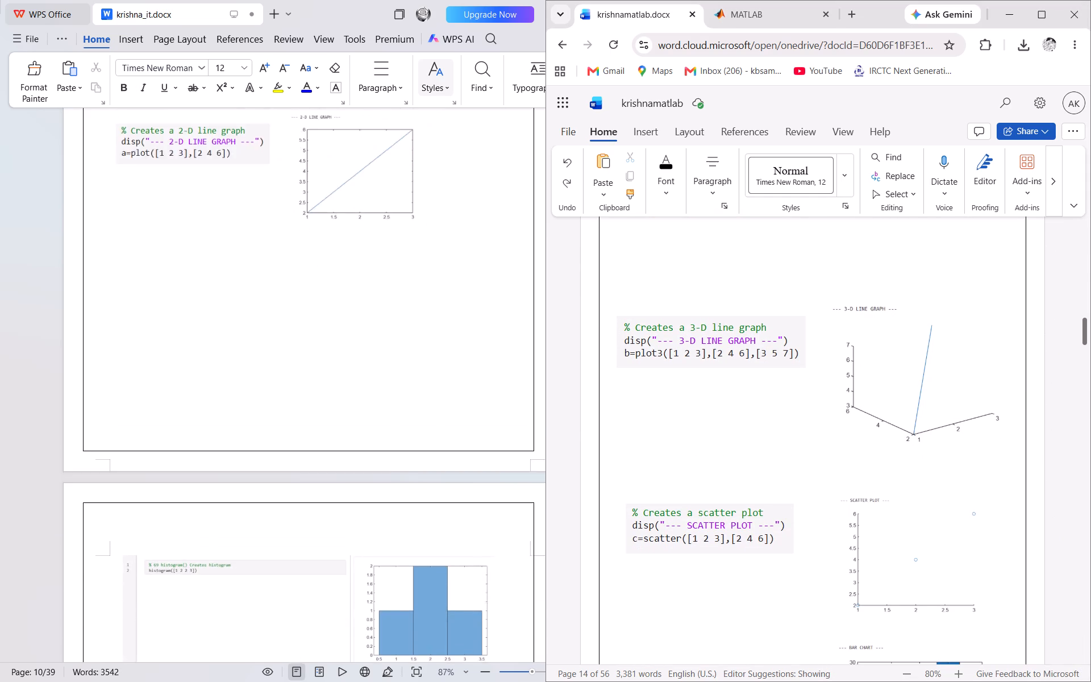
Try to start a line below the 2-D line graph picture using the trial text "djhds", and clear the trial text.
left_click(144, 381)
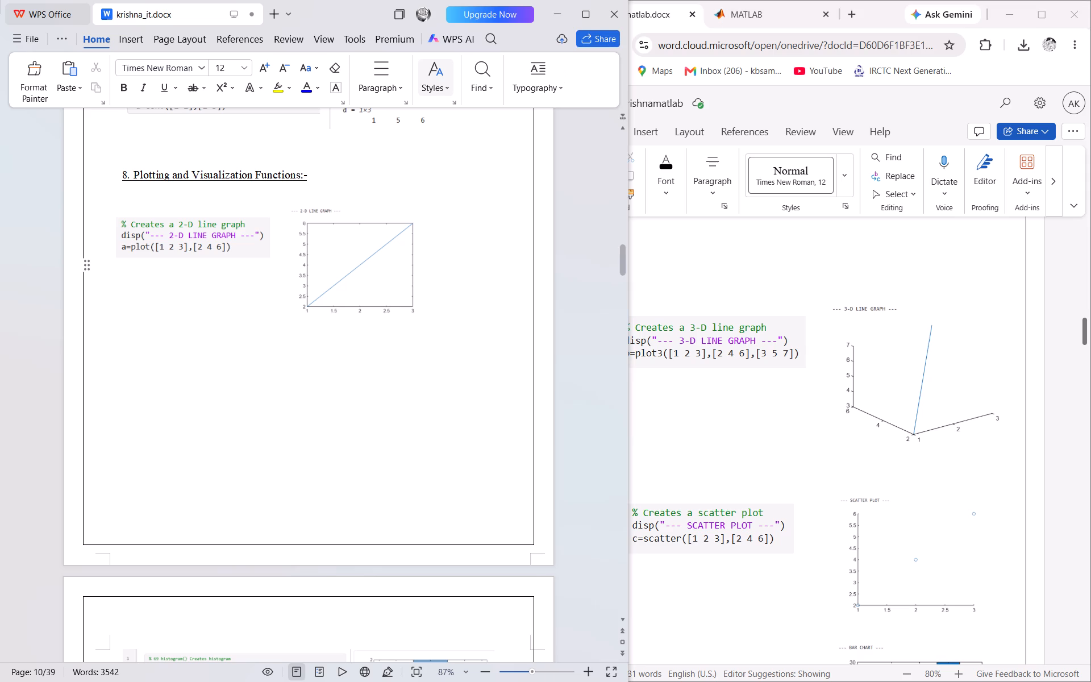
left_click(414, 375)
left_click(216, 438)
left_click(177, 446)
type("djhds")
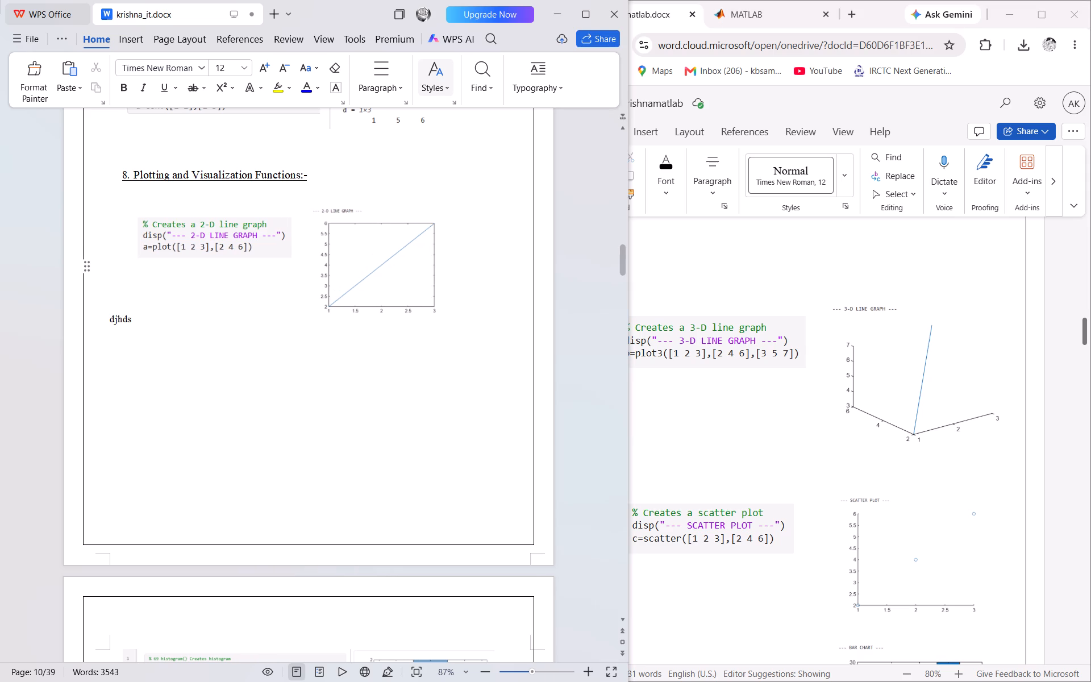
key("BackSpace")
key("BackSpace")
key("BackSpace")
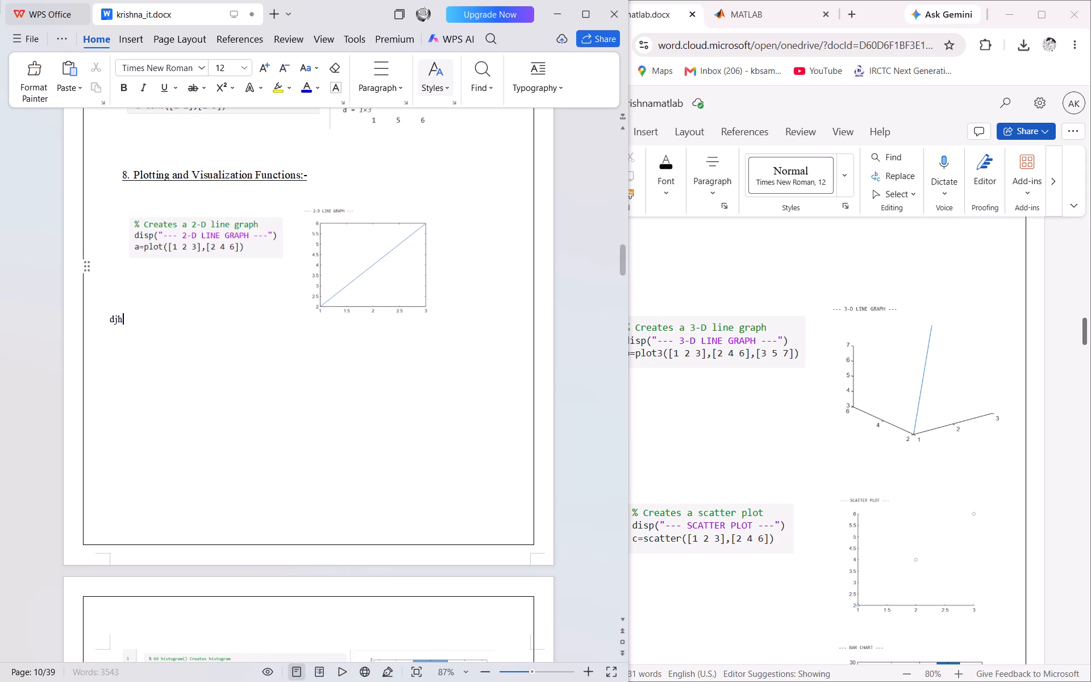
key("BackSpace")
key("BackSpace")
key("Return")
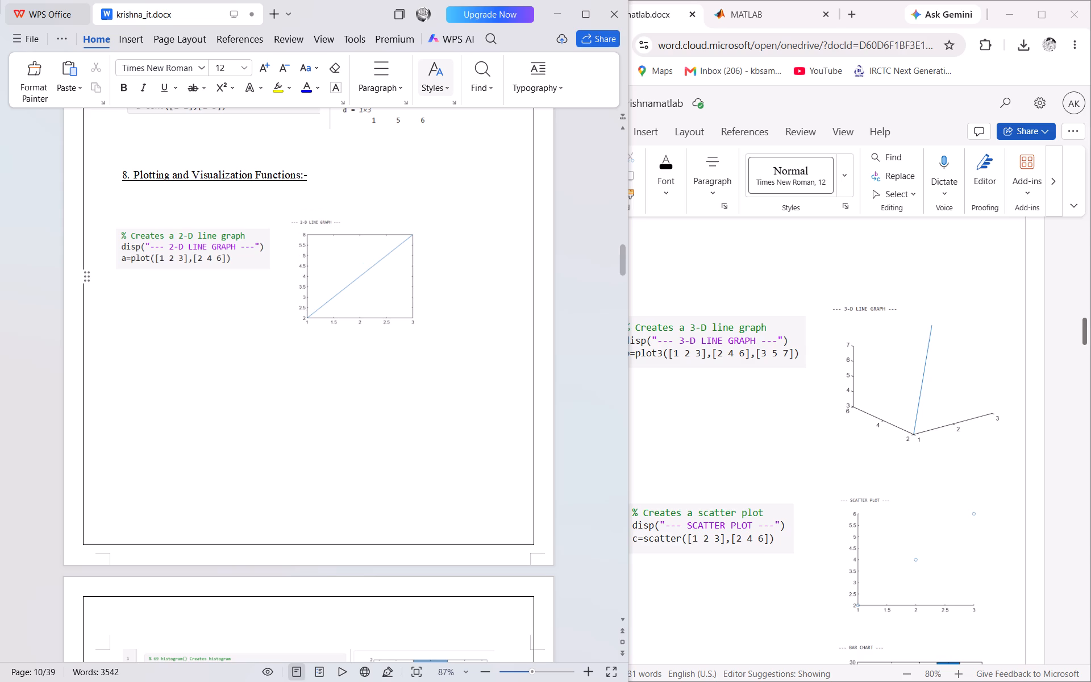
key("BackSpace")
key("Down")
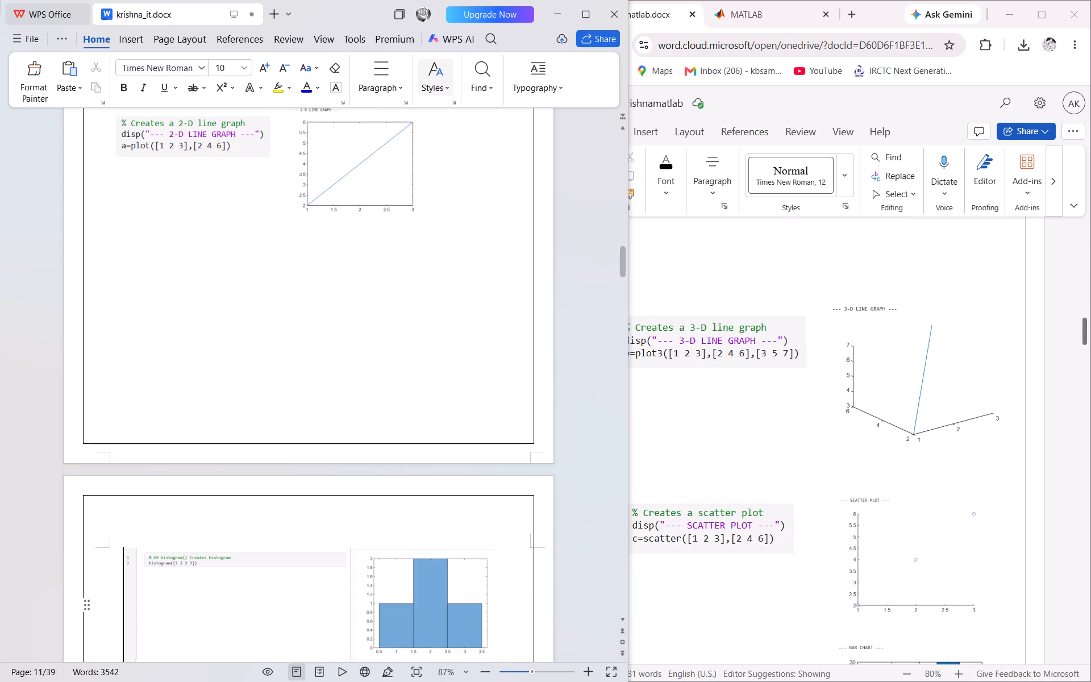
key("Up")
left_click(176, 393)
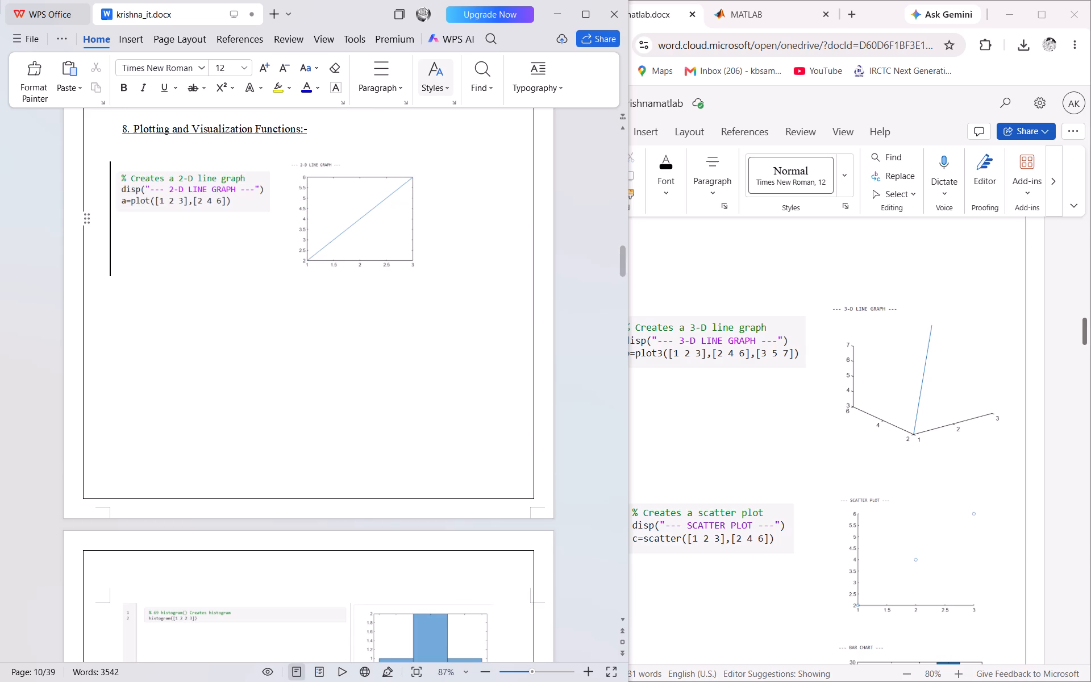
Maximize the krishna_it document window and look through the pages that follow the plotting section.
left_click(584, 3)
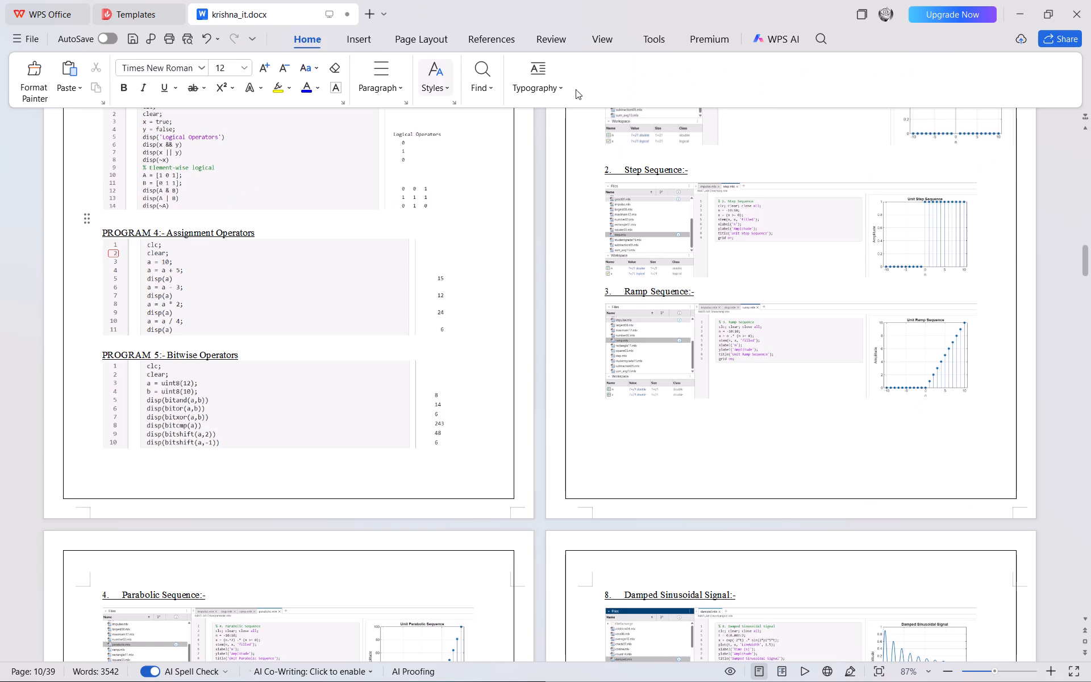
scroll(558, 261, "down", 4)
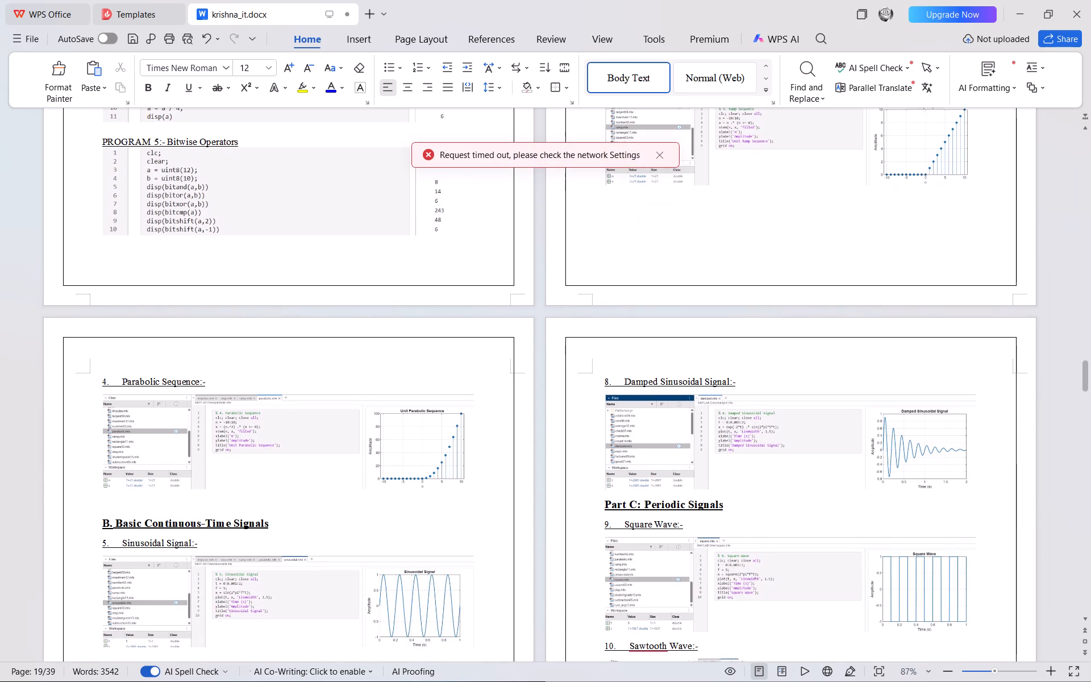
scroll(565, 411, "down", 3)
scroll(565, 411, "up", 3)
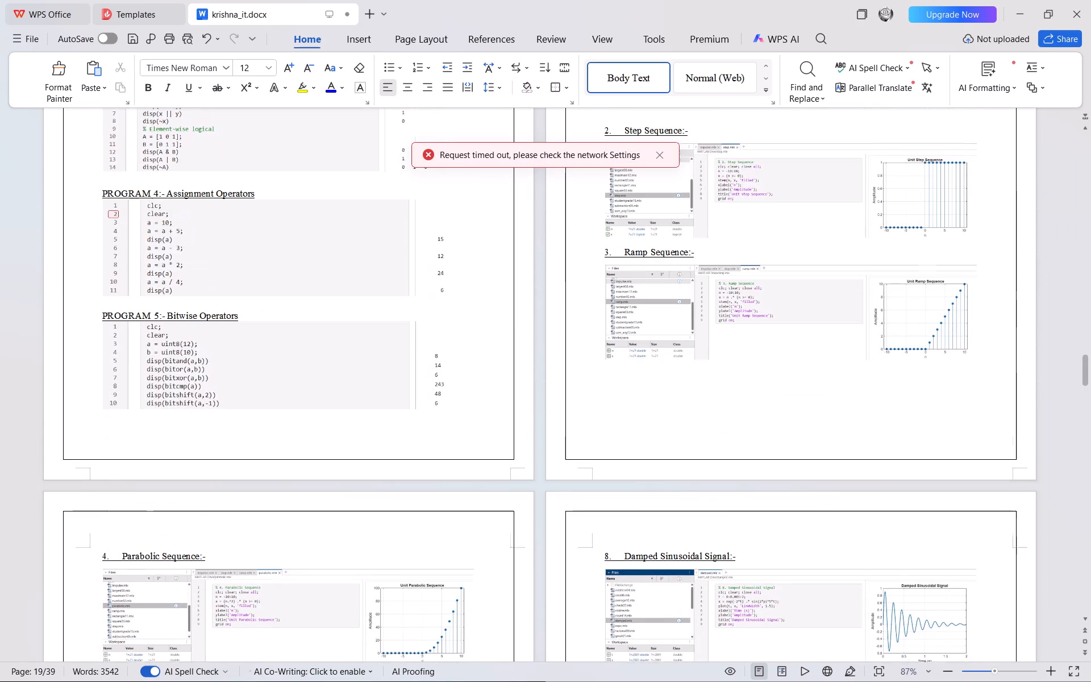
Dismiss the network time-out notice and check the computer's Wi-Fi connection in the list of available networks.
left_click(658, 150)
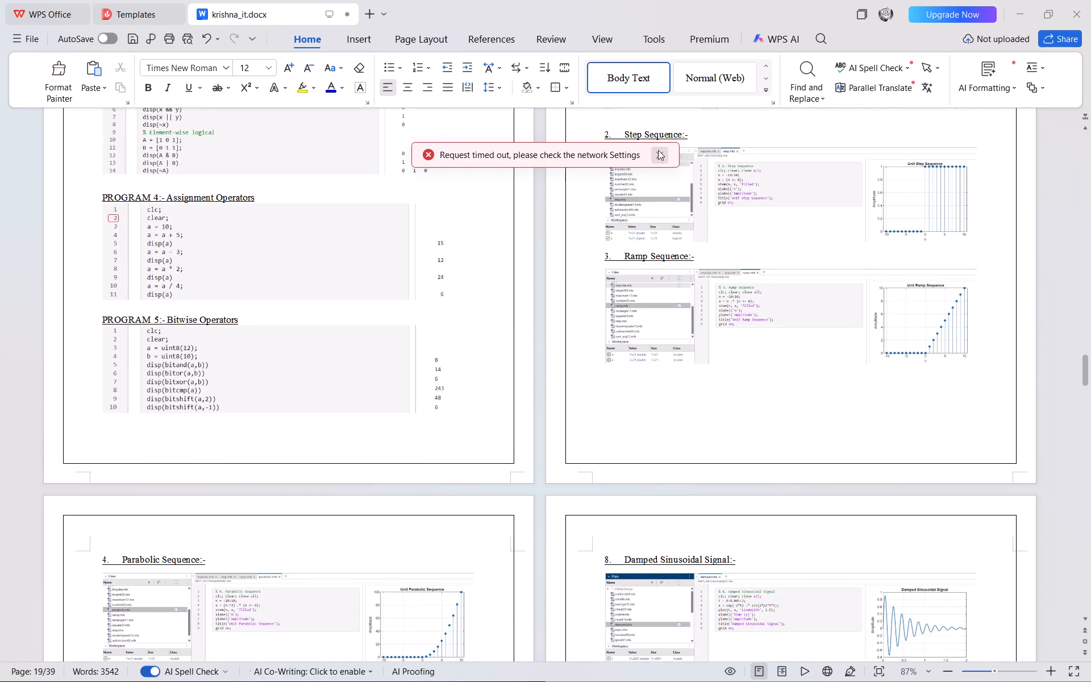
left_click(978, 660)
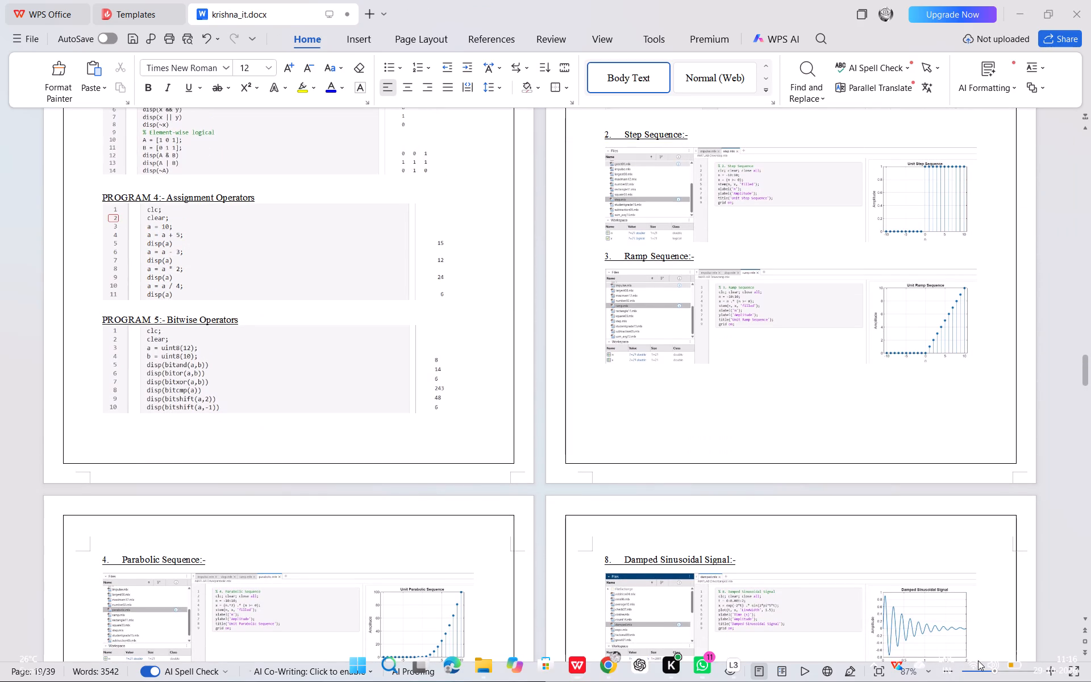
left_click(905, 407)
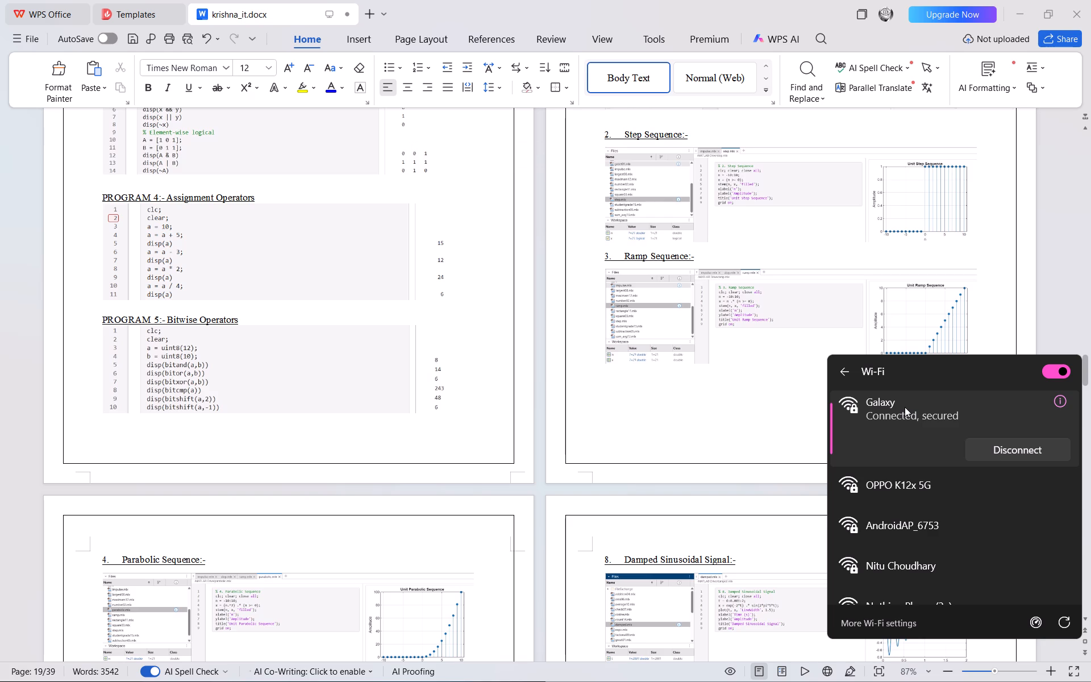
left_click(745, 484)
Place the text cursor at the end of the Damped Sinusoidal Signal heading in krishna_it.
scroll(745, 484, "down", 2)
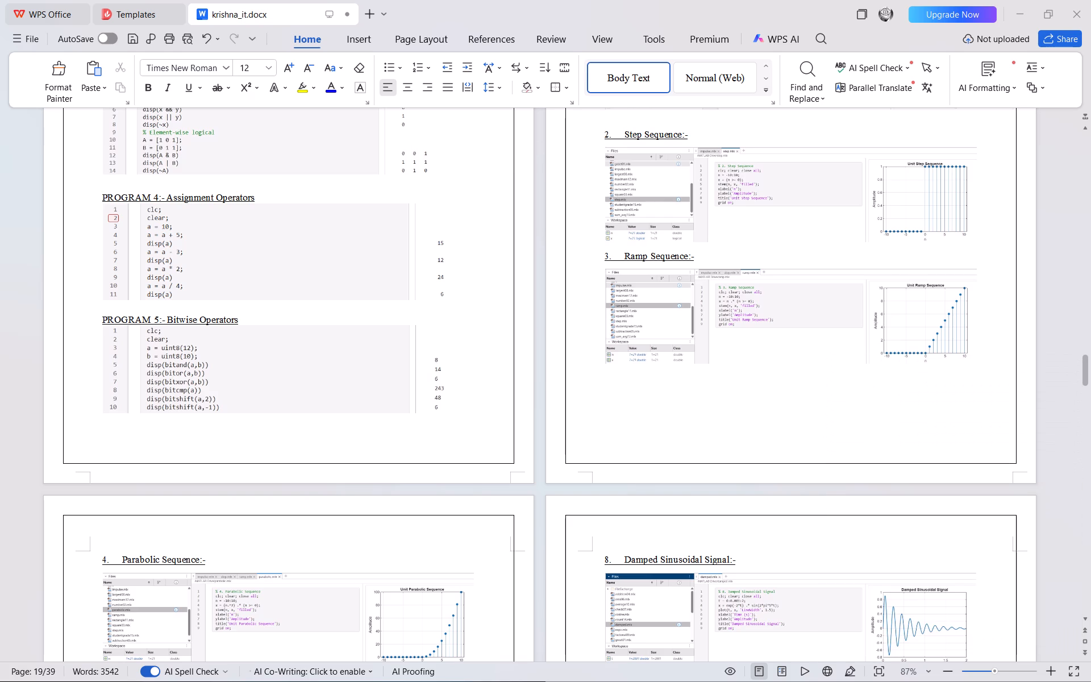
scroll(745, 484, "down", 3)
left_click(748, 530)
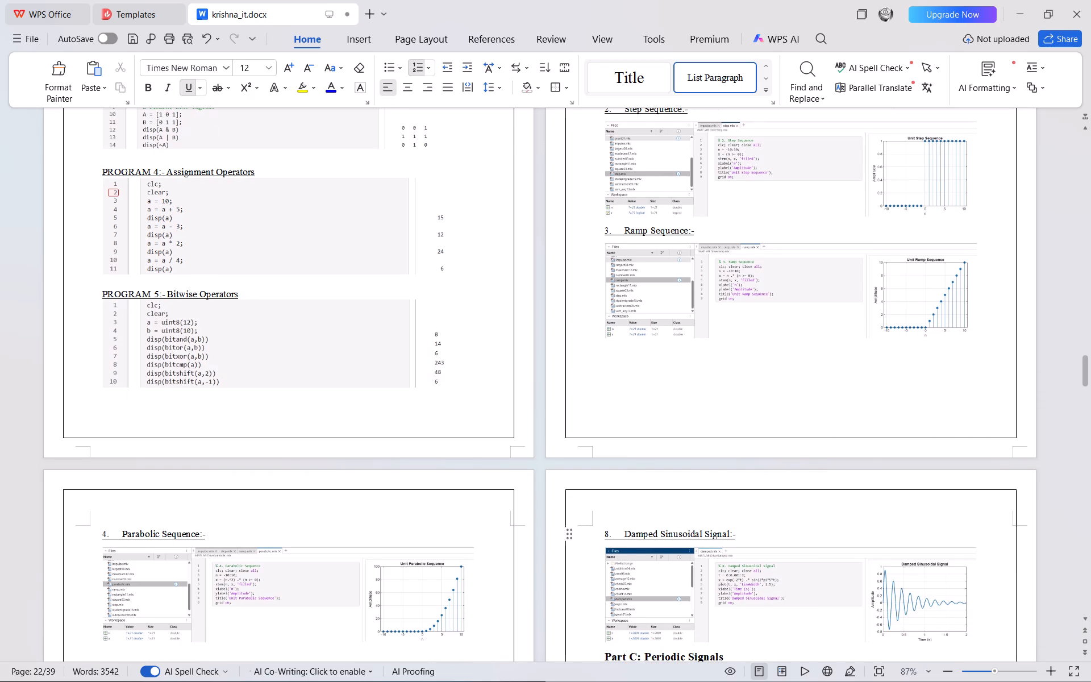
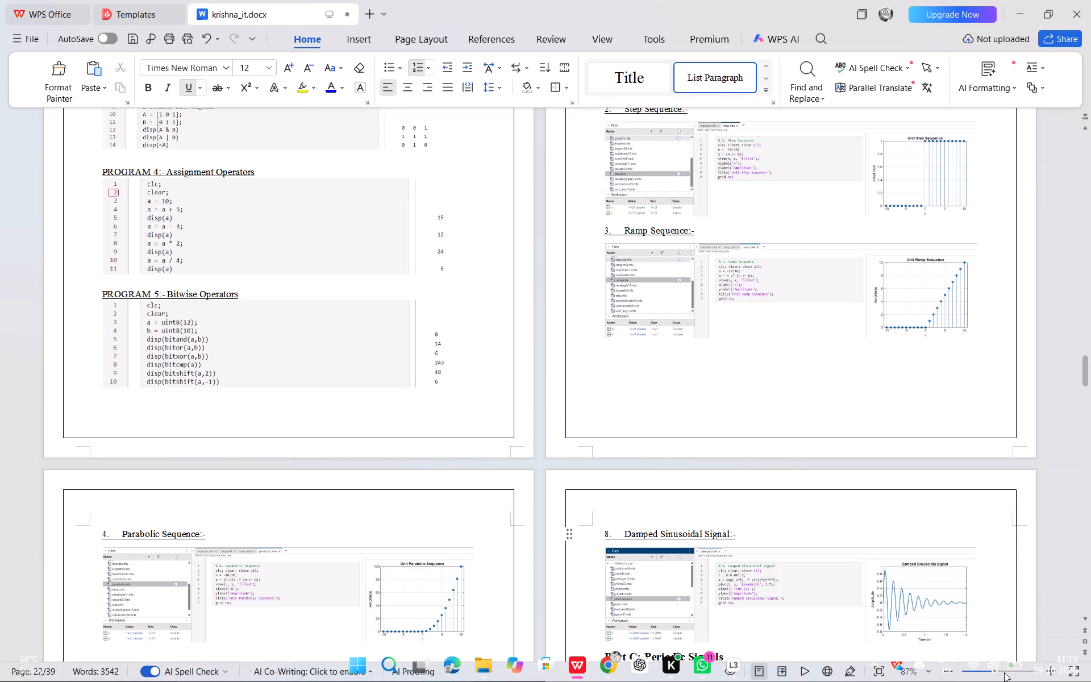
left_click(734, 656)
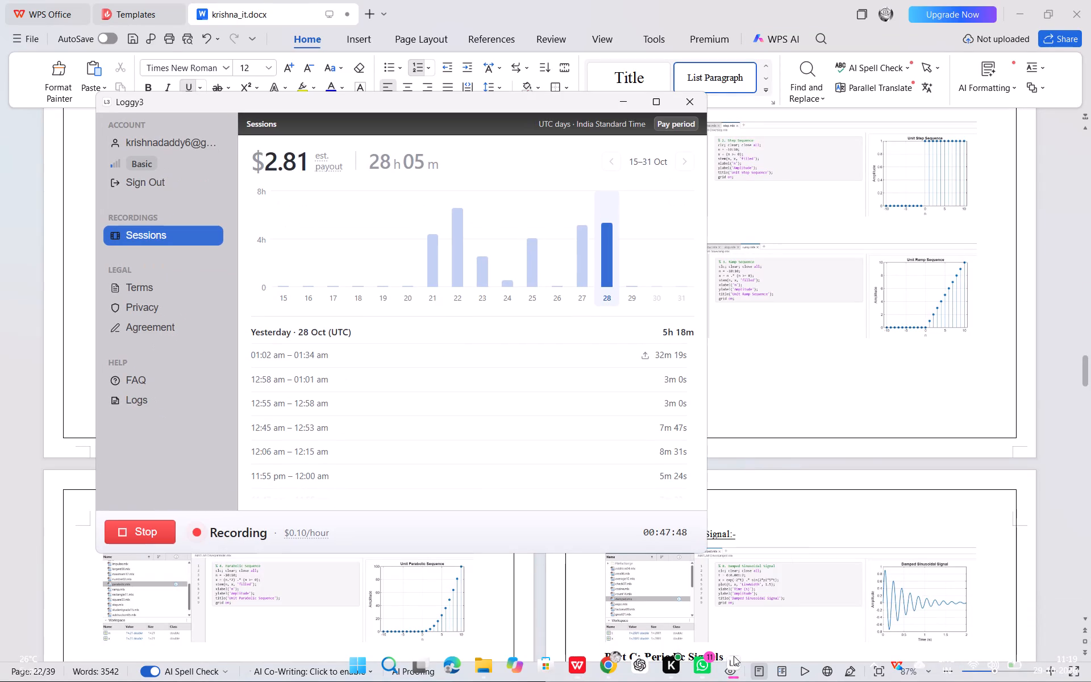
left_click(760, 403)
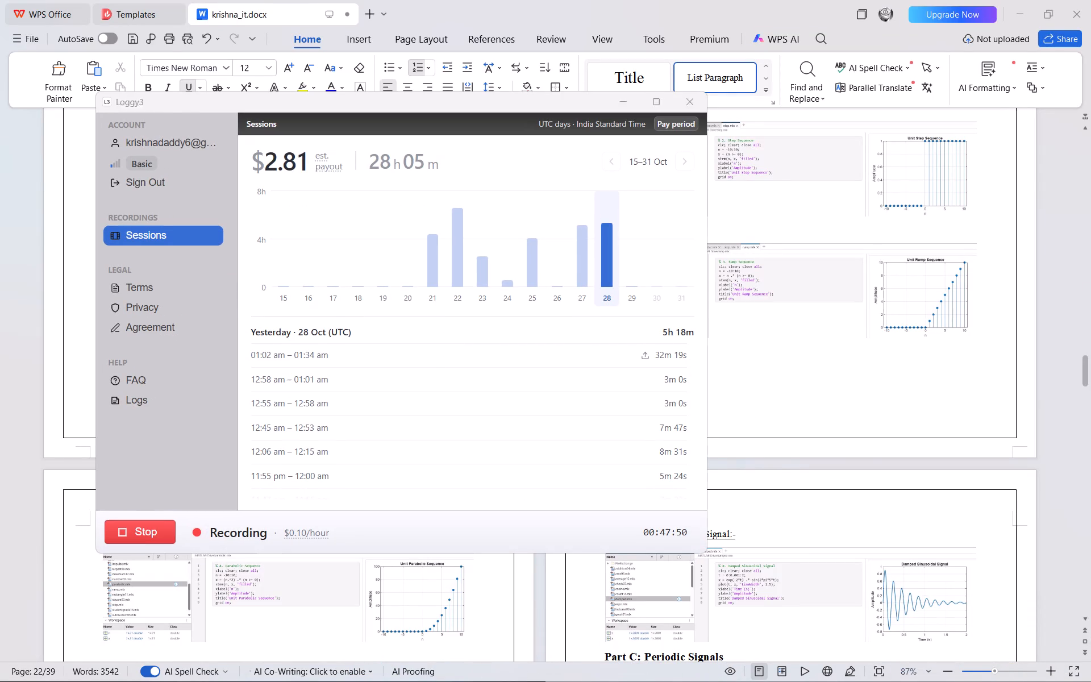
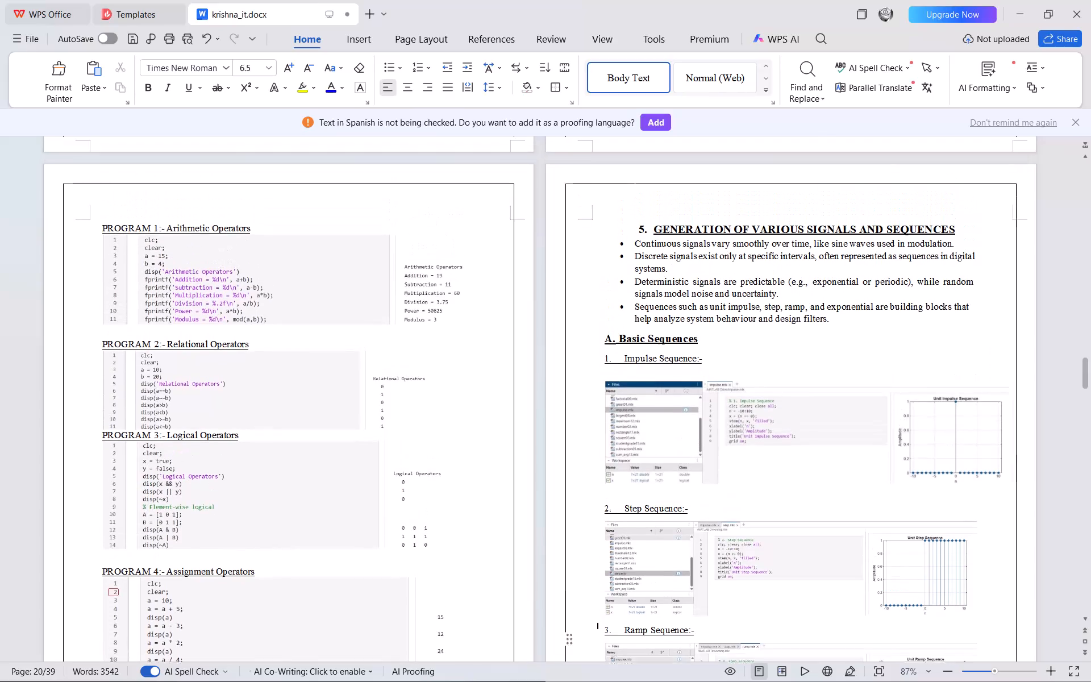
Look back through the report's operator, function and workspace pages to section 8, Plotting and Visualization Functions.
scroll(588, 432, "down", 1)
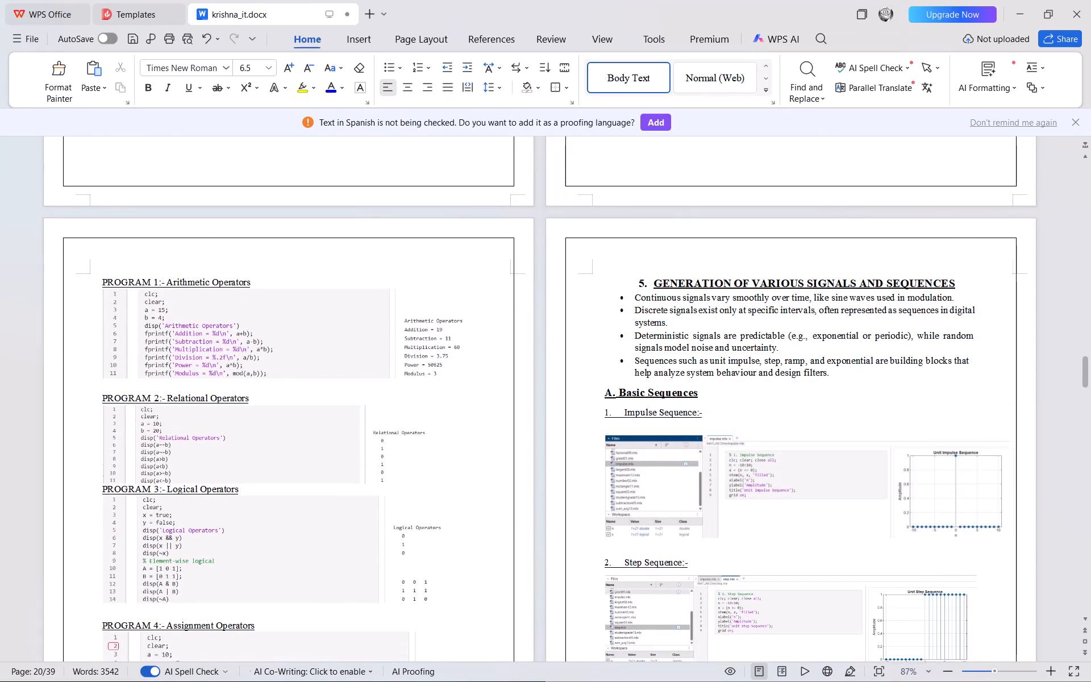
scroll(588, 432, "down", 1)
scroll(588, 432, "up", 3)
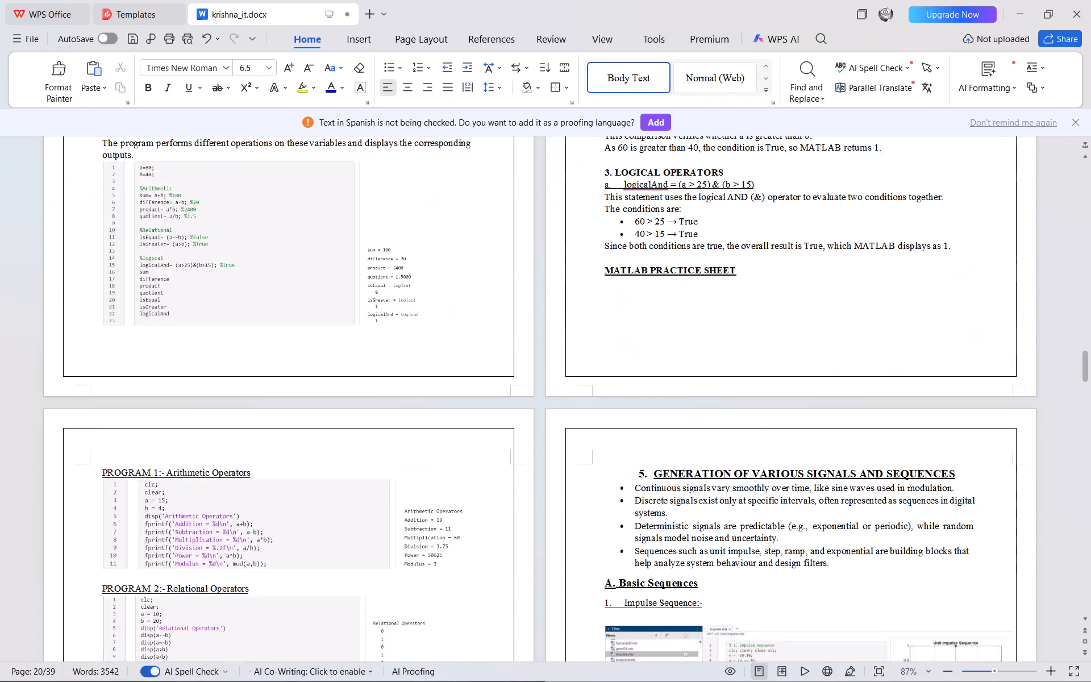
scroll(588, 432, "up", 6)
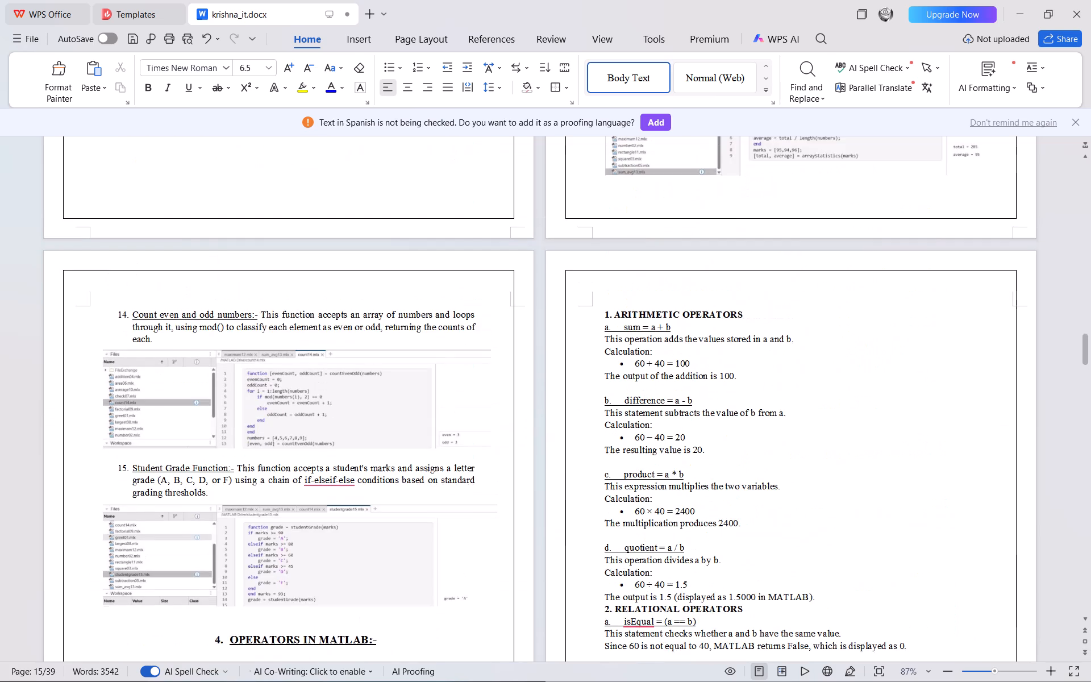
scroll(588, 432, "up", 6)
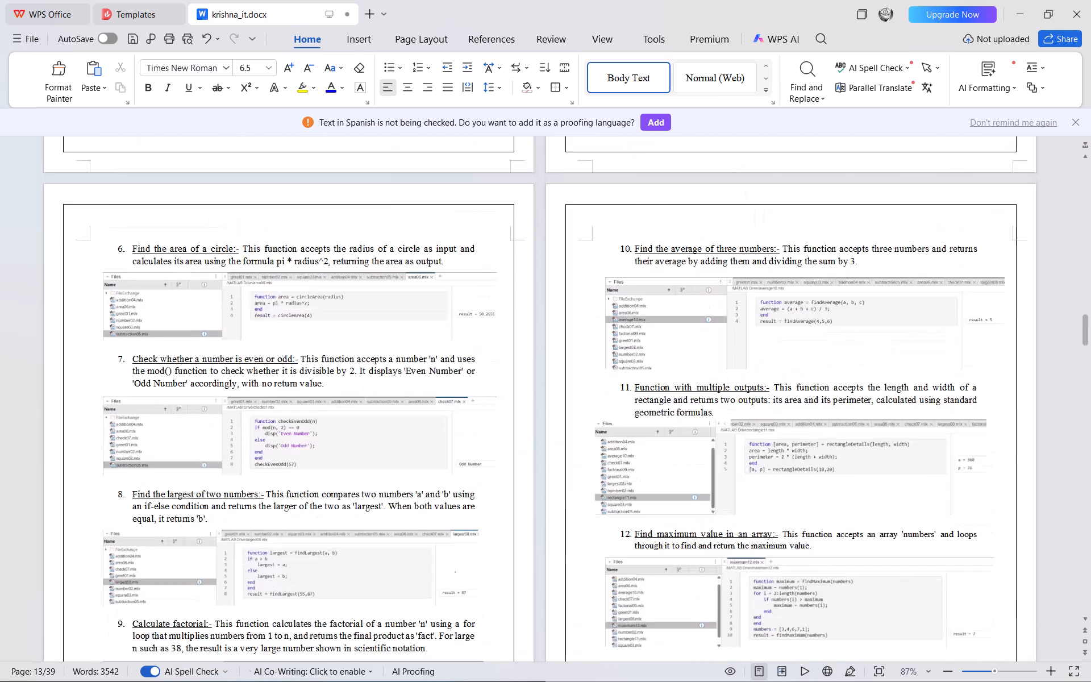
scroll(588, 432, "up", 5)
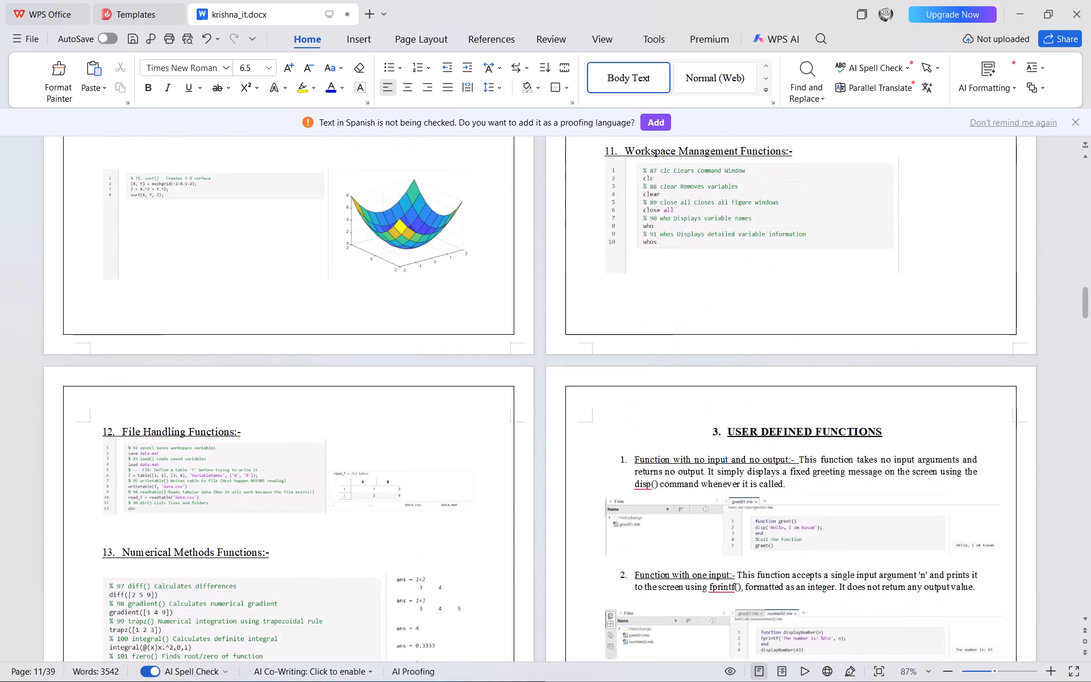
scroll(588, 432, "up", 5)
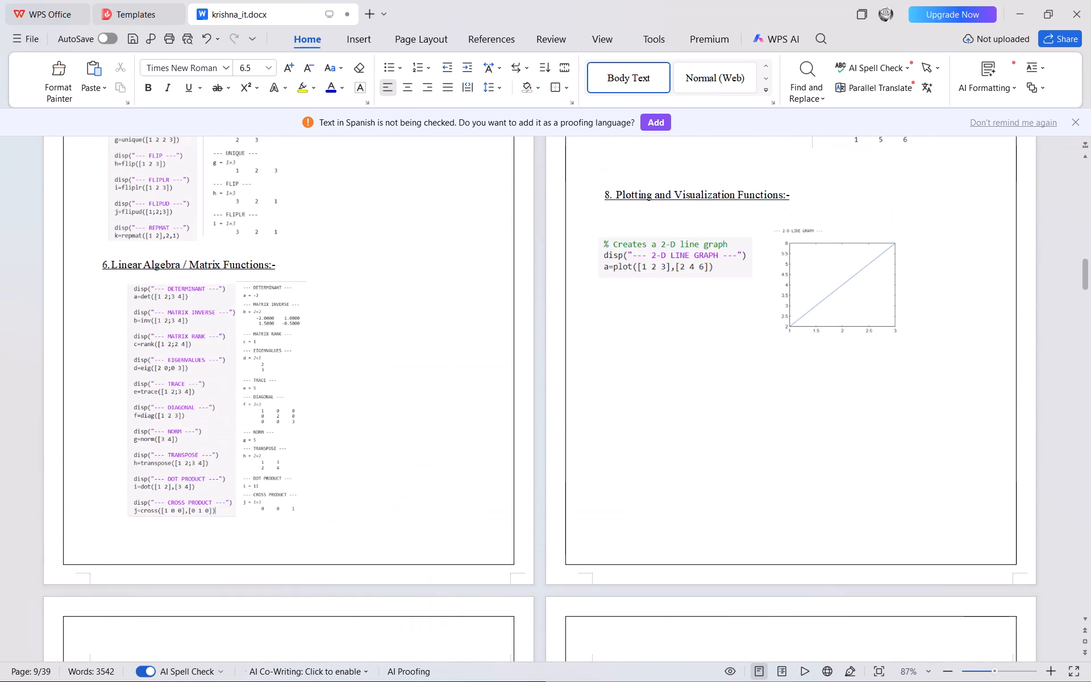
left_click(639, 417)
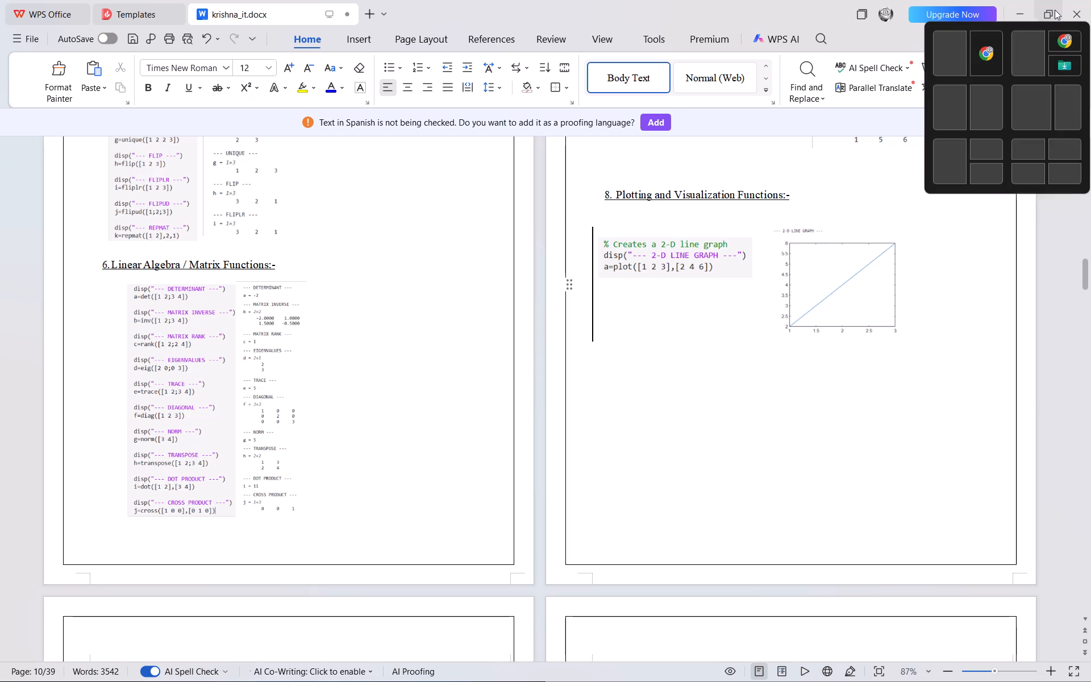
Arrange the report beside the krishnamatlab document in the browser, with both showing the plotting functions pages.
left_click(956, 43)
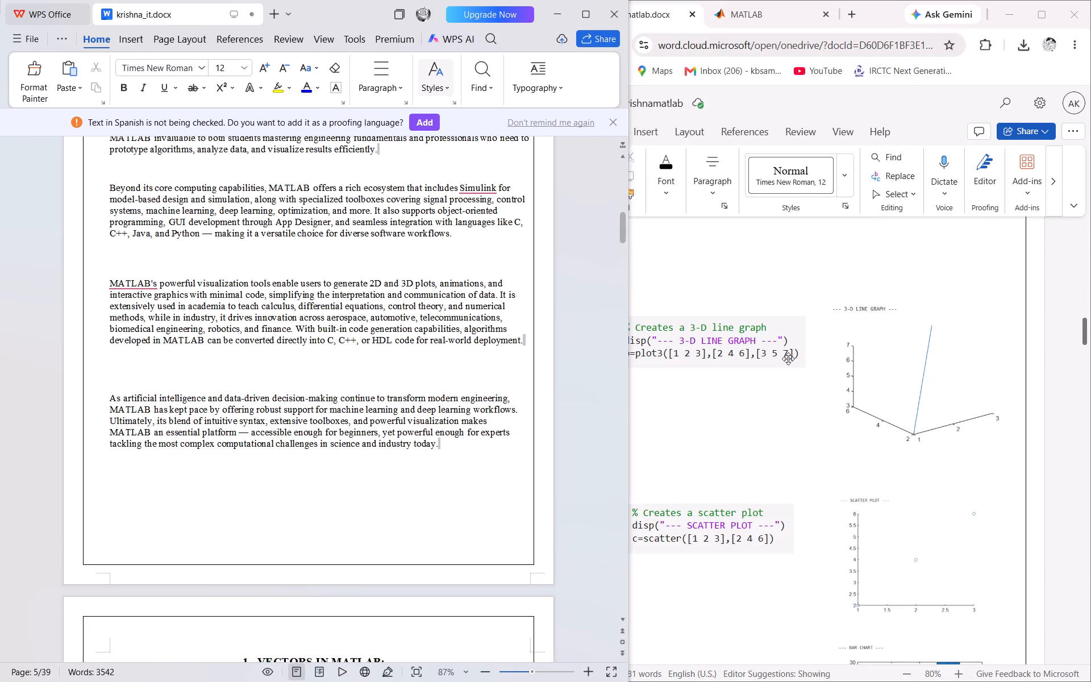
scroll(786, 365, "down", 2)
scroll(447, 409, "down", 12)
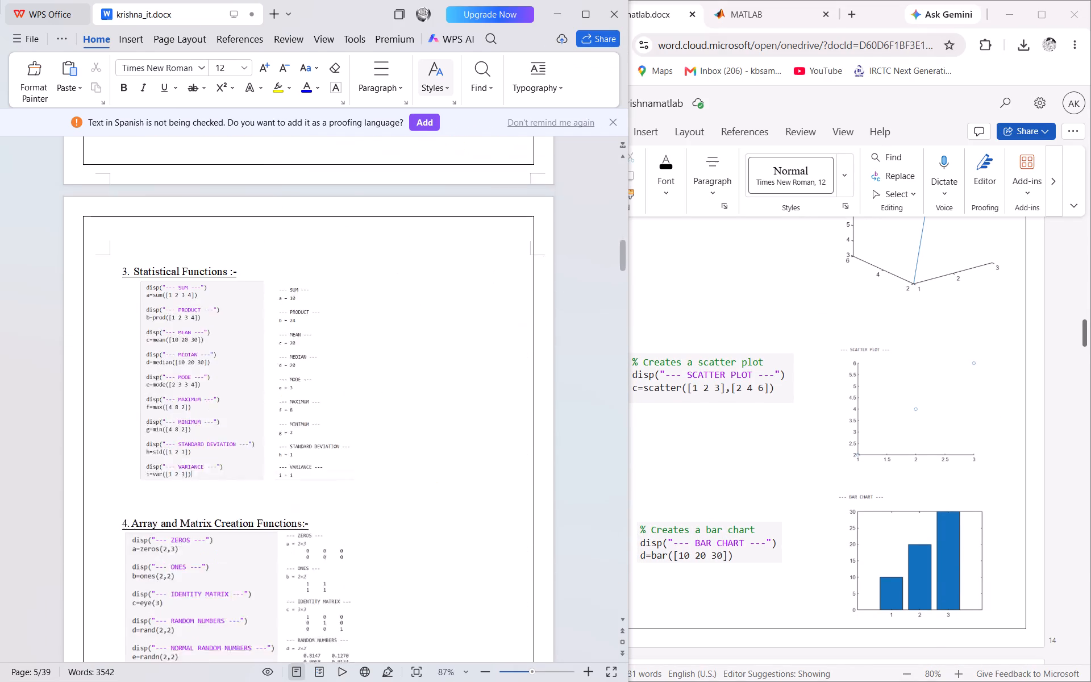
left_click(724, 310)
scroll(664, 384, "up", 3)
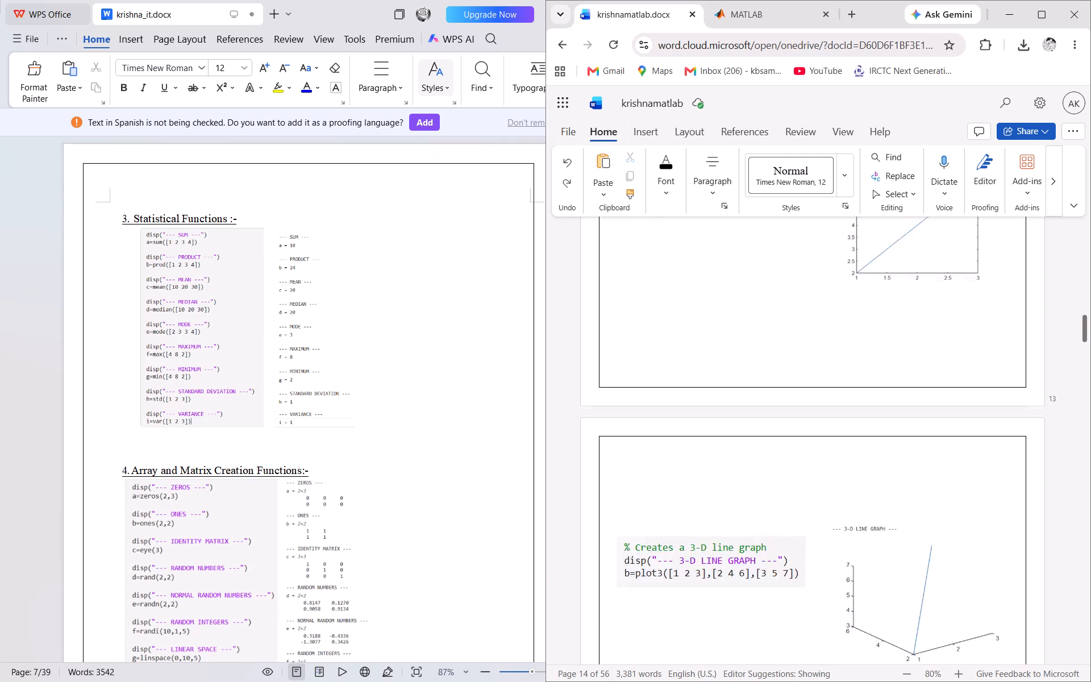
scroll(664, 384, "up", 1)
scroll(289, 506, "down", 6)
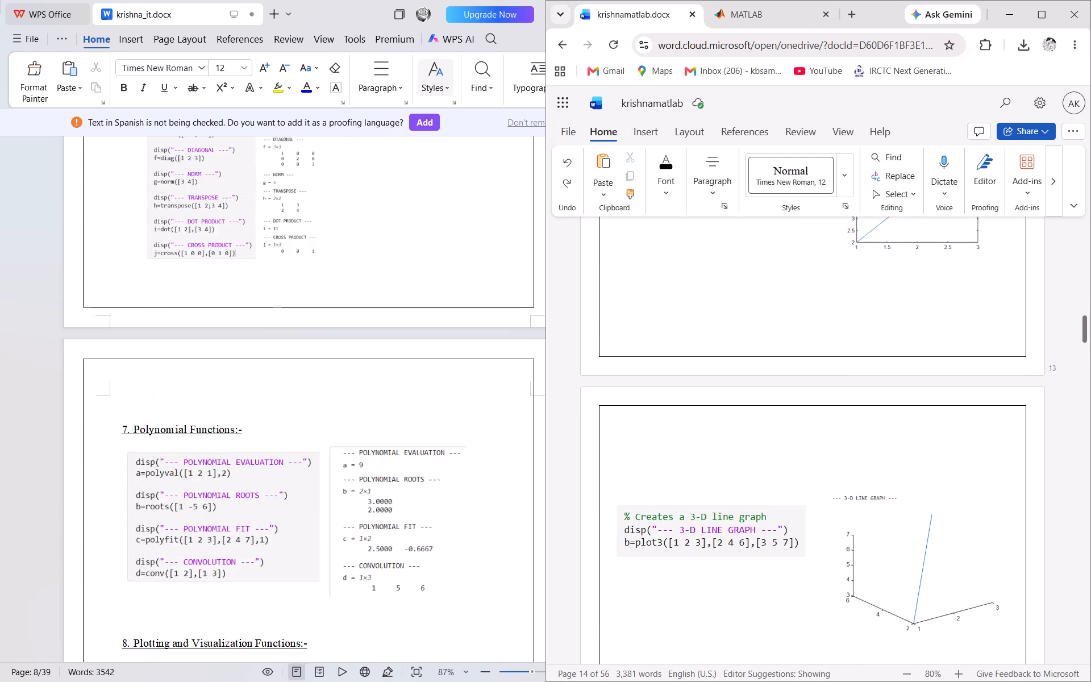
scroll(289, 506, "down", 7)
scroll(289, 506, "up", 5)
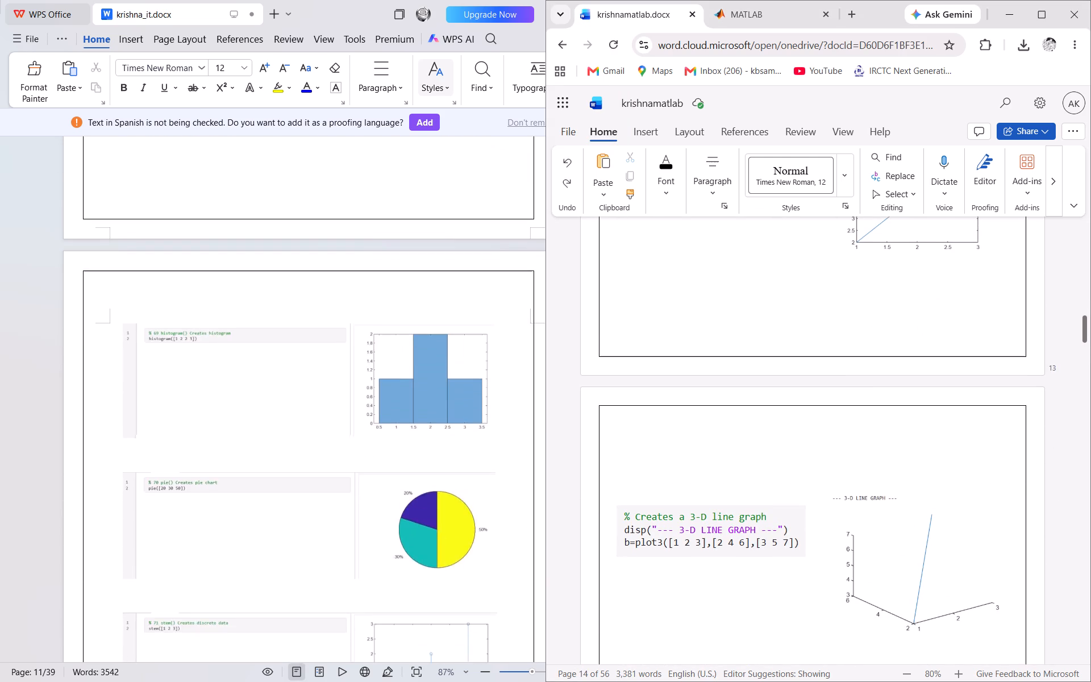
scroll(289, 506, "up", 3)
left_click(189, 574)
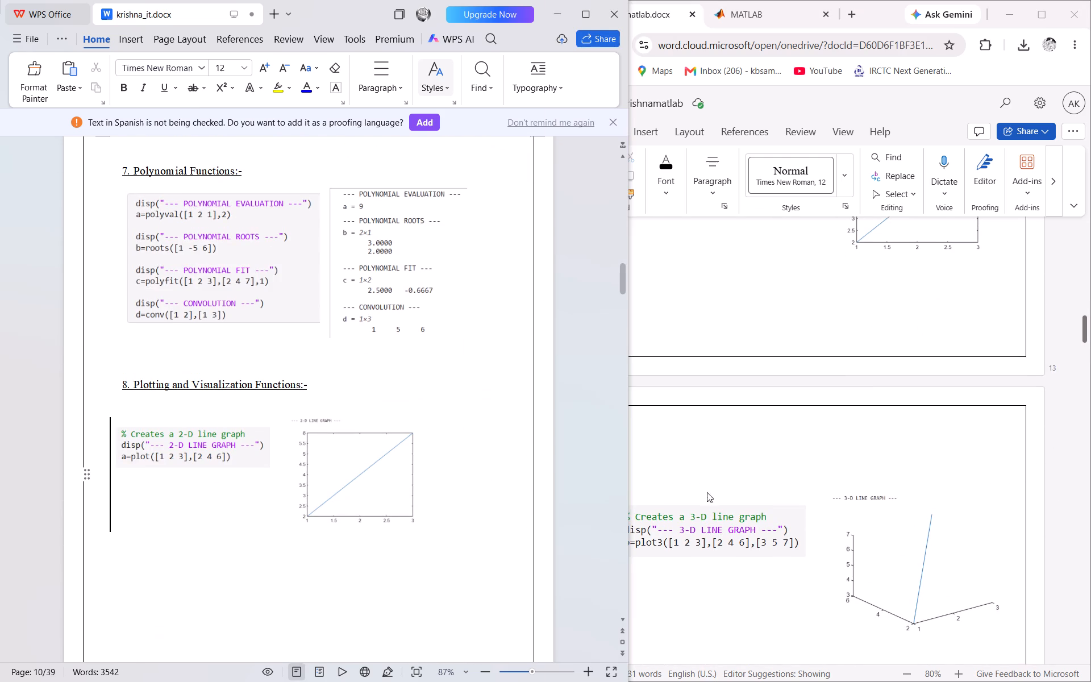
scroll(714, 467, "down", 1)
Capture the 3-D line graph code and plot from the krishnamatlab document and paste it into section 8 of the report.
left_click(714, 467)
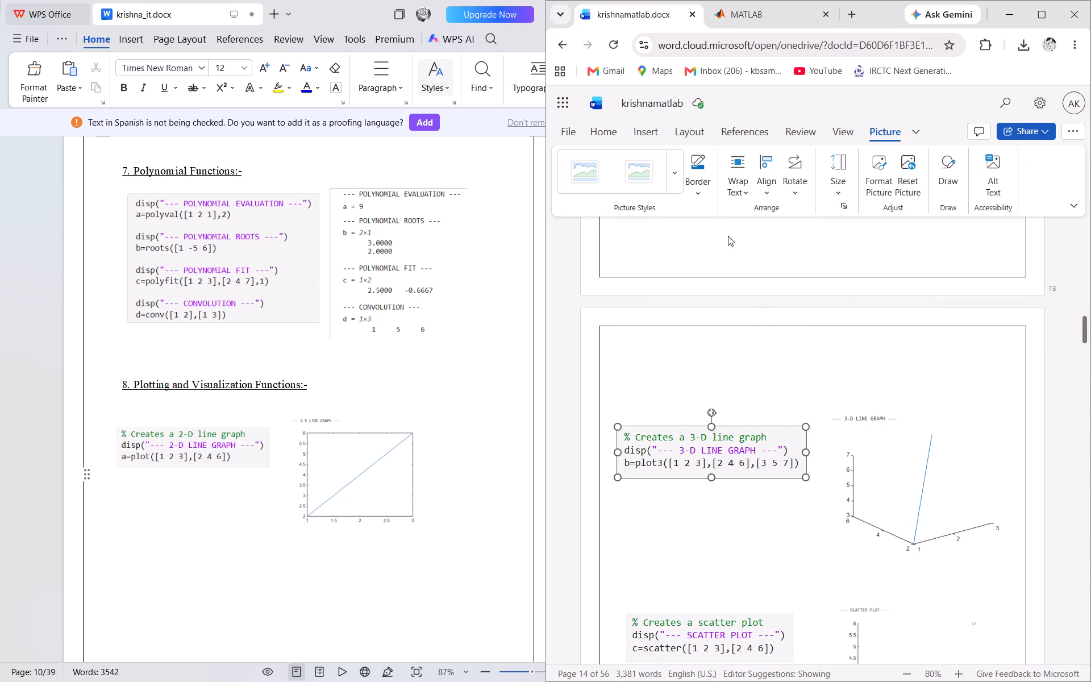
left_click(728, 236)
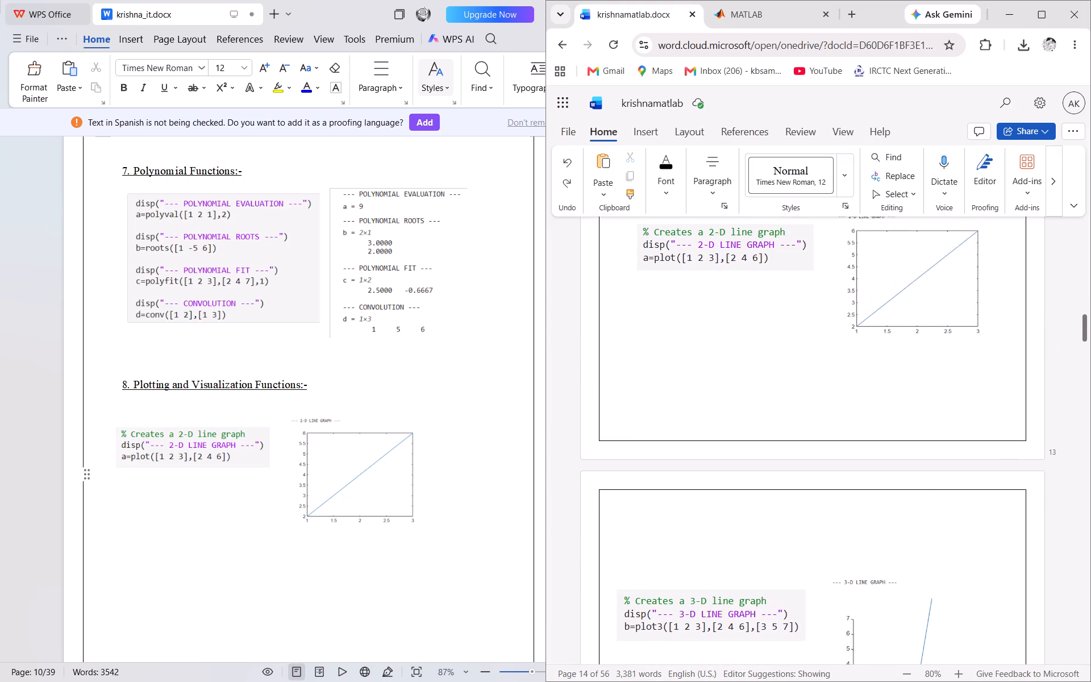
scroll(719, 296, "down", 1)
key("shift+super+s")
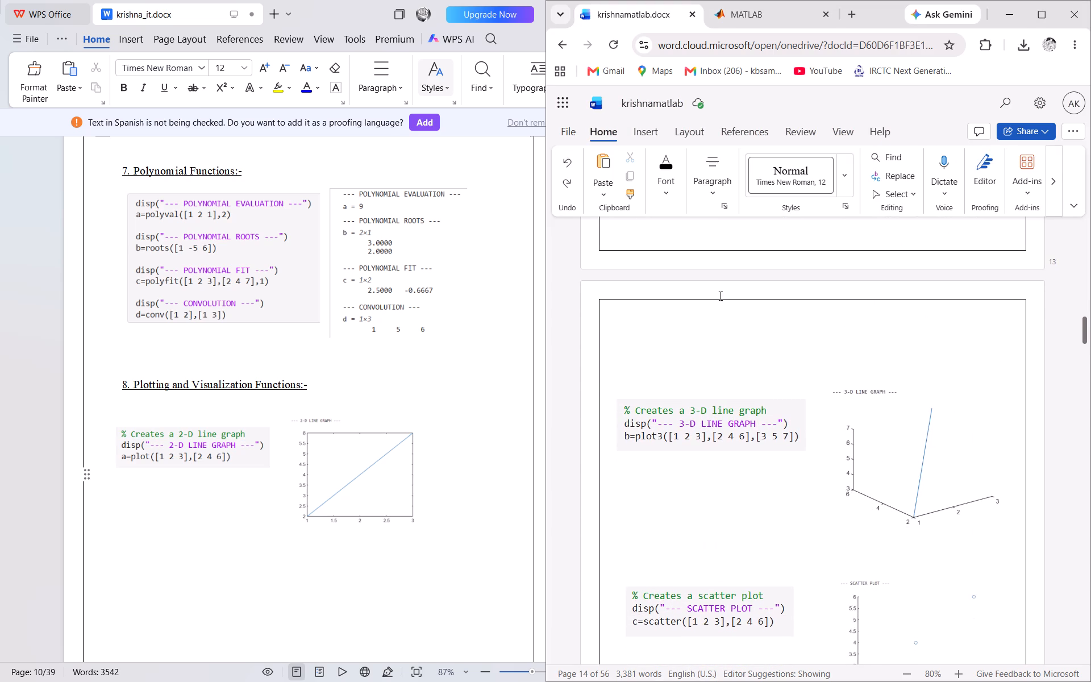
left_click_drag(612, 379, 1007, 531)
left_click(148, 595)
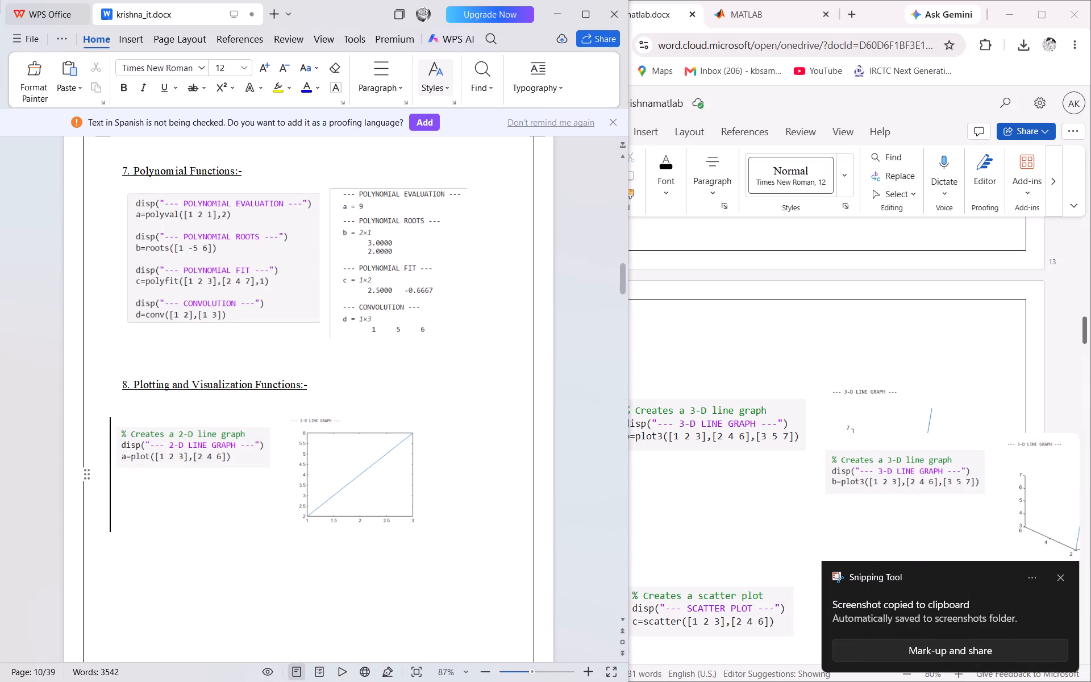
key("ctrl+v")
Set the pasted 3-D line graph picture's text wrapping to Square and move it below the 2-D line graph.
left_click(261, 426)
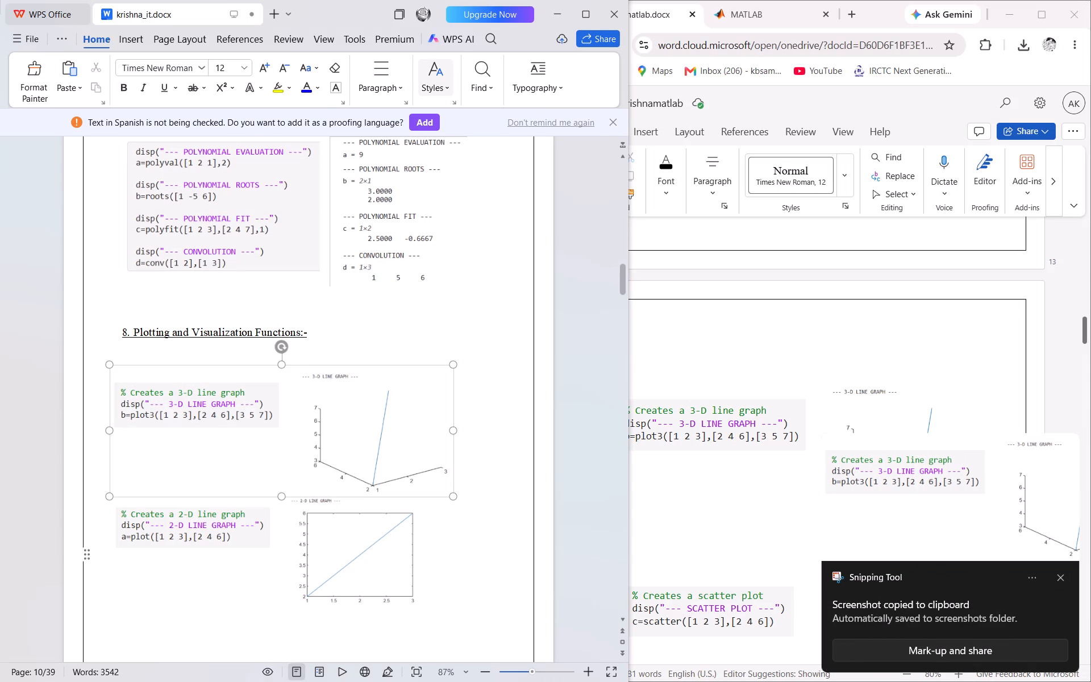
right_click(261, 426)
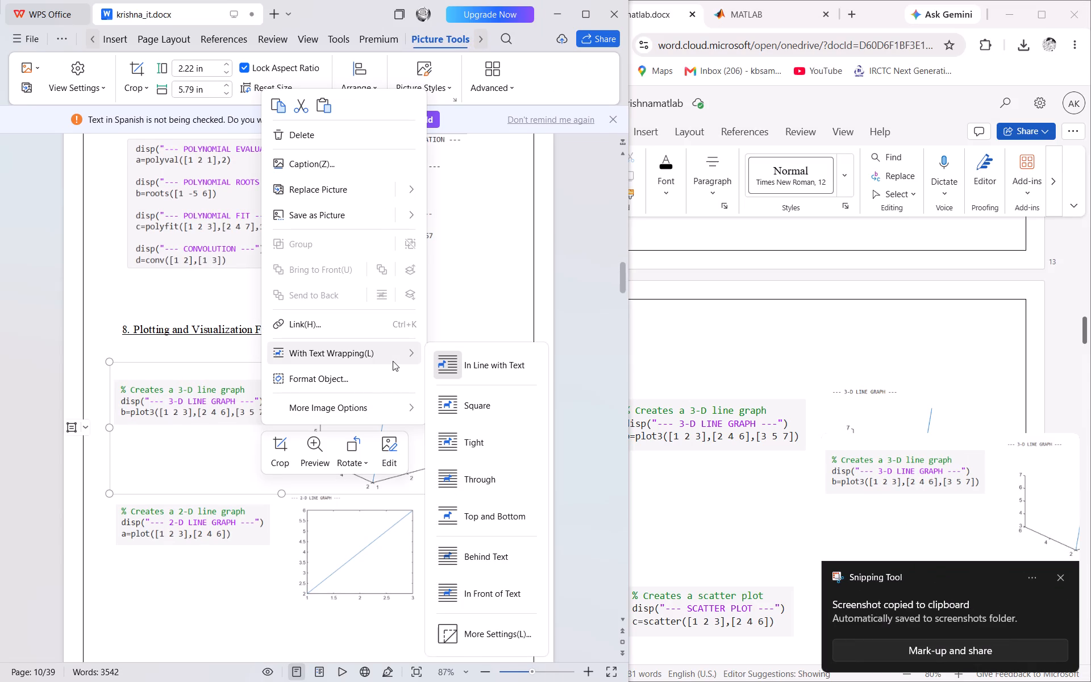
left_click(478, 400)
left_click_drag(324, 415, 336, 529)
scroll(335, 535, "down", 2)
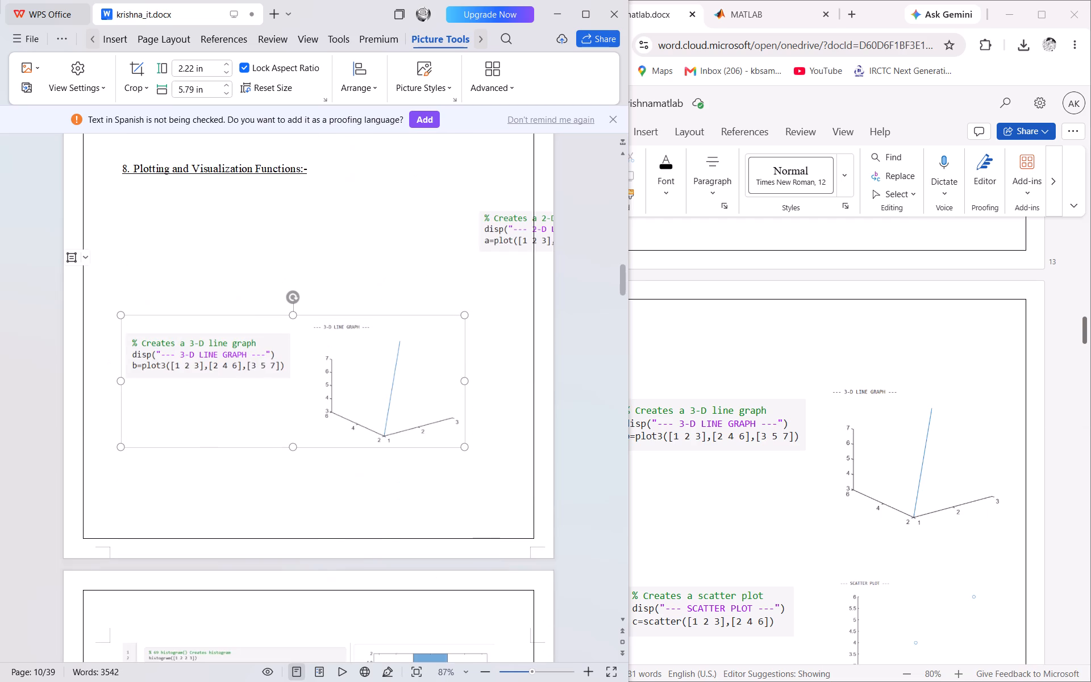
scroll(335, 535, "down", 1)
scroll(329, 439, "up", 2)
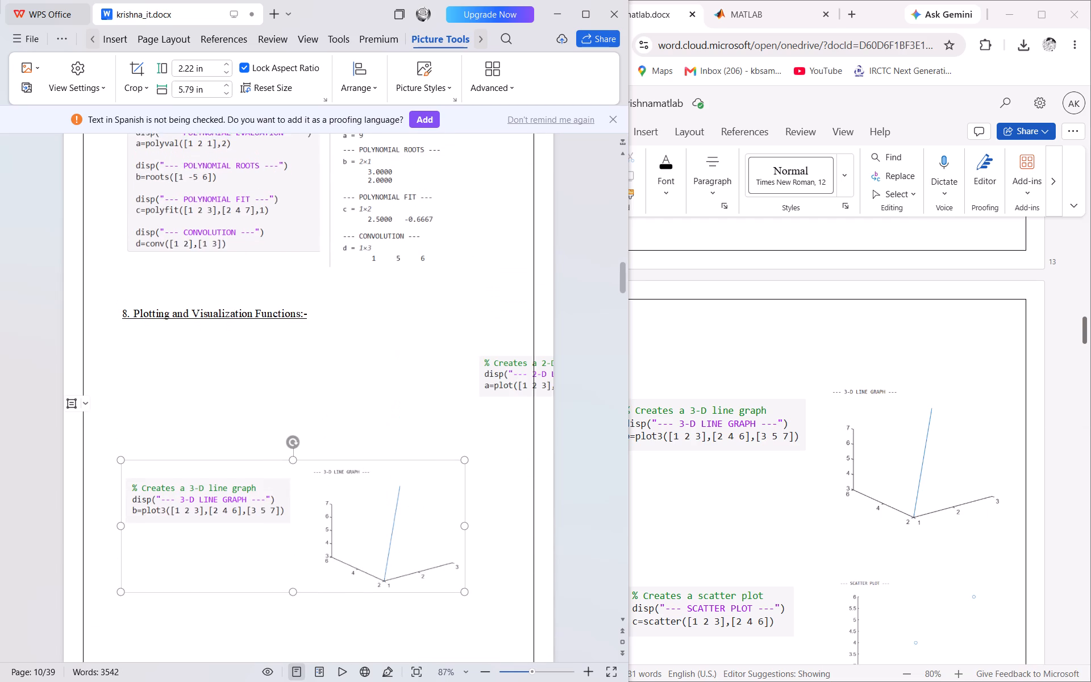
scroll(329, 439, "up", 1)
left_click_drag(285, 527, 285, 571)
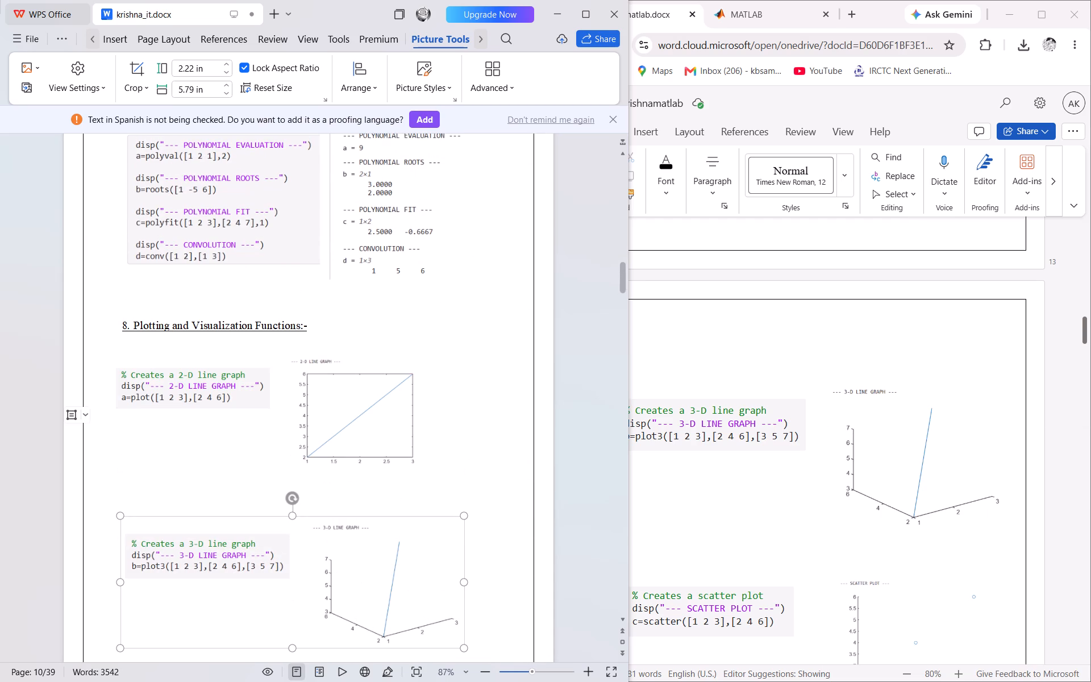
Shrink the 3-D line graph picture to about 4.85 by 1.86 in and position it directly under the 2-D line graph.
scroll(313, 578, "down", 2)
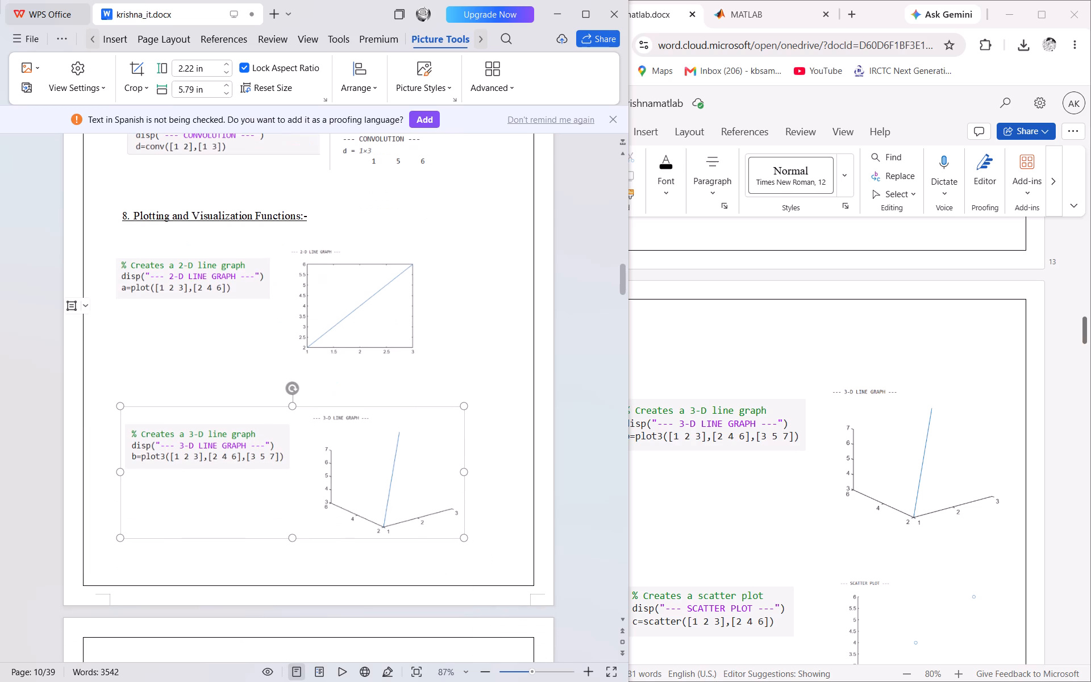
left_click_drag(461, 537, 405, 511)
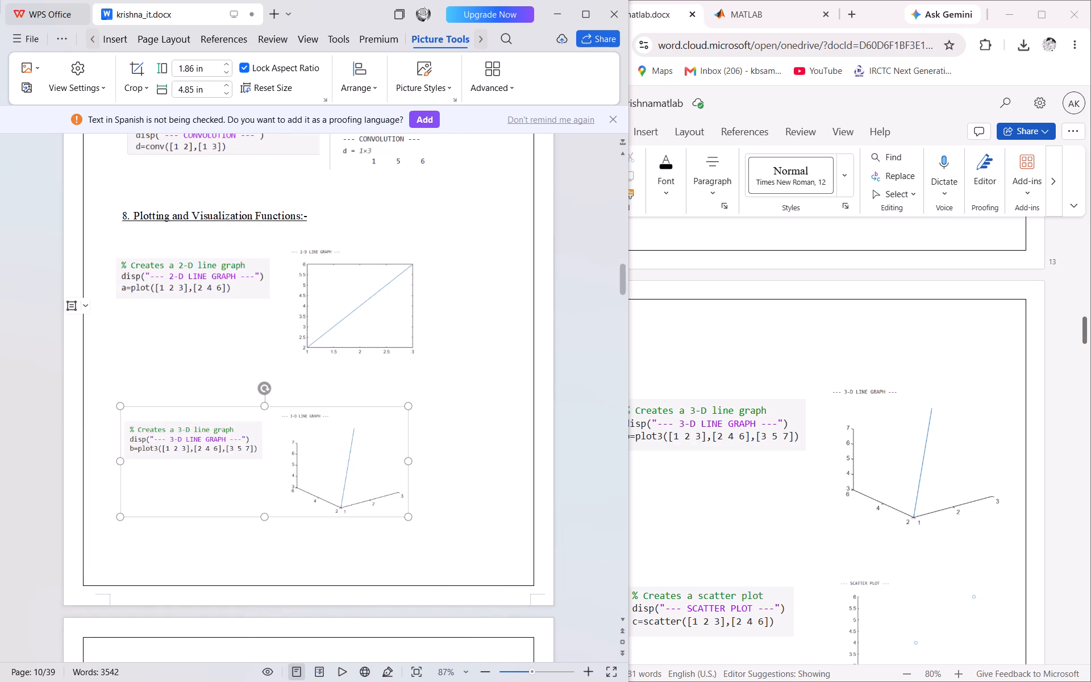
left_click_drag(338, 477, 331, 460)
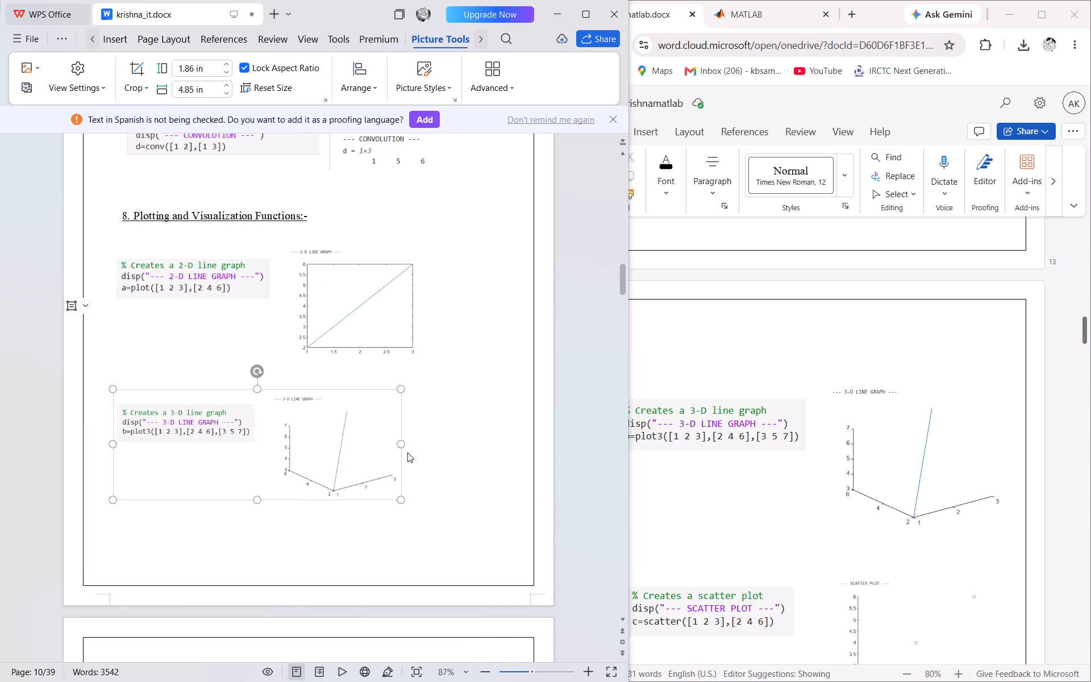
left_click_drag(286, 461, 313, 456)
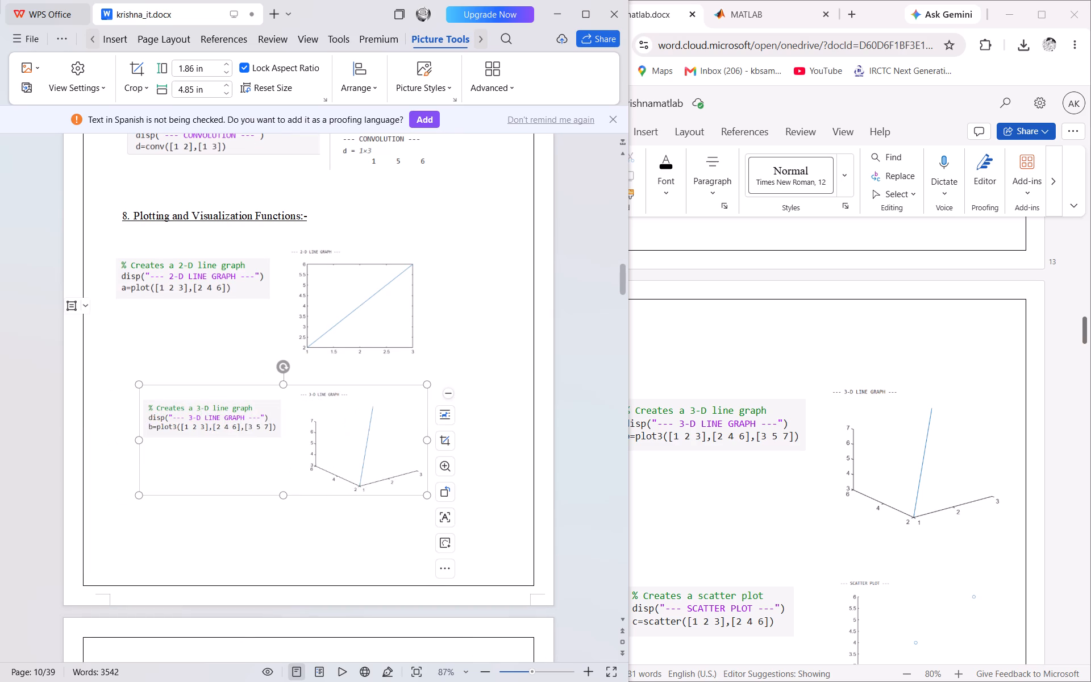
left_click_drag(308, 456, 283, 454)
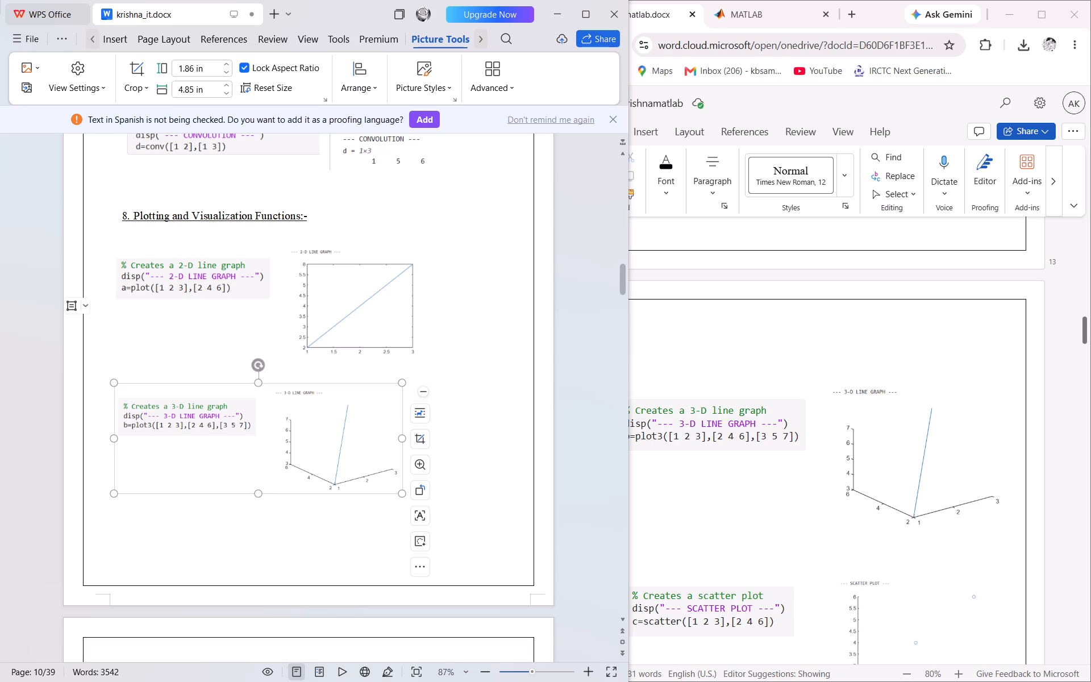
Delete the histogram code-and-plot picture at the top of the page after the 3-D line graph.
left_click(436, 357)
scroll(436, 357, "down", 2)
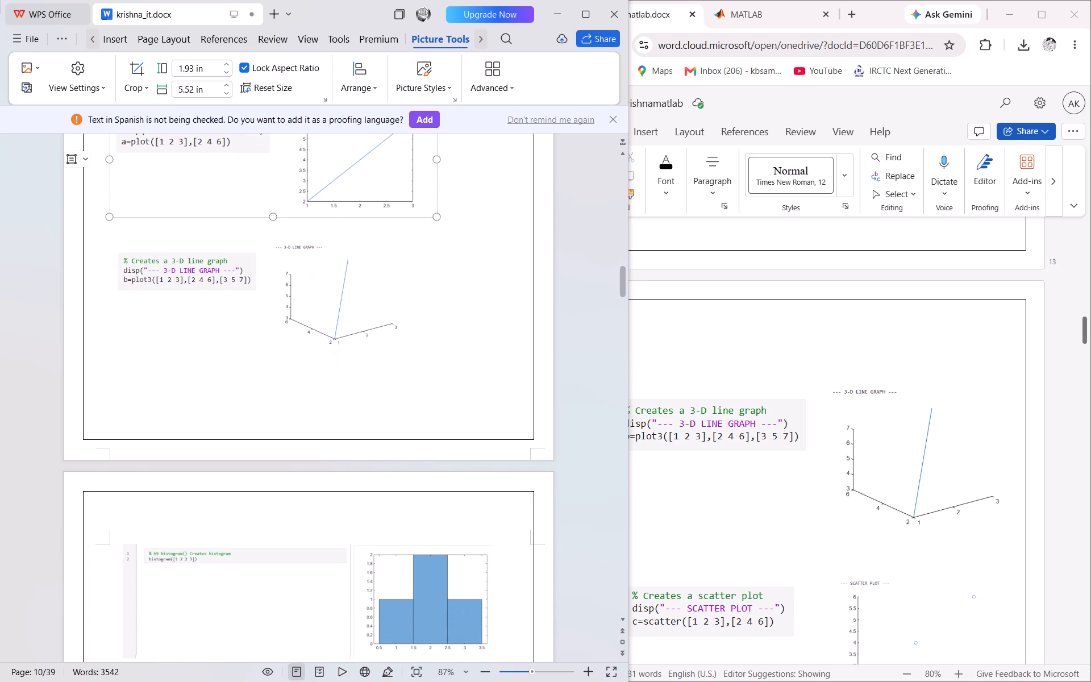
scroll(436, 357, "down", 2)
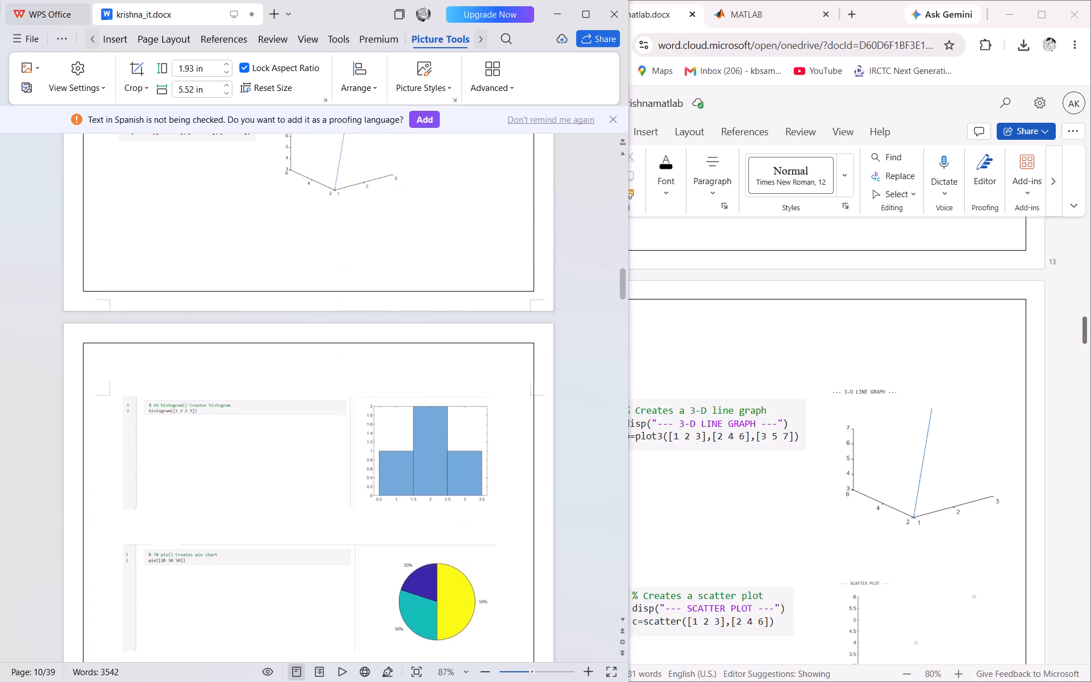
scroll(295, 271, "up", 2)
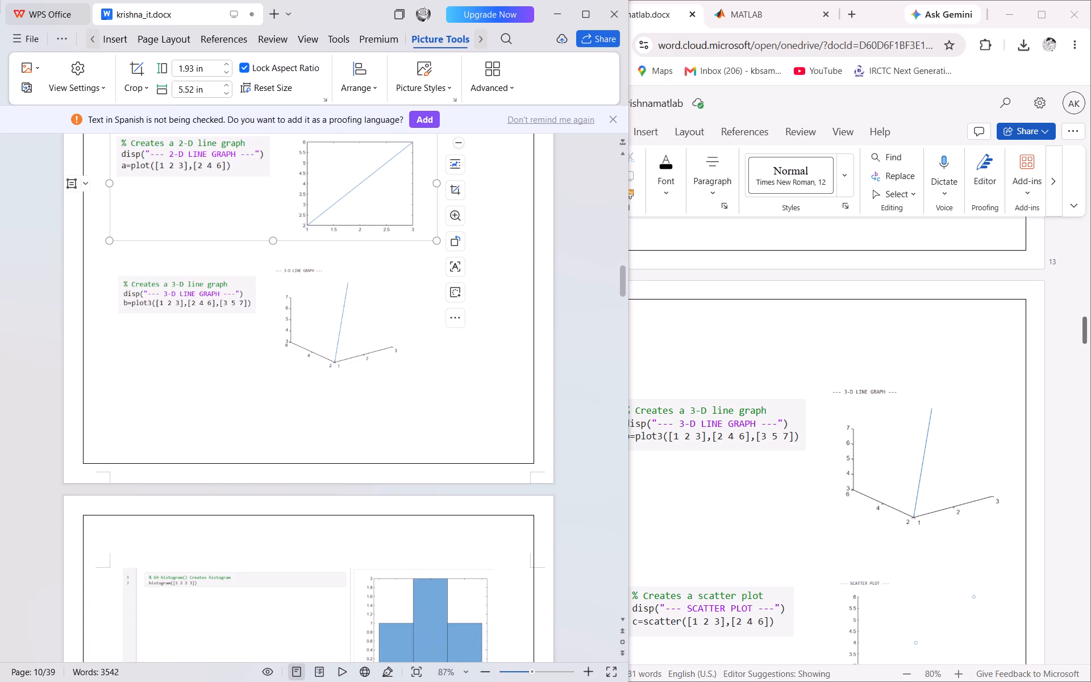
scroll(304, 498, "down", 2)
left_click(269, 511)
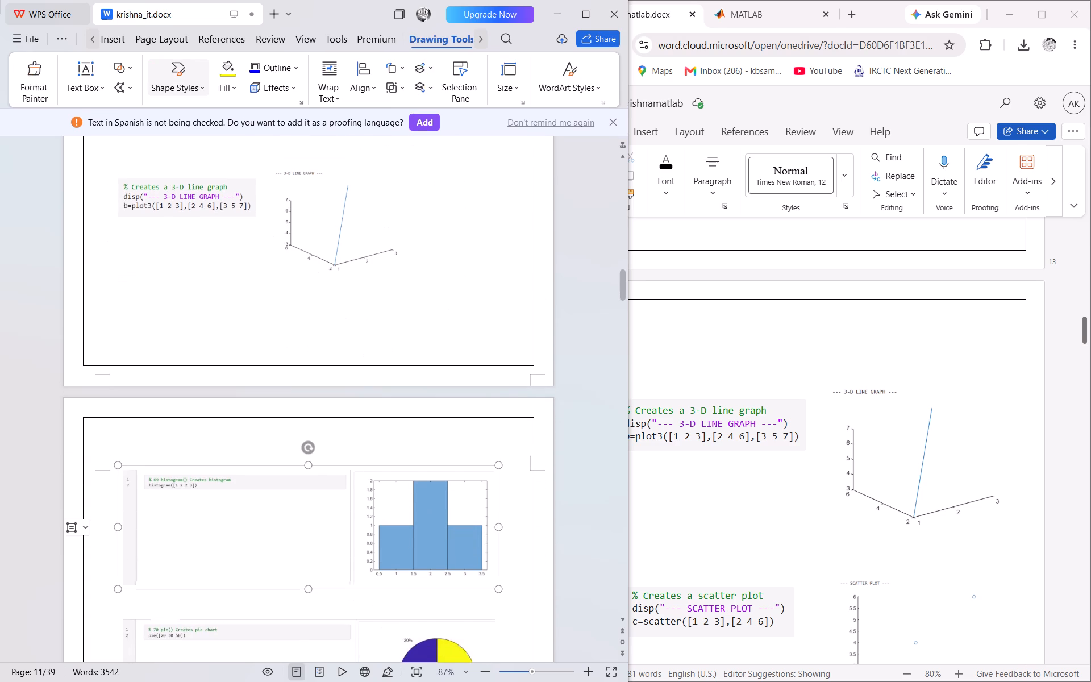
key("Delete")
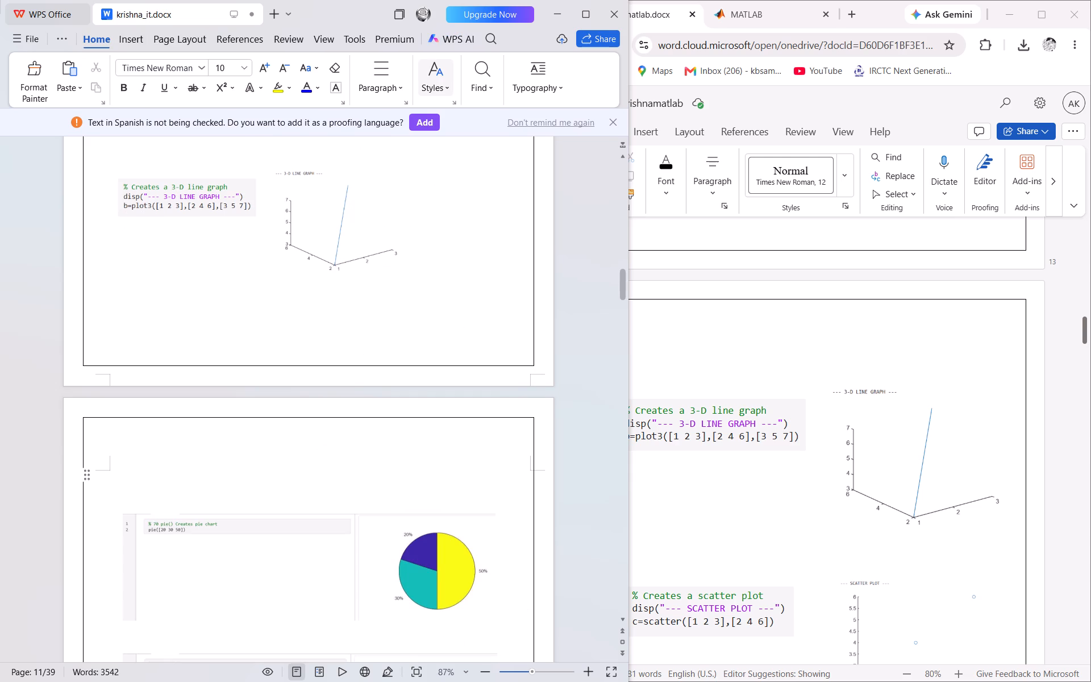
Capture the scatter plot code and plot from the krishnamatlab document and paste it at the top of the report page after the 3-D line graph.
scroll(757, 508, "down", 3)
left_click(751, 475)
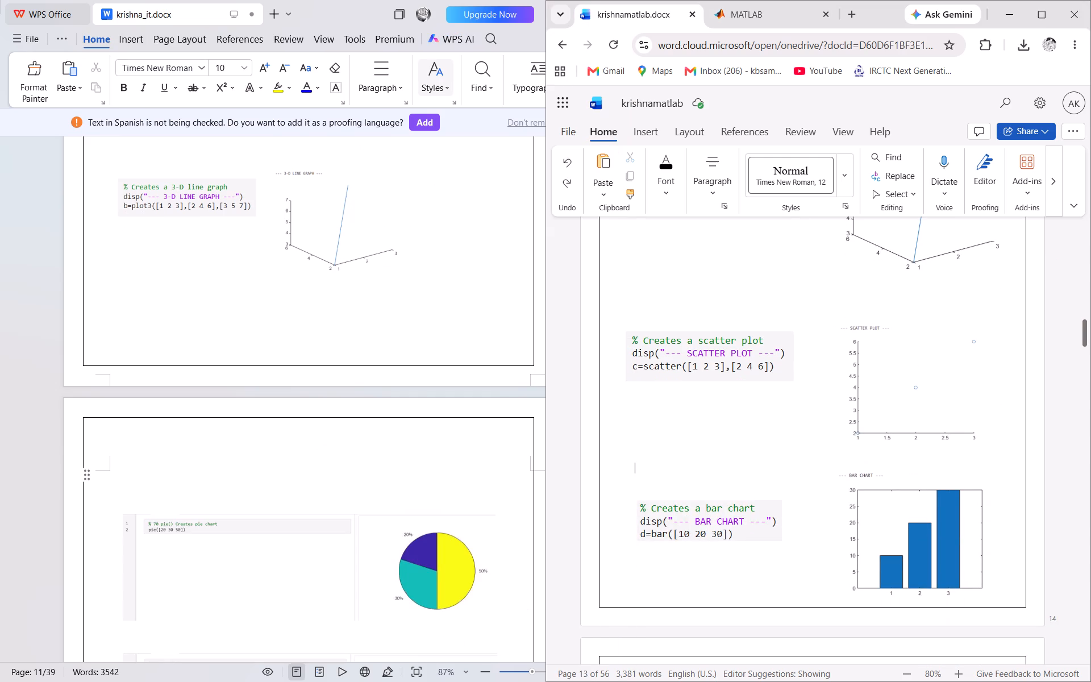
scroll(717, 446, "up", 1)
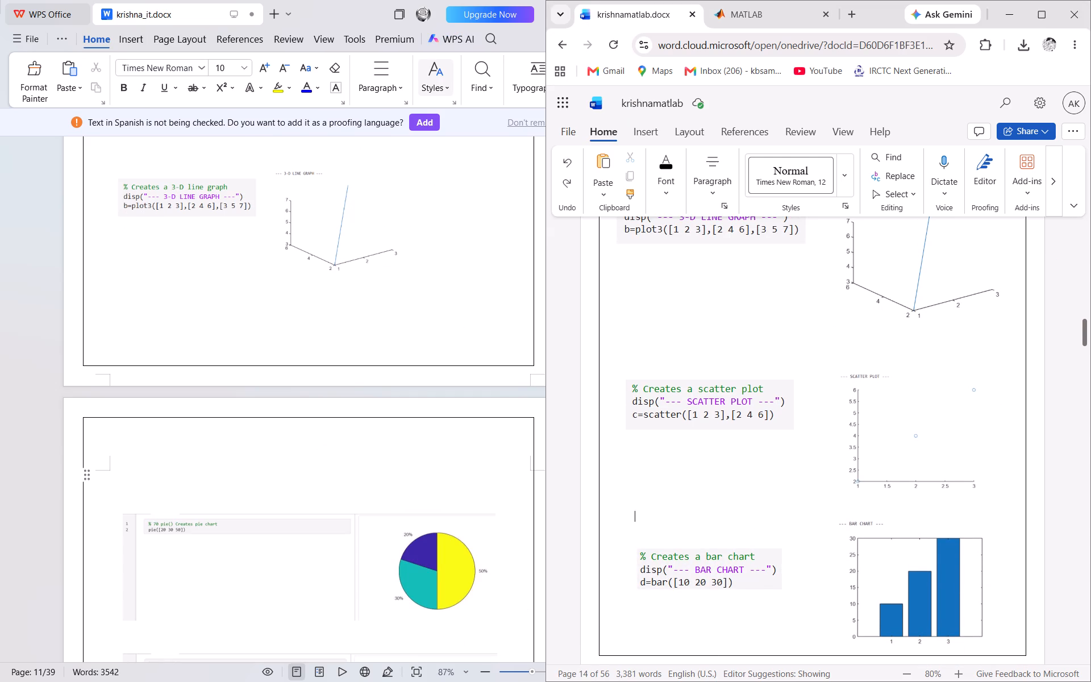
key("shift+super+s")
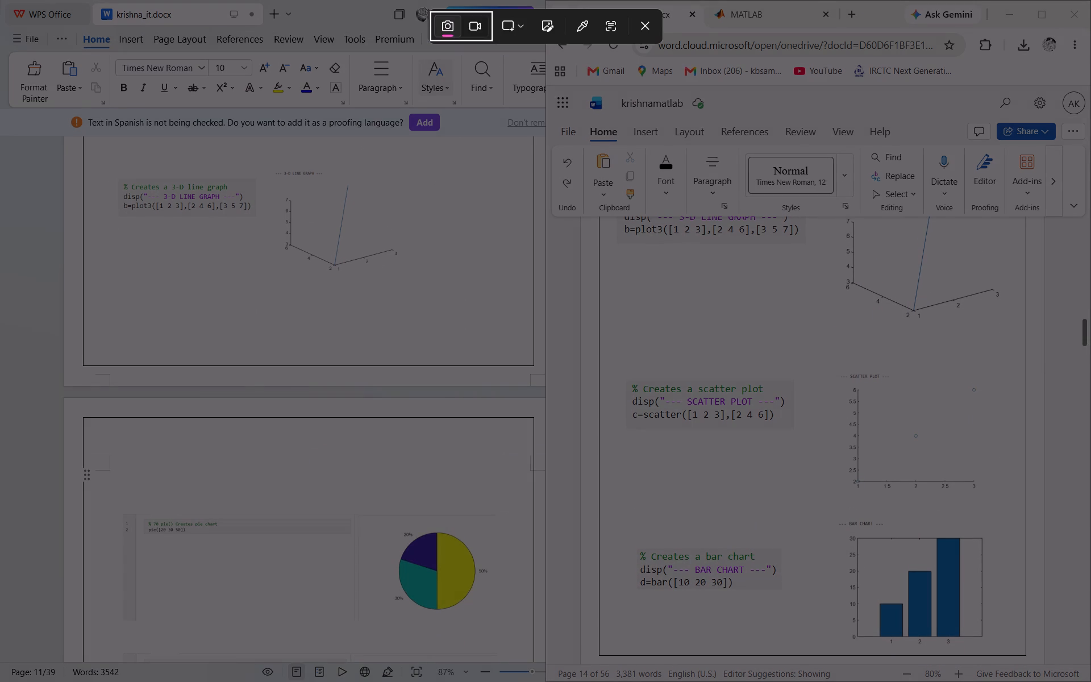
left_click_drag(617, 367, 983, 499)
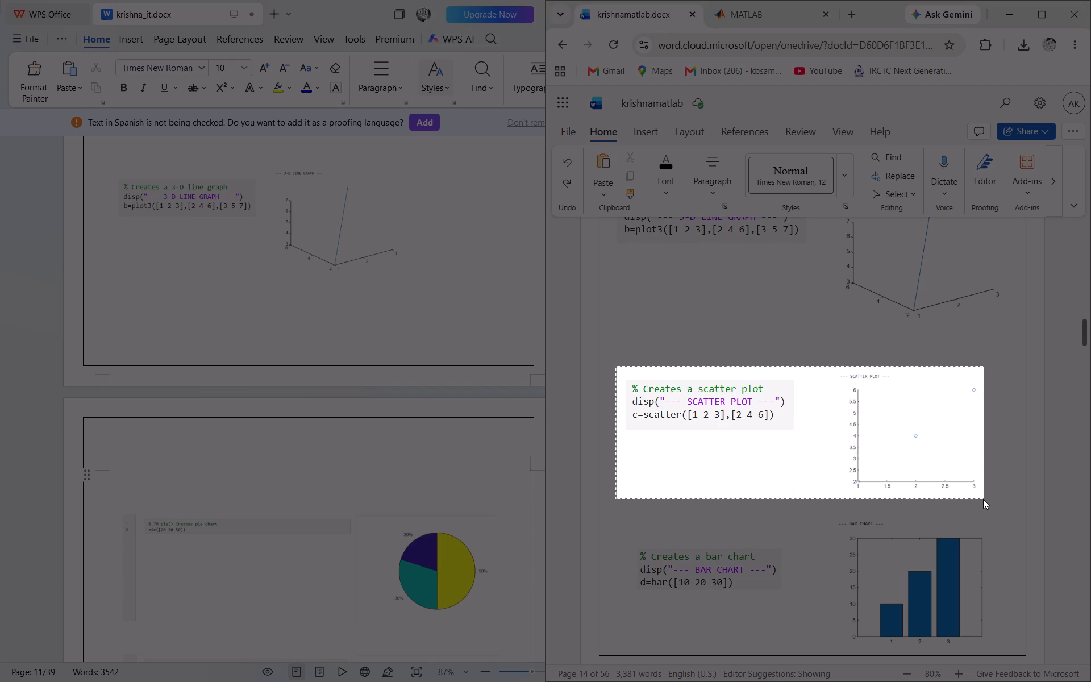
left_click_drag(983, 499, 983, 498)
left_click(159, 454)
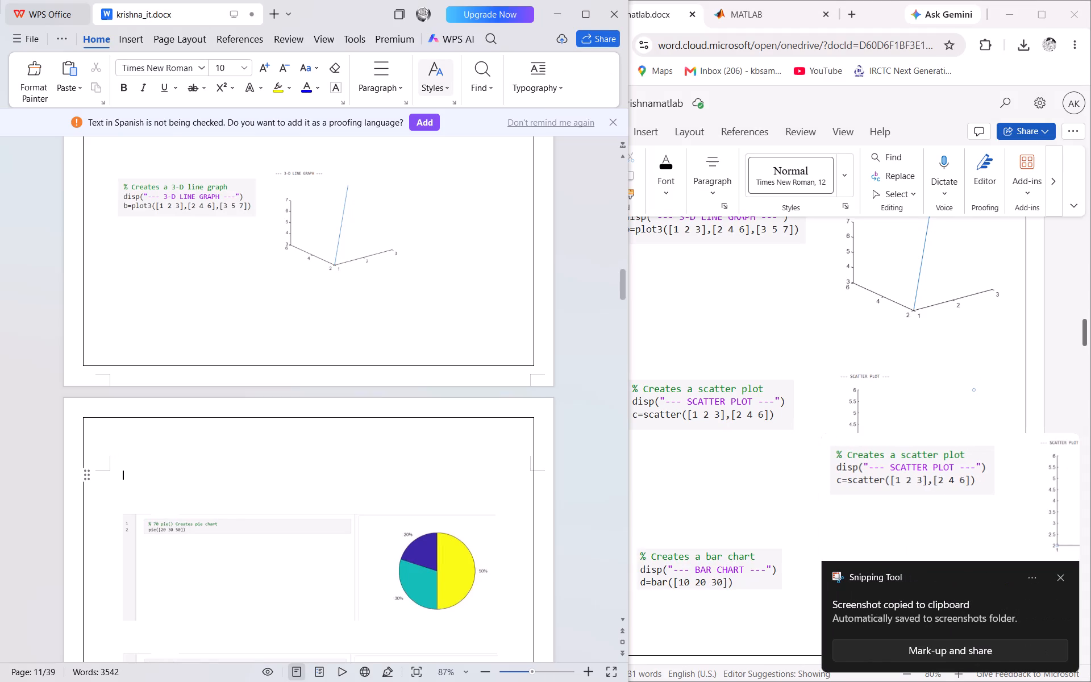
key("ctrl+v")
Delete the old pie chart code-and-plot picture below the pasted scatter plot in the report.
scroll(223, 546, "down", 2)
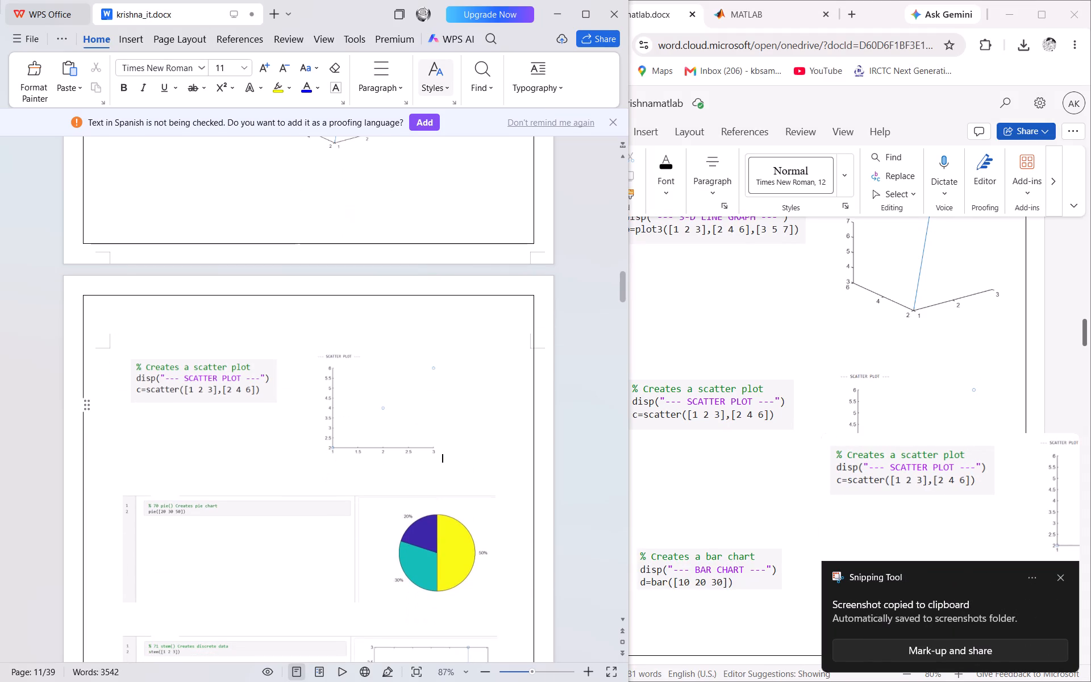
left_click(290, 562)
key("Delete")
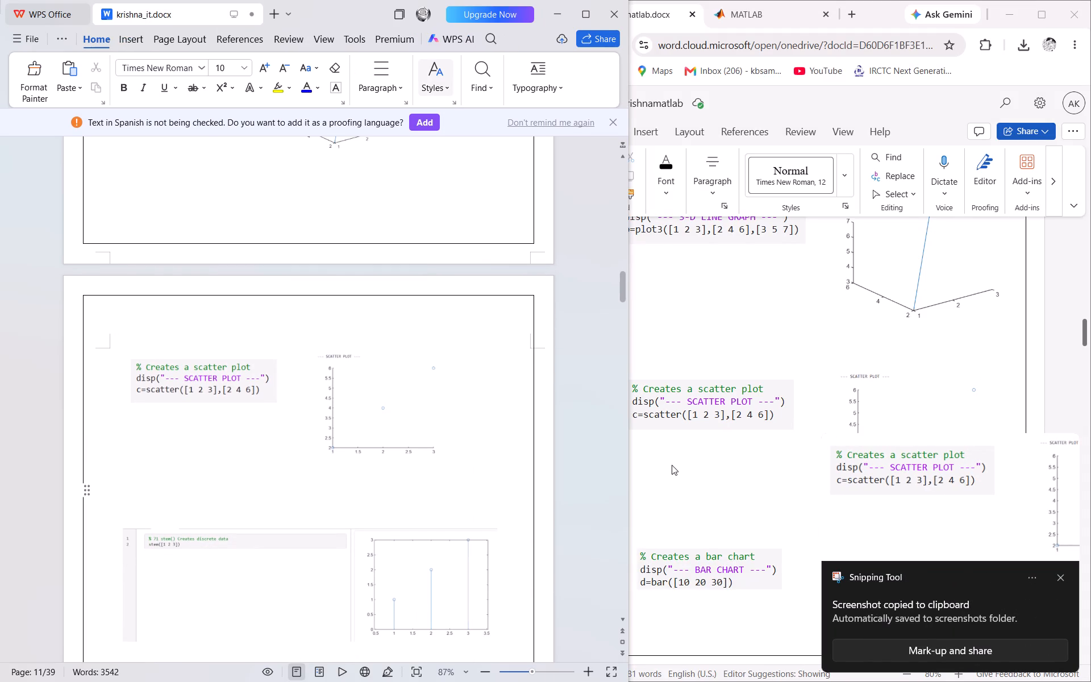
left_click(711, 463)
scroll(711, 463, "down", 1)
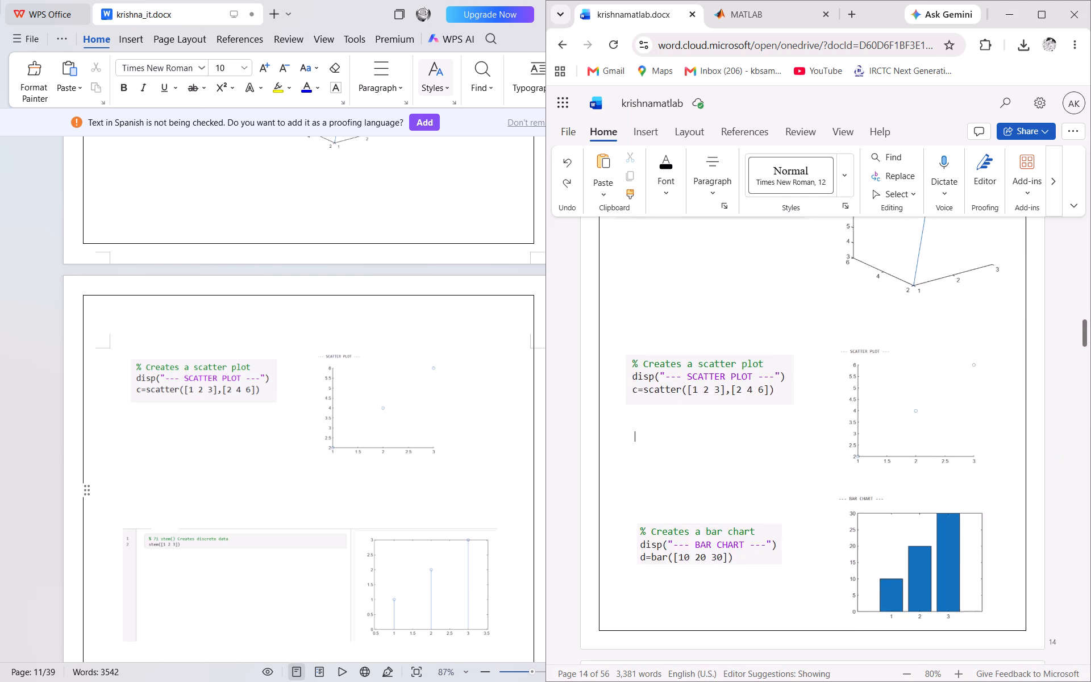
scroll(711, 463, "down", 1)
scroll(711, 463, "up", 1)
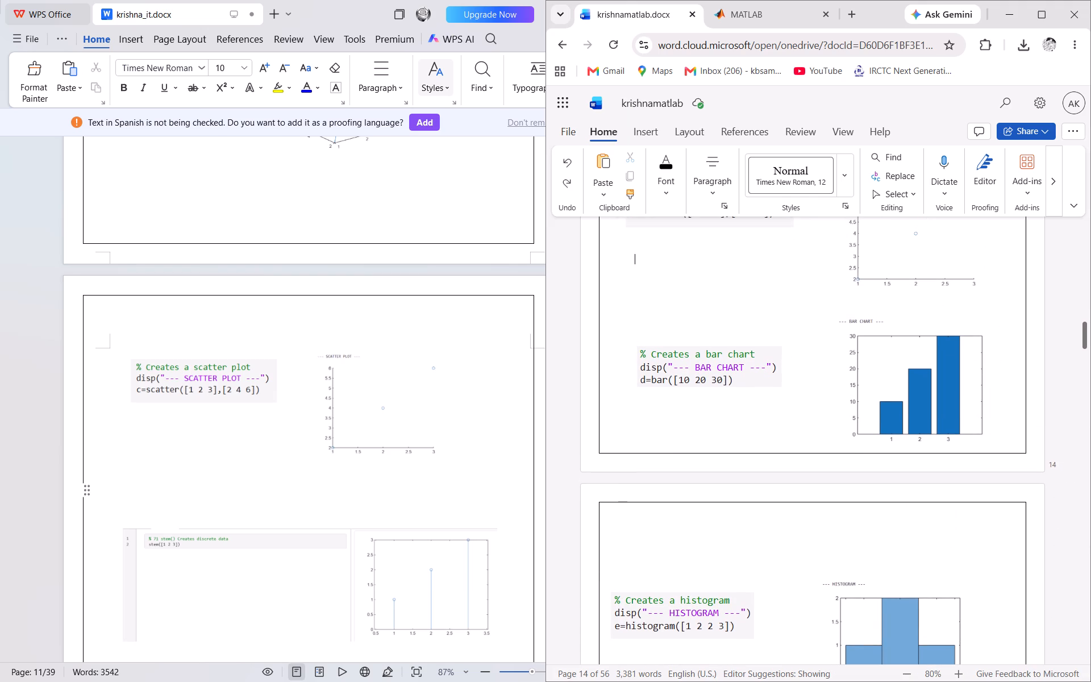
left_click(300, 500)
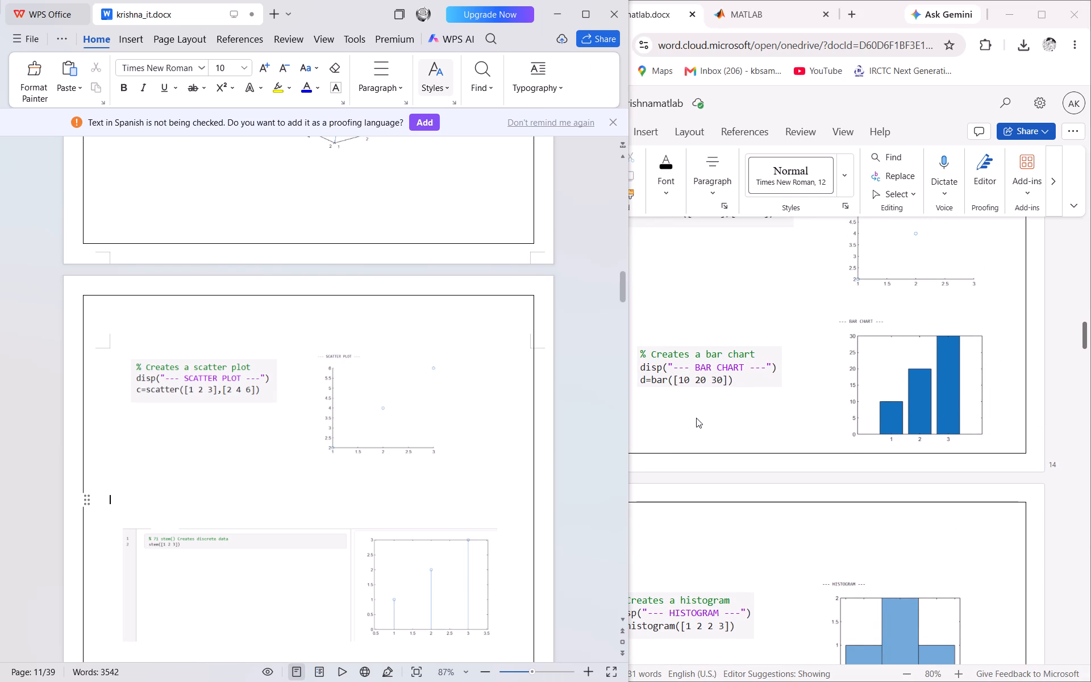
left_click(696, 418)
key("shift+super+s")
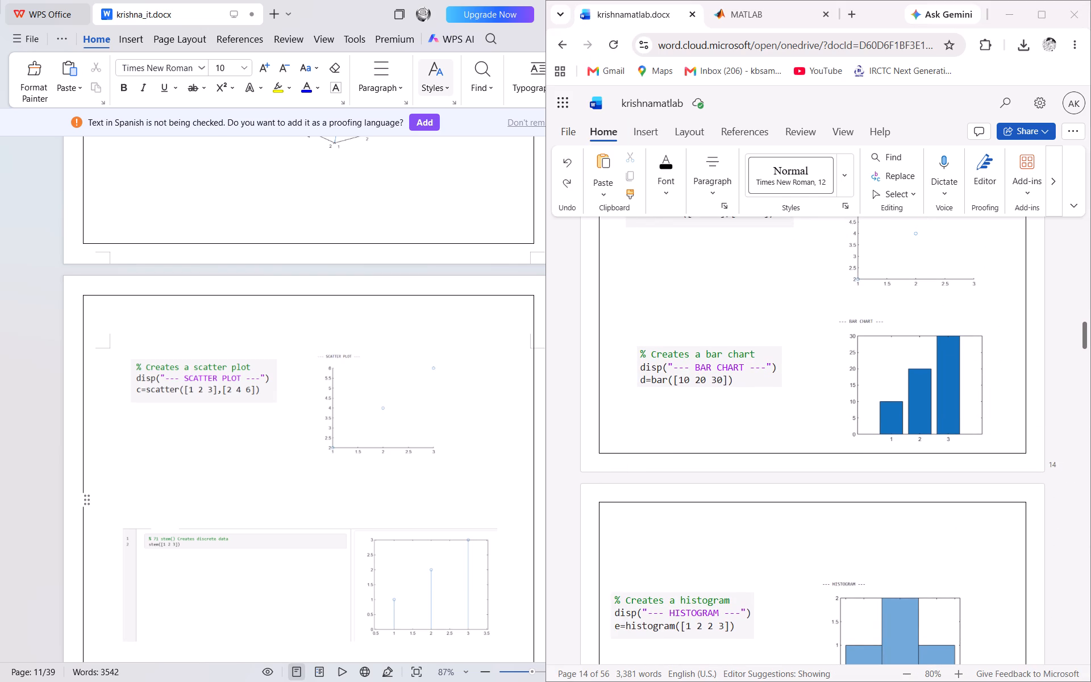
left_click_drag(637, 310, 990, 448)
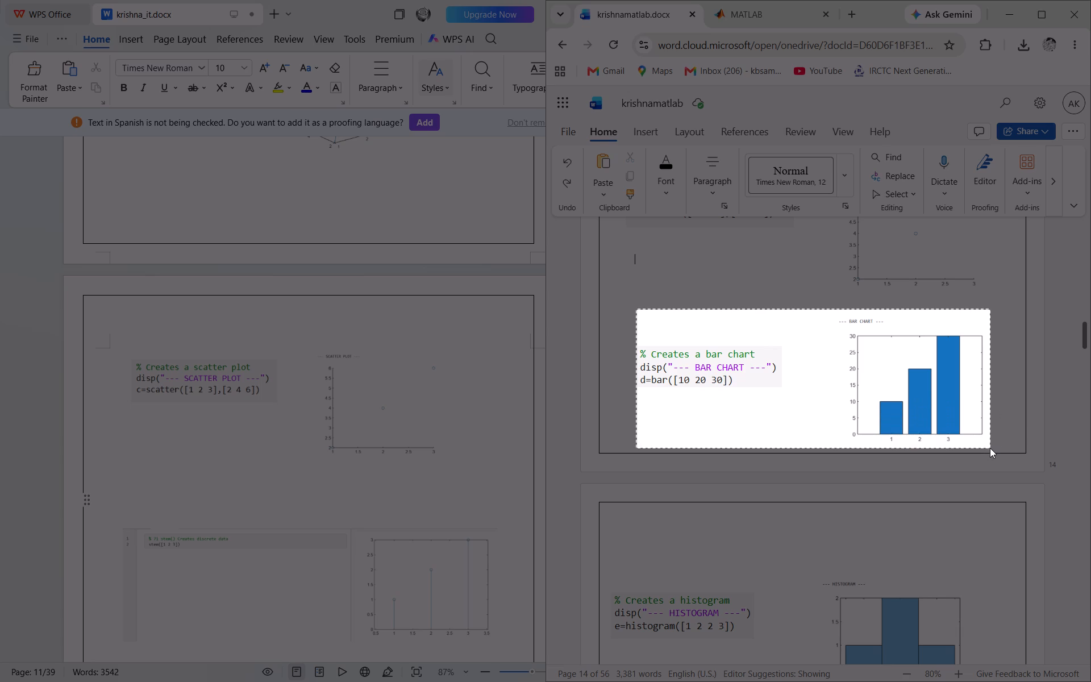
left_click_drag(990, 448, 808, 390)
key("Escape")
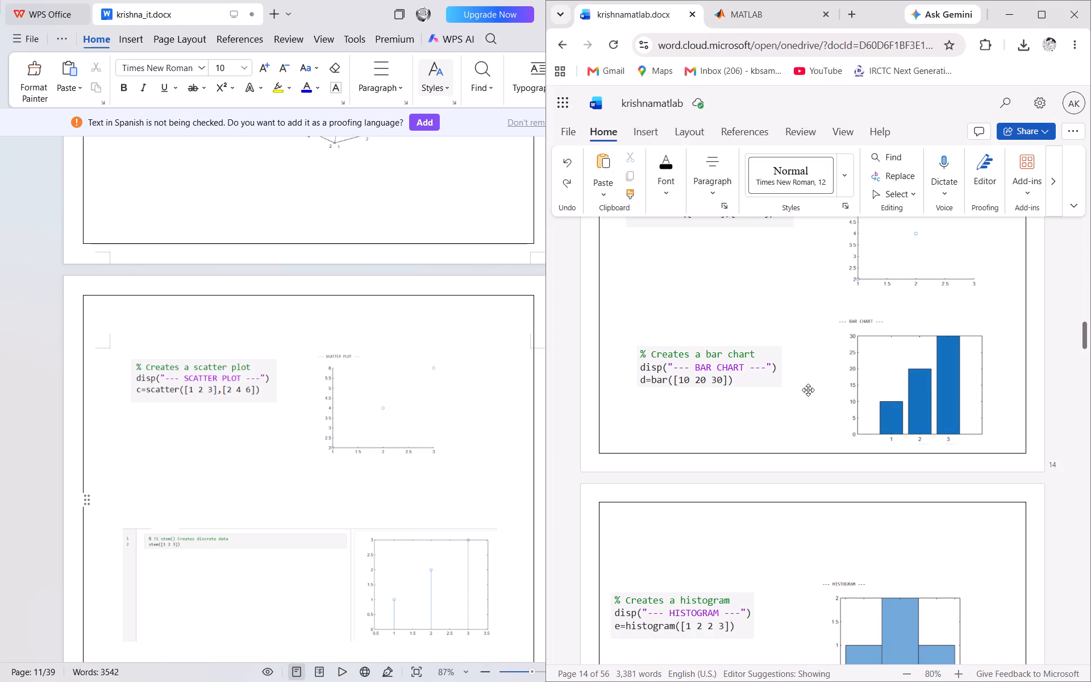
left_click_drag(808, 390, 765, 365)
Capture the bar chart code and plot from the krishnamatlab document and paste it below the scatter plot in the report.
key("shift+super+s")
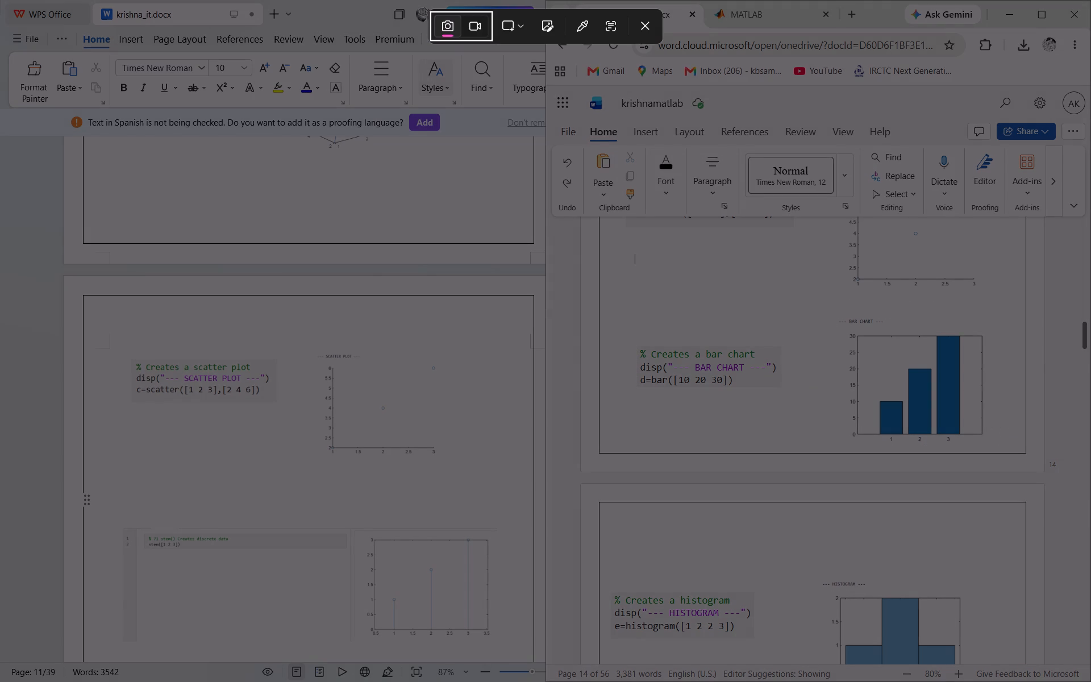
left_click_drag(628, 311, 992, 447)
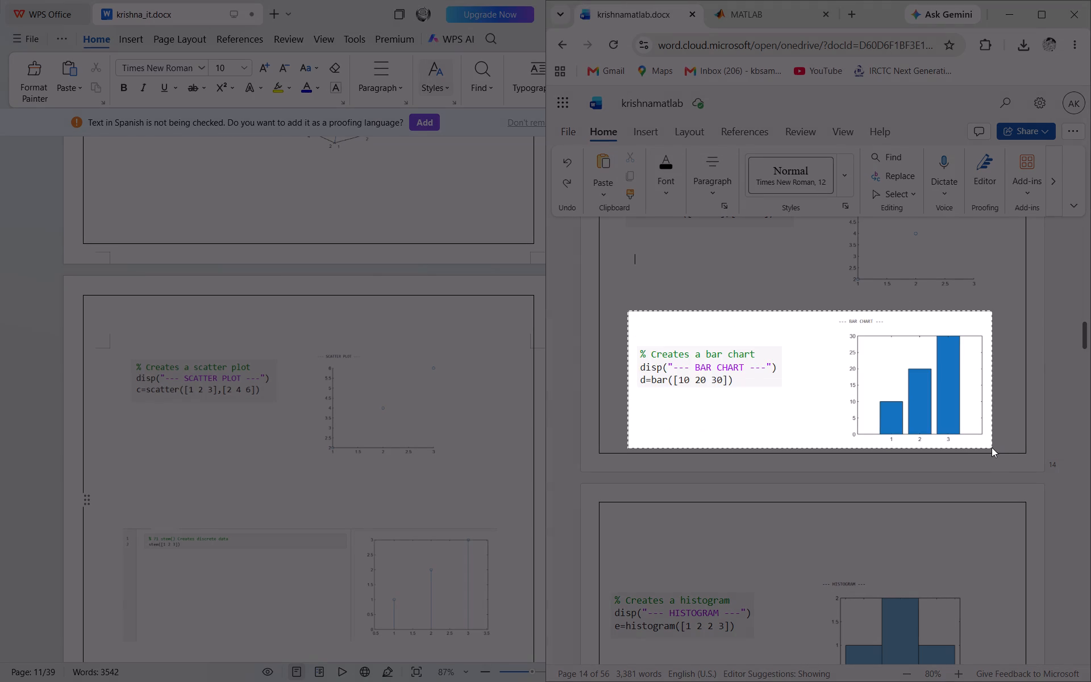
left_click_drag(992, 447, 991, 446)
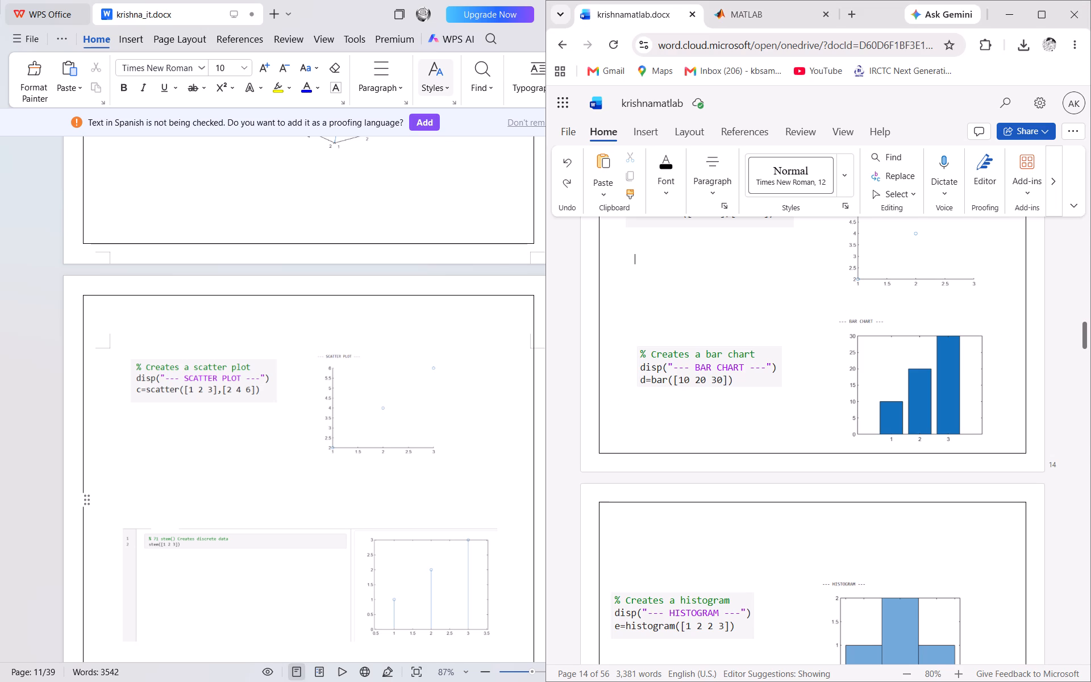
left_click(147, 502)
key("ctrl+v")
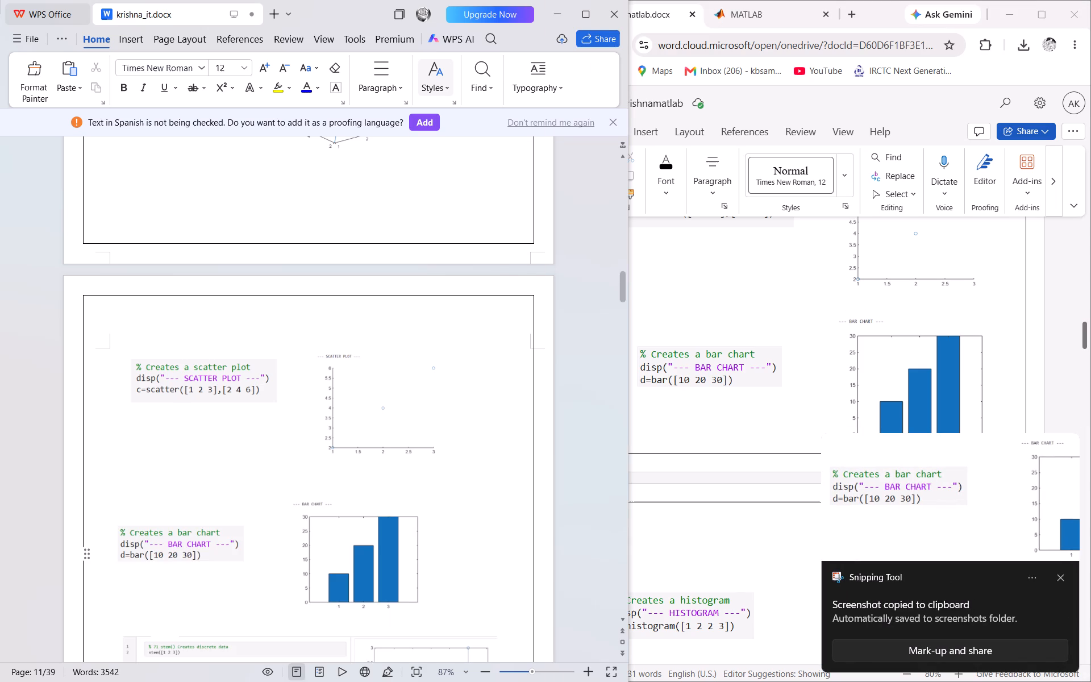
Delete the old stem, 3-D surface and 3-D mesh code-and-plot pictures between the bar chart and section 9 of the report.
scroll(344, 520, "down", 1)
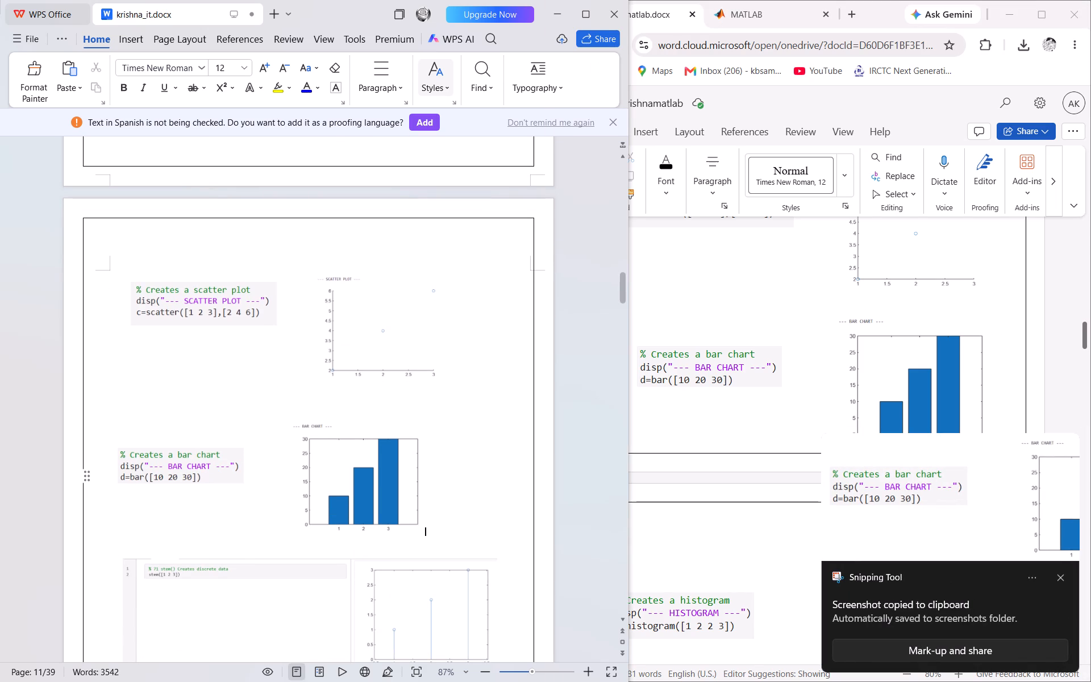
scroll(409, 444, "down", 2)
left_click(380, 506)
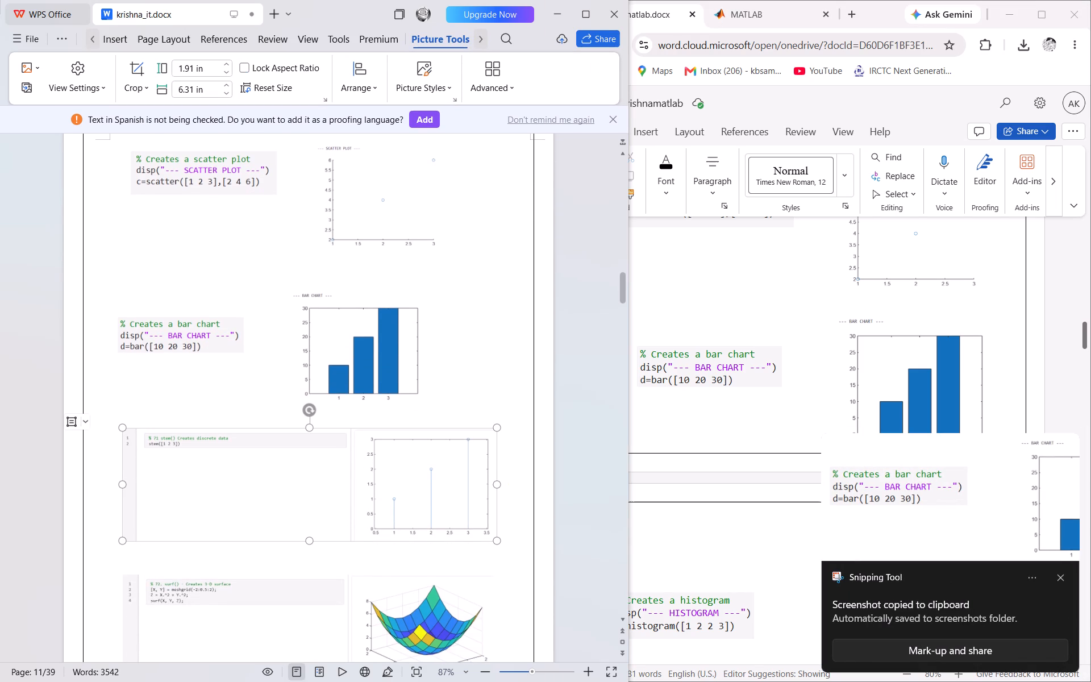
scroll(810, 510, "down", 2)
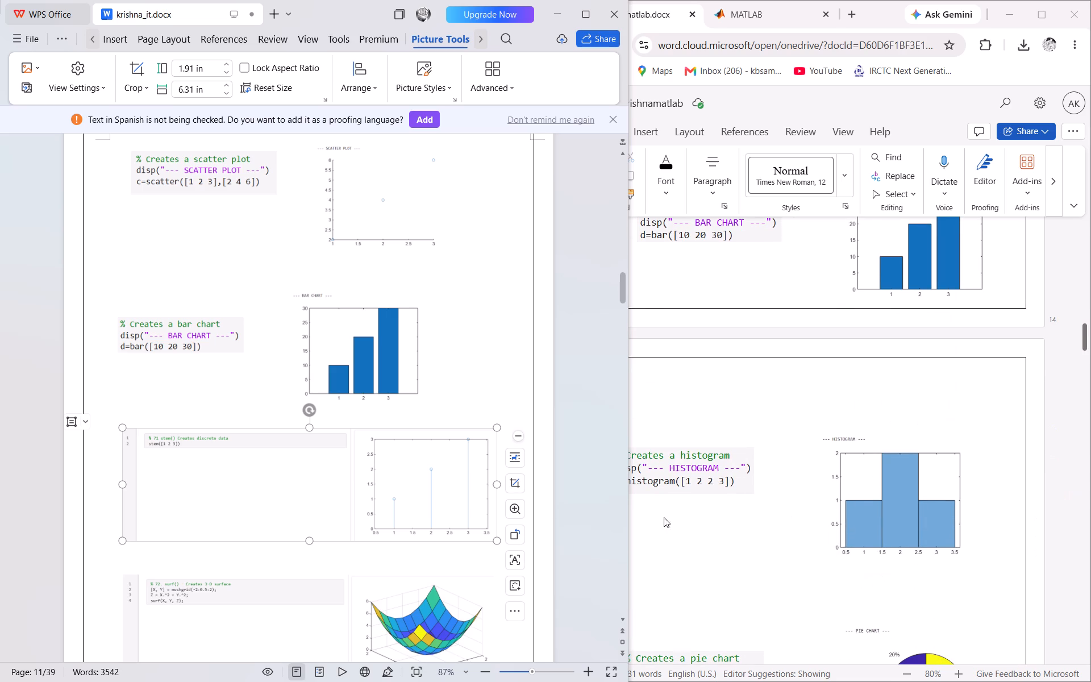
key("Delete")
left_click(392, 526)
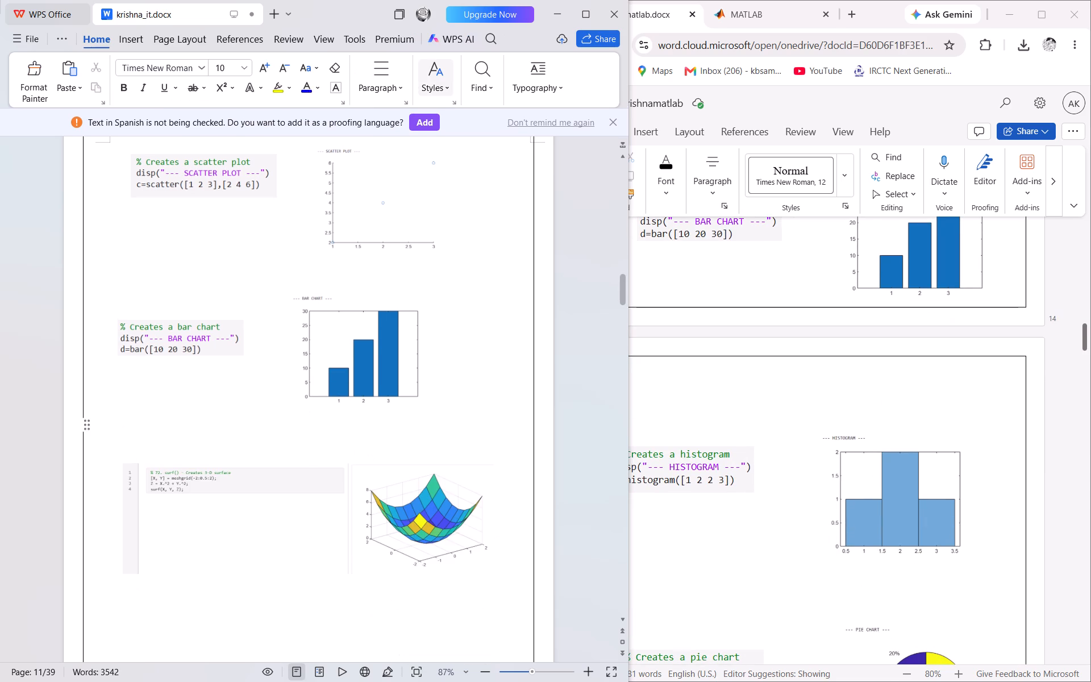
key("Delete")
scroll(392, 526, "down", 6)
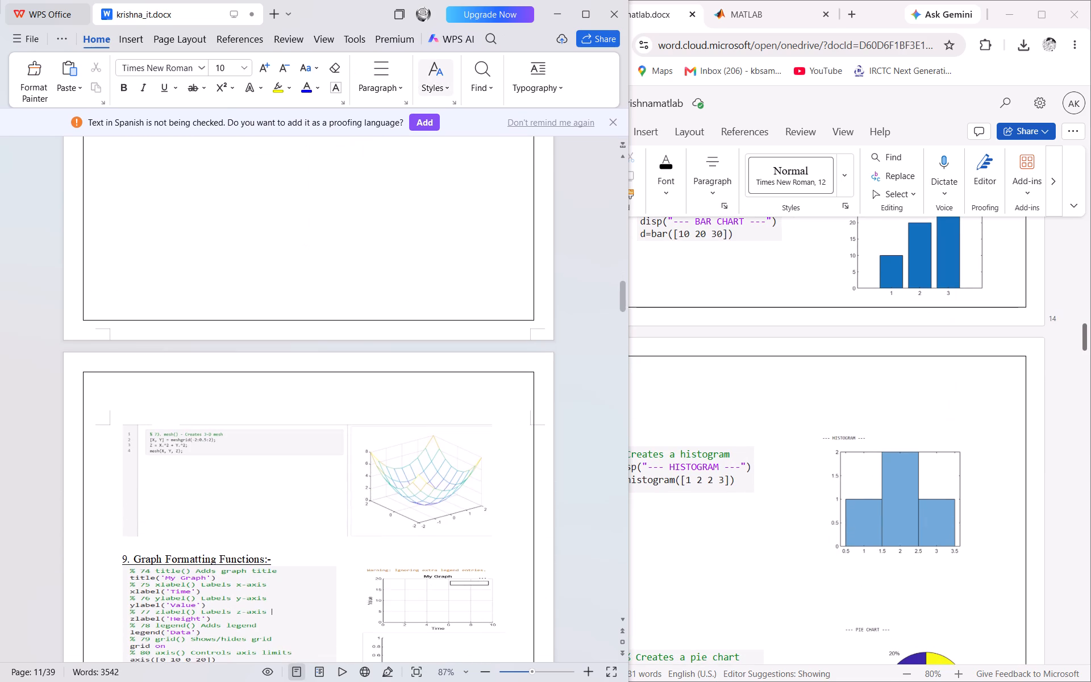
left_click(384, 488)
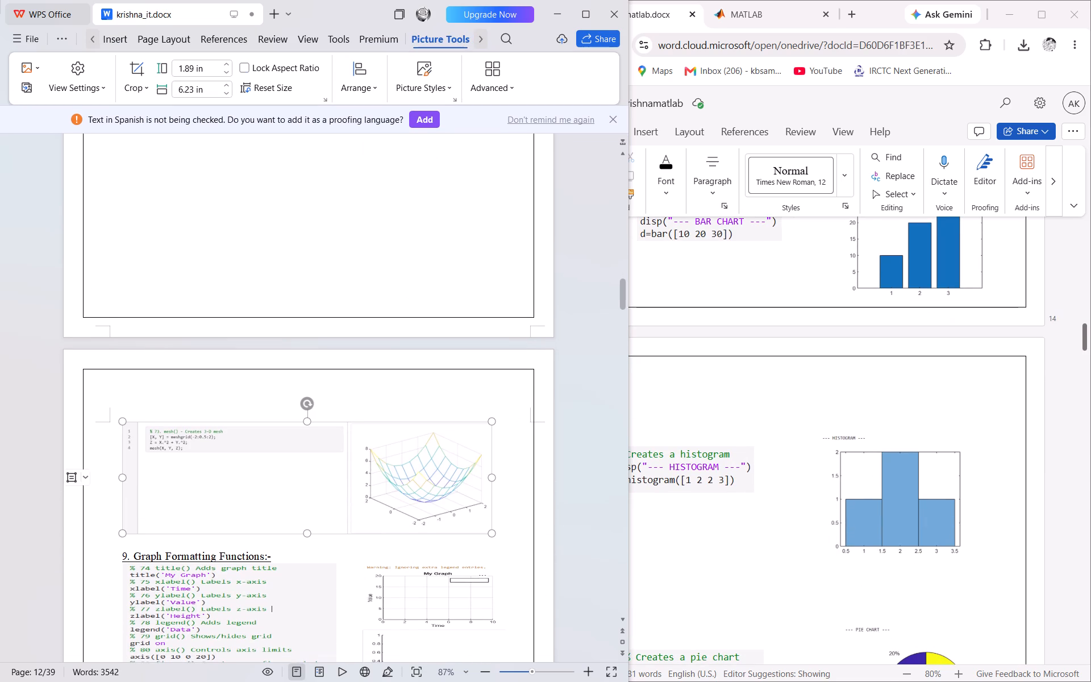
key("Delete")
Review the remaining plotting examples in the krishnamatlab document, from the histogram through the 3-D mesh.
scroll(663, 443, "down", 2)
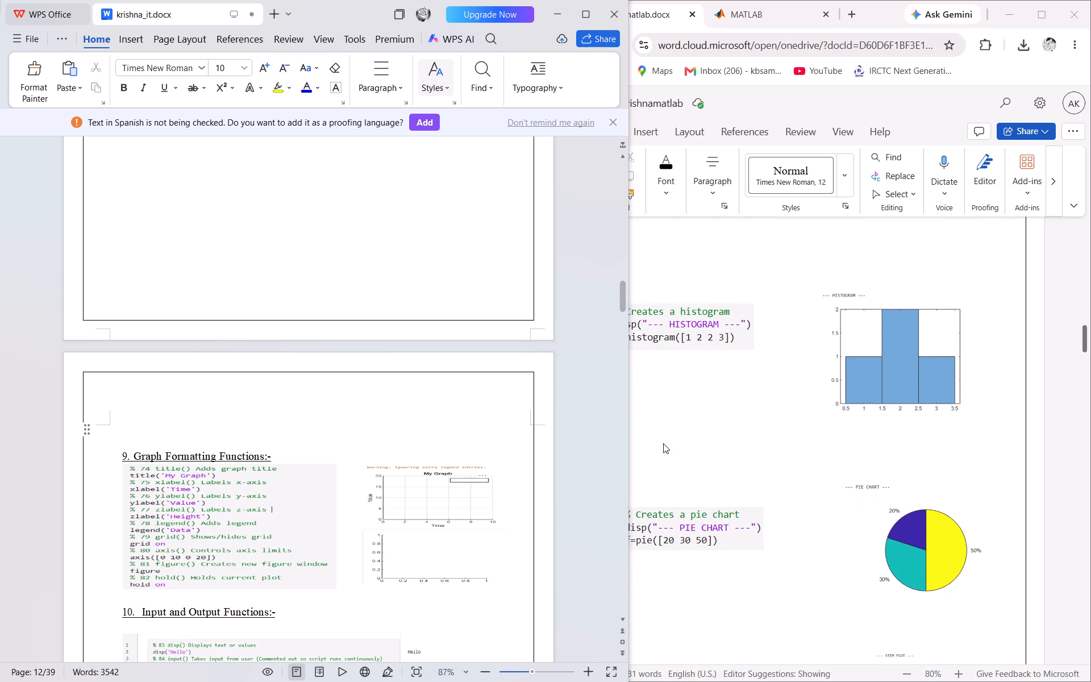
scroll(663, 443, "down", 4)
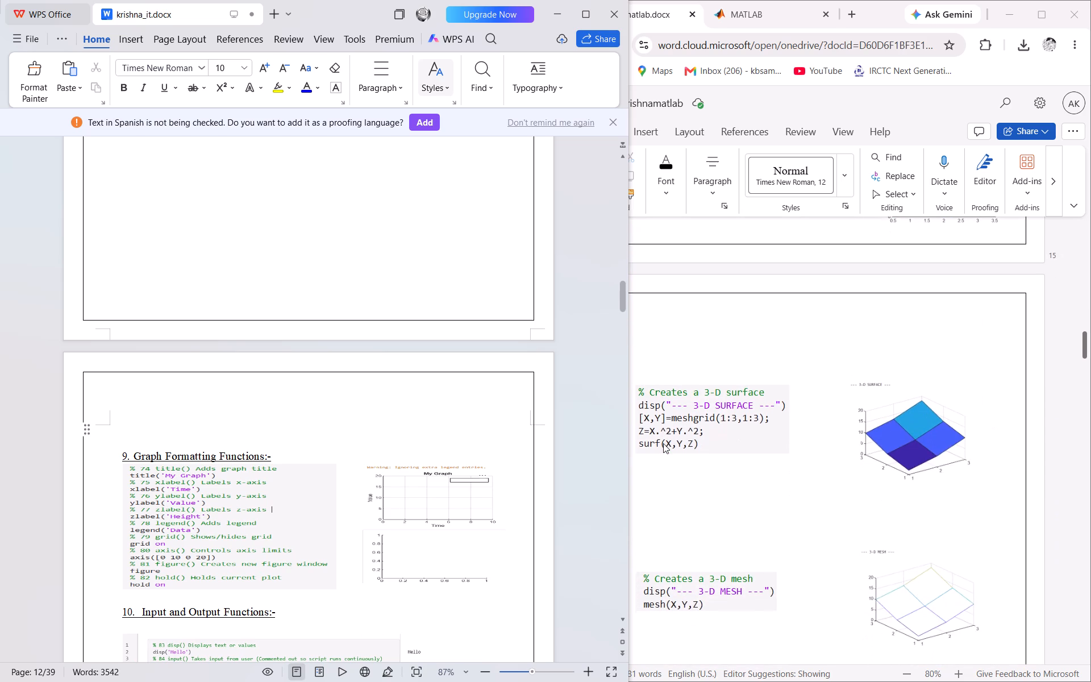
scroll(663, 443, "down", 3)
scroll(663, 443, "up", 2)
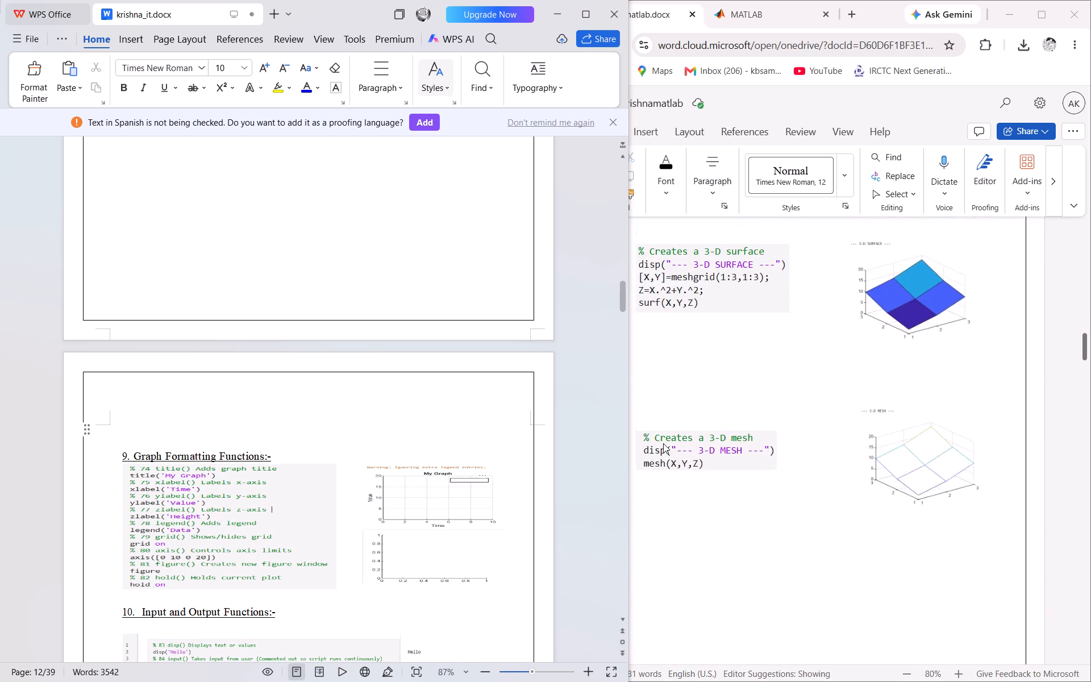
scroll(663, 443, "up", 1)
scroll(268, 338, "up", 5)
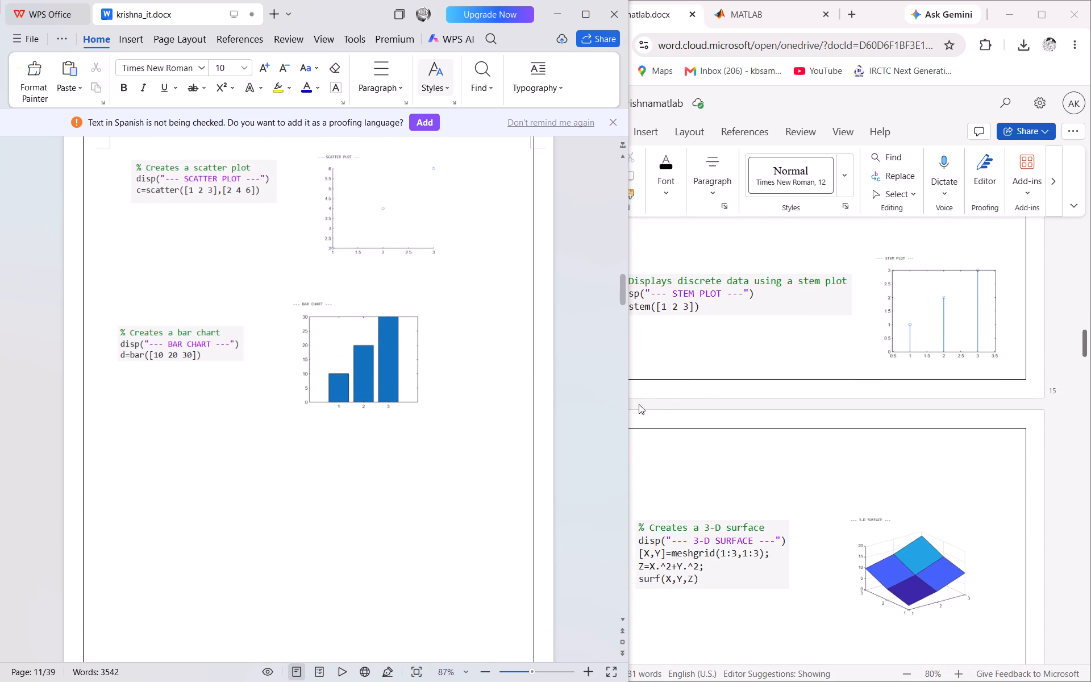
scroll(852, 439, "up", 3)
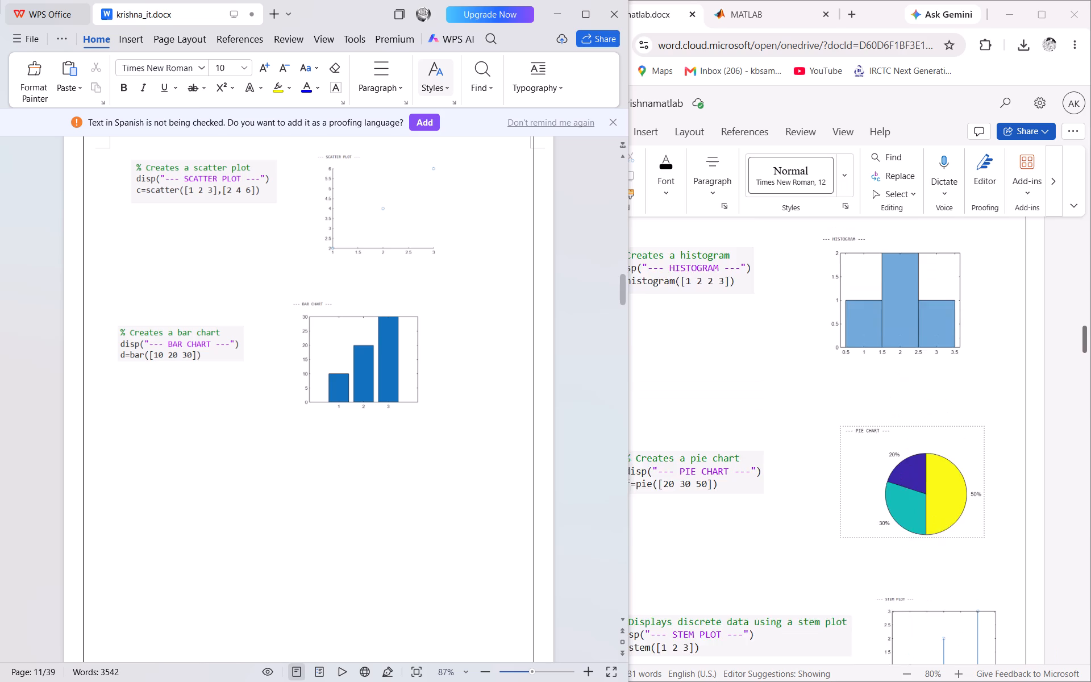
scroll(773, 415, "up", 4)
Capture the histogram code and plot from the krishnamatlab document and paste it below the bar chart in the report.
left_click(740, 400)
scroll(740, 400, "down", 2)
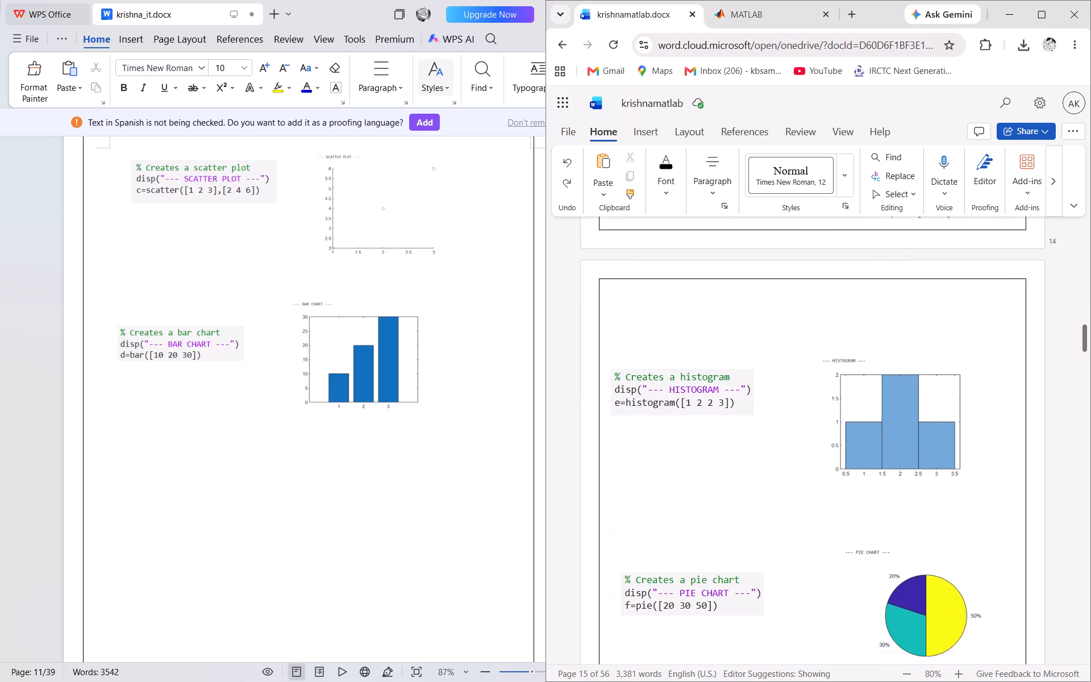
scroll(740, 400, "down", 2)
key("shift+super+s")
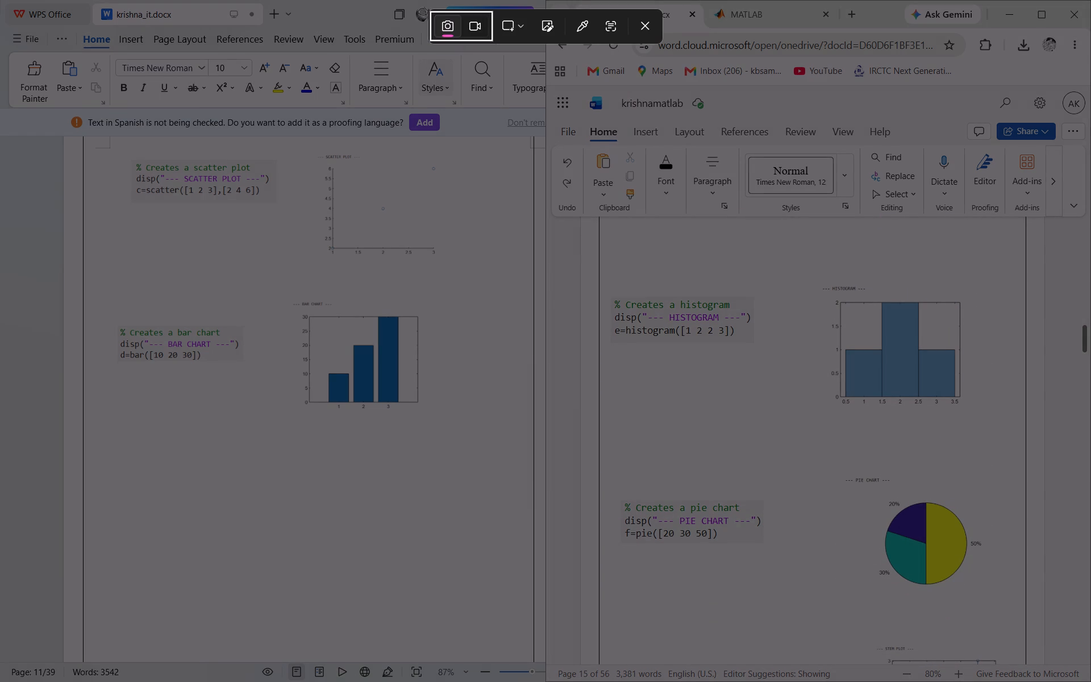
left_click_drag(608, 282, 973, 417)
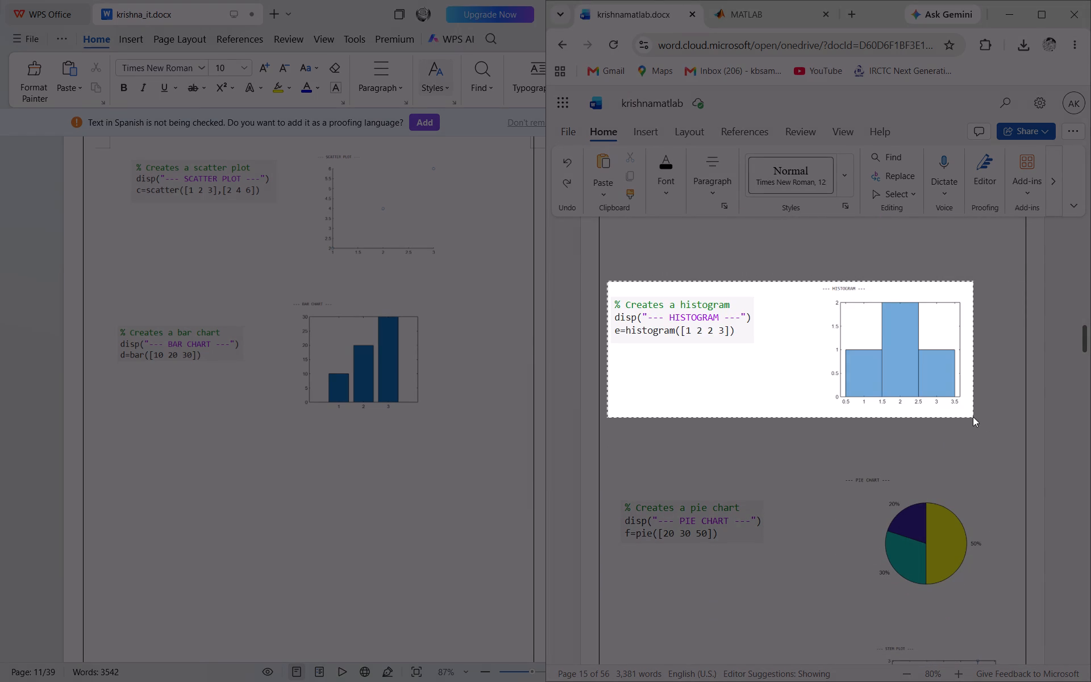
left_click_drag(973, 417, 972, 413)
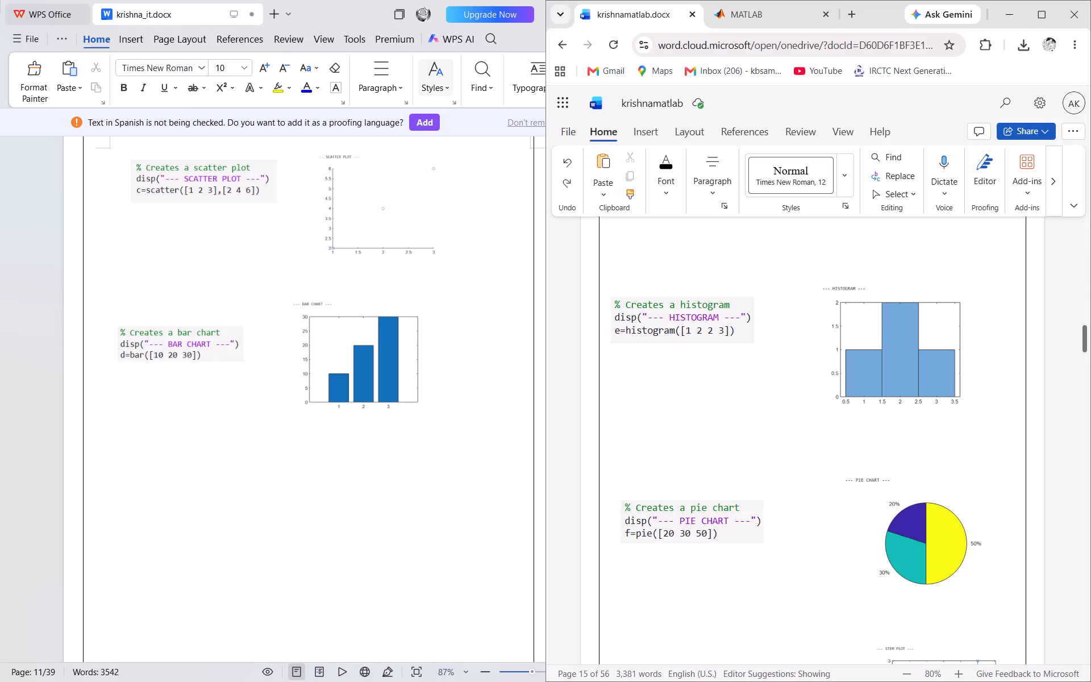
left_click(135, 479)
key("ctrl+v")
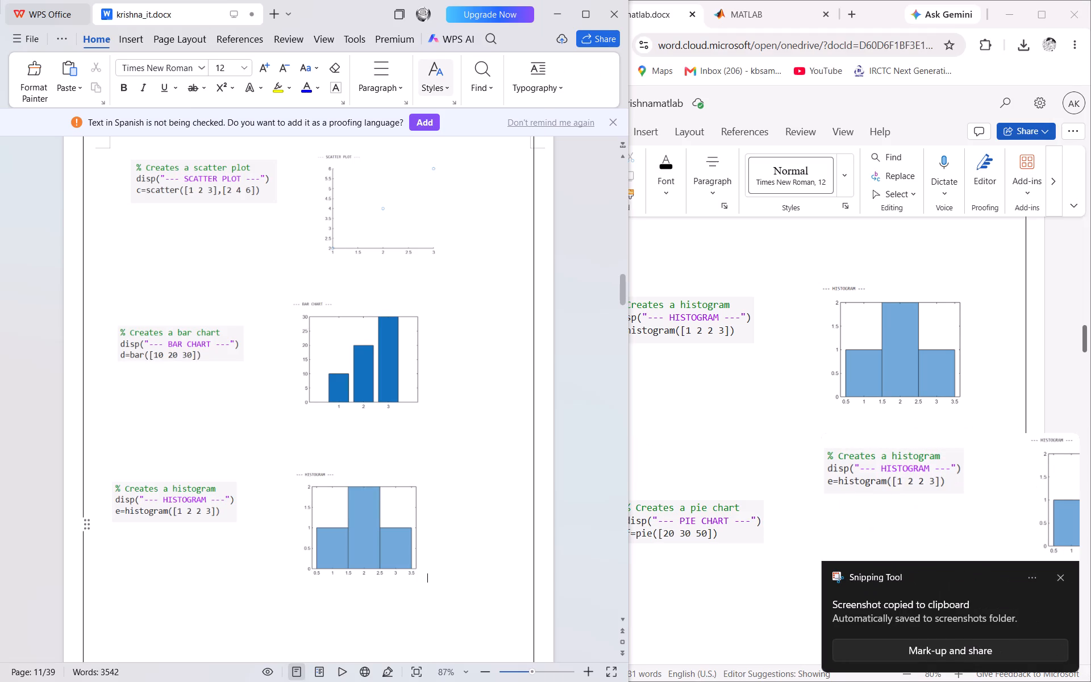
Capture the pie chart code and plot from the krishnamatlab document and paste it at the histogram in the report.
scroll(425, 530, "down", 4)
left_click(812, 431)
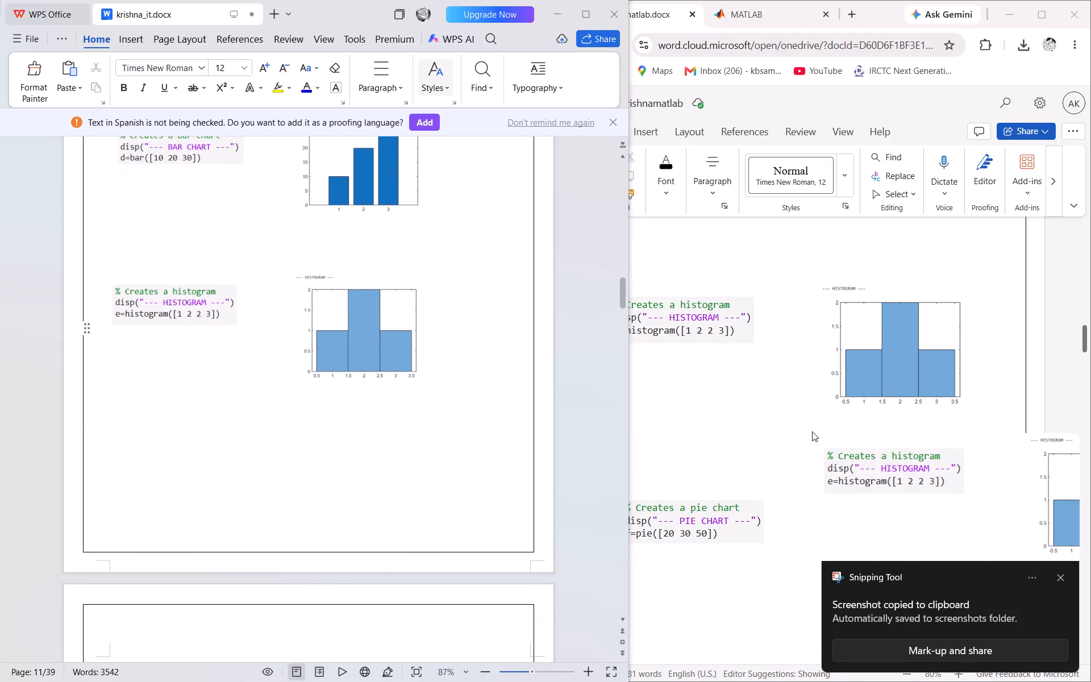
left_click(773, 460)
scroll(851, 469, "down", 1)
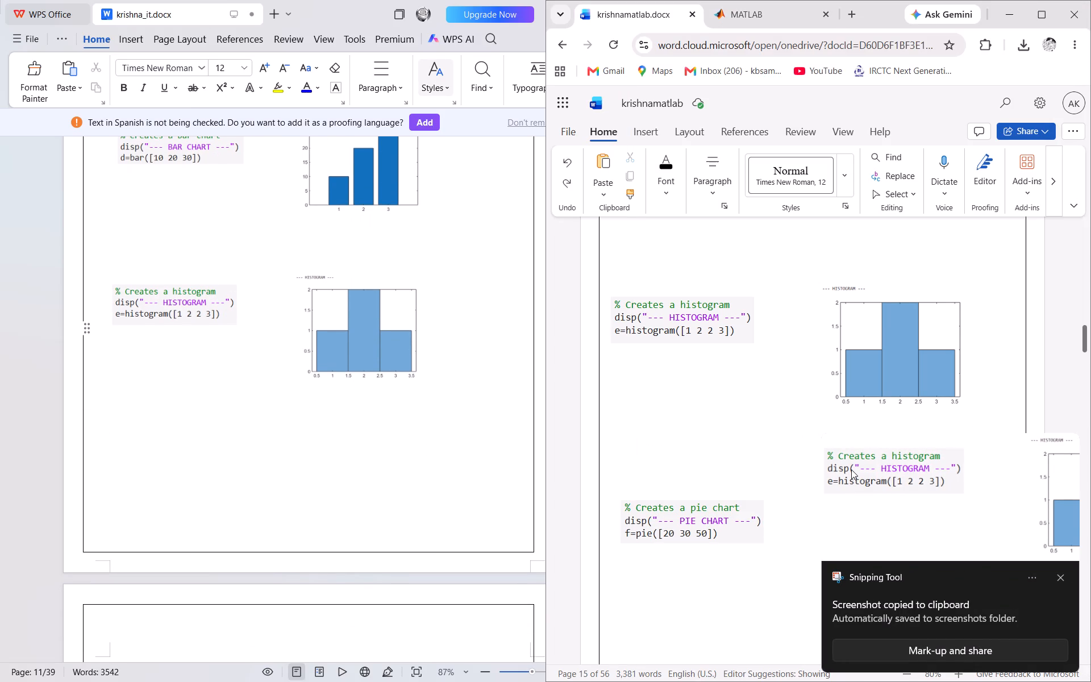
left_click(1058, 575)
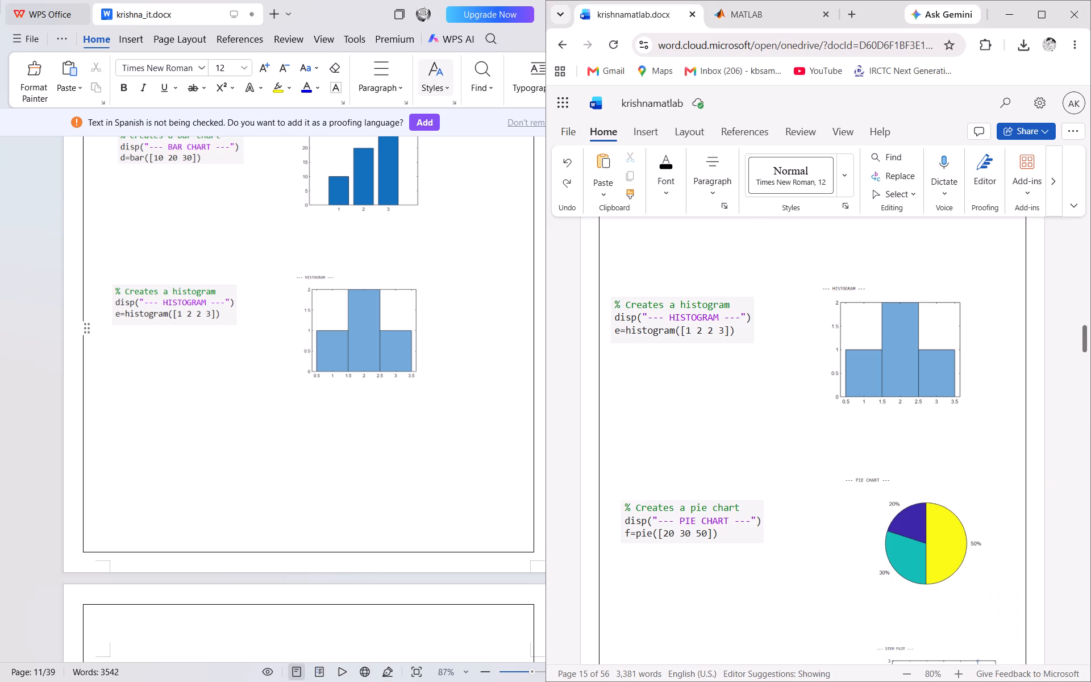
scroll(813, 523, "down", 1)
key("shift+super+s")
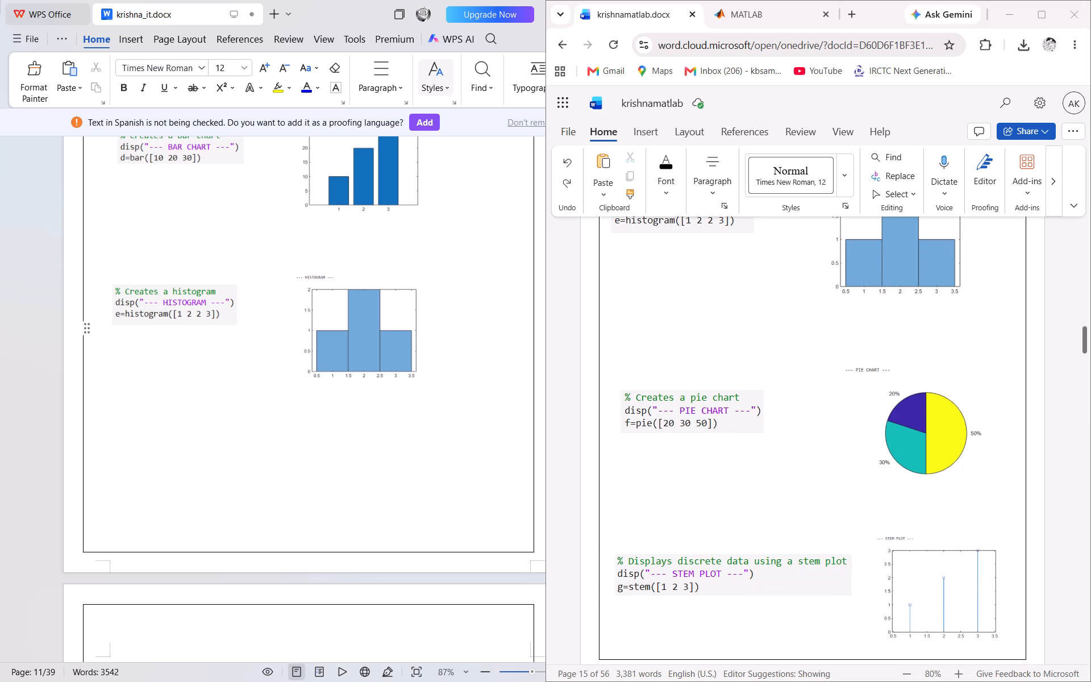
left_click_drag(620, 366, 981, 476)
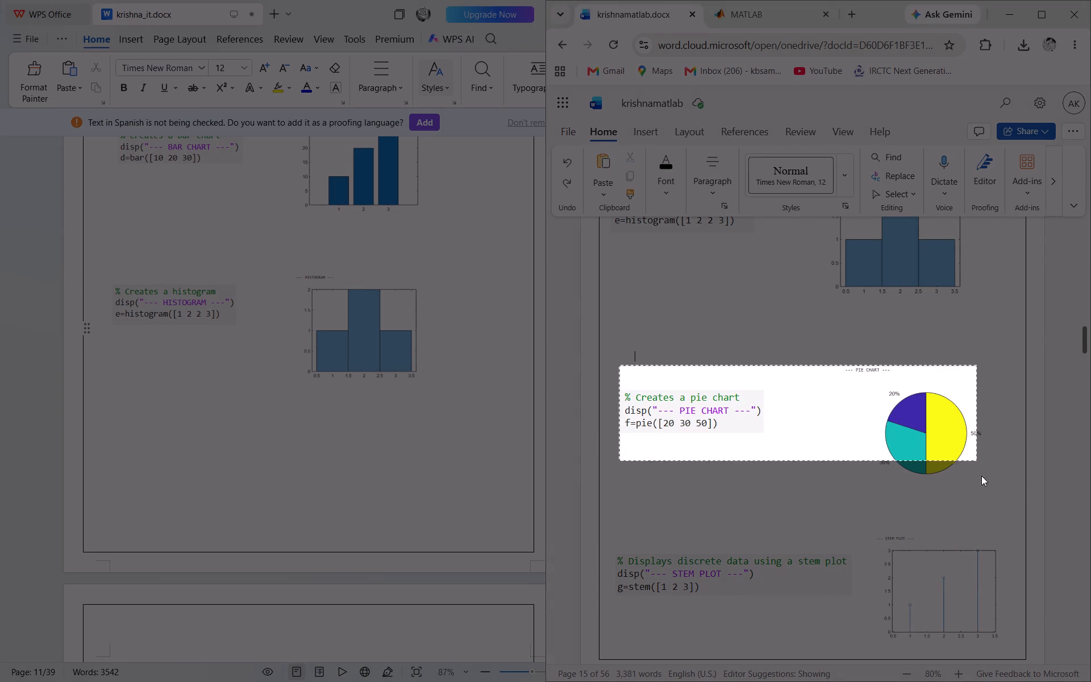
left_click_drag(981, 476, 992, 485)
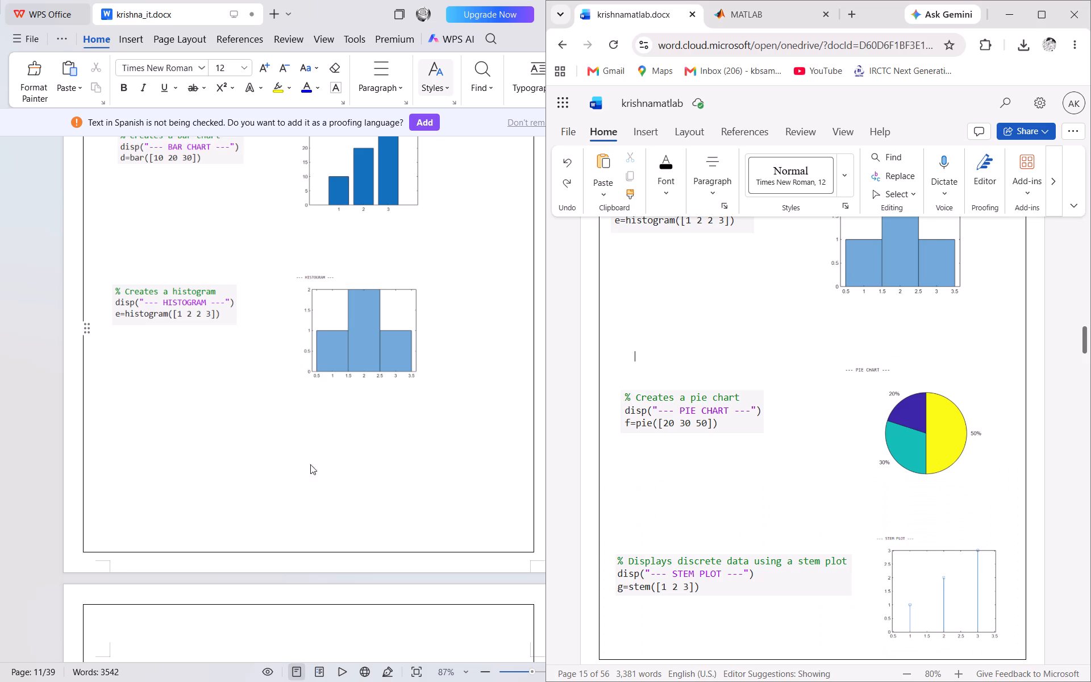
left_click(126, 438)
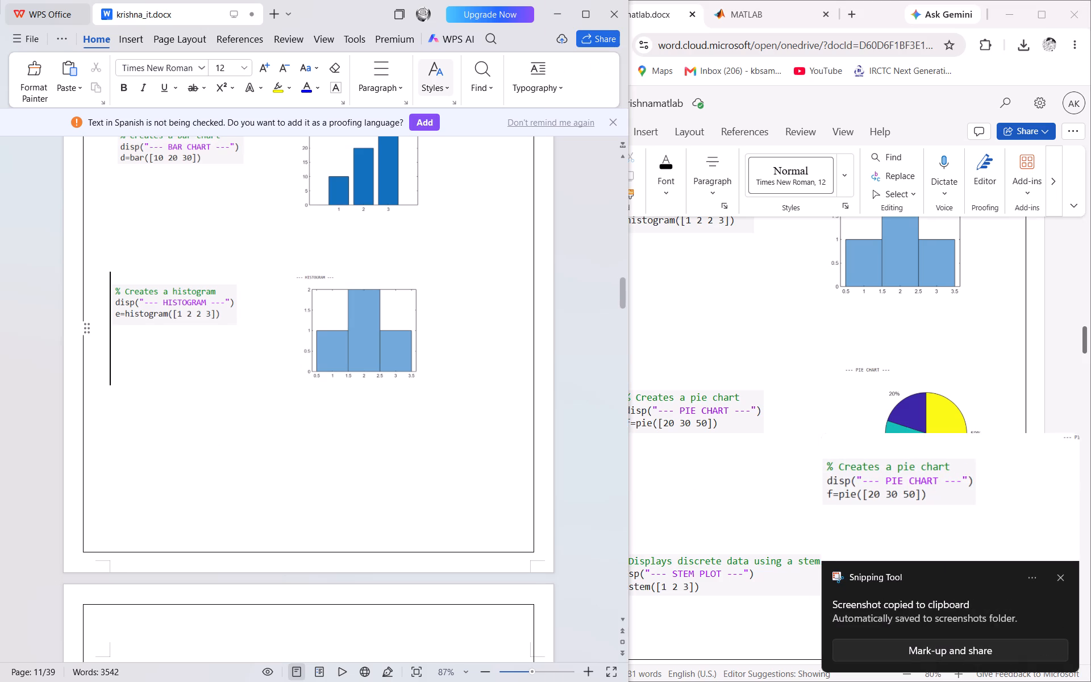
key("ctrl+v")
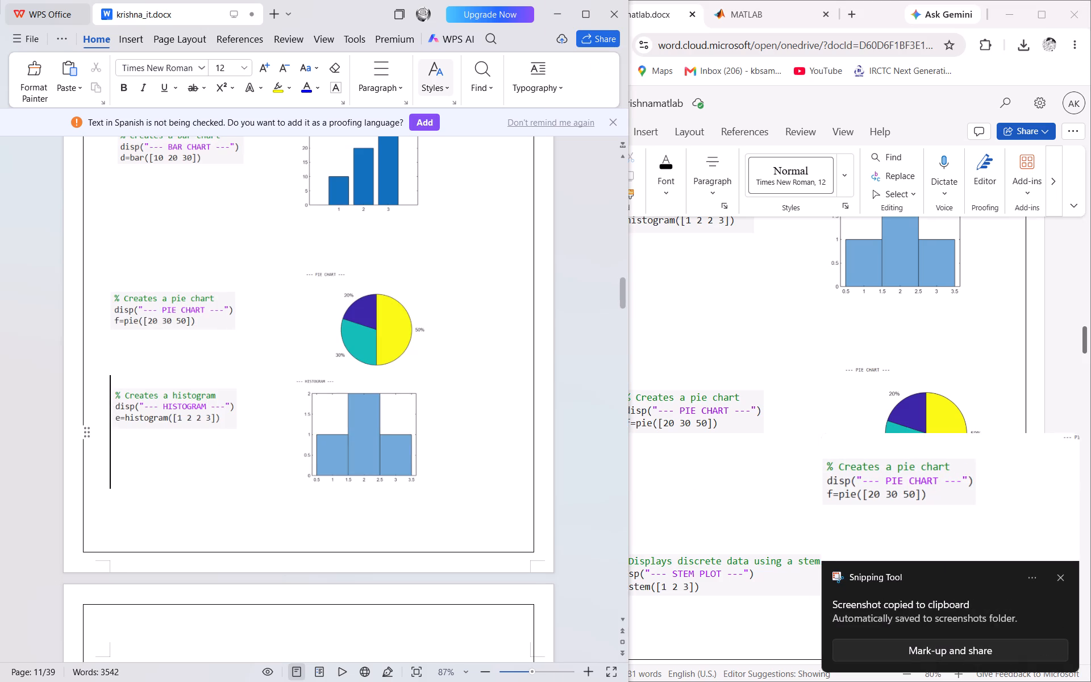
Set the pie chart picture's text wrapping to Square and move it below the histogram.
left_click(246, 322)
right_click(246, 322)
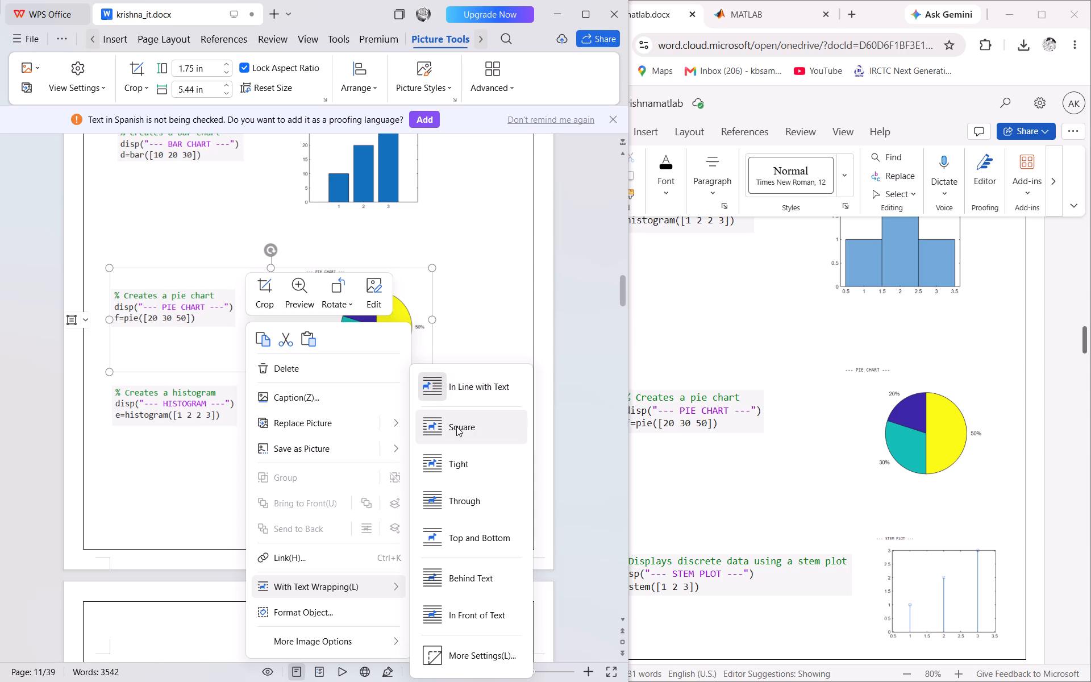
left_click(456, 426)
left_click_drag(289, 319, 287, 472)
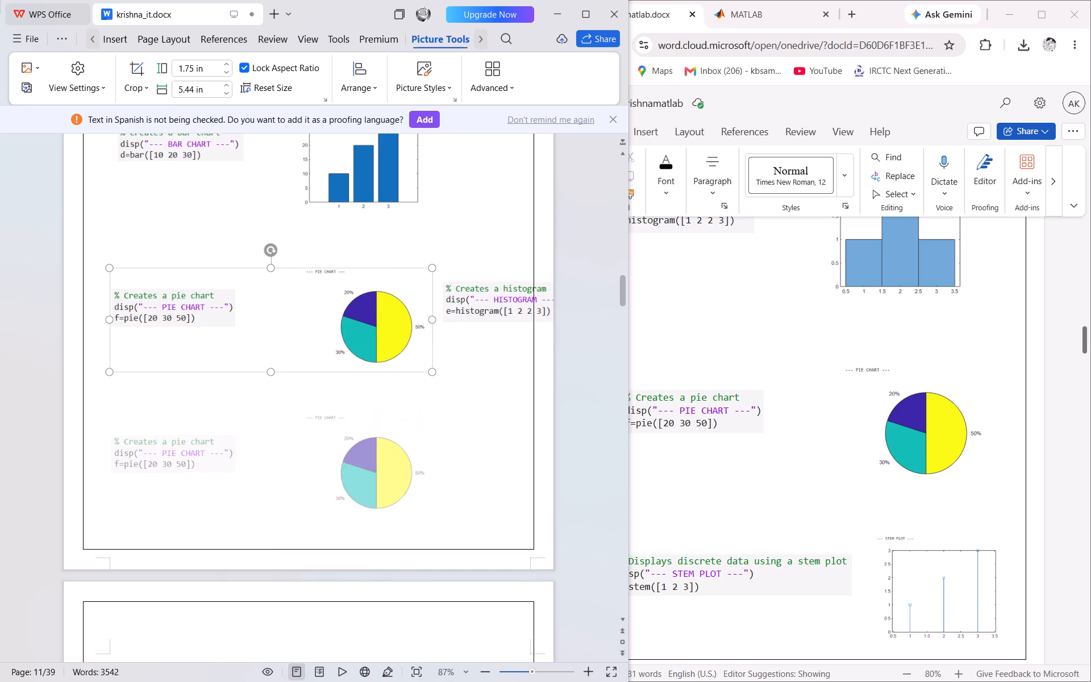
left_click_drag(287, 472, 284, 476)
Capture the stem plot code and plot from the krishnamatlab document.
scroll(442, 380, "down", 2)
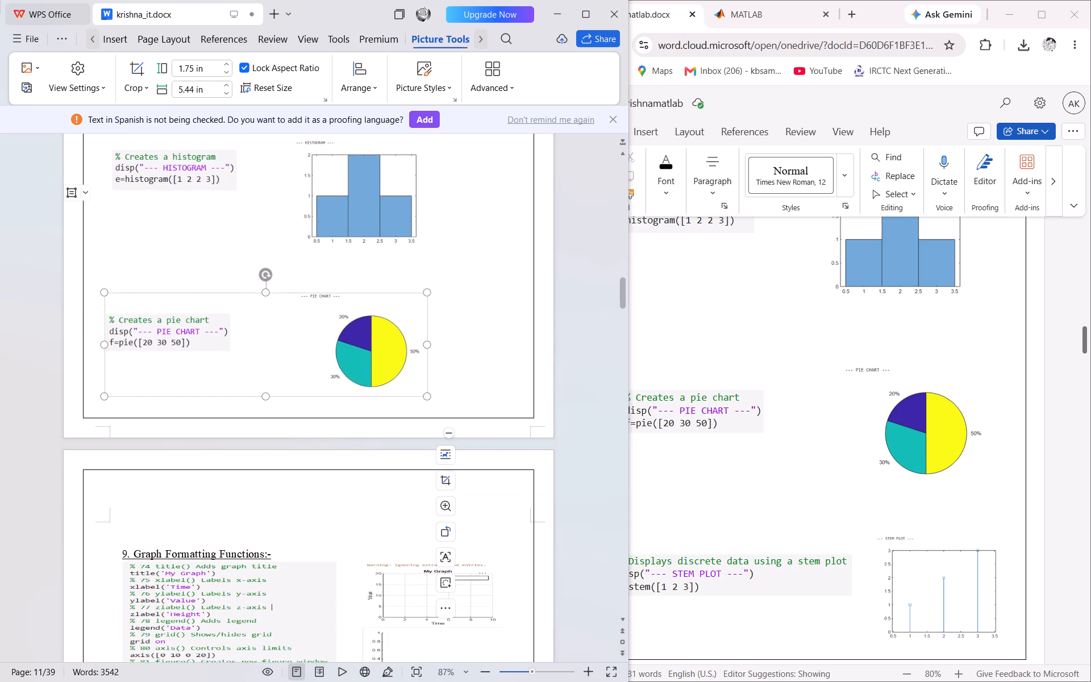
left_click(179, 499)
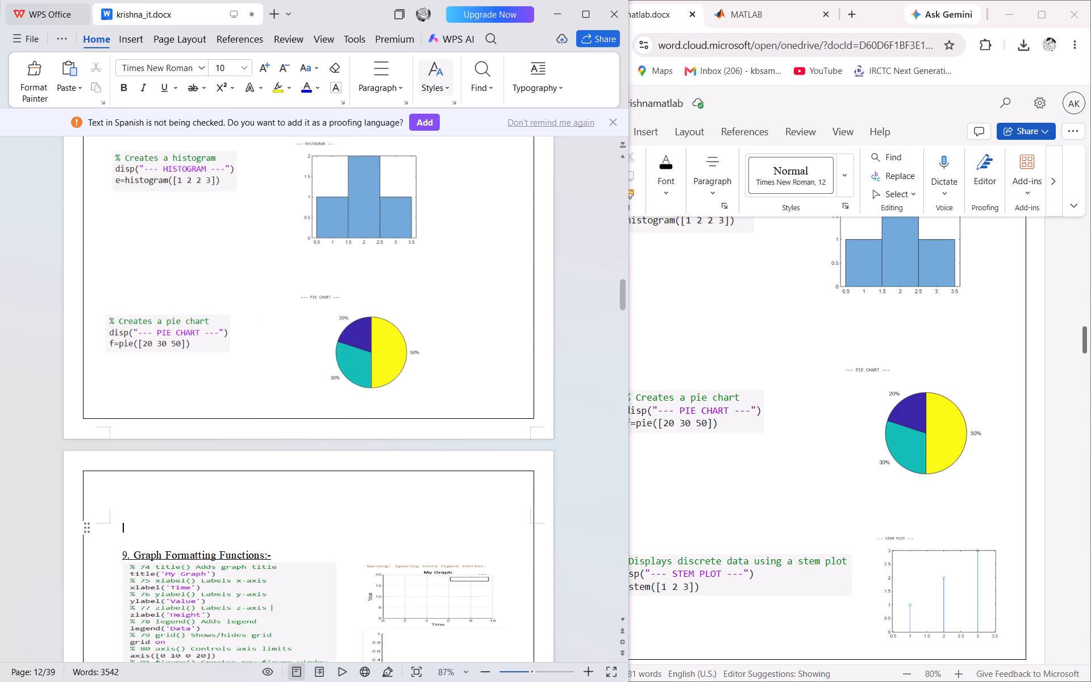
scroll(803, 438, "down", 3)
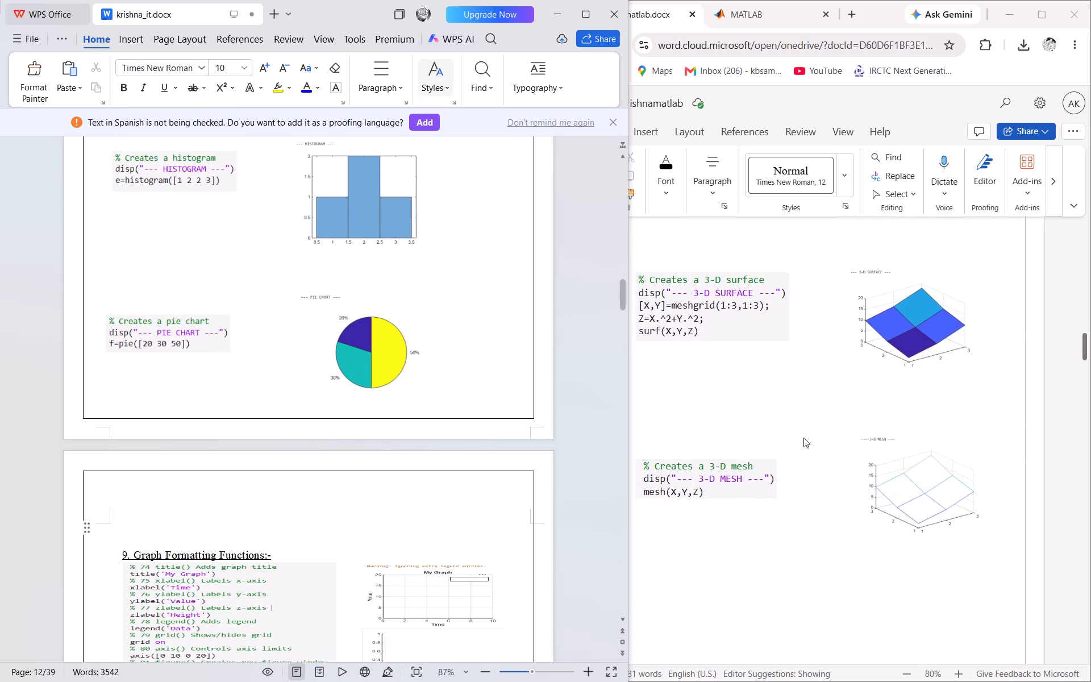
scroll(803, 438, "down", 1)
scroll(742, 299, "up", 2)
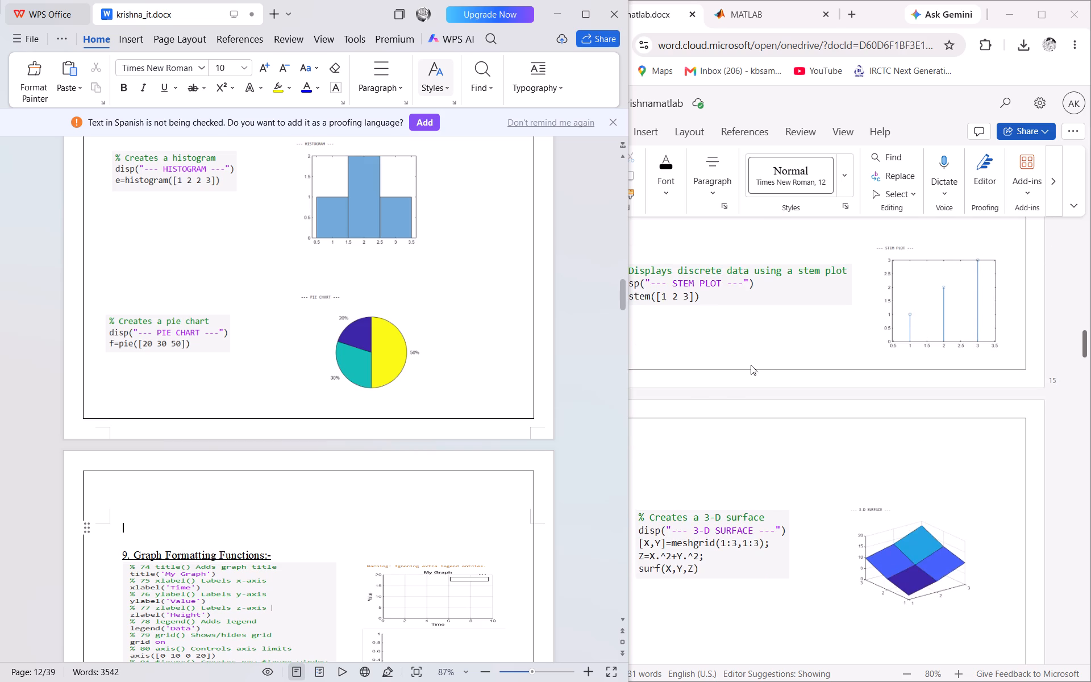
scroll(751, 365, "up", 1)
left_click(717, 315)
scroll(240, 373, "up", 2)
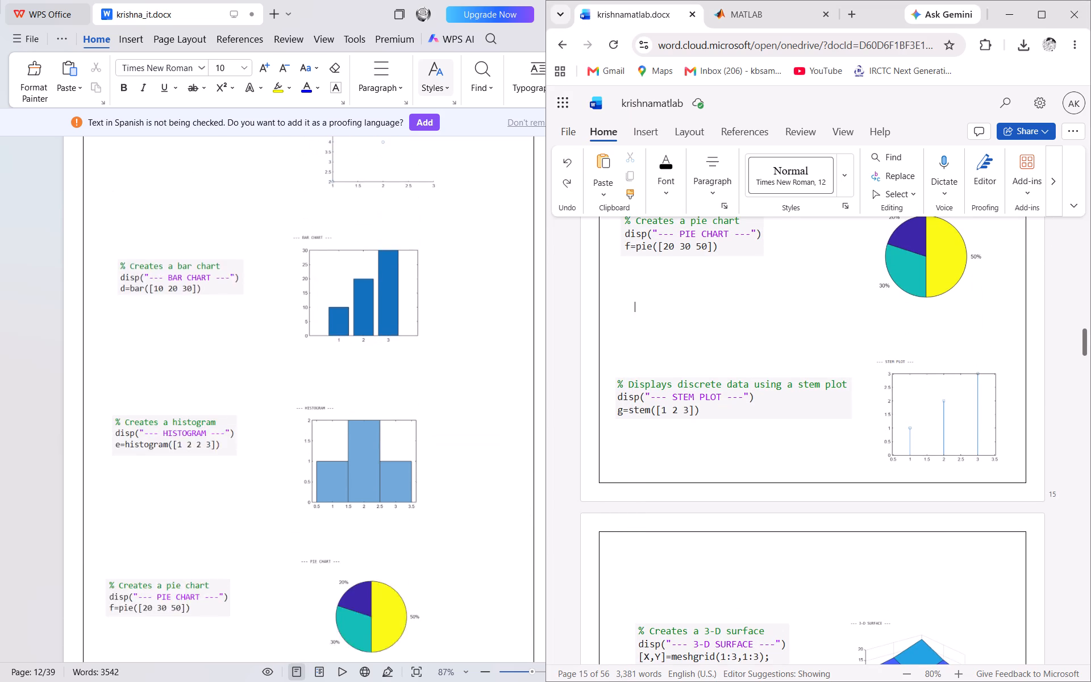
scroll(240, 373, "up", 3)
scroll(240, 373, "down", 3)
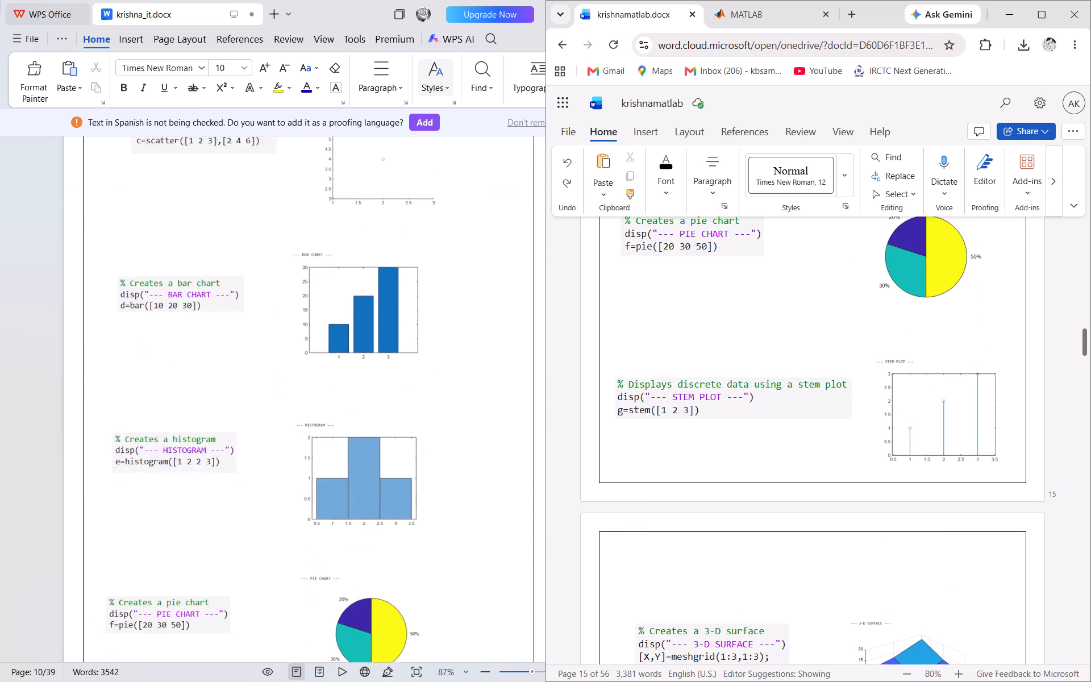
scroll(240, 373, "down", 2)
left_click(147, 501)
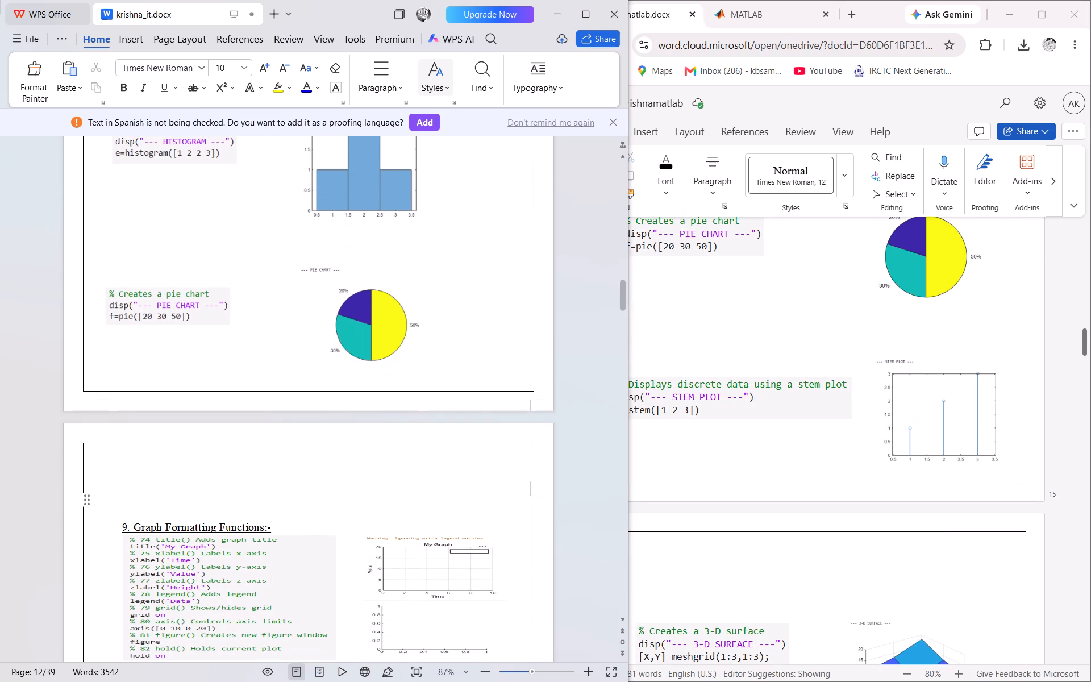
left_click(776, 456)
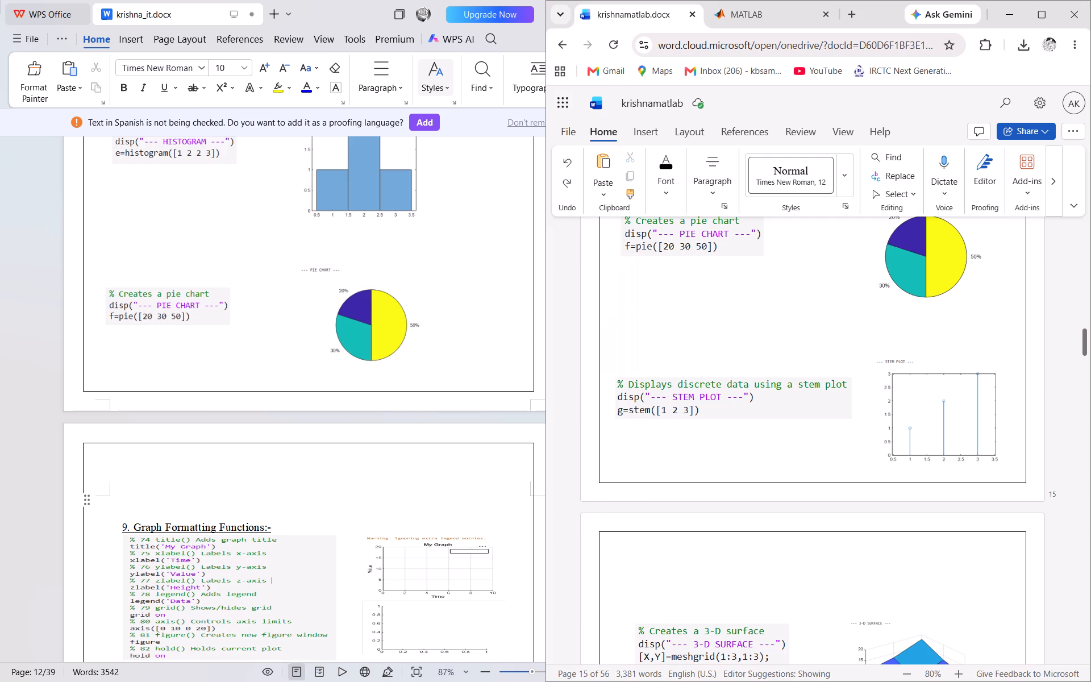
key("shift+super+s")
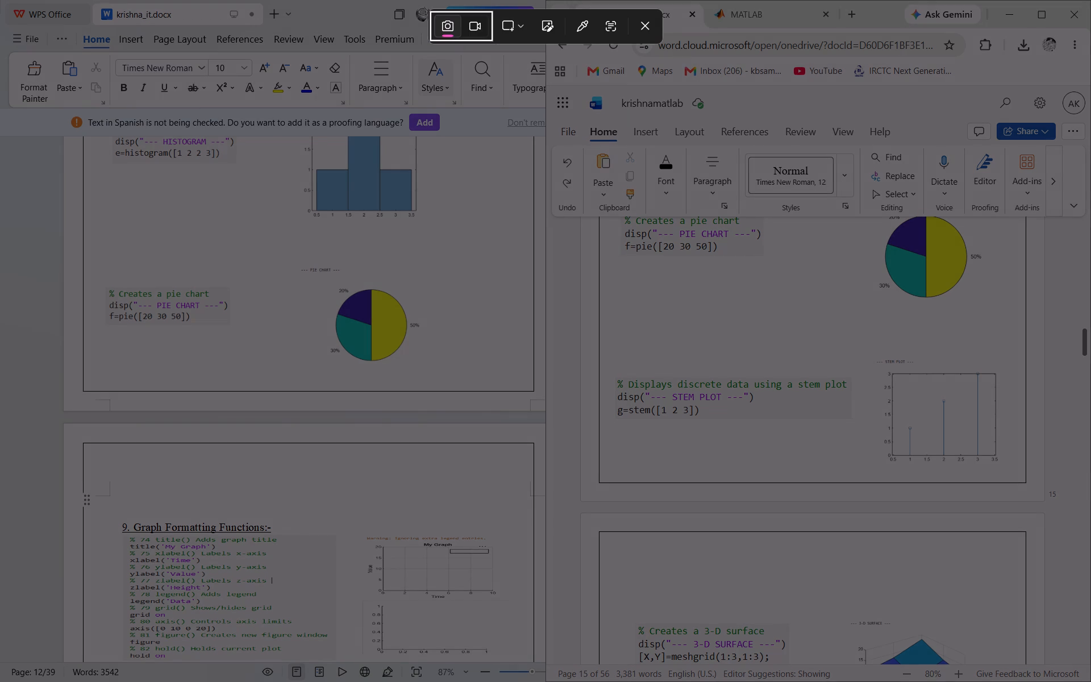
left_click_drag(610, 352, 1004, 472)
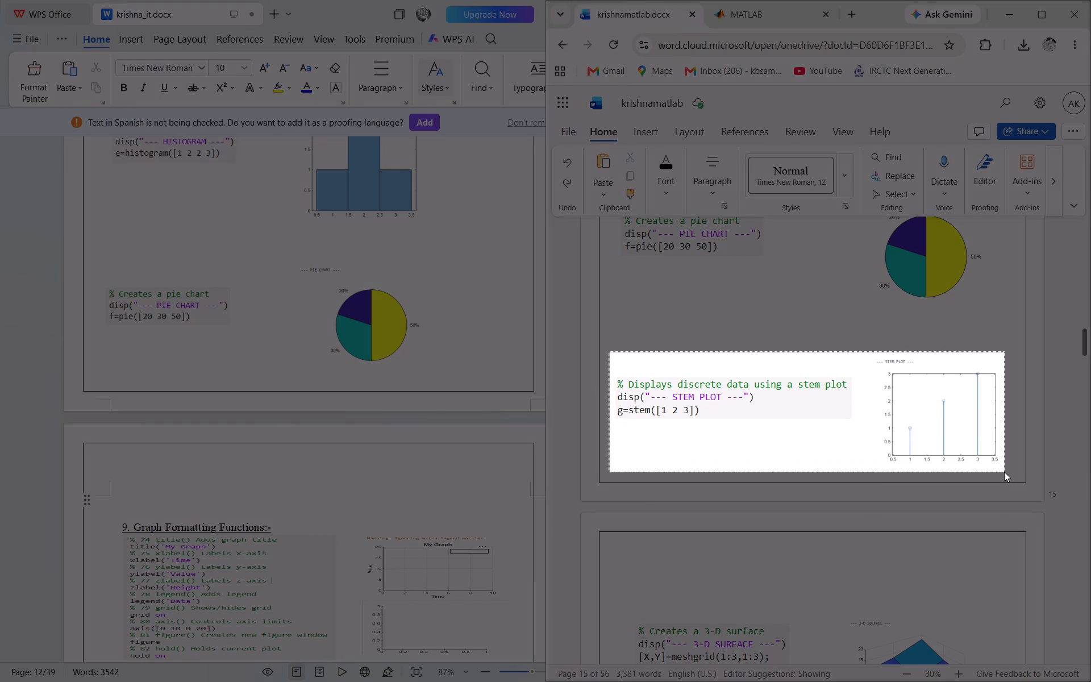
left_click_drag(1004, 472, 1004, 471)
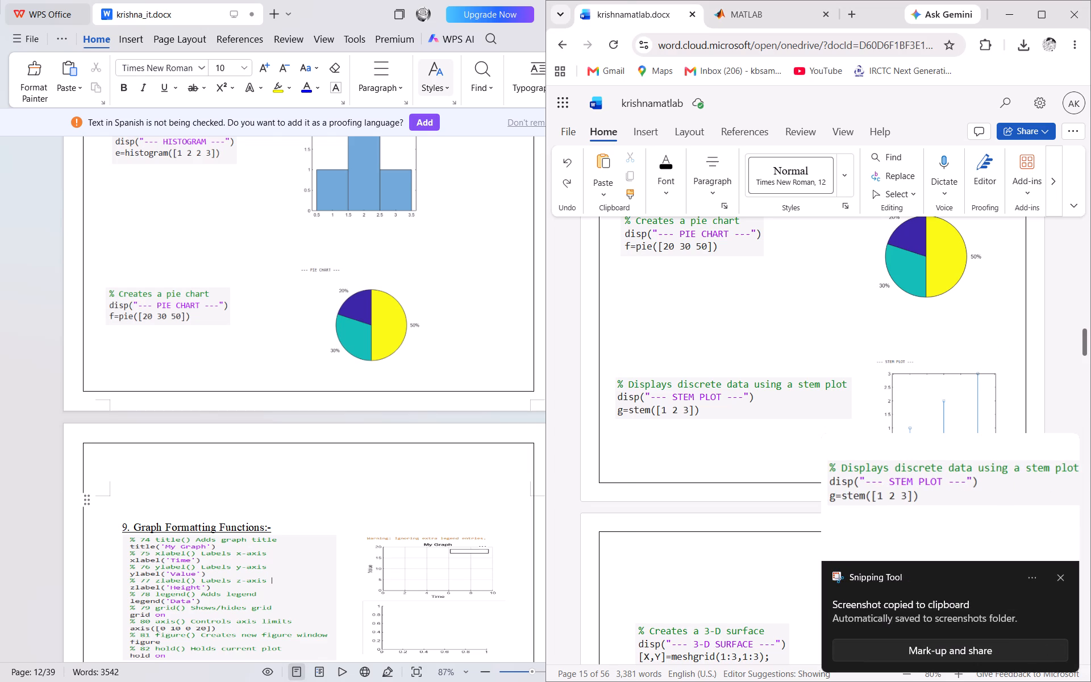
Paste the stem plot capture above the section 9 heading in the report and add blank lines below it.
left_click(139, 496)
key("ctrl+v")
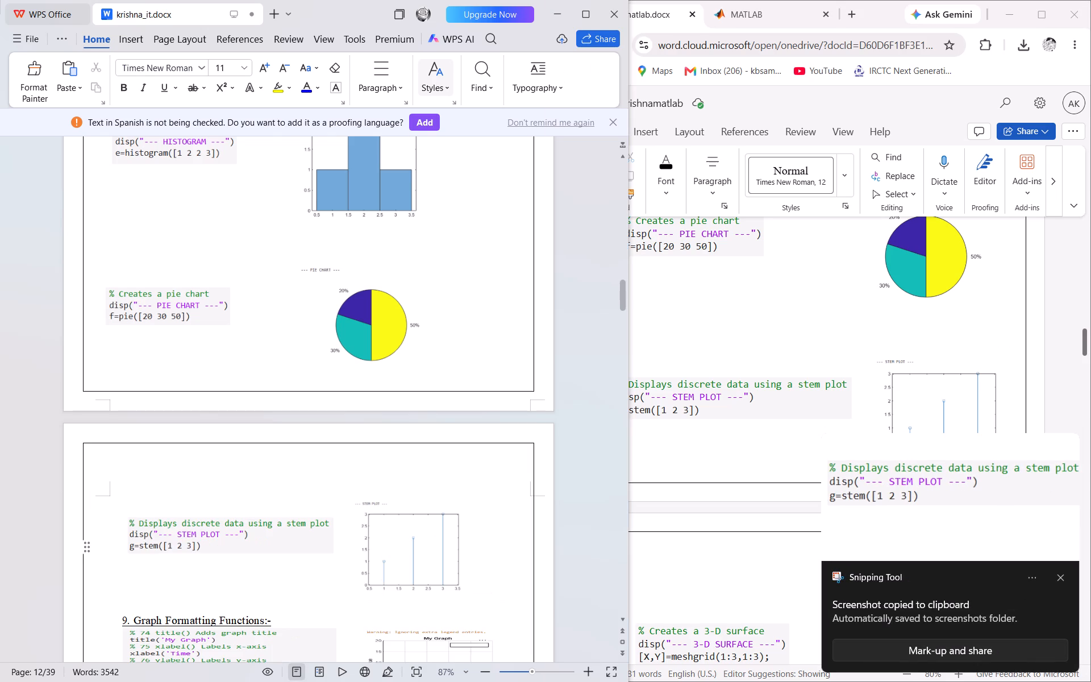
scroll(364, 547, "down", 3)
key("Return")
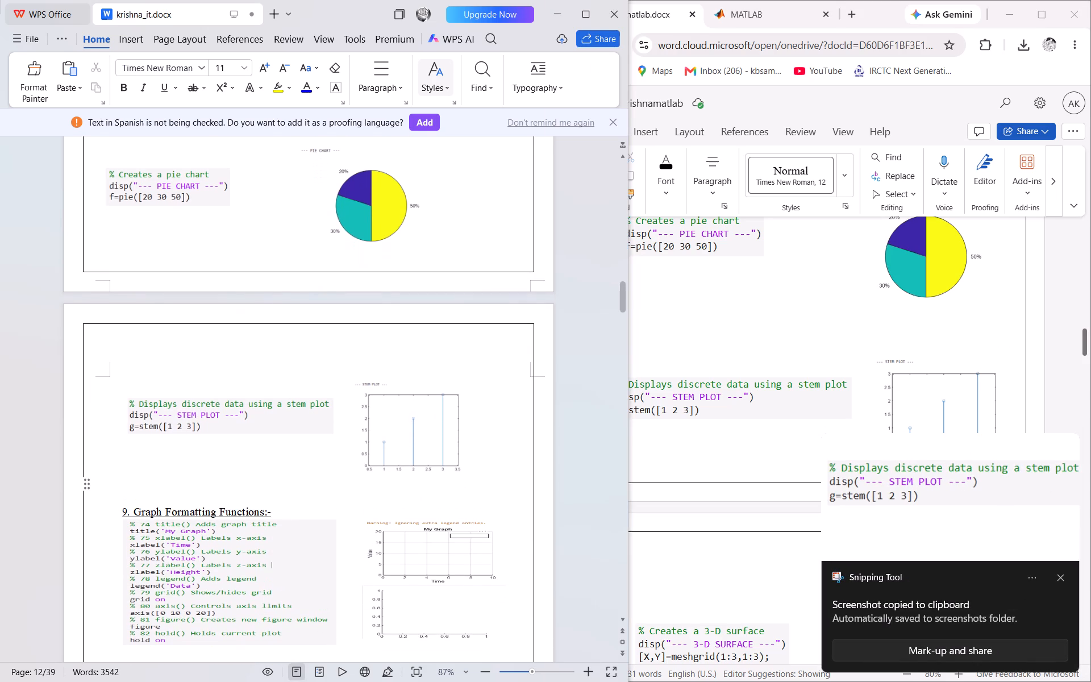
key("Return")
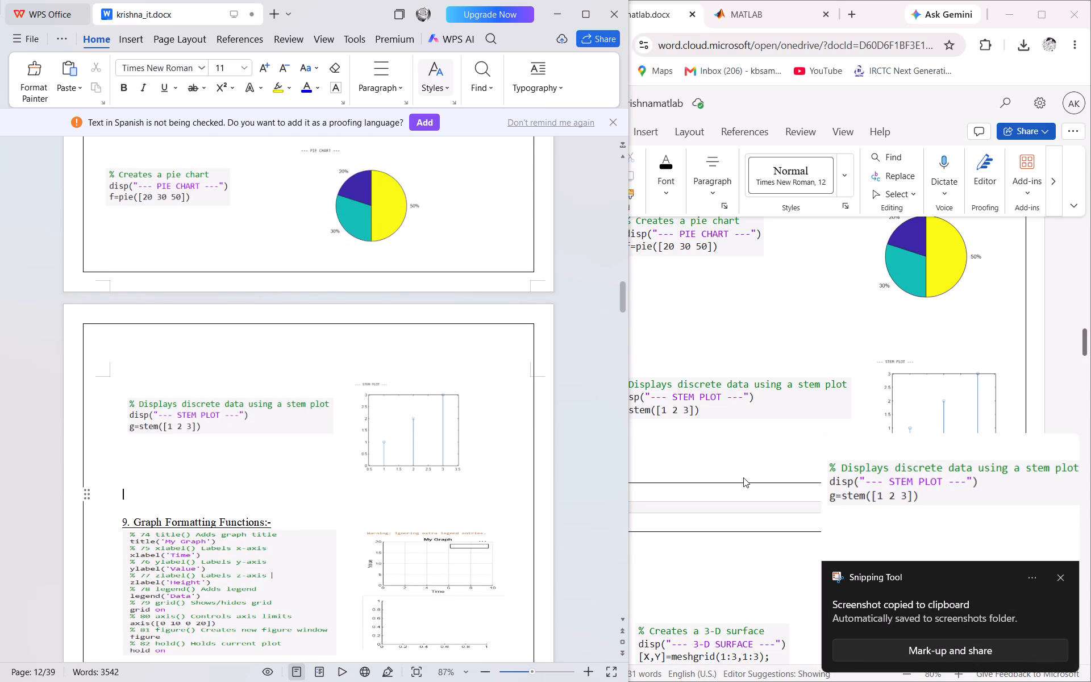
Capture the 3-D surface code and plot from the krishnamatlab document, paste it below the stem plot, and add a blank line.
left_click(743, 477)
scroll(743, 477, "down", 4)
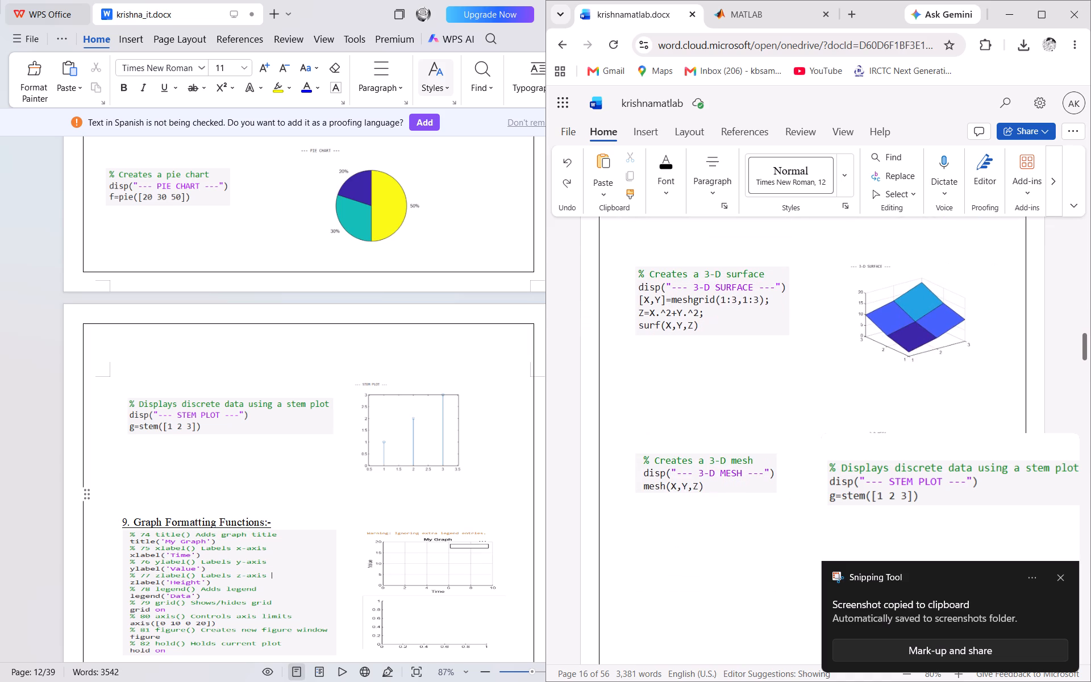
left_click(1057, 578)
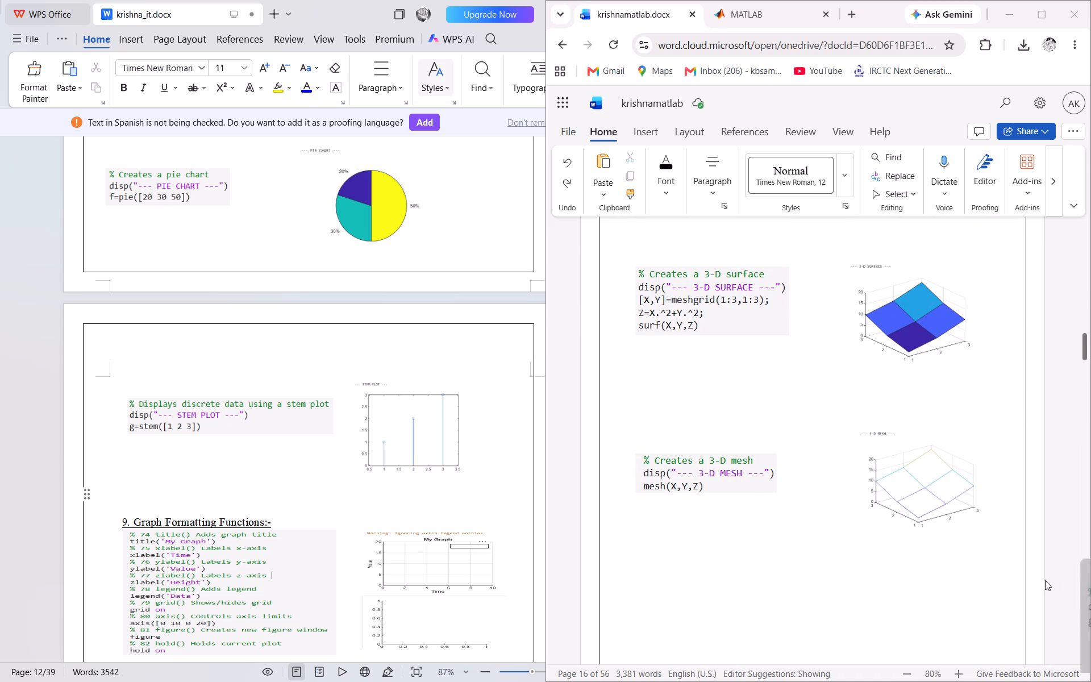
key("shift+super+s")
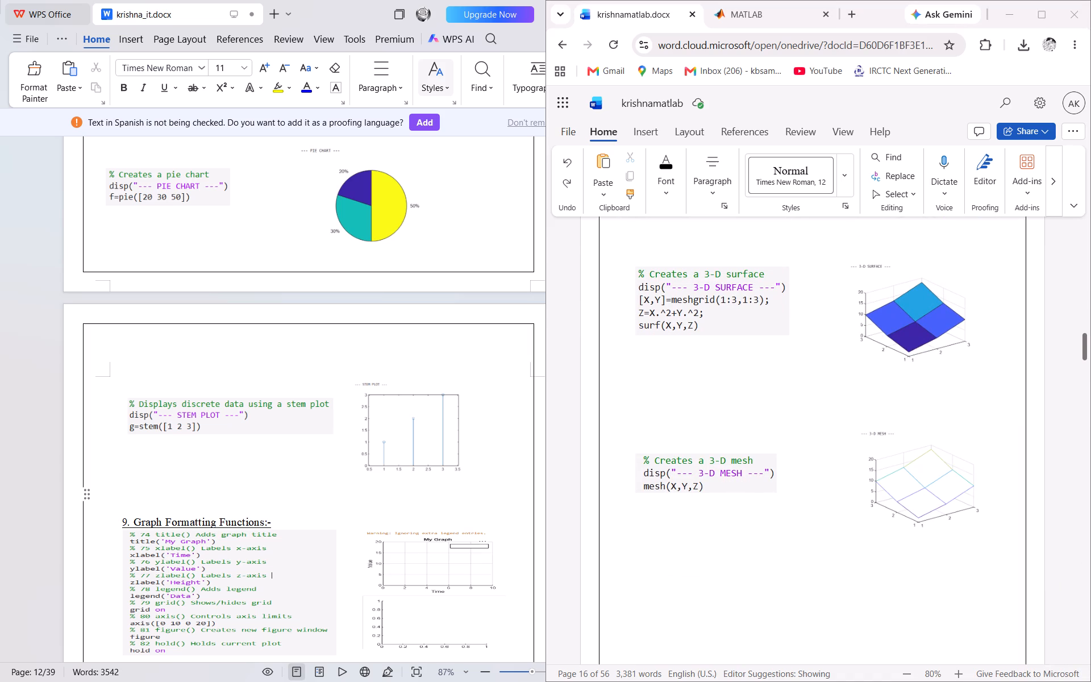
left_click_drag(626, 257, 968, 376)
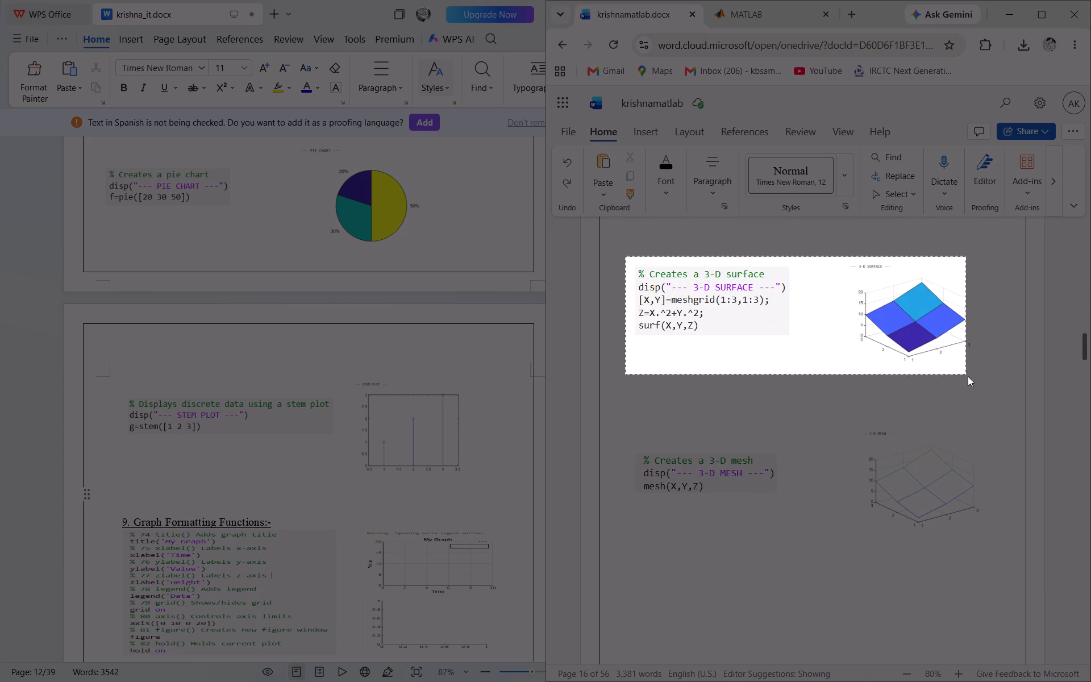
left_click_drag(968, 376, 976, 372)
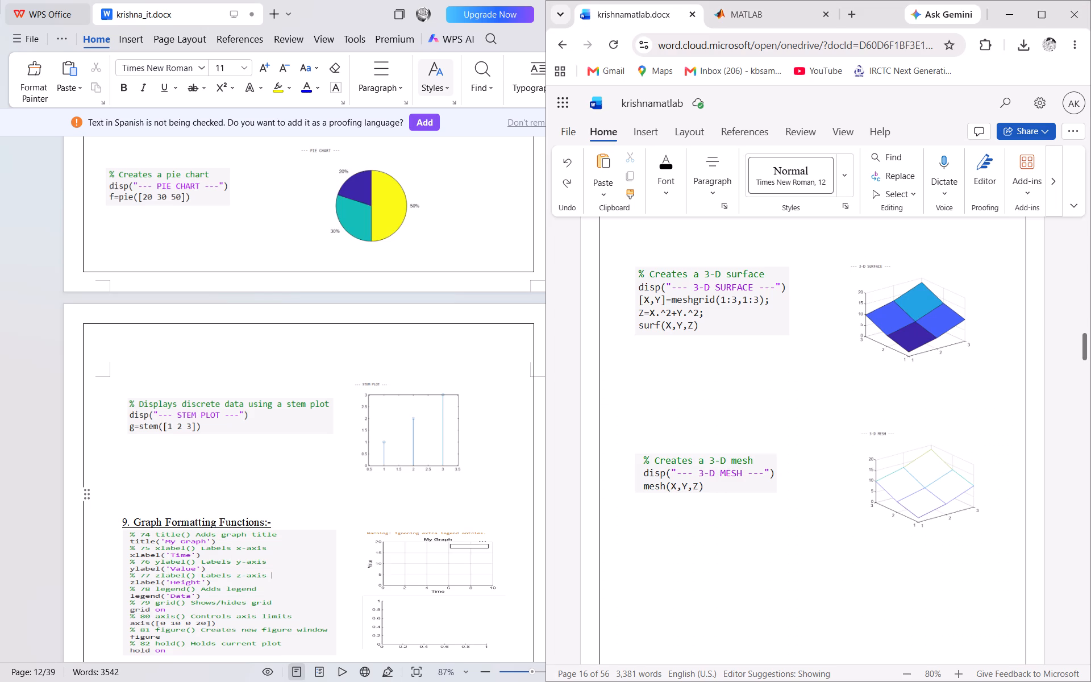
left_click(148, 497)
key("ctrl+v")
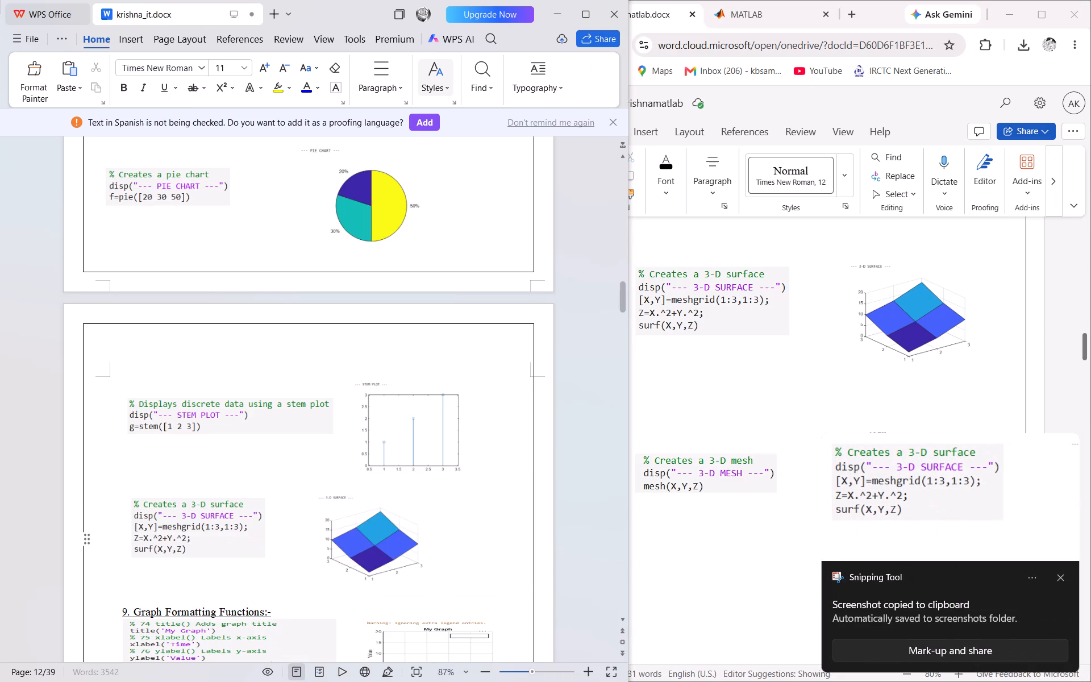
scroll(295, 523, "down", 3)
key("Return")
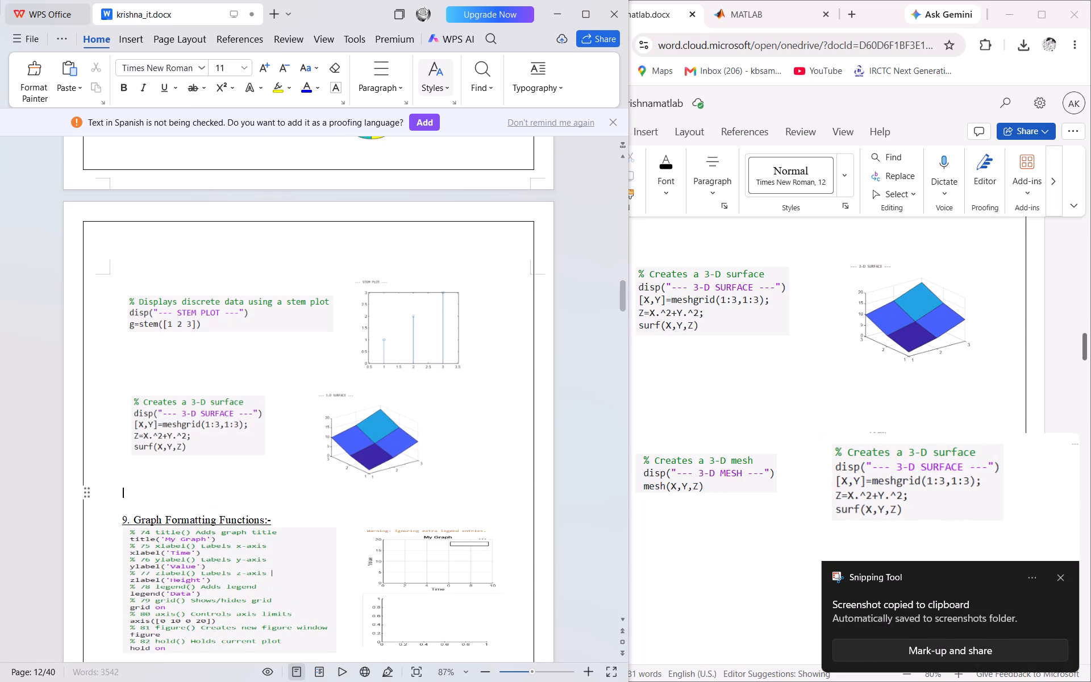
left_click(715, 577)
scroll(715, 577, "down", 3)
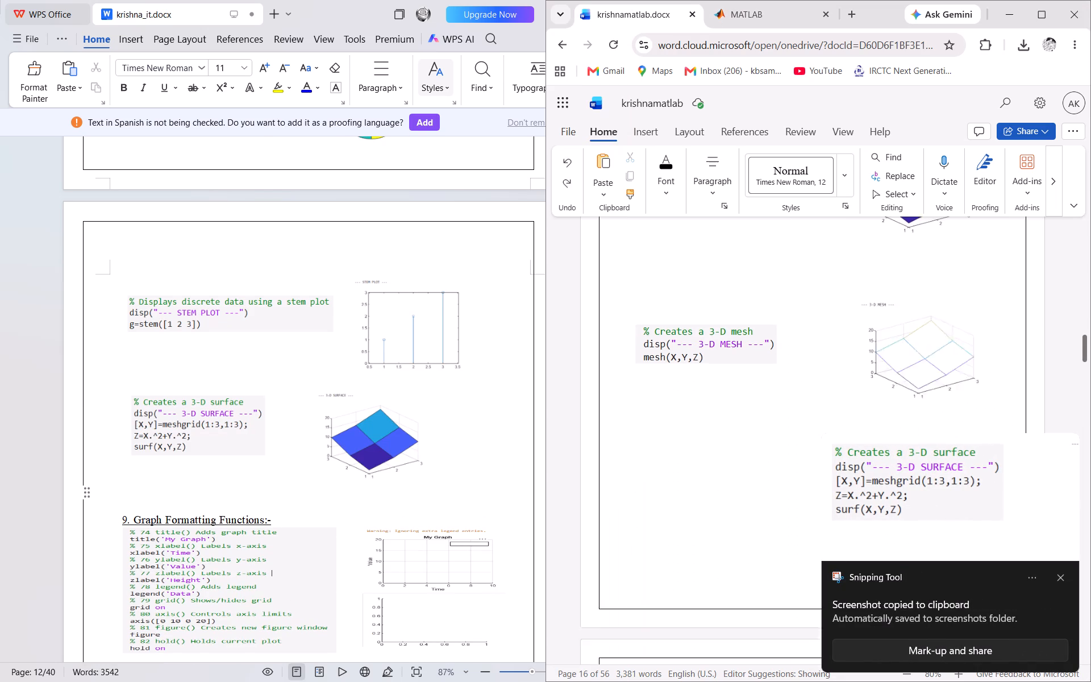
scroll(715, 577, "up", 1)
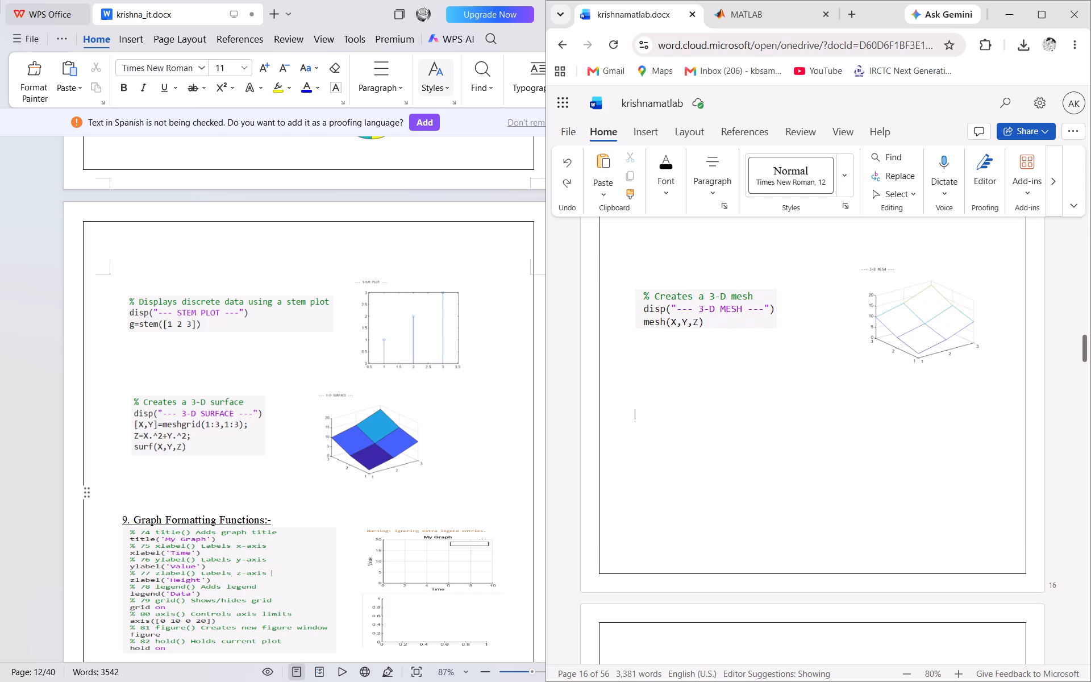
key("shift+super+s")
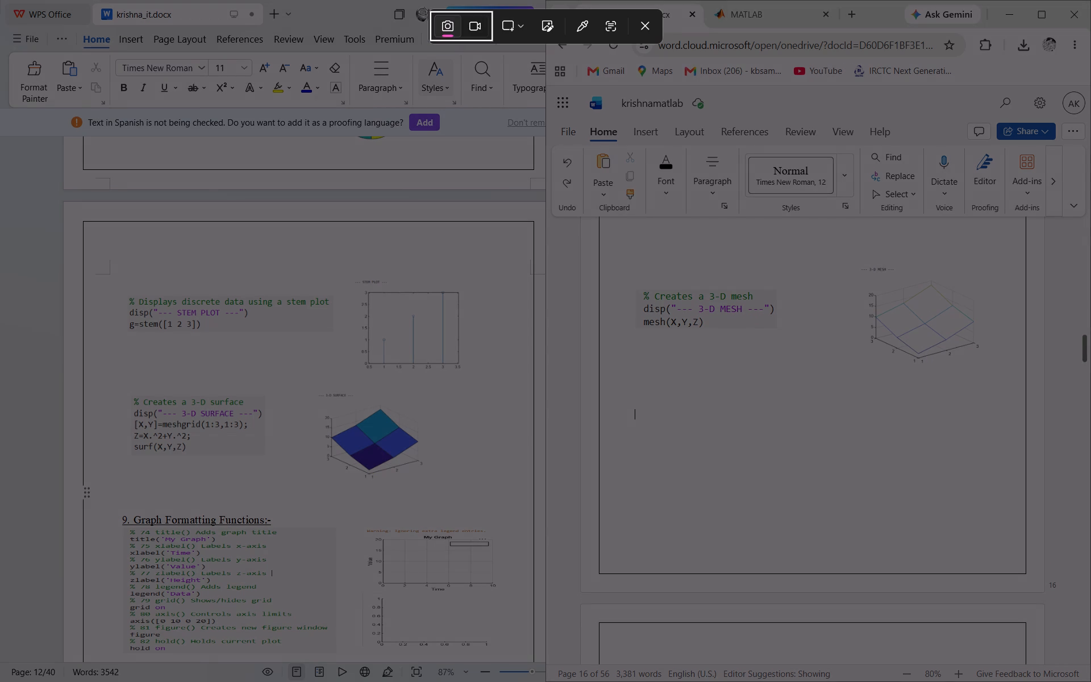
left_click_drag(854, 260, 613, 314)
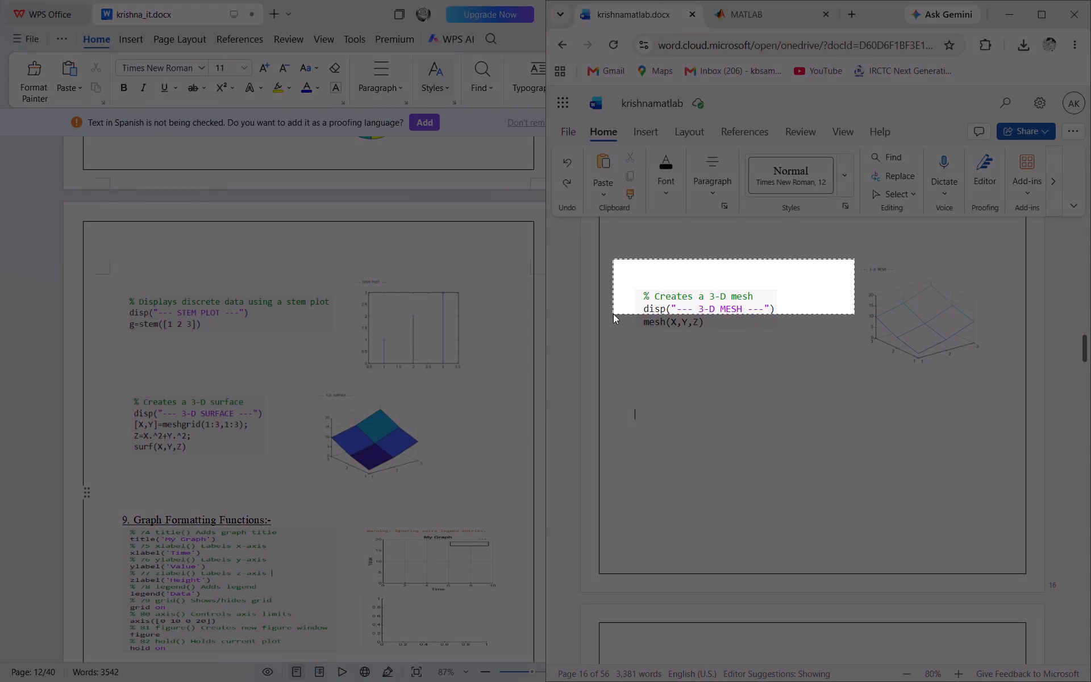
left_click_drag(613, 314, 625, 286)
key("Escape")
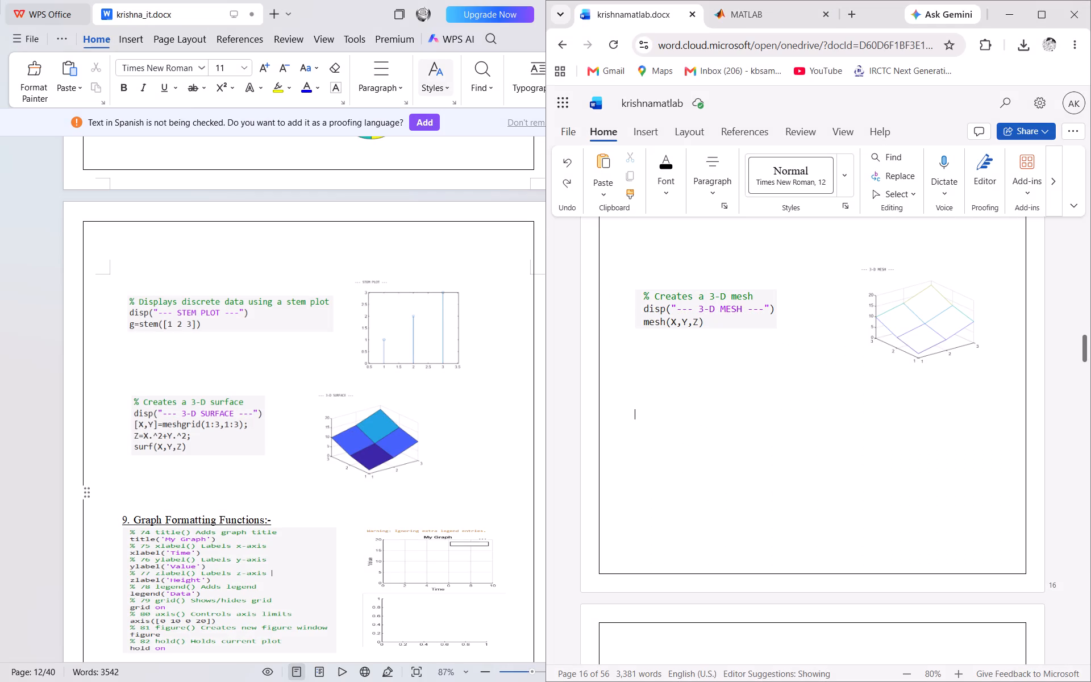
Capture the 3-D mesh code and plot from the krishnamatlab document and paste it below the 3-D surface in the report.
key("shift+super+s")
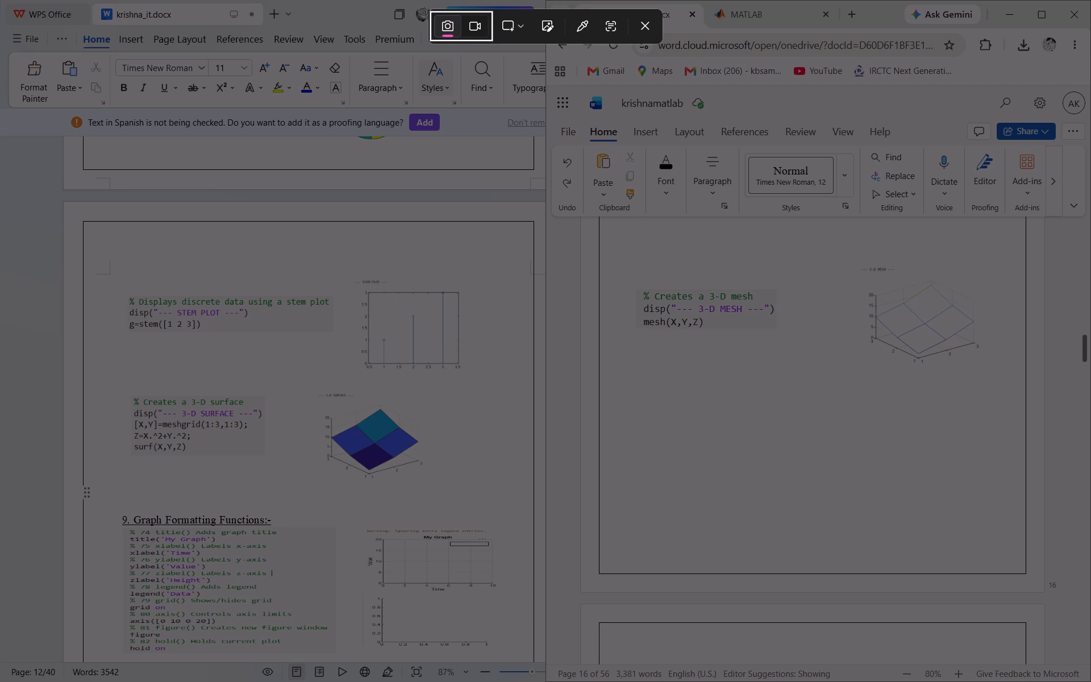
left_click_drag(623, 257, 987, 364)
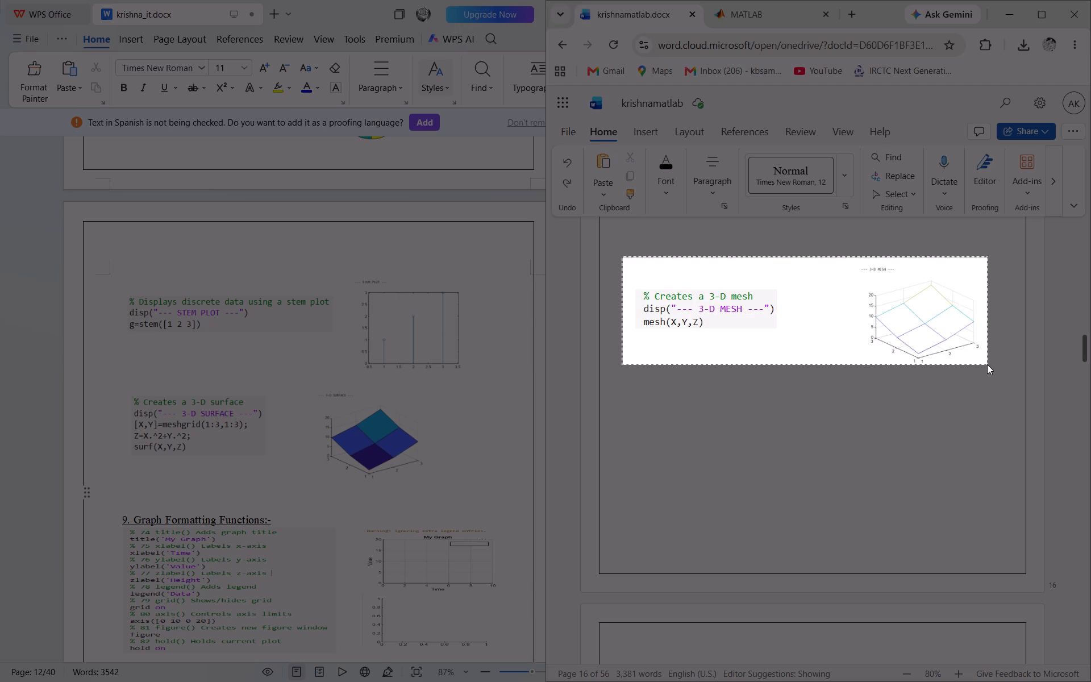
left_click_drag(987, 364, 988, 368)
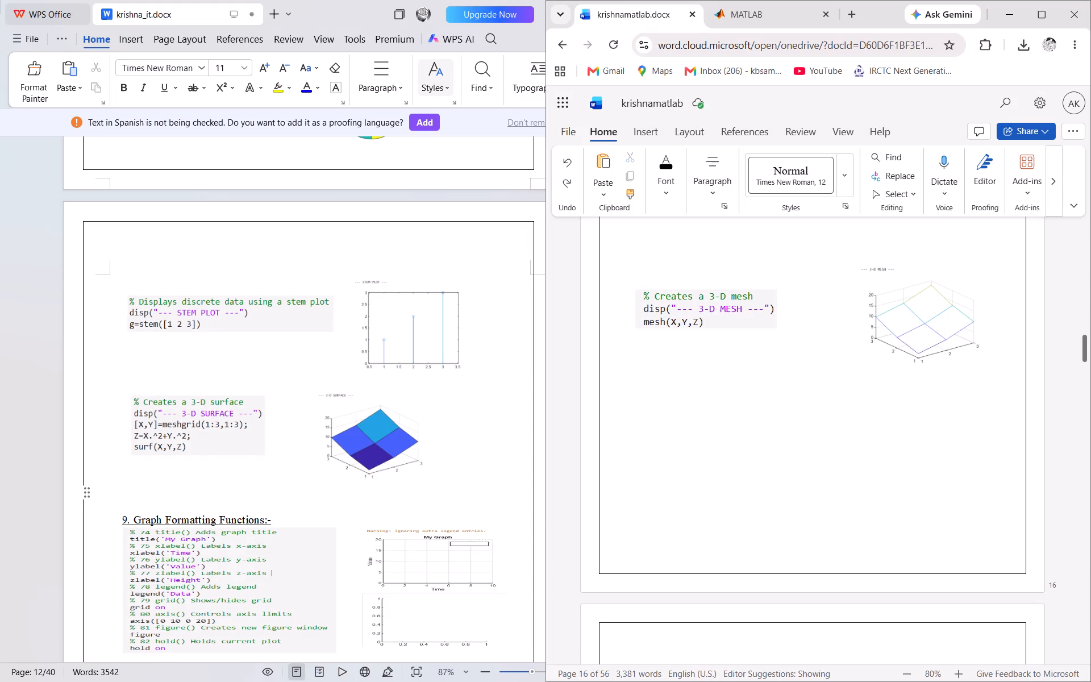
left_click(148, 500)
key("ctrl+v")
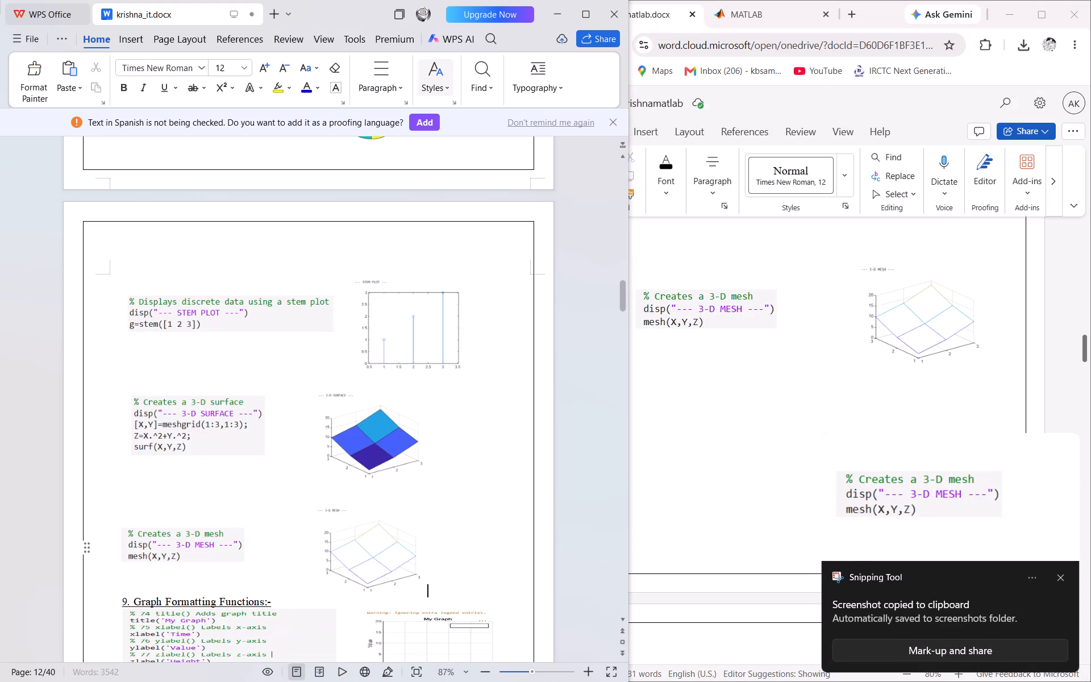
left_click(208, 541)
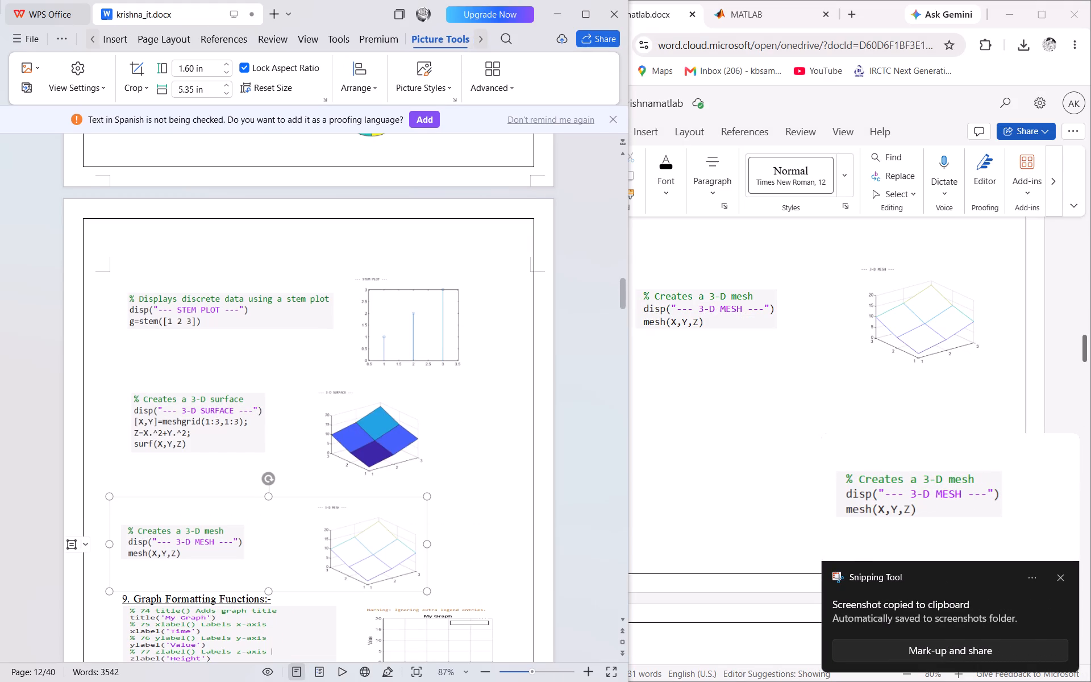
left_click(494, 463)
Capture the GRAPH TITLE code and My Graph plot under Graph Formatting Functions in the krishnamatlab document.
scroll(494, 463, "down", 4)
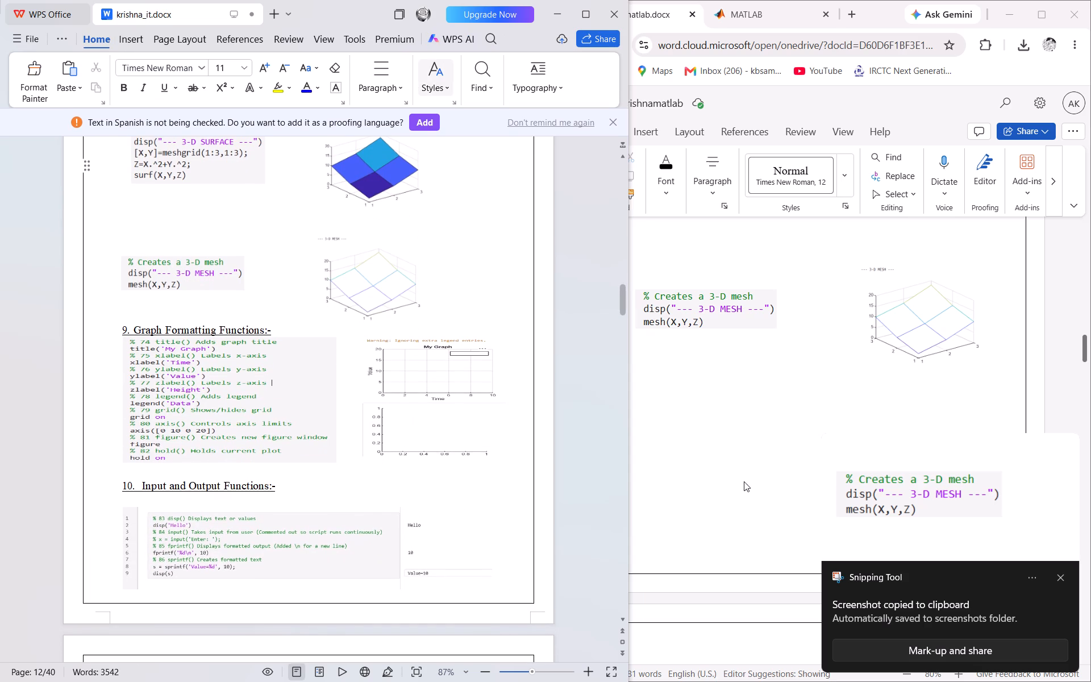
scroll(744, 481, "down", 4)
left_click(855, 552)
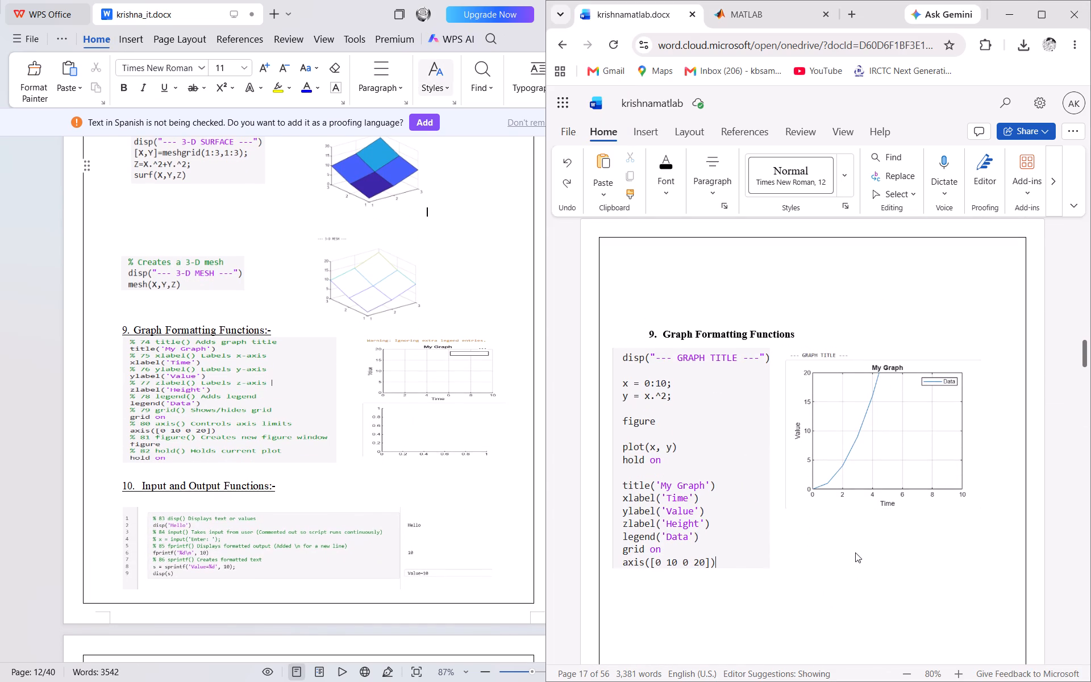
left_click(696, 634)
key("shift+super+s")
left_click_drag(607, 342, 986, 576)
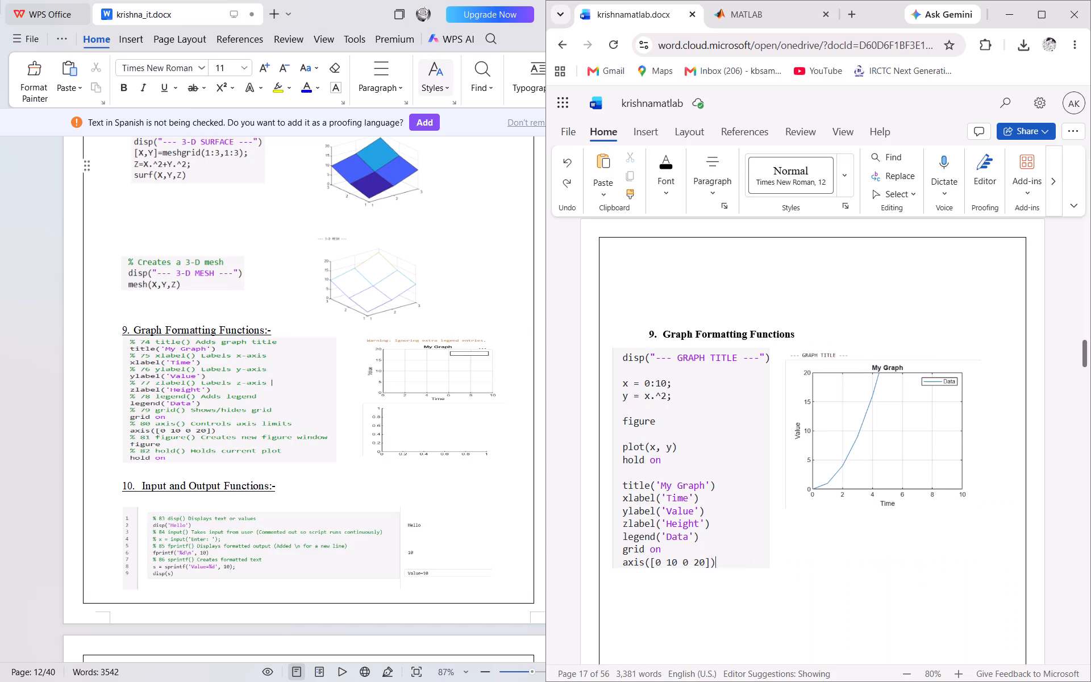
Delete the old code and plot pictures under the report's section 9 heading and paste the graph title capture there.
left_click(273, 388)
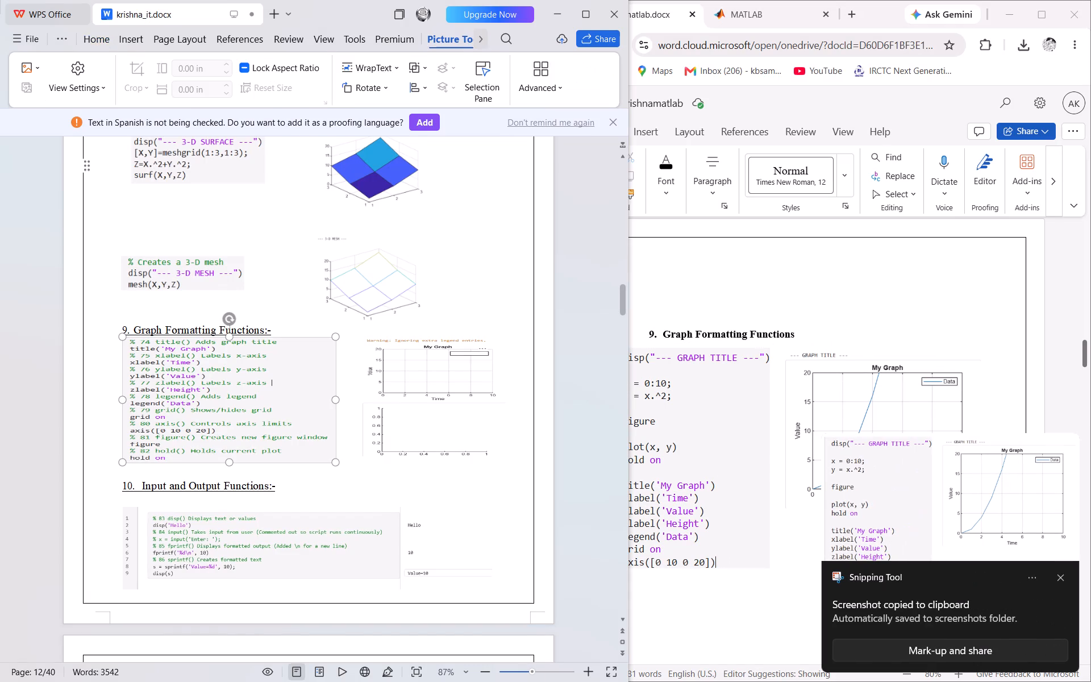
key("Delete")
left_click(439, 423)
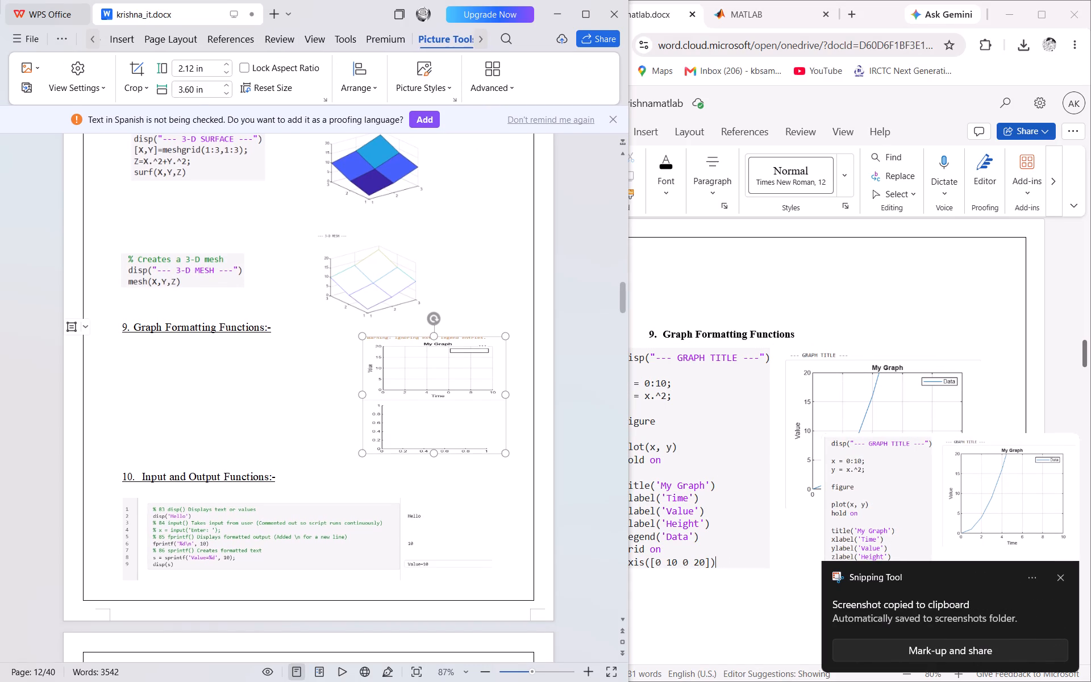
key("Delete")
left_click(277, 326)
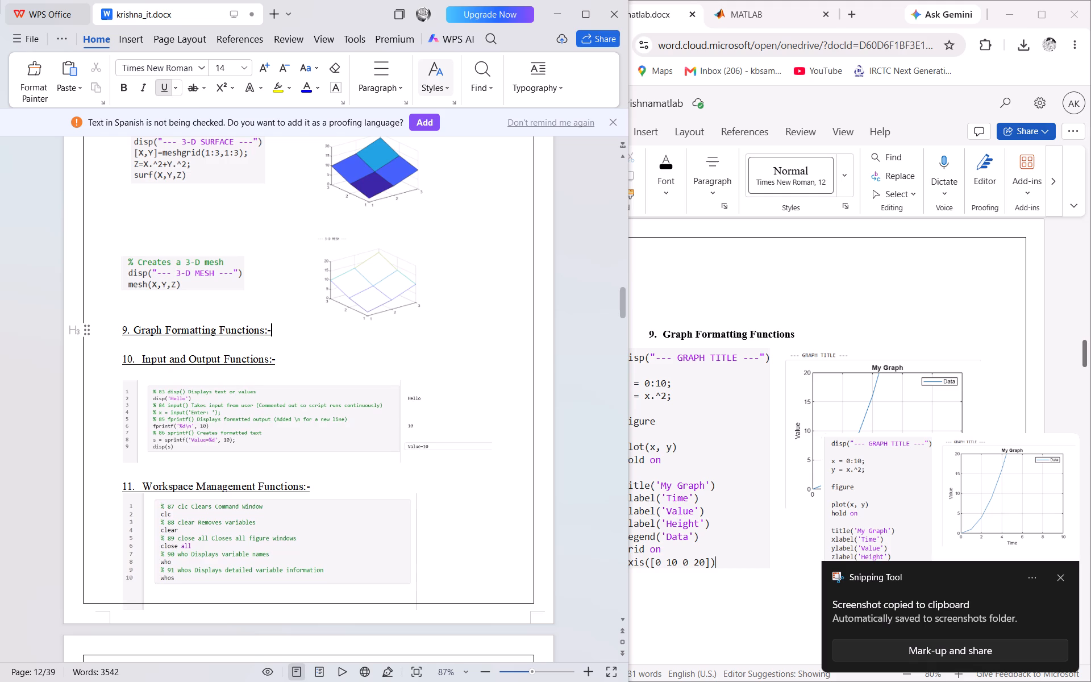
key("Return")
key("BackSpace")
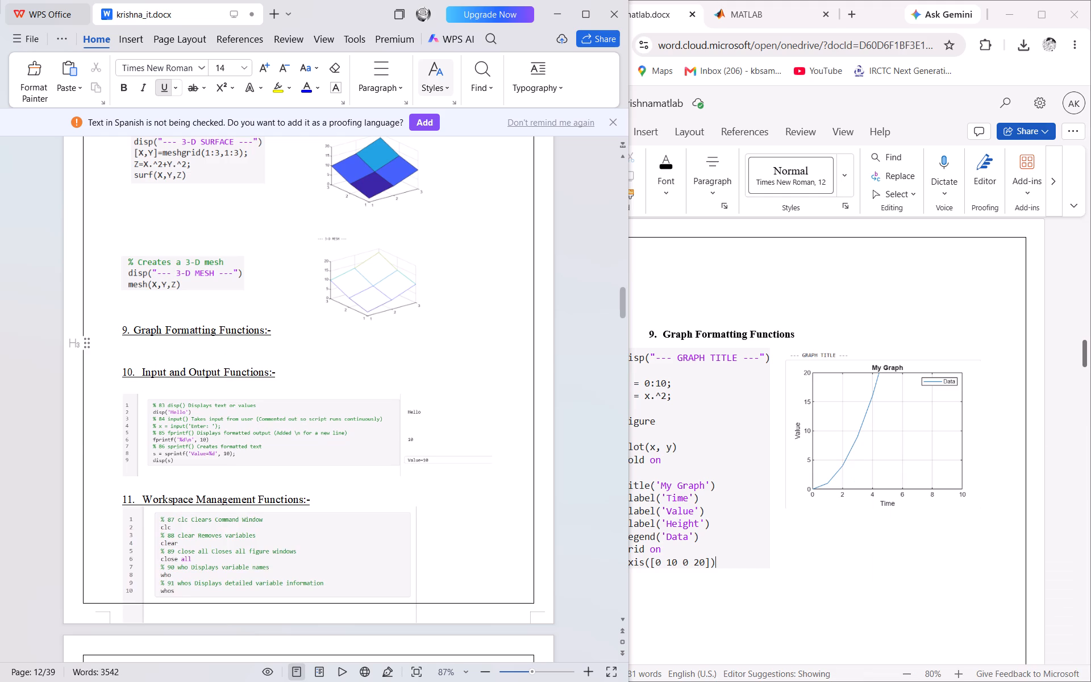
key("ctrl+v")
scroll(318, 413, "down", 1)
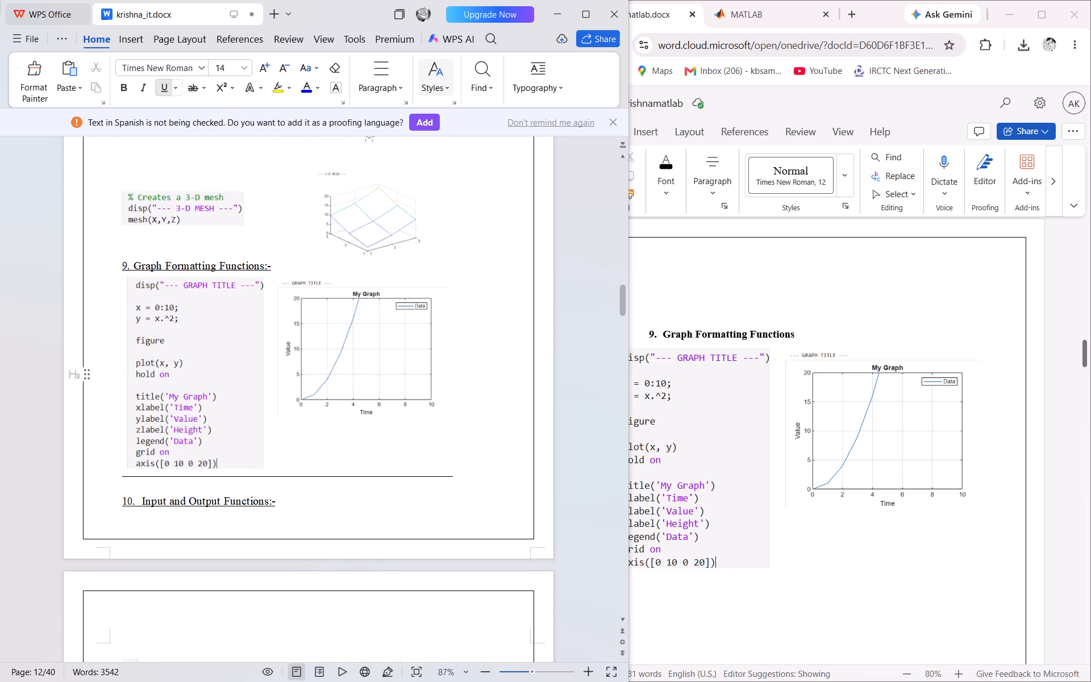
Set the text wrapping of the pasted graph title picture to Square.
scroll(386, 379, "down", 2)
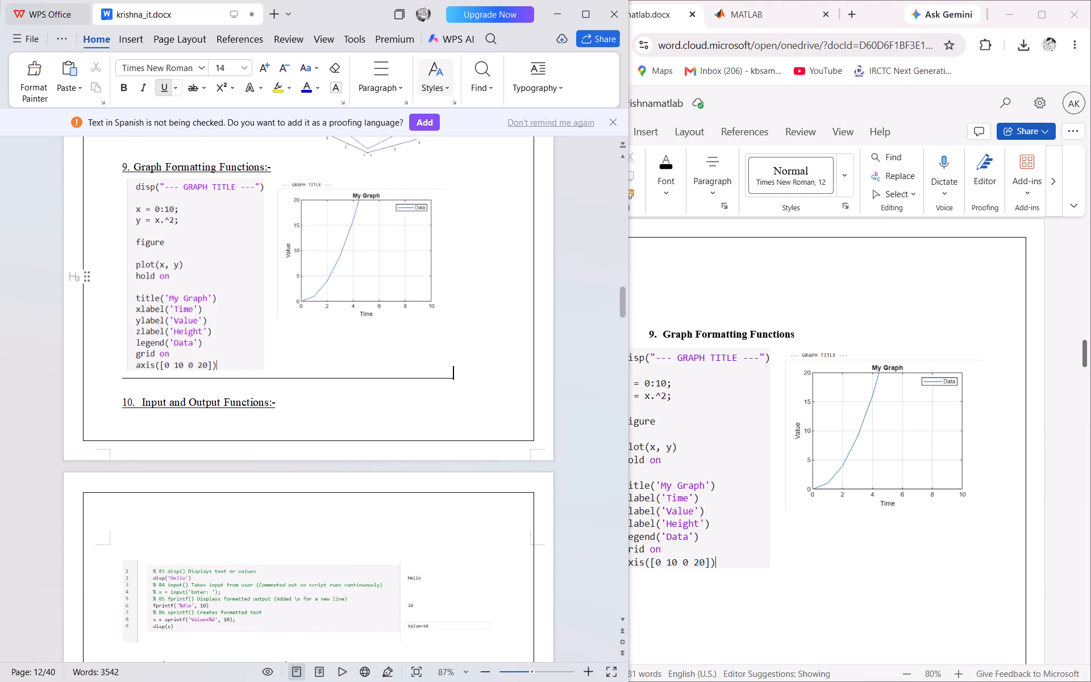
left_click(368, 377)
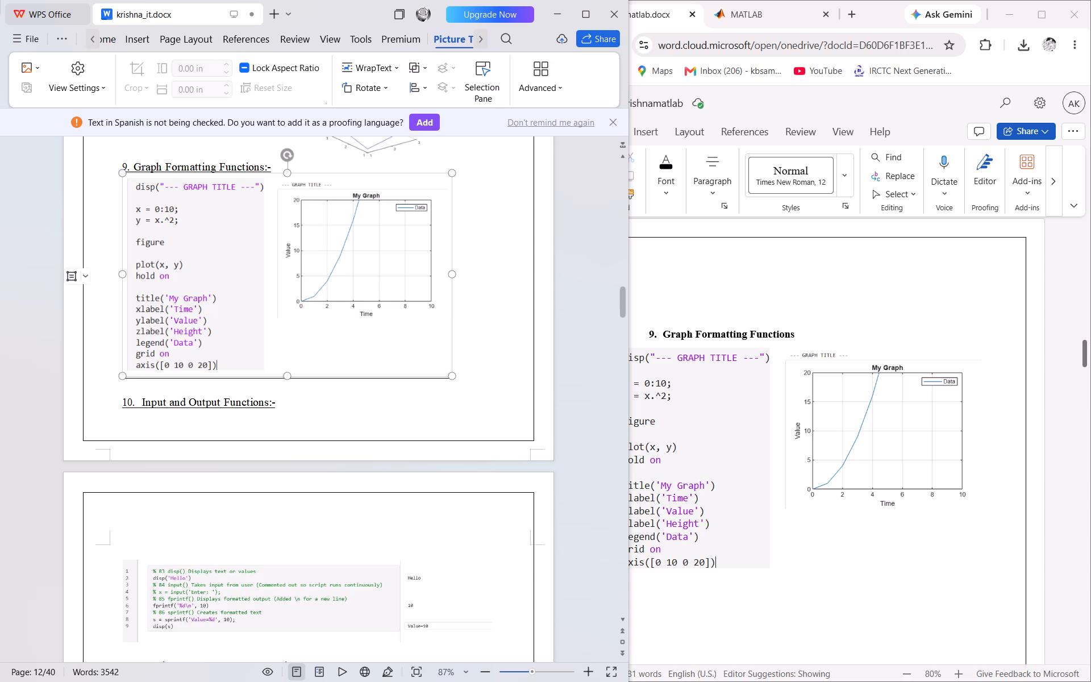
left_click(428, 376)
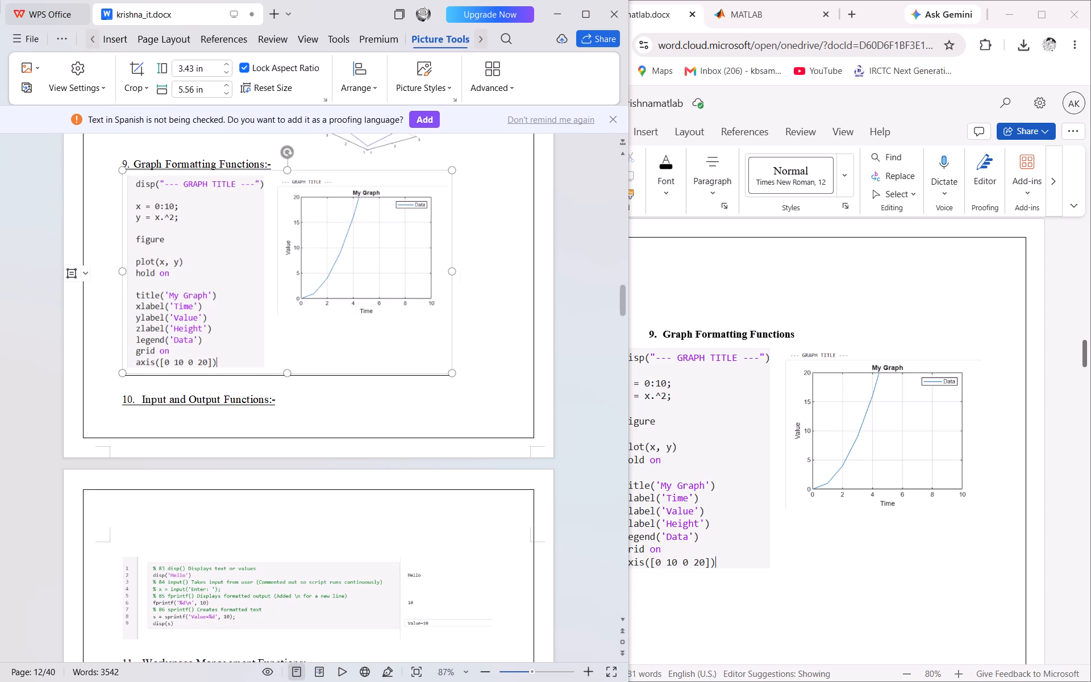
left_click(428, 376)
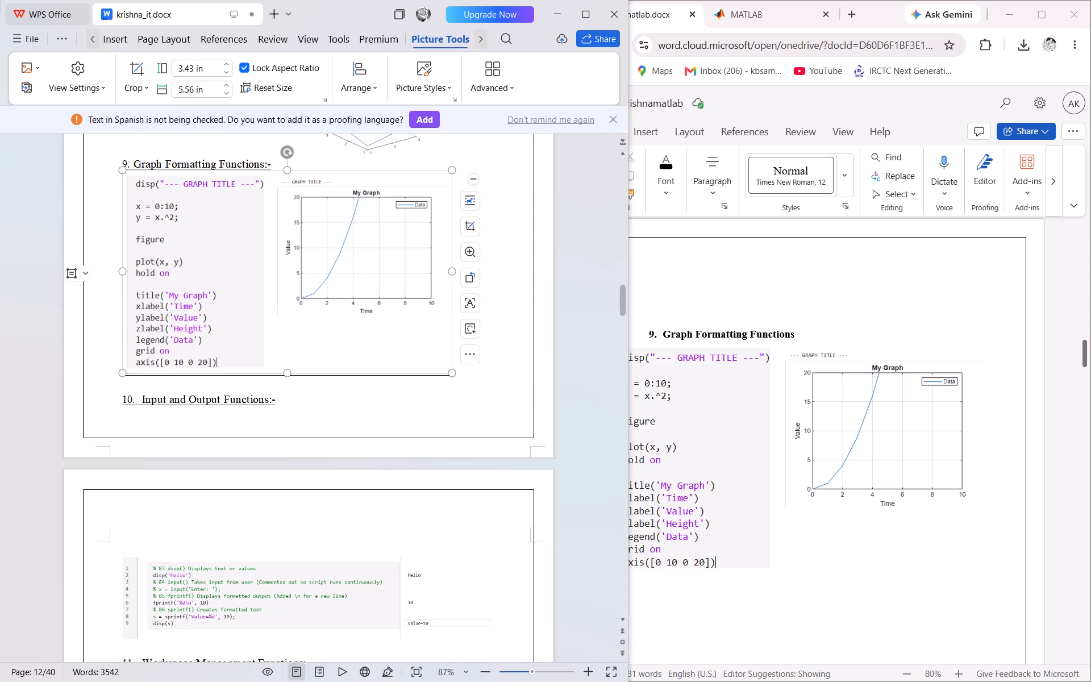
left_click_drag(369, 313, 380, 329)
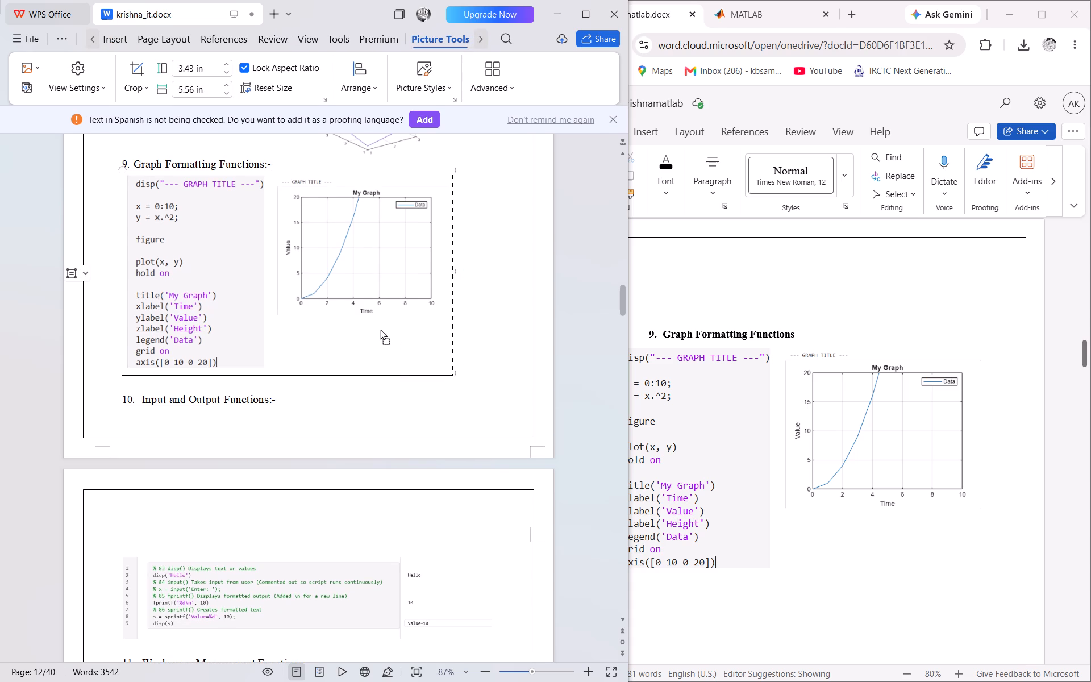
left_click(380, 329)
left_click_drag(362, 320, 363, 254)
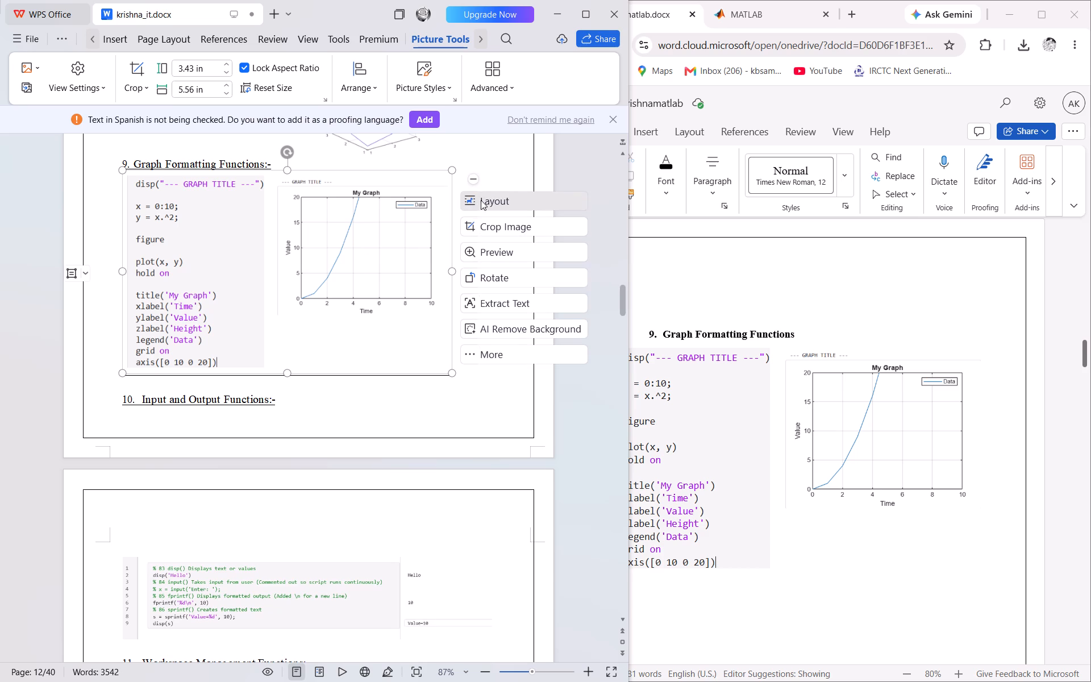
left_click(482, 201)
left_click(630, 293)
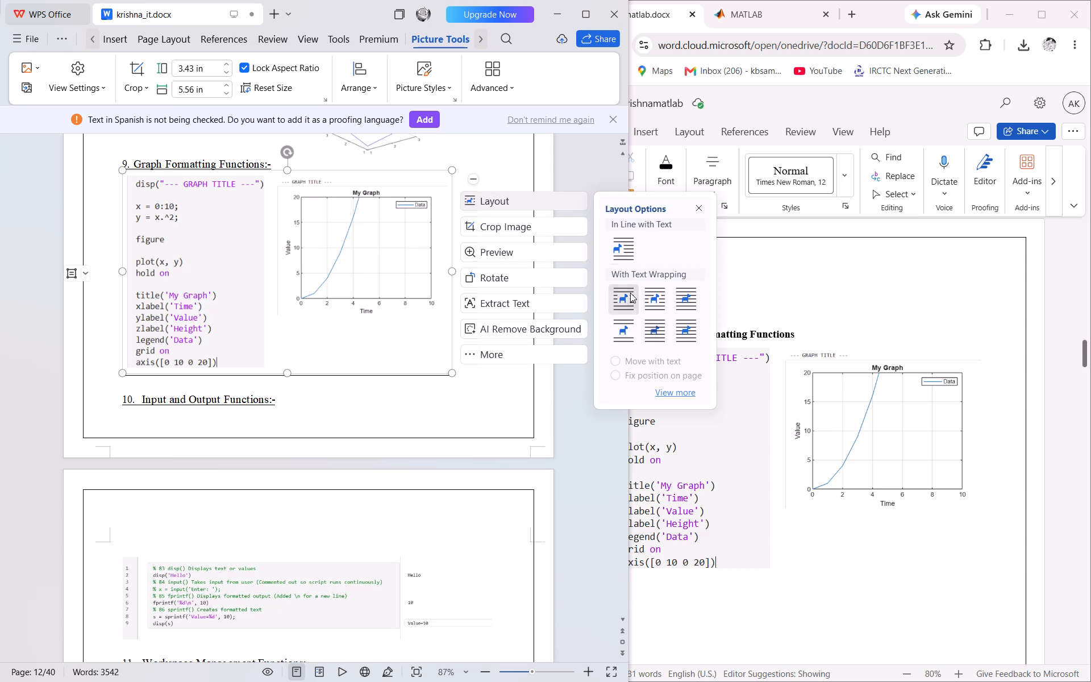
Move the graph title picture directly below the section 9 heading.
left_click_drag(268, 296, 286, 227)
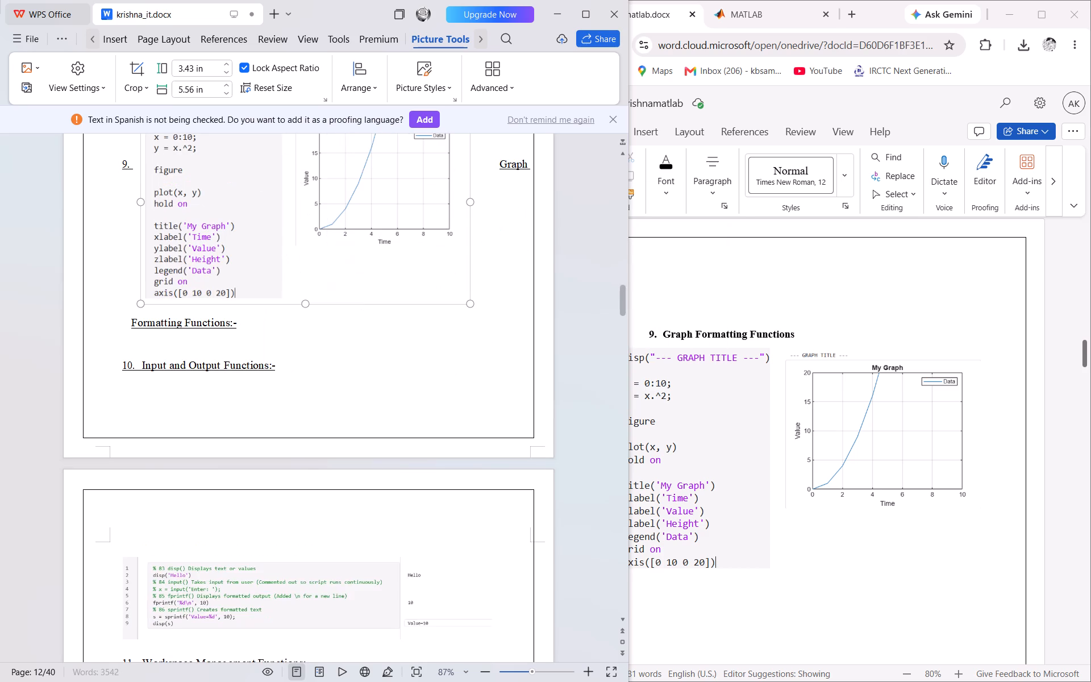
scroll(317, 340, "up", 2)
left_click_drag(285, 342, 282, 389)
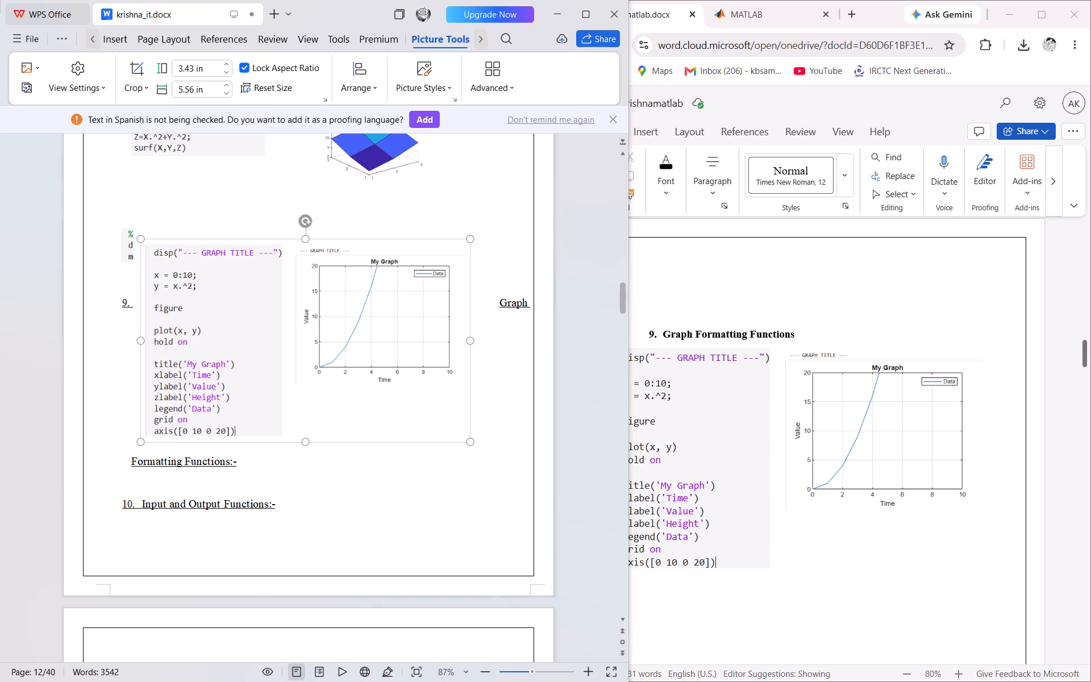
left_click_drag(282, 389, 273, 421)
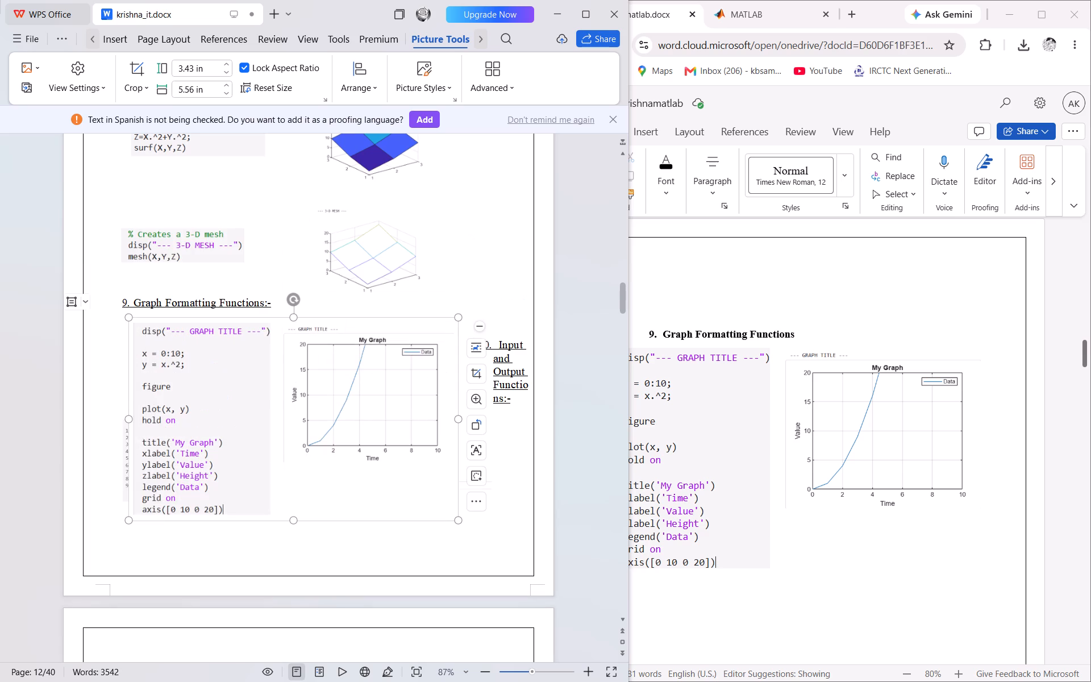
Move the graph title picture up over the section 9 heading line, clear of the section 10 heading.
scroll(255, 467, "down", 2)
left_click(112, 418)
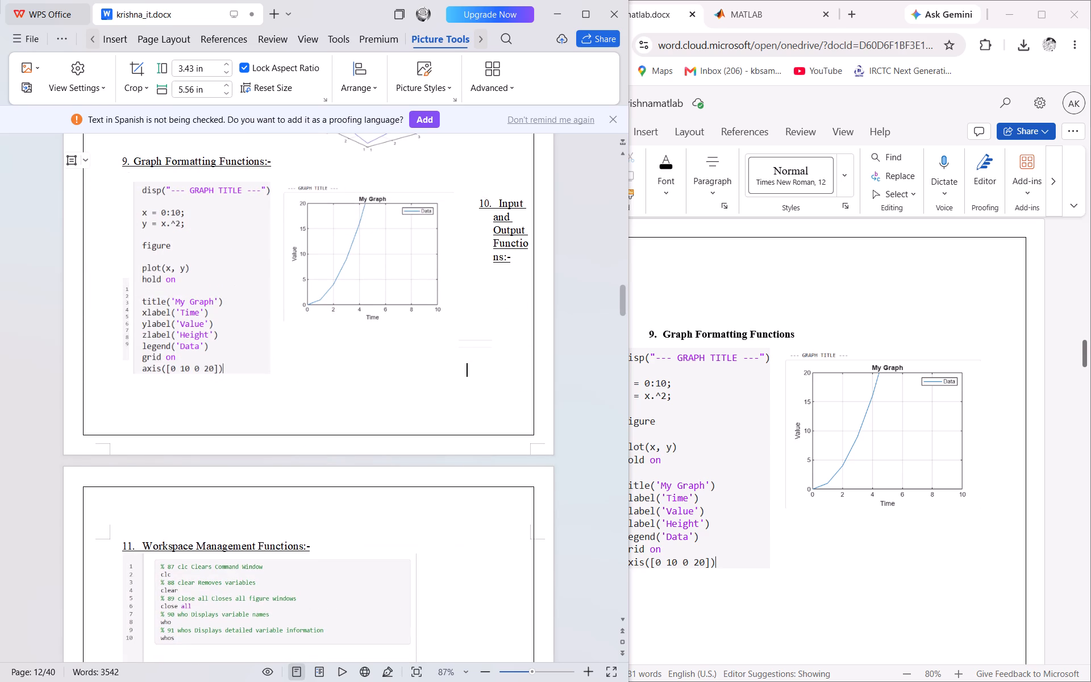
left_click(113, 266)
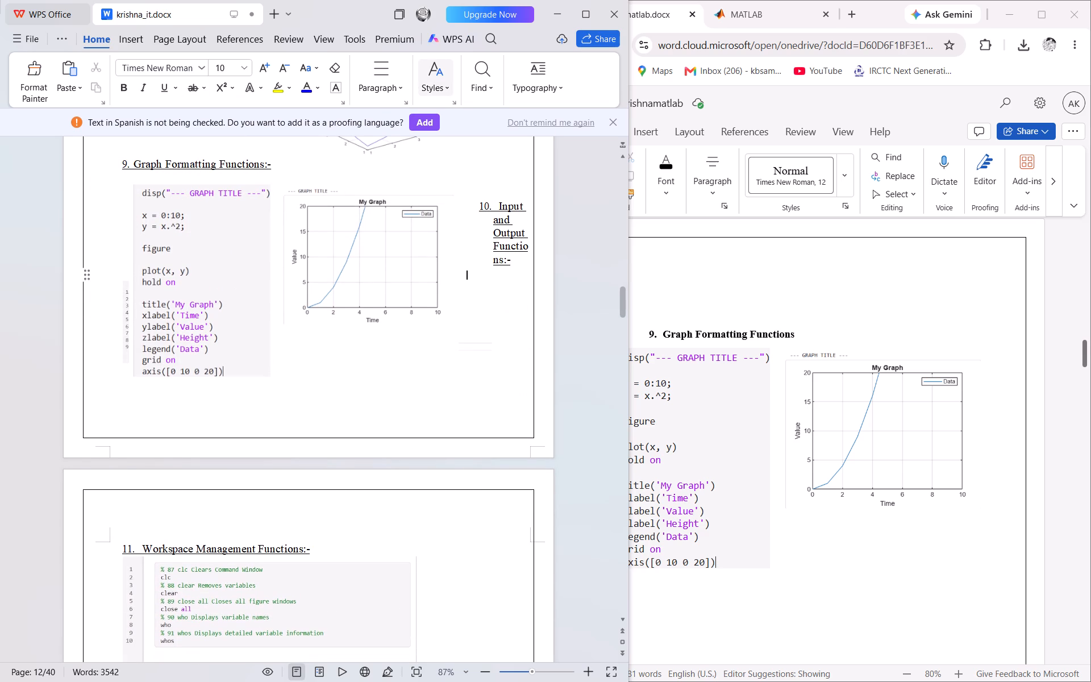
left_click_drag(281, 230, 300, 195)
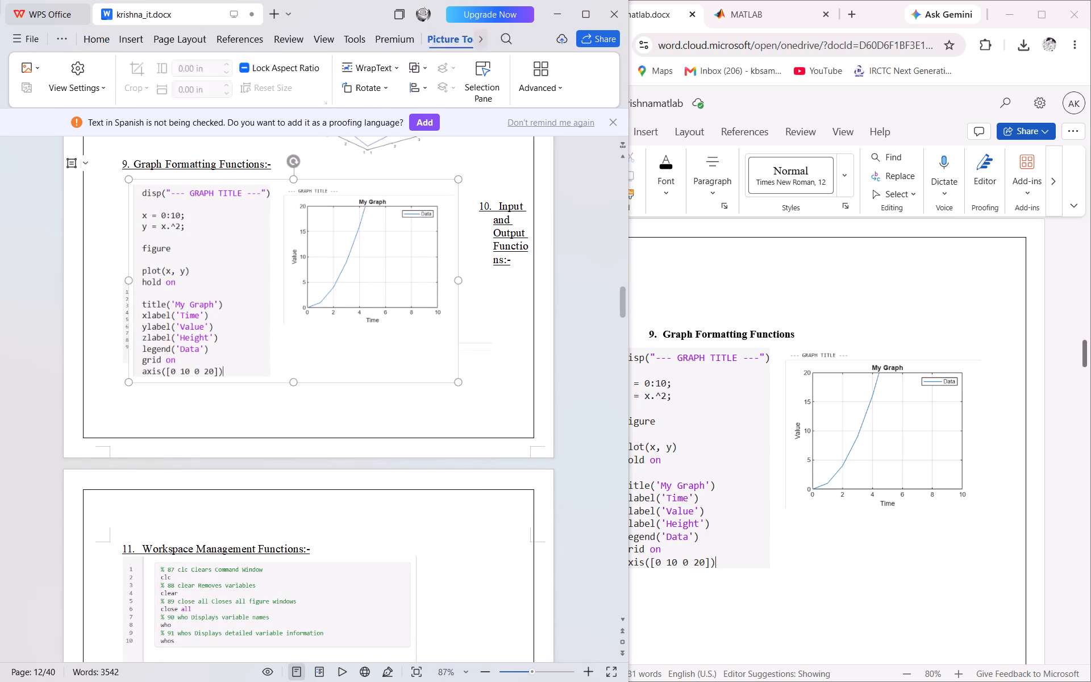
left_click_drag(300, 195, 294, 170)
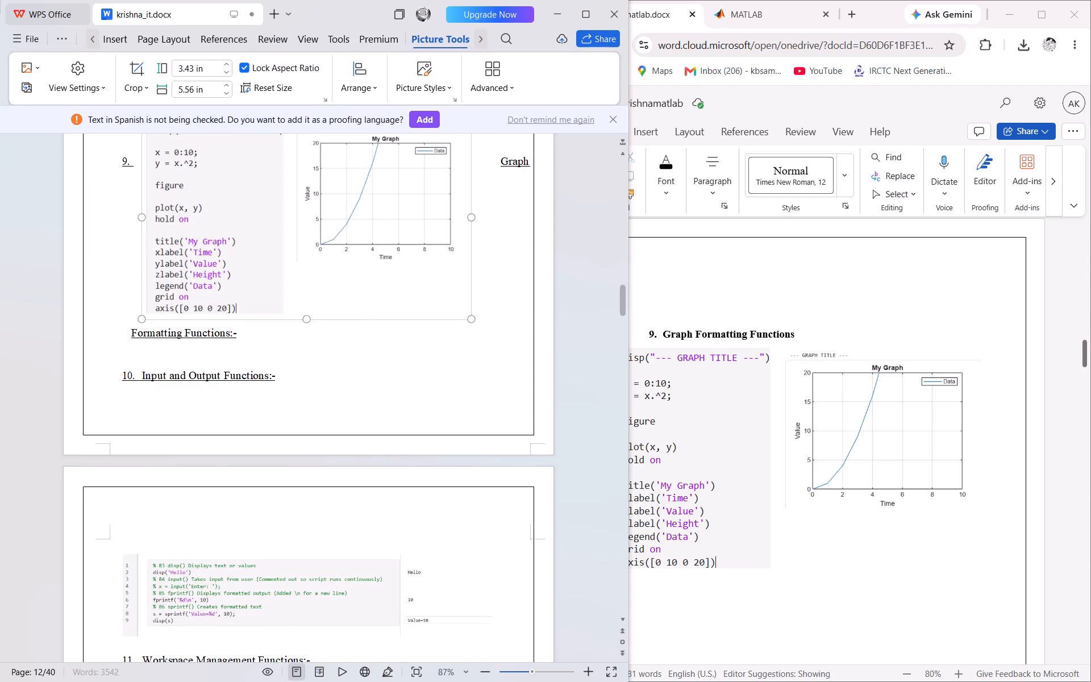
Insert four blank lines above the section 10 Input and Output Functions heading.
left_click(111, 379)
key("Up")
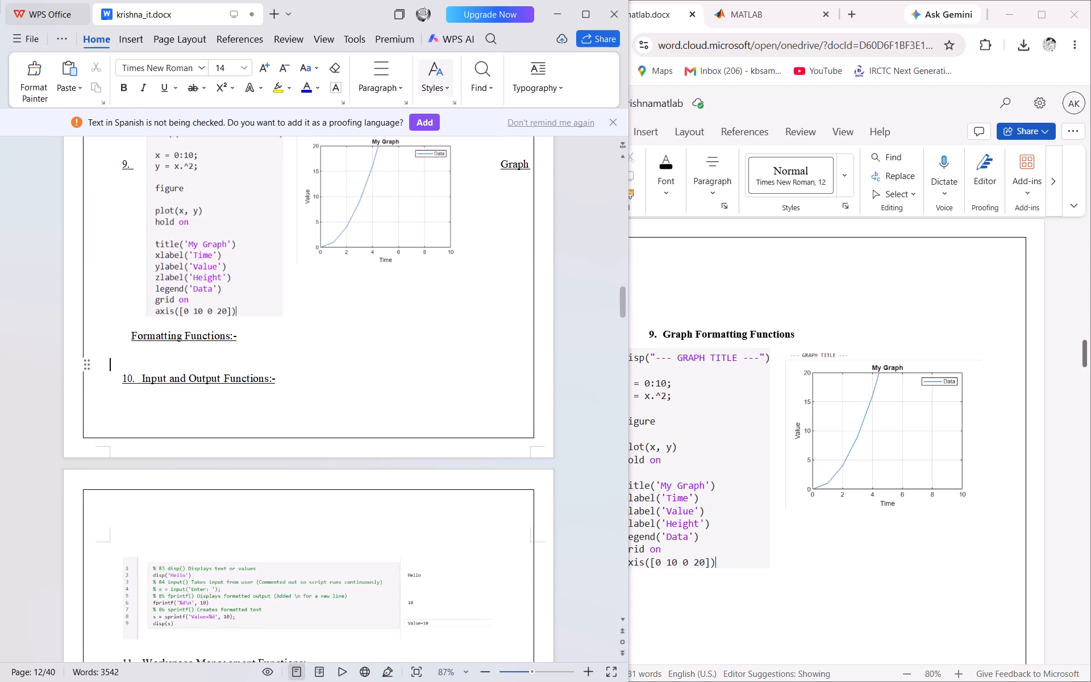
key("Return")
key("Return")
key("Return")
key("Return")
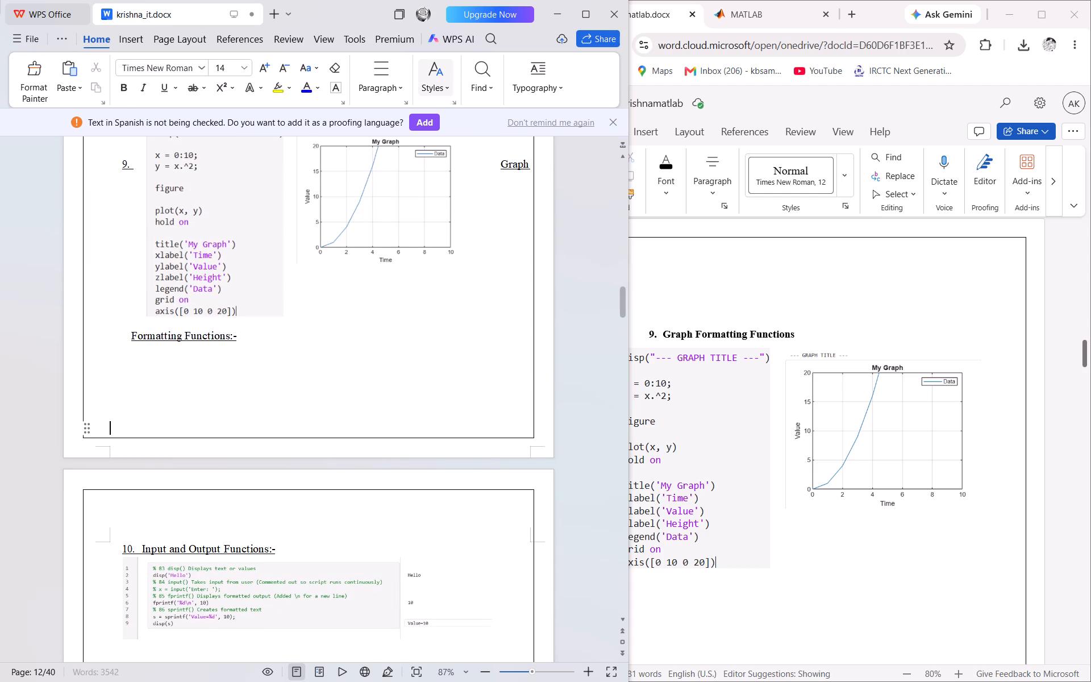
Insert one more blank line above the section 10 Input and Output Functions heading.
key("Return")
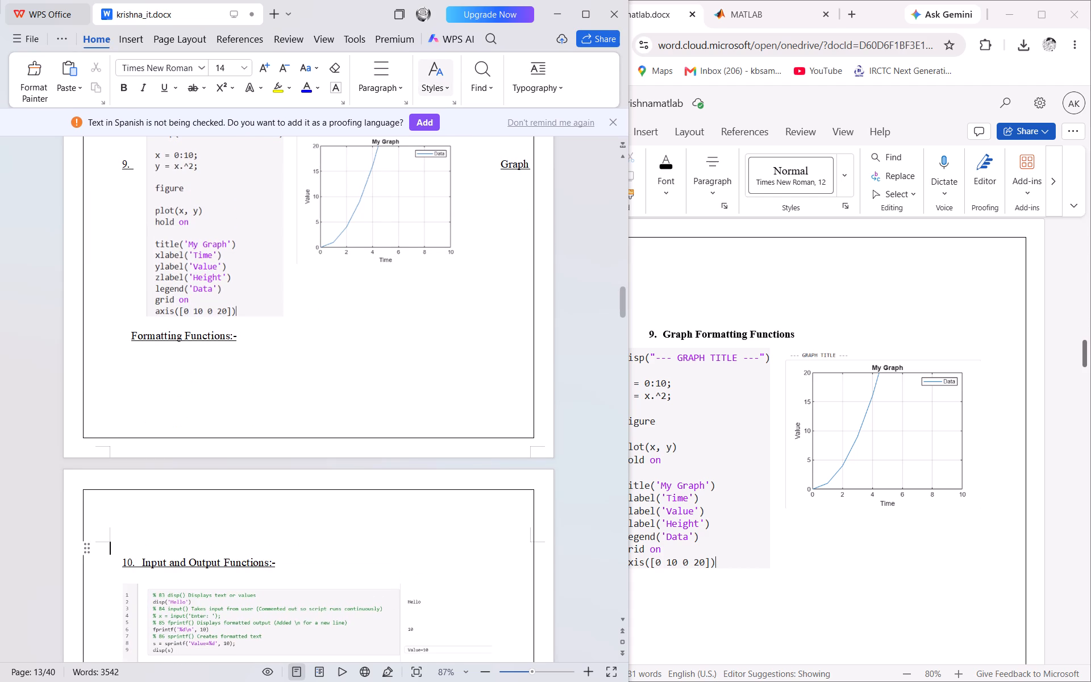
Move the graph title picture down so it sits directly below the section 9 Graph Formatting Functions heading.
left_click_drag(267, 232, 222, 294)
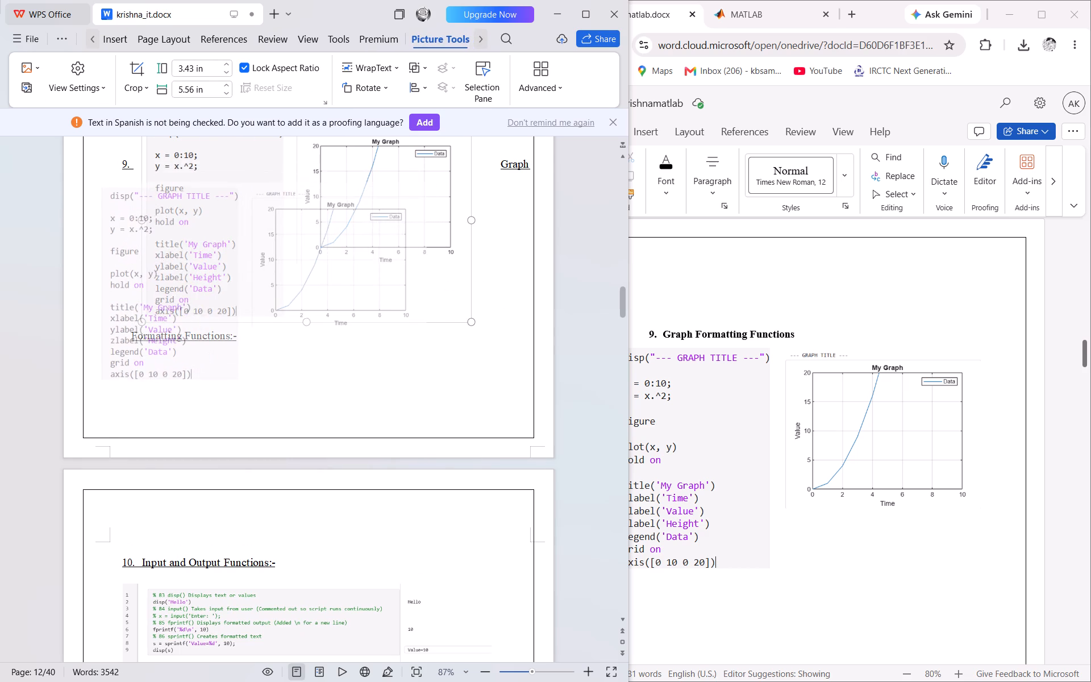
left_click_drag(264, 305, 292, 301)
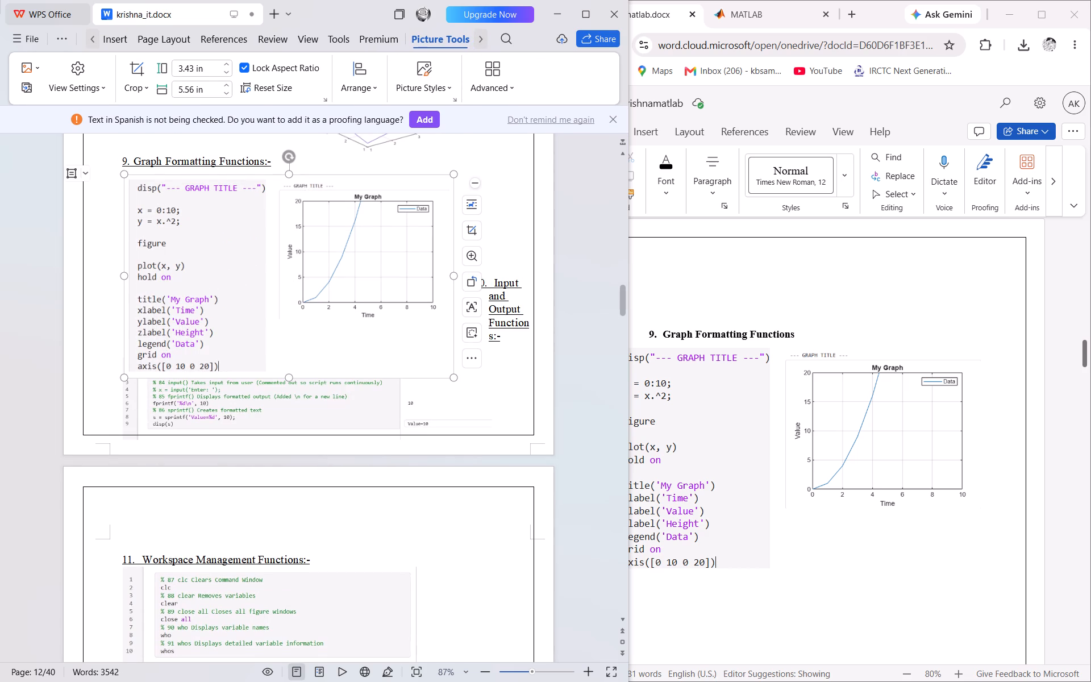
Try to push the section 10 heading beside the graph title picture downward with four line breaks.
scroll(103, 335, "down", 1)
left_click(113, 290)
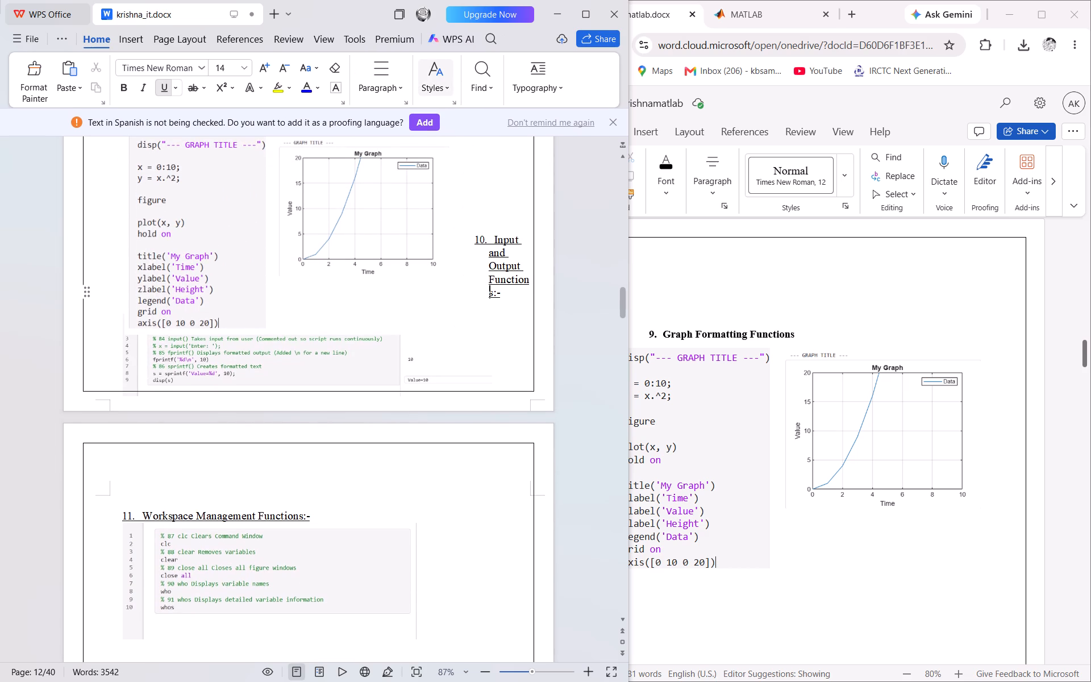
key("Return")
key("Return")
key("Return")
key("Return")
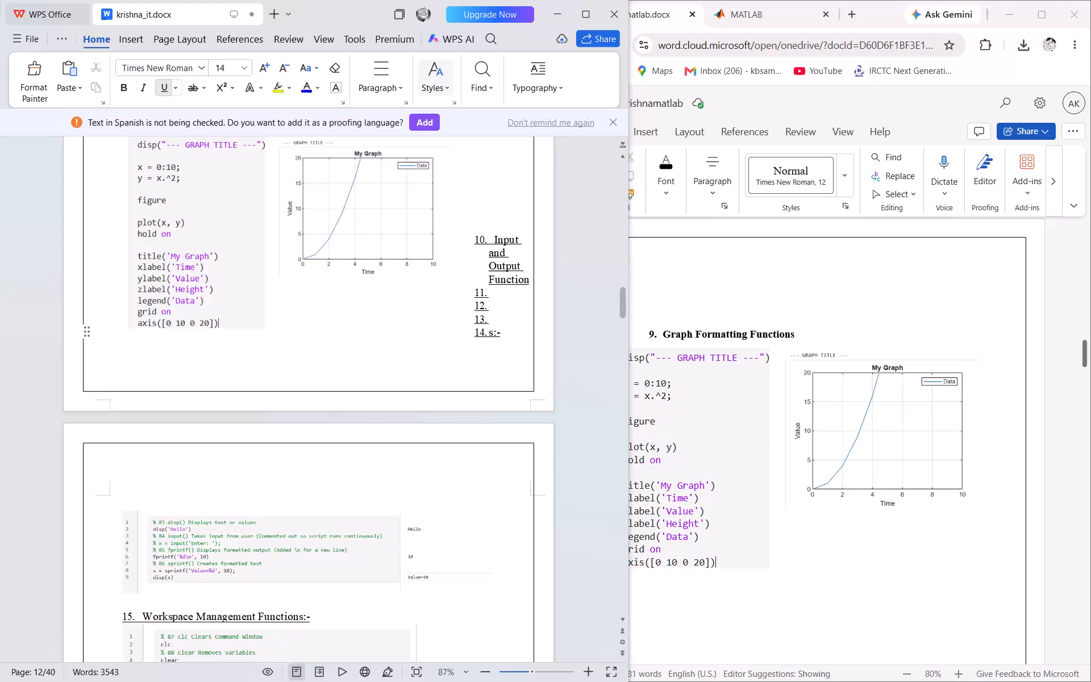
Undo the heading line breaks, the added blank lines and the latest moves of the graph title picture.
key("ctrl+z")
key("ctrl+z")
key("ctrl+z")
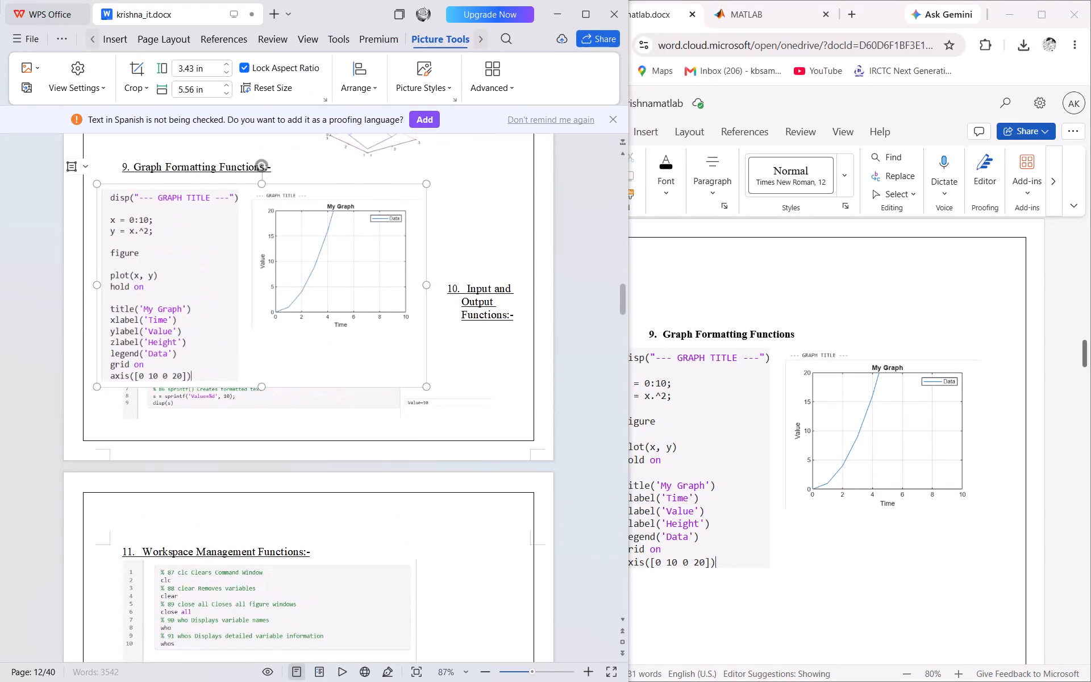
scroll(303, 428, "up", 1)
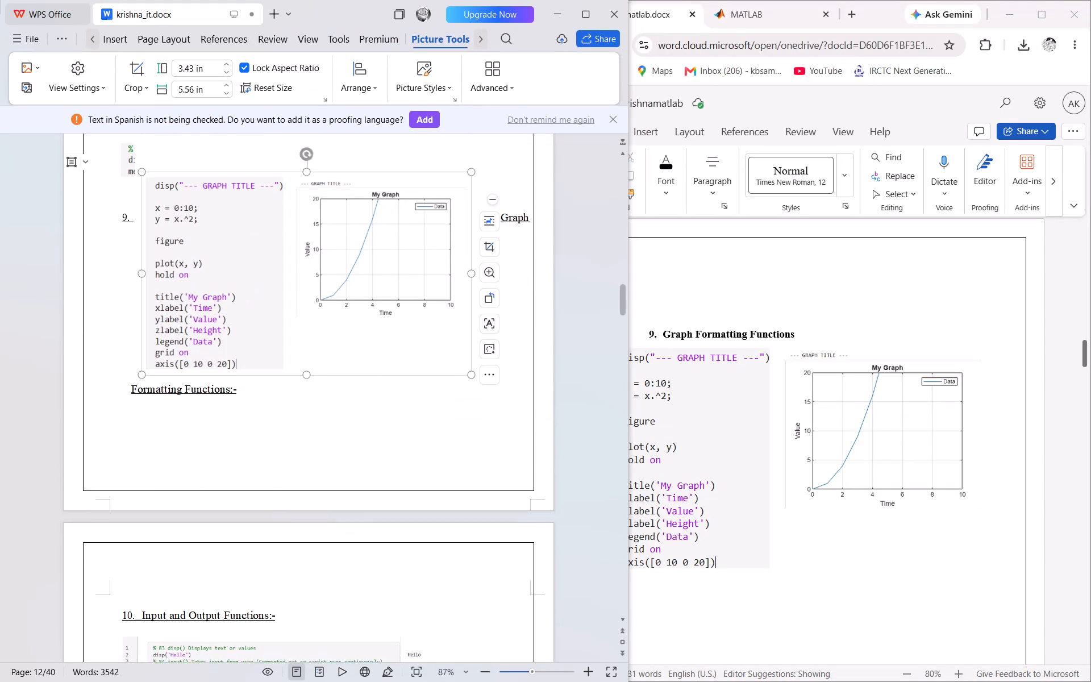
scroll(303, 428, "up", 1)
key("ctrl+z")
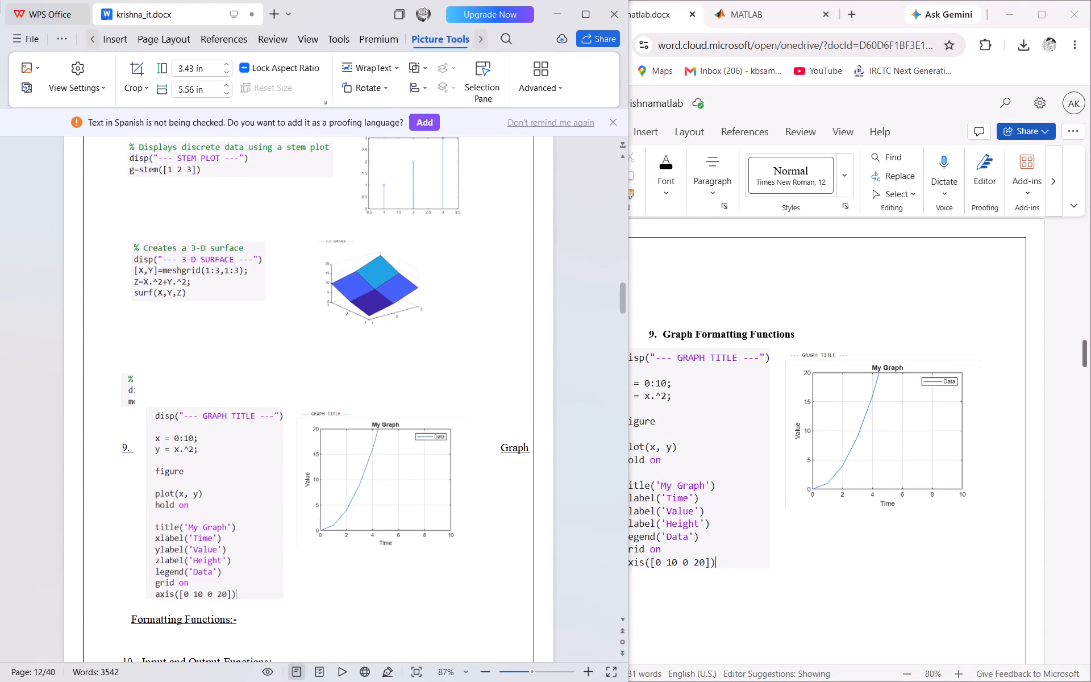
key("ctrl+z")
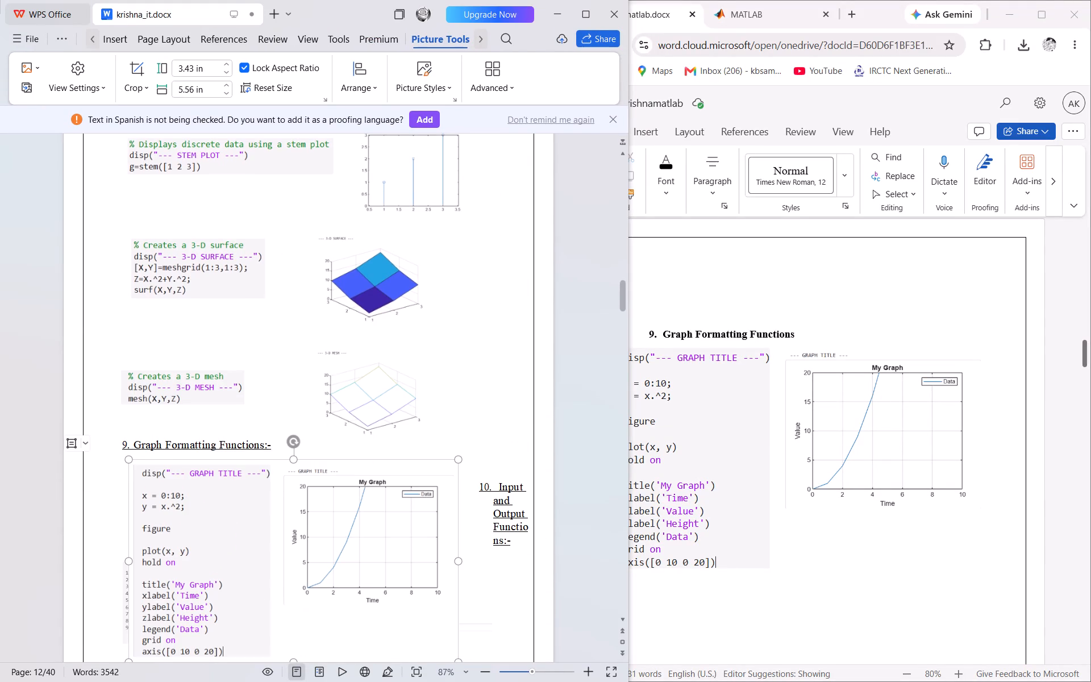
Insert 19 blank lines before the section 10 Input and Output Functions heading to move it onto the next page.
scroll(324, 482, "down", 3)
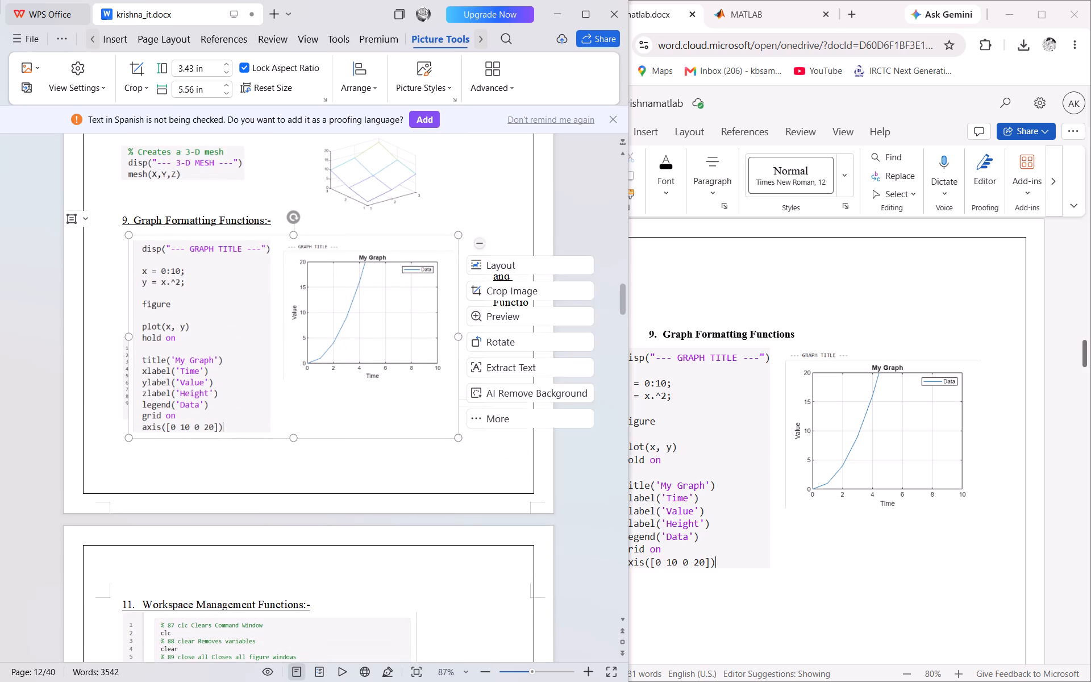
left_click(509, 206)
left_click(470, 242)
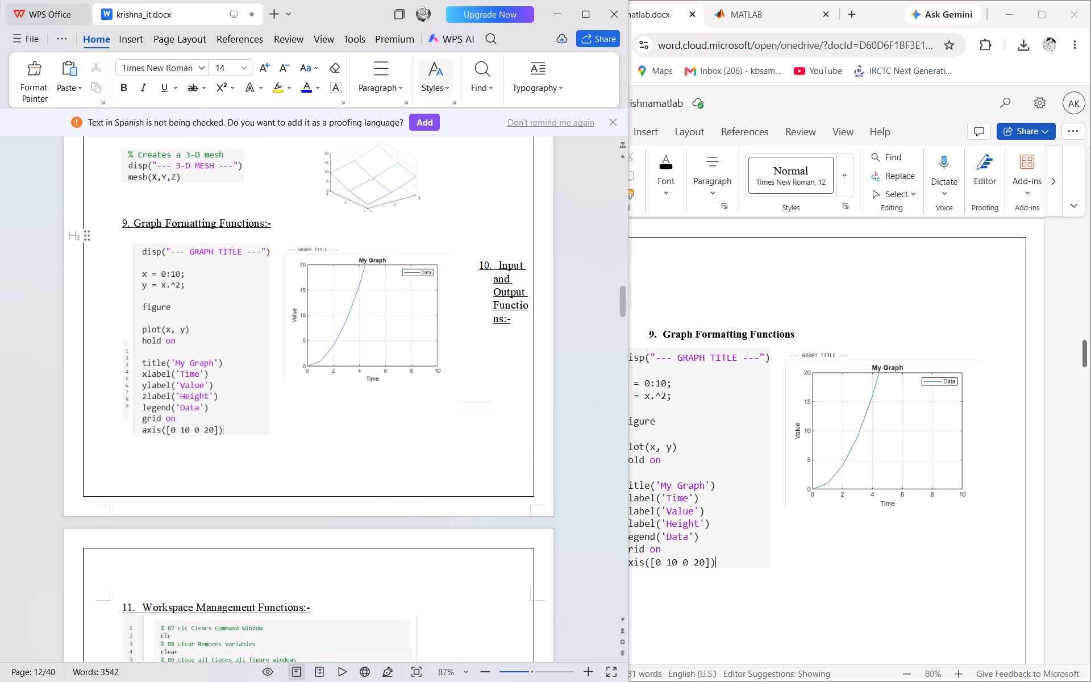
key("Return")
key("Return")
key("Return")
key("Return")
key("Return")
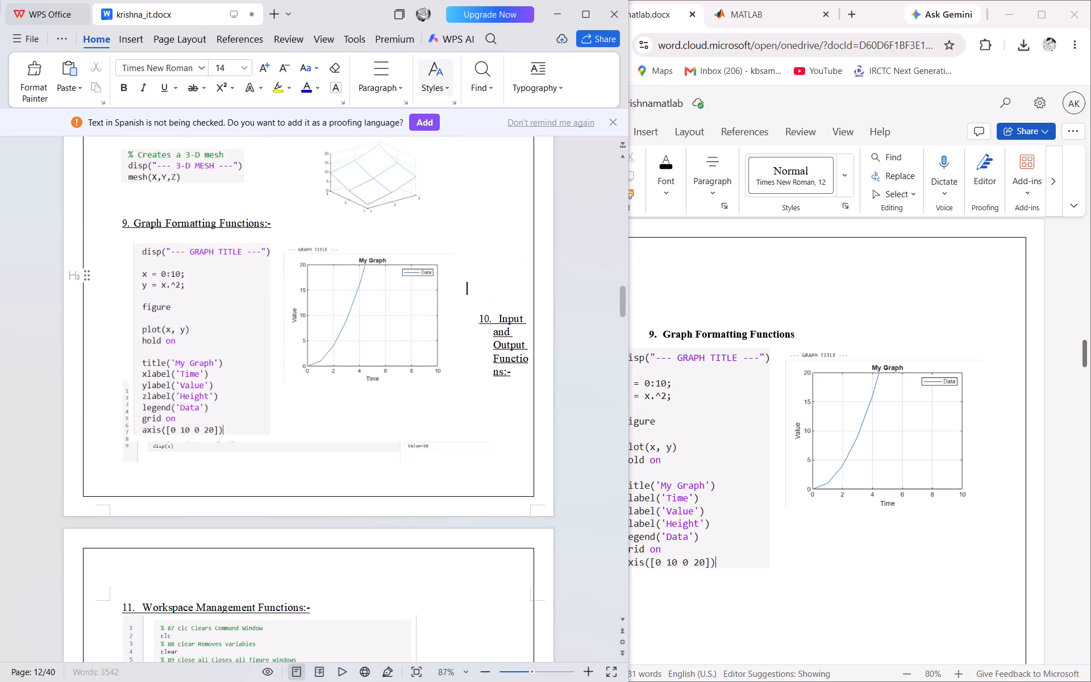
key("Return")
key("Return")
key("Return")
key("Return")
key("Return")
key("Return")
key("Return")
key("Return")
key("Return")
key("Return")
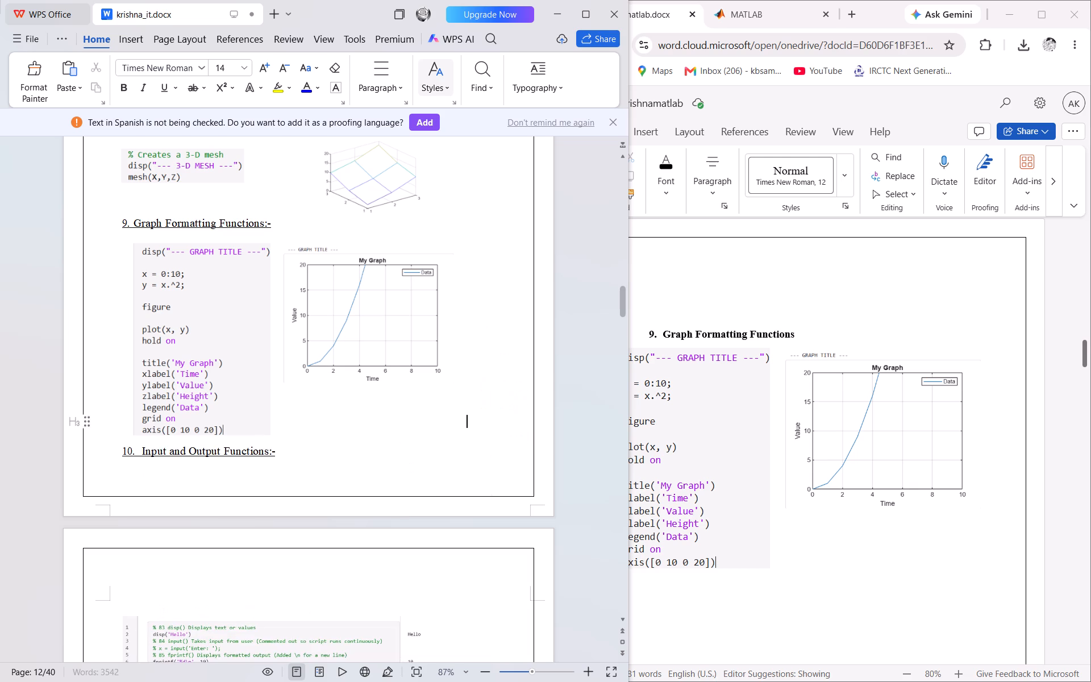
key("Return")
key("Return")
key("Return")
key("Return")
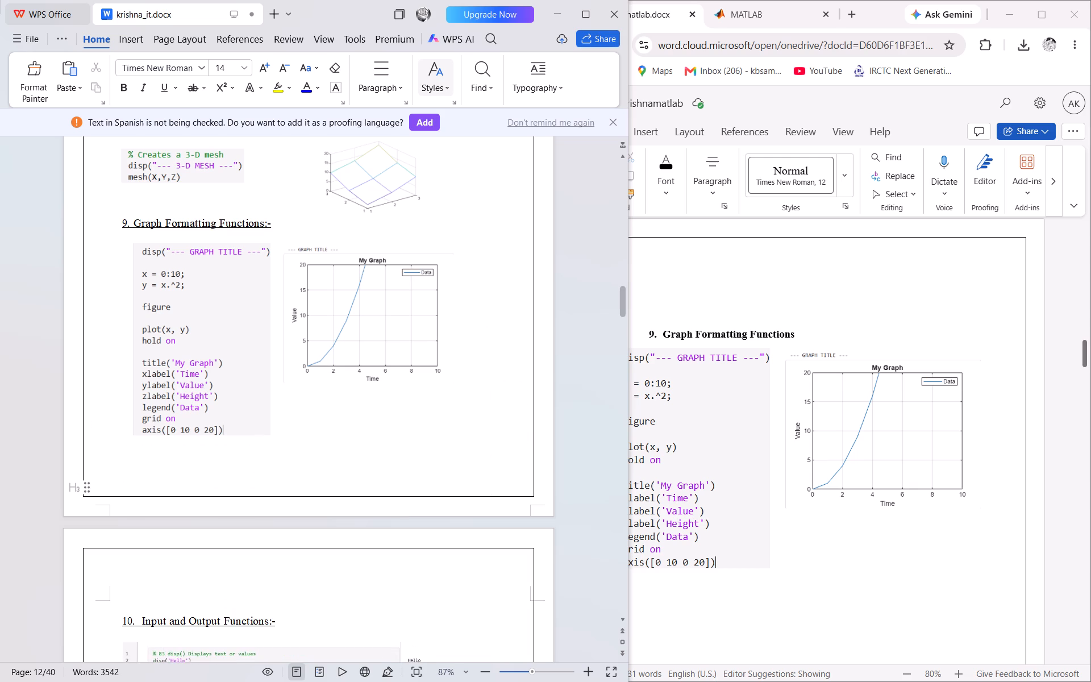
Review the layout of the report pages from section 7 Polynomial Functions through section 11 Workspace Management Functions.
scroll(470, 242, "up", 1)
scroll(328, 340, "up", 3)
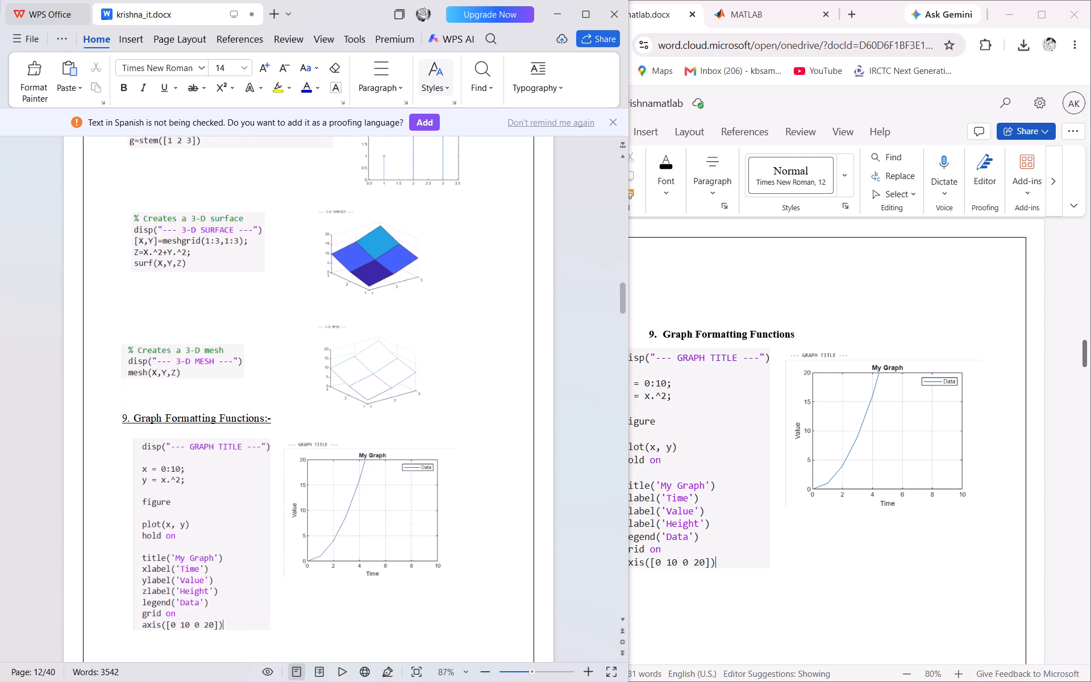
scroll(328, 340, "up", 6)
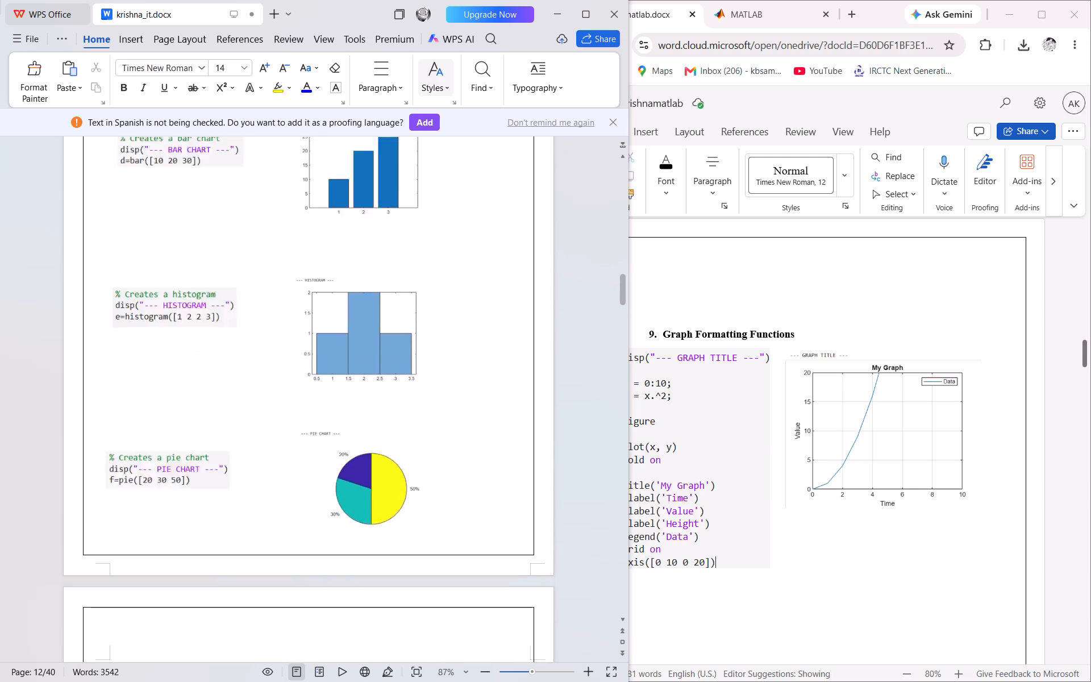
scroll(328, 340, "up", 3)
scroll(328, 340, "down", 2)
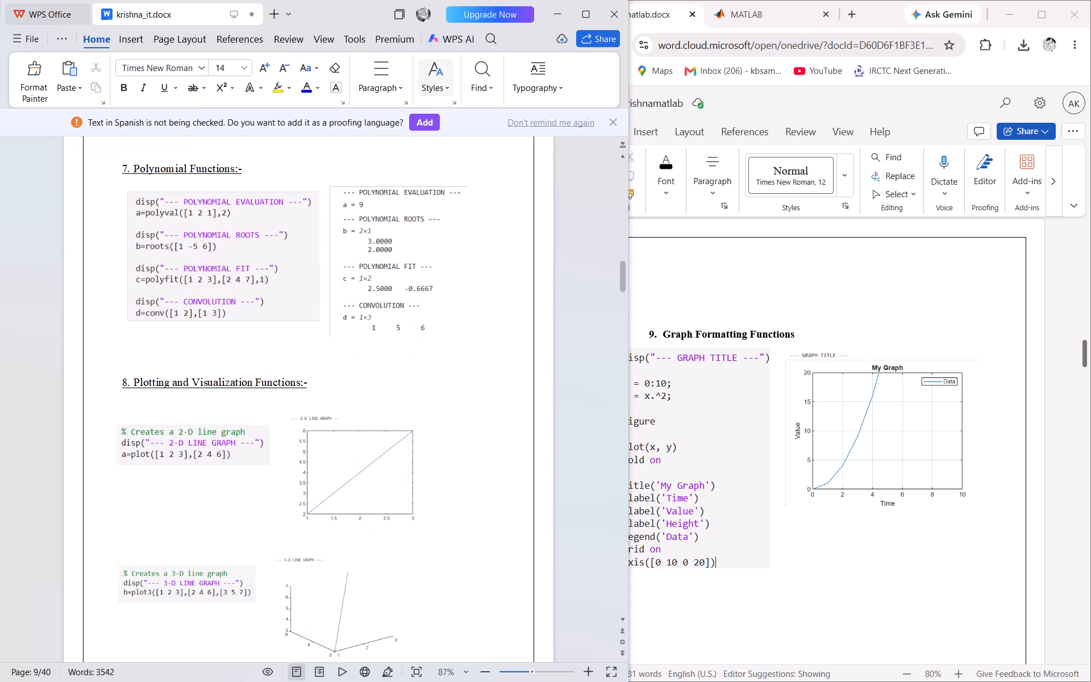
scroll(328, 340, "down", 3)
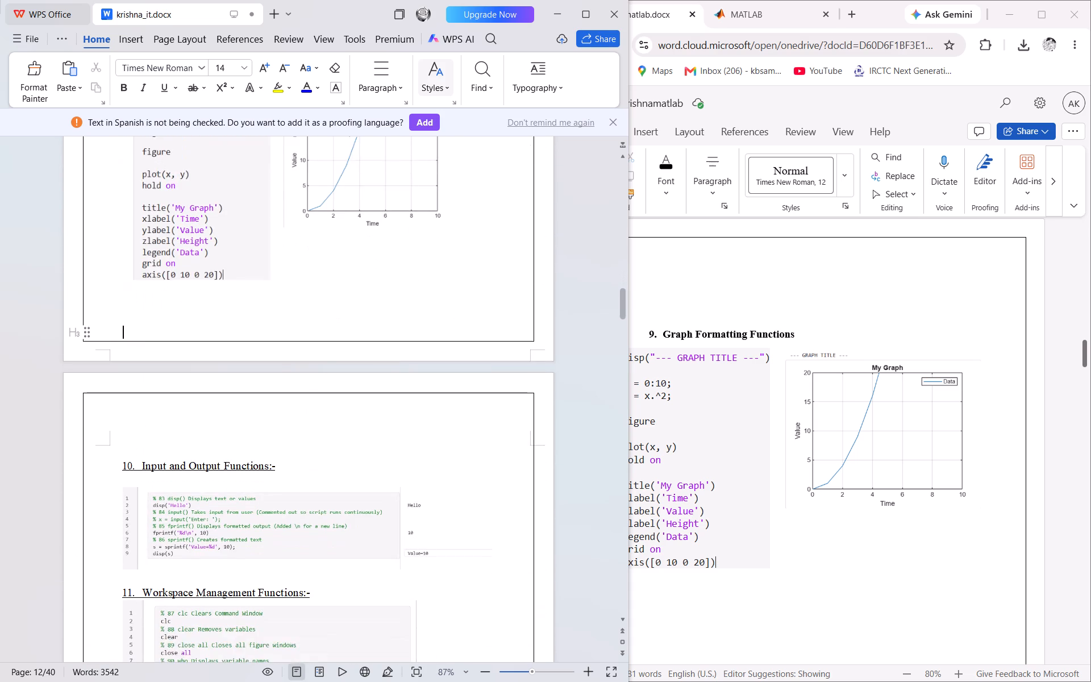
scroll(328, 340, "down", 1)
scroll(348, 469, "down", 1)
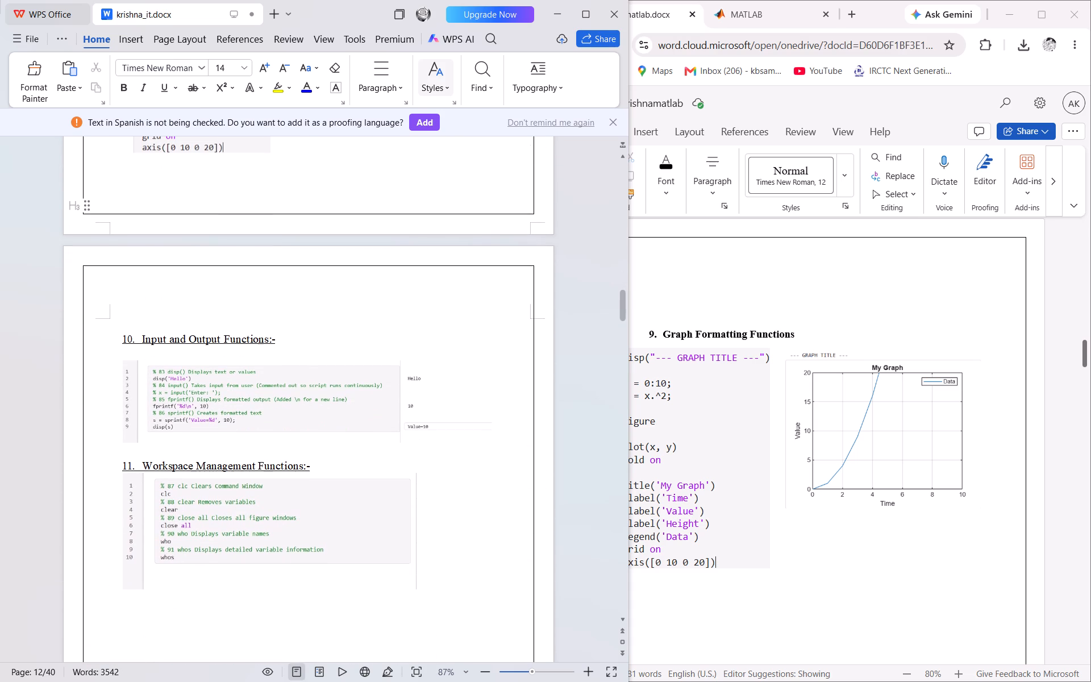
Delete the old code picture under the section 10 Input and Output Functions heading.
left_click(347, 385)
key("Delete")
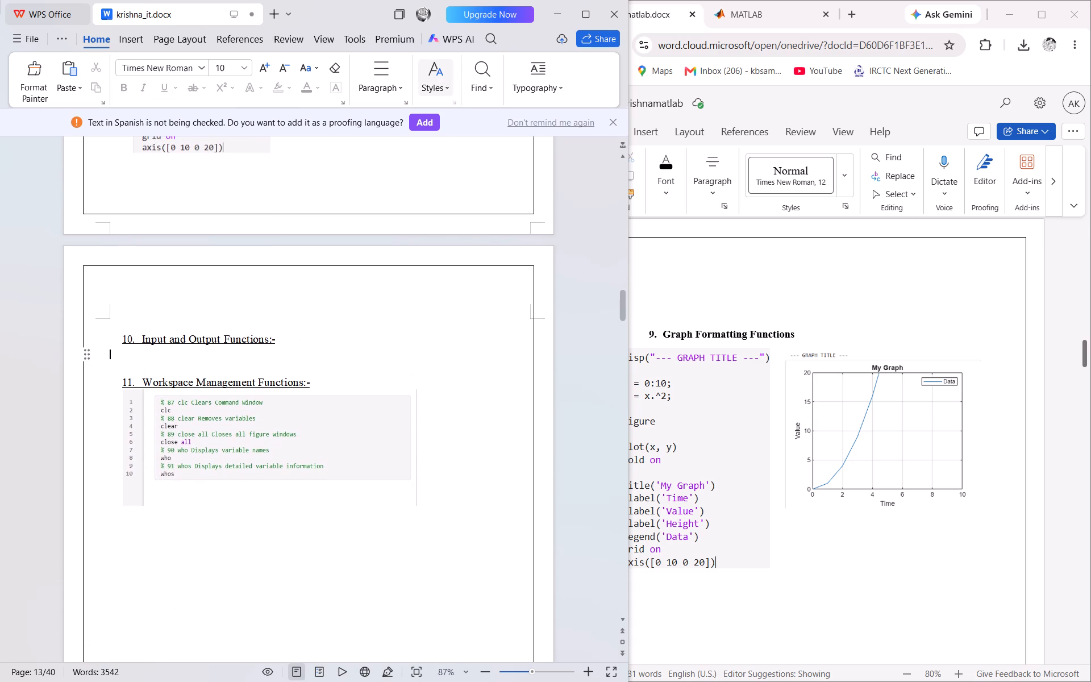
Capture the section 10 Input and Output Functions code and output from the krishnamatlab document as one screen snip.
scroll(822, 425, "down", 5)
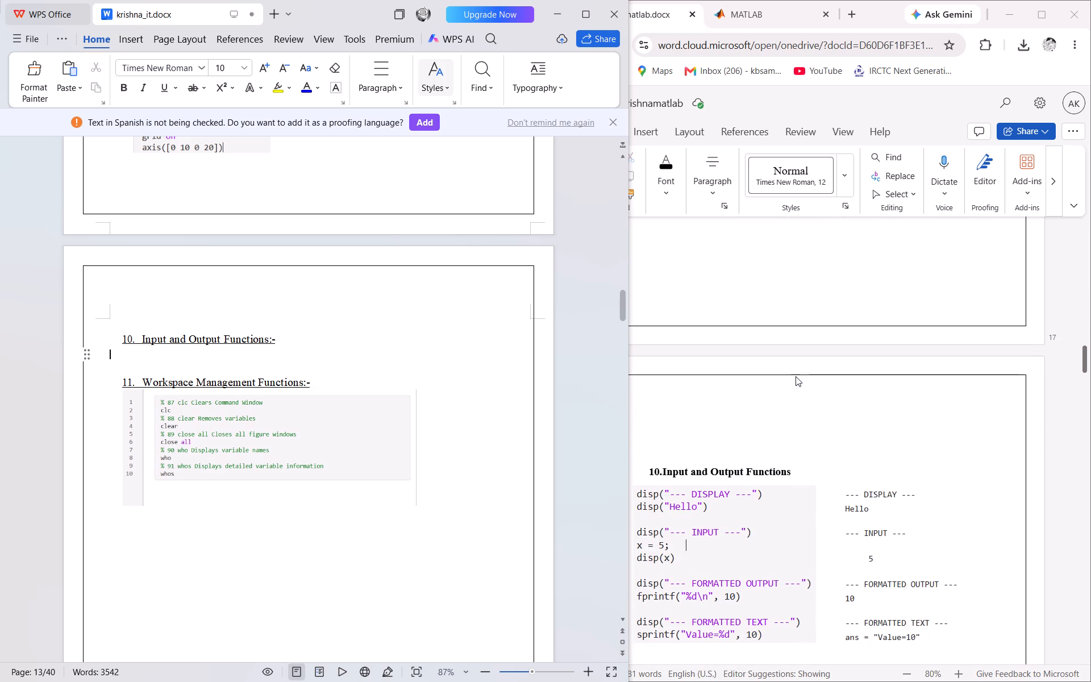
right_click(796, 376)
scroll(796, 376, "down", 2)
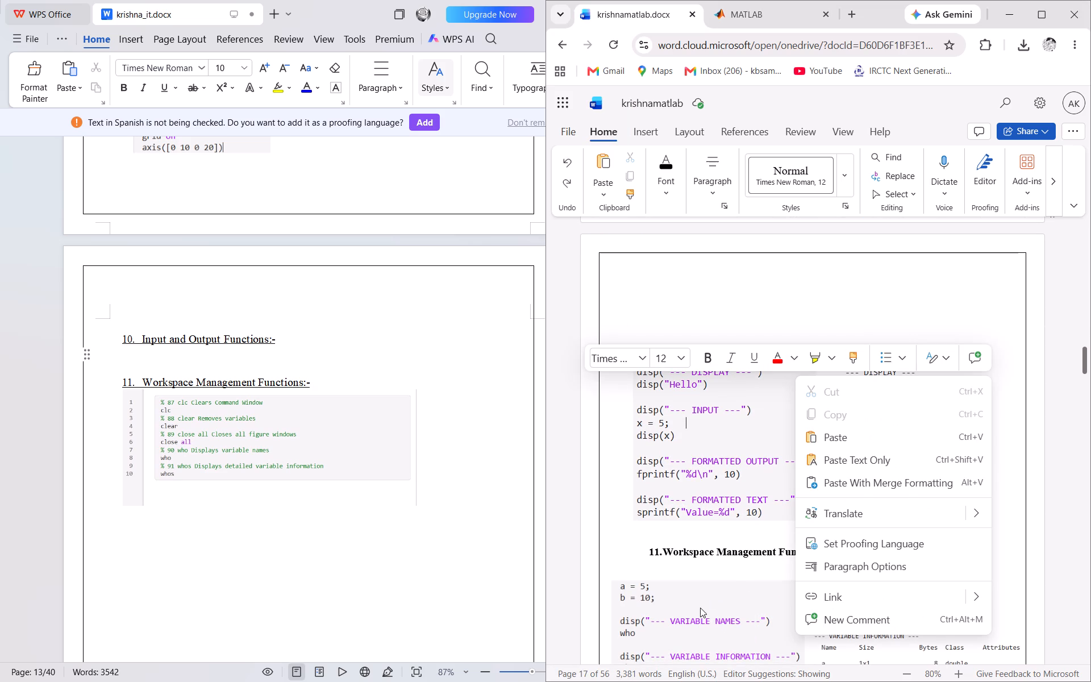
left_click(700, 608)
key("shift+super+s")
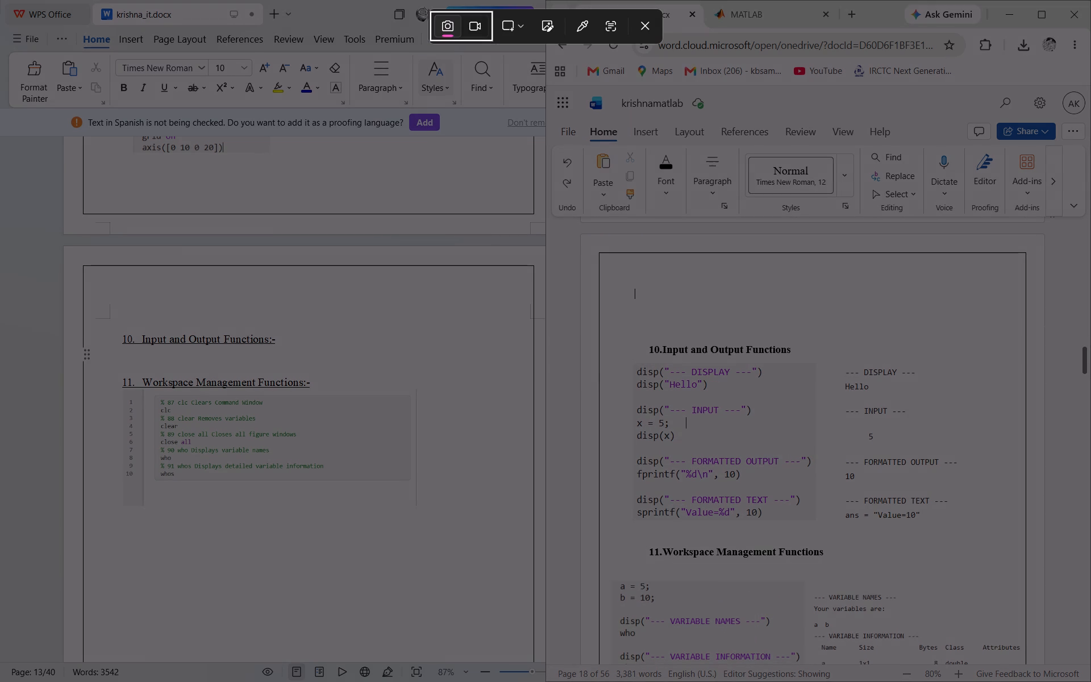
left_click_drag(626, 359, 966, 523)
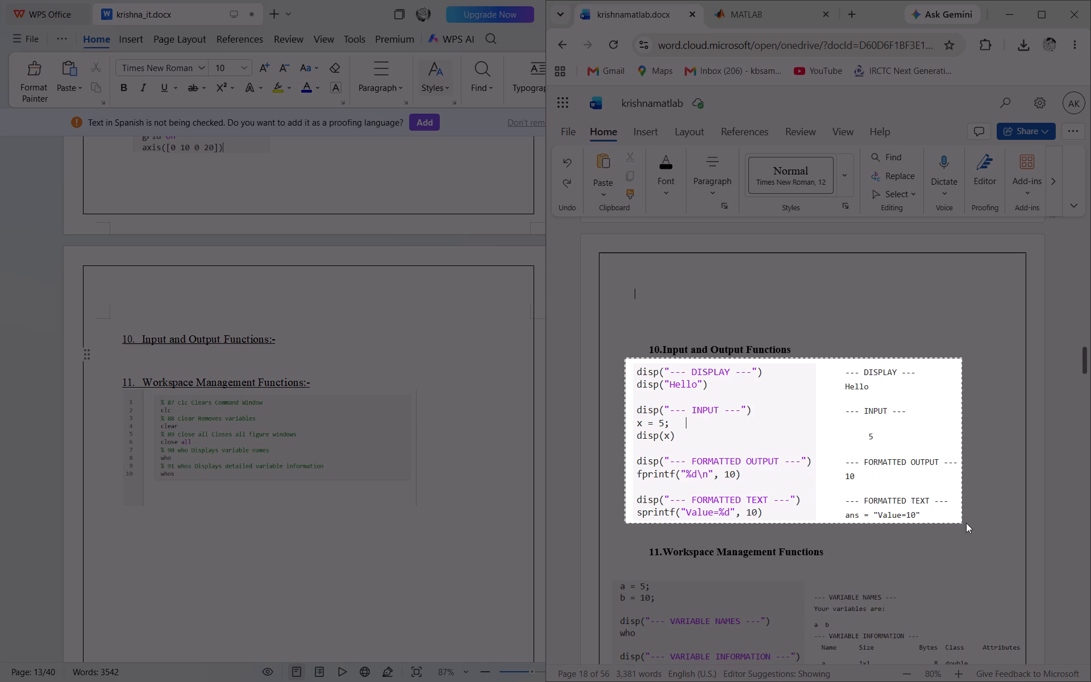
left_click_drag(966, 523, 968, 527)
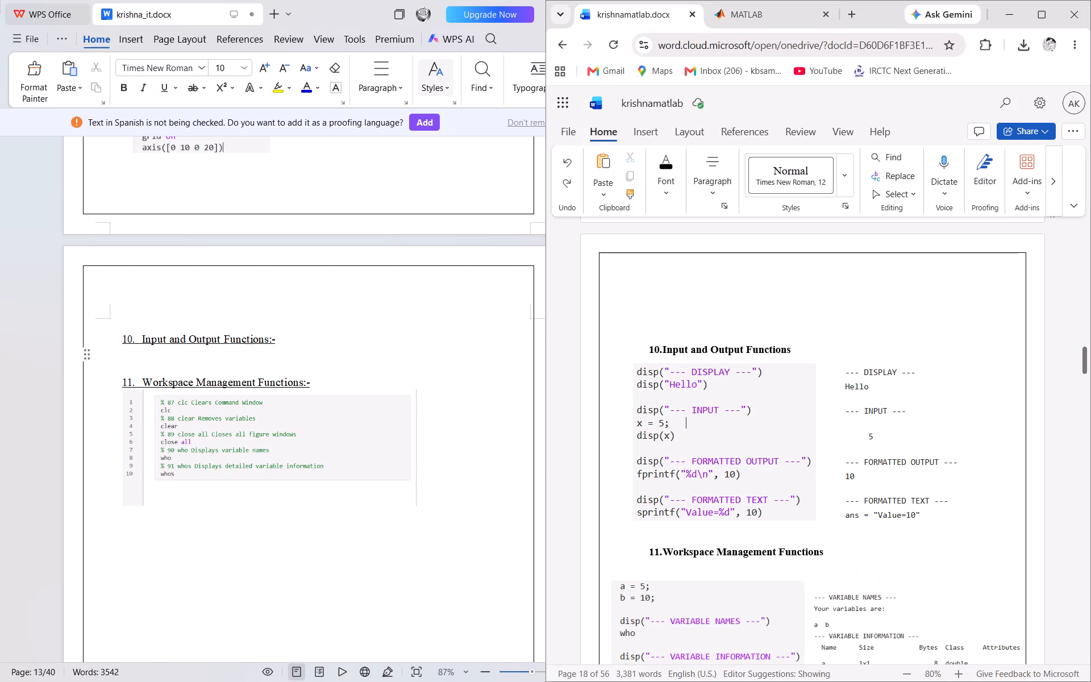
Paste the captured picture below the section 10 Input and Output Functions heading in krishna_it.docx.
left_click(149, 358)
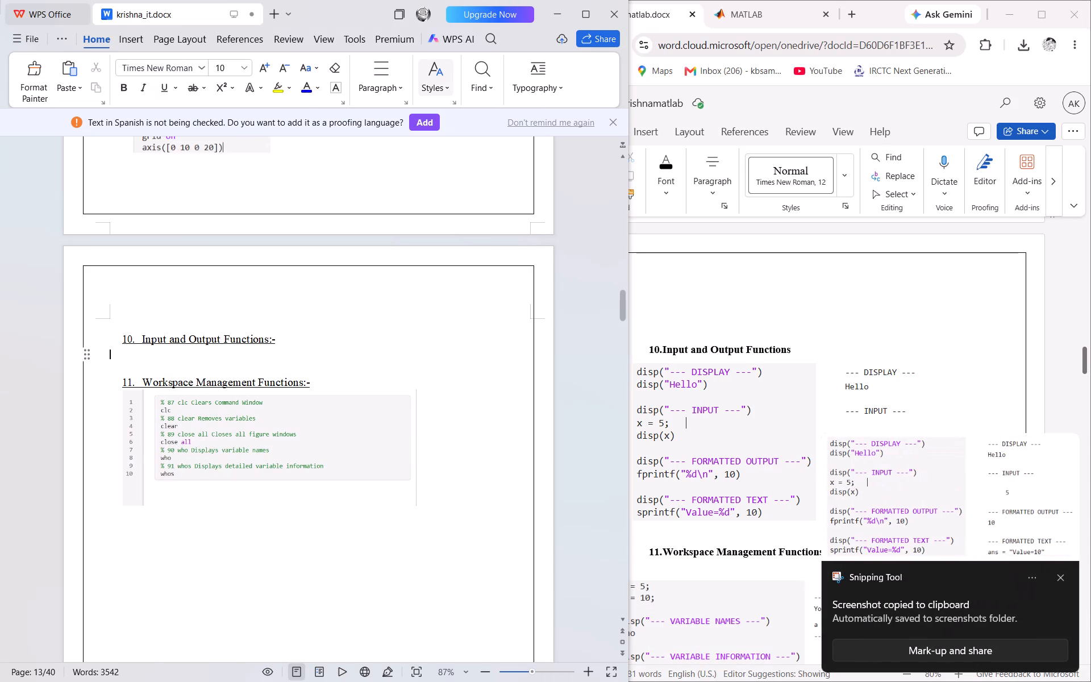
key("ctrl+v")
Delete the old code picture under the section 11 Workspace Management Functions heading.
scroll(269, 423, "down", 2)
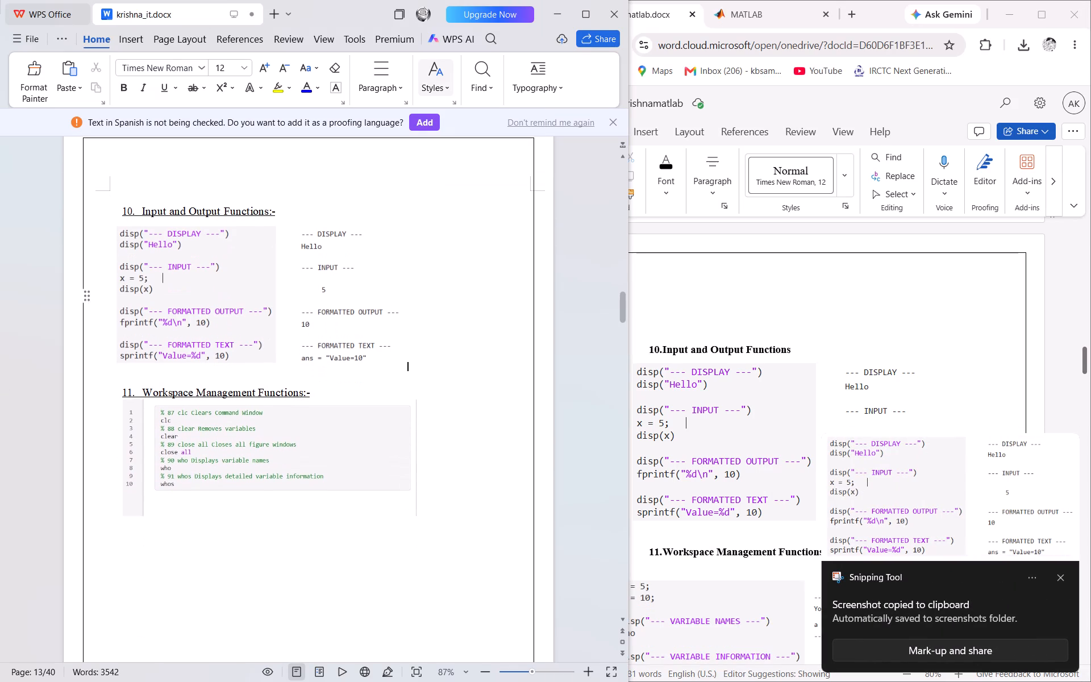
left_click(269, 451)
key("Delete")
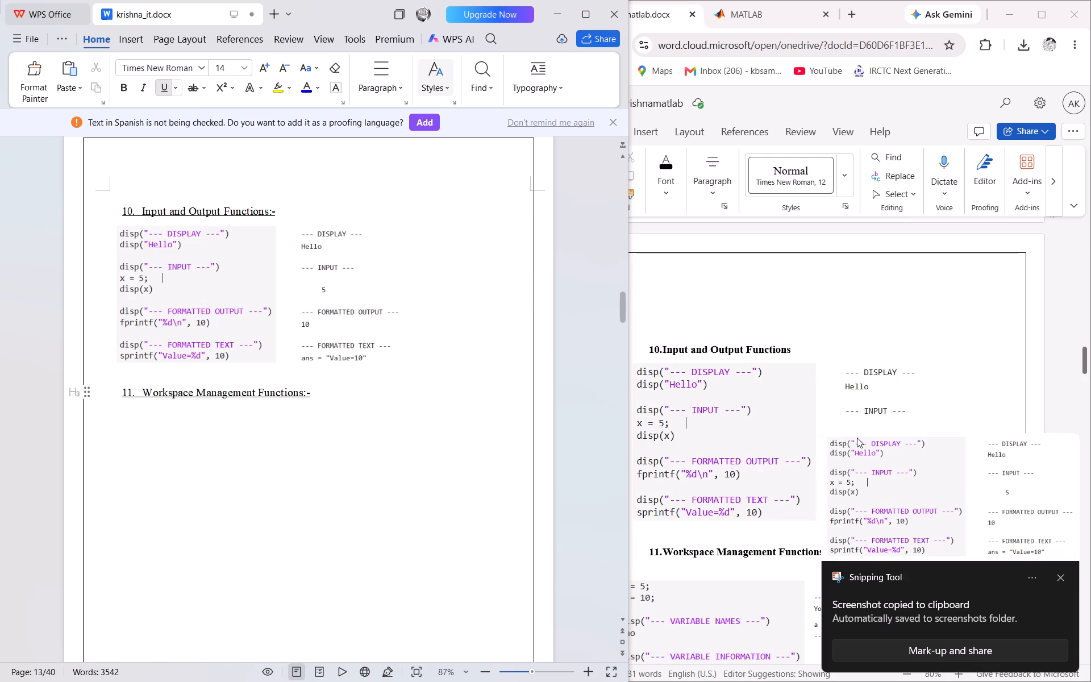
Capture the section 11 Workspace Management Functions code and output from the krishnamatlab document as one screen snip.
scroll(857, 438, "down", 3)
scroll(776, 422, "down", 4)
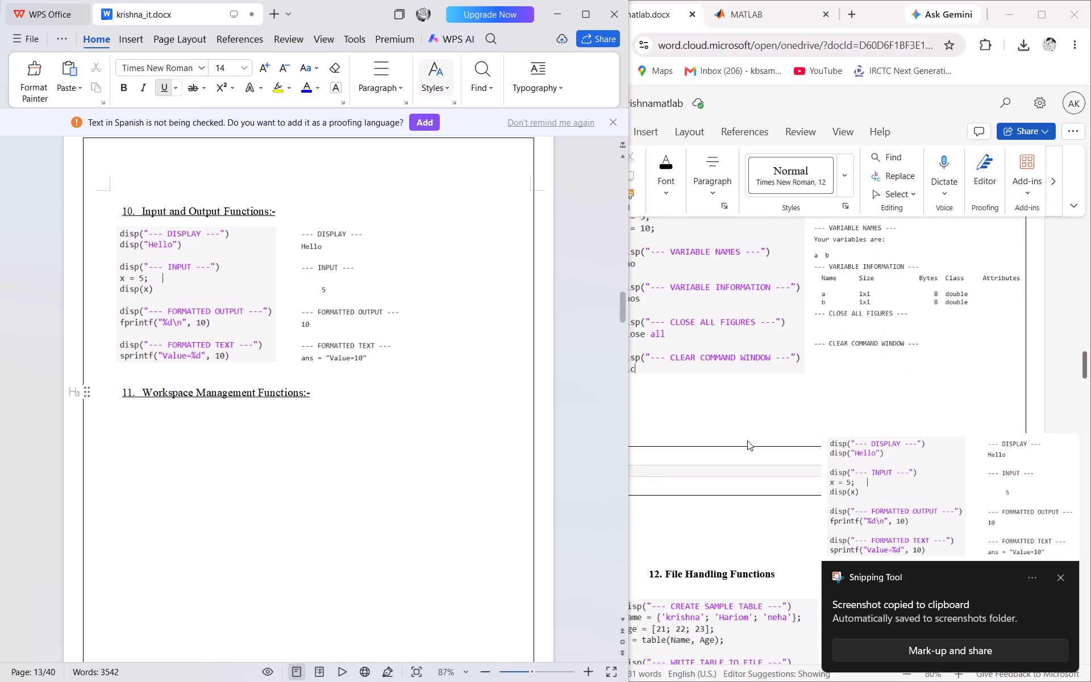
left_click(747, 440)
left_click(1062, 581)
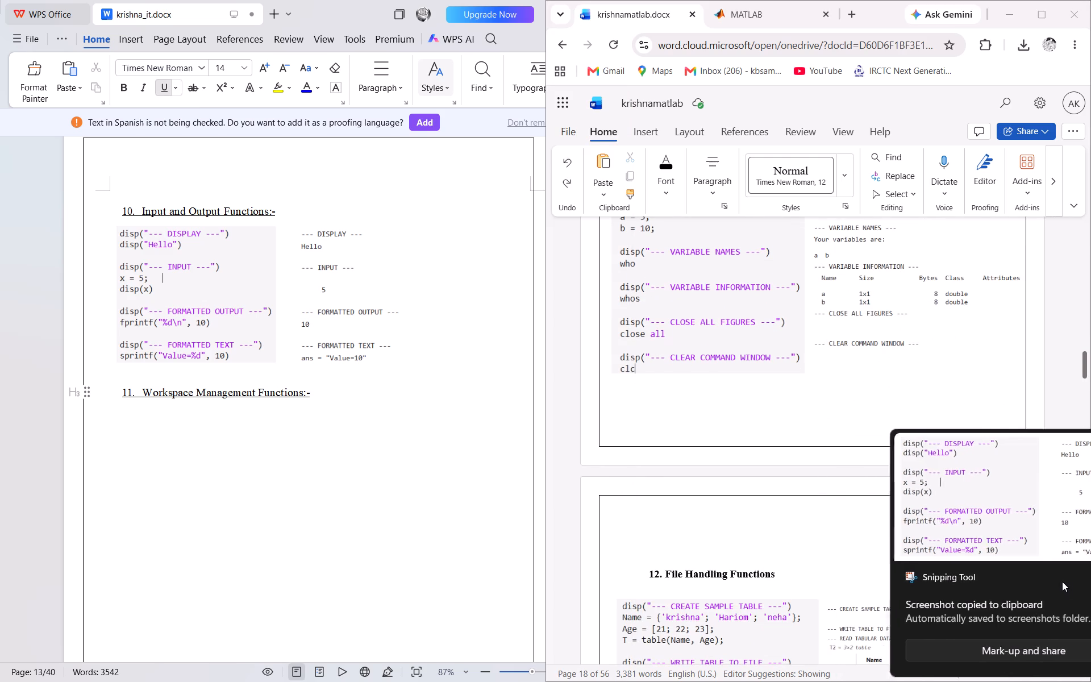
scroll(819, 451, "up", 2)
scroll(819, 451, "down", 1)
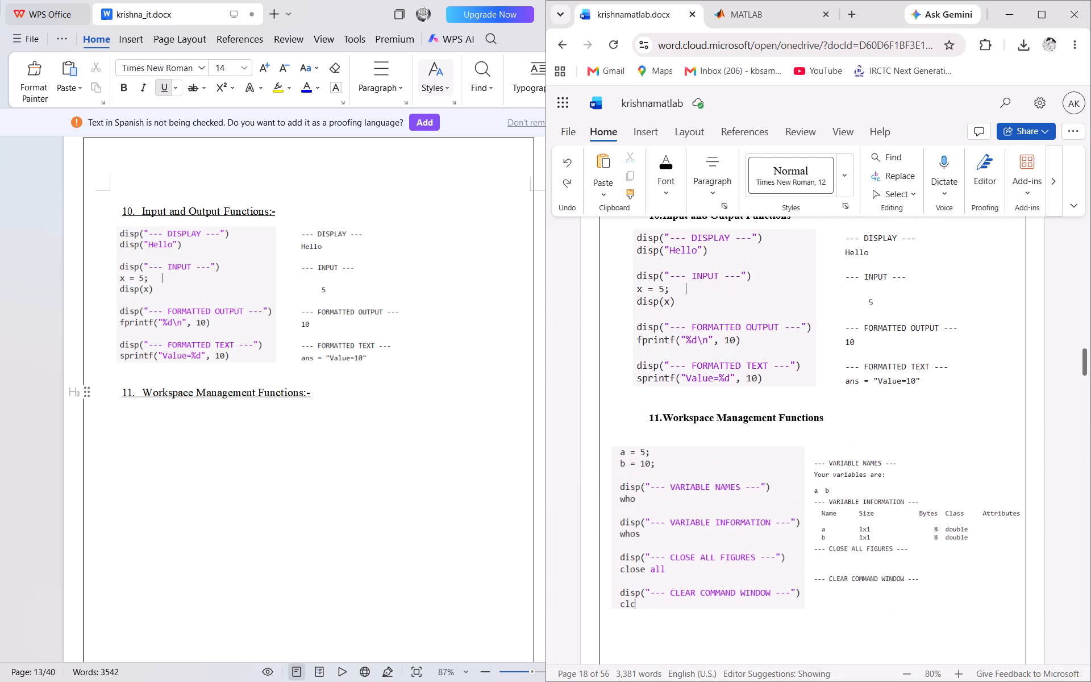
scroll(819, 451, "down", 1)
scroll(801, 638, "down", 1)
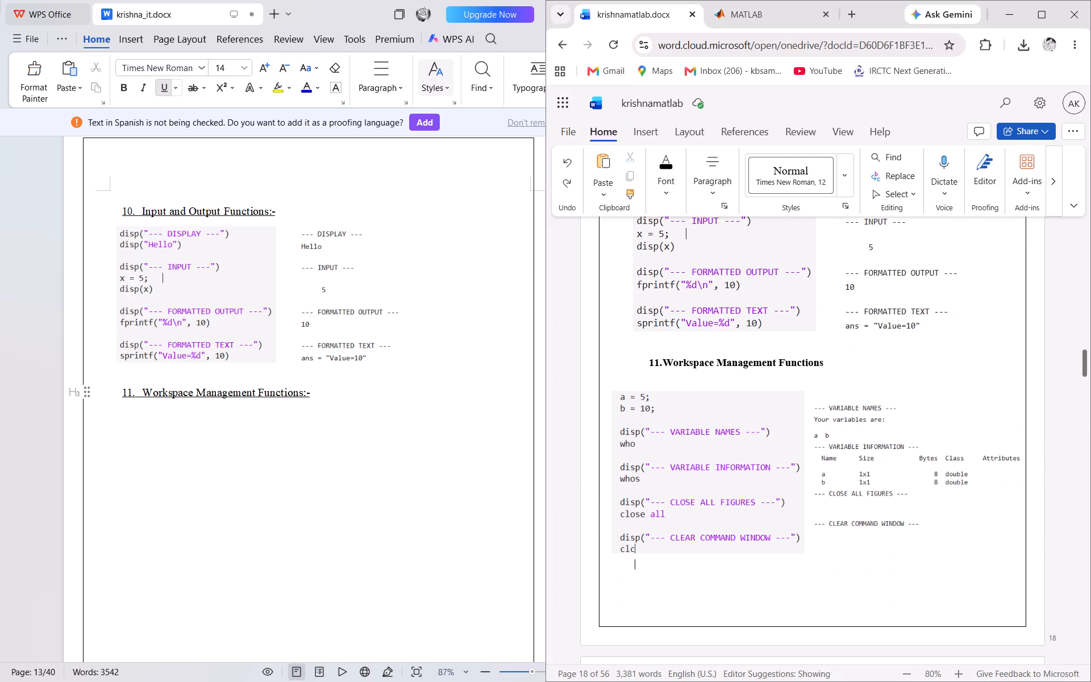
left_click(788, 319)
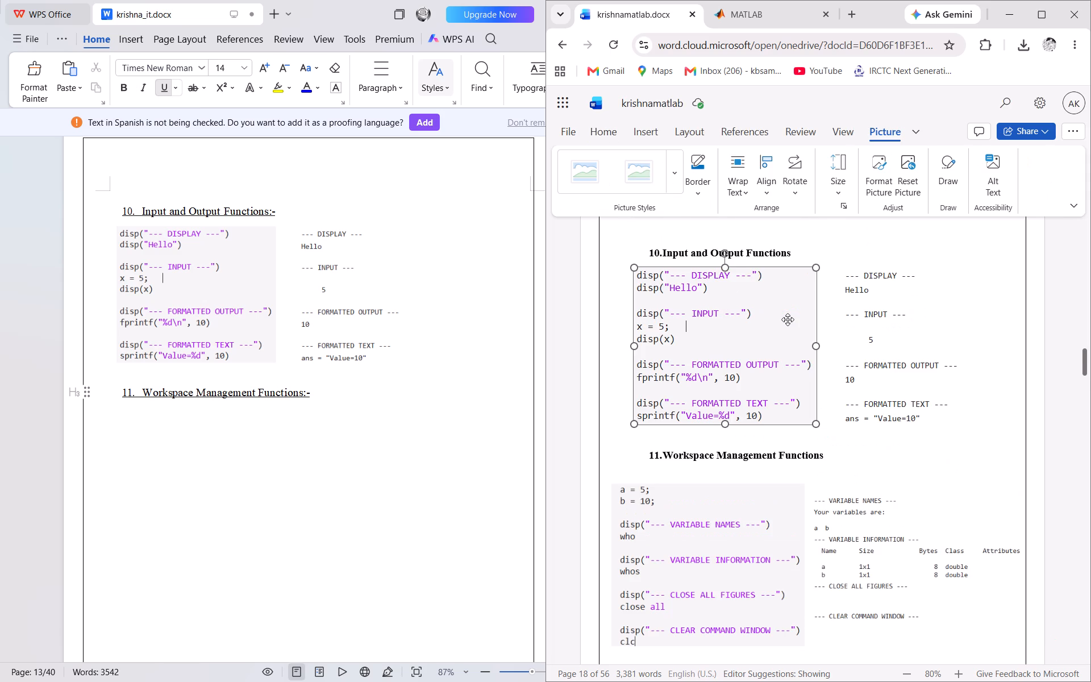
scroll(788, 319, "down", 2)
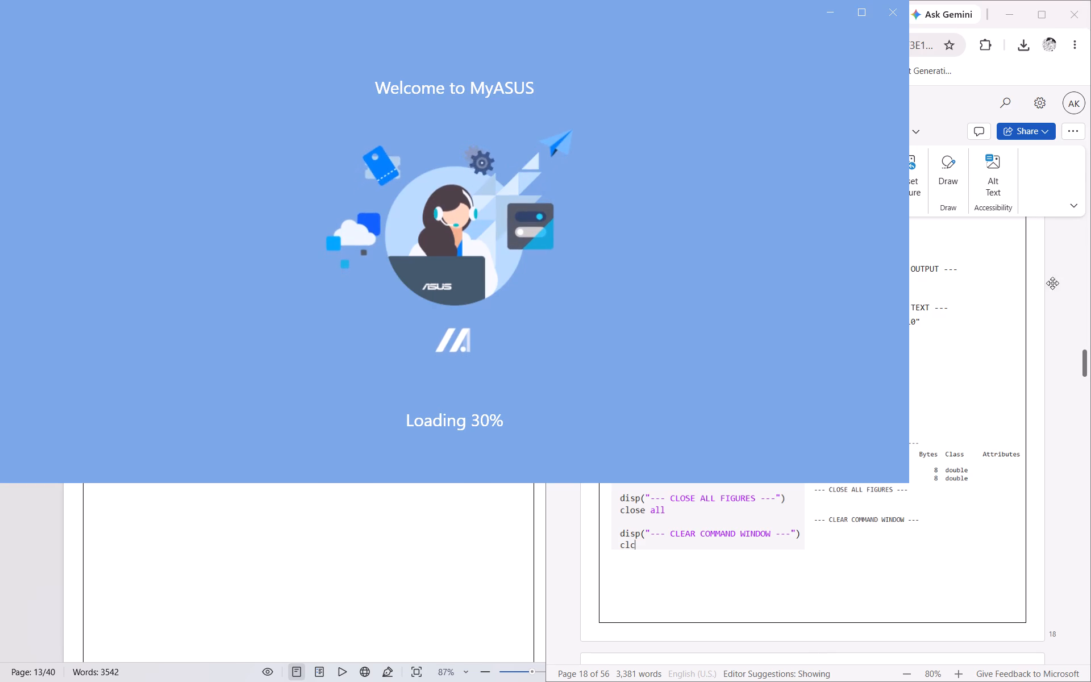
left_click(888, 12)
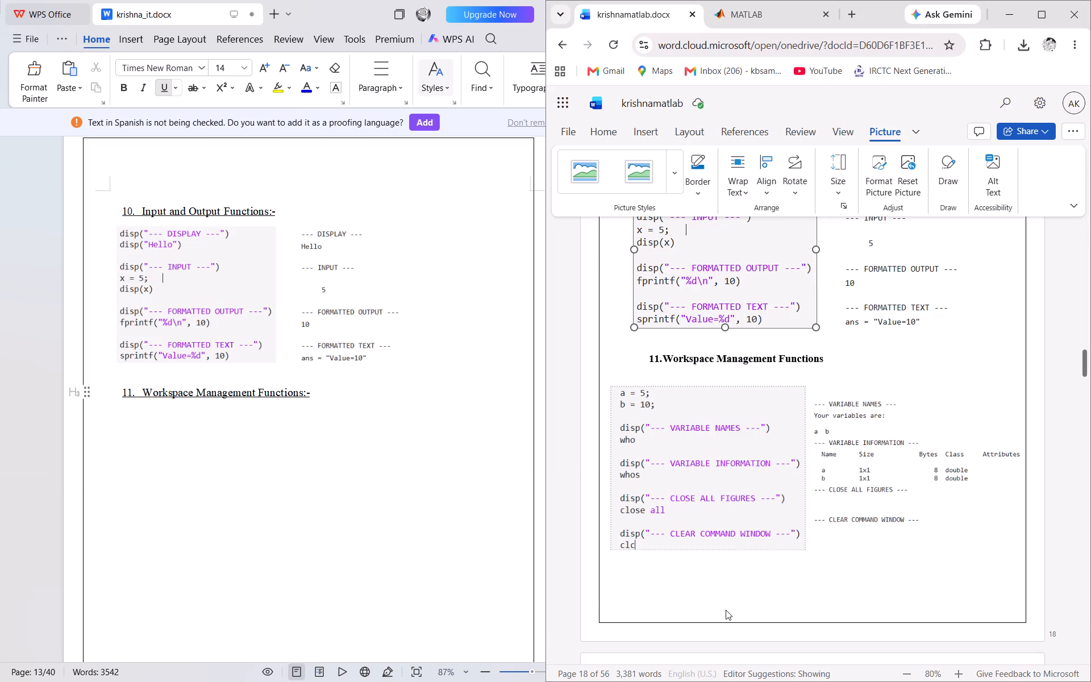
key("shift+super+s")
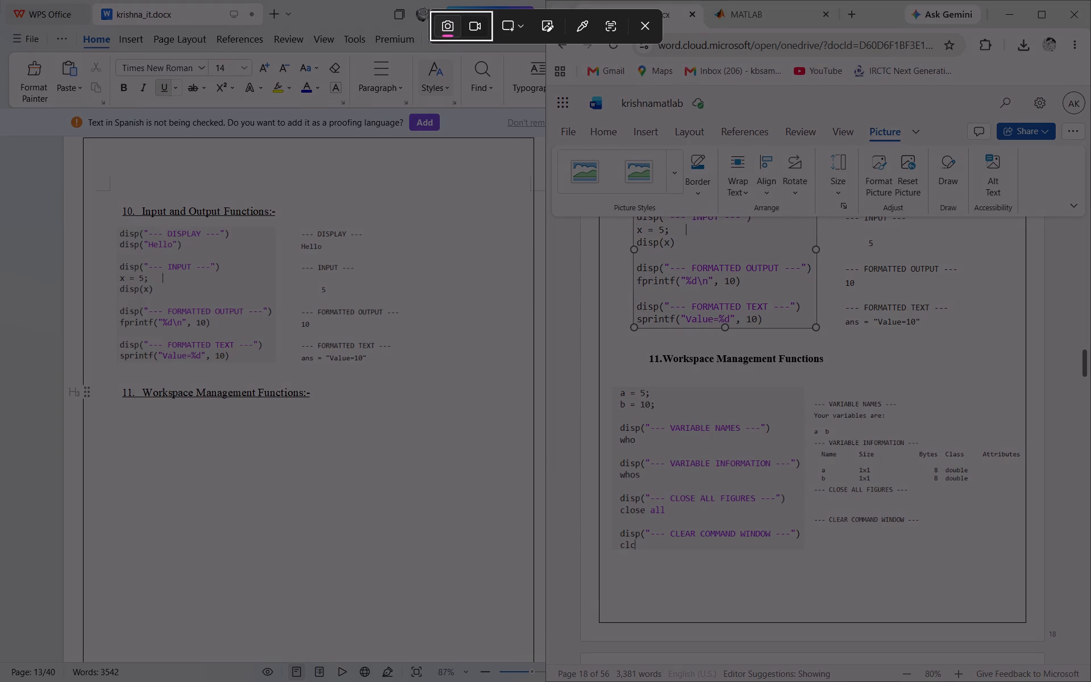
left_click_drag(607, 378, 1022, 543)
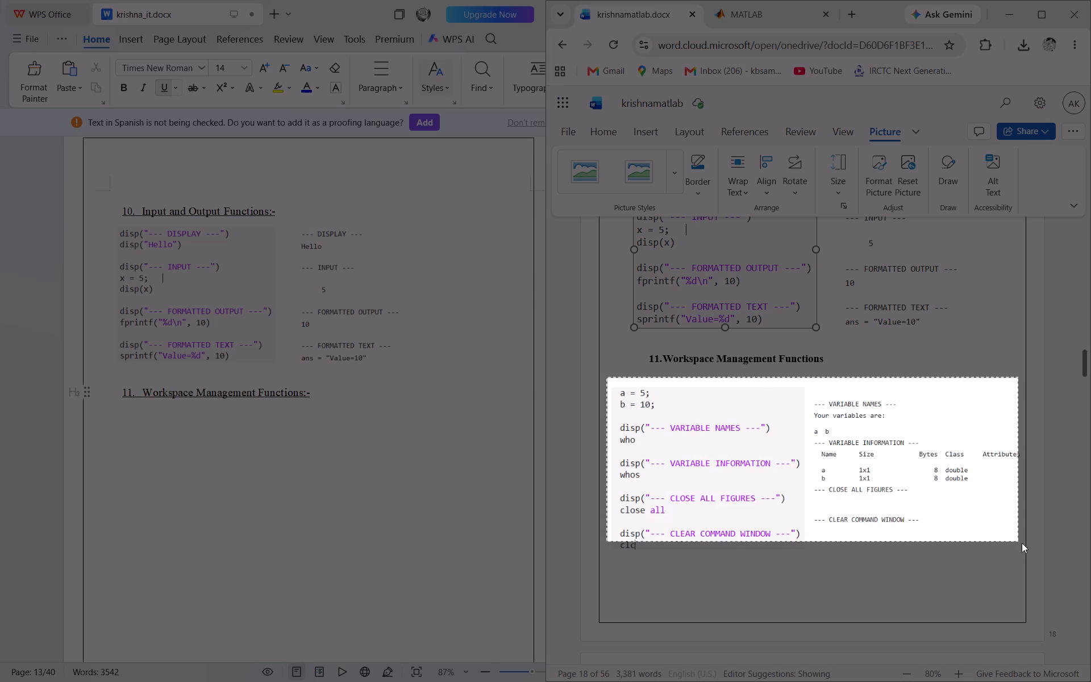
left_click_drag(1022, 543, 1023, 559)
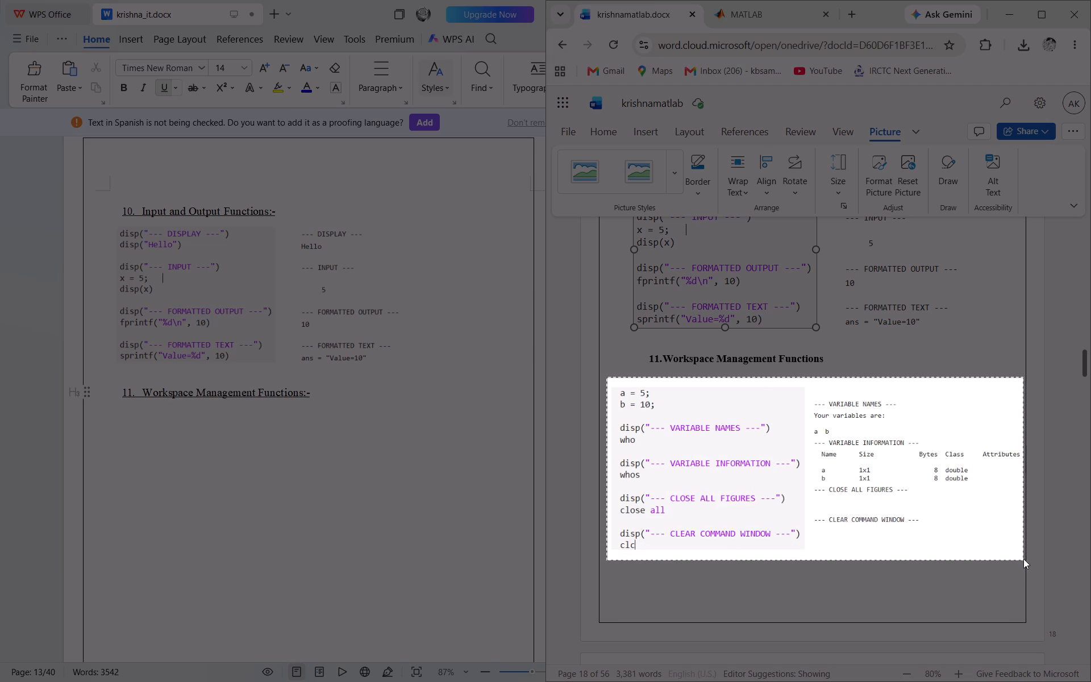
left_click_drag(1023, 559, 1024, 557)
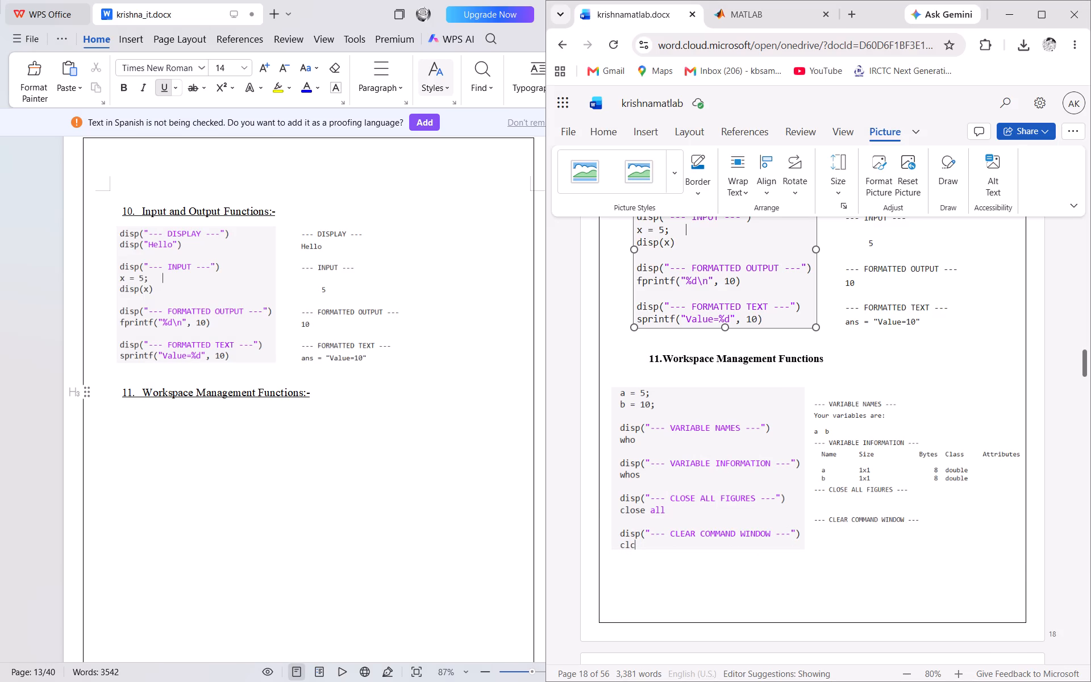
Paste the captured picture on a new line below the section 11 Workspace Management Functions heading in krishna_it.docx.
left_click(147, 422)
left_click(325, 395)
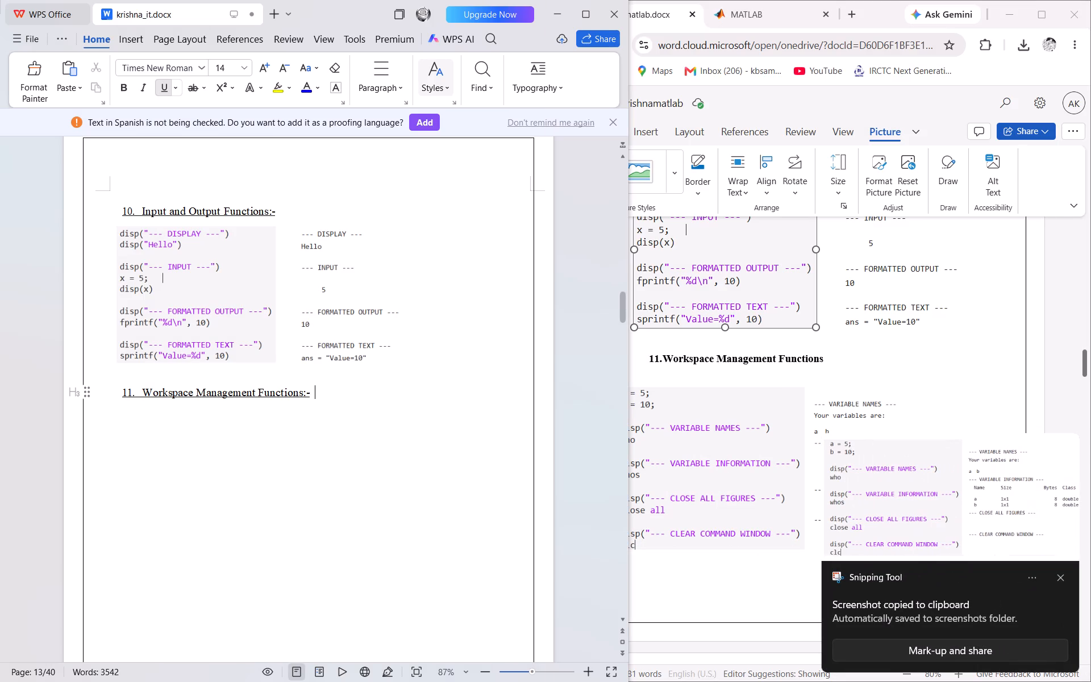
key("Return")
key("ctrl+v")
Examine the pasted section 11 picture, its lower edge line and its placement relative to the neighbouring sections.
scroll(314, 472, "down", 2)
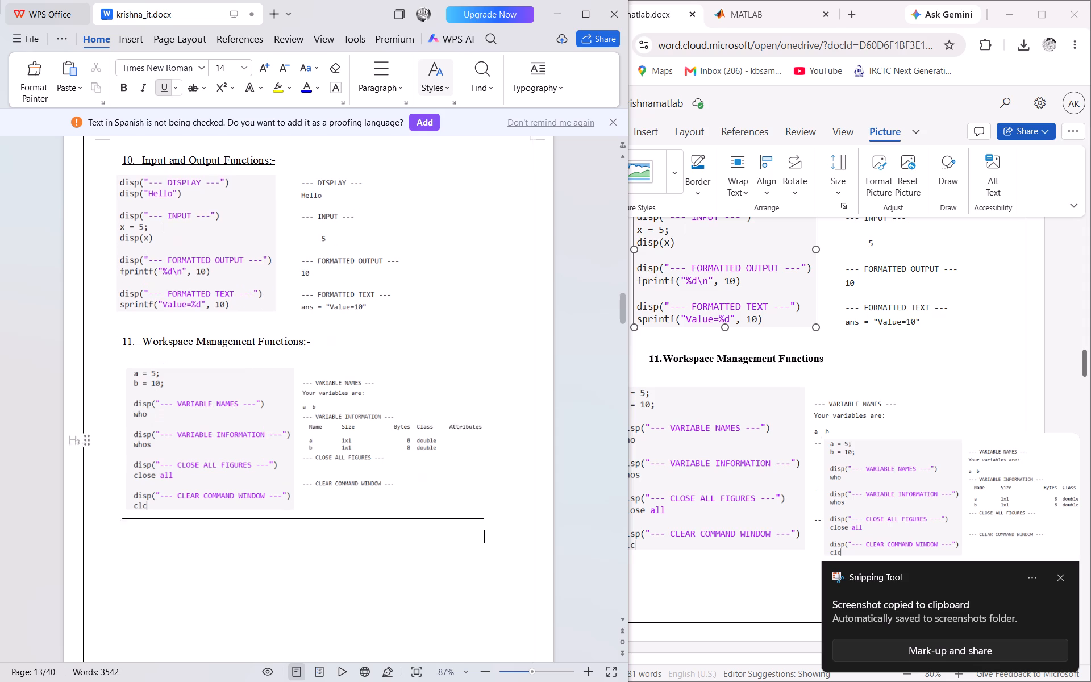
scroll(314, 472, "down", 1)
scroll(376, 429, "up", 1)
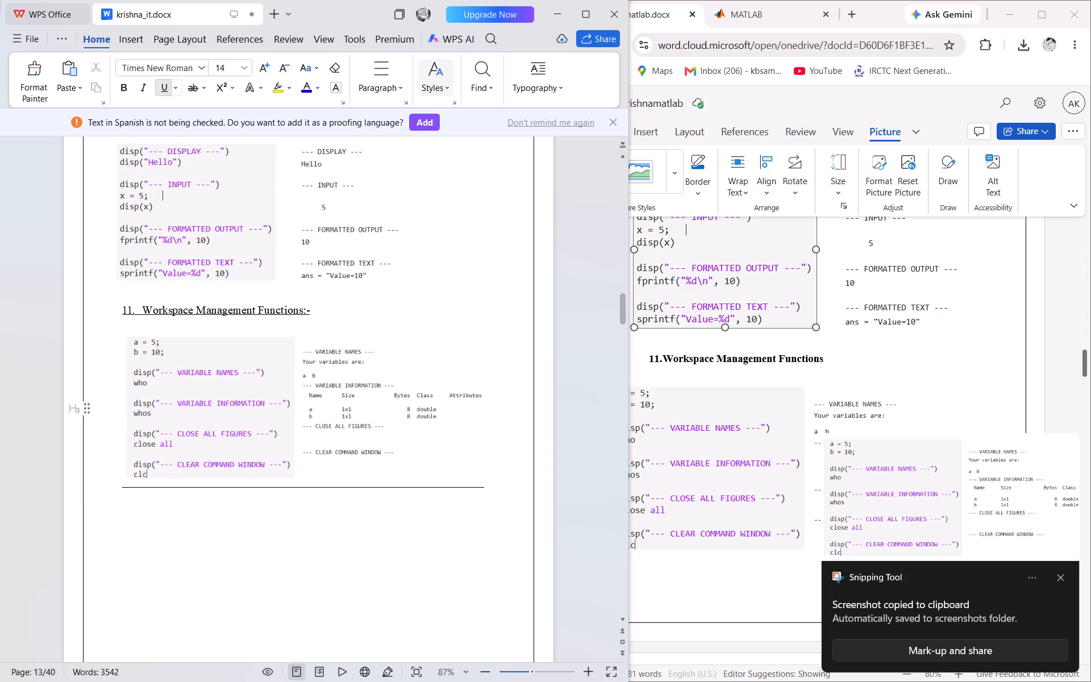
scroll(327, 486, "up", 4)
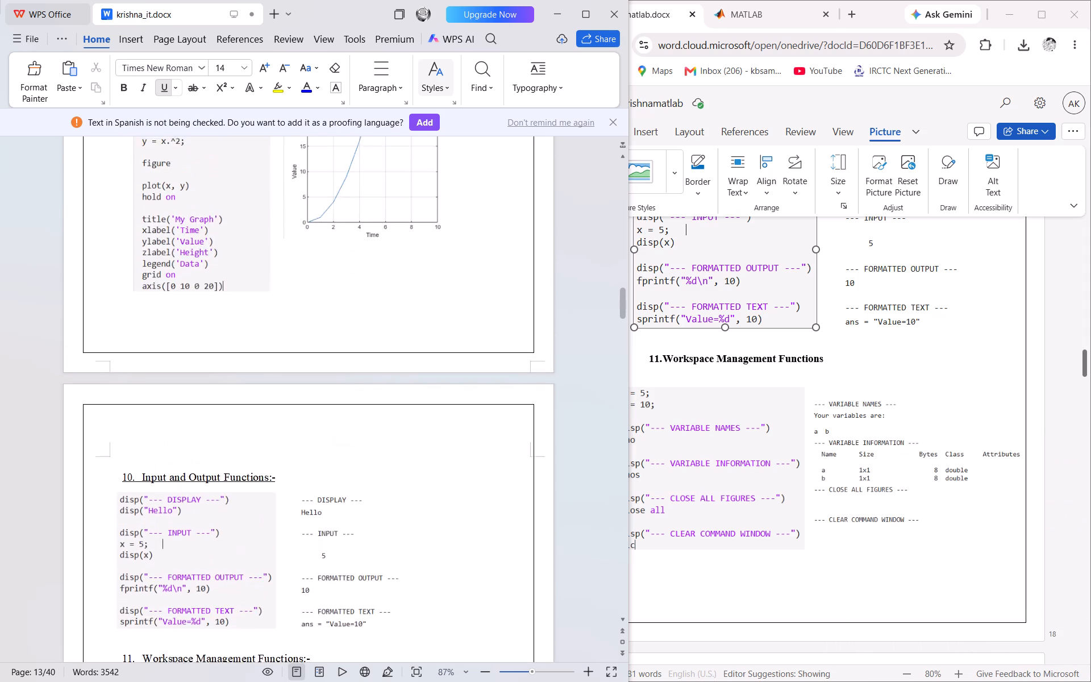
scroll(327, 486, "up", 4)
scroll(327, 486, "down", 5)
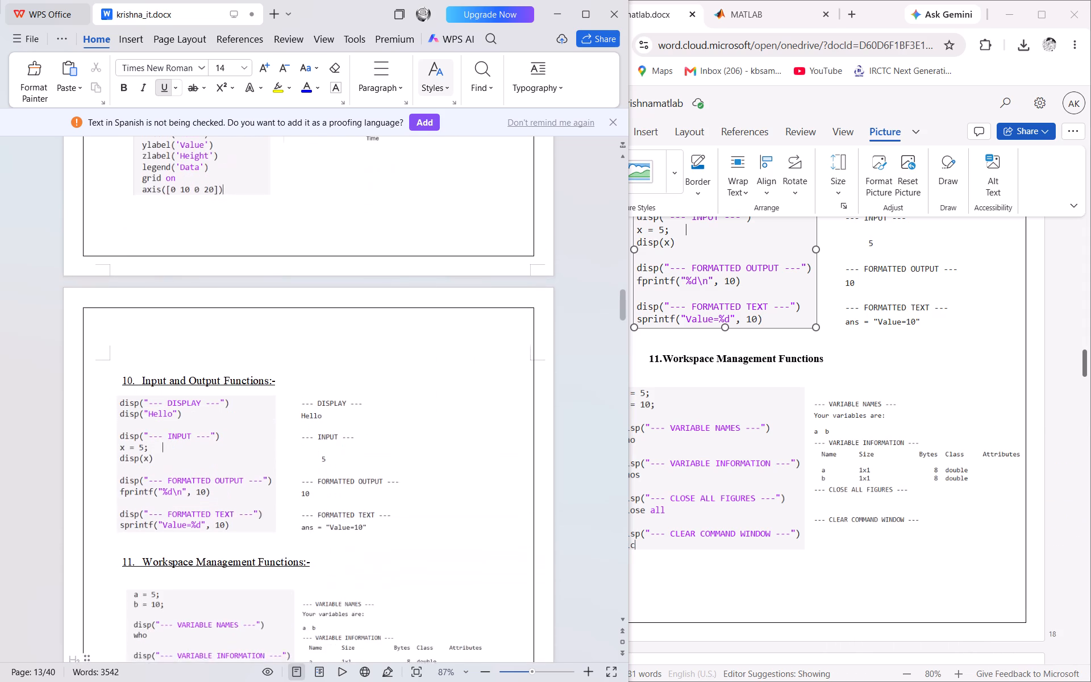
scroll(327, 486, "down", 2)
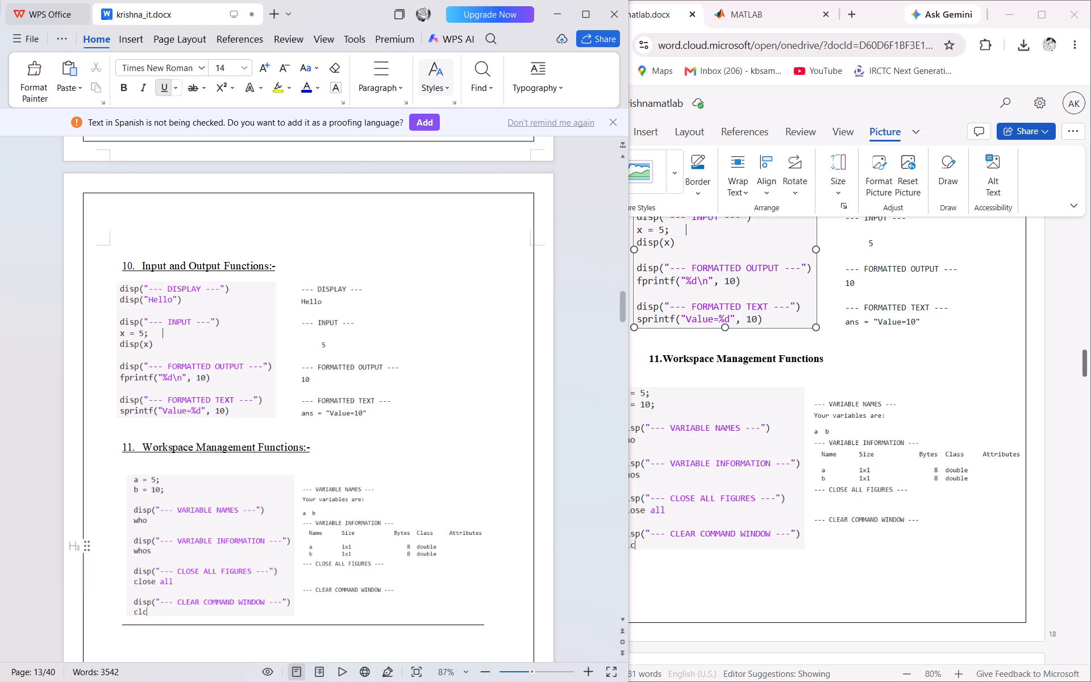
scroll(288, 548, "down", 1)
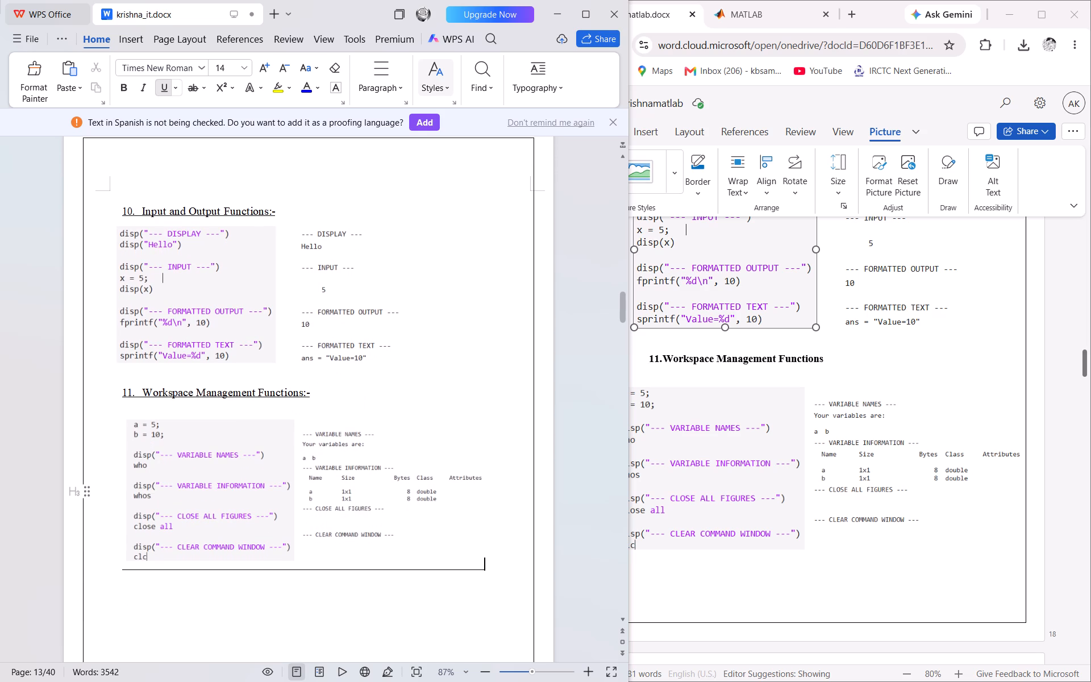
left_click(255, 568)
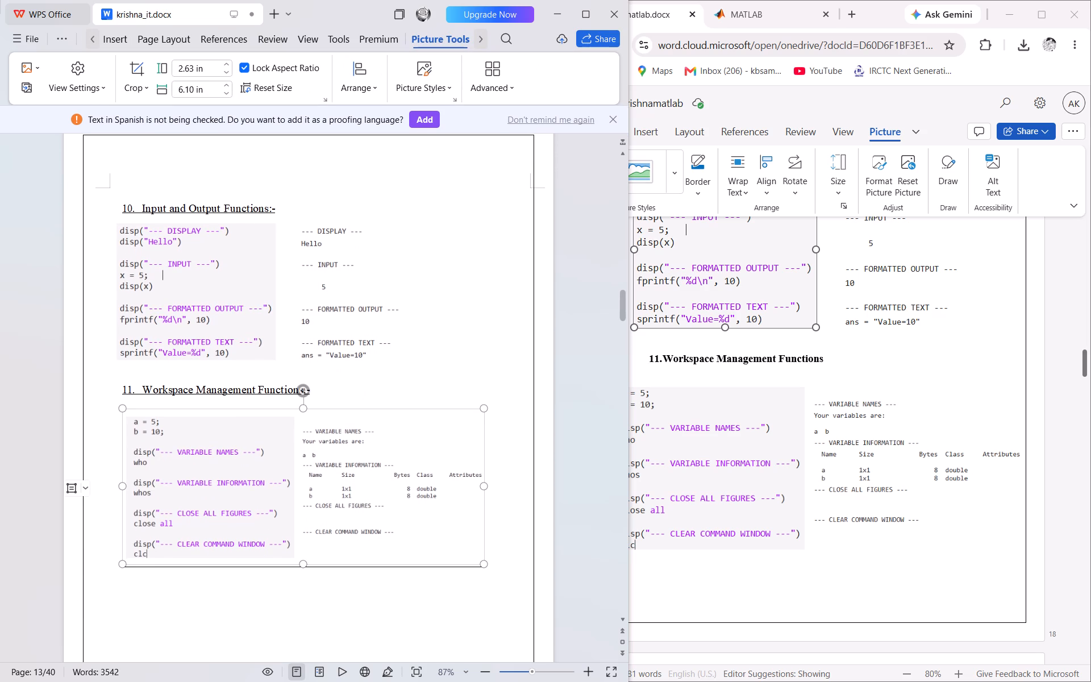
right_click(257, 580)
left_click(198, 579)
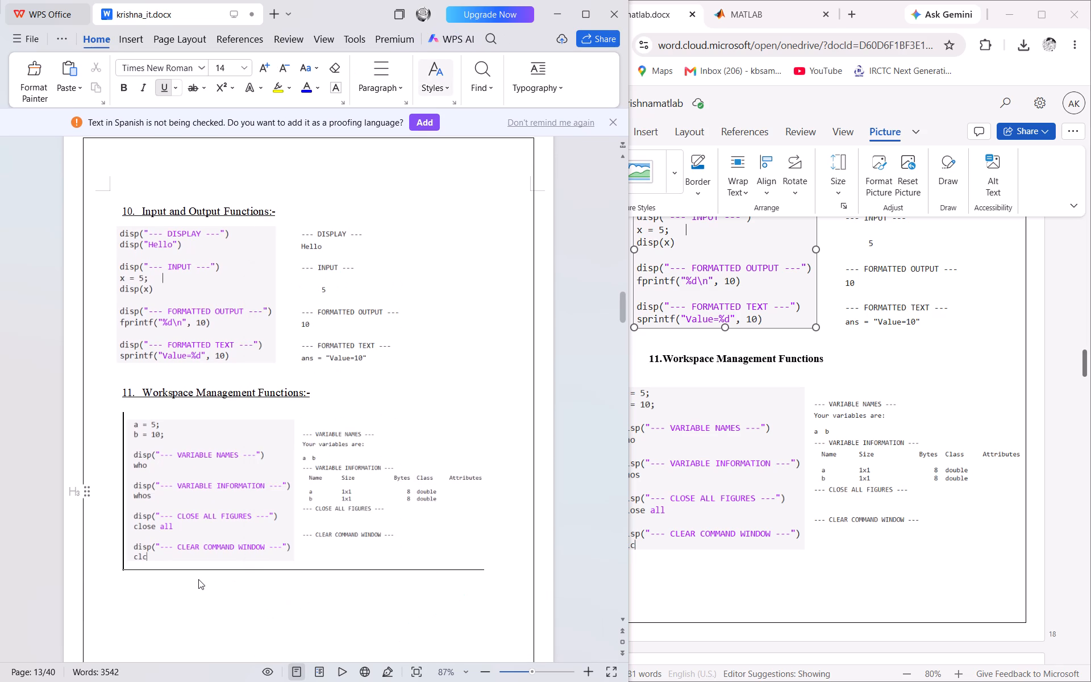
left_click(189, 569)
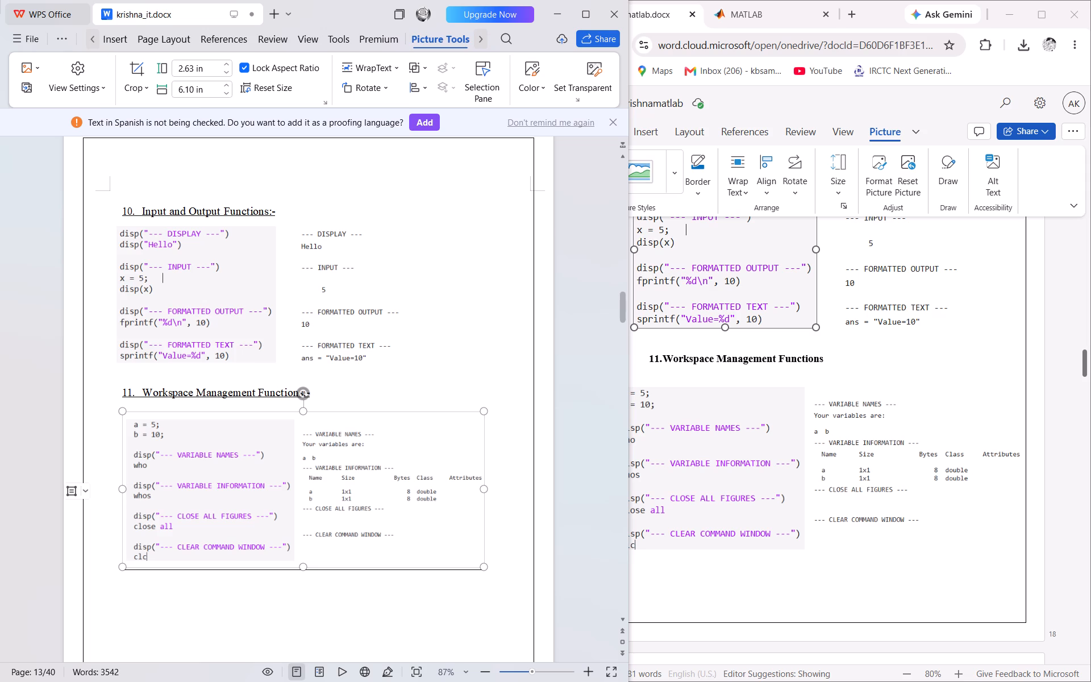
scroll(189, 569, "down", 4)
left_click(274, 568)
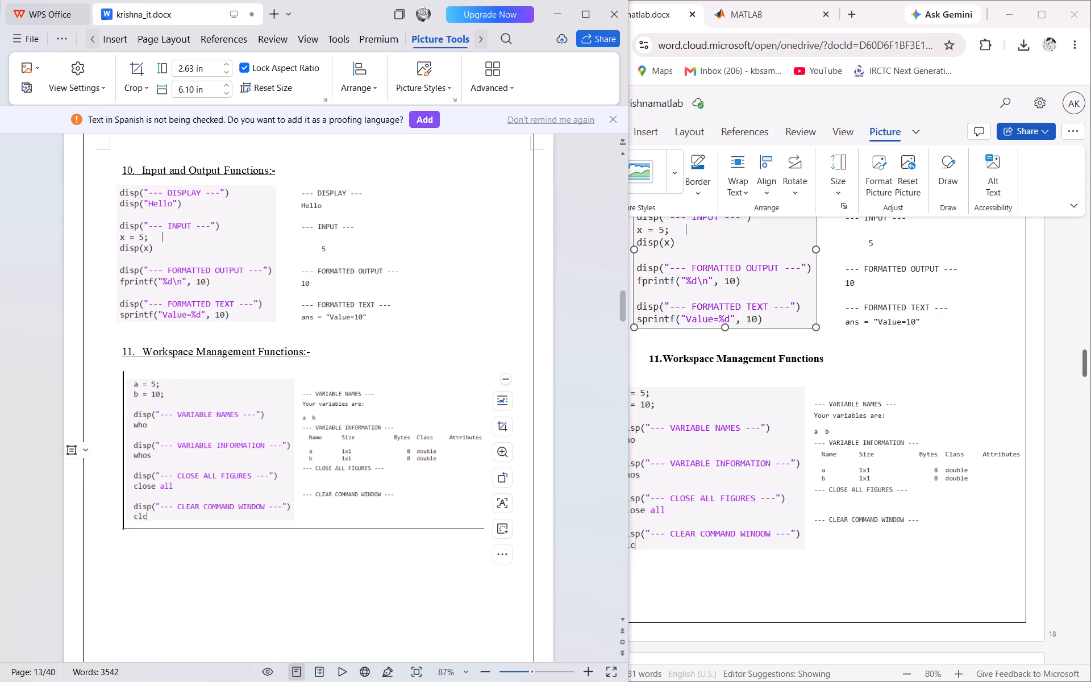
scroll(274, 568, "down", 4)
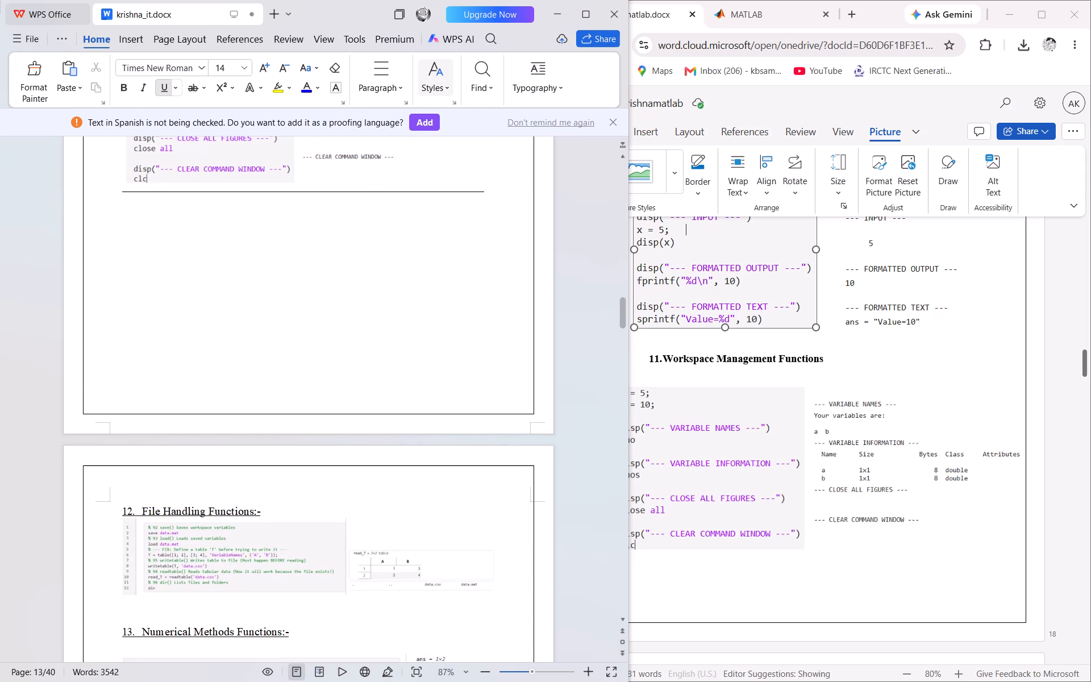
scroll(203, 467, "down", 1)
scroll(203, 467, "up", 2)
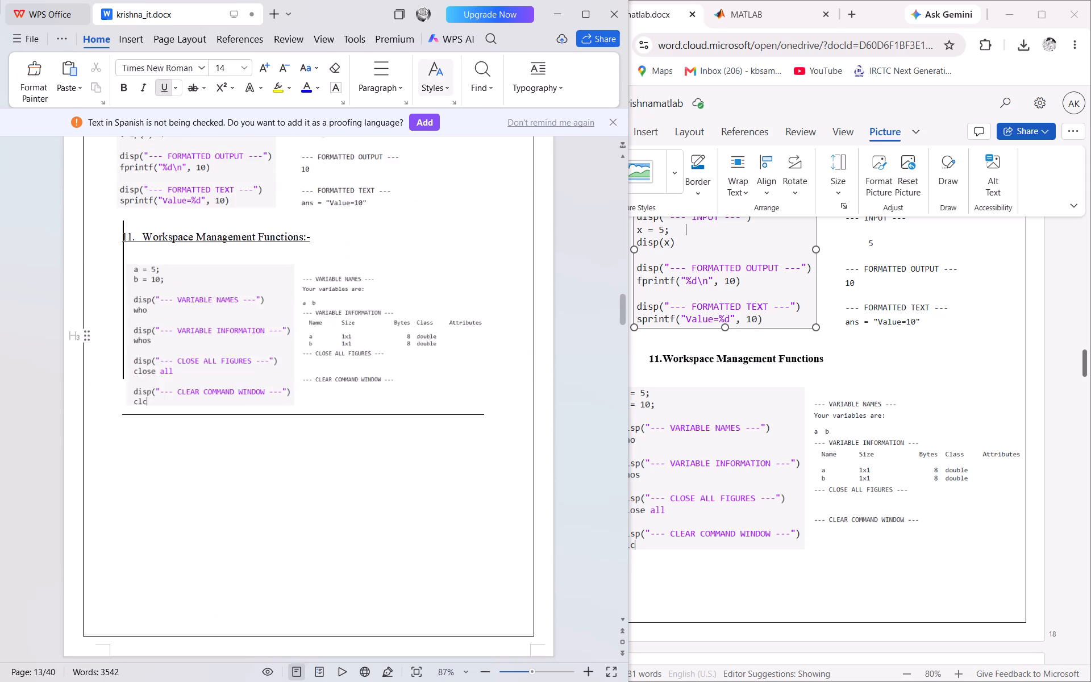
scroll(203, 467, "up", 3)
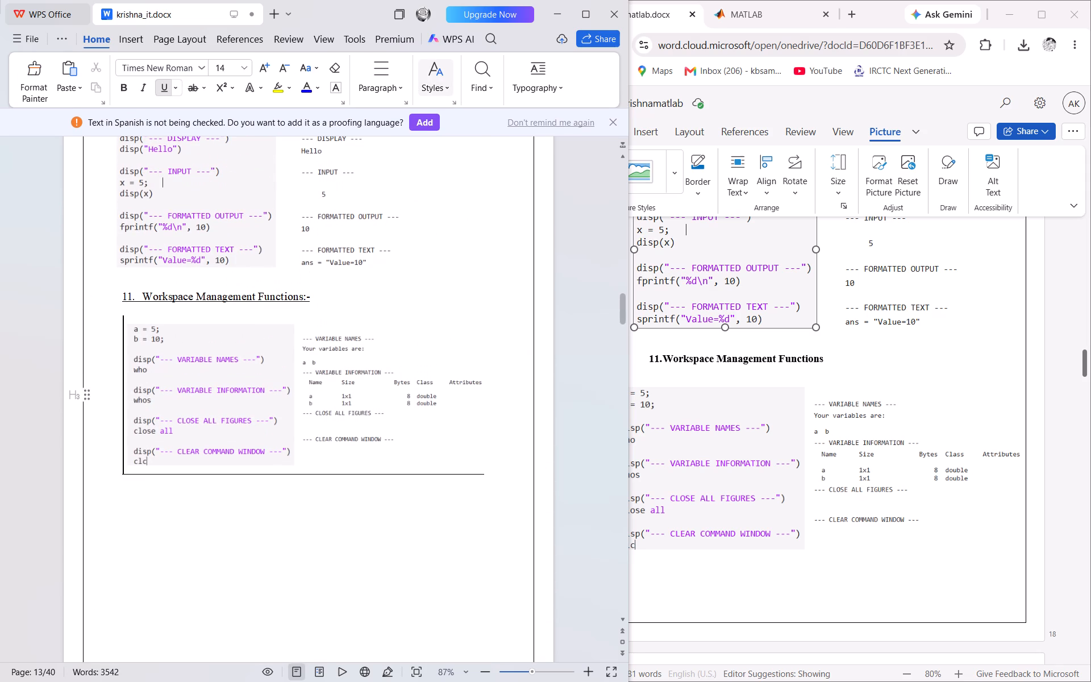
left_click(893, 355)
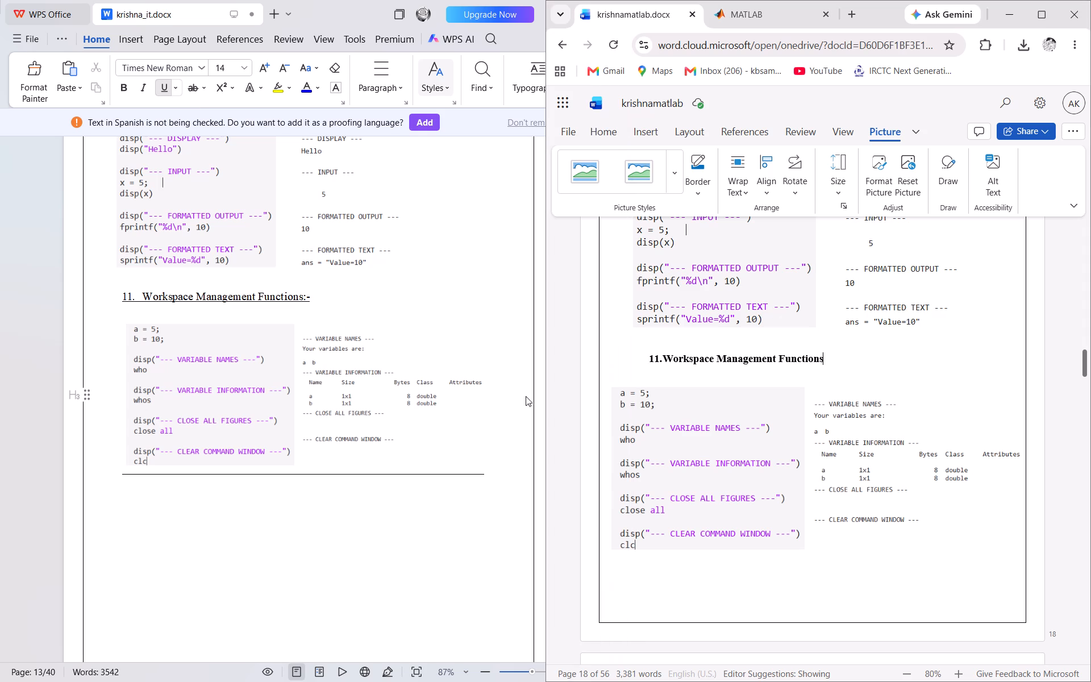
scroll(388, 385, "up", 3)
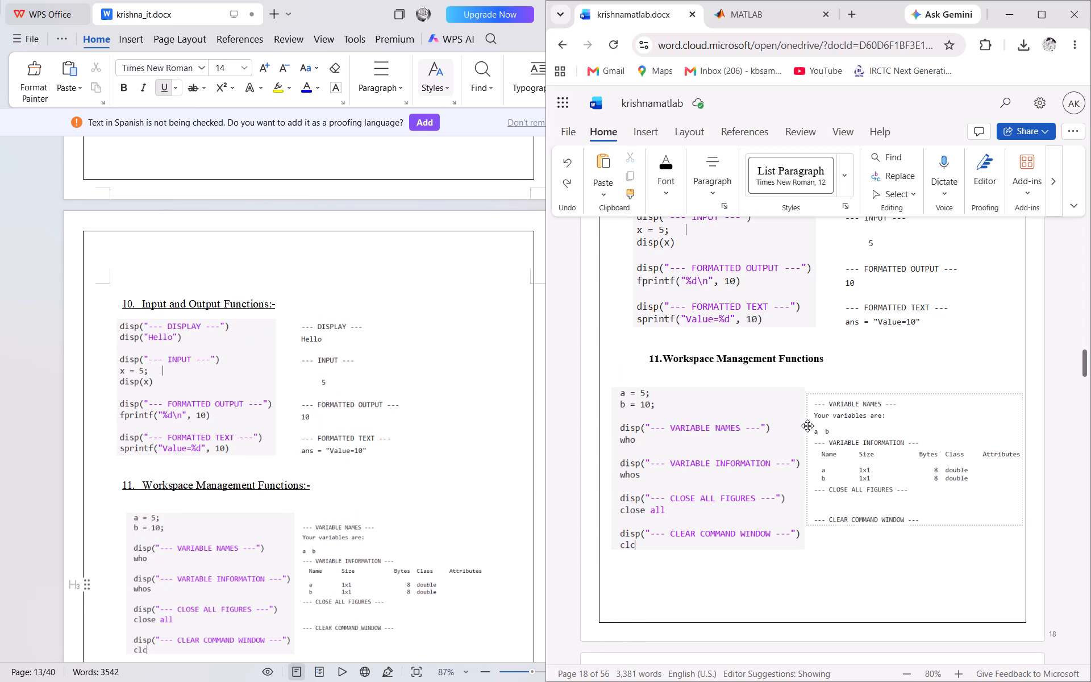
Delete the old code picture under the section 12 File Handling Functions heading in krishna_it.docx.
scroll(807, 426, "down", 3)
scroll(328, 506, "down", 7)
left_click(328, 506)
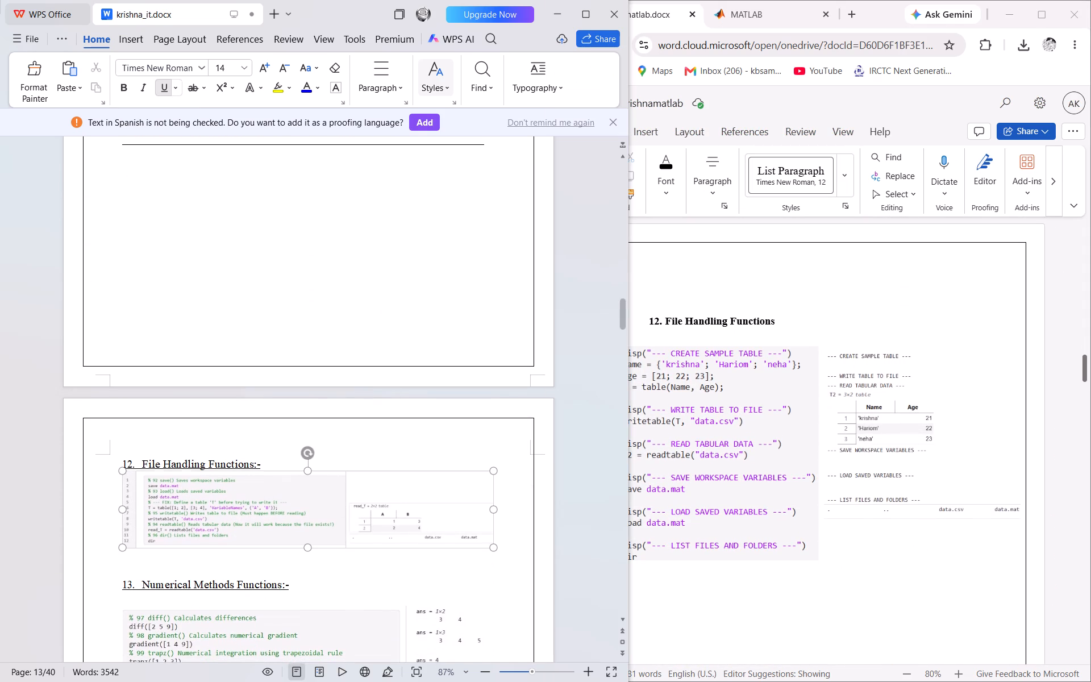
key("Delete")
scroll(352, 522, "down", 1)
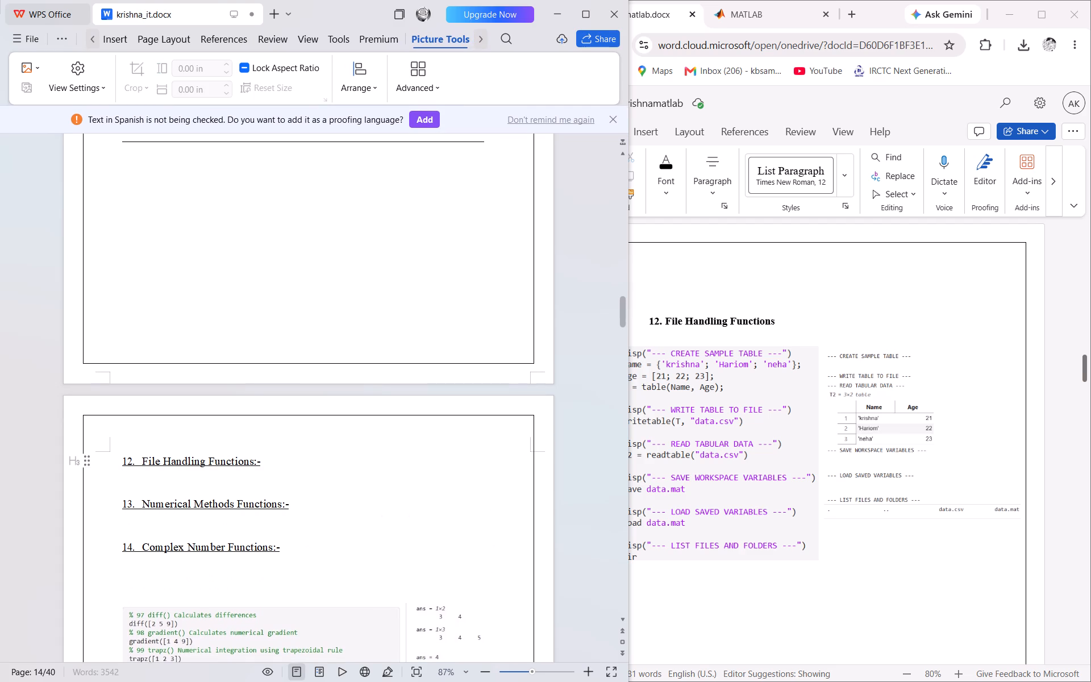
Add a blank unnumbered line below the section 12 File Handling Functions heading.
left_click(270, 470)
key("Return")
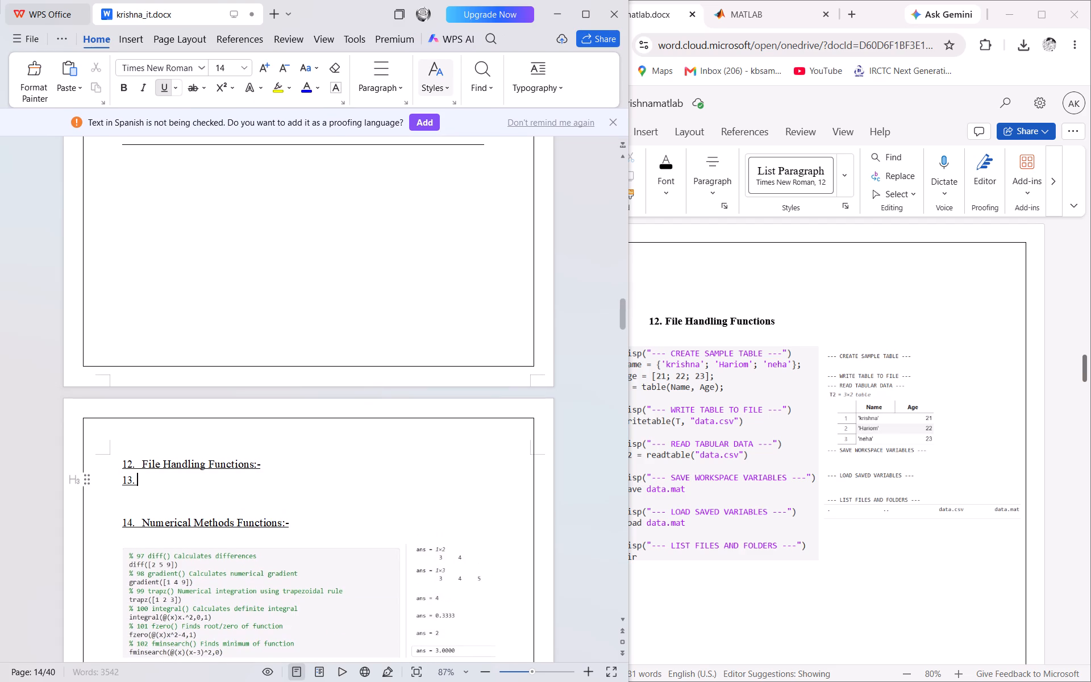
key("BackSpace")
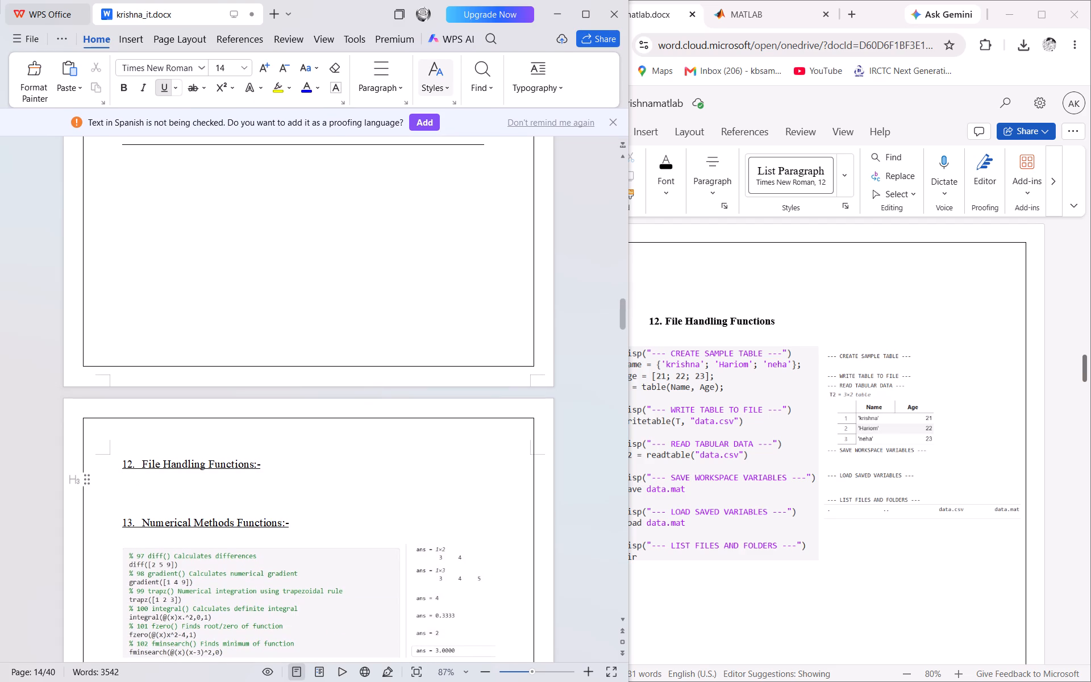
Capture the section 12 File Handling Functions code and output from the krishnamatlab document as one screen snip.
left_click(876, 277)
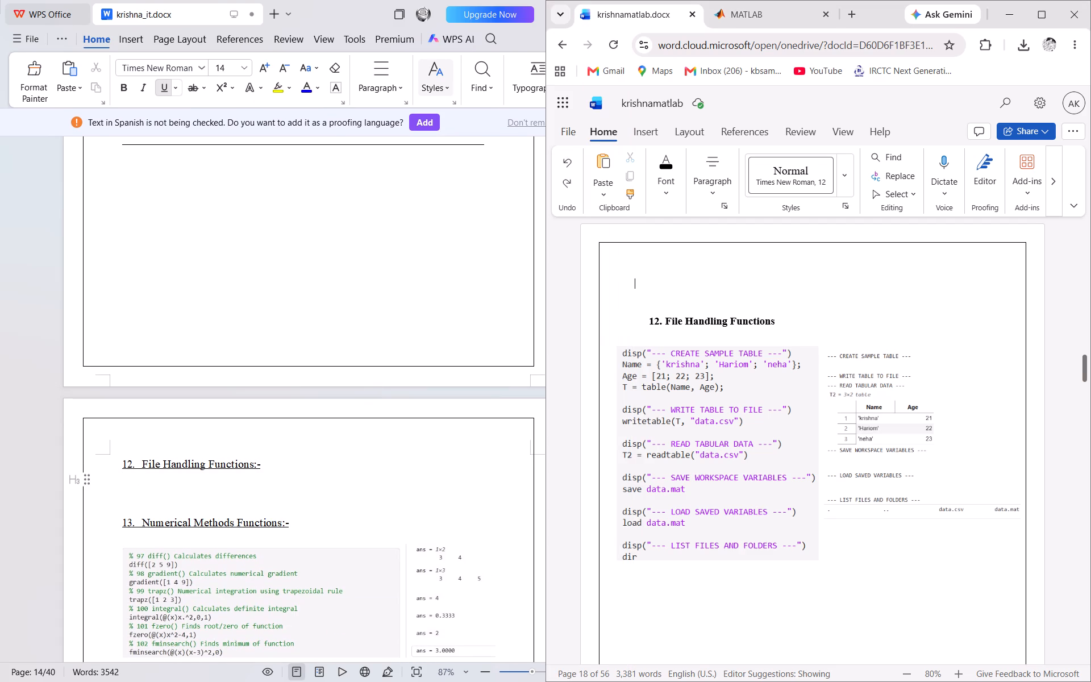
key("shift+super+s")
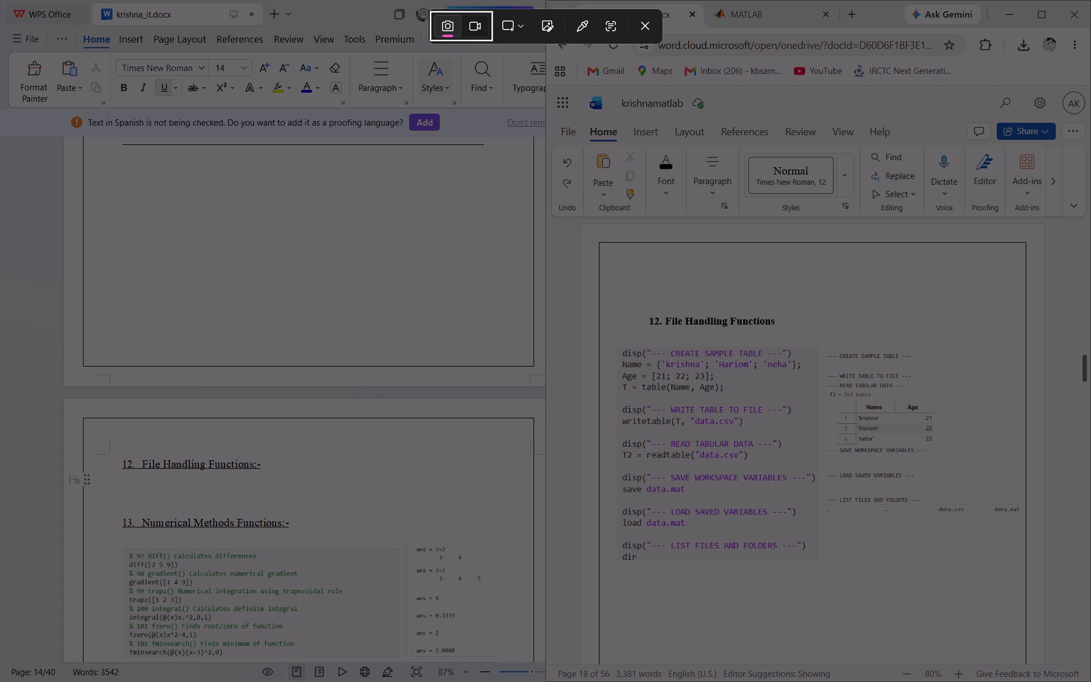
left_click_drag(612, 342, 1019, 565)
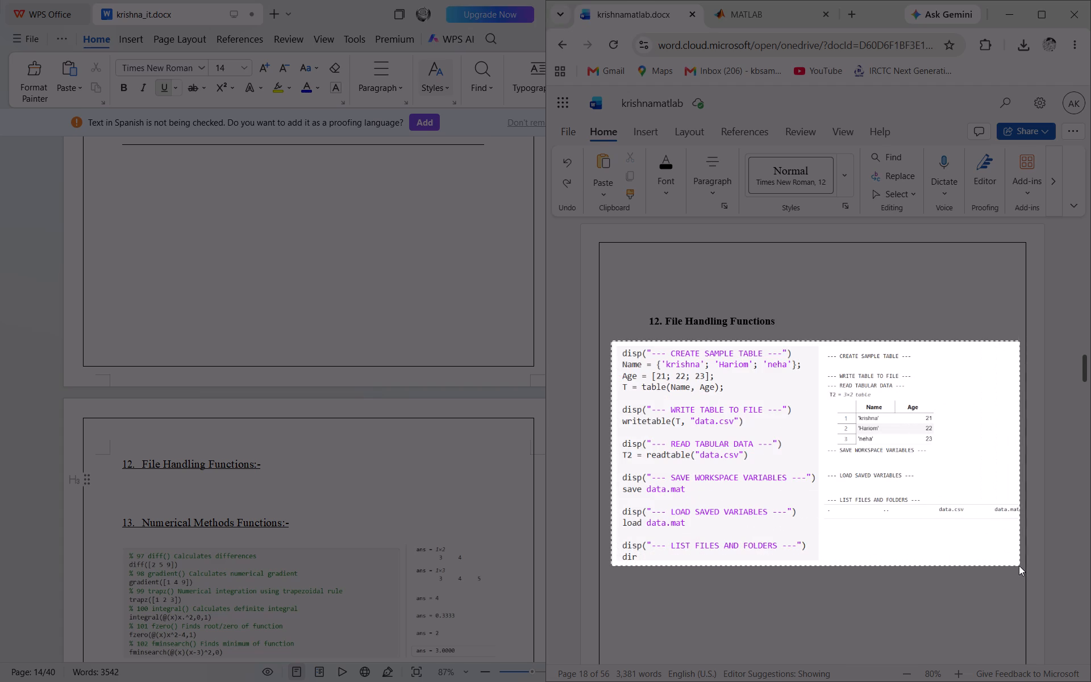
left_click_drag(1019, 565, 1026, 564)
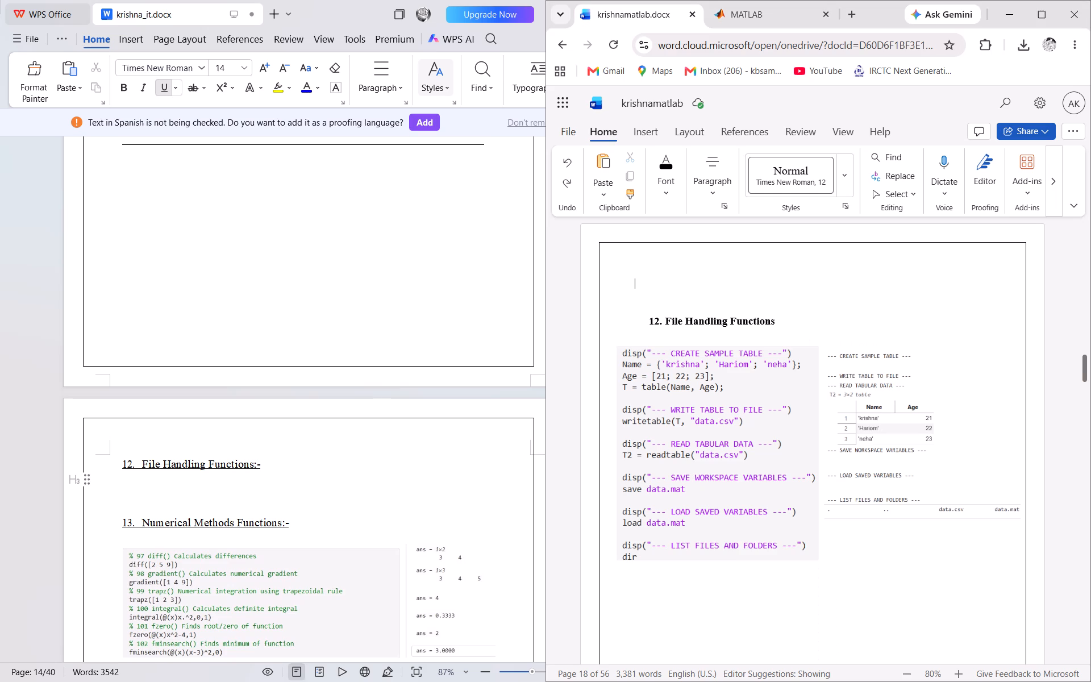
Paste the captured code and output picture below the section 12 File Handling Functions heading in krishna_it.docx.
left_click(141, 476)
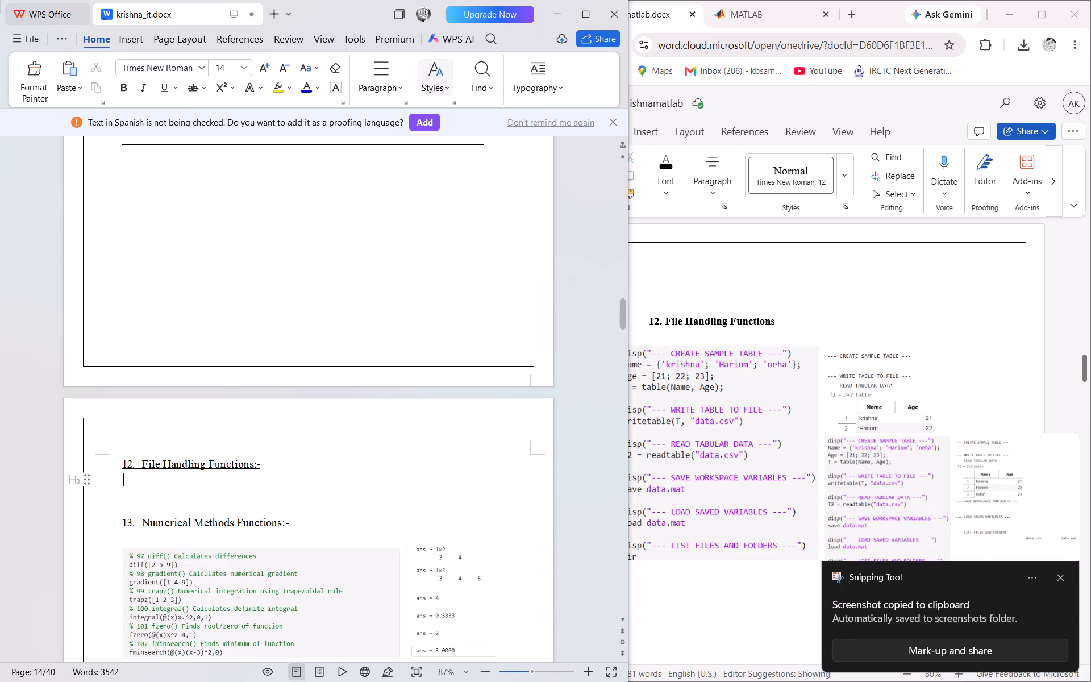
key("ctrl+v")
Delete the old code picture under the section 13 Numerical Methods Functions heading in krishna_it.docx.
scroll(141, 476, "down", 3)
scroll(299, 528, "down", 3)
left_click(317, 447)
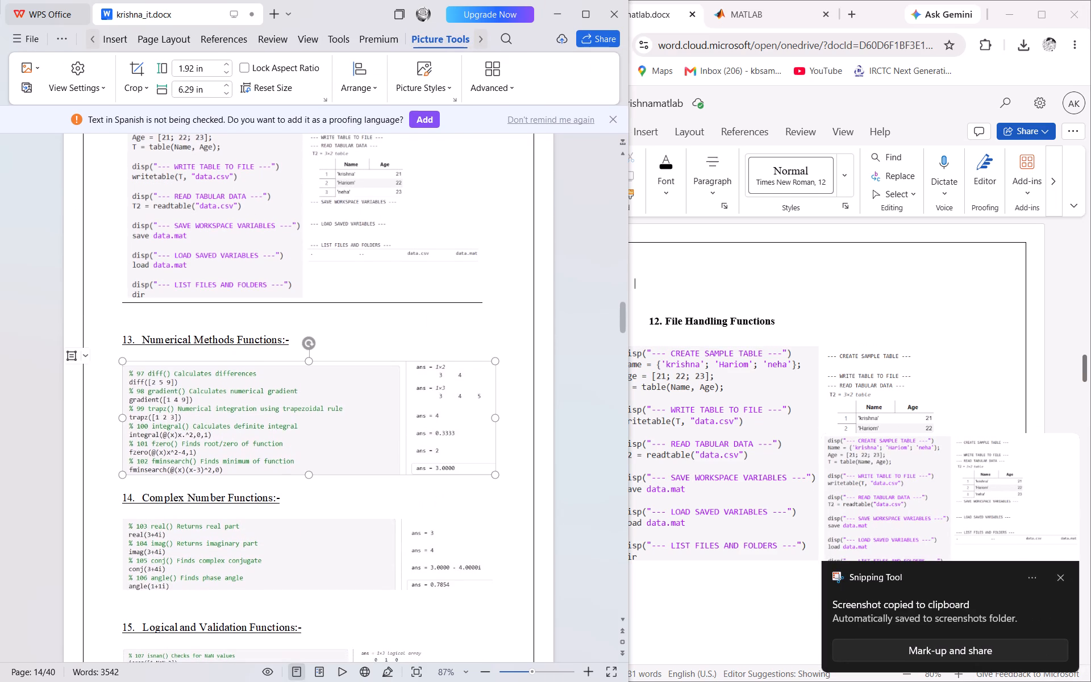
key("Delete")
Add a blank unnumbered line below the section 13 Numerical Methods Functions heading in krishna_it.docx.
scroll(701, 431, "down", 2)
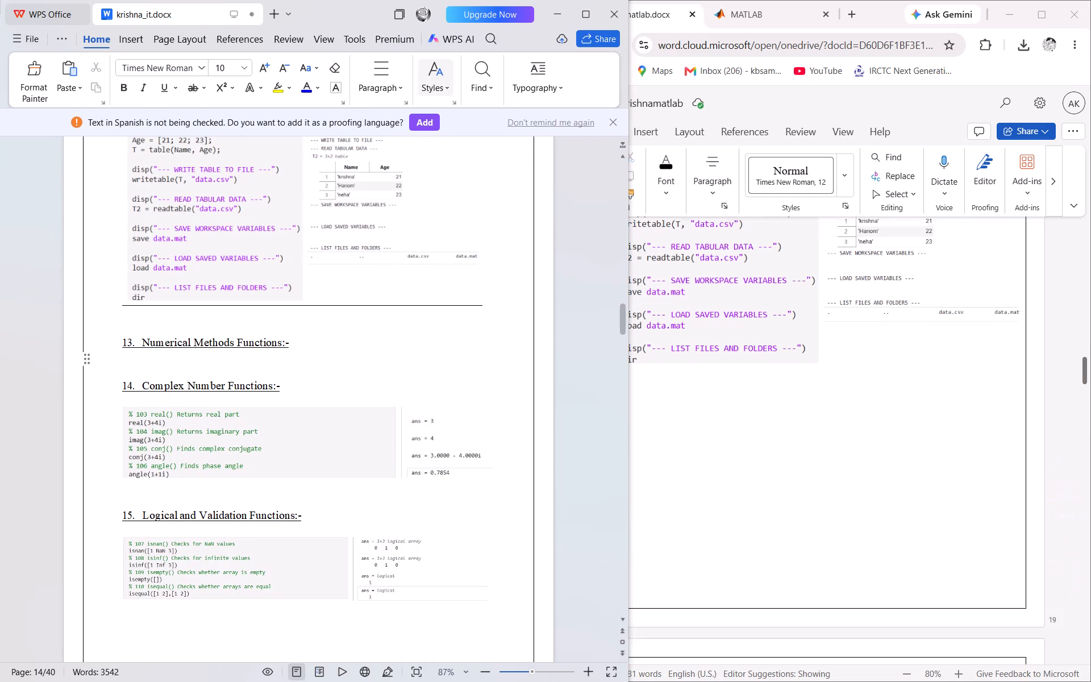
scroll(701, 431, "down", 3)
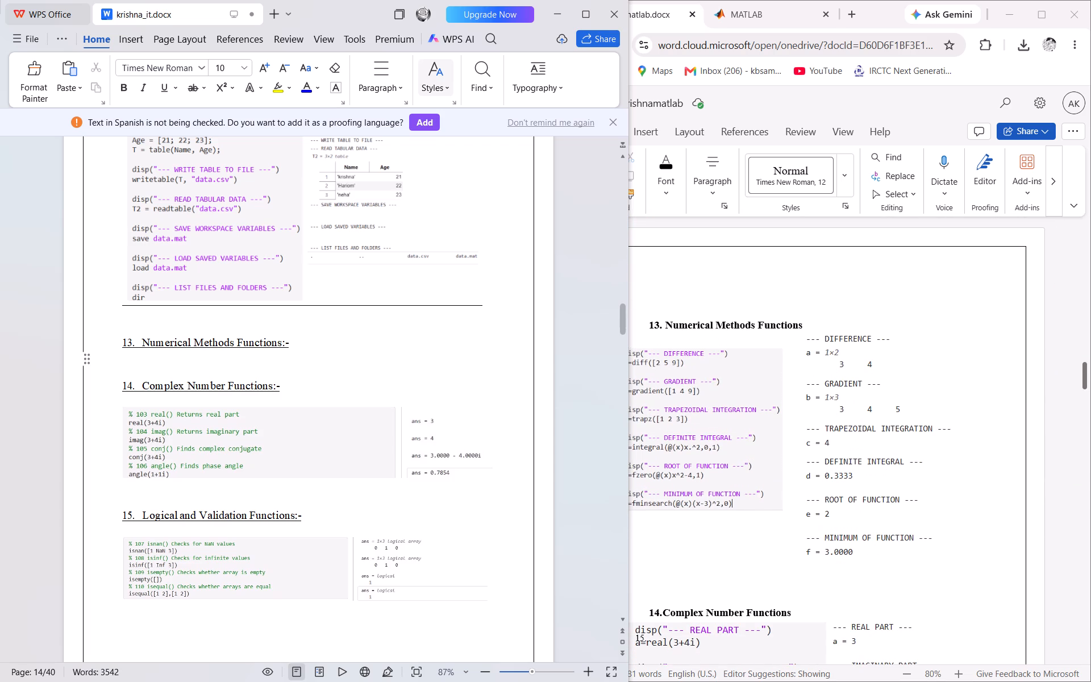
left_click(757, 605)
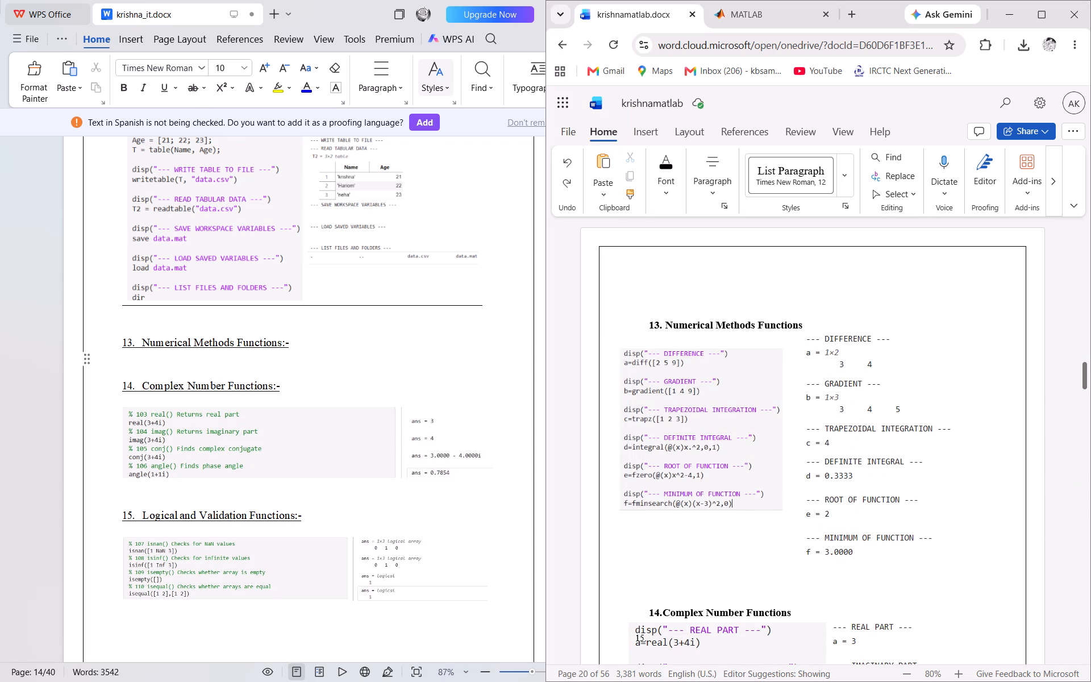
scroll(372, 576, "up", 1)
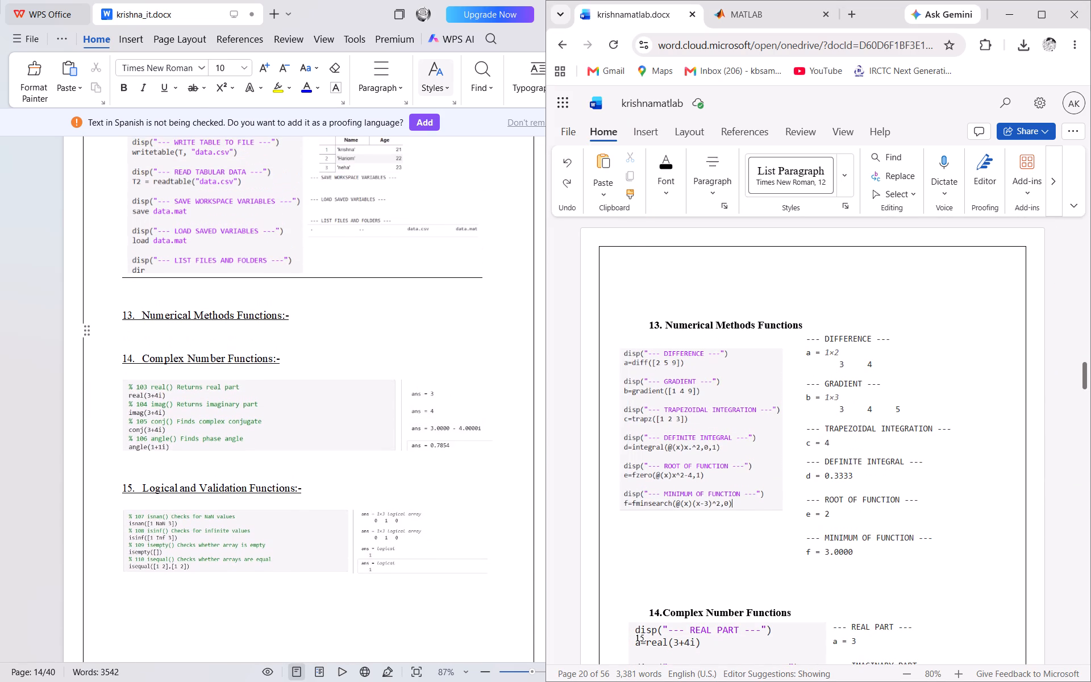
left_click(302, 307)
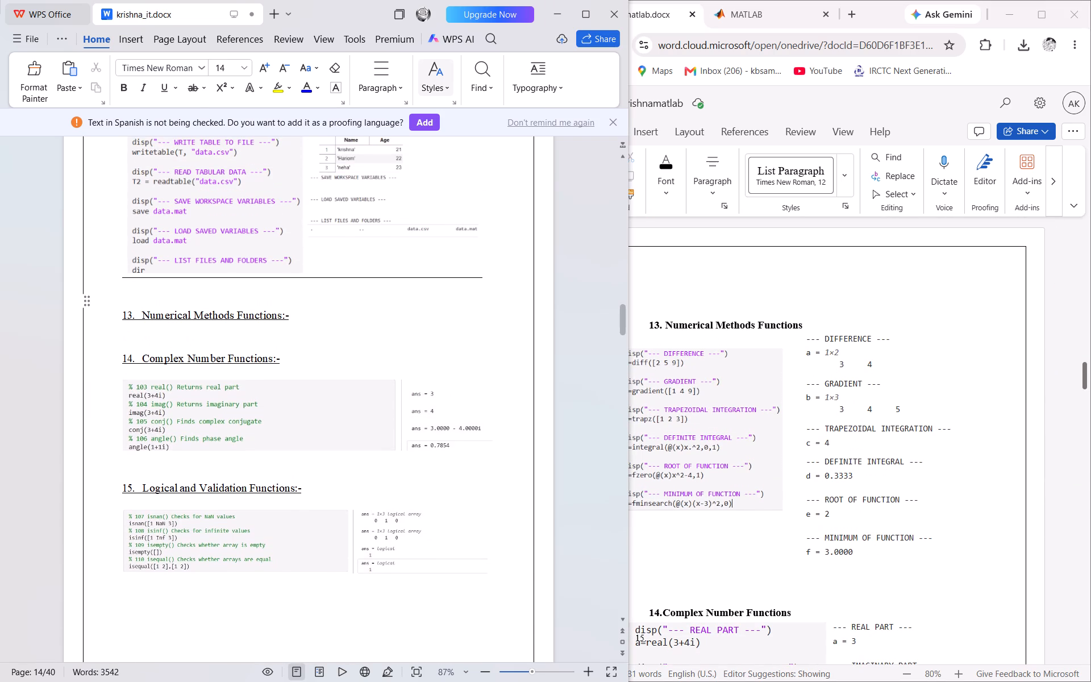
left_click(302, 315)
key("Return")
key("BackSpace")
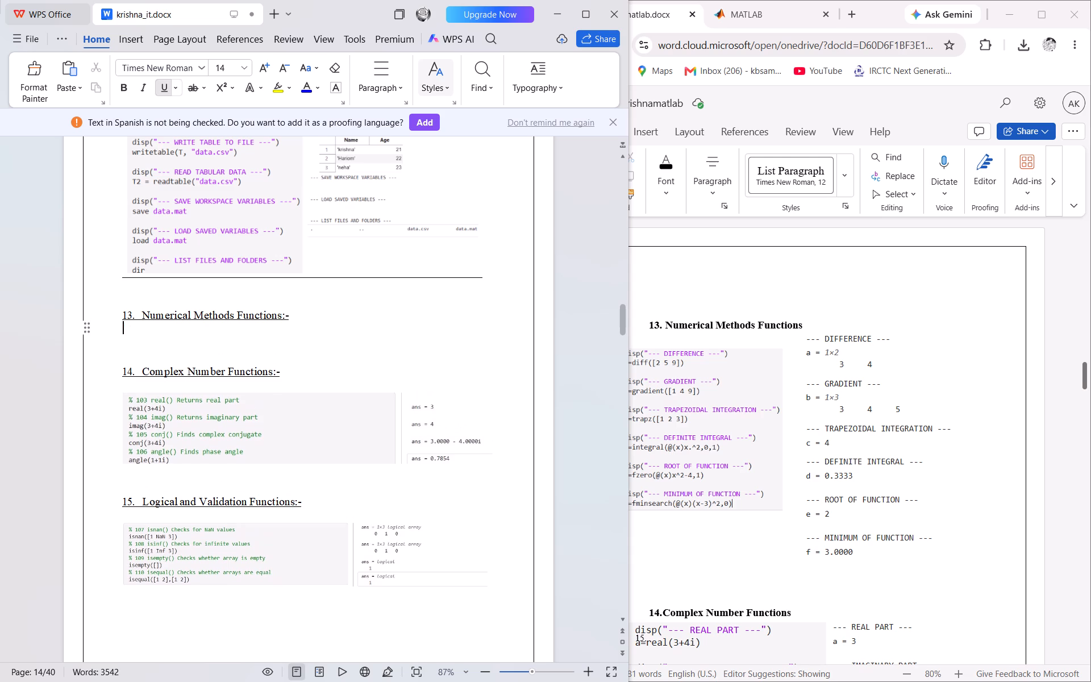
Capture the section 13 Numerical Methods Functions code and output from the krishnamatlab document as one screen snip.
left_click(669, 265)
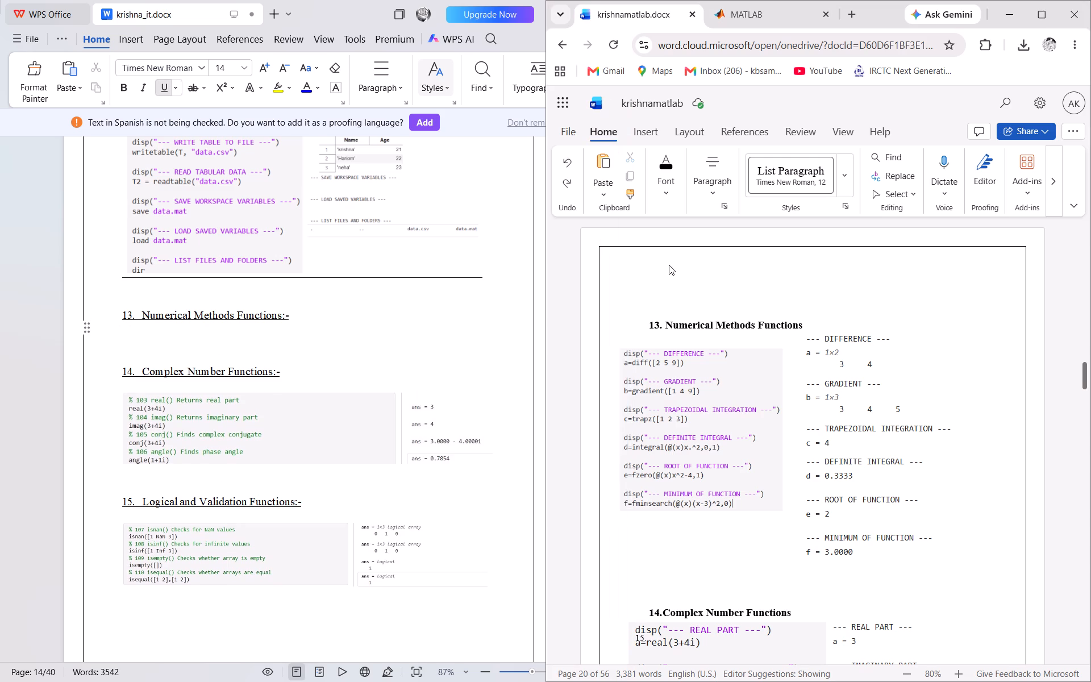
key("shift+super+s")
left_click_drag(617, 334, 943, 570)
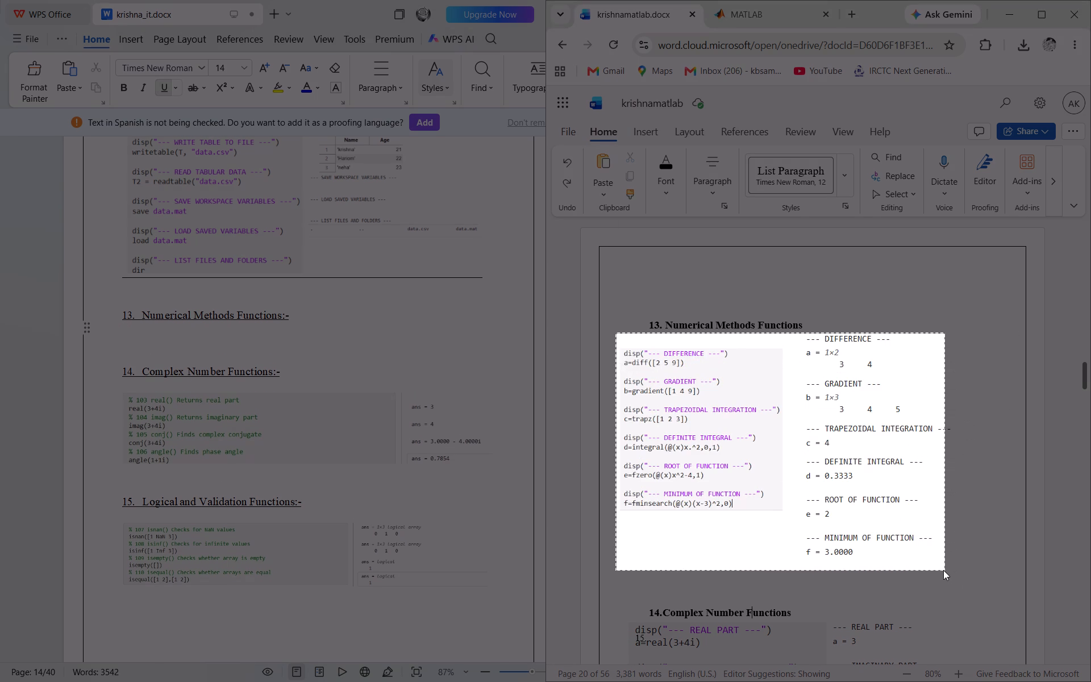
left_click_drag(943, 570, 956, 568)
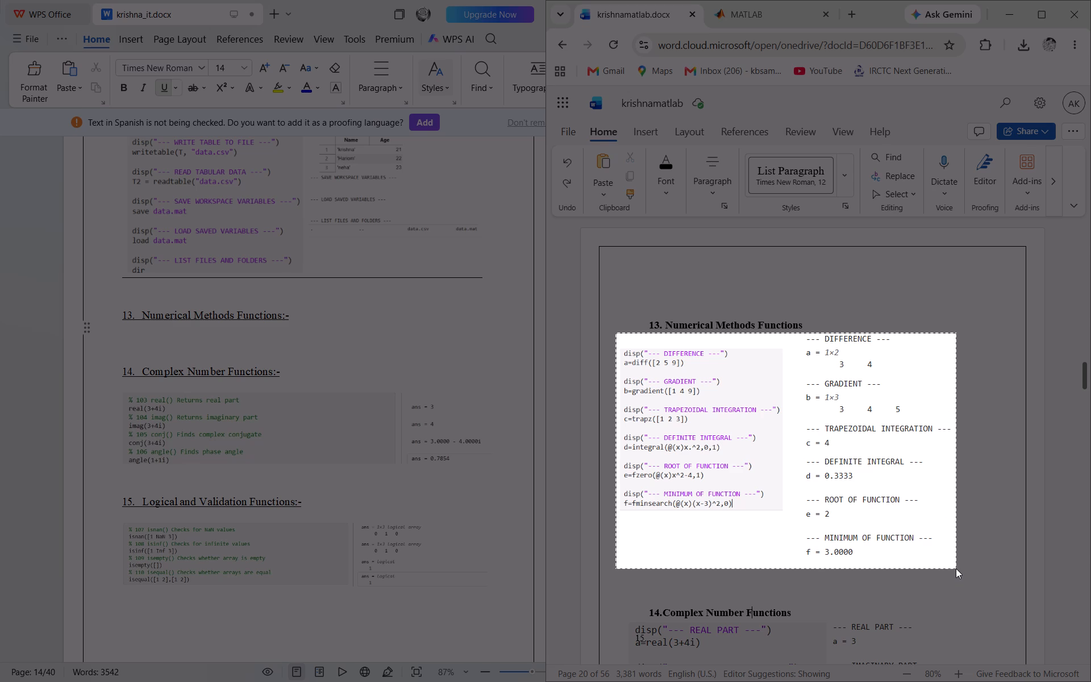
left_click_drag(956, 568, 956, 569)
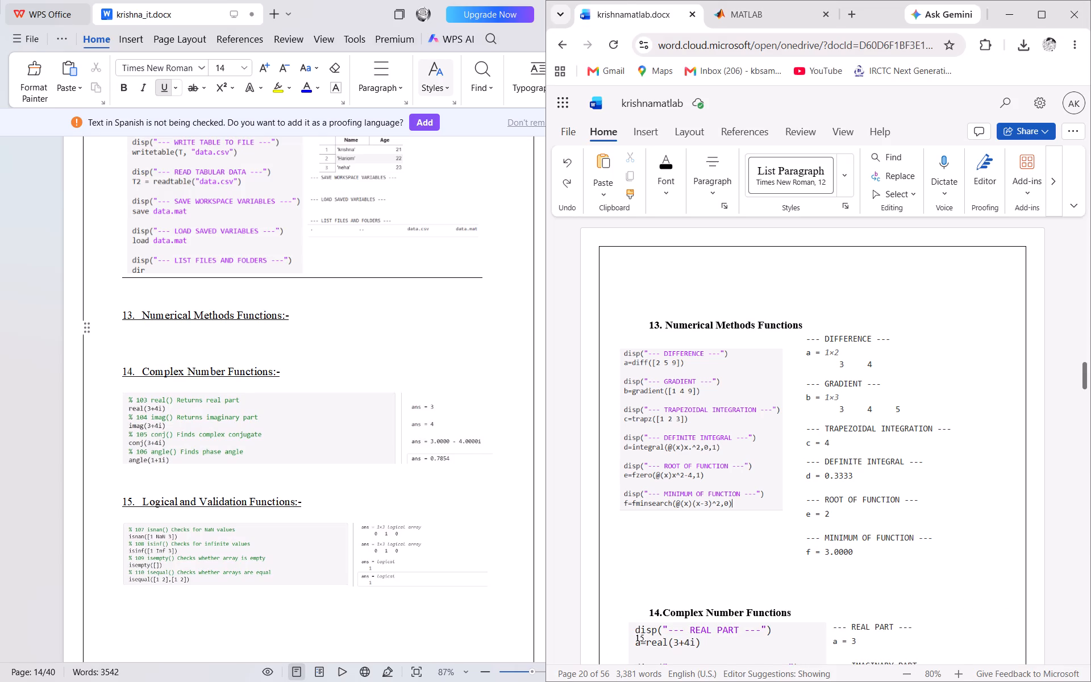
Paste the captured picture below the section 13 Numerical Methods Functions heading in krishna_it.docx.
left_click(153, 339)
key("ctrl+v")
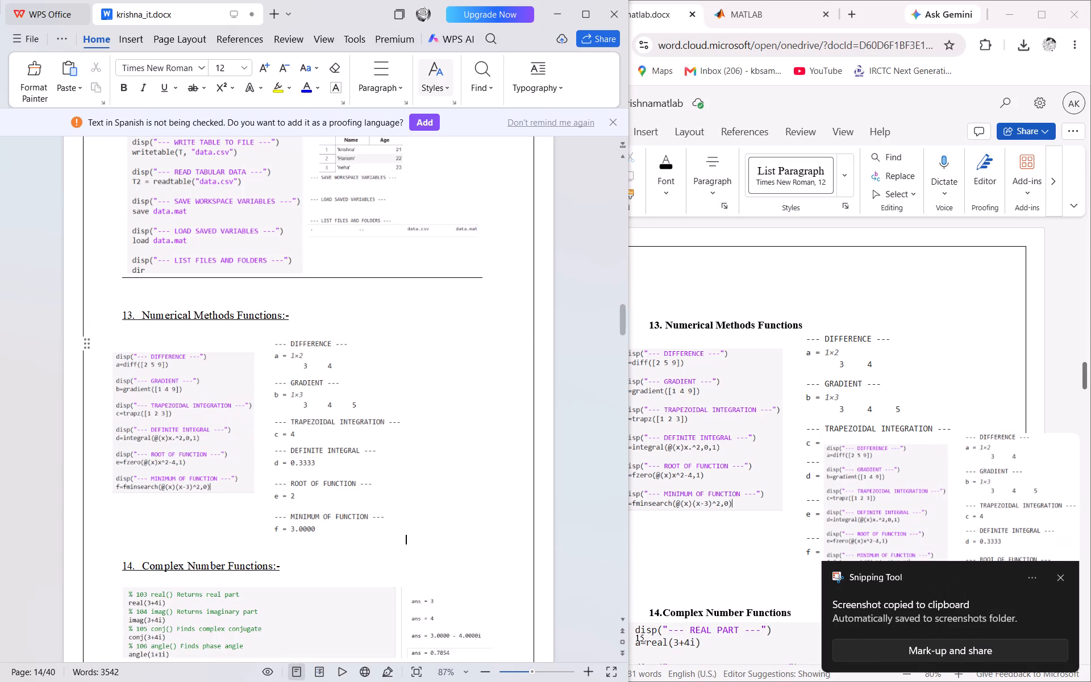
Delete the old code picture under the section 14 Complex Number Functions heading.
scroll(202, 465, "down", 5)
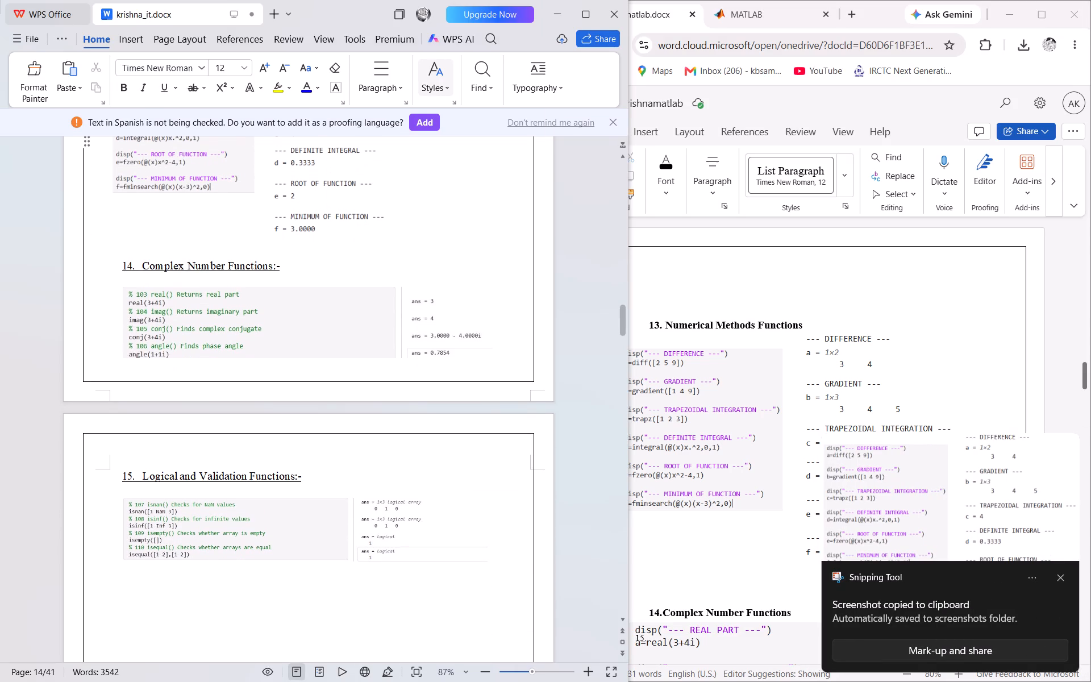
left_click(274, 339)
key("Delete")
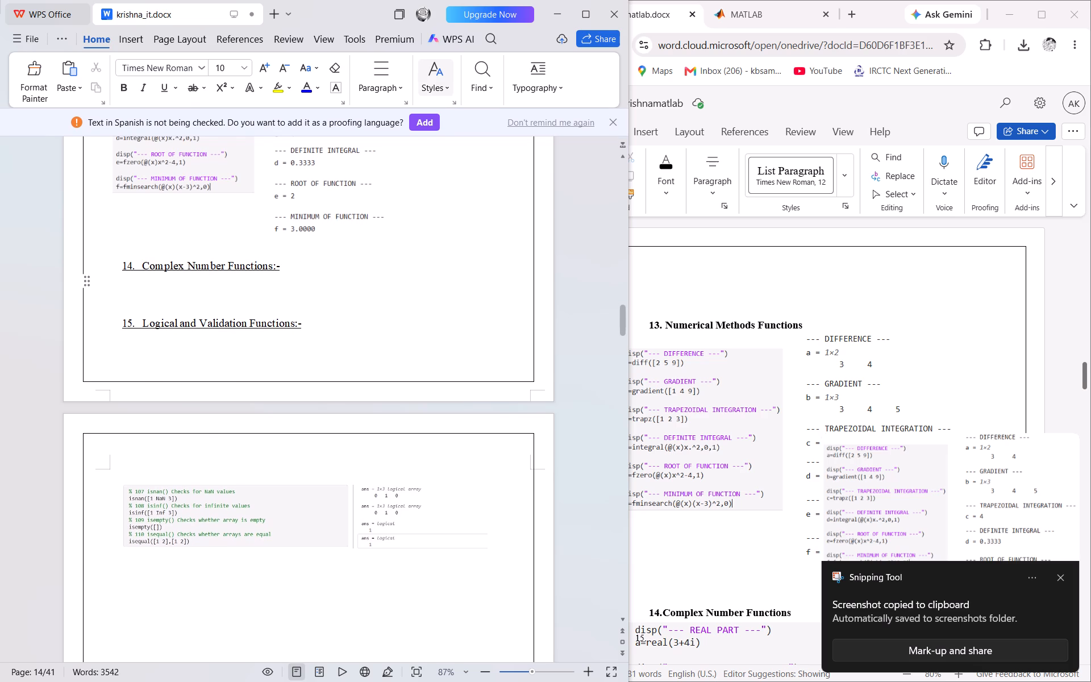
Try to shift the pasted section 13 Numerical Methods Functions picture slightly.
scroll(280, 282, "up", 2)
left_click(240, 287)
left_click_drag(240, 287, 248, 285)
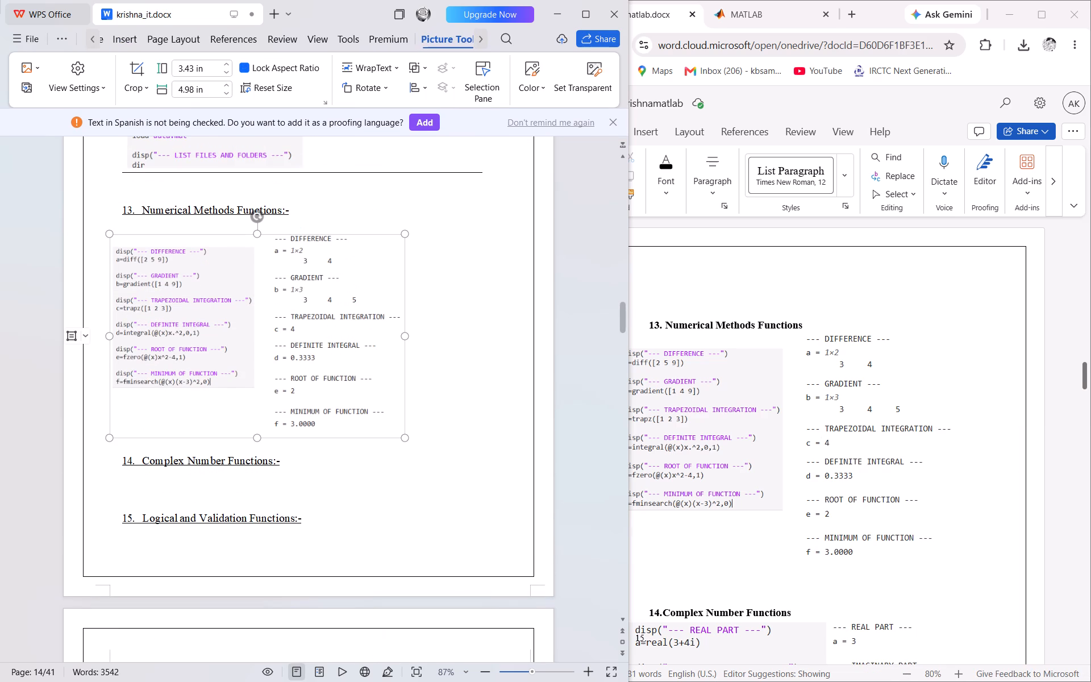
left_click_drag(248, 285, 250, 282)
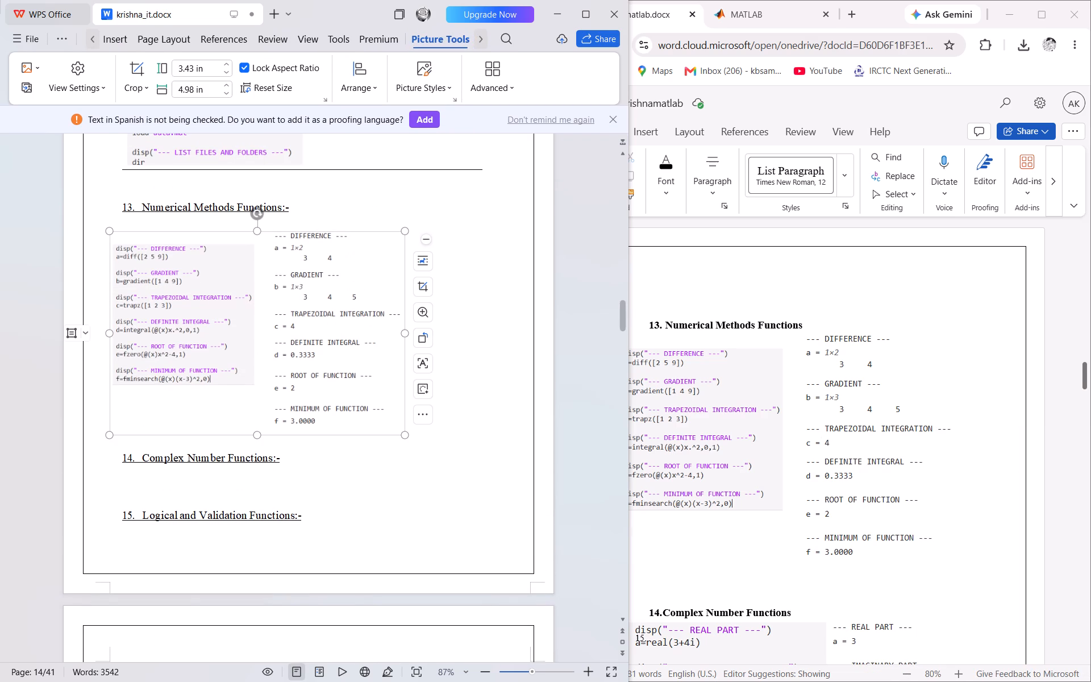
Add a blank unnumbered line below the section 14 Complex Number Functions heading.
left_click(118, 458)
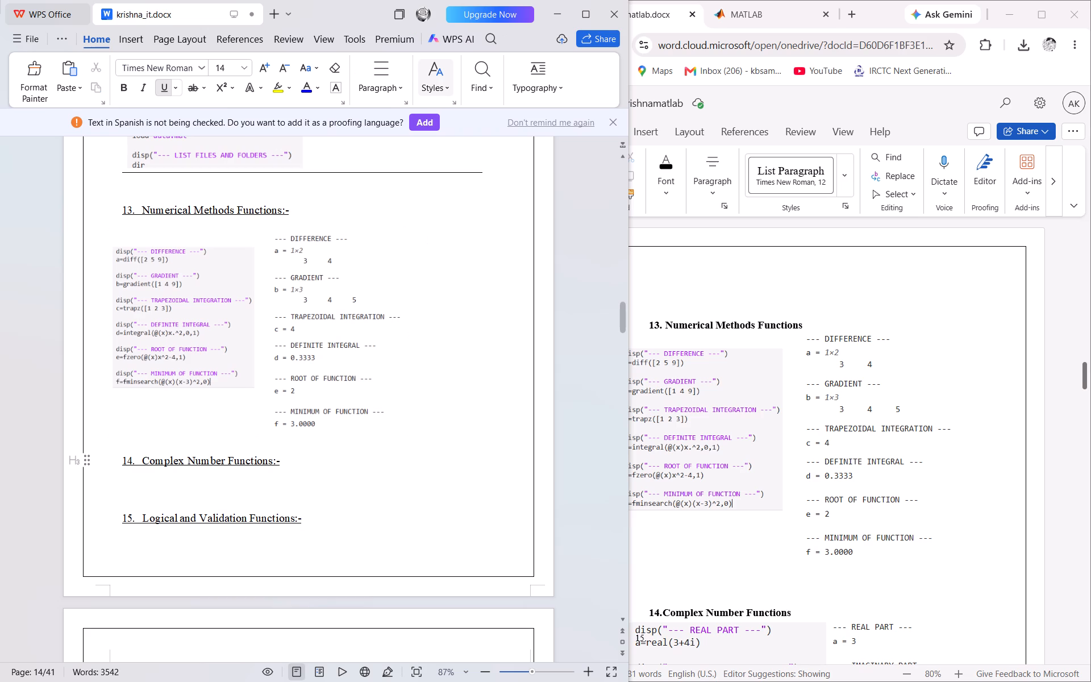
left_click(290, 465)
key("Return")
key("BackSpace")
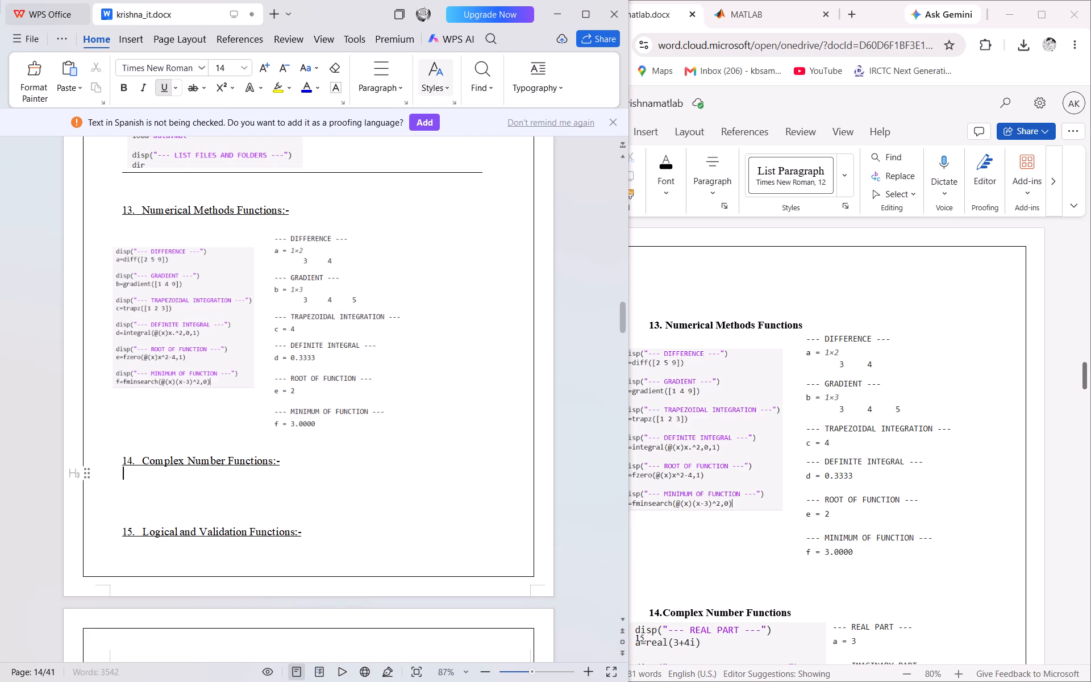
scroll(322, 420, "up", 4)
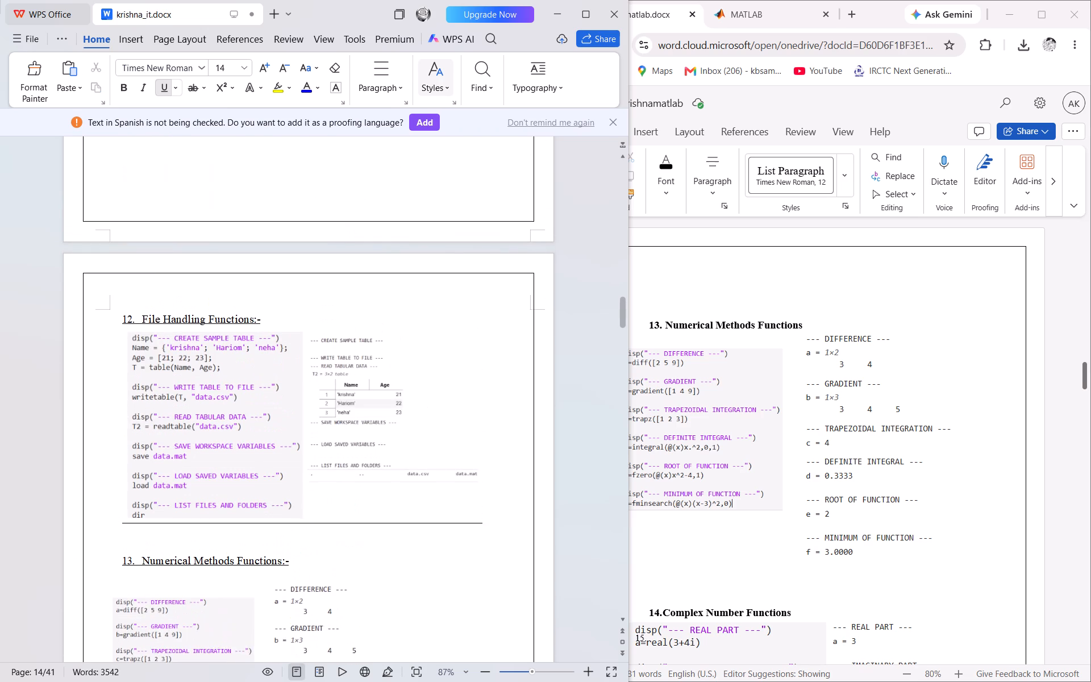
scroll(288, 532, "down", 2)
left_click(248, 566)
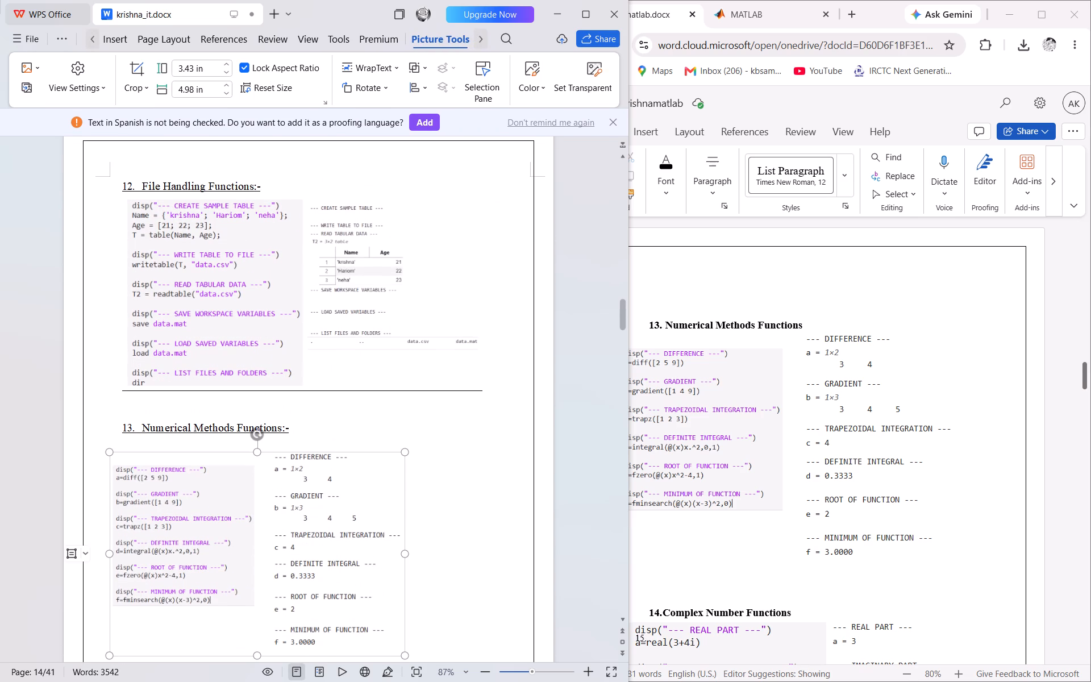
Locate the complete section 14 Complex Number Functions code and output in the krishnamatlab document.
scroll(789, 497, "down", 5)
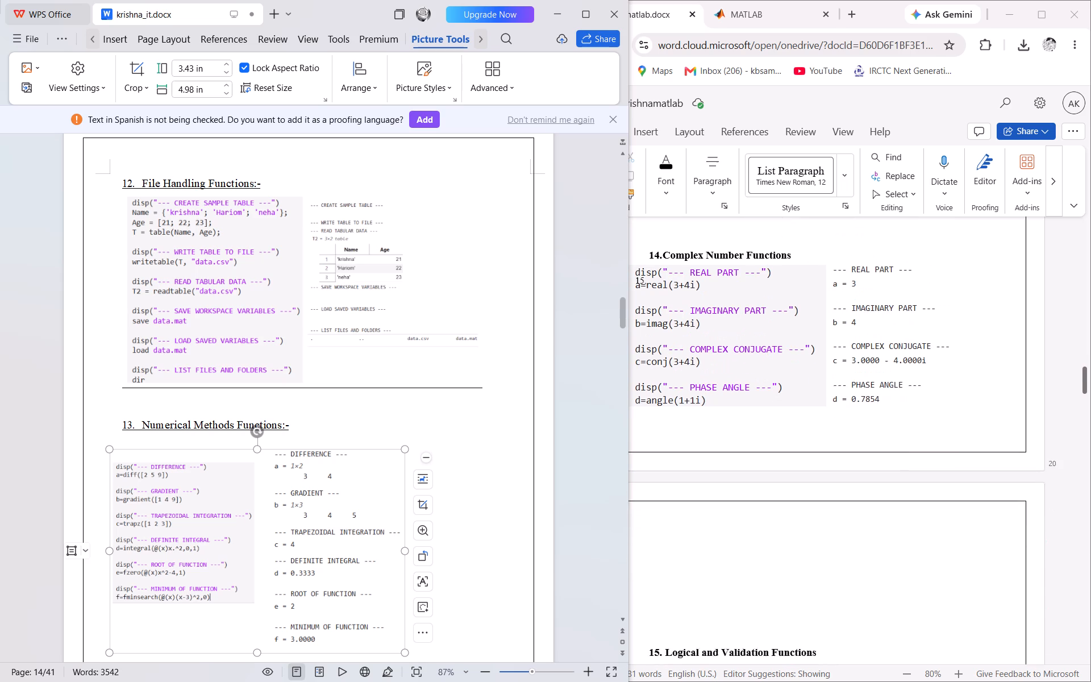
scroll(789, 497, "down", 1)
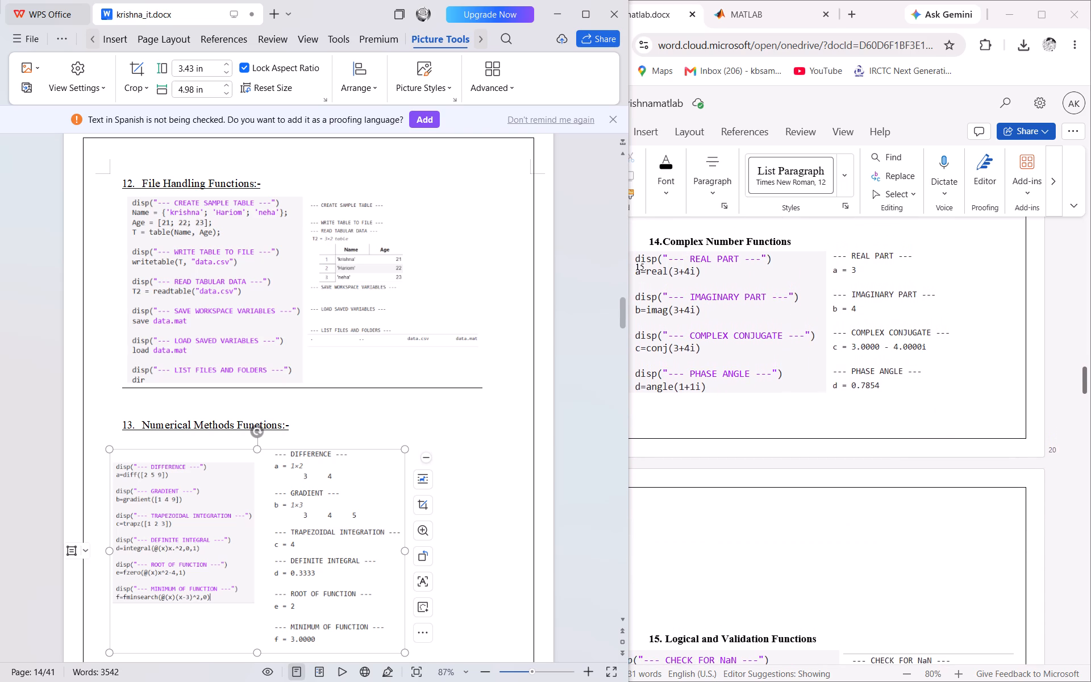
scroll(789, 497, "down", 1)
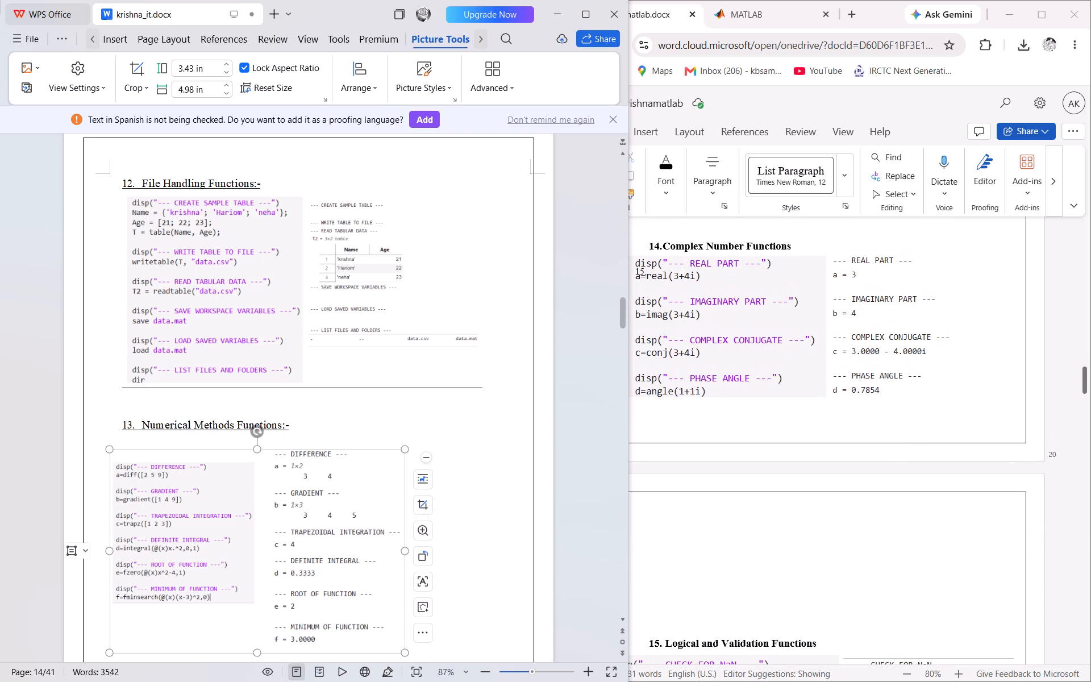
scroll(789, 497, "down", 1)
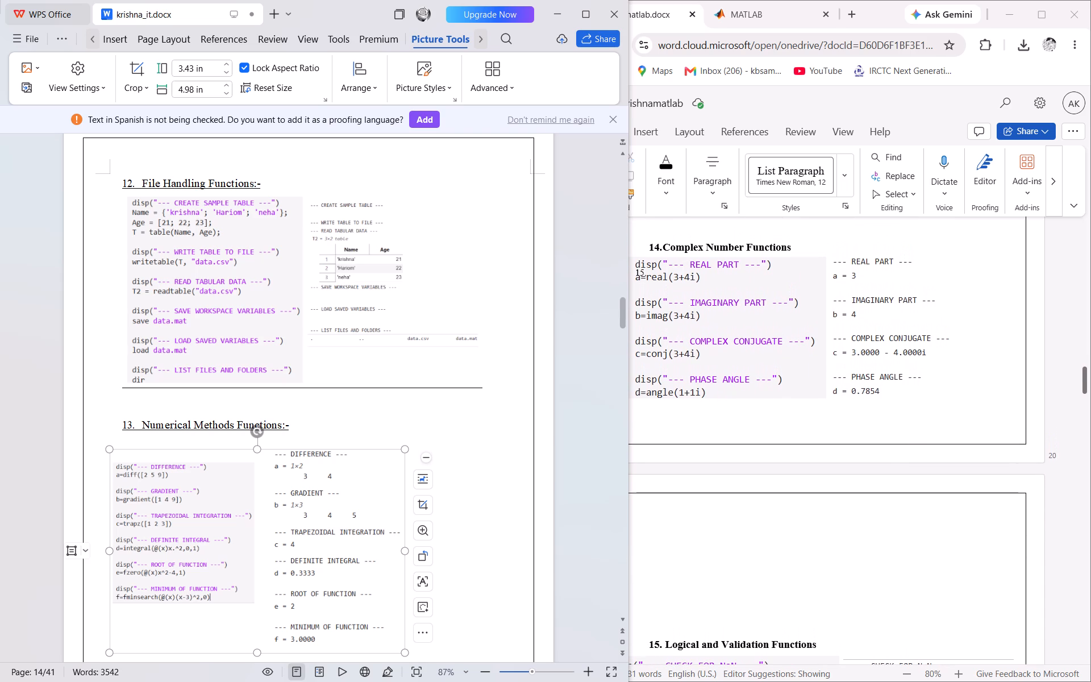
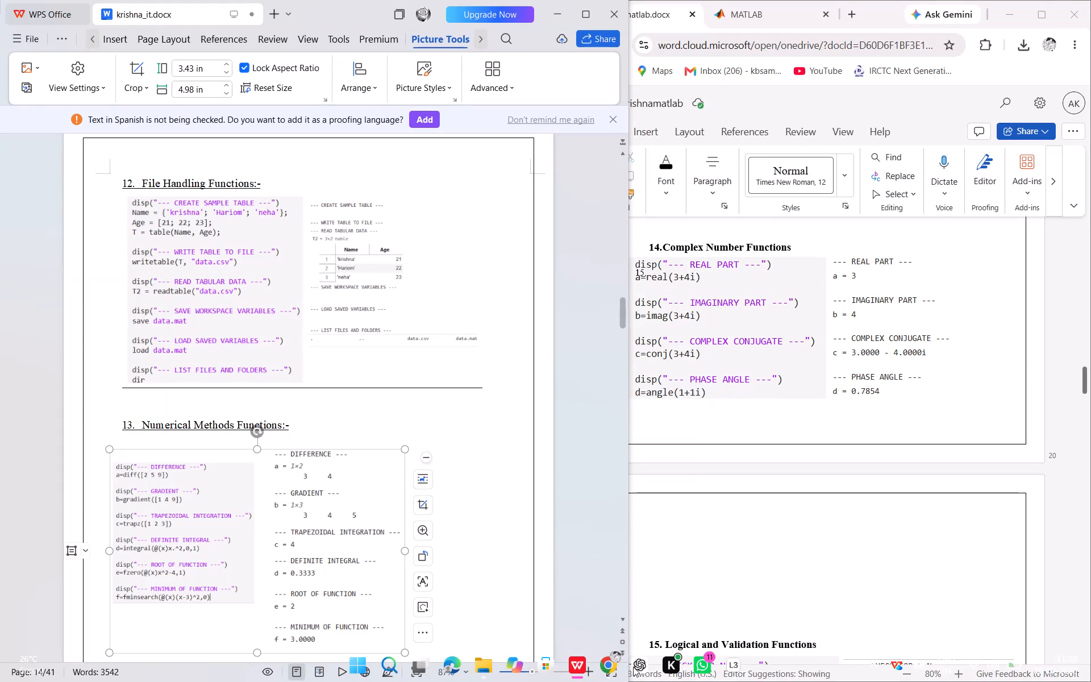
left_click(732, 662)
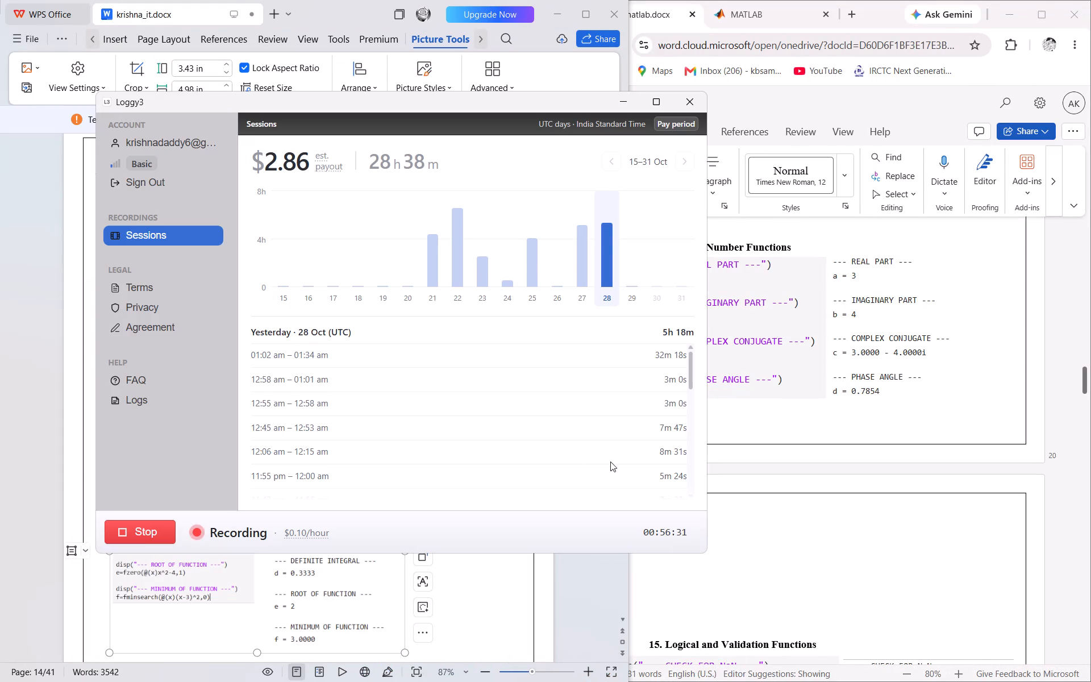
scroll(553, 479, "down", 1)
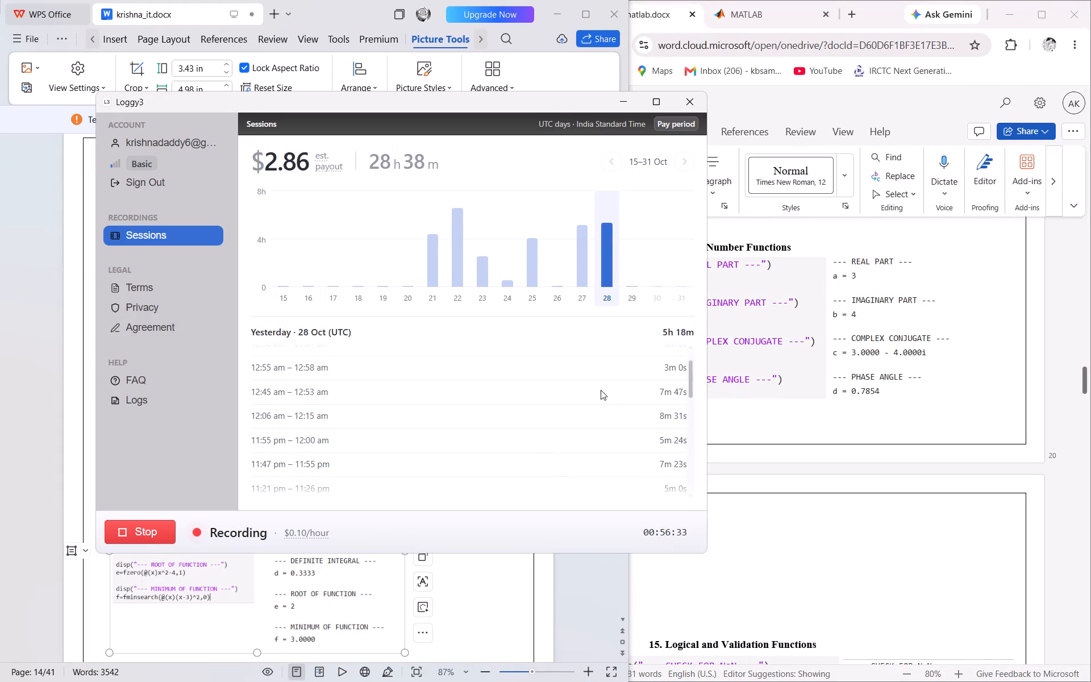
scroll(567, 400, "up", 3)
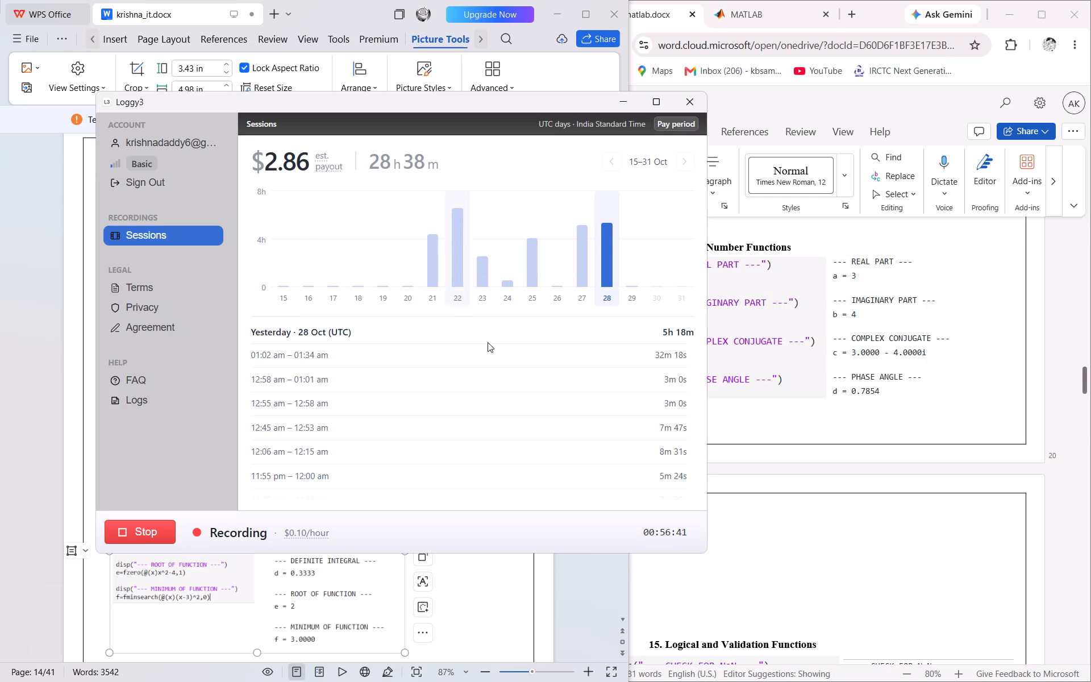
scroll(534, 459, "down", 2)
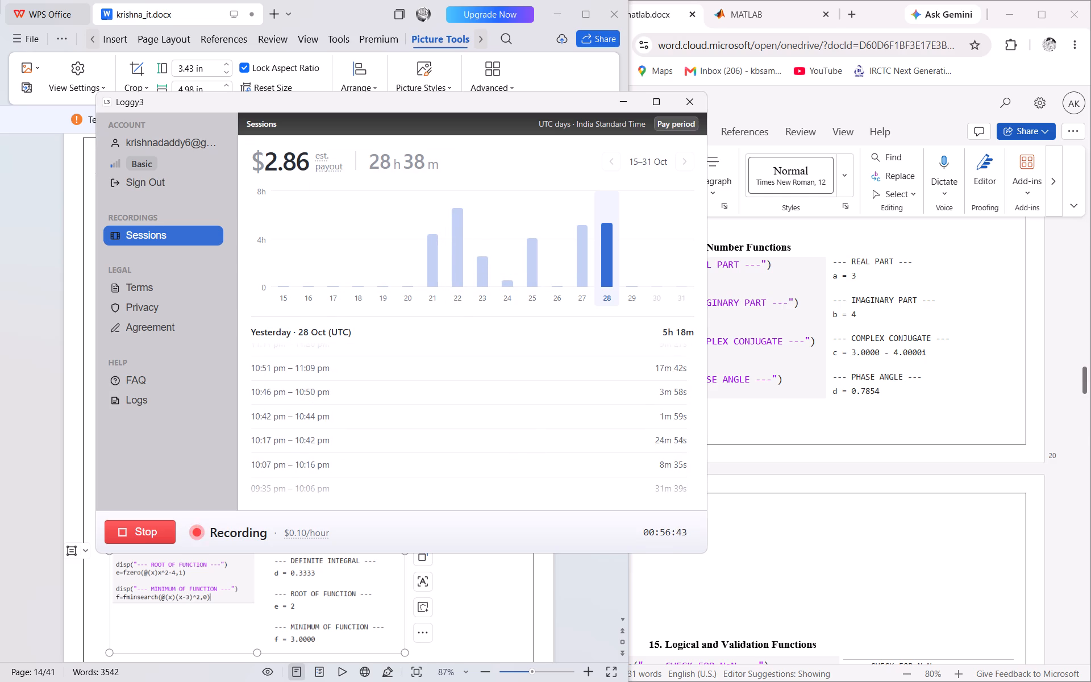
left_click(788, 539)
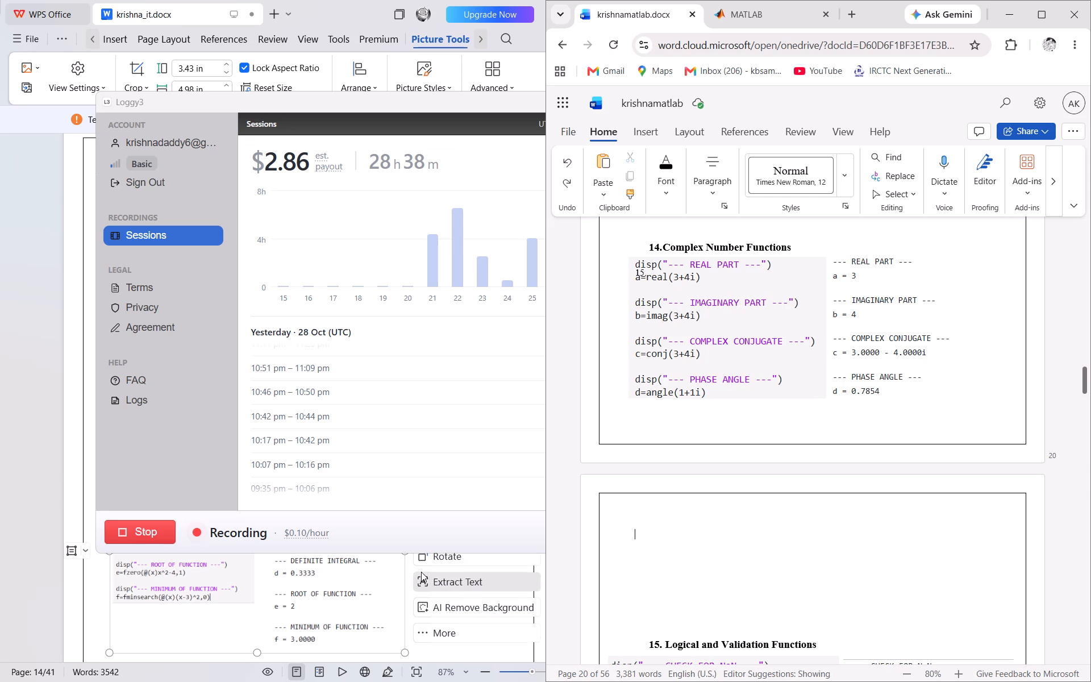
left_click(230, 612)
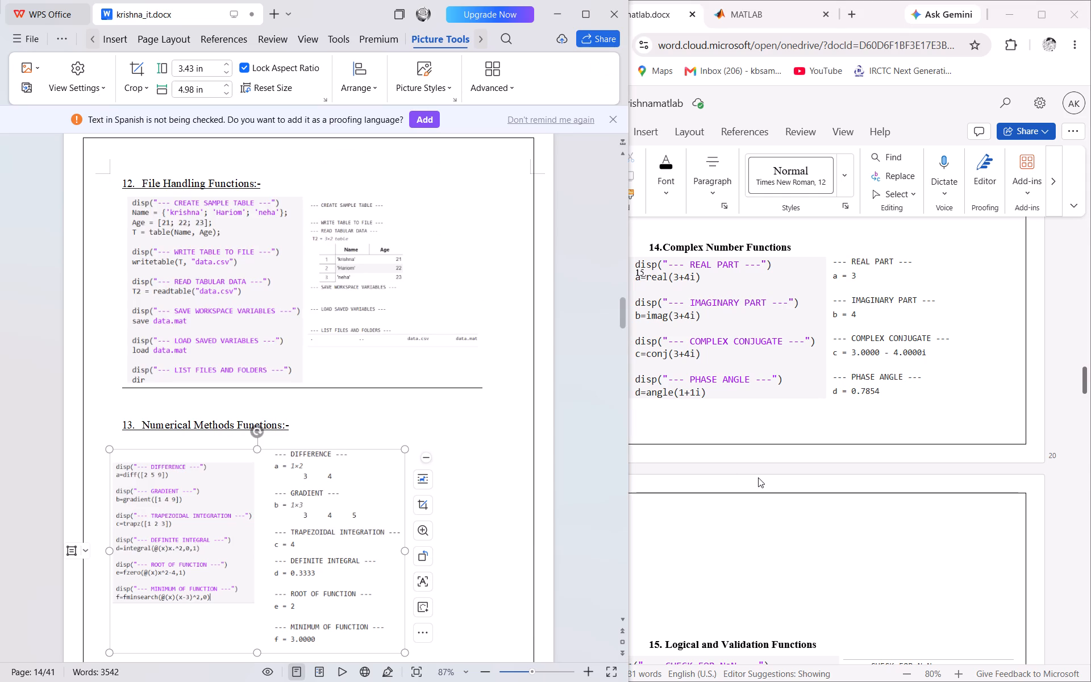
Add a blank unnumbered line directly below the section 14 Complex Number Functions heading in the krishna_it report.
scroll(758, 477, "up", 2)
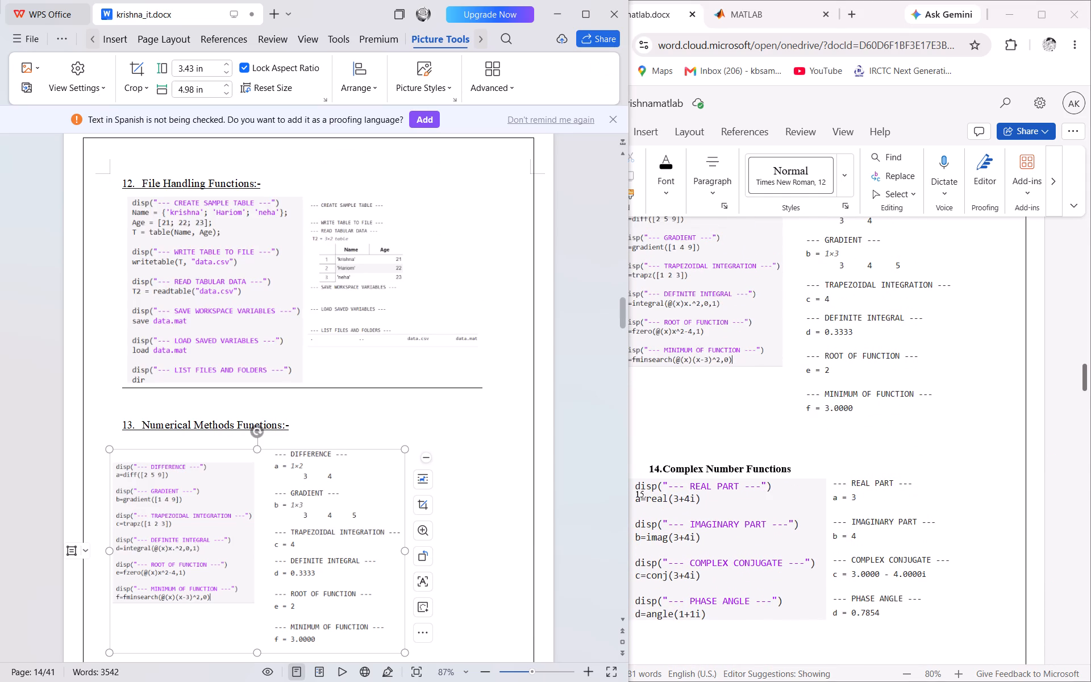
scroll(468, 392, "up", 1)
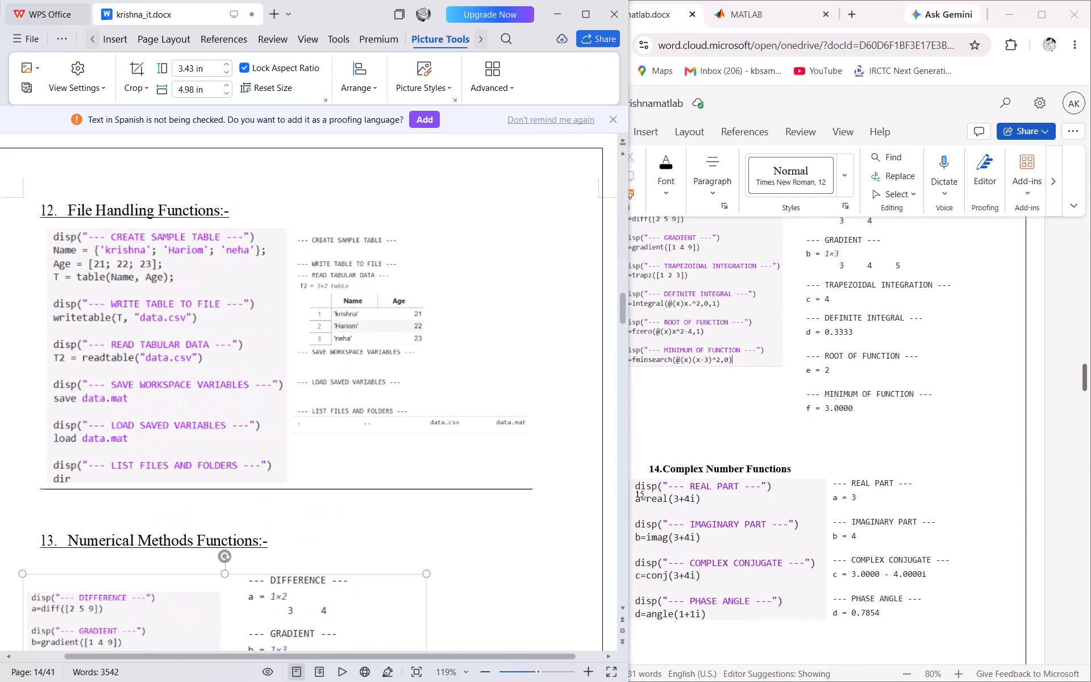
scroll(251, 319, "down", 1)
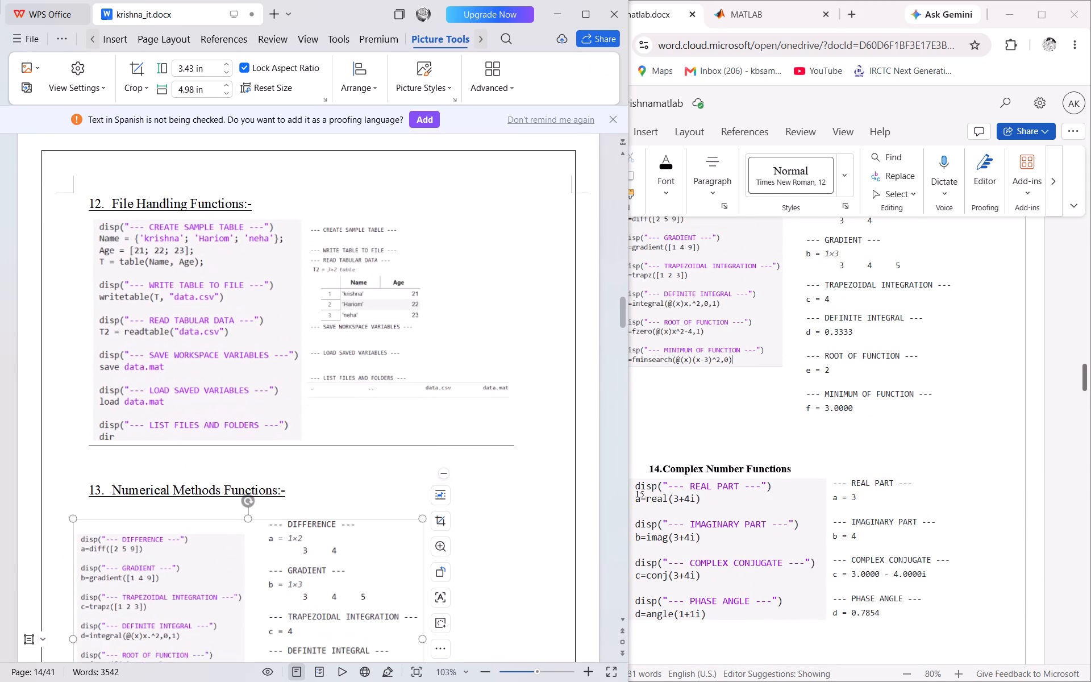
scroll(251, 319, "down", 3)
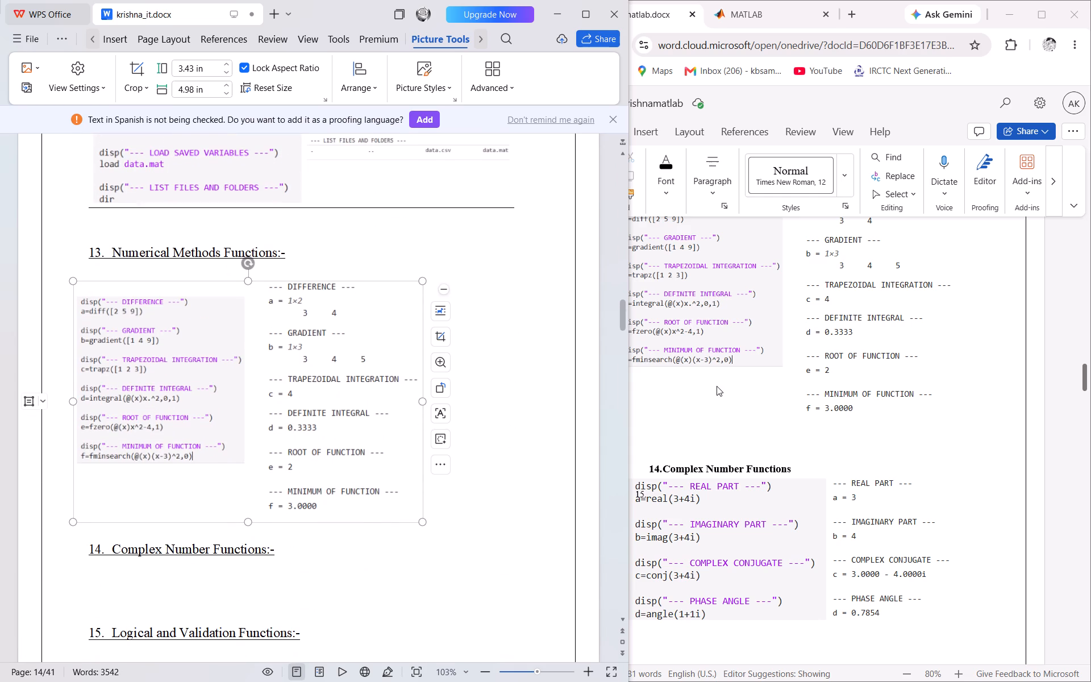
left_click(284, 551)
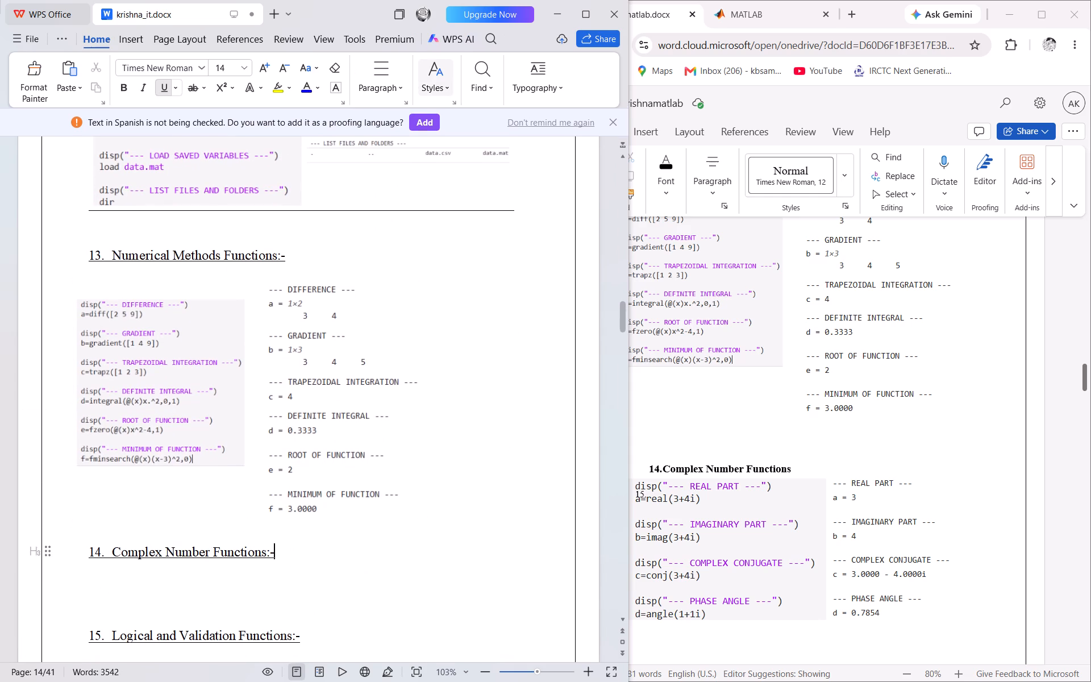
key("Return")
key("BackSpace")
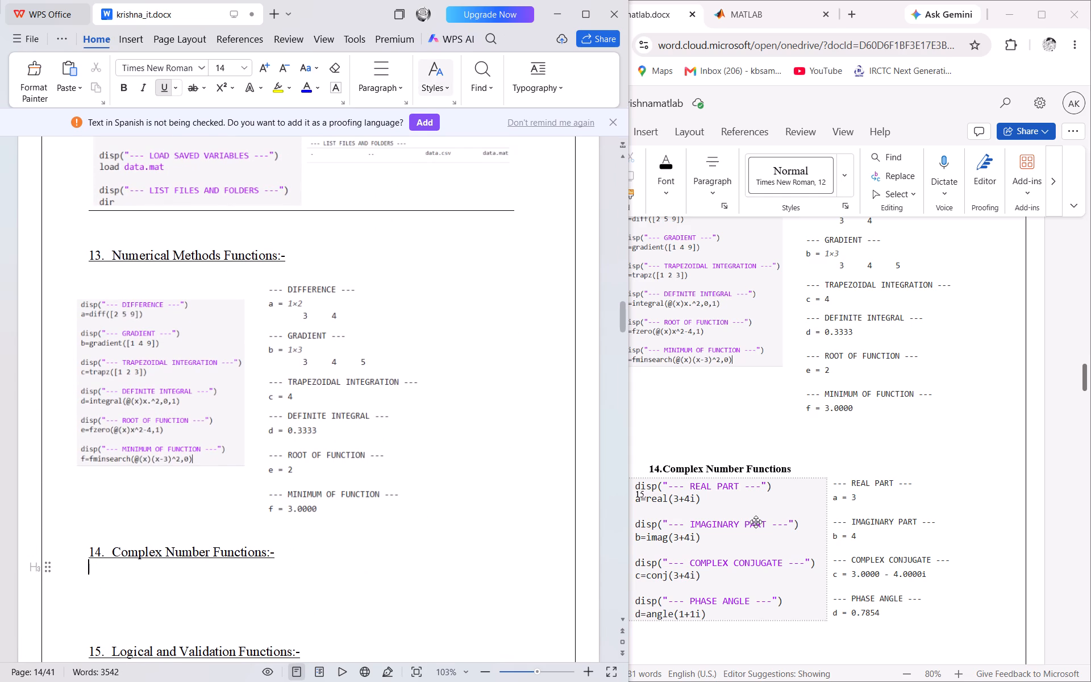
Delete the stray list number 15 overlapping the section 14 code picture in the krishnamatlab document.
scroll(756, 522, "down", 3)
left_click(739, 555)
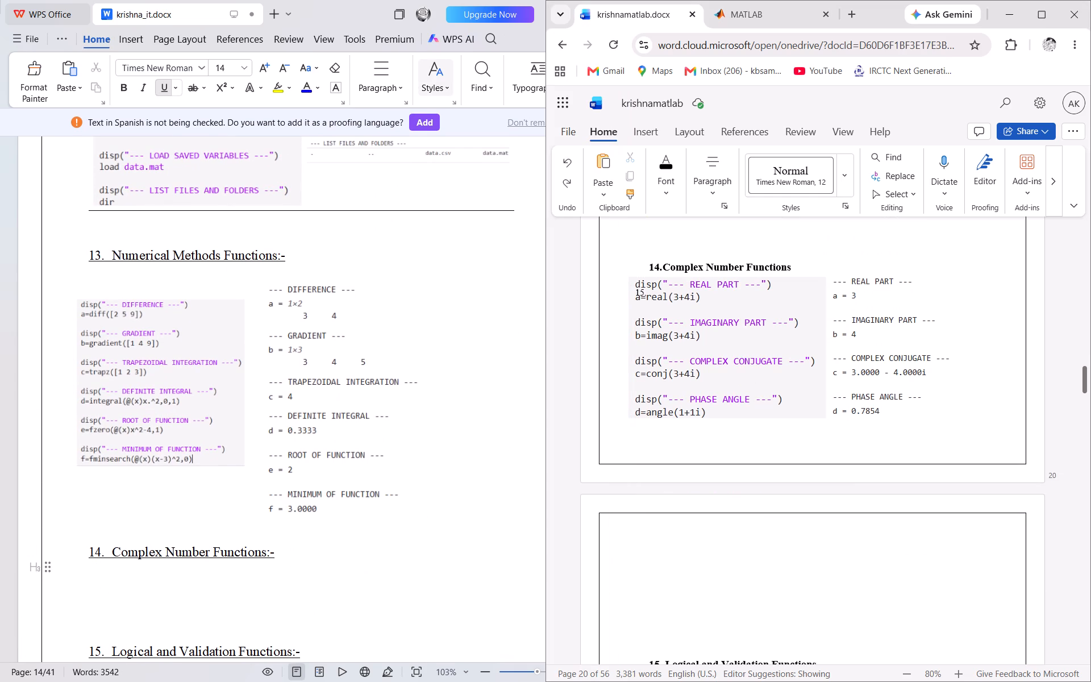
left_click(644, 292)
key("BackSpace")
key("BackSpace")
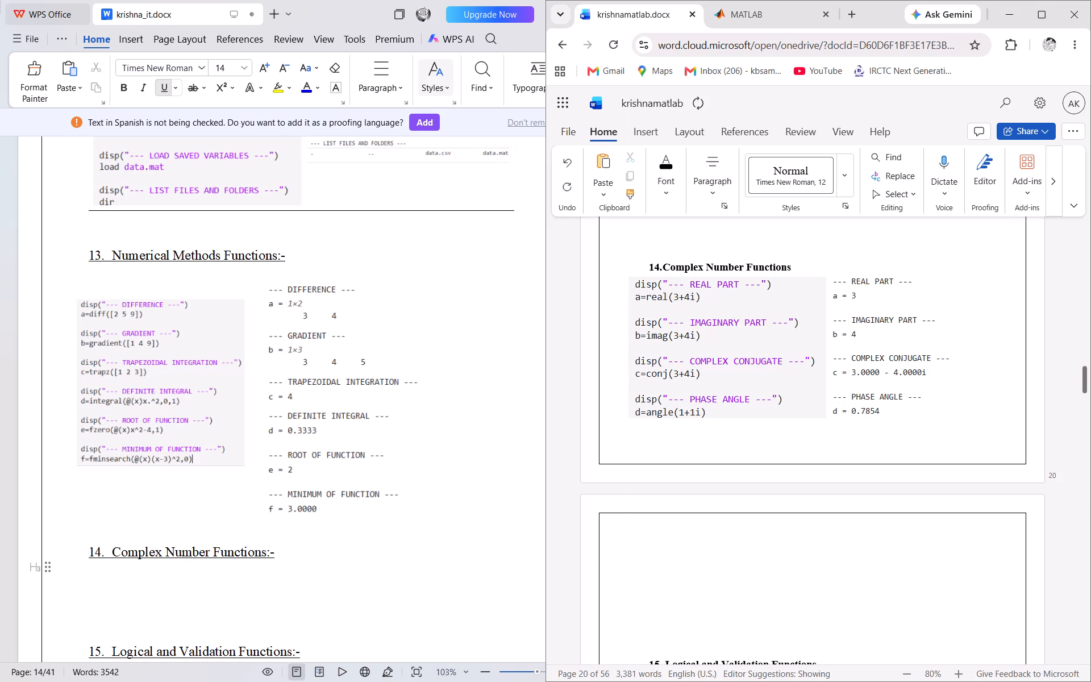
Capture the section 14 Complex Number Functions code and output from krishnamatlab and paste it below the matching heading in the krishna_it report.
left_click(657, 562)
key("shift+super+s")
left_click_drag(624, 274, 953, 406)
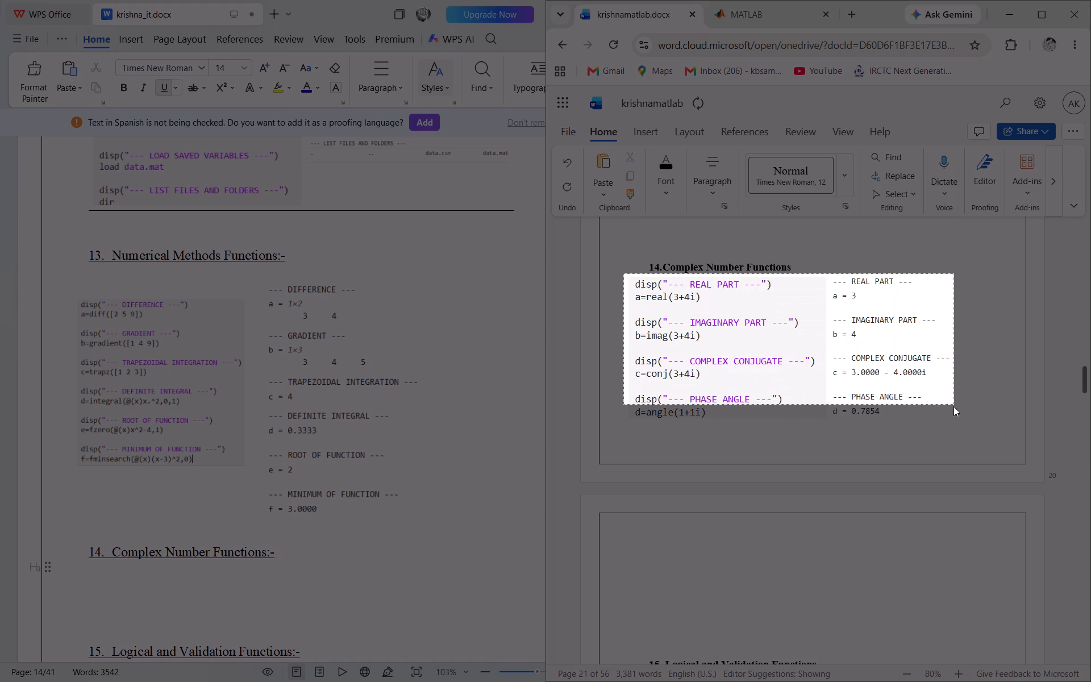
left_click_drag(953, 406, 973, 426)
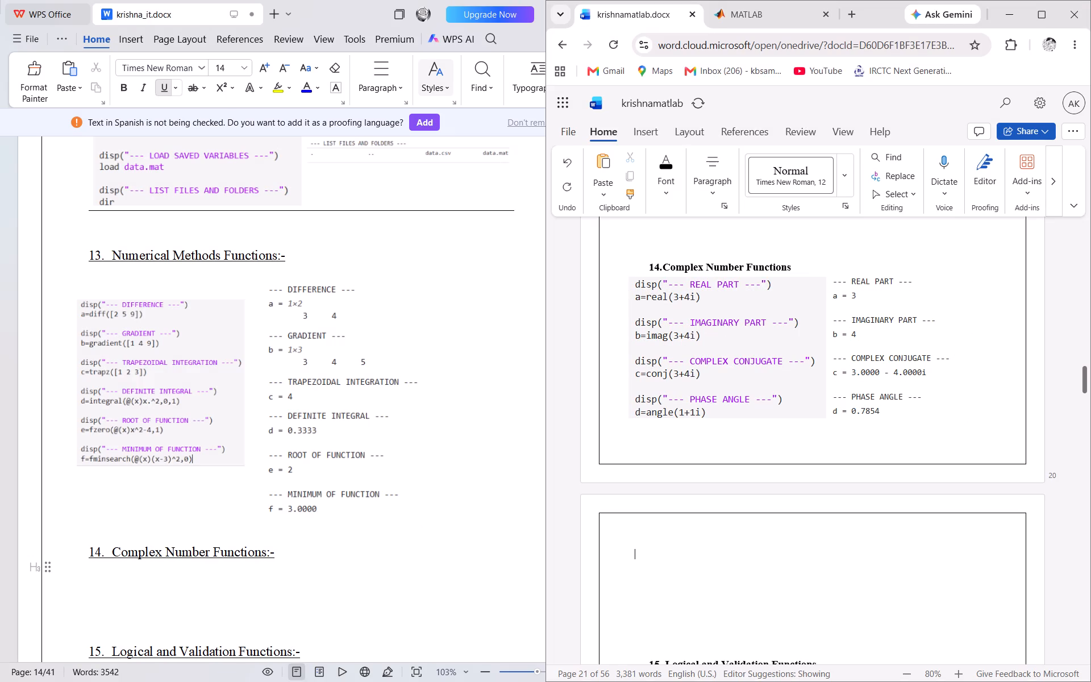
left_click(102, 572)
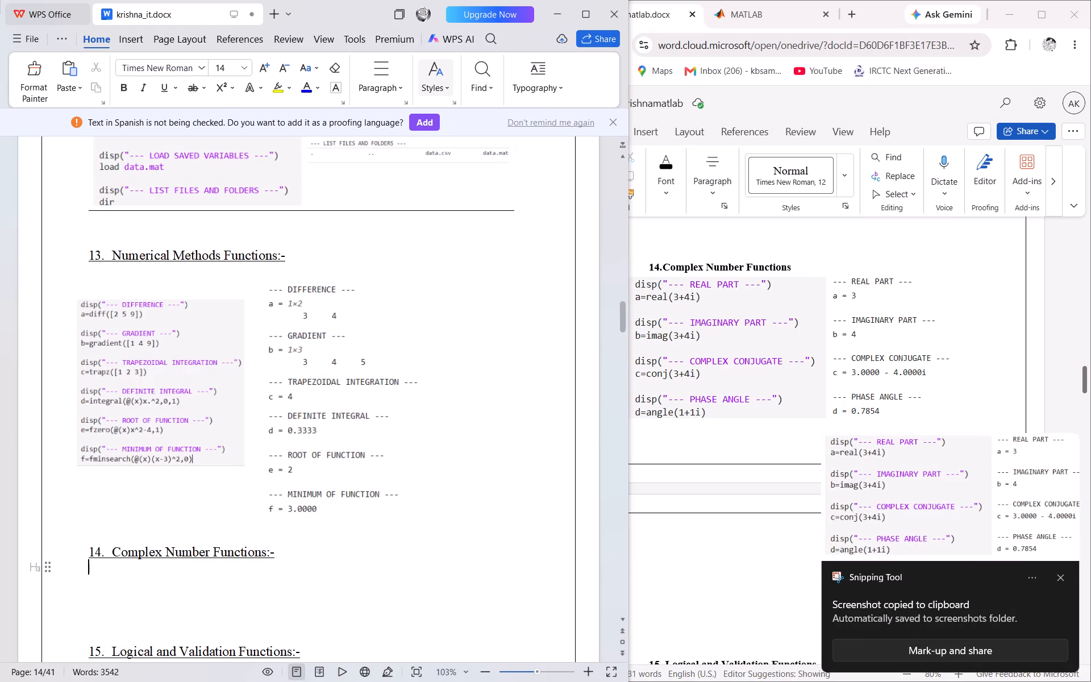
key("ctrl+v")
Insert blank unnumbered lines before the Complex Number Functions heading to push it onto the next page with its picture.
scroll(189, 410, "up", 3)
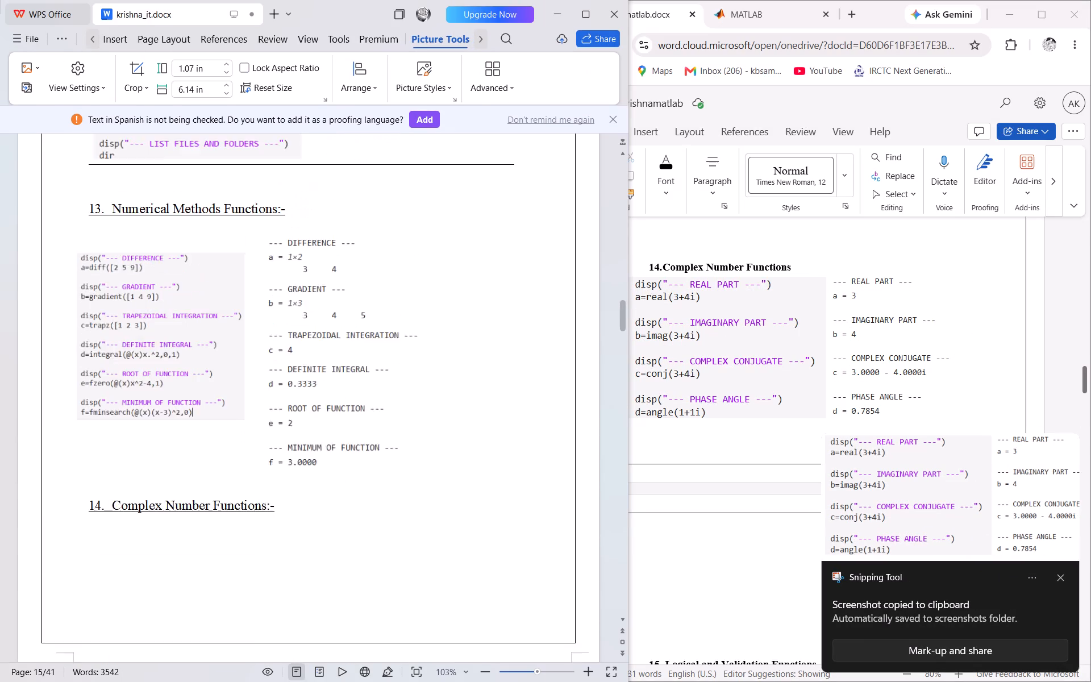
scroll(189, 410, "up", 2)
scroll(189, 410, "down", 2)
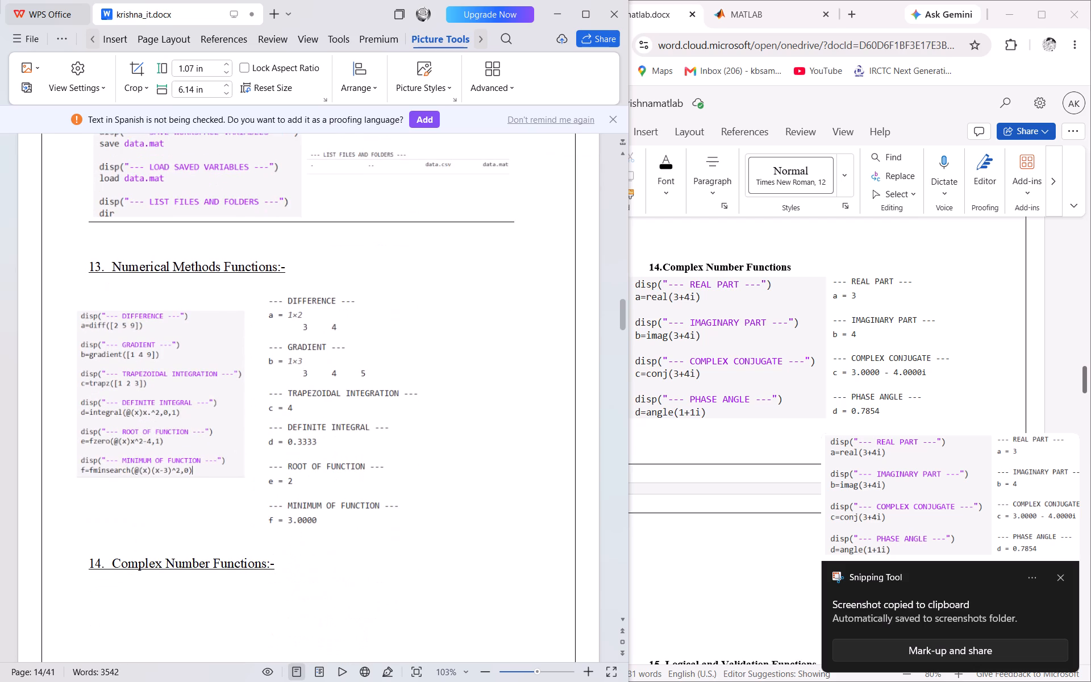
left_click(81, 562)
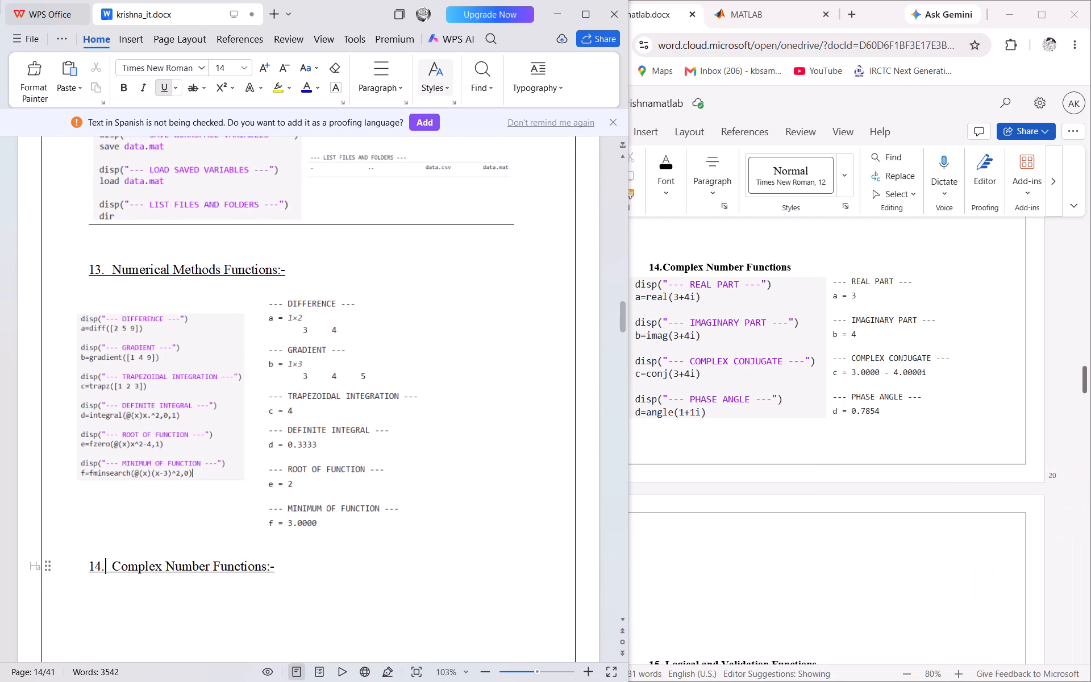
key("Return")
key("Return")
key("Return")
key("Return")
key("BackSpace")
key("BackSpace")
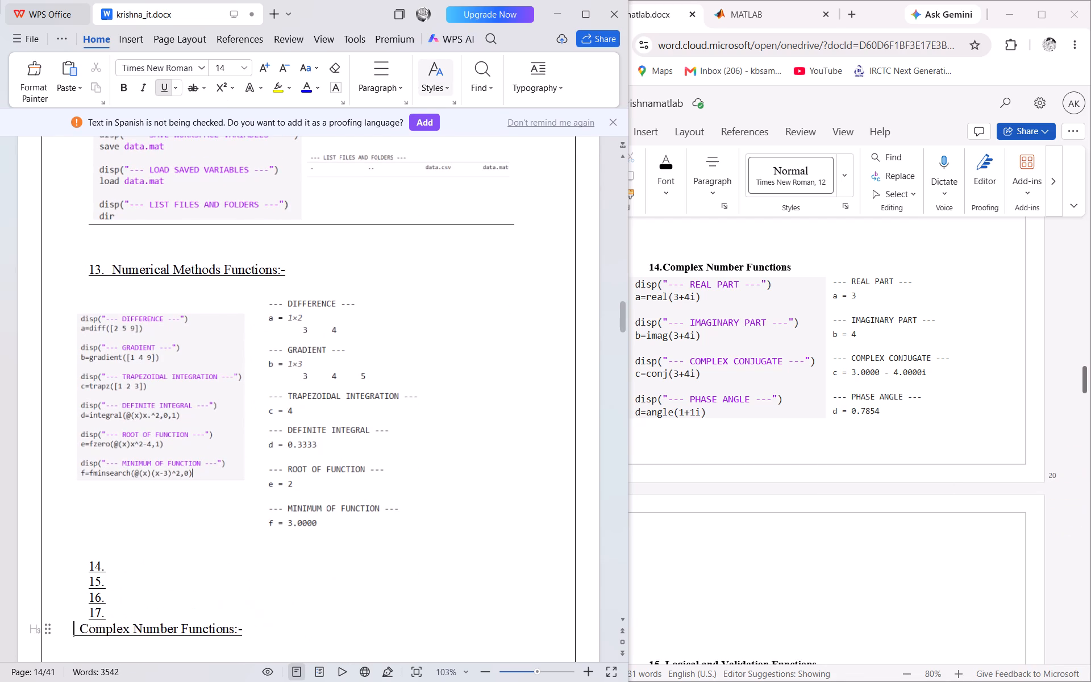
key("BackSpace")
key("BackSpace")
key("BackSpace")
key("BackSpace")
key("Return")
key("Return")
key("Return")
key("Return")
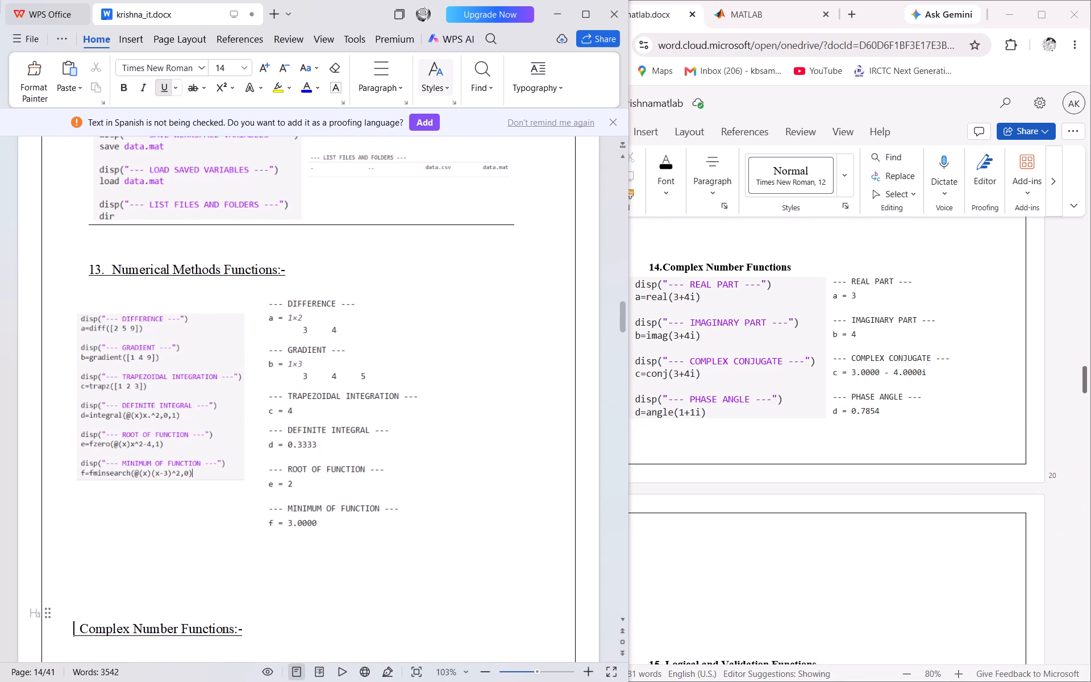
key("Return")
scroll(81, 562, "down", 3)
key("Return")
key("Return")
key("Return")
key("Return")
key("Return")
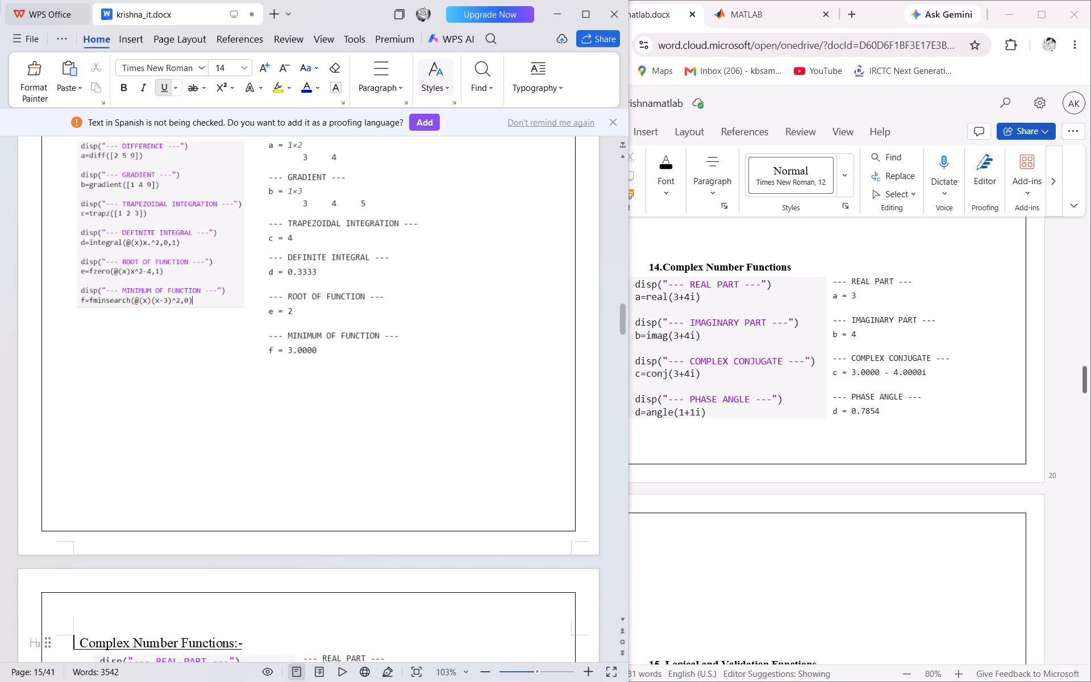
Number the Complex Number Functions heading as 14.
scroll(81, 562, "down", 1)
type("14.")
key("Right")
key("BackSpace")
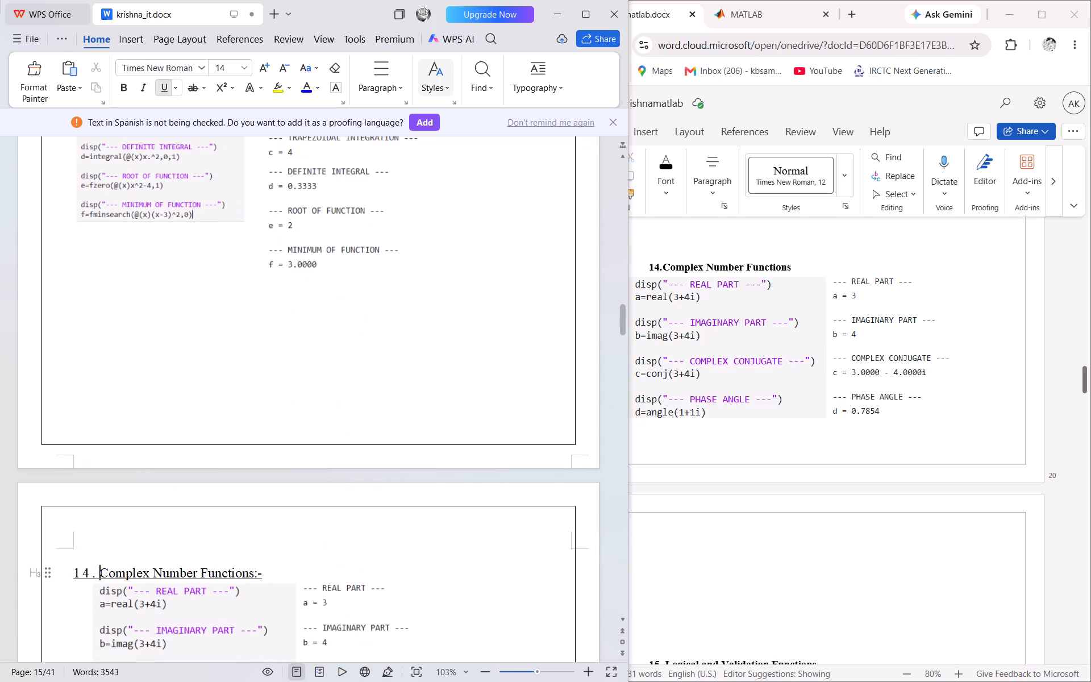
key("BackSpace")
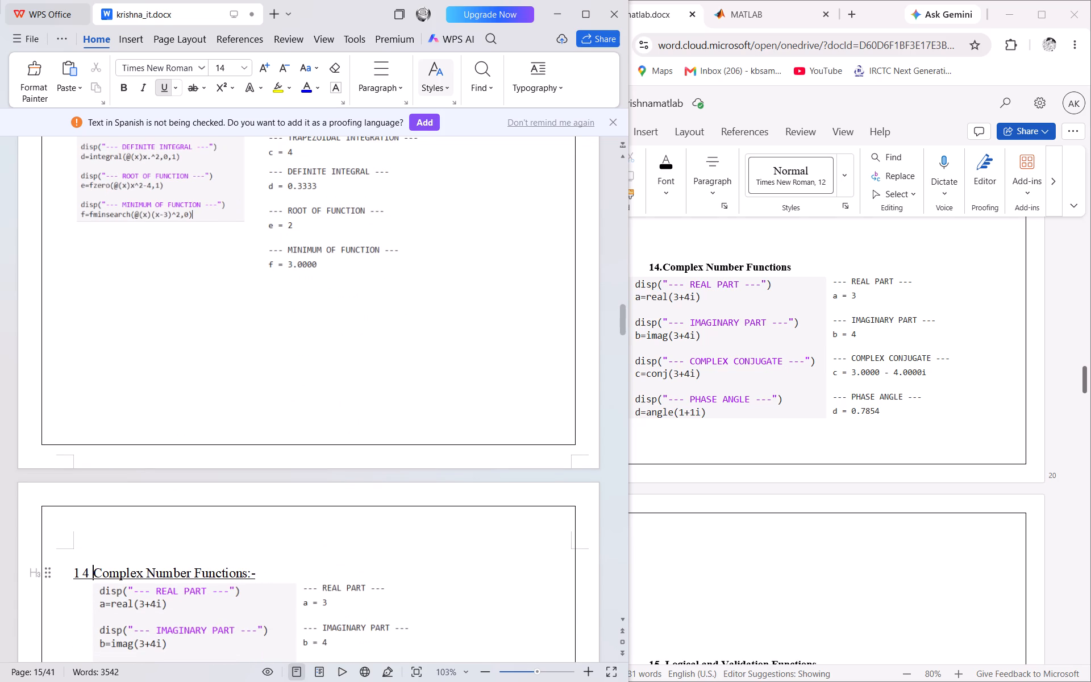
key("BackSpace")
key("BackSpace")
type("14.")
key("space")
Add another blank line above the section 14 Complex Number Functions heading.
key("Left")
key("Left")
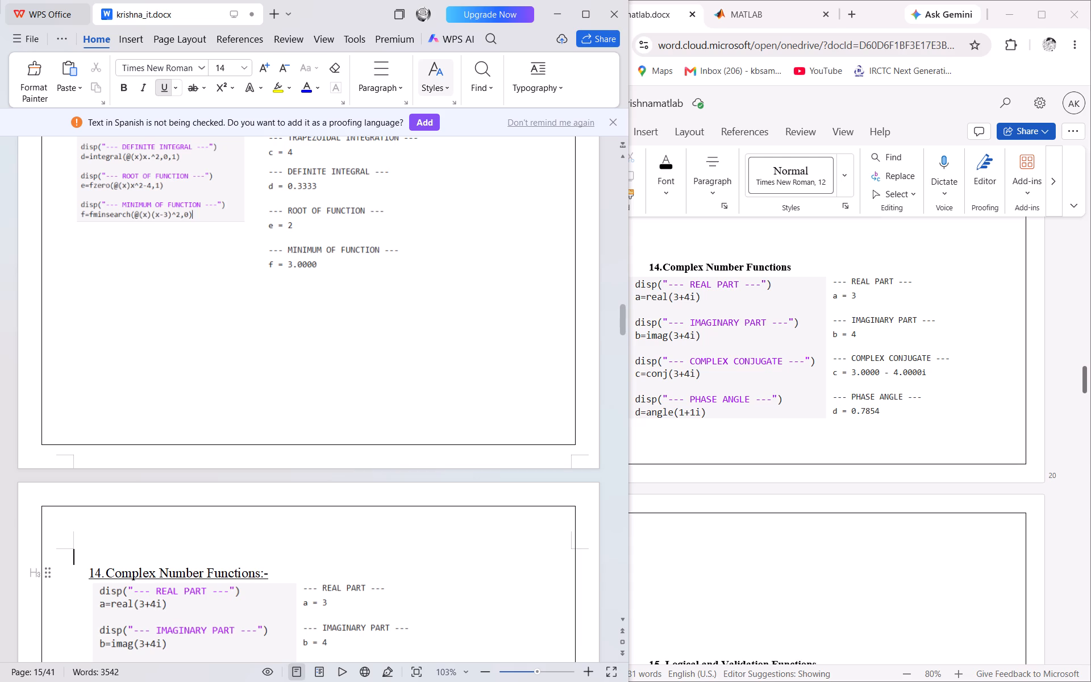
key("Return")
Enlarge the section 13 Numerical Methods Functions picture slightly from its corner.
scroll(81, 562, "up", 2)
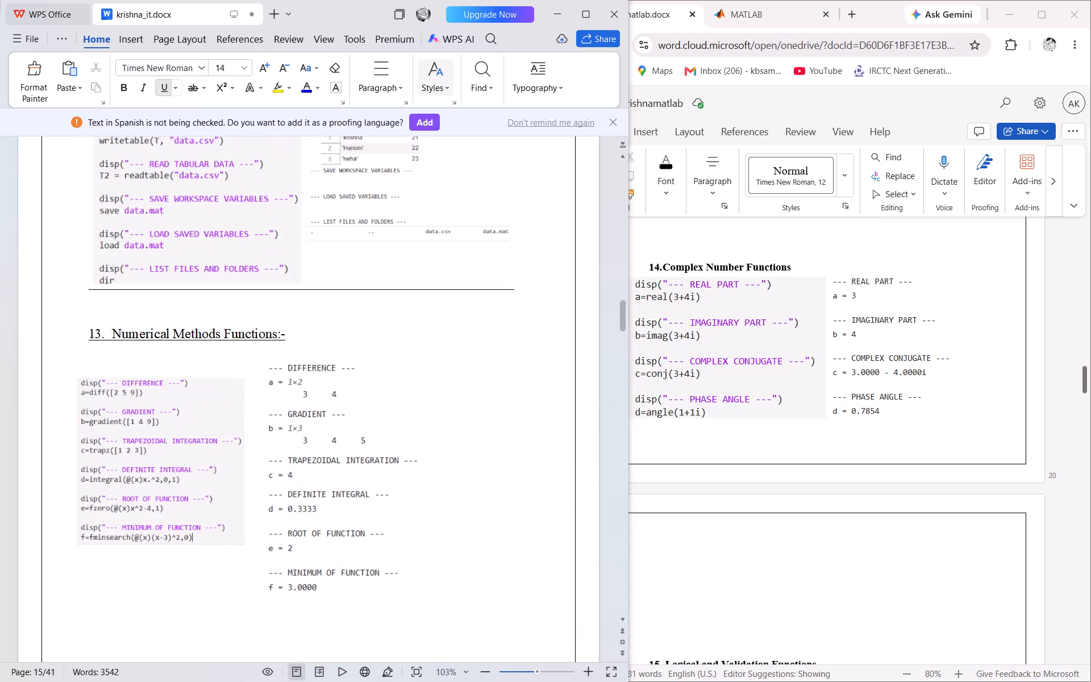
scroll(209, 502, "up", 2)
scroll(209, 502, "down", 1)
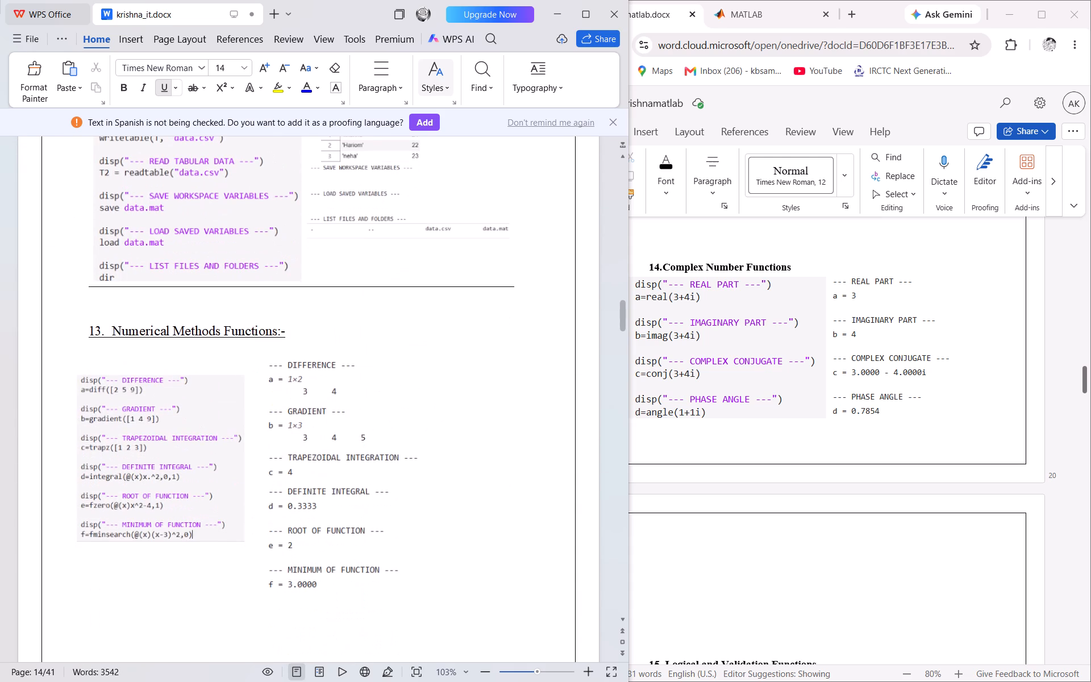
left_click(273, 523)
left_click_drag(422, 599, 440, 618)
Enlarge the section 12 File Handling Functions picture to about 3.75 in high by 6.96 in wide.
scroll(398, 447, "up", 1)
left_click(392, 333)
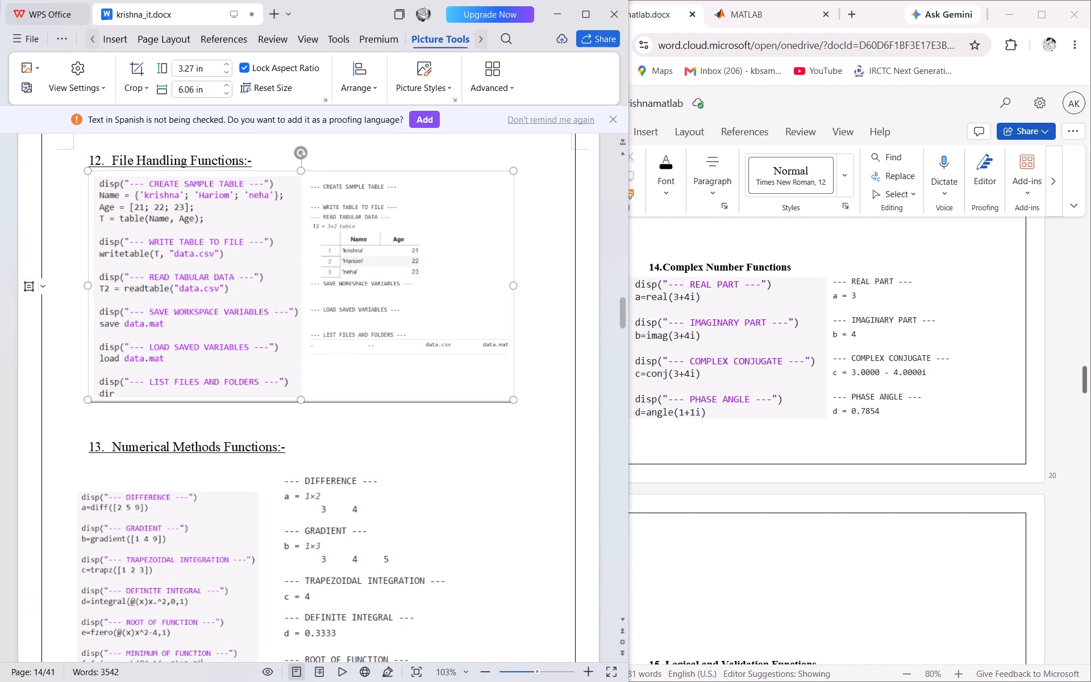
left_click_drag(511, 400, 532, 434)
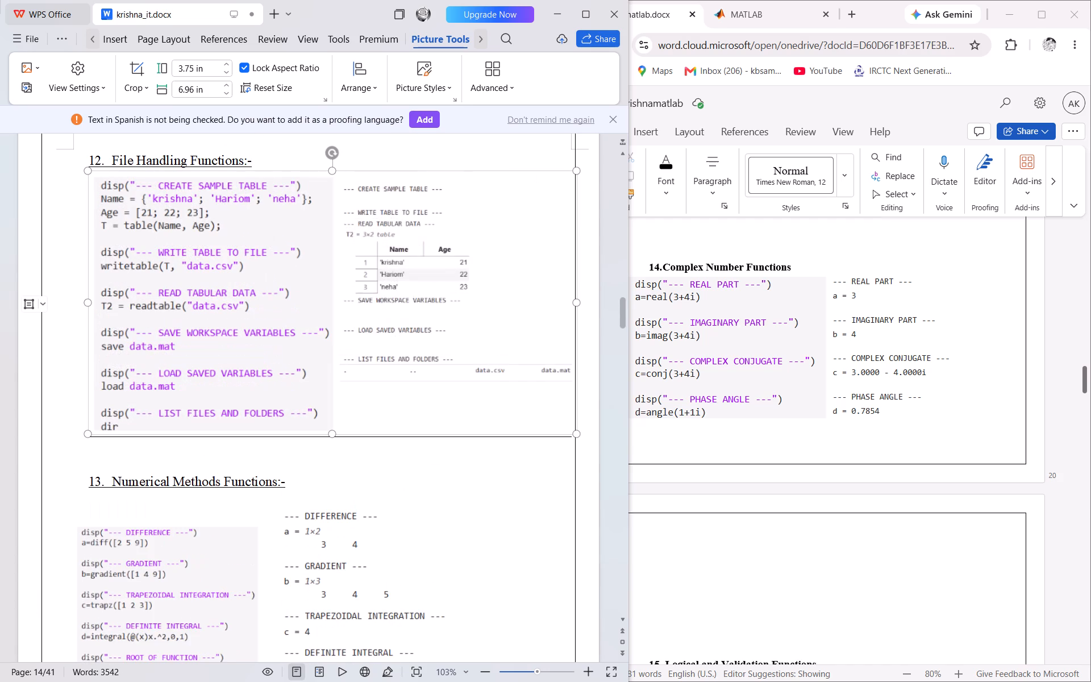
Make text wrap around the section 12 File Handling Functions picture and move the picture toward the left page border.
left_click(489, 418)
left_click_drag(432, 398, 394, 399)
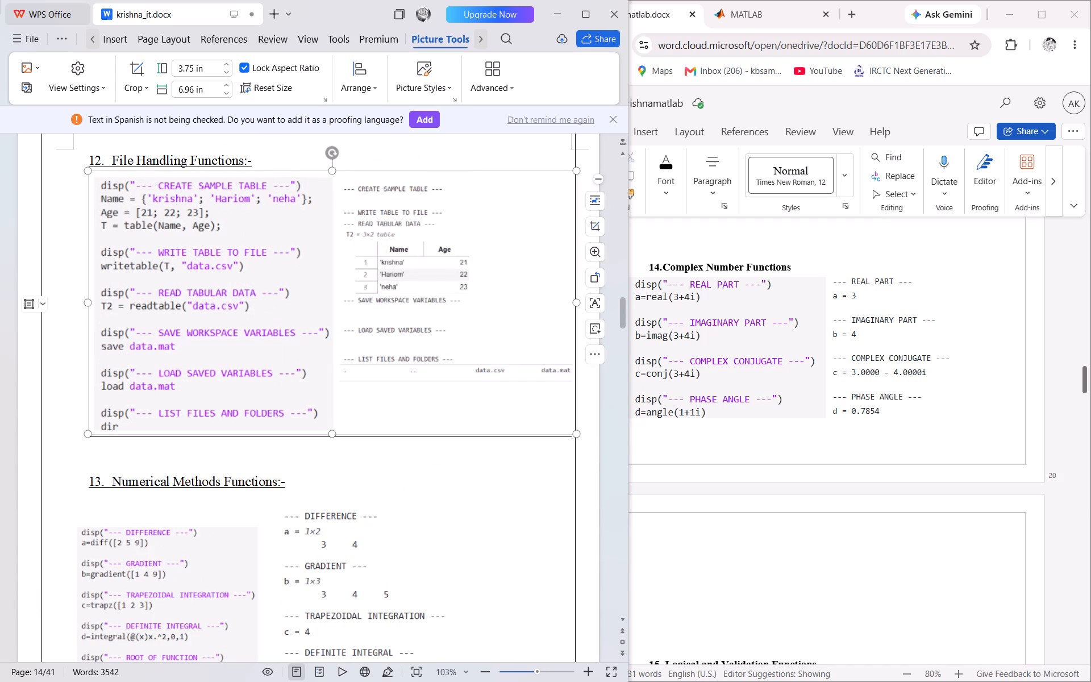
left_click_drag(394, 399, 373, 396)
right_click(373, 396)
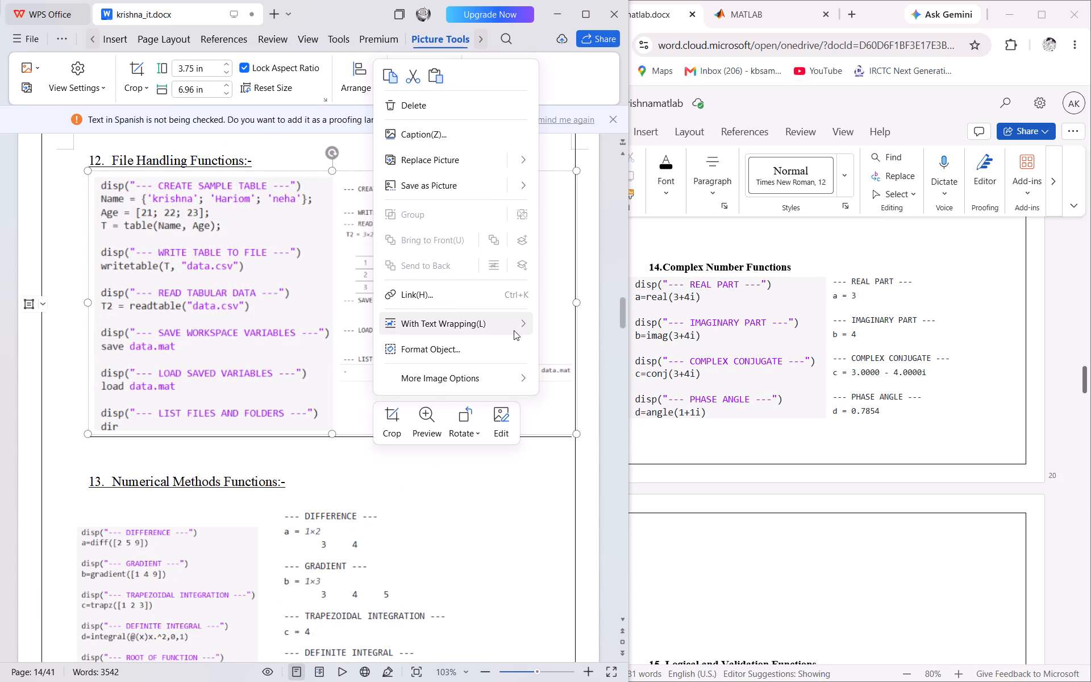
left_click(563, 372)
left_click_drag(351, 325, 312, 327)
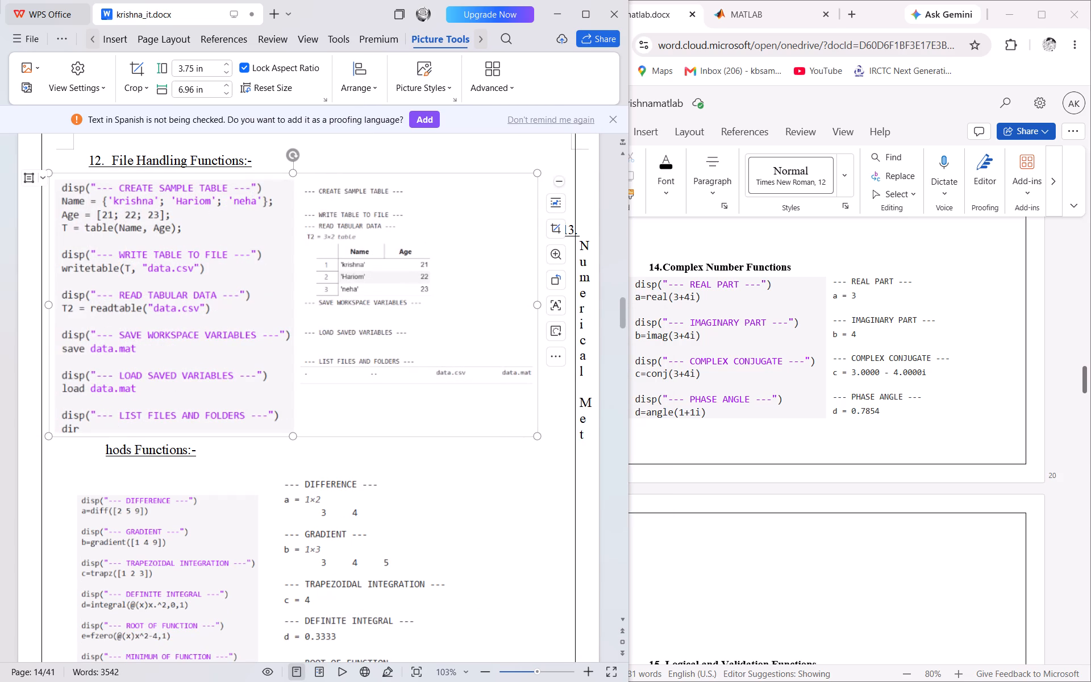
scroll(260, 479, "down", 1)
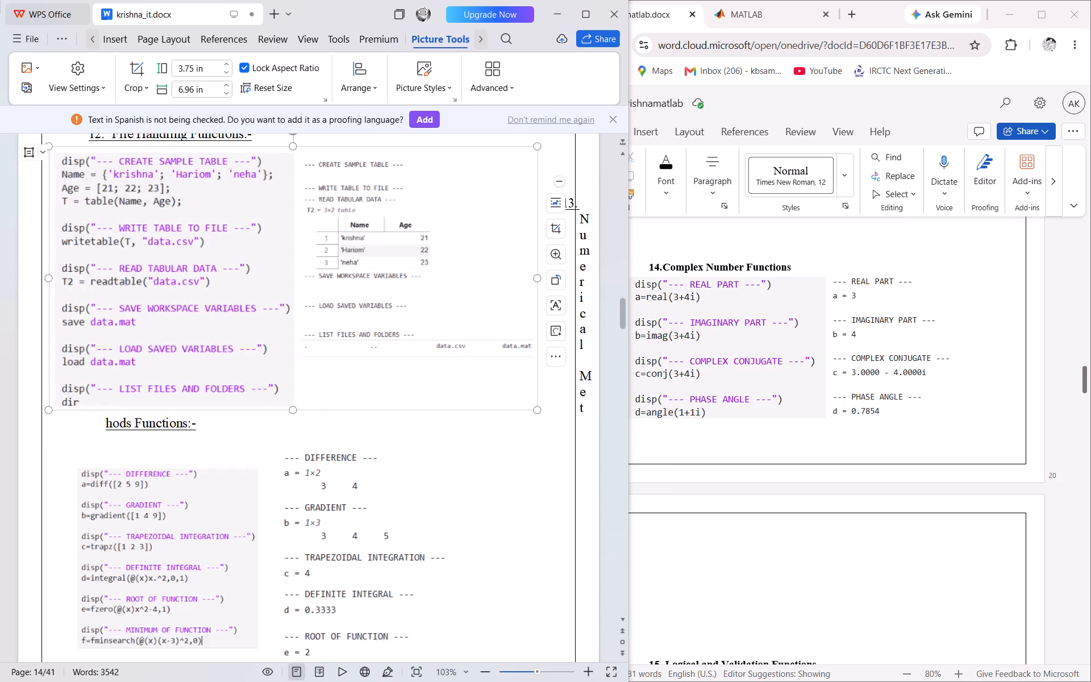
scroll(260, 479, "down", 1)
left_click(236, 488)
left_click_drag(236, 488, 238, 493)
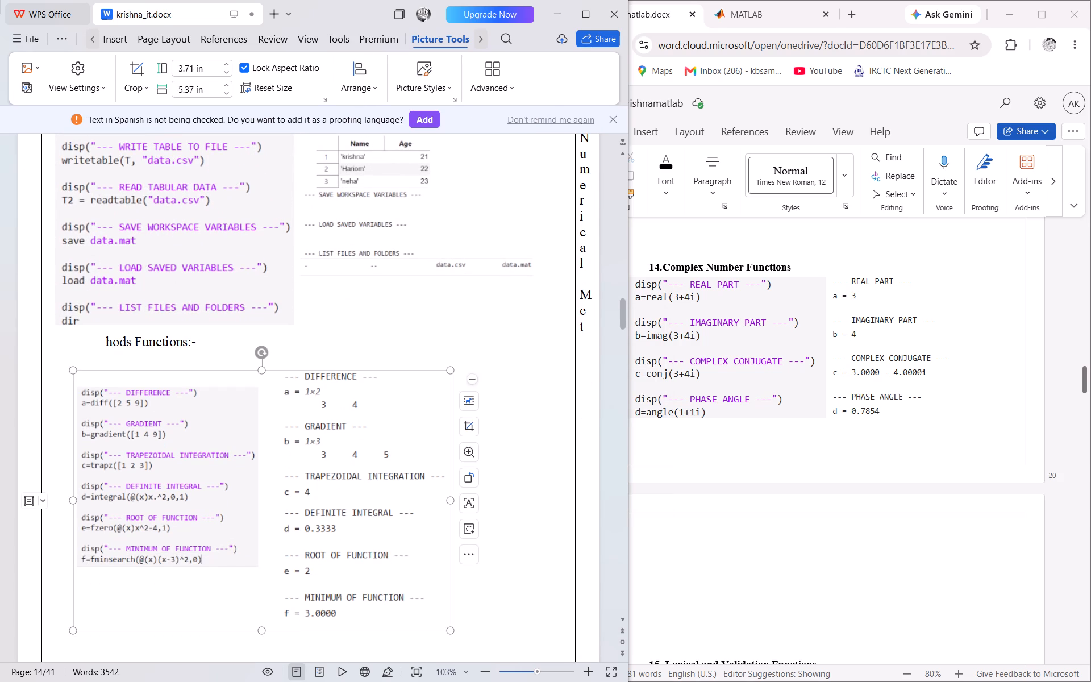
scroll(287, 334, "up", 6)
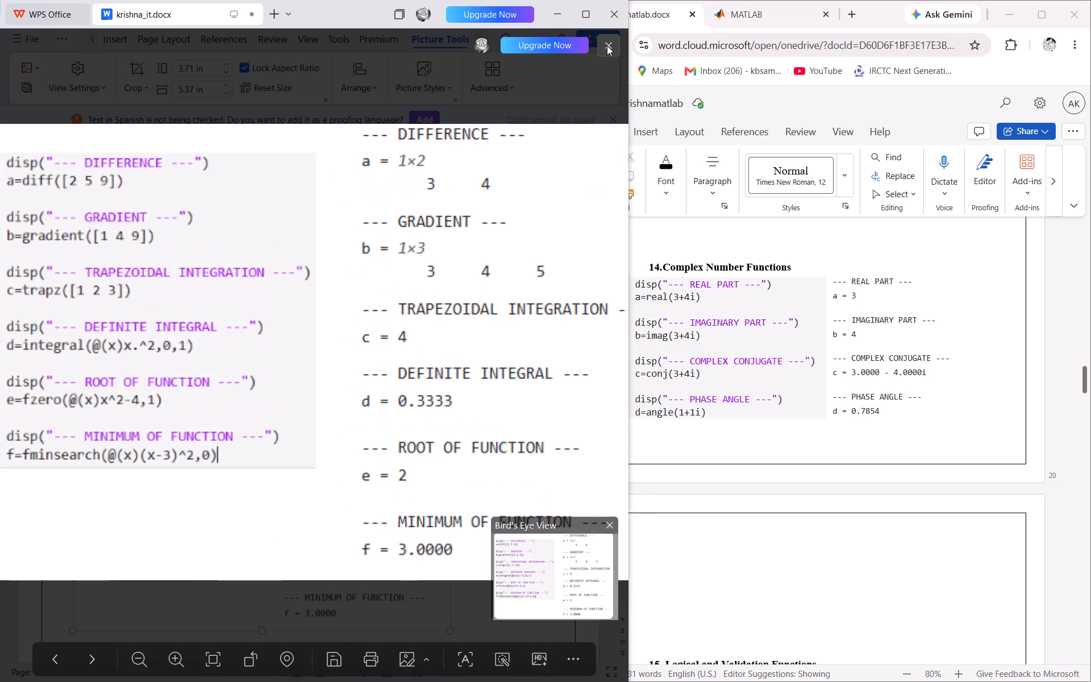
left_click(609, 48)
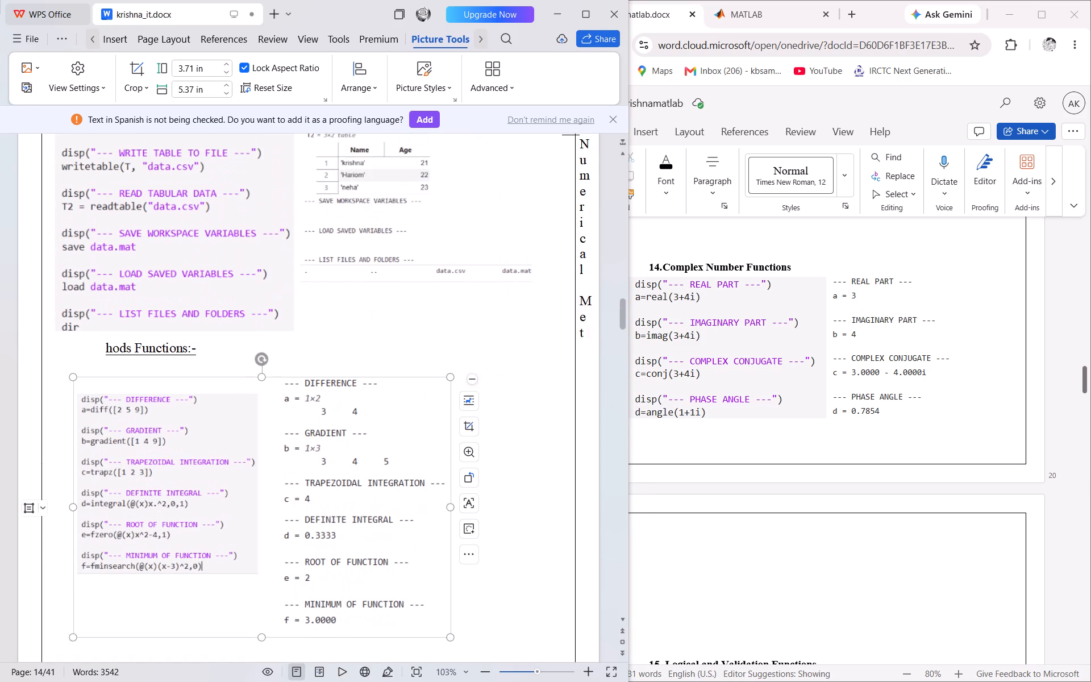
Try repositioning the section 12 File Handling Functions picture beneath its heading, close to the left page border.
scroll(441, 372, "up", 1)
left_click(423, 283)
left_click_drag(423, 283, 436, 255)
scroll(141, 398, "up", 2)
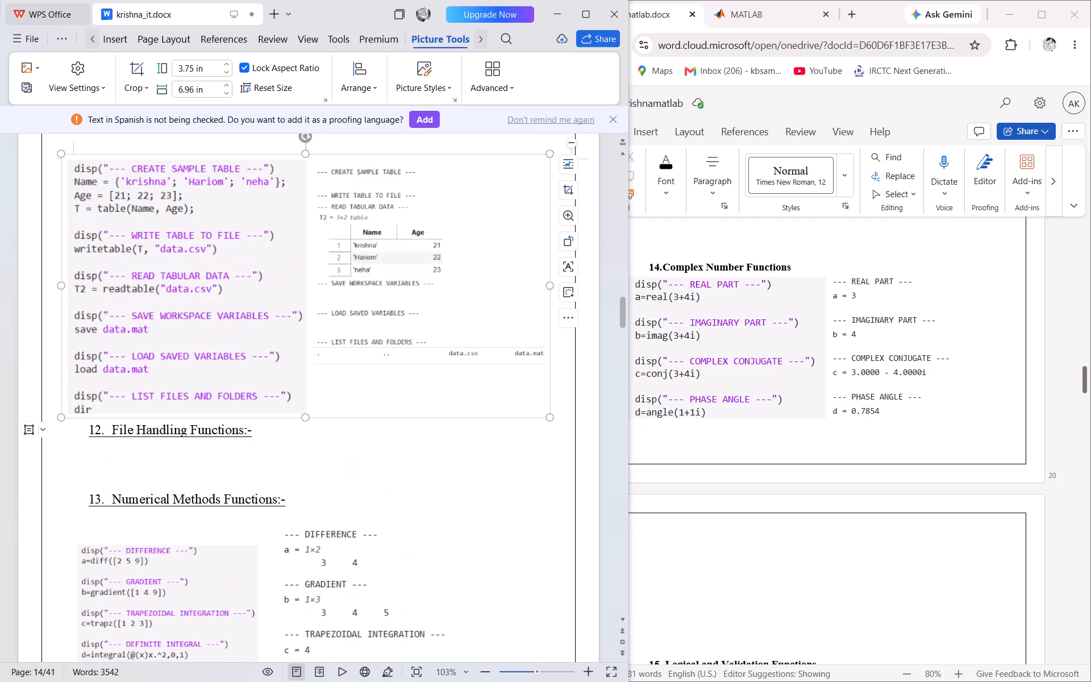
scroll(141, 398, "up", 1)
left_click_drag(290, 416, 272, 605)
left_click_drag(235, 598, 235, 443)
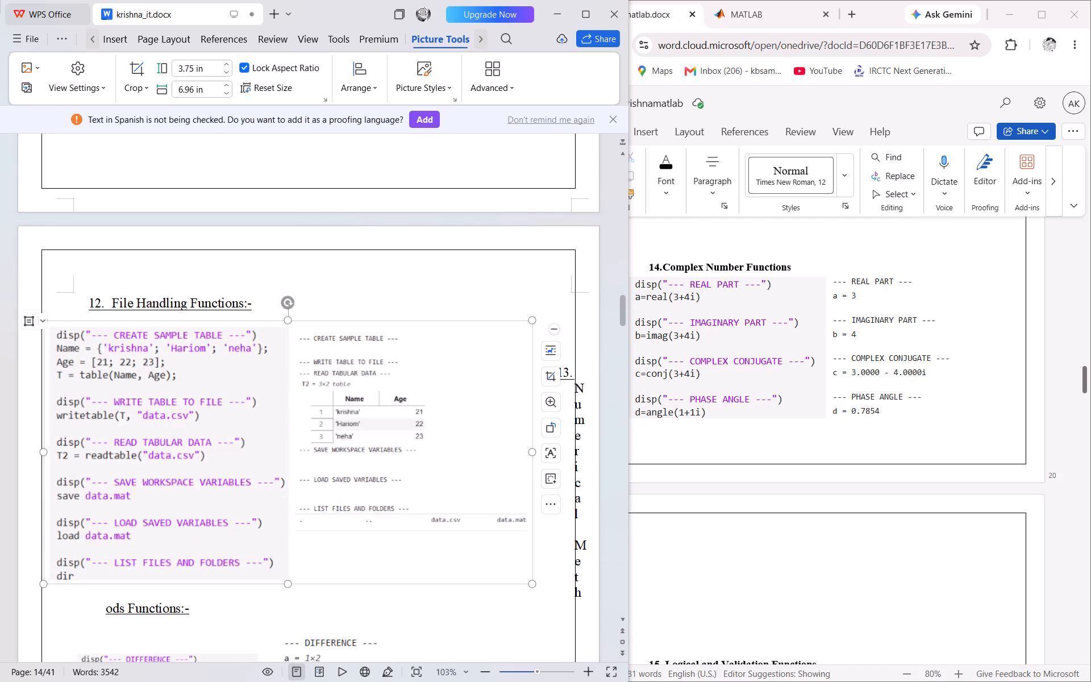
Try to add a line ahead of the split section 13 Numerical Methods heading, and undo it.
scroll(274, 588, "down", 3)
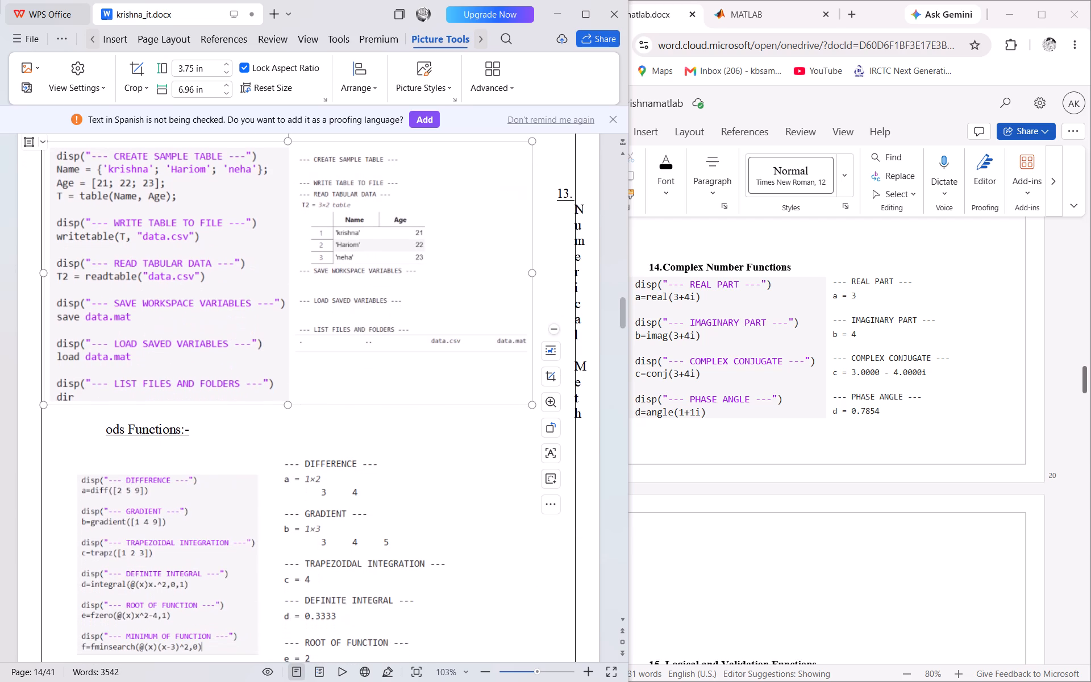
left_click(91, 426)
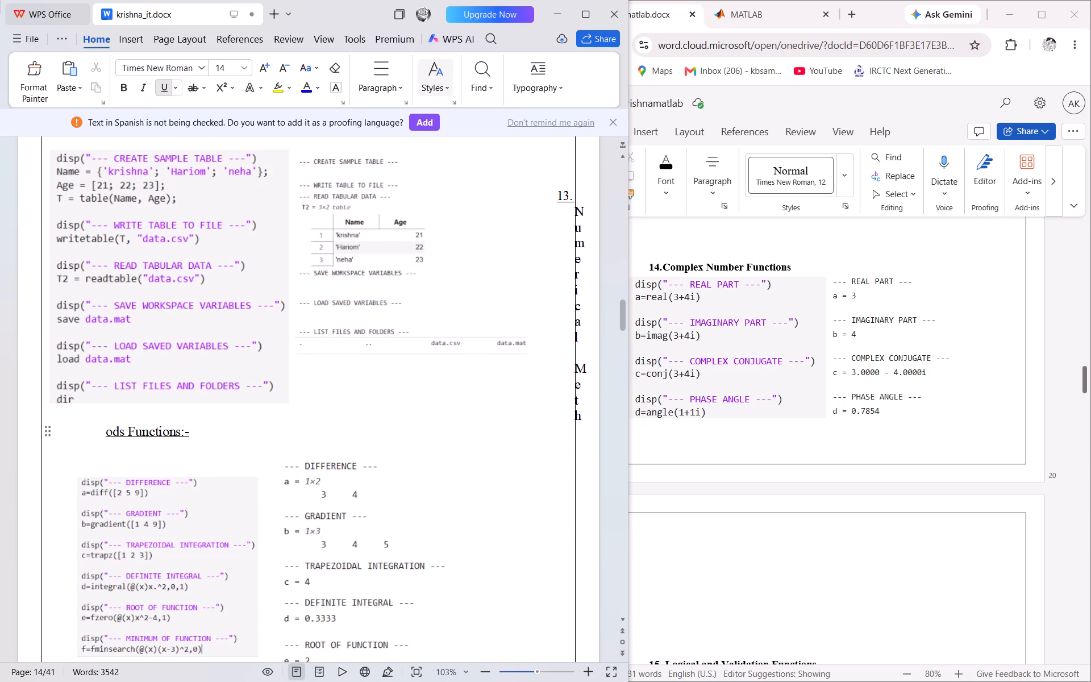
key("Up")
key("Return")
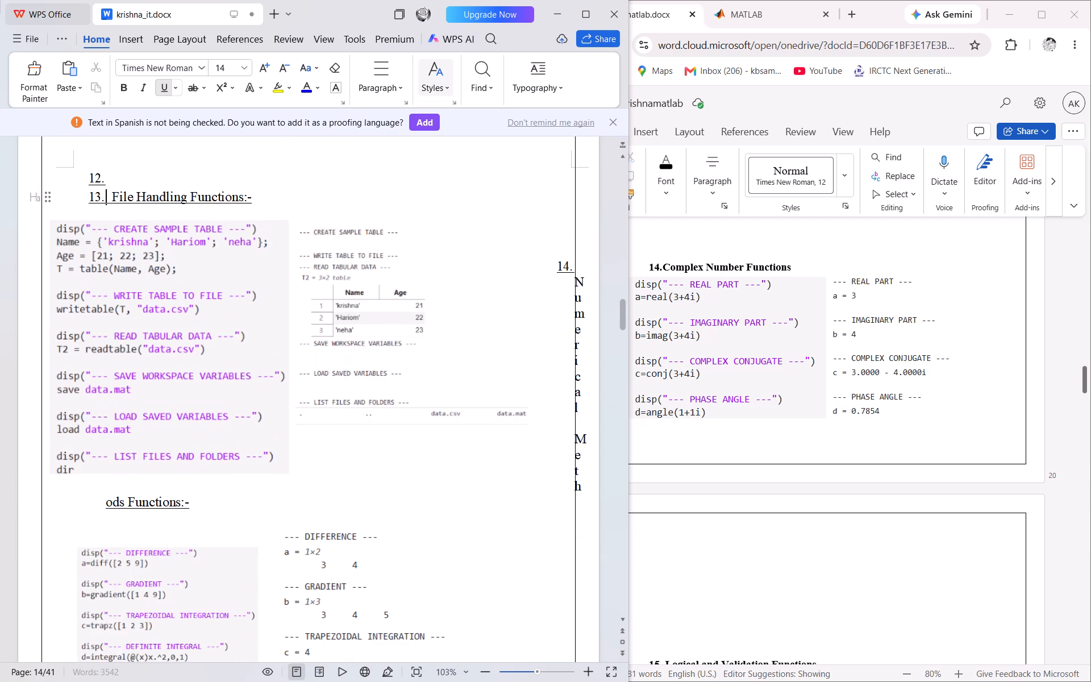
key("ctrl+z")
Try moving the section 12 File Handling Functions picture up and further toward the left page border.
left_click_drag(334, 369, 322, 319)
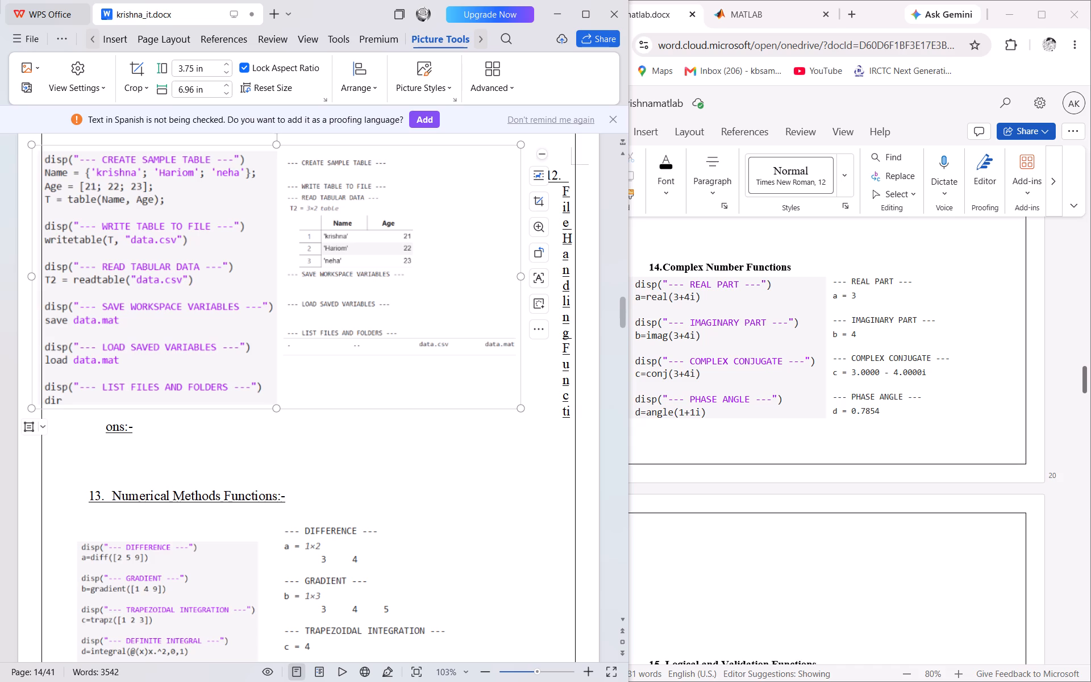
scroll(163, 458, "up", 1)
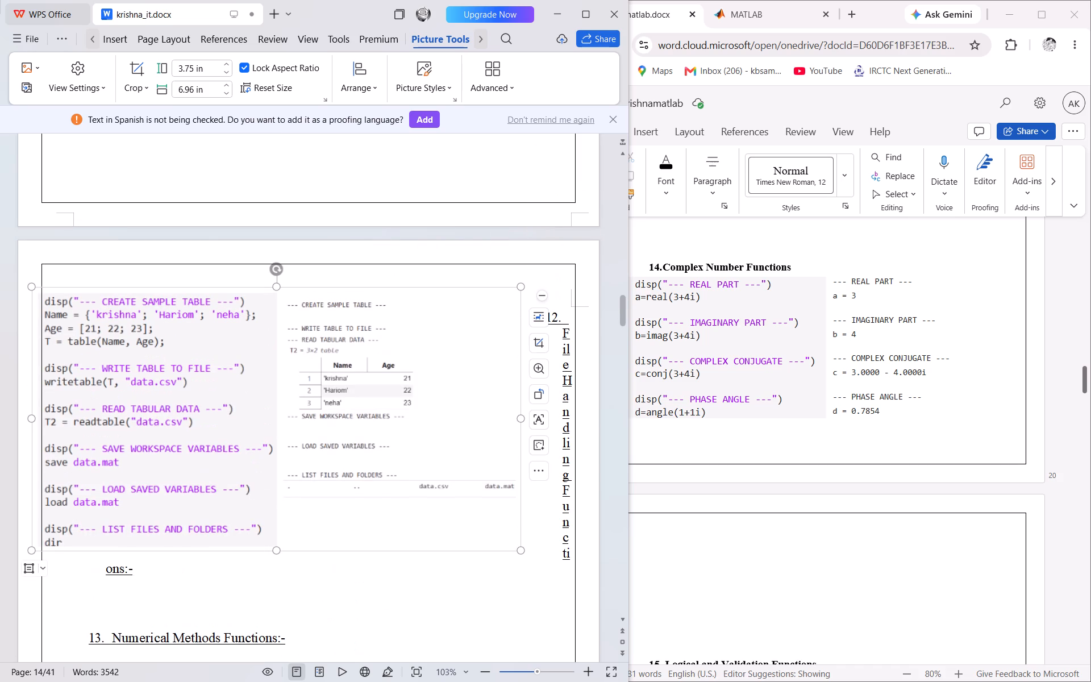
Undo the moves of the section 12 File Handling Functions picture, including its first shift toward the left page border.
key("ctrl+z")
key("ctrl+z")
key("ctrl+z")
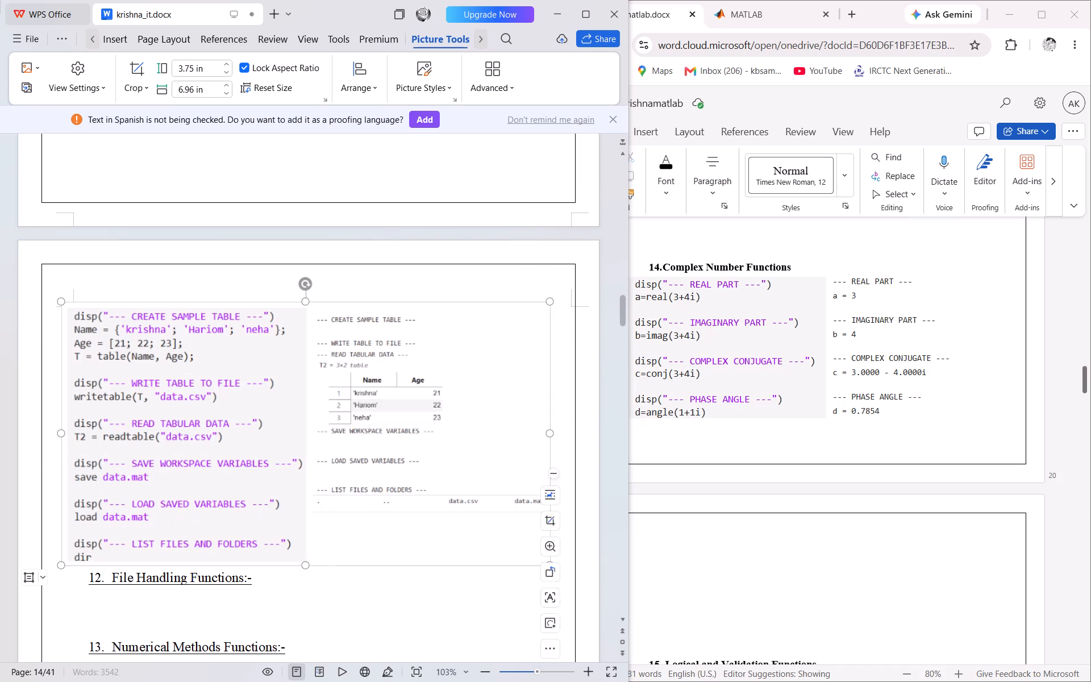
key("ctrl+z")
scroll(354, 528, "down", 1)
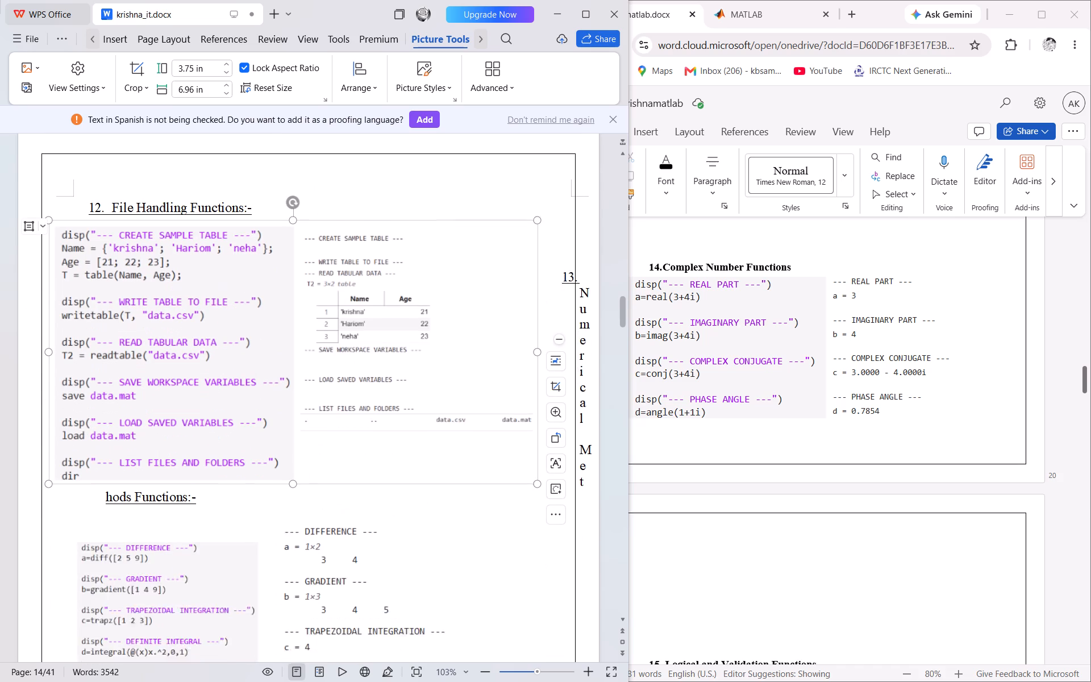
scroll(354, 528, "down", 1)
key("ctrl+z")
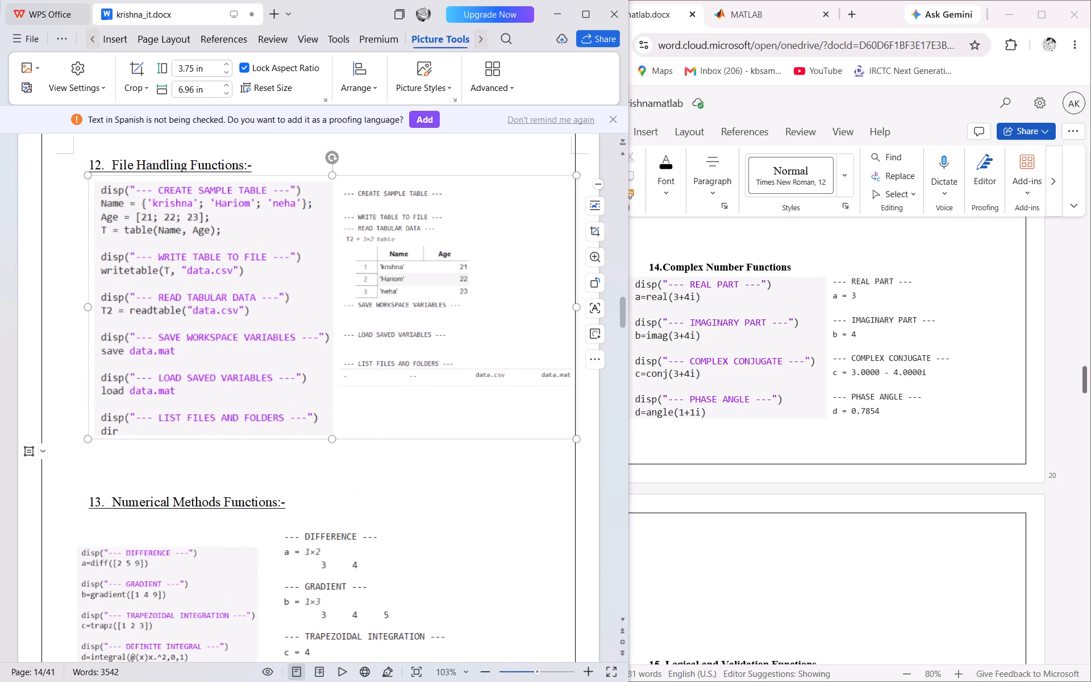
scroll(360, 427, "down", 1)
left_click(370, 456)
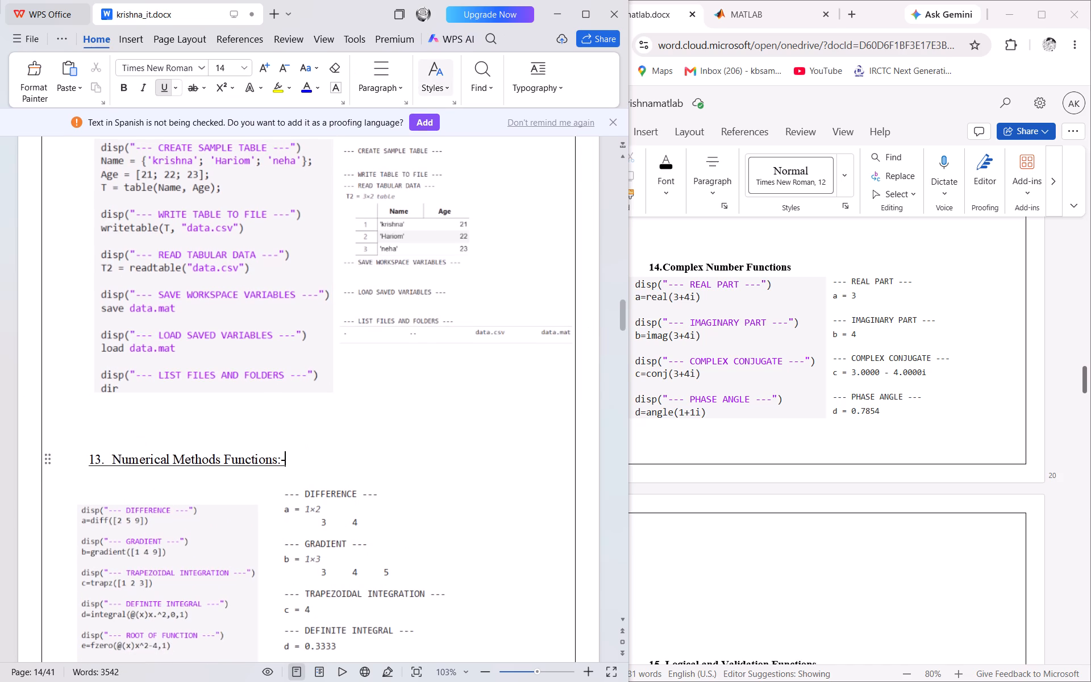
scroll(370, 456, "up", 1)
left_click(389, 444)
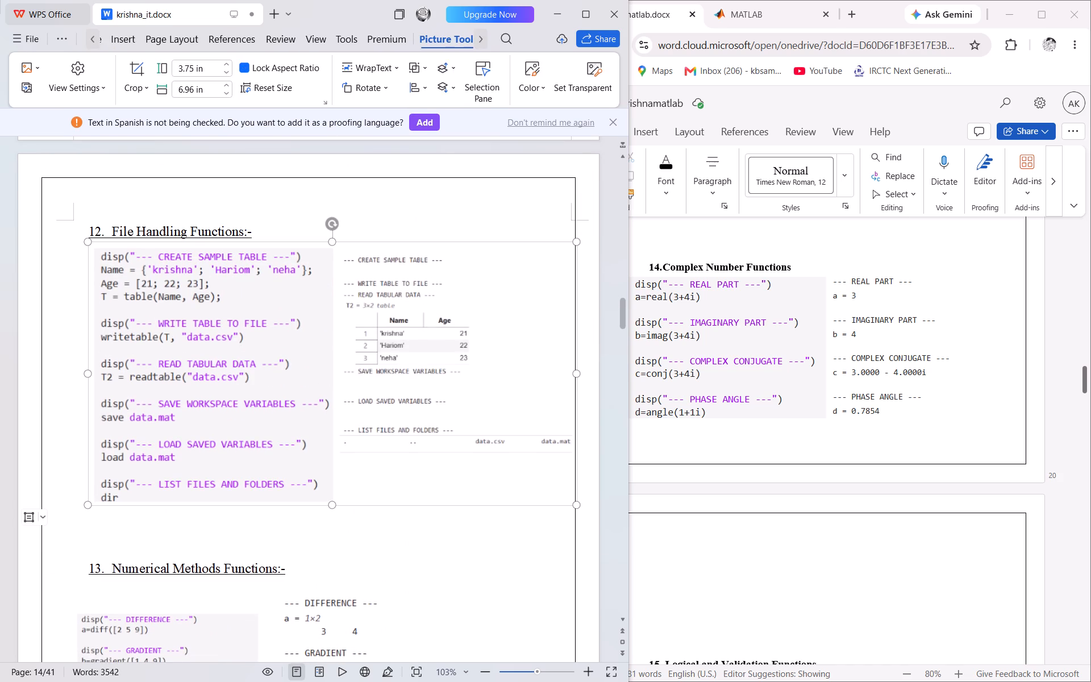
Apply square text wrapping to the section 13 Numerical Methods Functions picture and move it up slightly beneath its heading.
scroll(164, 568, "down", 3)
left_click(229, 546)
right_click(229, 546)
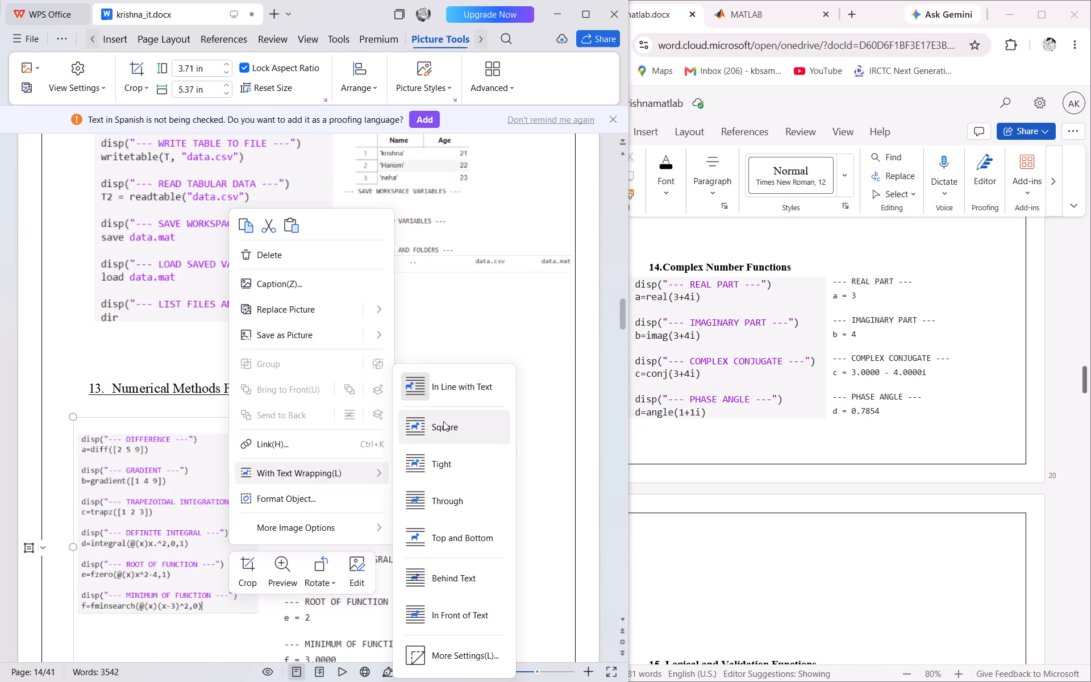
left_click(443, 421)
left_click_drag(267, 481, 267, 460)
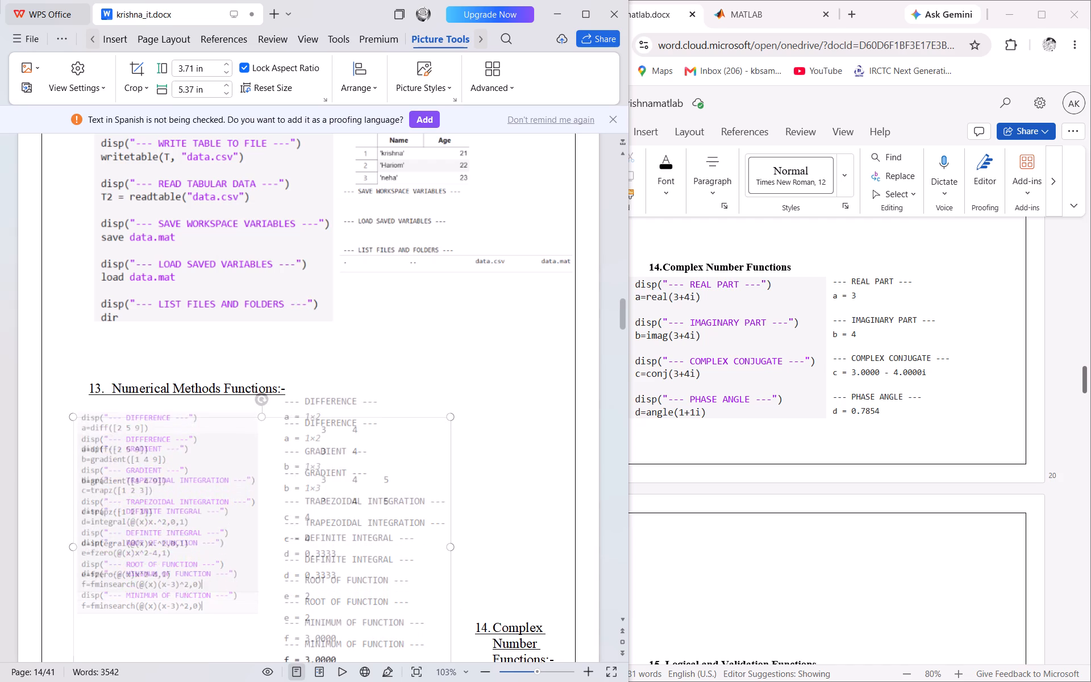
left_click_drag(267, 460, 270, 472)
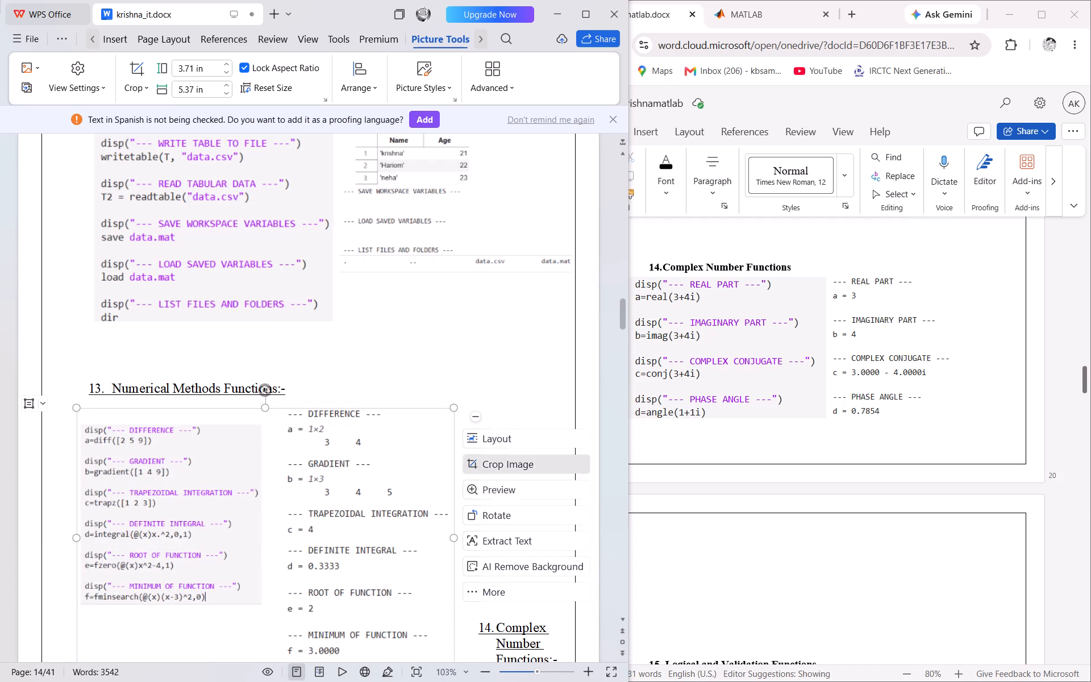
left_click(478, 373)
Add blank lines above the section 14 Complex Number Functions heading until it starts on the following page.
scroll(478, 373, "down", 2)
left_click(472, 475)
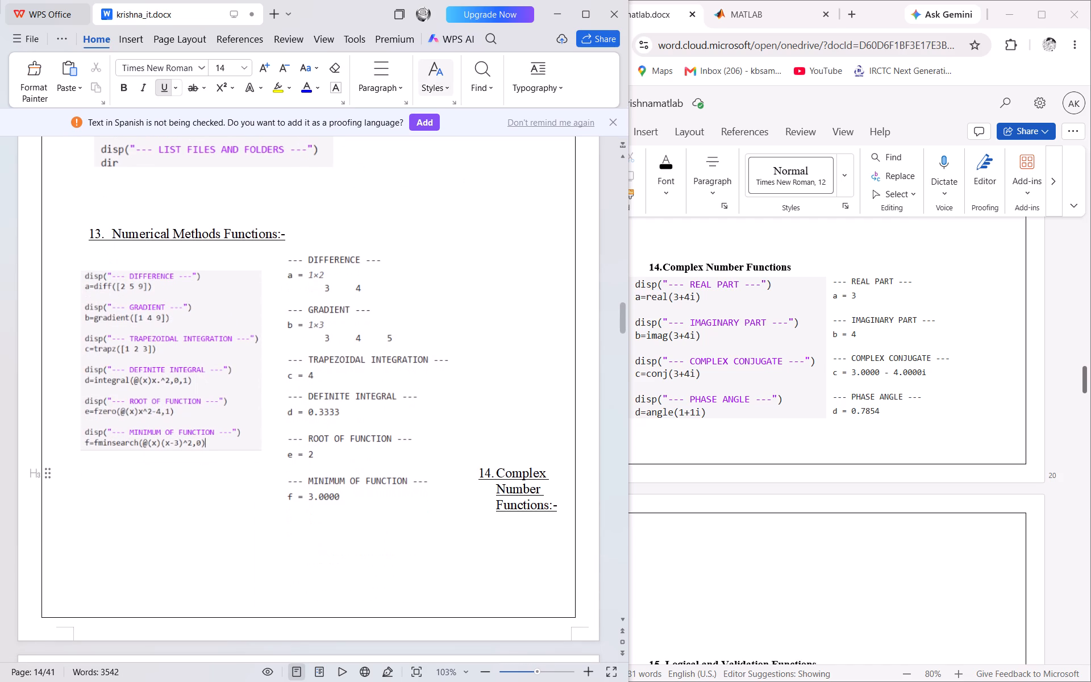
key("Up")
key("Return")
key("Return")
key("Return")
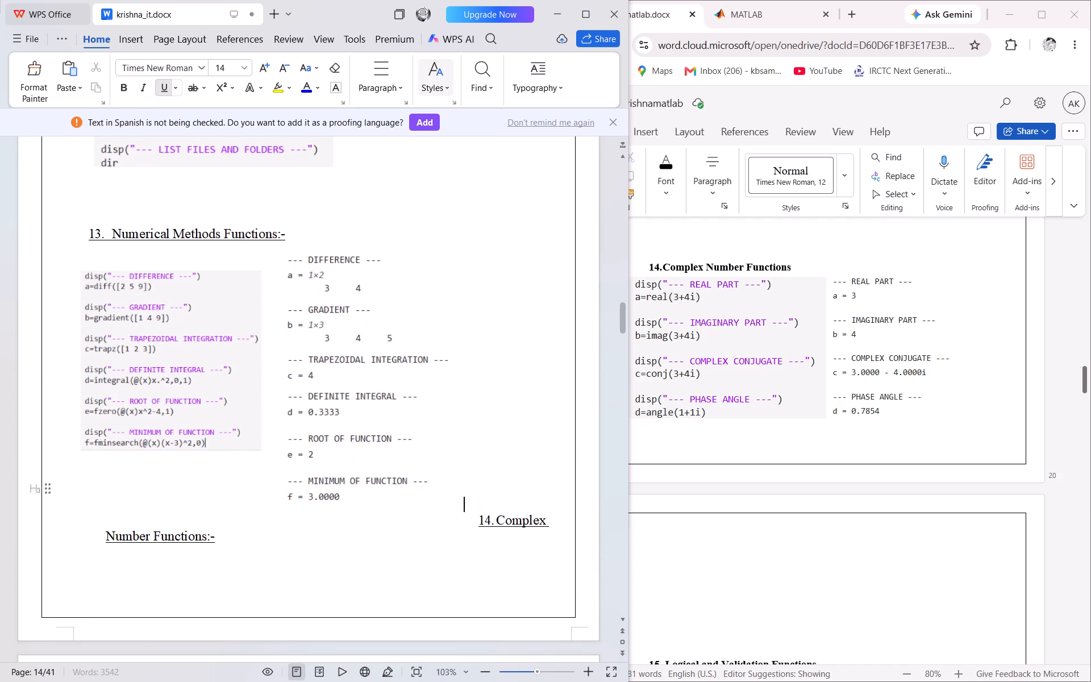
key("Return")
key("Return")
key("Return")
key("Return")
key("Return")
key("Return")
key("Return")
key("Return")
scroll(472, 475, "down", 1)
key("Up")
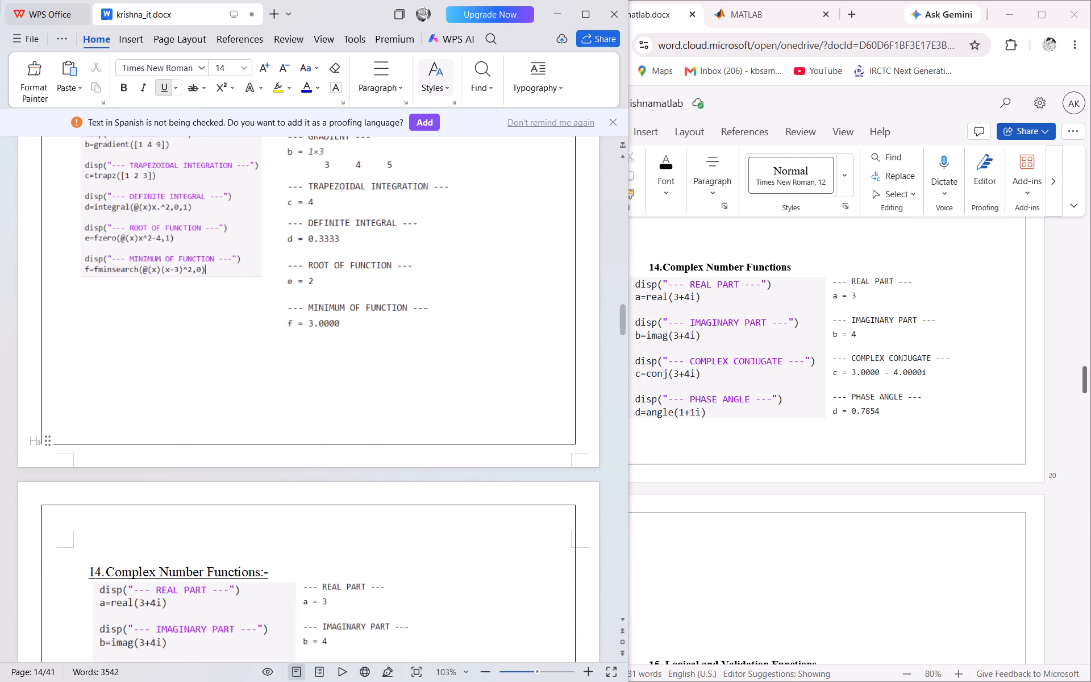
Delete the old picture under the section 15 Logical and Validation Functions heading.
scroll(472, 475, "down", 5)
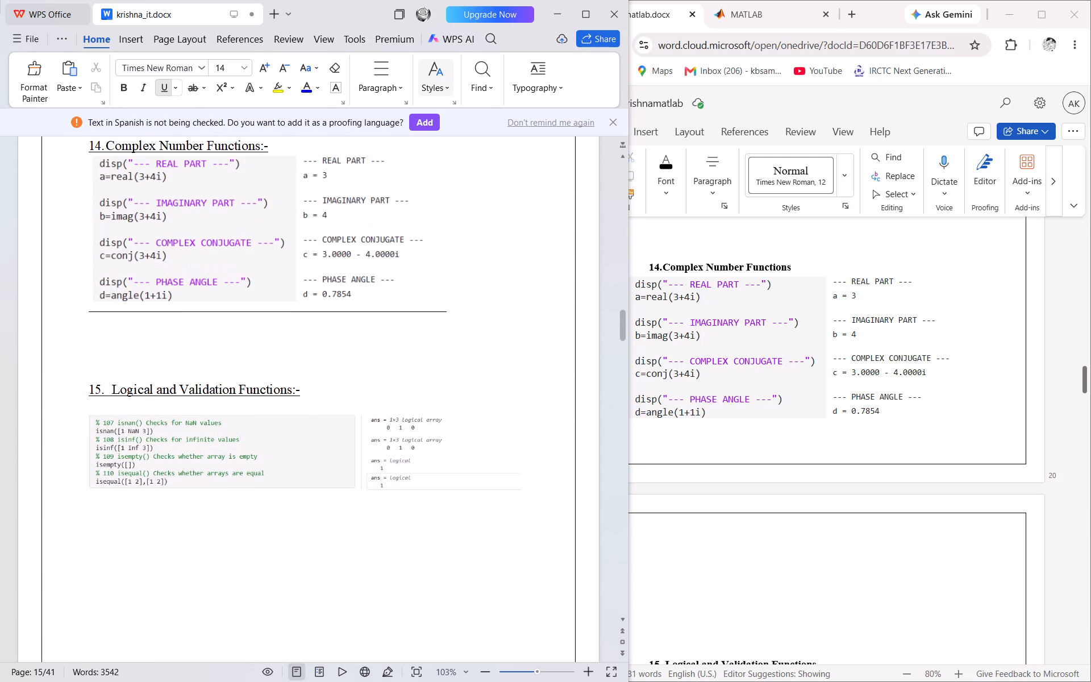
left_click(327, 437)
key("Delete")
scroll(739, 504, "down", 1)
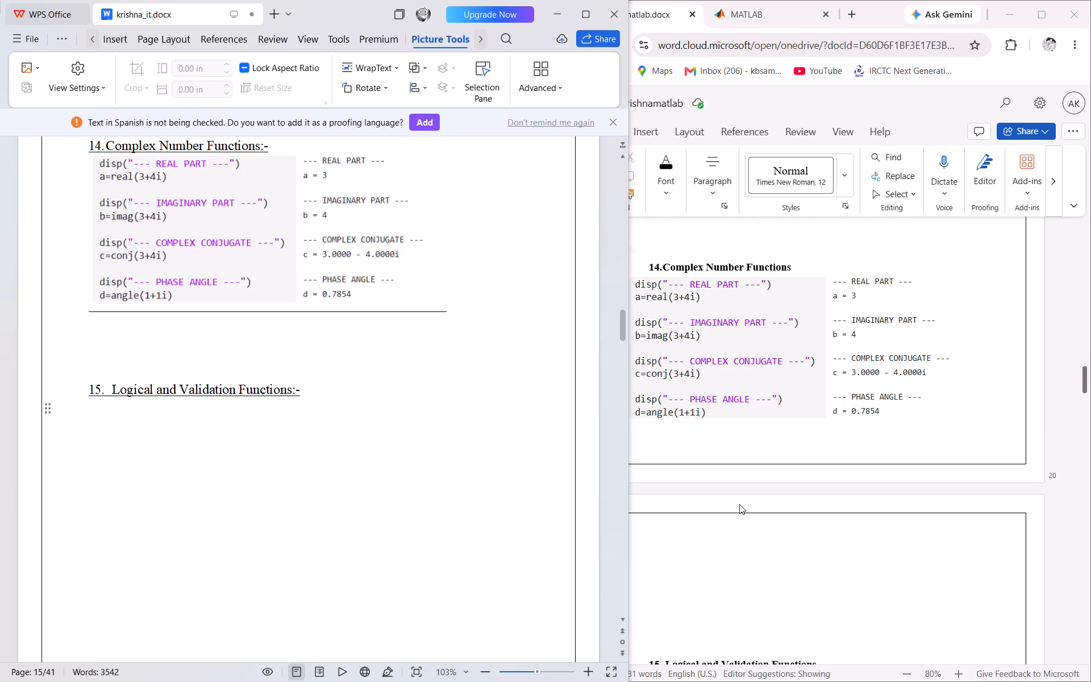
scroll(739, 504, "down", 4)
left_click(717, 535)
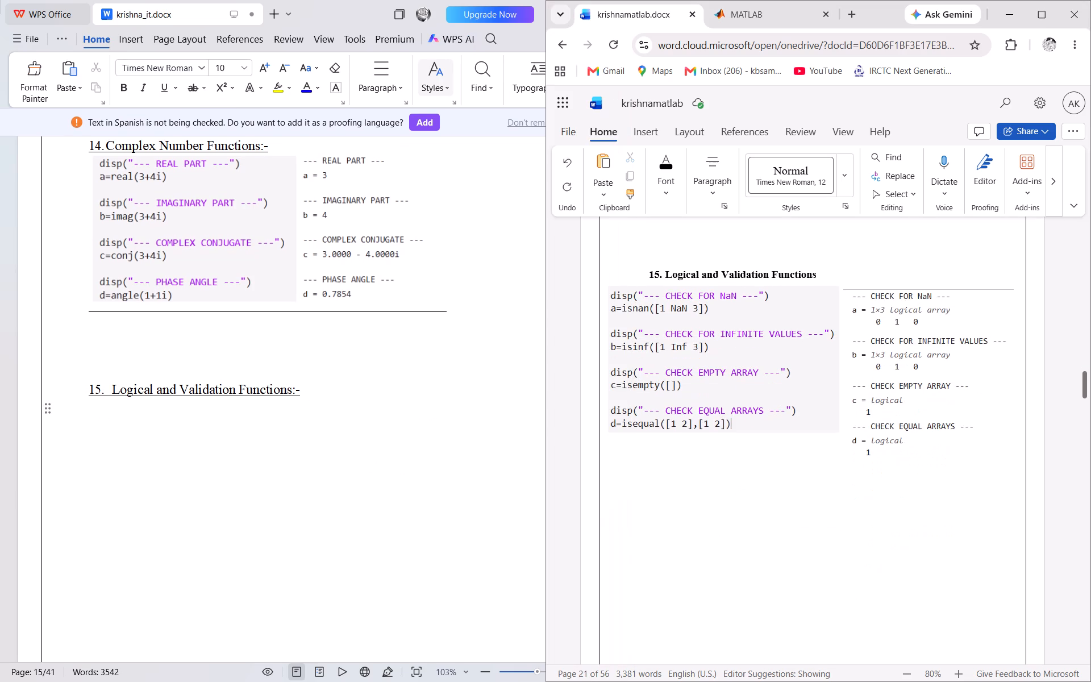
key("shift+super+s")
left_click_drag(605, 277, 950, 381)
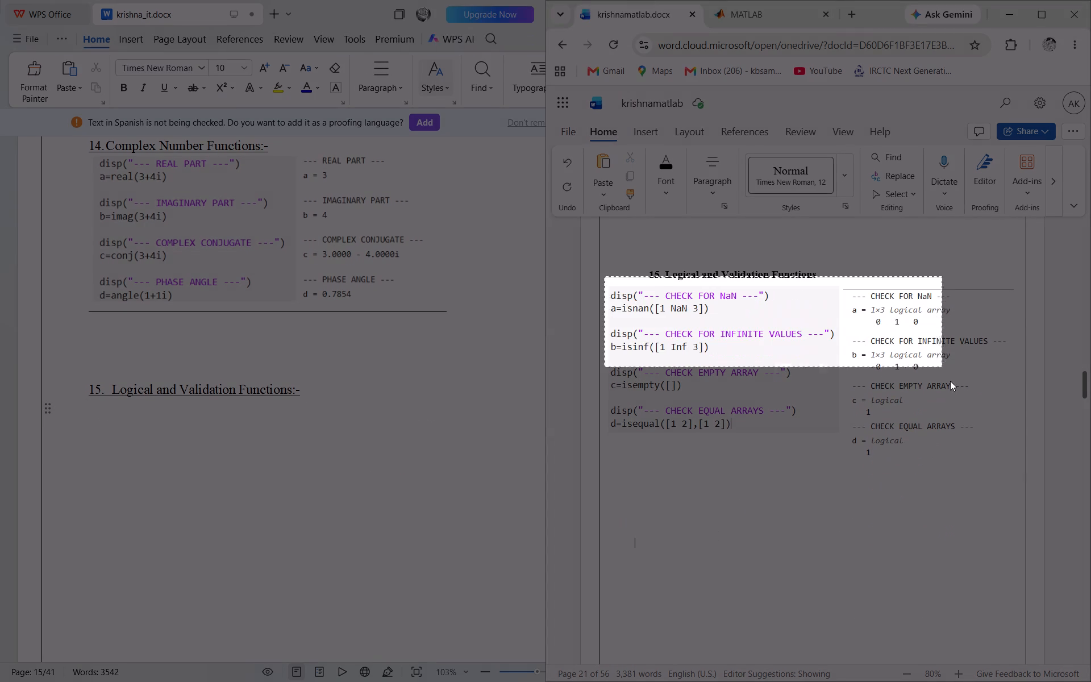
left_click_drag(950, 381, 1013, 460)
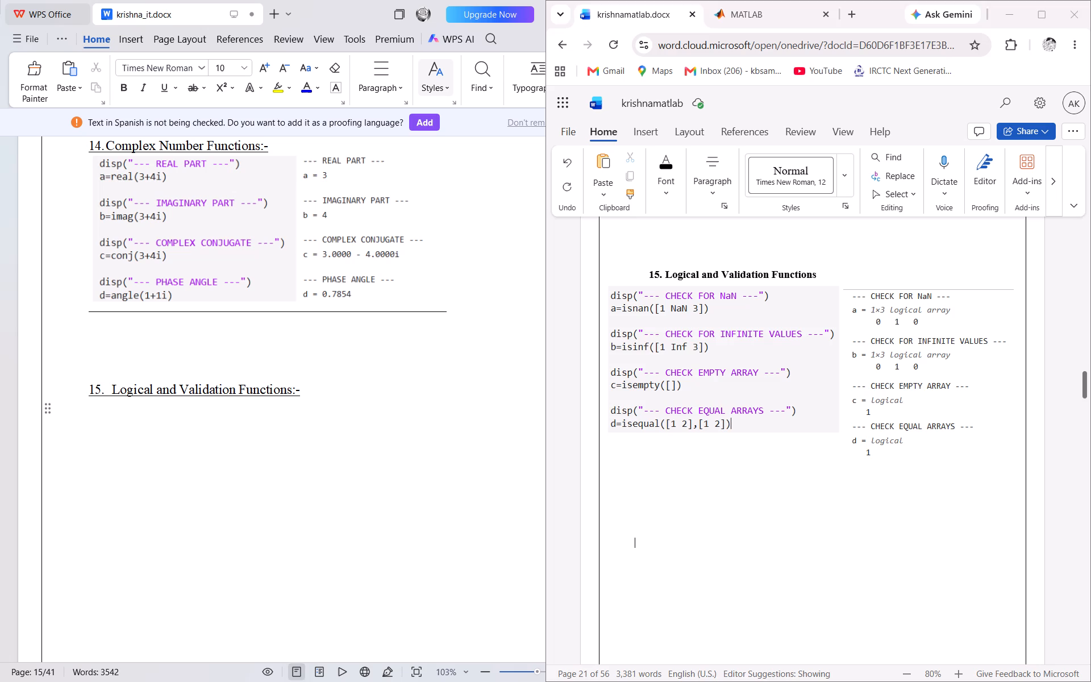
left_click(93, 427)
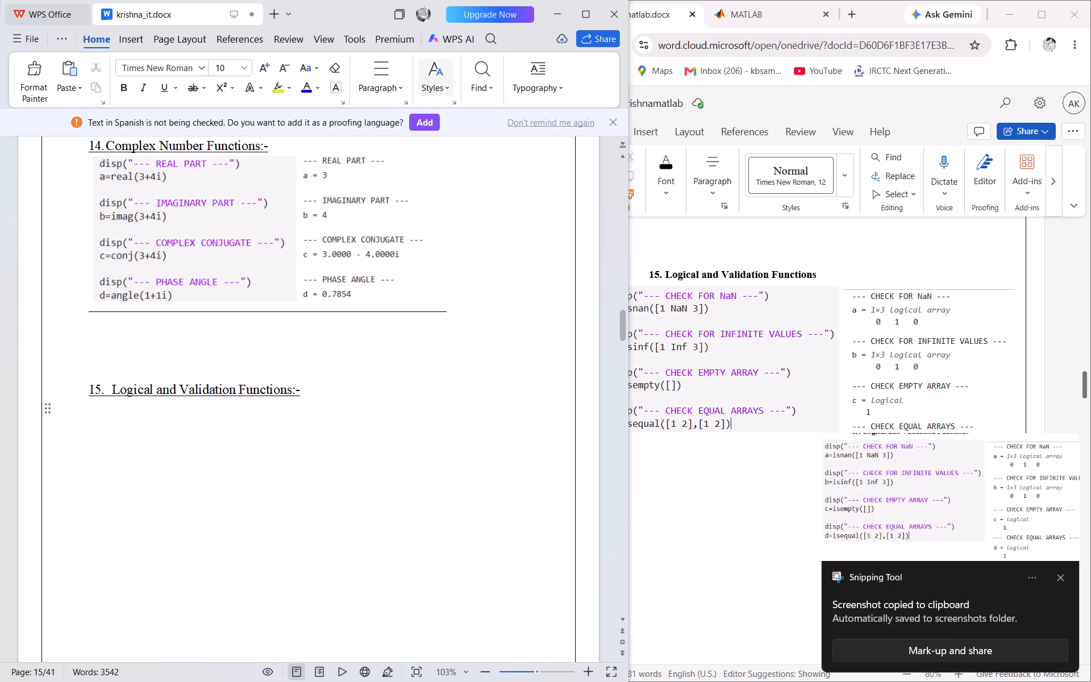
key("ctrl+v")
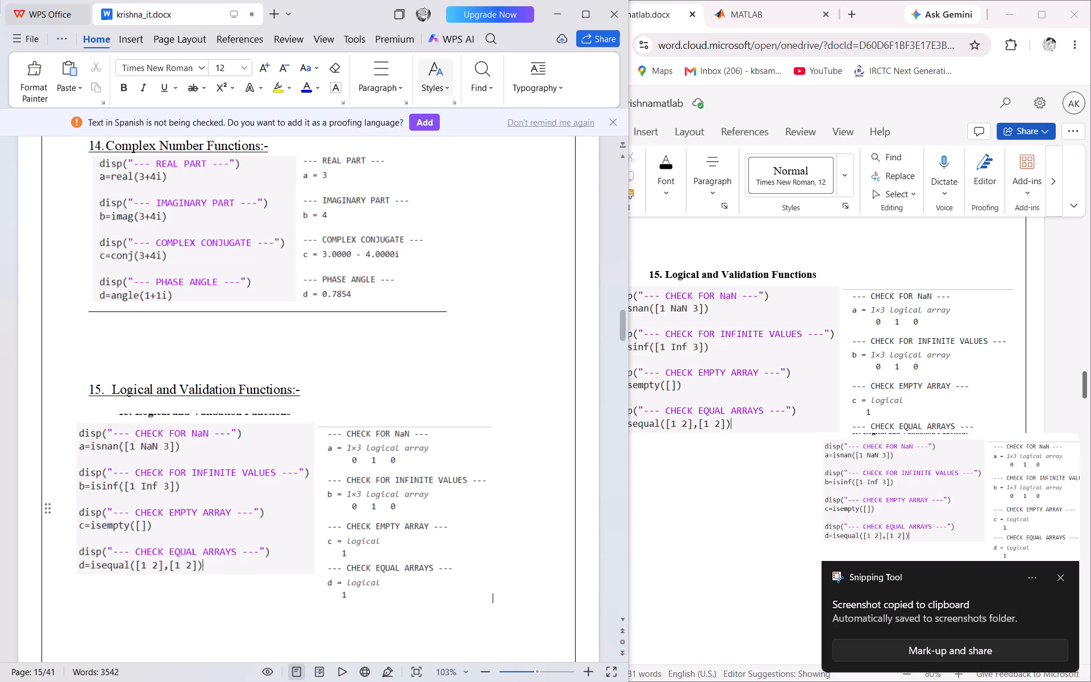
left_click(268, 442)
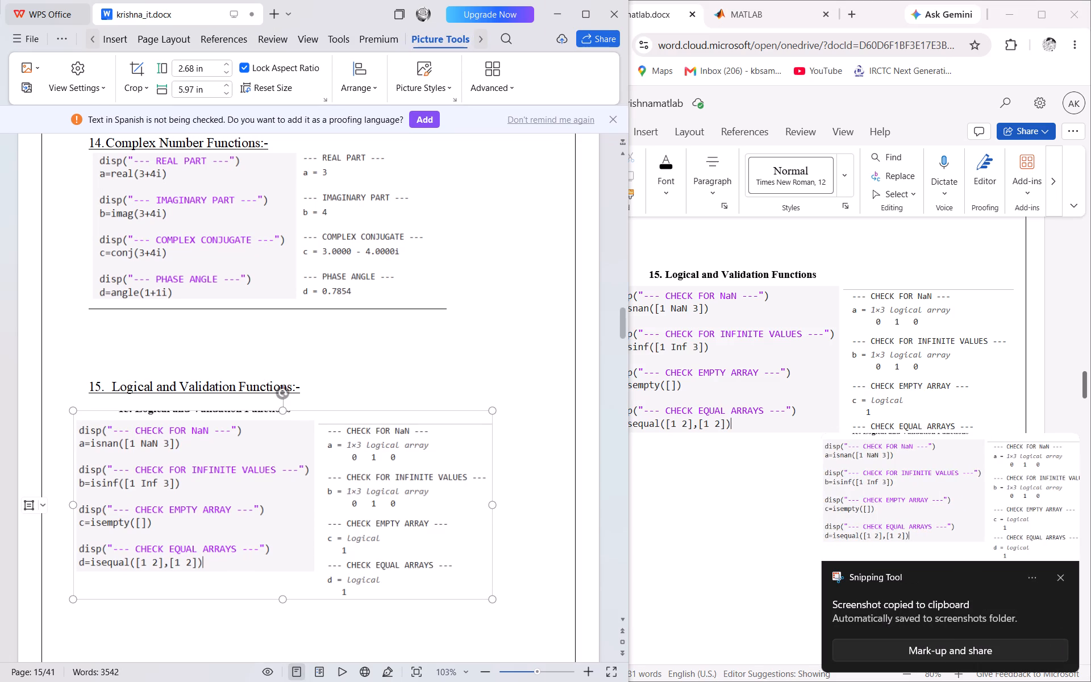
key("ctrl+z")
Recapture krishnamatlab's section 15 code and outputs without the heading text and paste the capture under the report's section 15 heading.
left_click(719, 497)
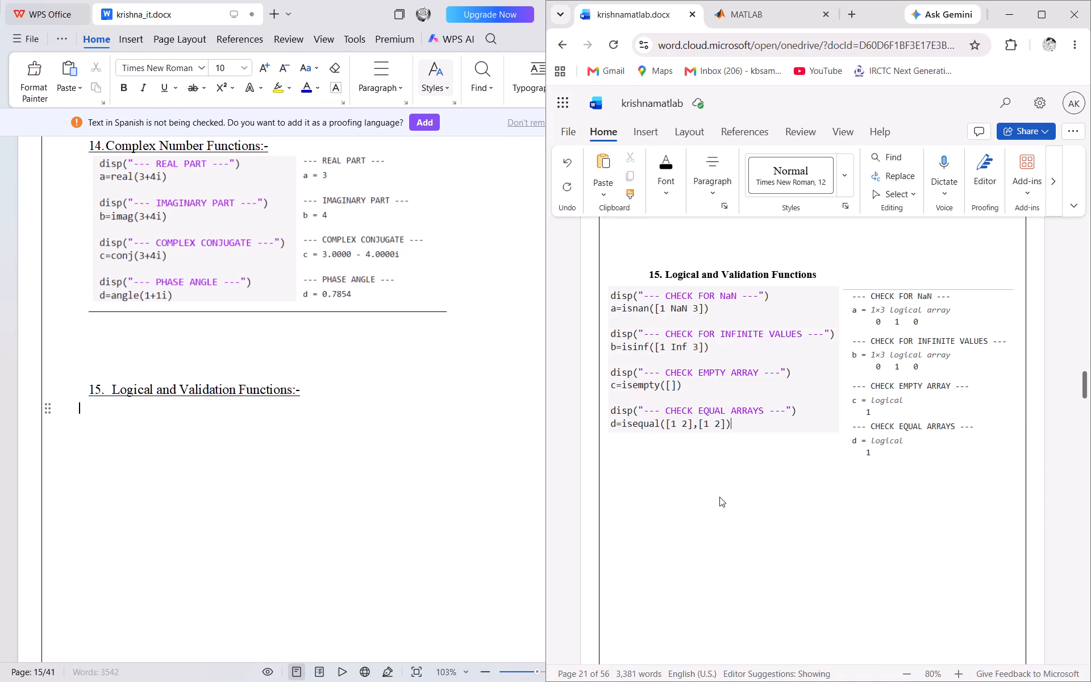
key("shift+super+s")
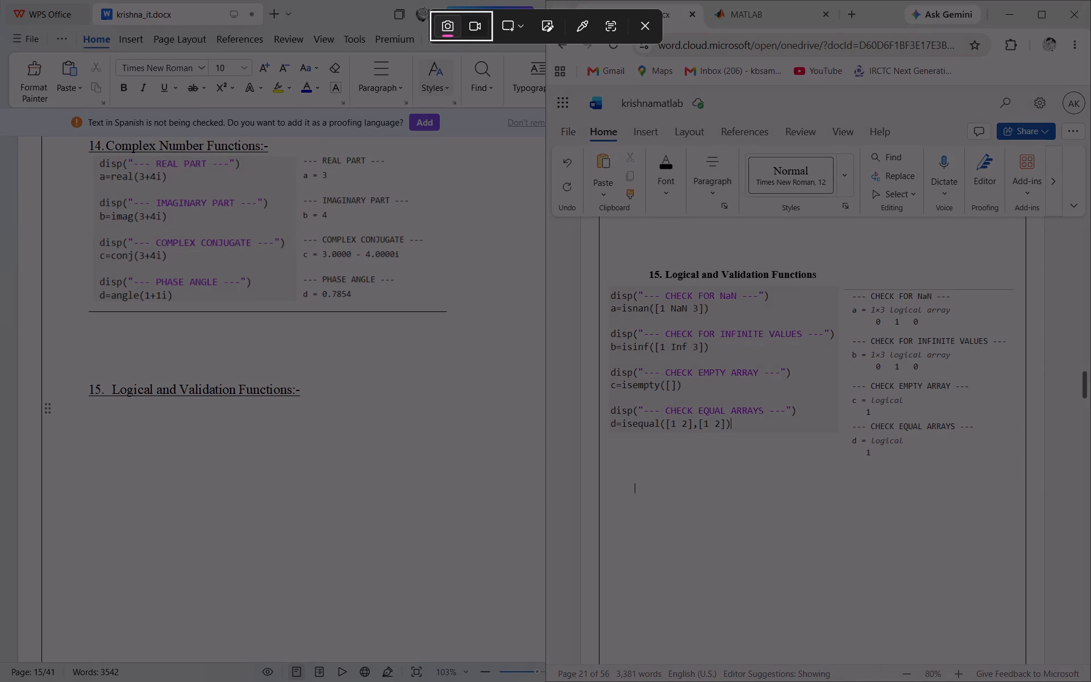
left_click_drag(606, 283, 930, 428)
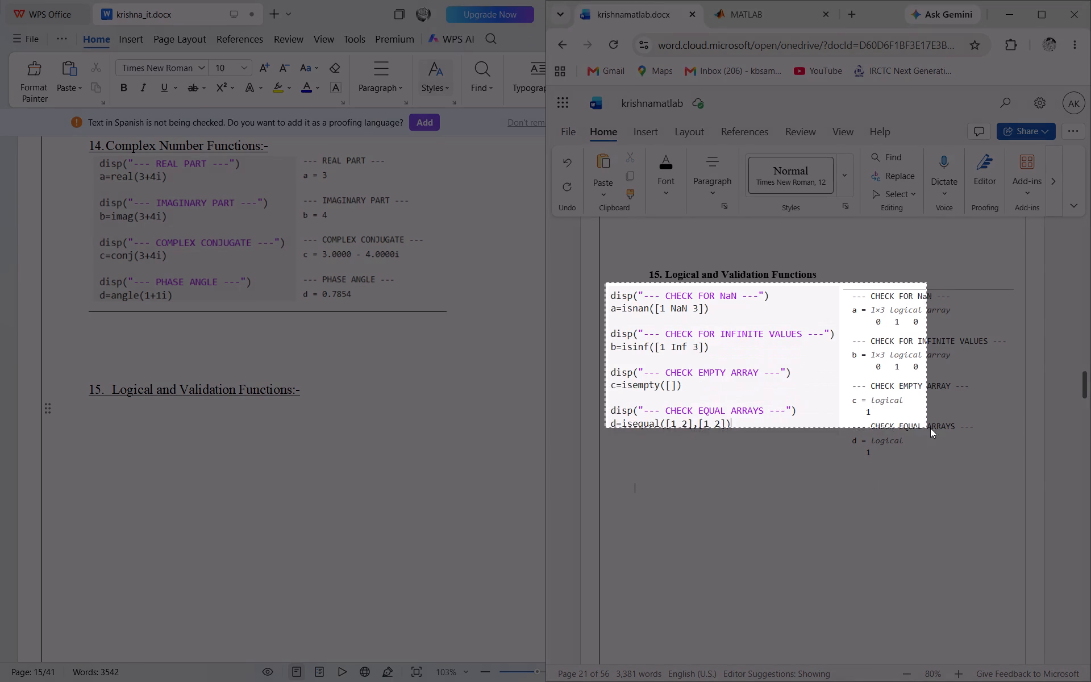
left_click_drag(930, 428, 1020, 469)
left_click(122, 416)
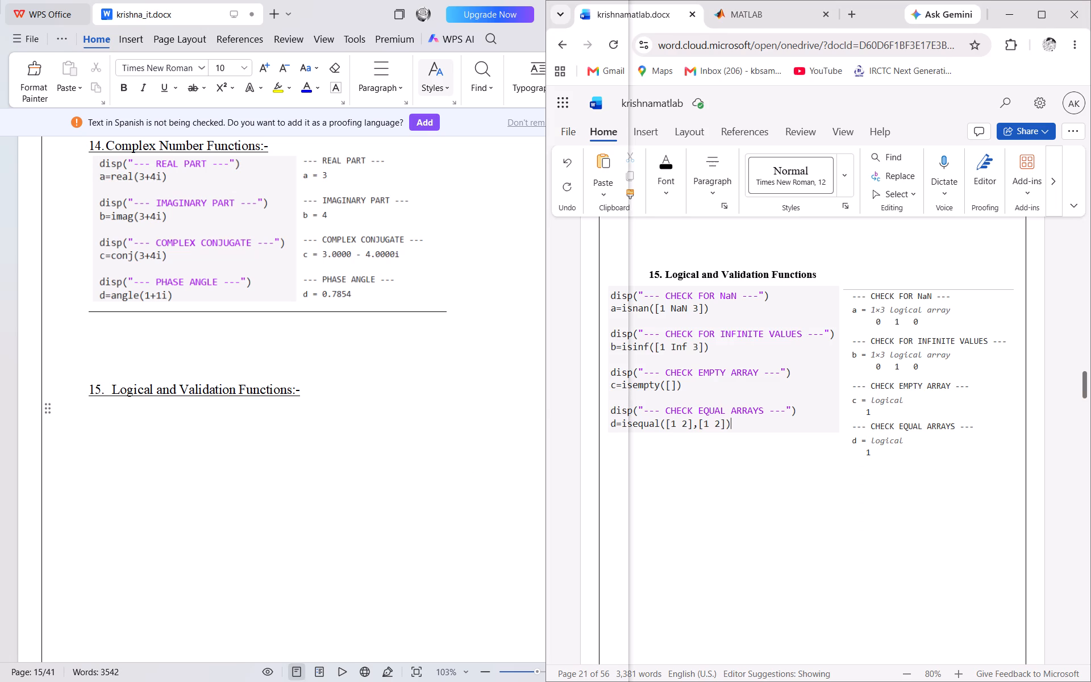
key("ctrl+v")
Look through the report's User Defined Functions items and krishnamatlab's user-defined functions table to compare their content.
scroll(286, 511, "down", 6)
left_click(710, 523)
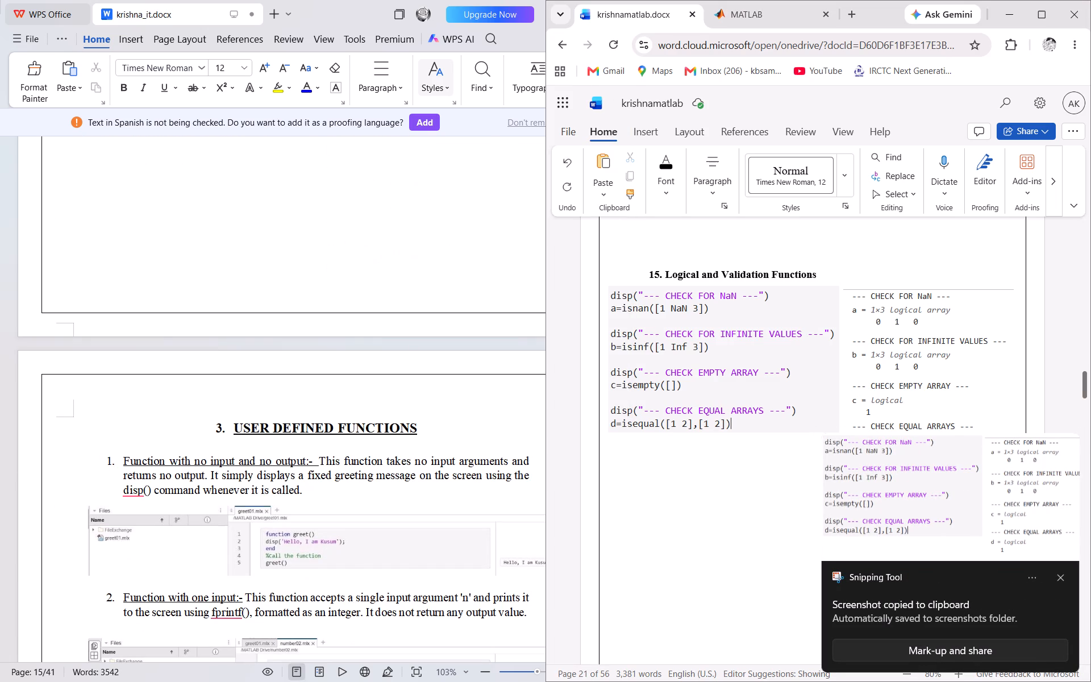
scroll(710, 523, "down", 6)
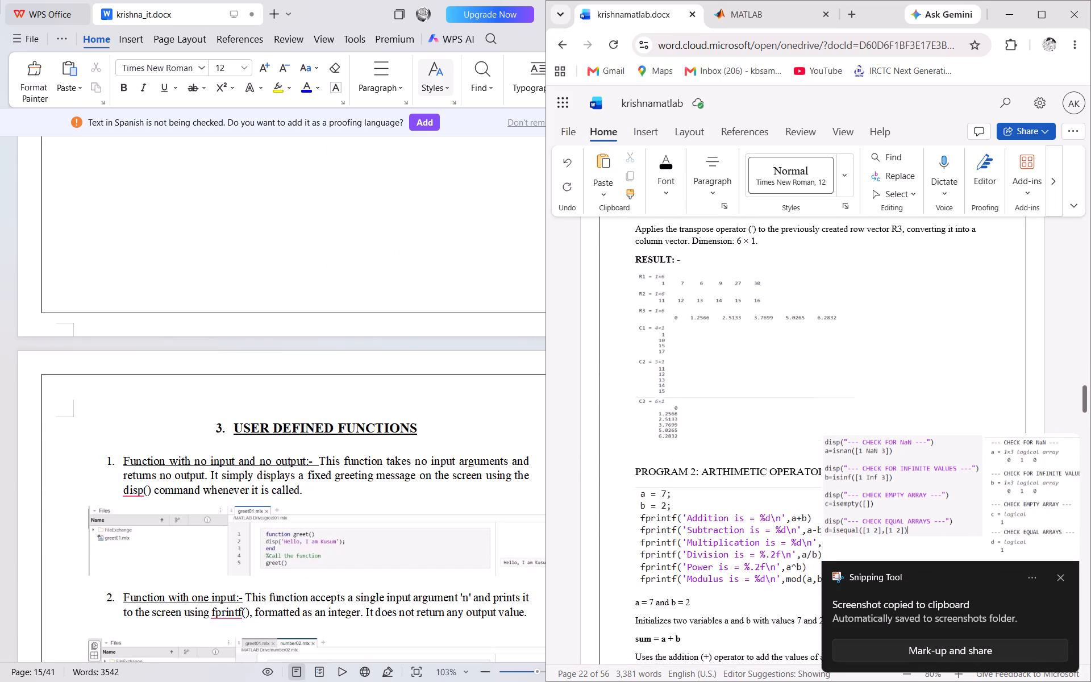
scroll(710, 523, "down", 8)
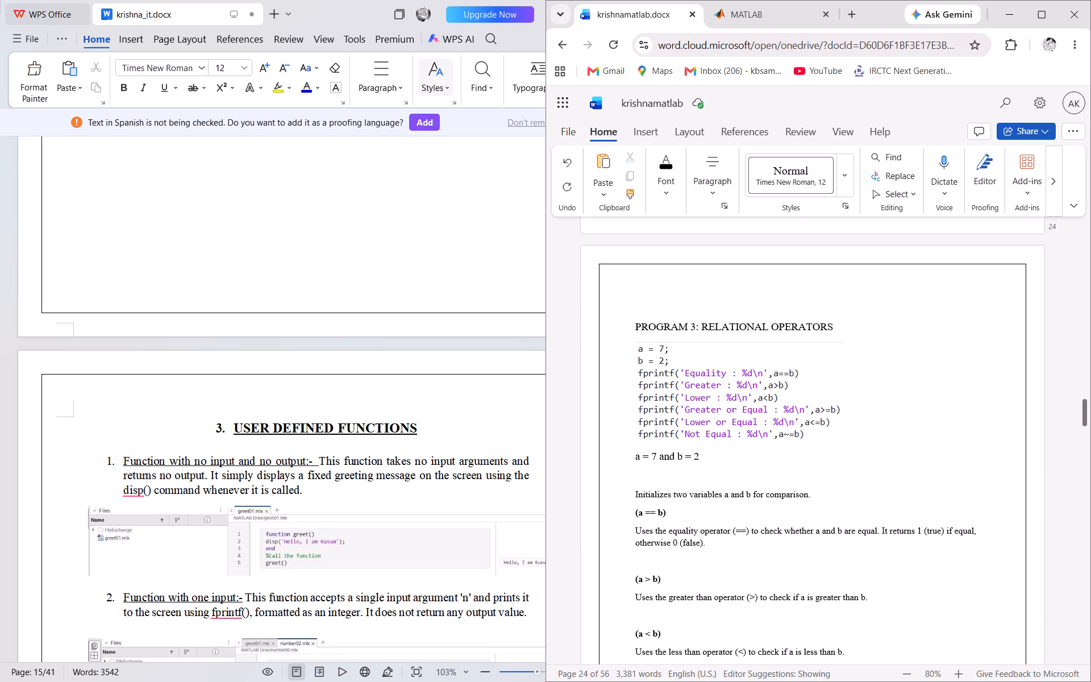
scroll(710, 523, "down", 8)
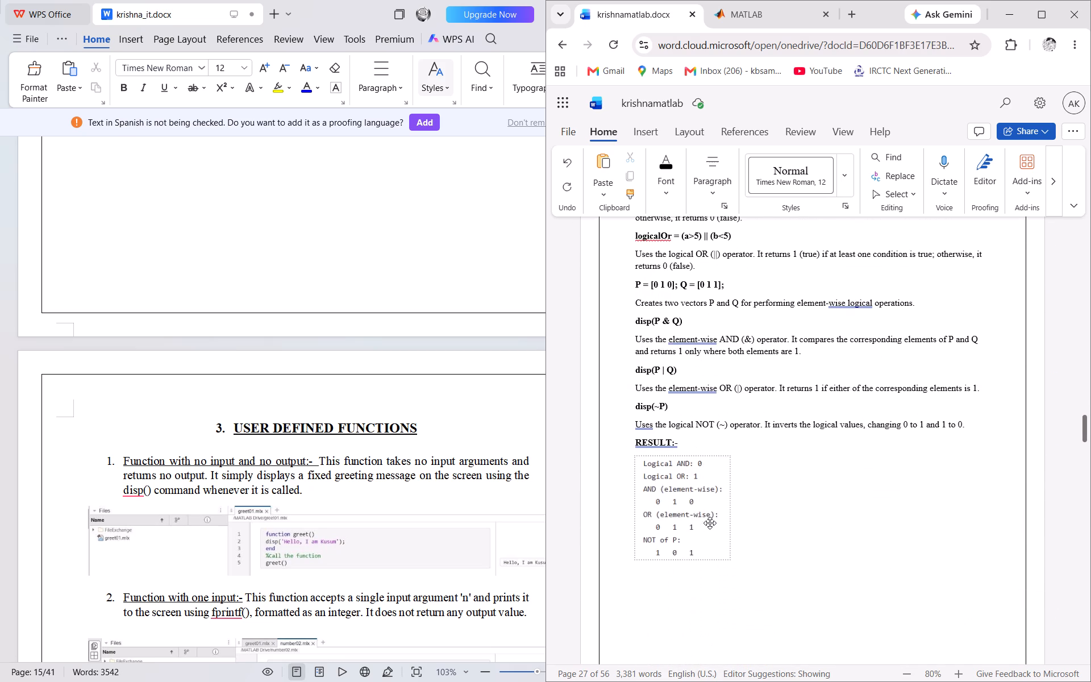
scroll(710, 523, "down", 7)
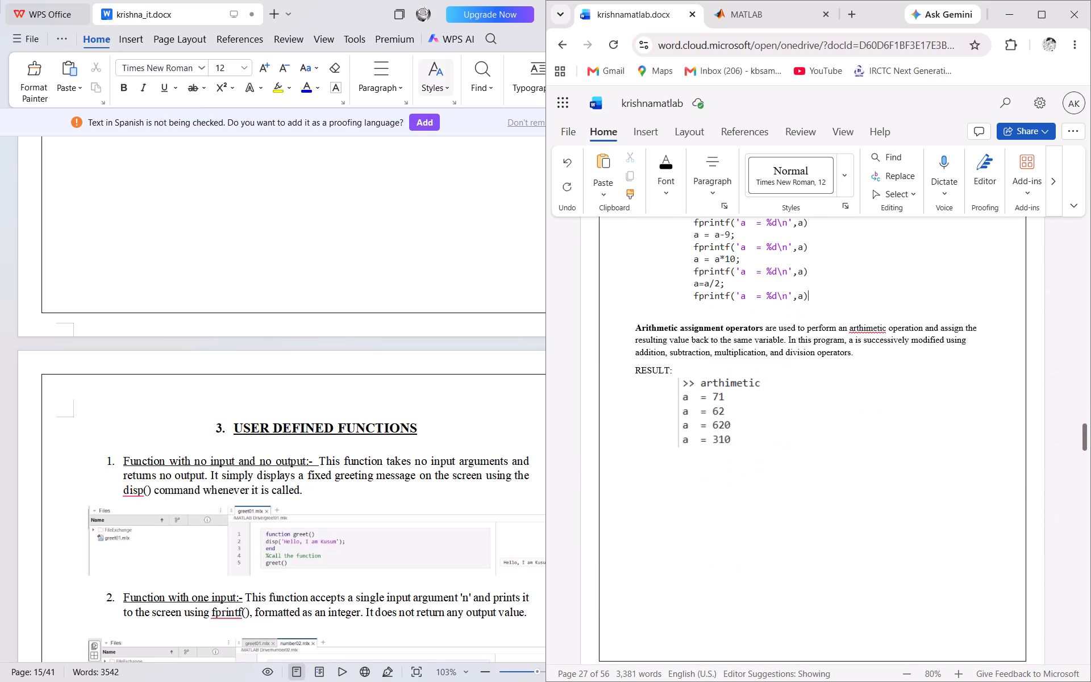
left_click(735, 522)
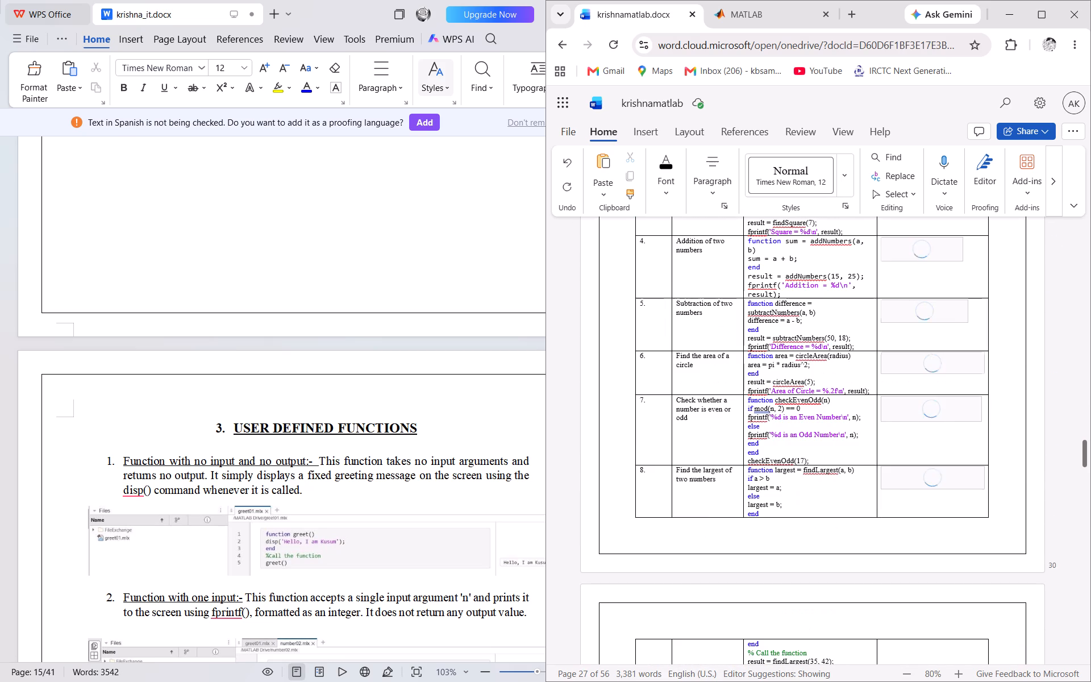
scroll(402, 483, "down", 3)
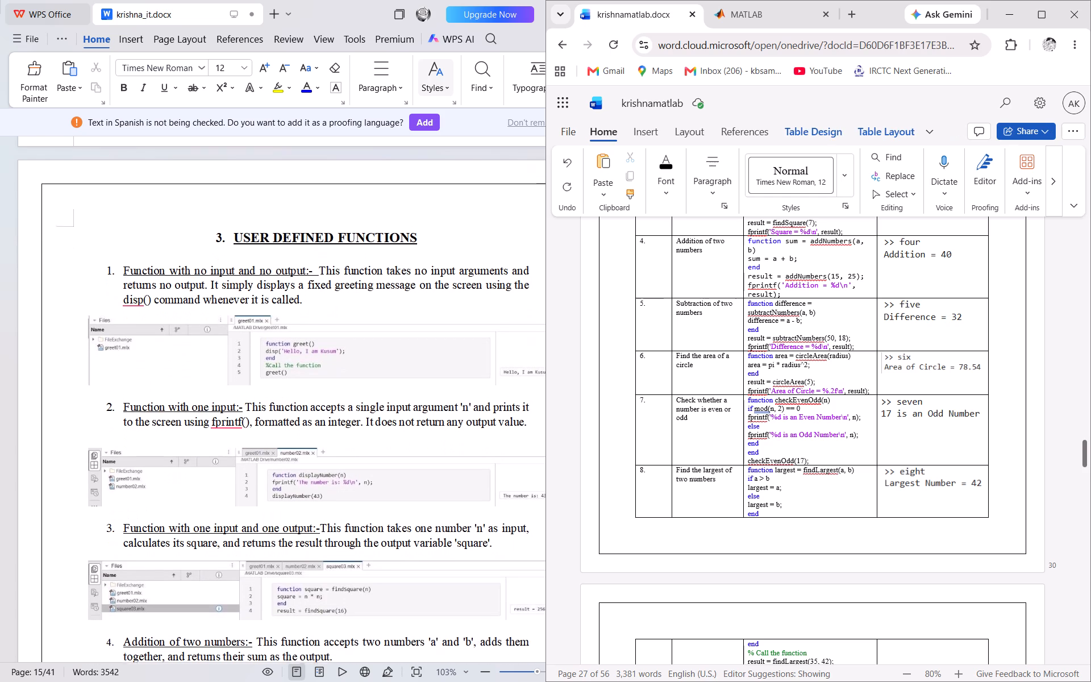
scroll(402, 483, "down", 1)
scroll(652, 568, "down", 1)
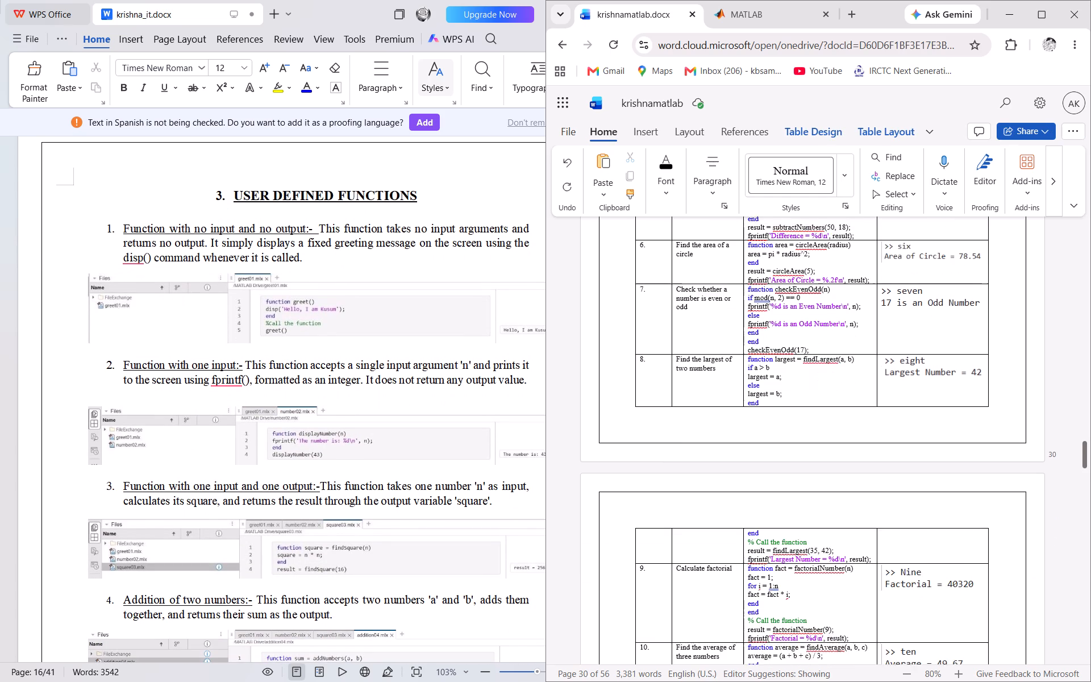
scroll(652, 568, "down", 5)
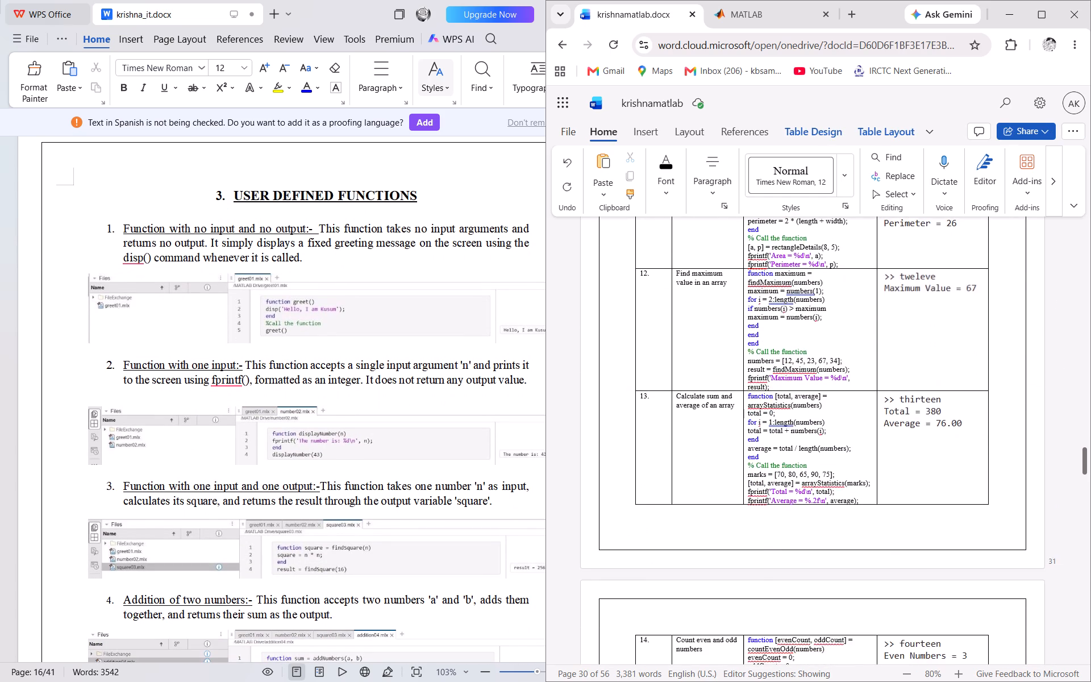
scroll(652, 568, "down", 2)
scroll(342, 529, "down", 3)
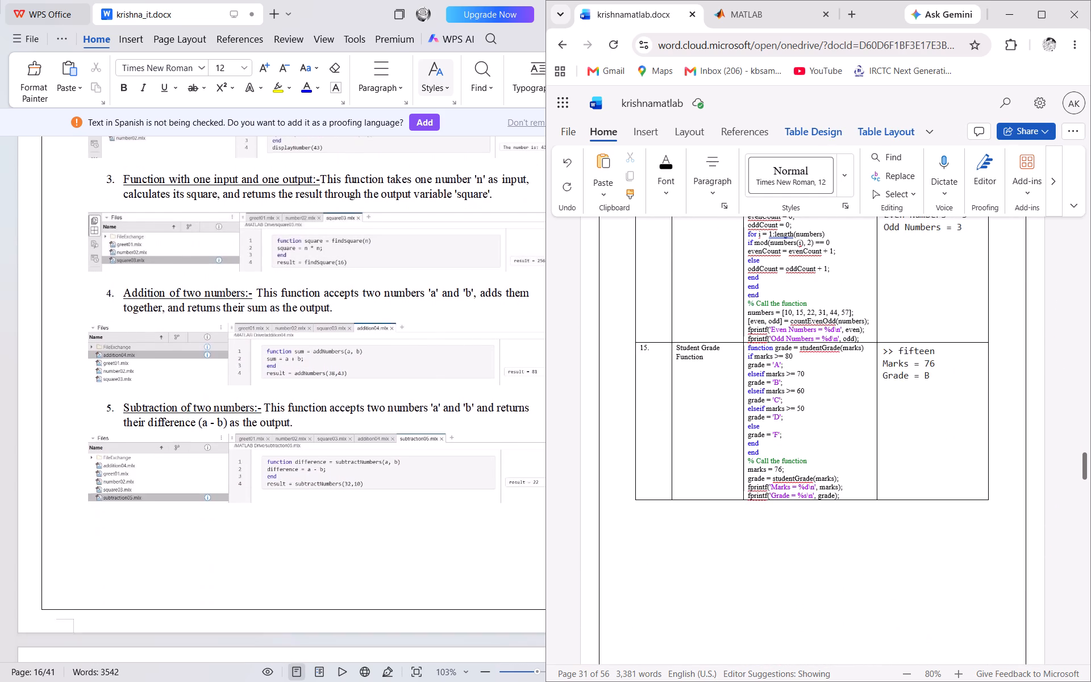
scroll(342, 529, "down", 7)
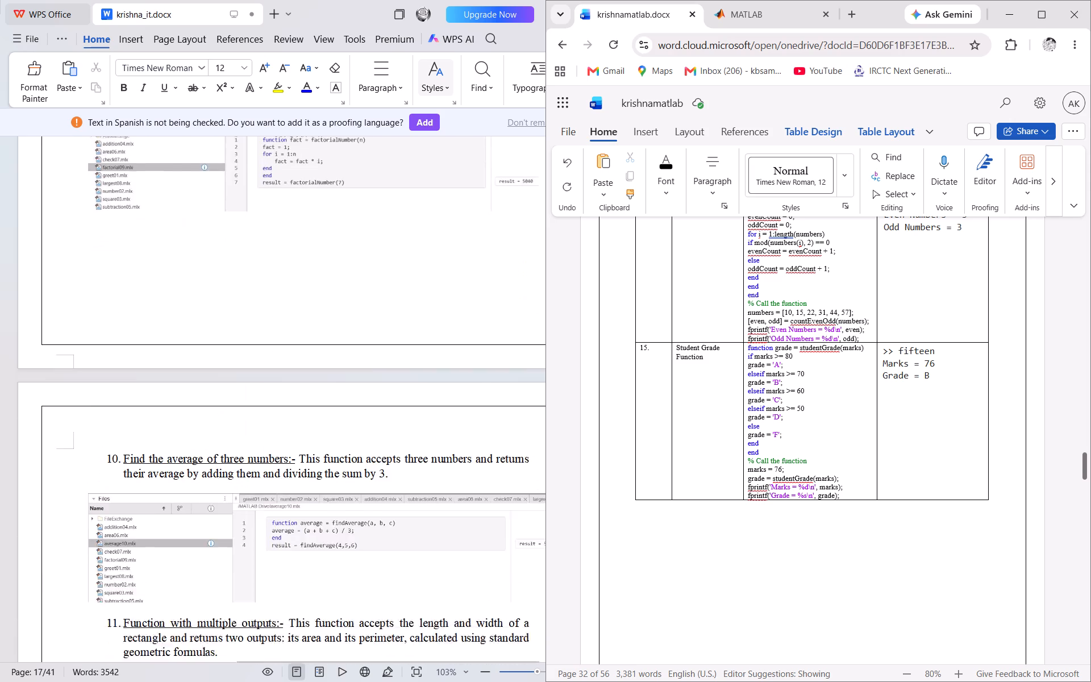
scroll(342, 529, "down", 4)
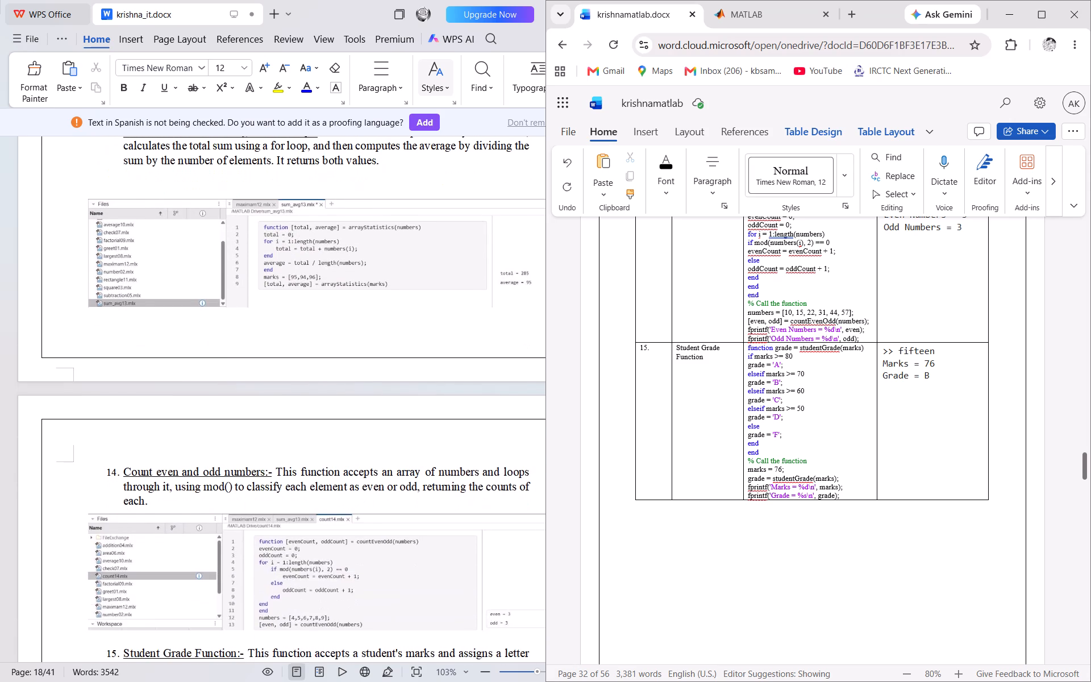
scroll(342, 529, "down", 3)
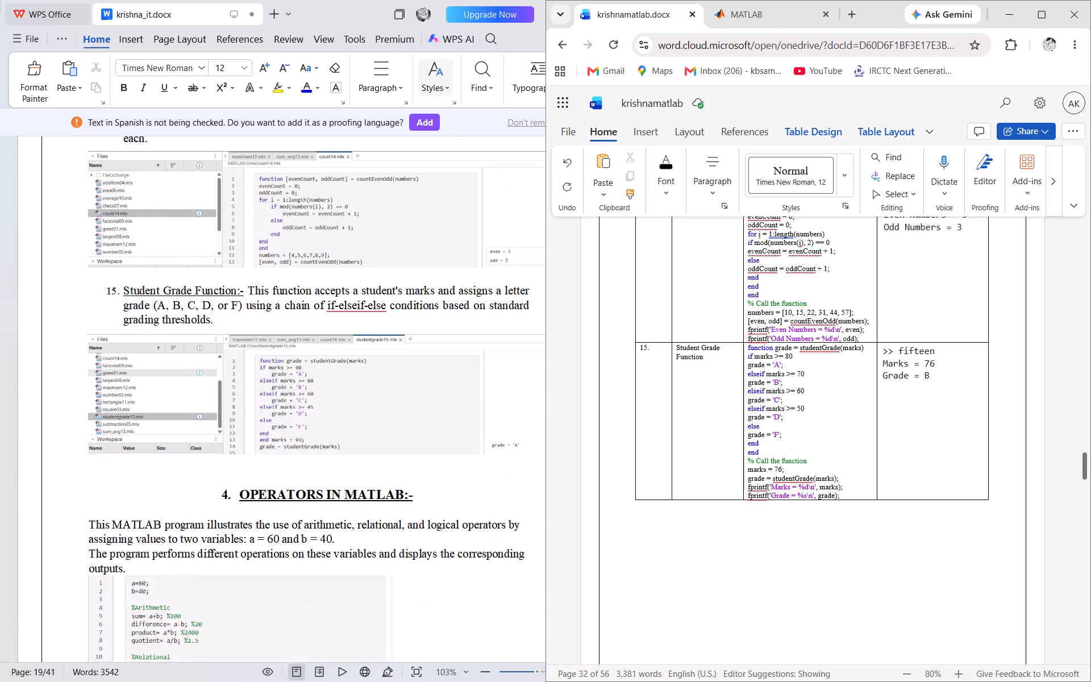
left_click(291, 401)
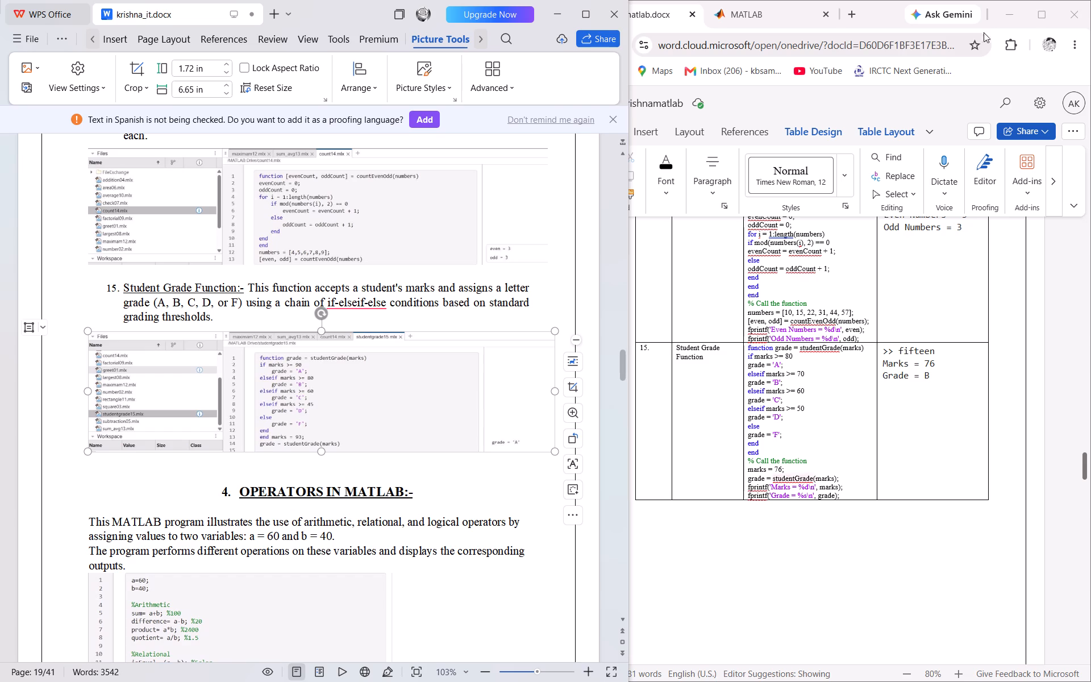
Copy krishnamatlab's user-defined functions introduction and its whole table, from the introductory paragraph through row 15, Student Grade Function.
left_click(1045, 7)
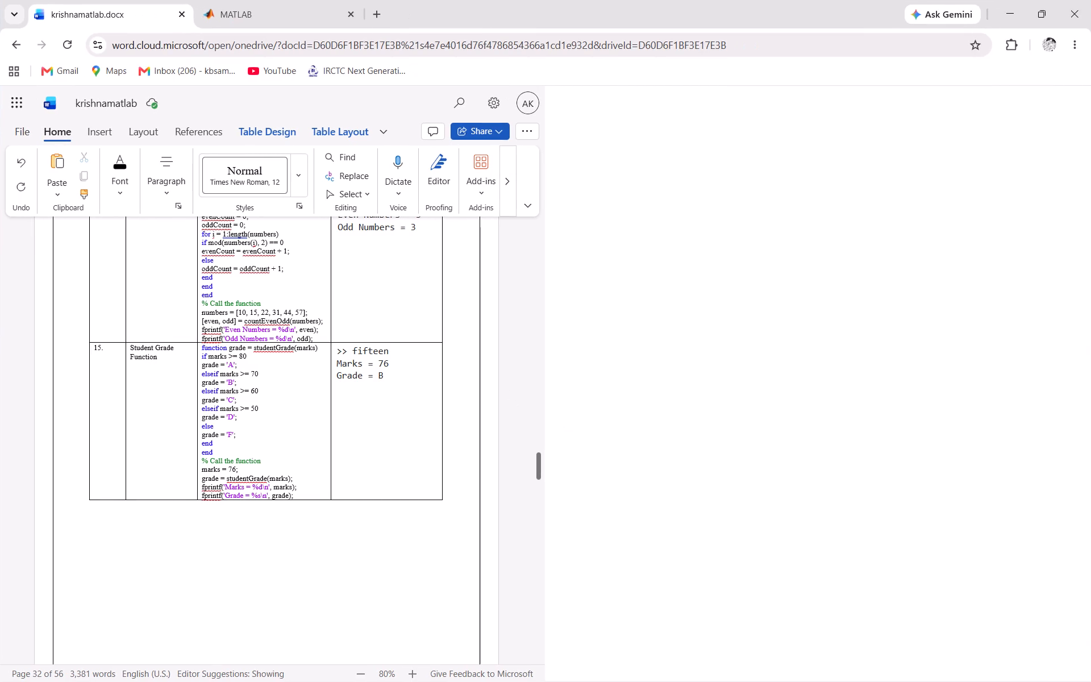
scroll(509, 389, "up", 6)
scroll(509, 389, "down", 1)
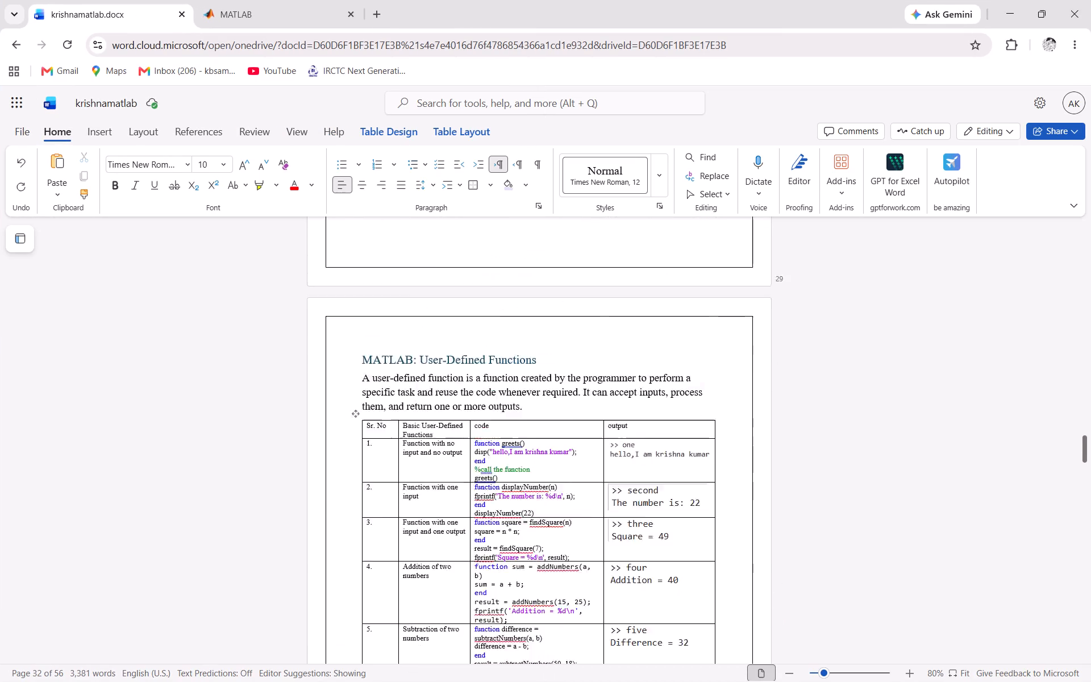
scroll(509, 389, "down", 1)
scroll(509, 389, "up", 2)
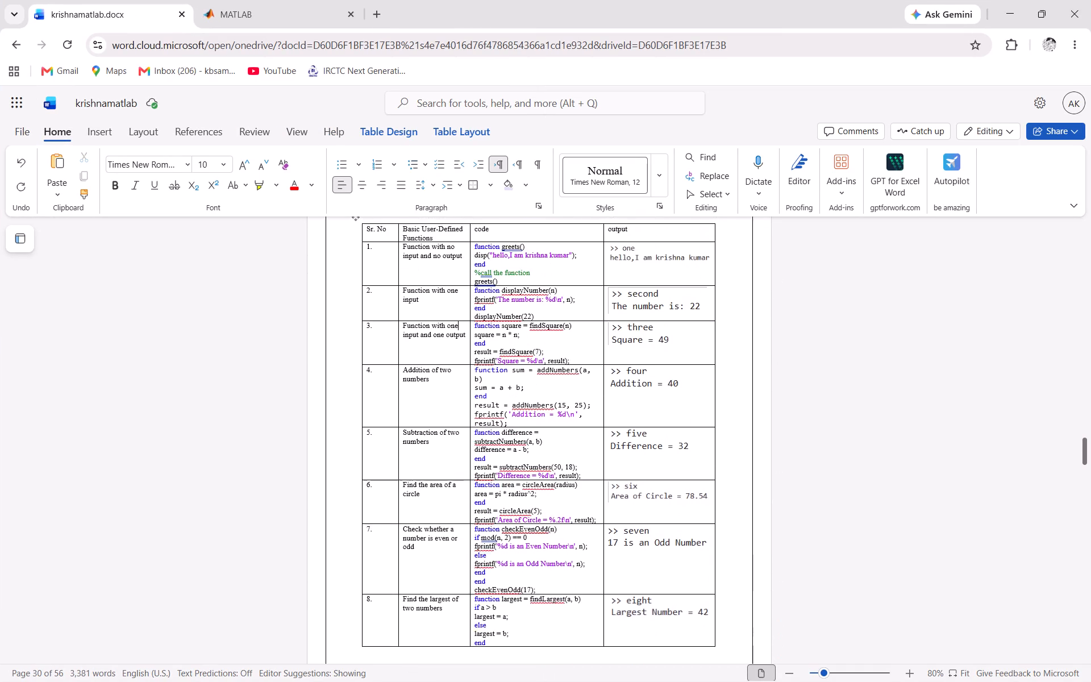
scroll(509, 389, "up", 2)
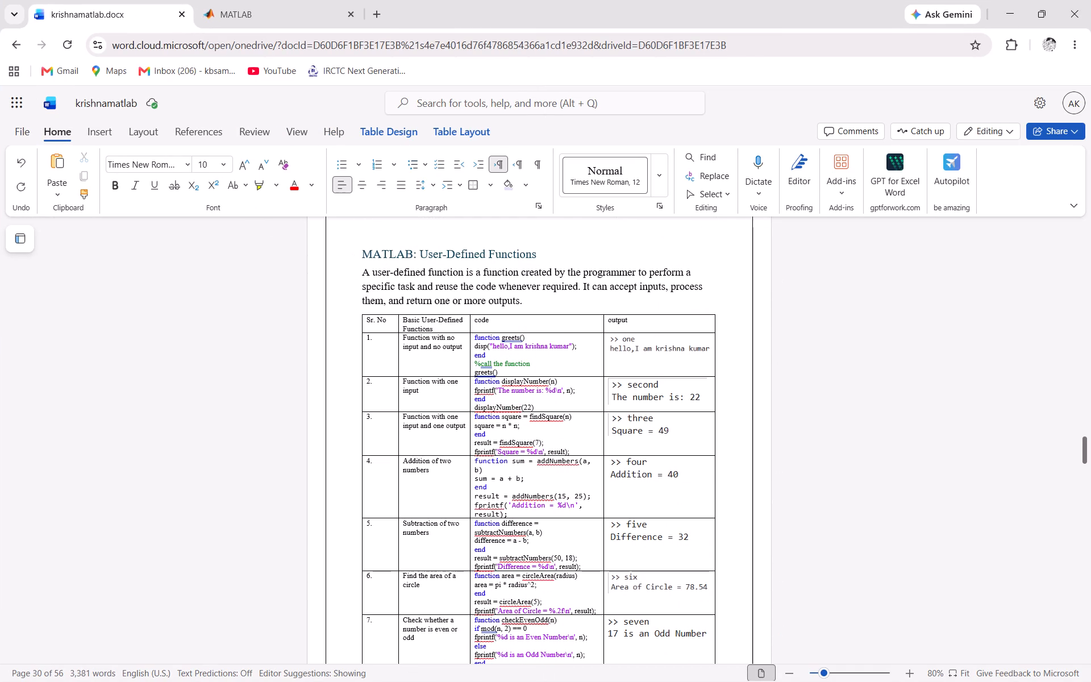
left_click_drag(355, 273, 489, 541)
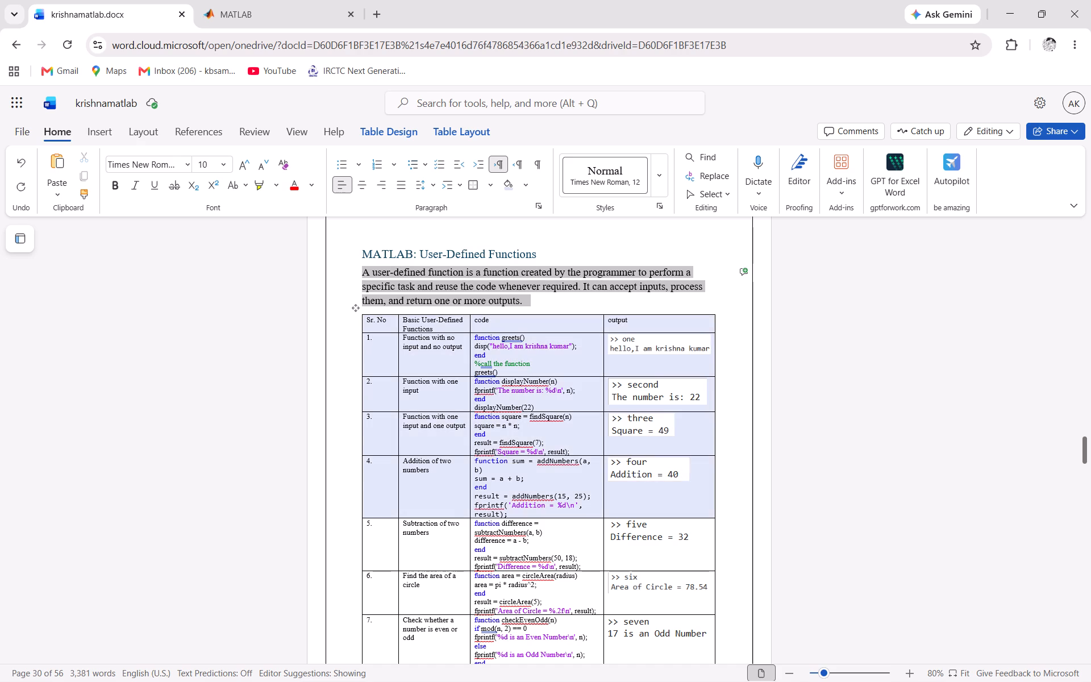
left_click_drag(489, 541, 514, 656)
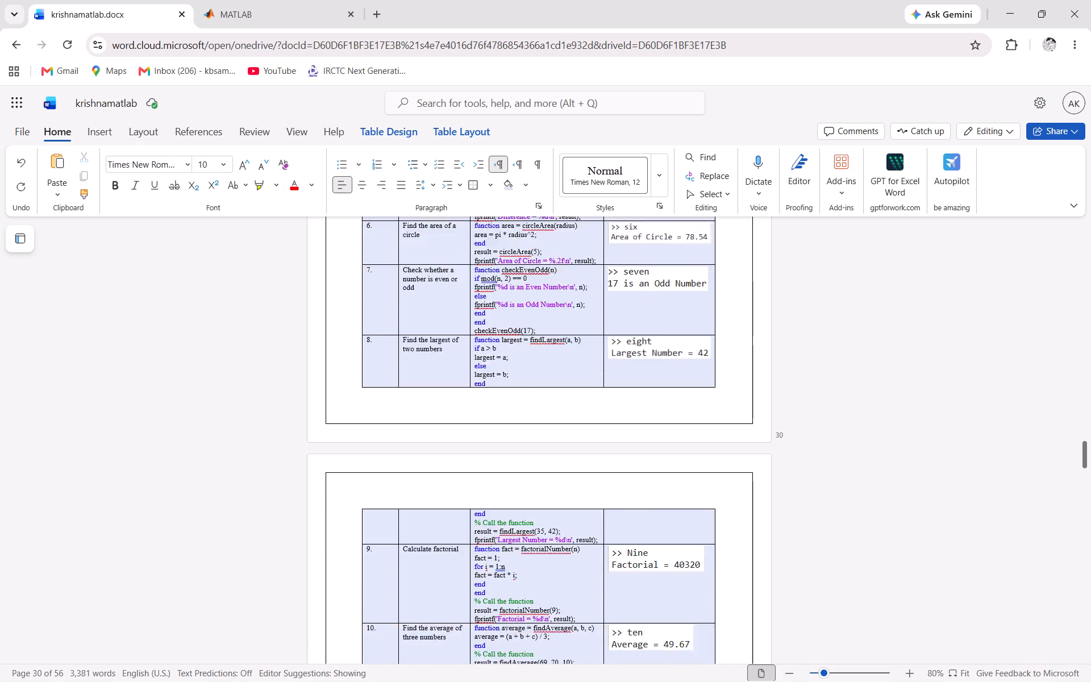
left_click_drag(514, 656, 543, 638)
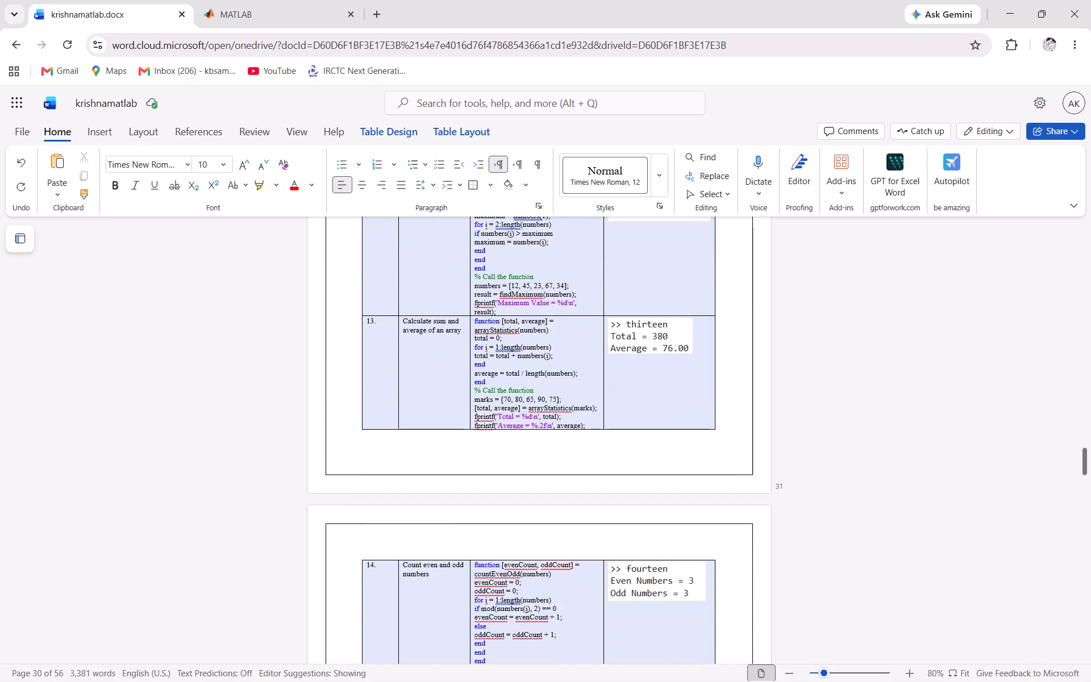
left_click_drag(543, 638, 566, 547)
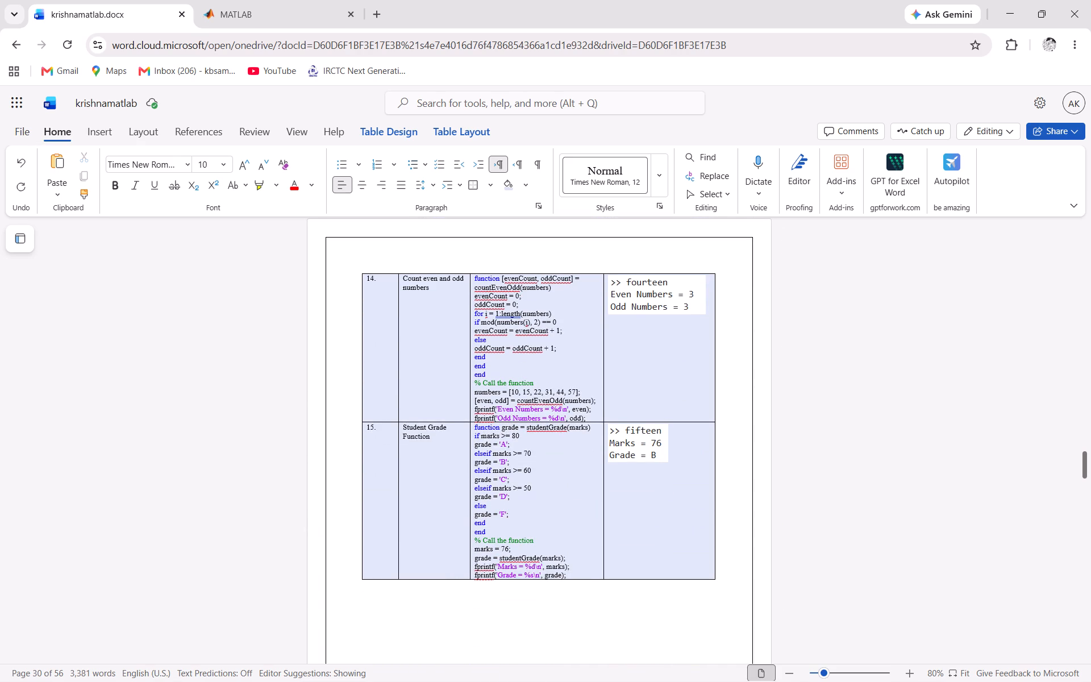
left_click_drag(566, 547, 566, 547)
key("ctrl+c")
key("ctrl+c")
key("ctrl+c")
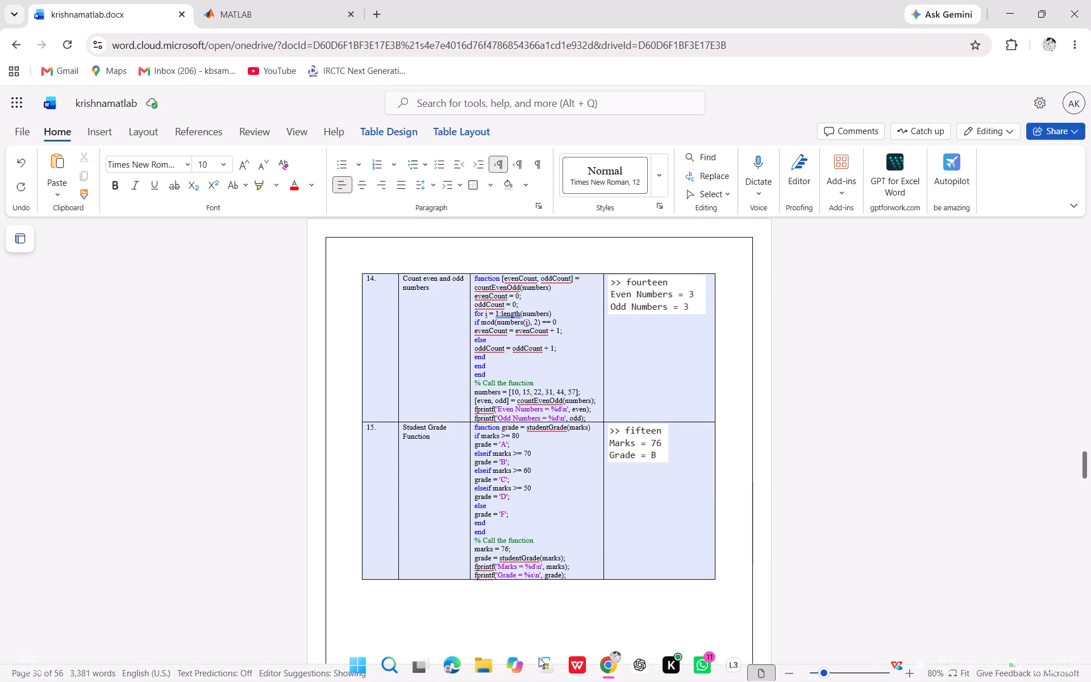
Paste the copied introduction and functions table into krishna_it.docx directly below the heading 3. USER DEFINED FUNCTIONS.
left_click(579, 667)
scroll(403, 464, "up", 2)
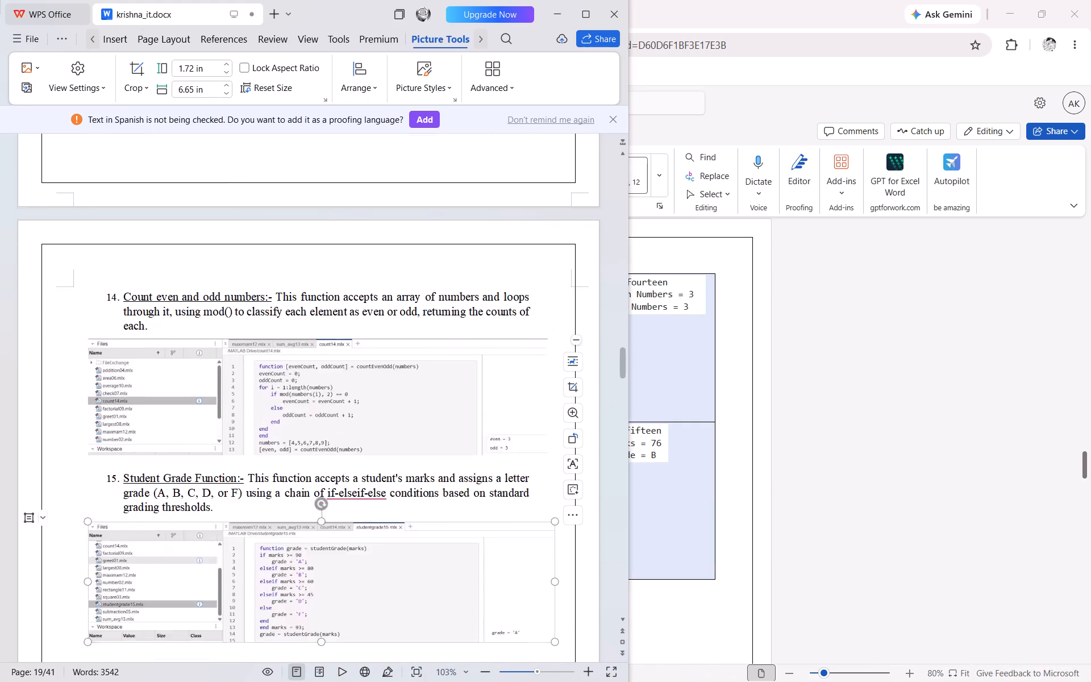
scroll(403, 464, "up", 6)
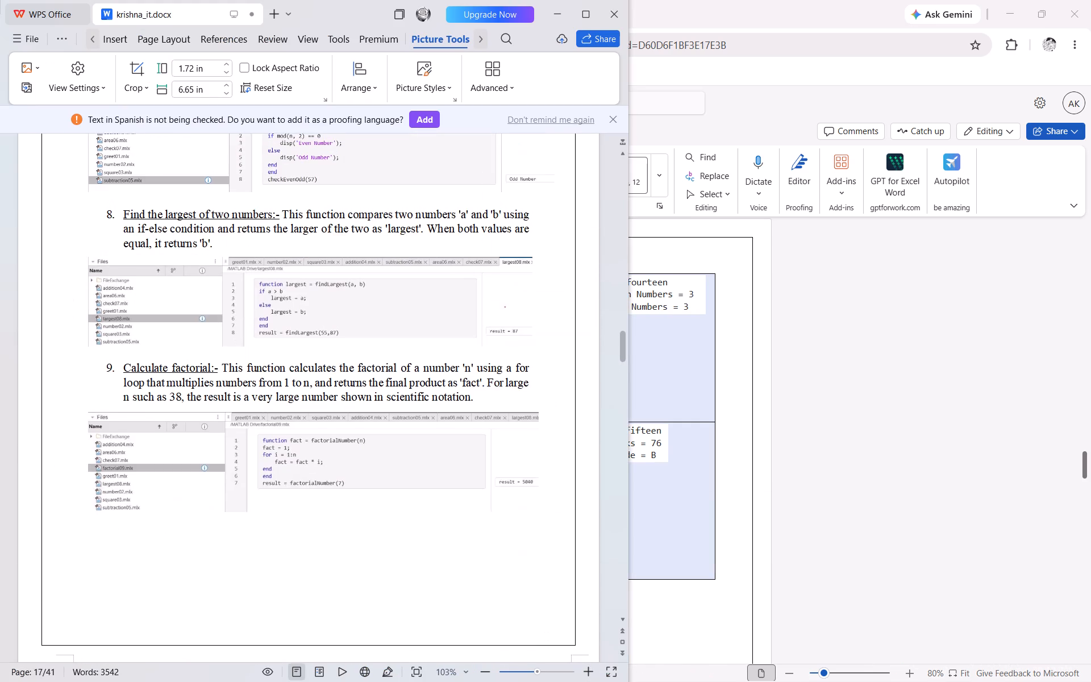
scroll(403, 464, "up", 5)
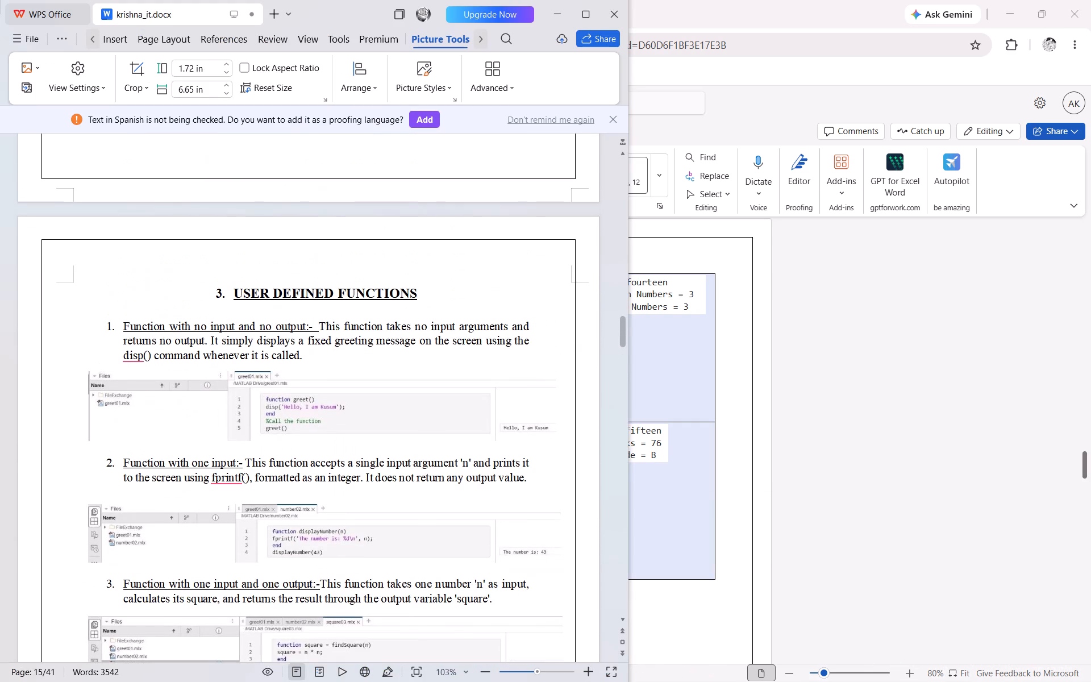
scroll(403, 464, "up", 1)
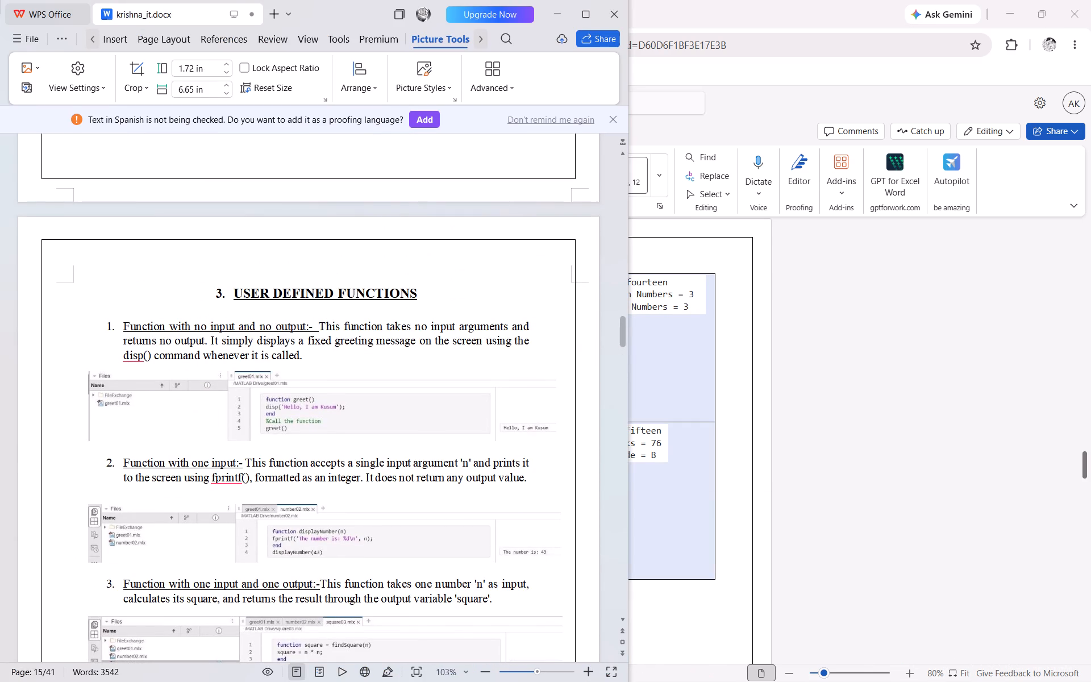
left_click(439, 302)
key("ctrl+v")
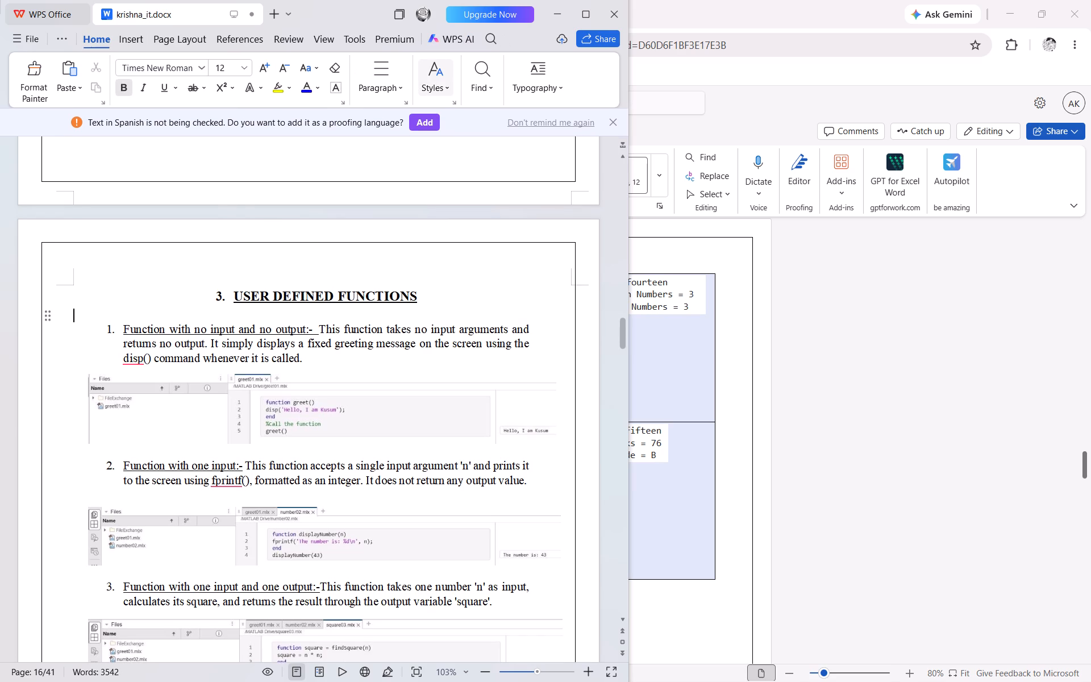
Maximize the krishna_it.docx window and delete the old User Defined Functions items 1 to 15 below the pasted table.
scroll(439, 302, "up", 4)
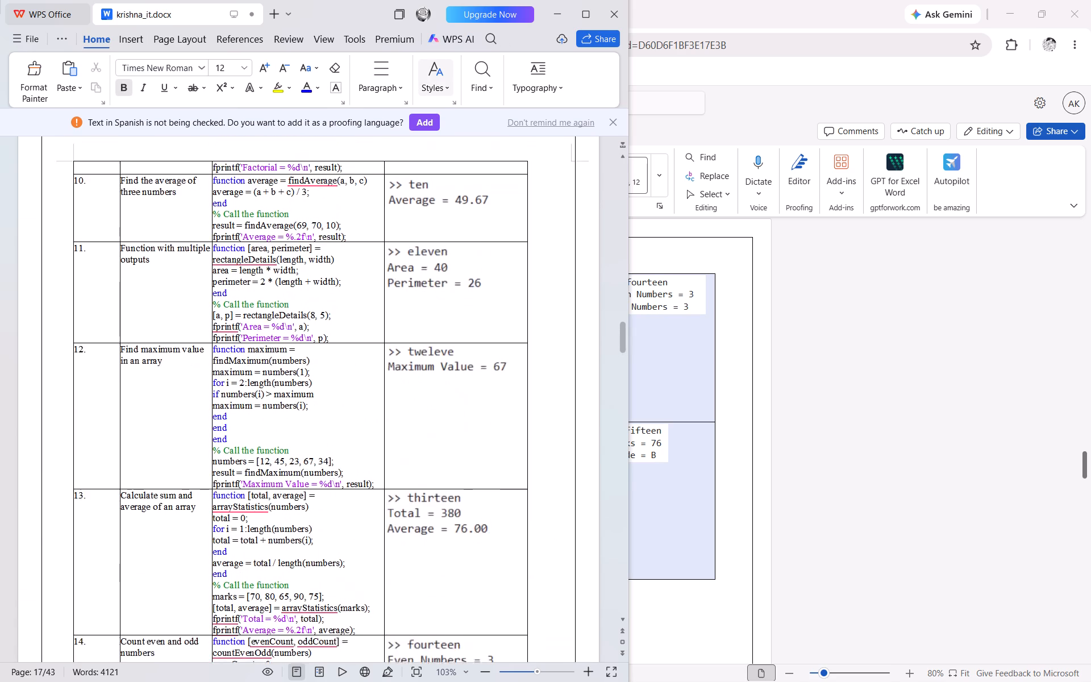
scroll(439, 302, "up", 5)
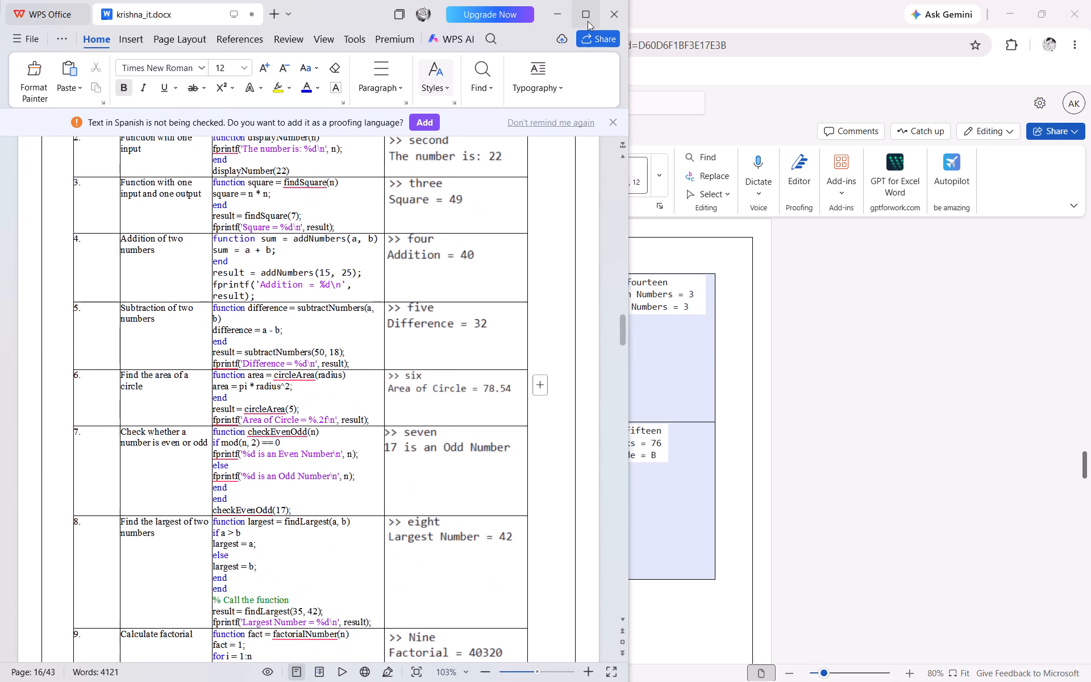
left_click(588, 21)
scroll(617, 243, "up", 2)
scroll(617, 243, "down", 1)
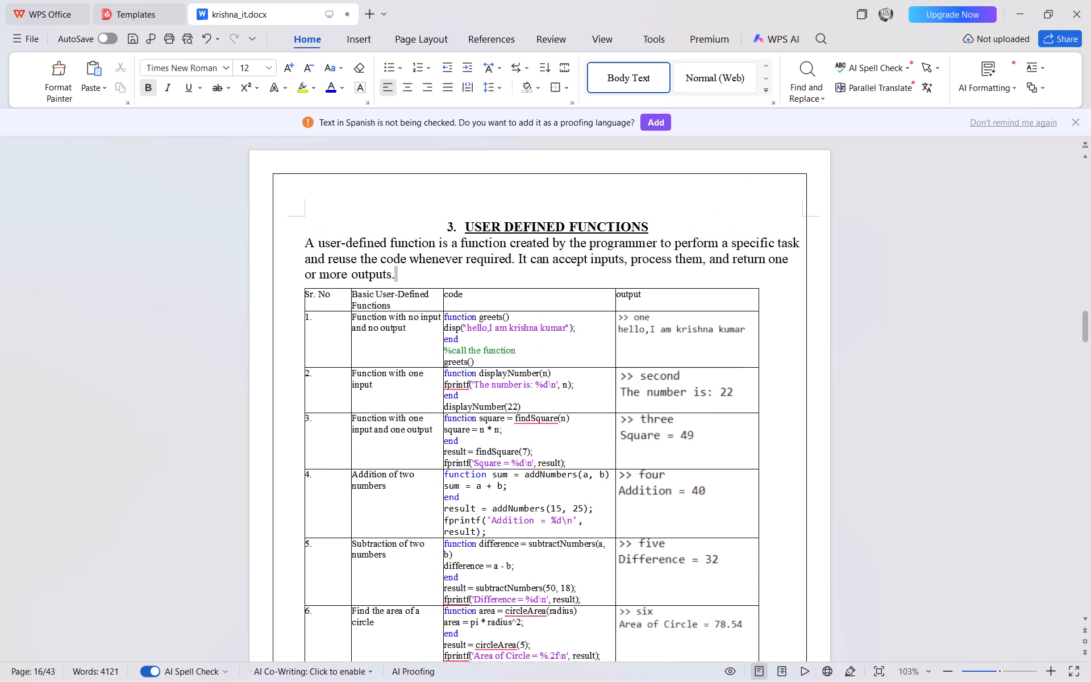
scroll(617, 243, "down", 6)
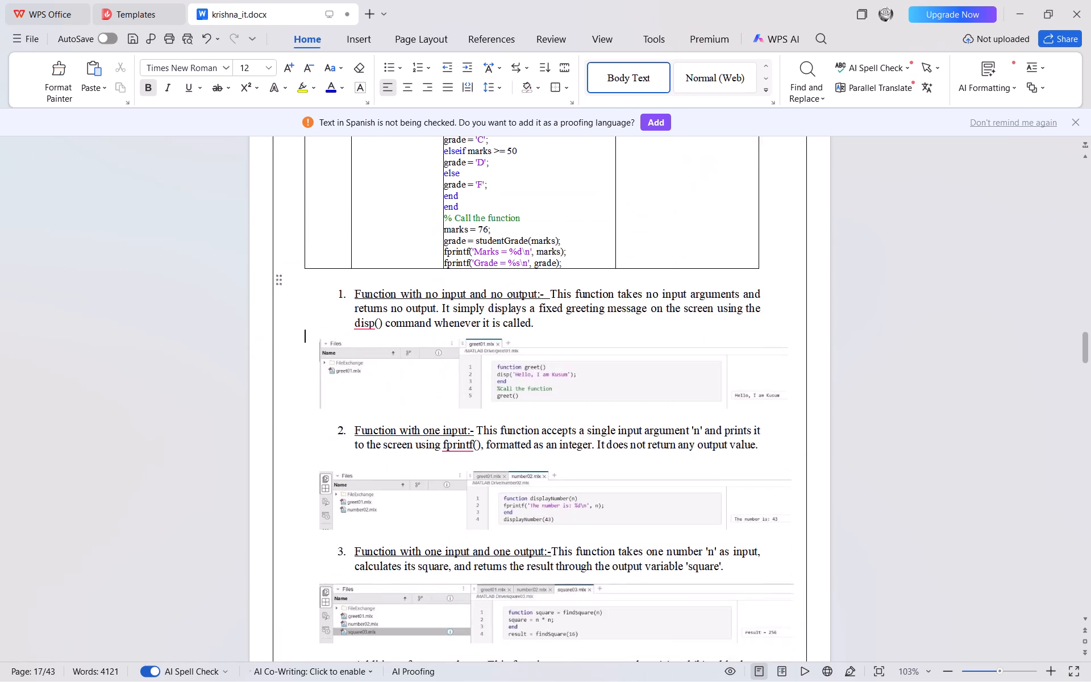
left_click_drag(331, 405, 496, 640)
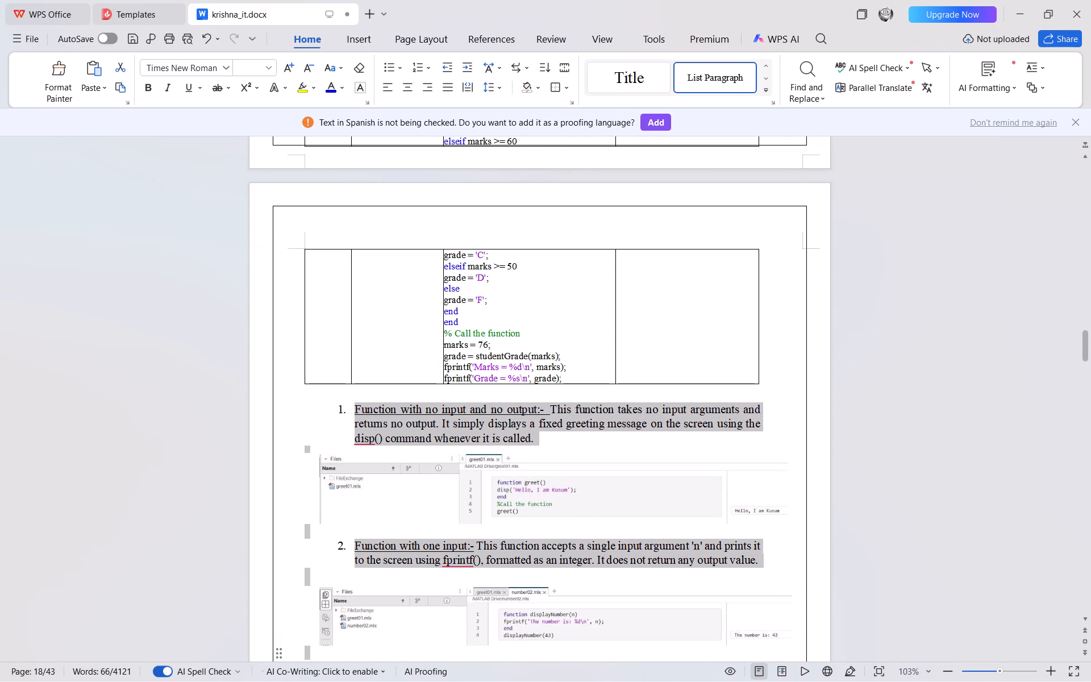
left_click_drag(496, 640, 540, 443)
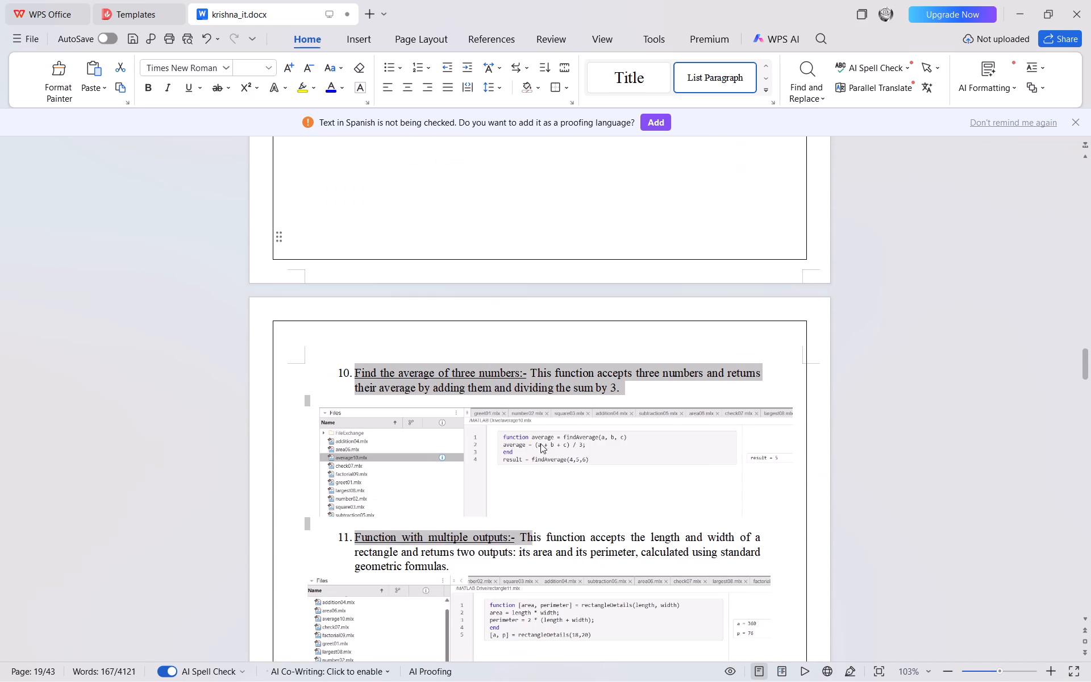
left_click_drag(540, 443, 527, 681)
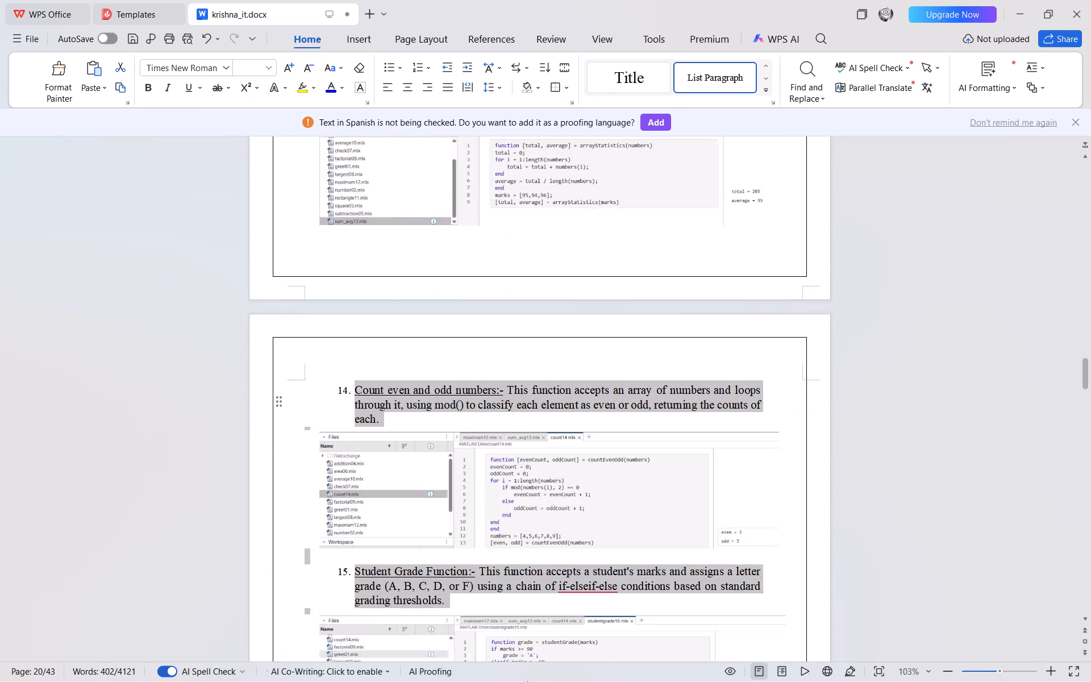
left_click_drag(527, 681, 585, 452)
key("Delete")
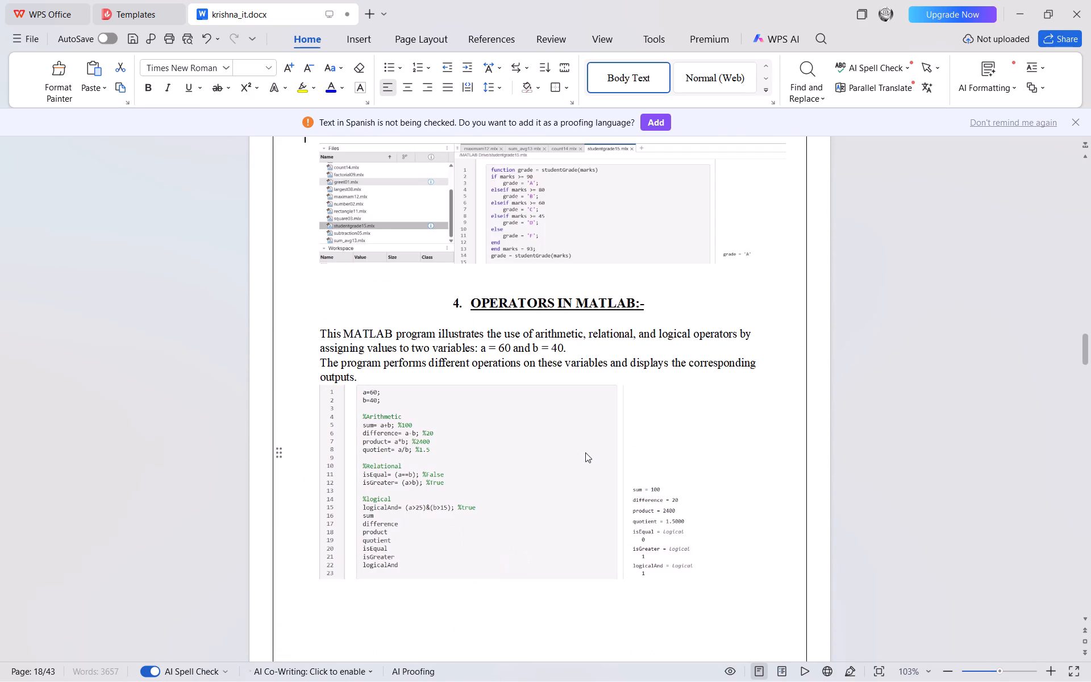
Delete the leftover Student Grade Function screenshot above the heading 4. OPERATORS IN MATLAB.
scroll(528, 284, "up", 2)
left_click(475, 369)
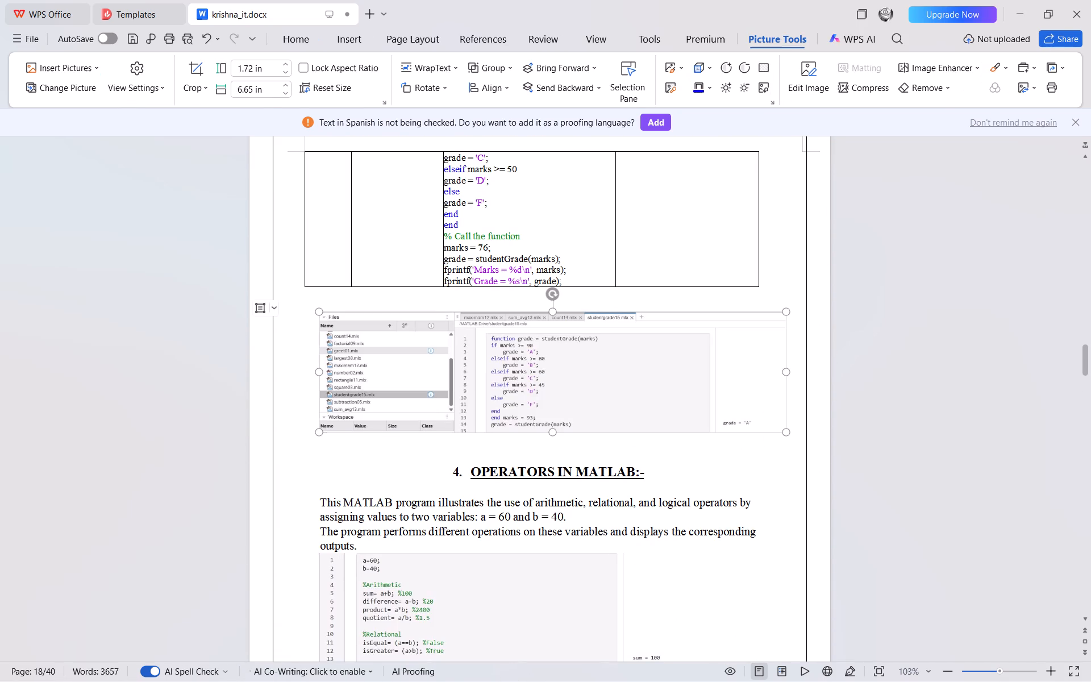
key("BackSpace")
Review the report from section 10, Input and Output Functions, through the pasted functions table to the Operators in MATLAB section, checking content and layout.
scroll(436, 314, "up", 2)
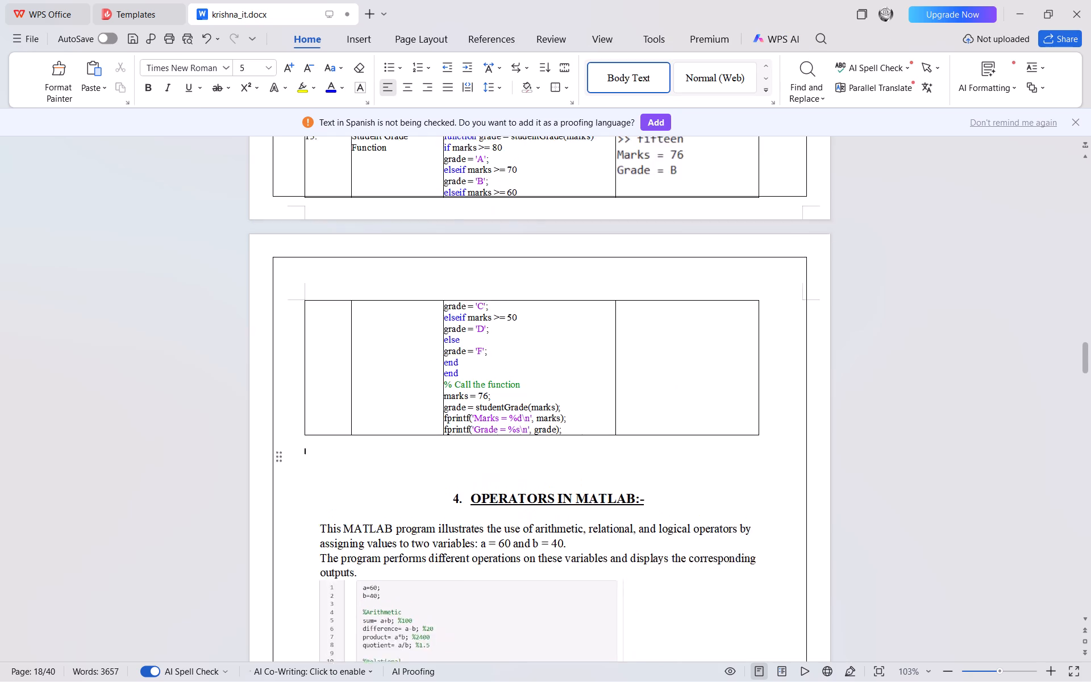
scroll(436, 314, "up", 3)
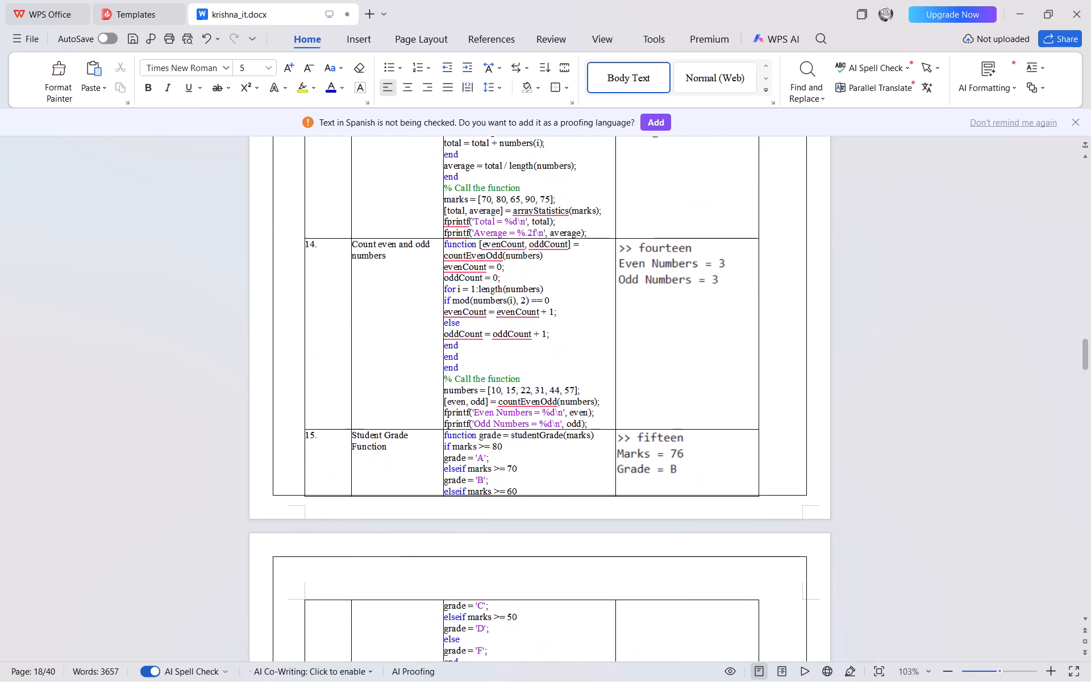
scroll(436, 314, "up", 4)
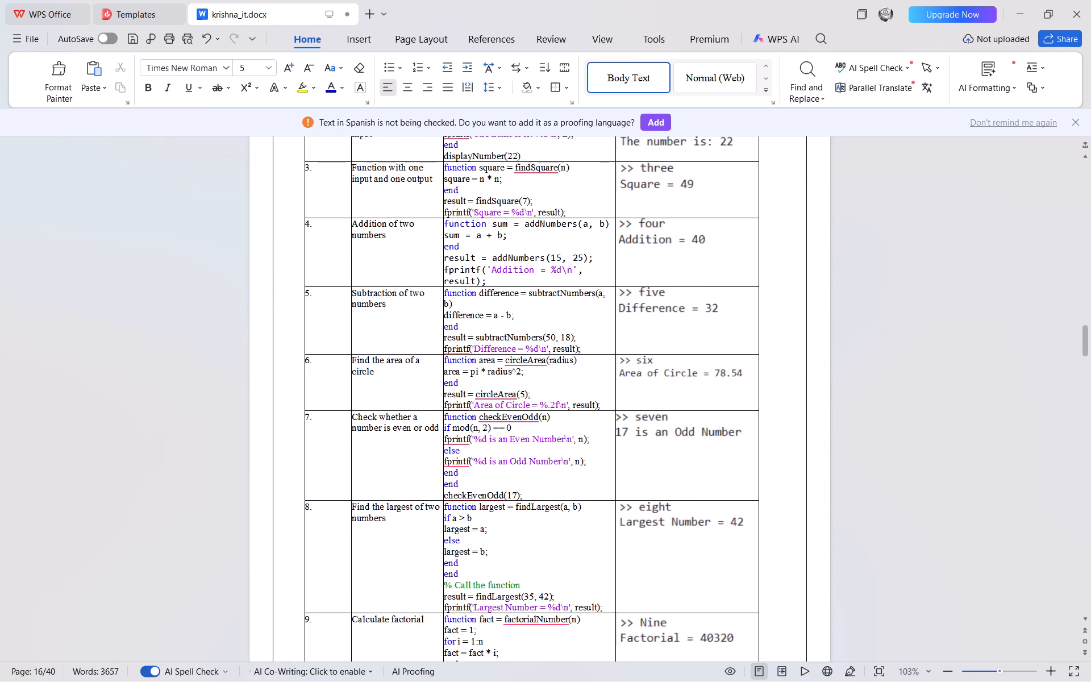
scroll(436, 314, "up", 5)
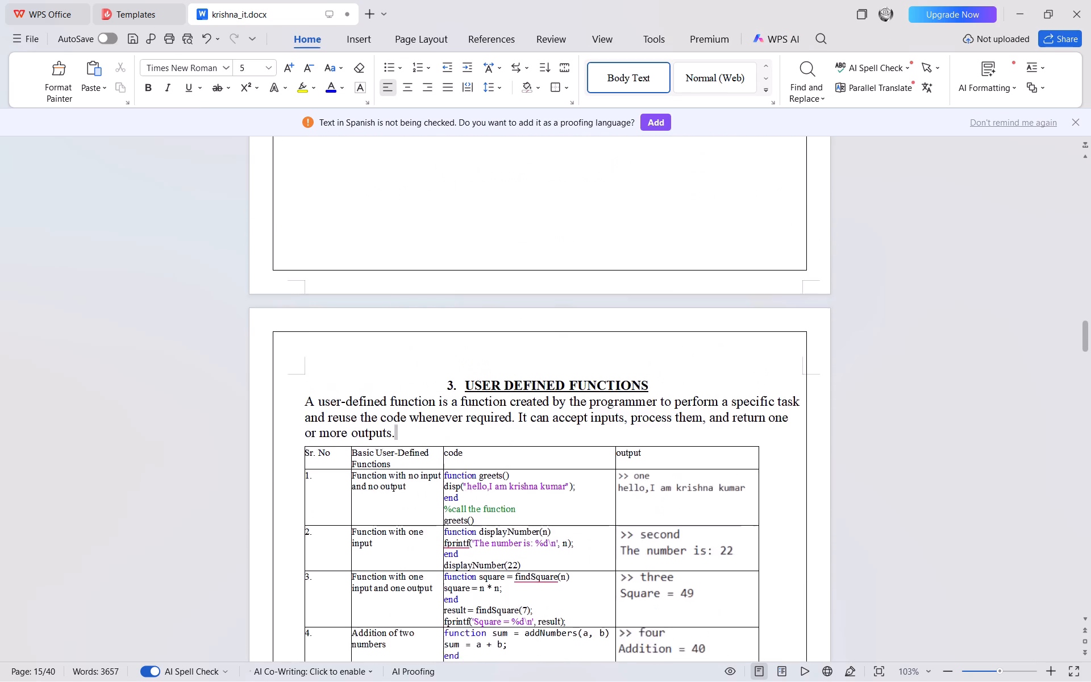
scroll(436, 314, "up", 4)
scroll(436, 314, "down", 1)
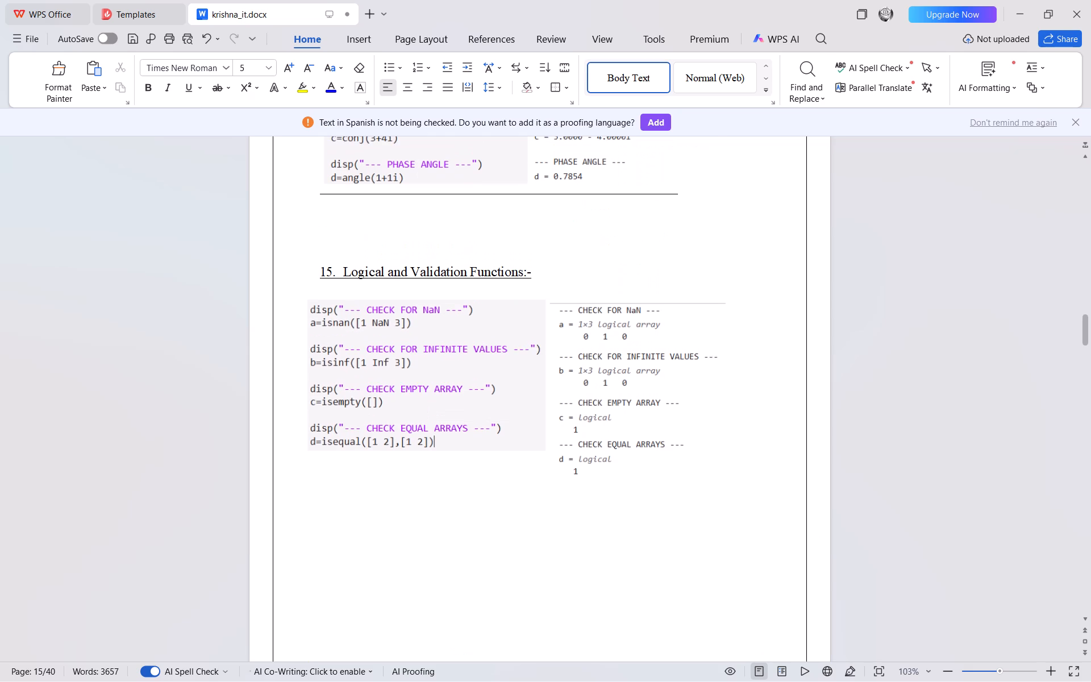
scroll(436, 314, "down", 2)
scroll(396, 462, "down", 5)
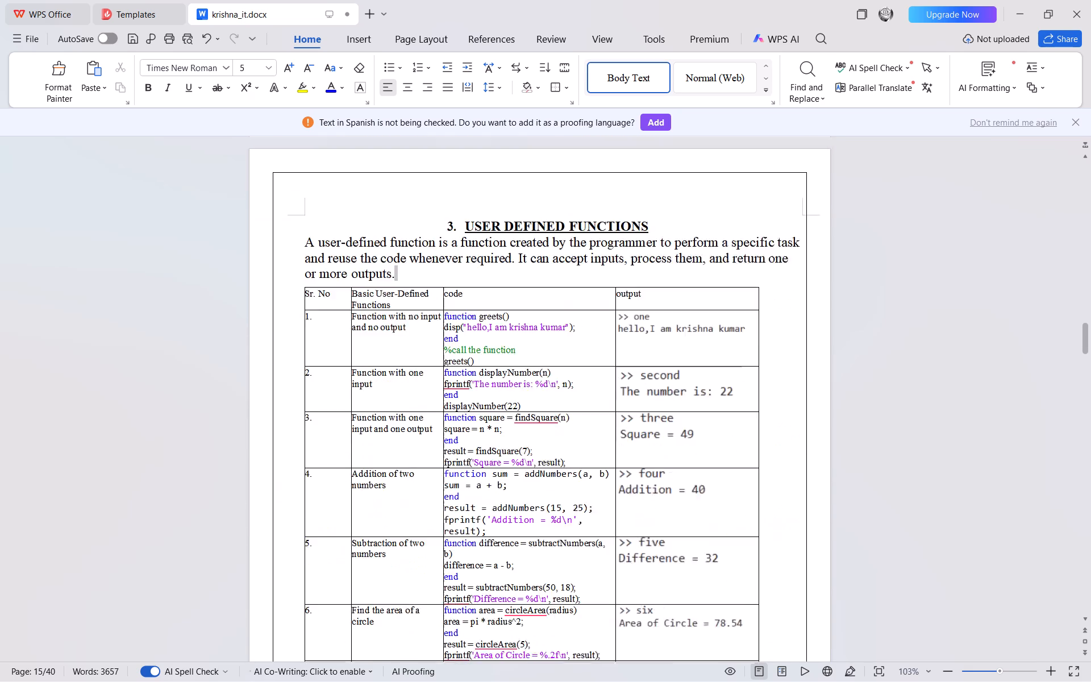
scroll(396, 462, "down", 9)
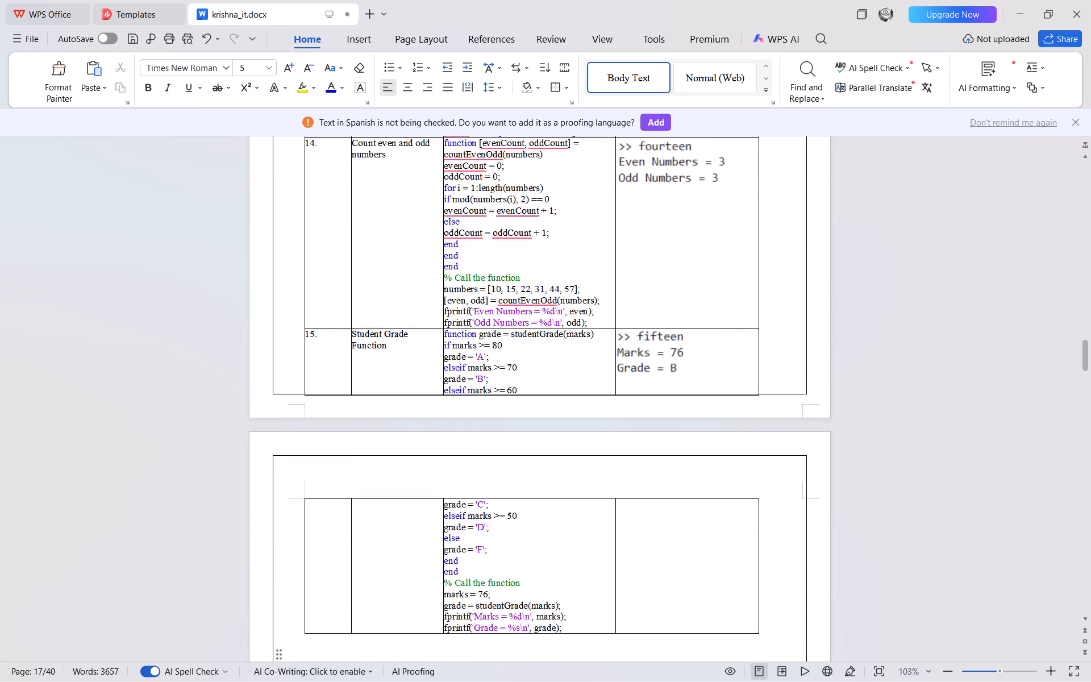
scroll(396, 462, "down", 3)
scroll(396, 462, "up", 1)
scroll(396, 462, "down", 4)
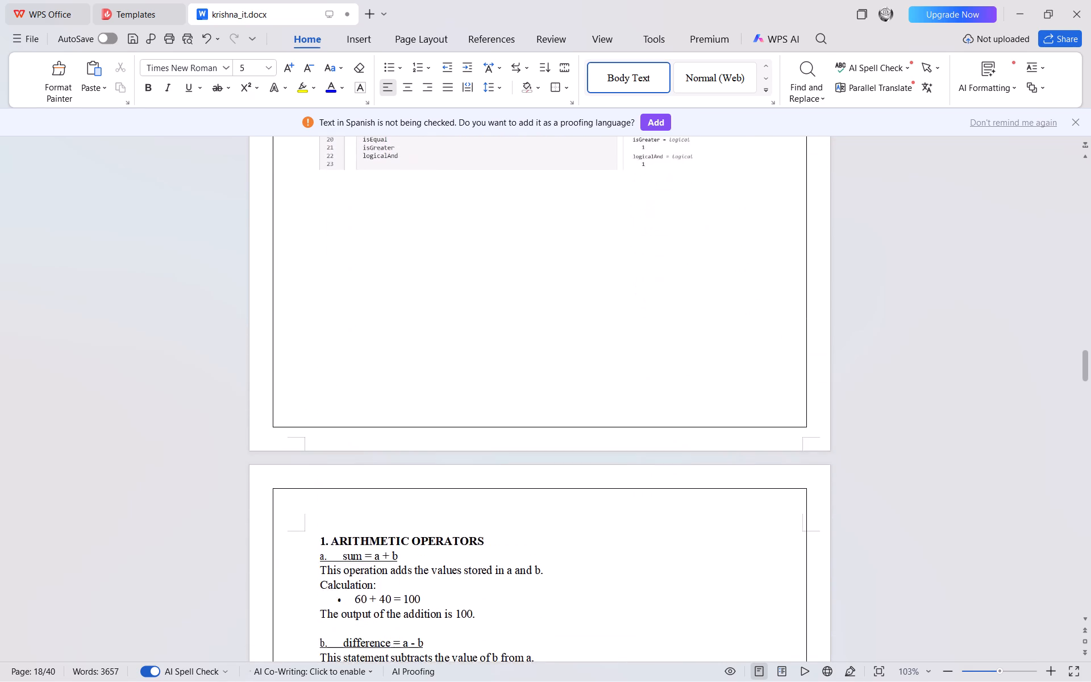
scroll(396, 462, "down", 2)
scroll(396, 462, "up", 10)
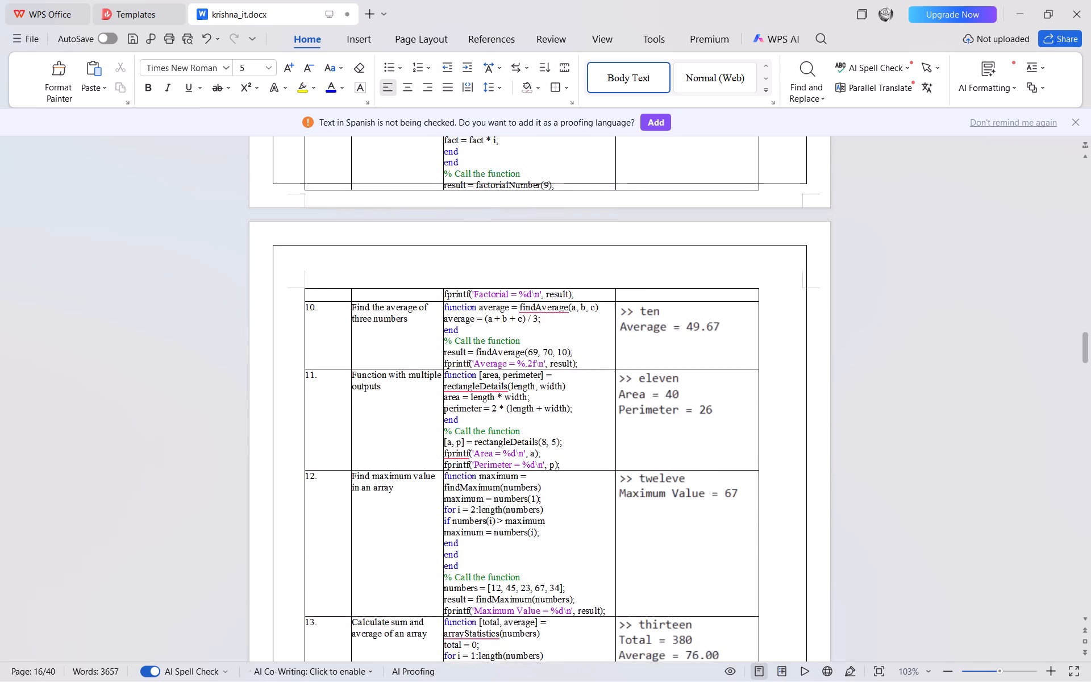
scroll(396, 462, "up", 6)
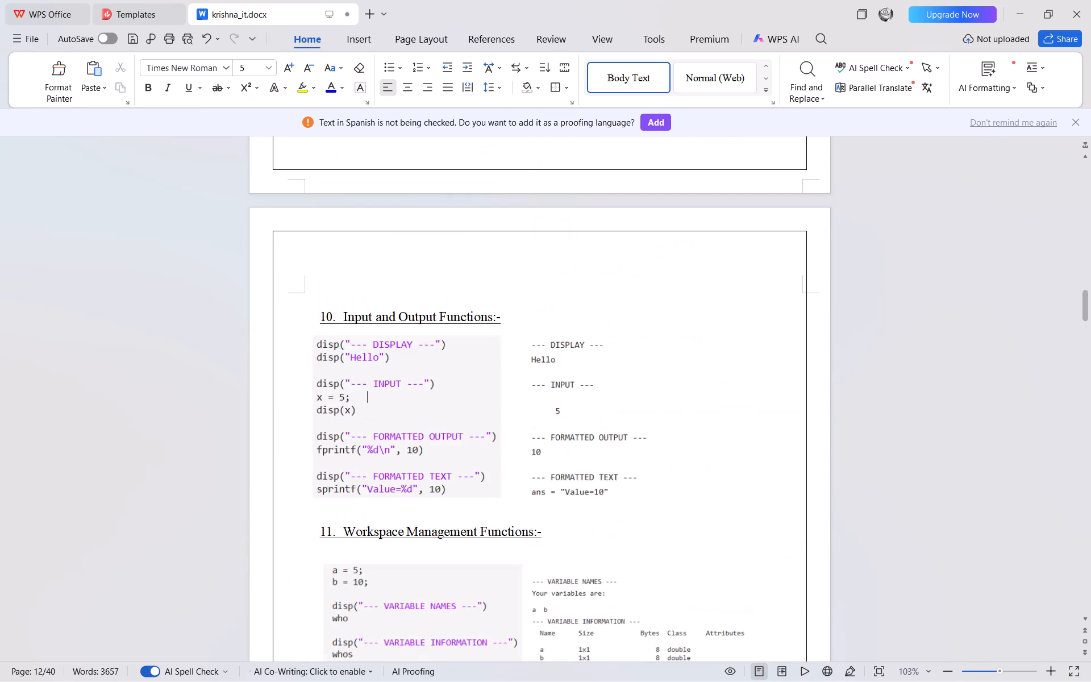
scroll(396, 462, "up", 3)
scroll(396, 462, "down", 7)
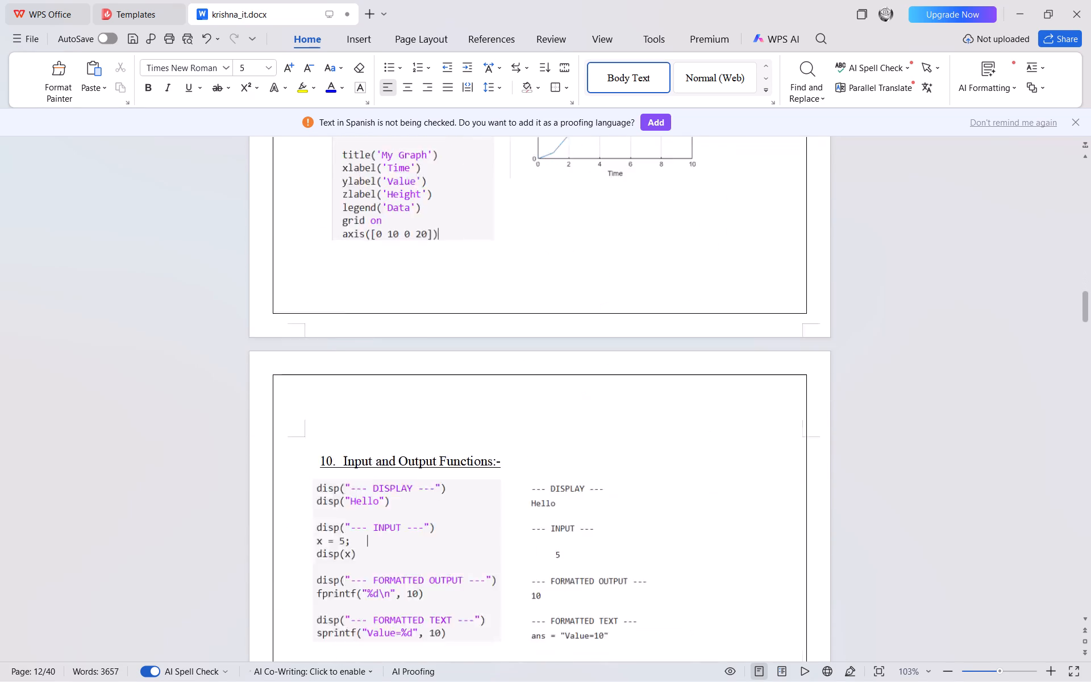
scroll(396, 462, "down", 4)
scroll(396, 462, "up", 2)
scroll(396, 462, "down", 3)
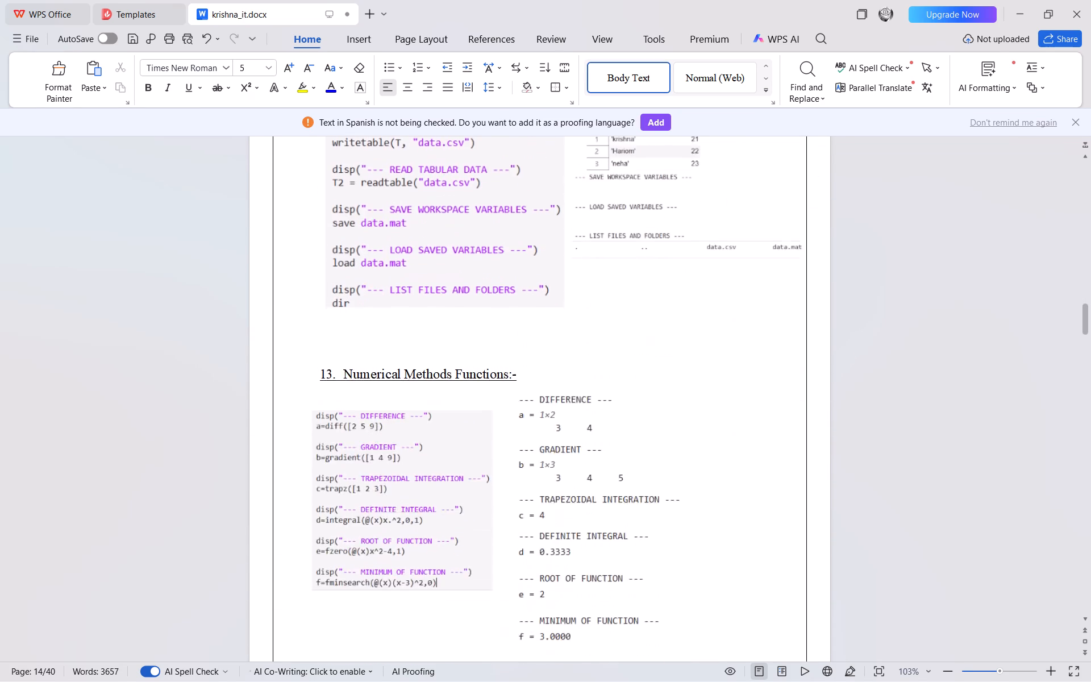
scroll(396, 462, "down", 7)
scroll(396, 462, "up", 1)
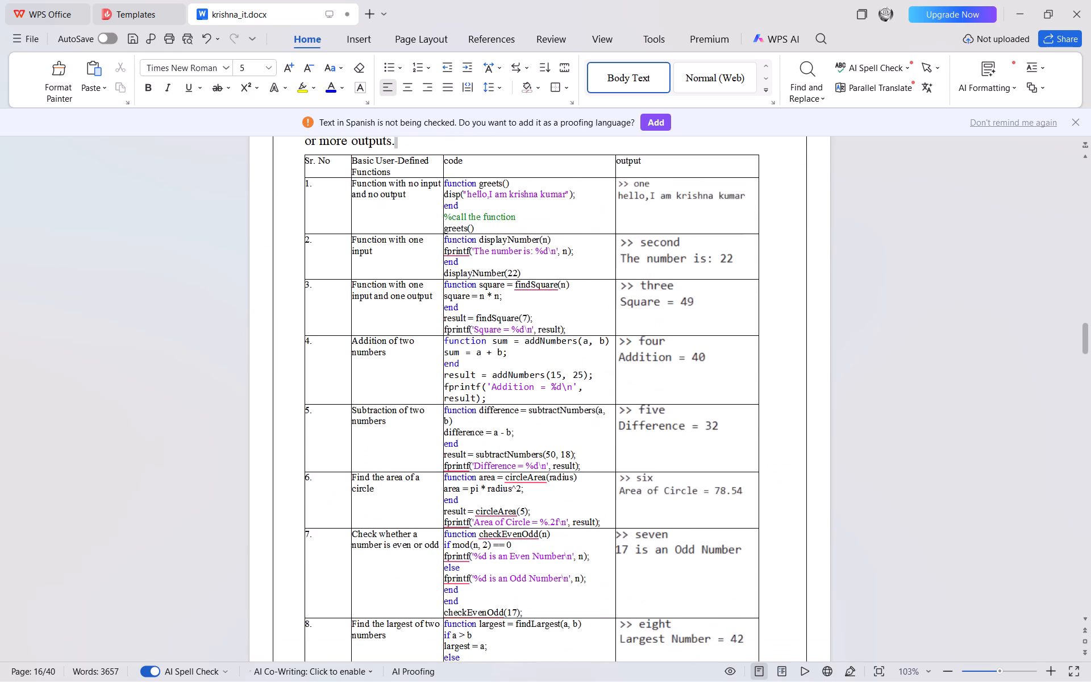
scroll(396, 462, "up", 1)
left_click(439, 286)
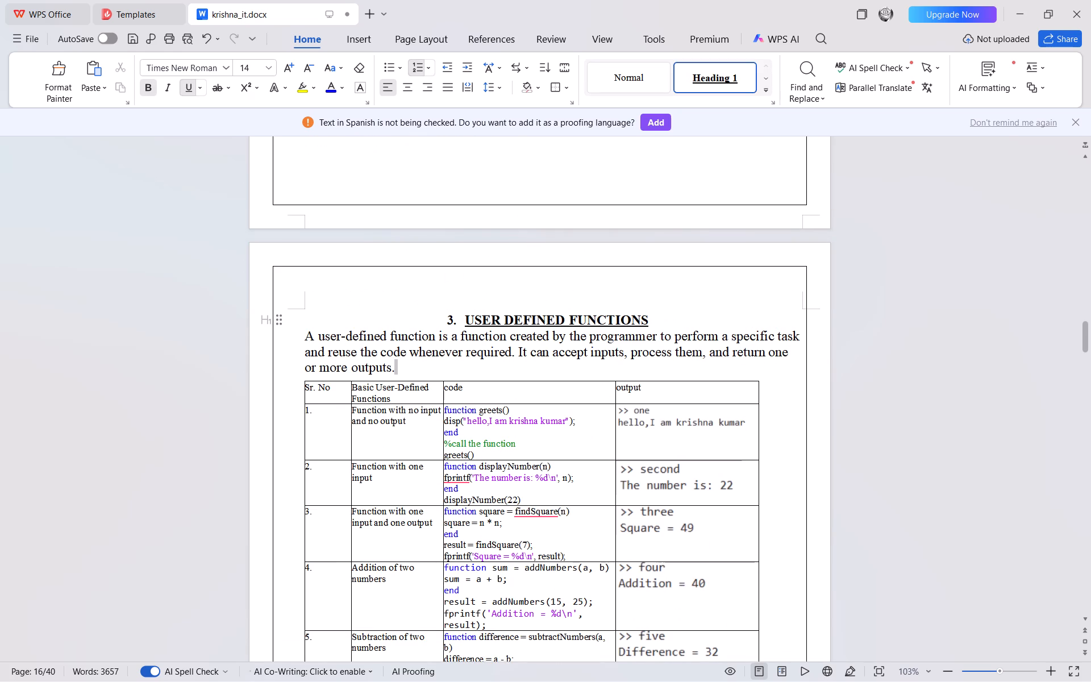
key("Up")
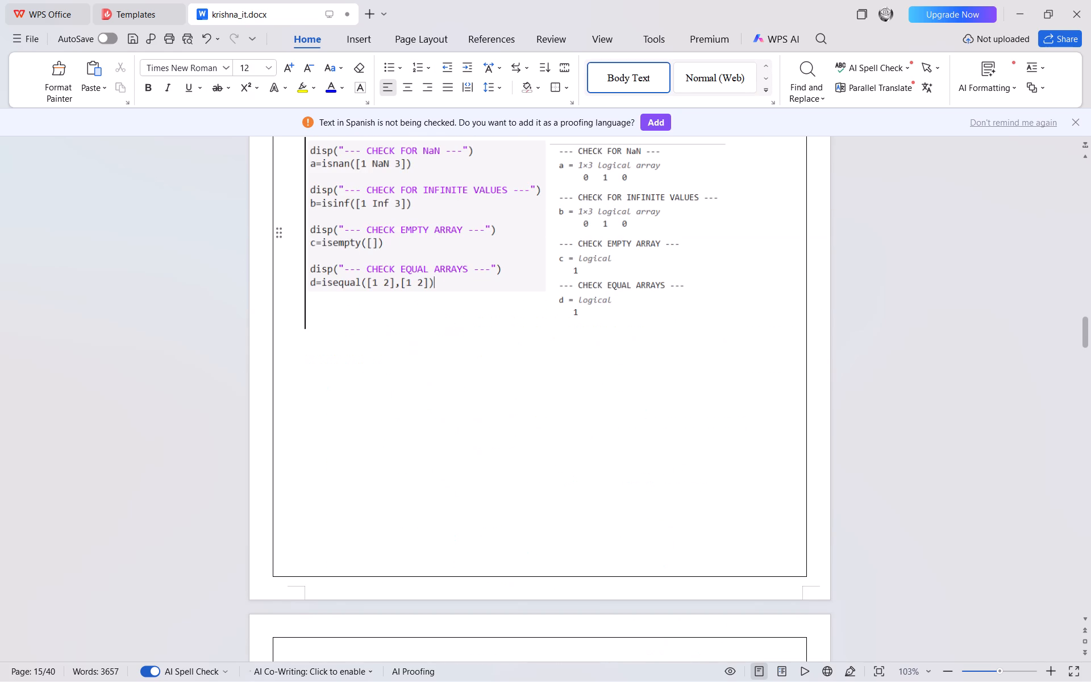
left_click(353, 507)
scroll(353, 507, "down", 7)
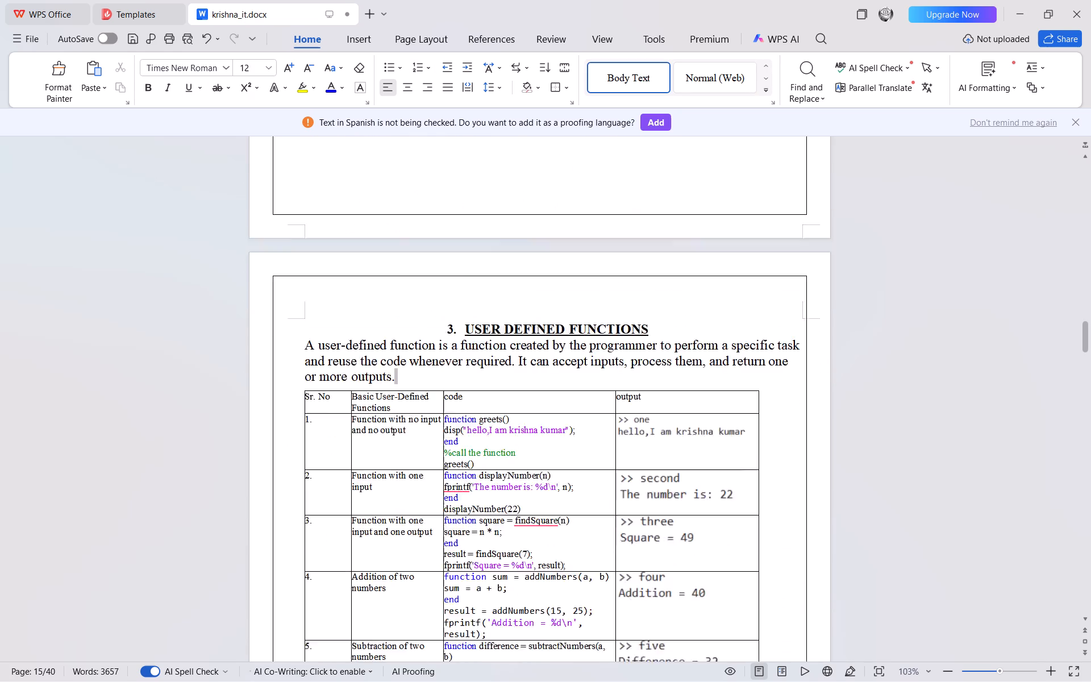
scroll(353, 507, "down", 9)
scroll(353, 507, "up", 1)
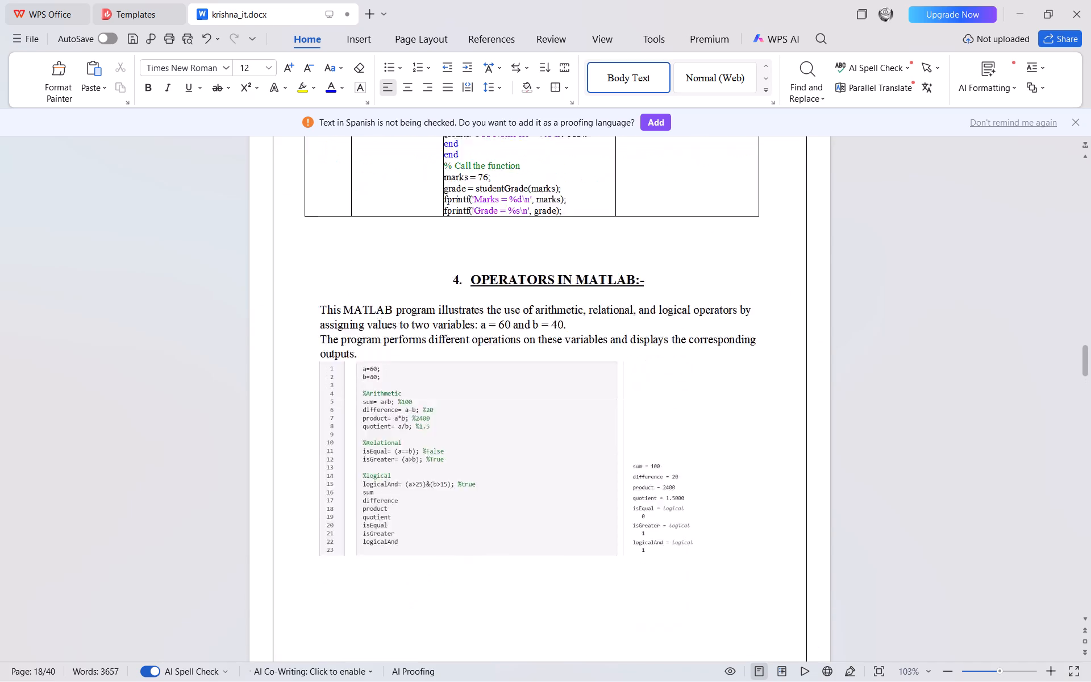
scroll(353, 507, "up", 1)
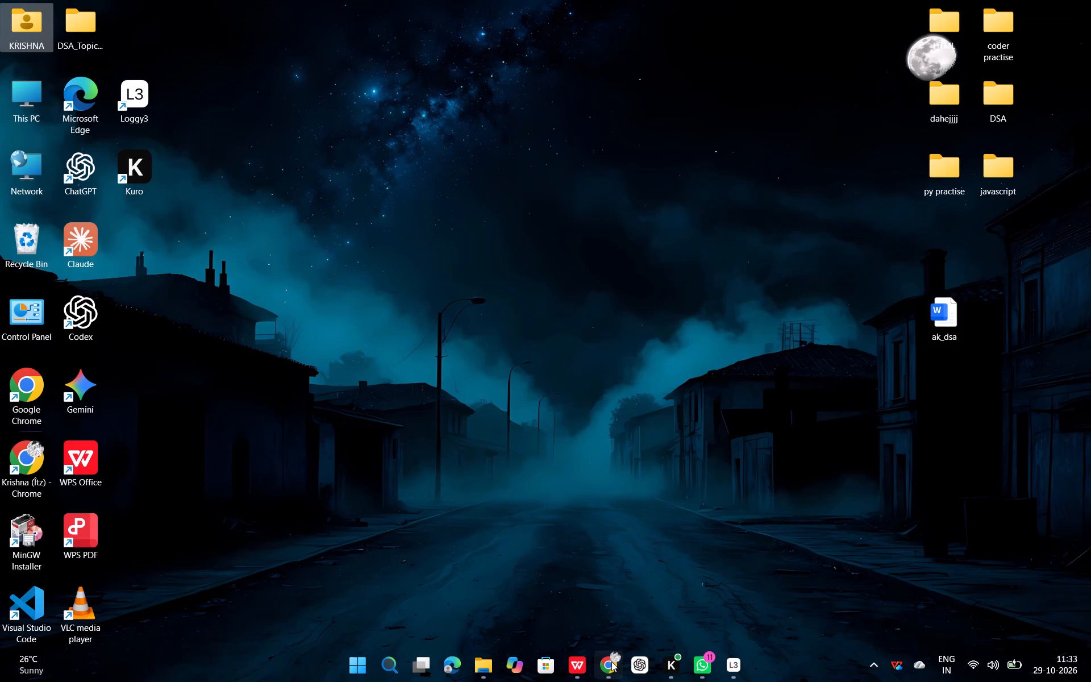
Switch to Chrome, search Google for "word" in a new tab and open the Microsoft Word for the Web result.
left_click(611, 662)
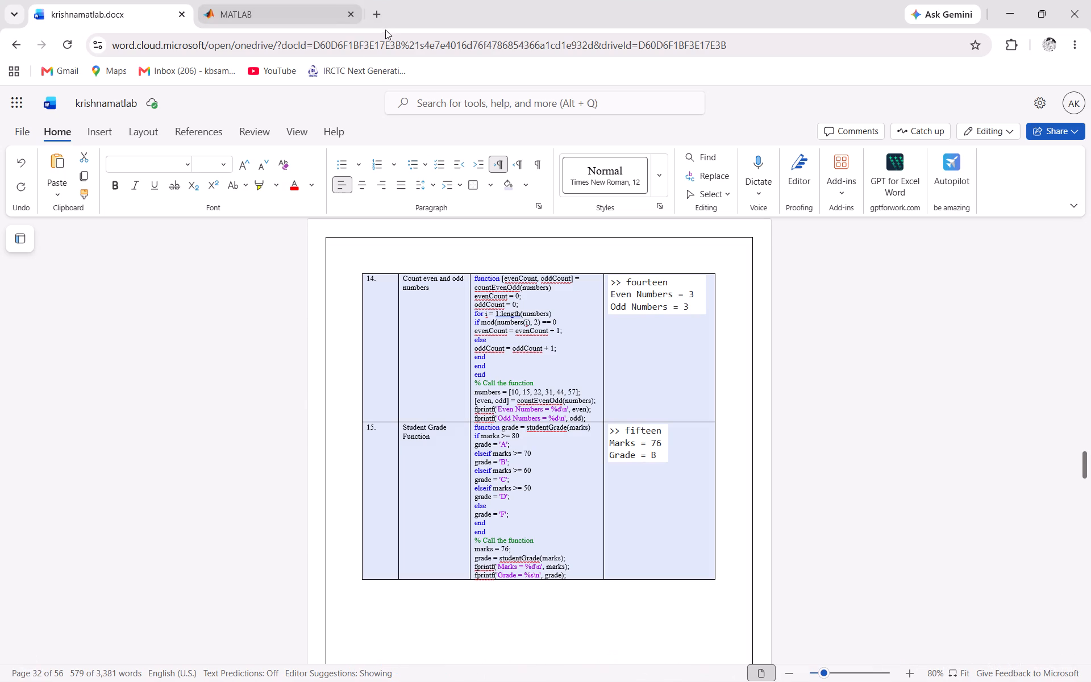
left_click(377, 13)
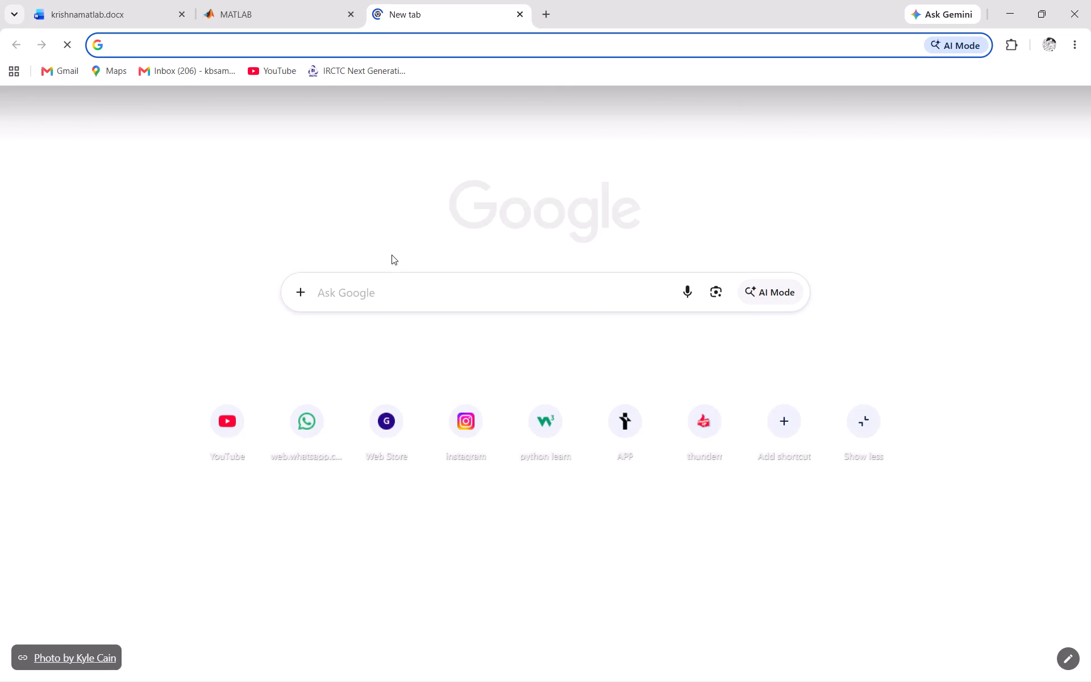
left_click(411, 297)
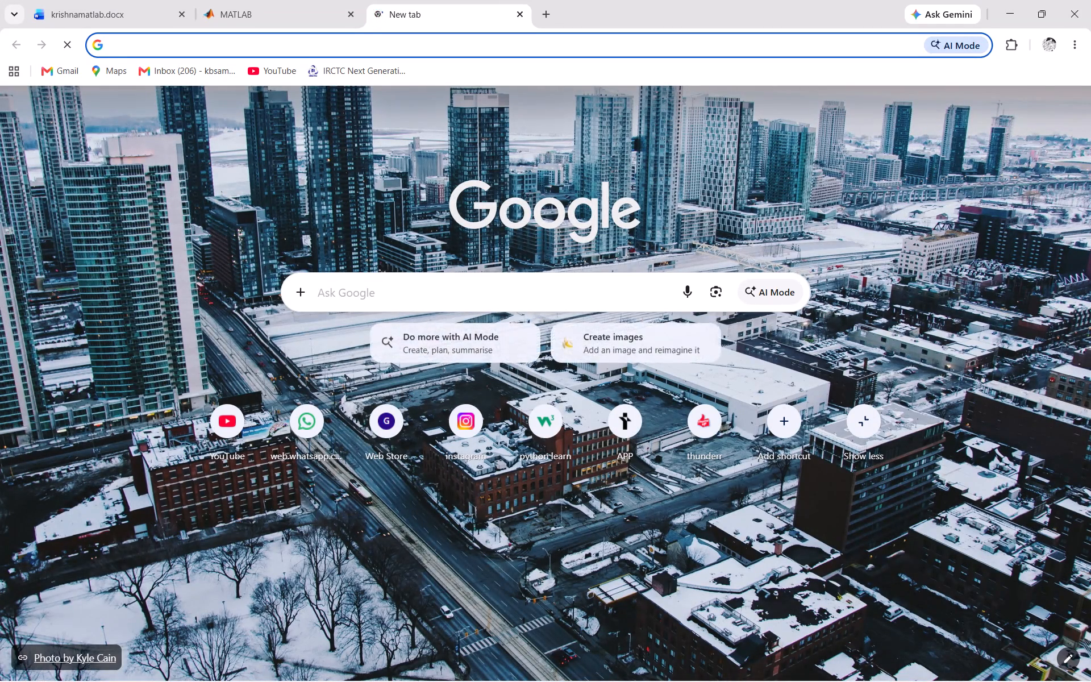
left_click(347, 334)
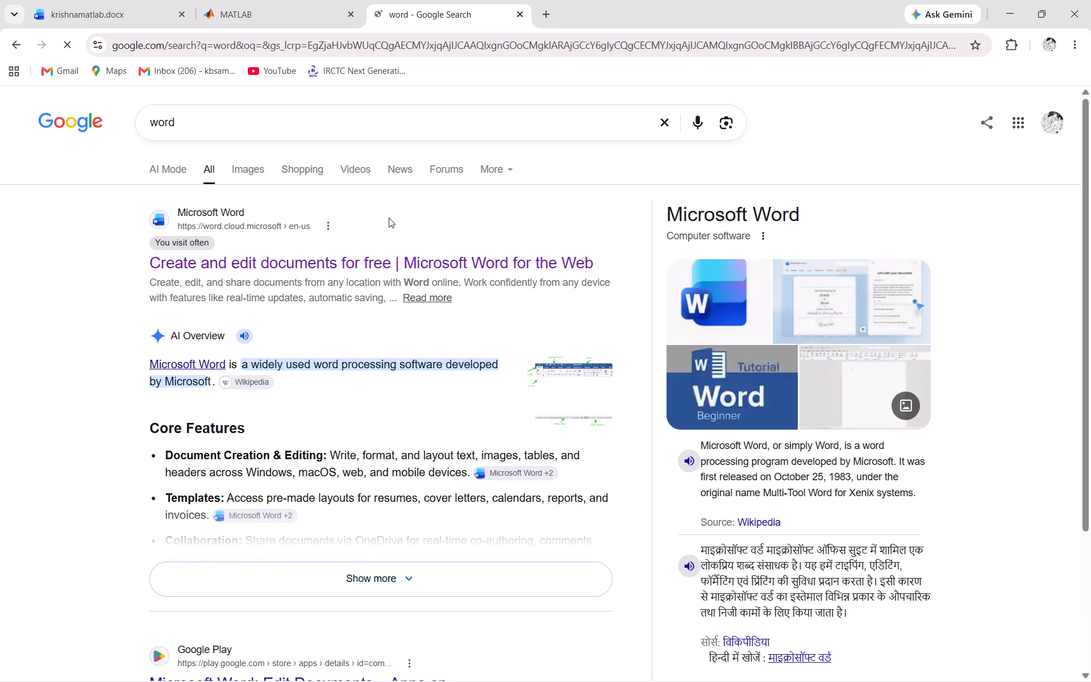
left_click(326, 271)
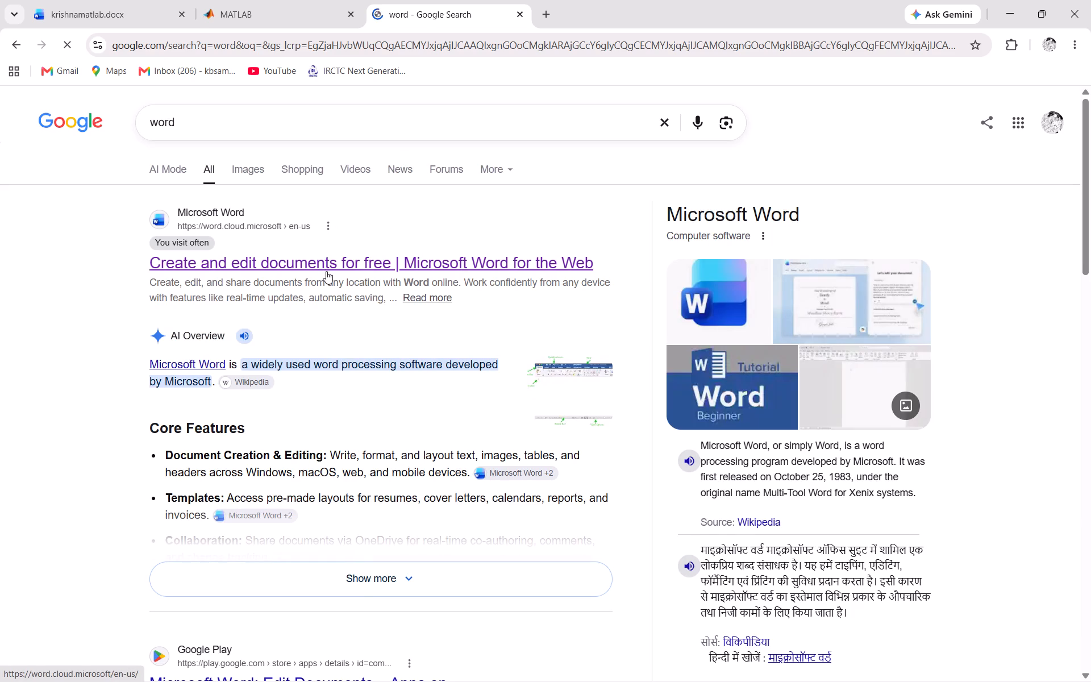
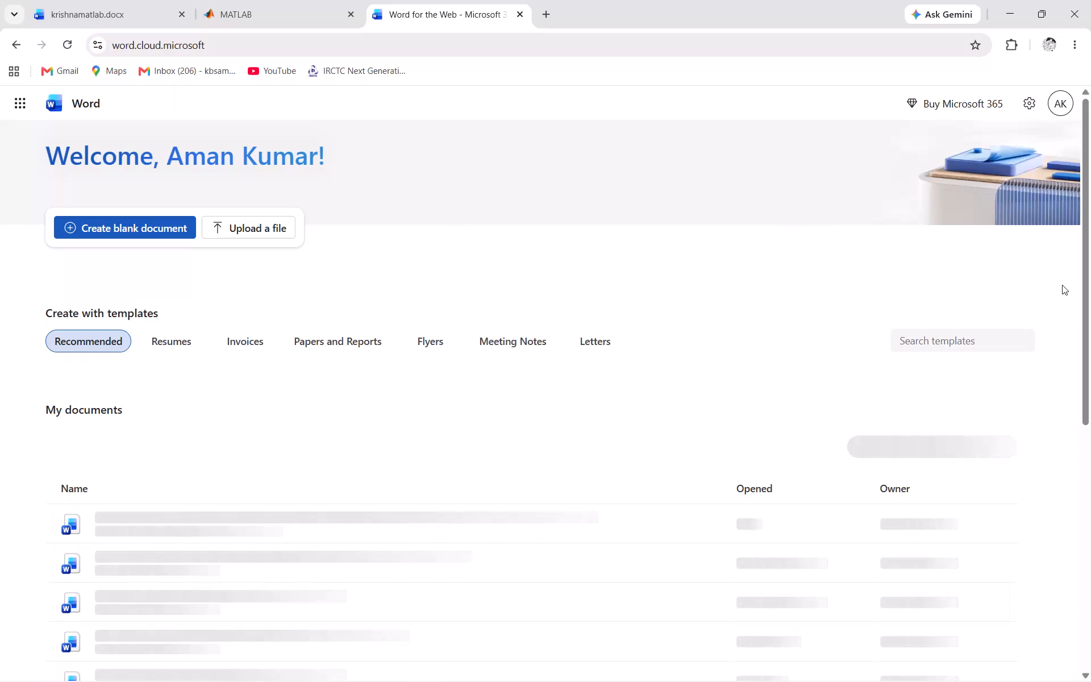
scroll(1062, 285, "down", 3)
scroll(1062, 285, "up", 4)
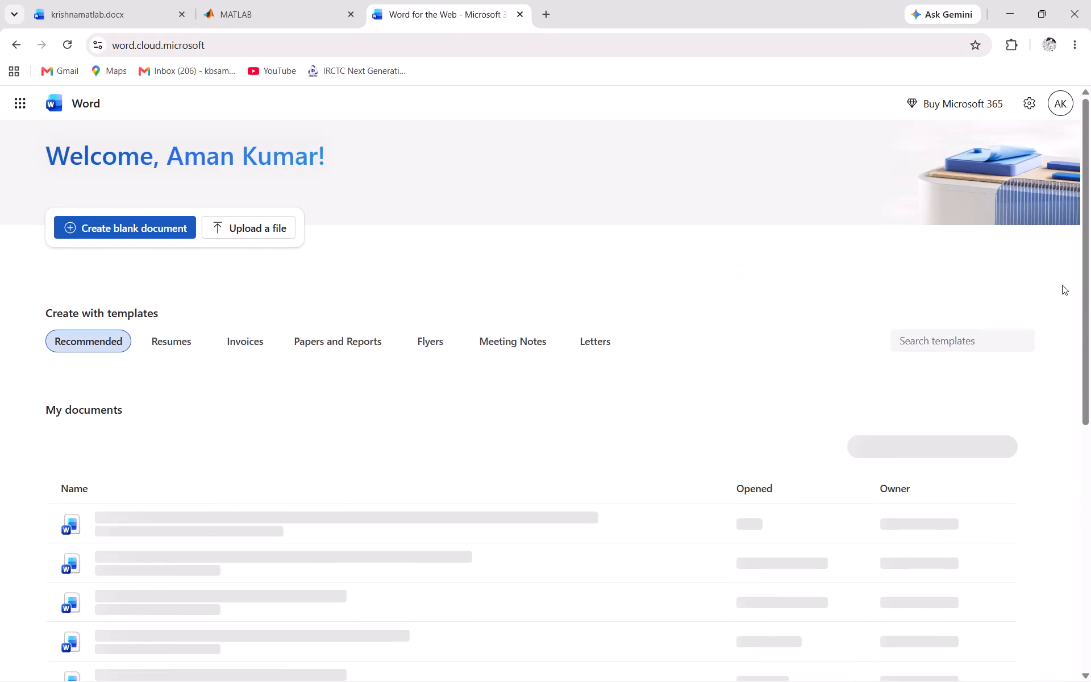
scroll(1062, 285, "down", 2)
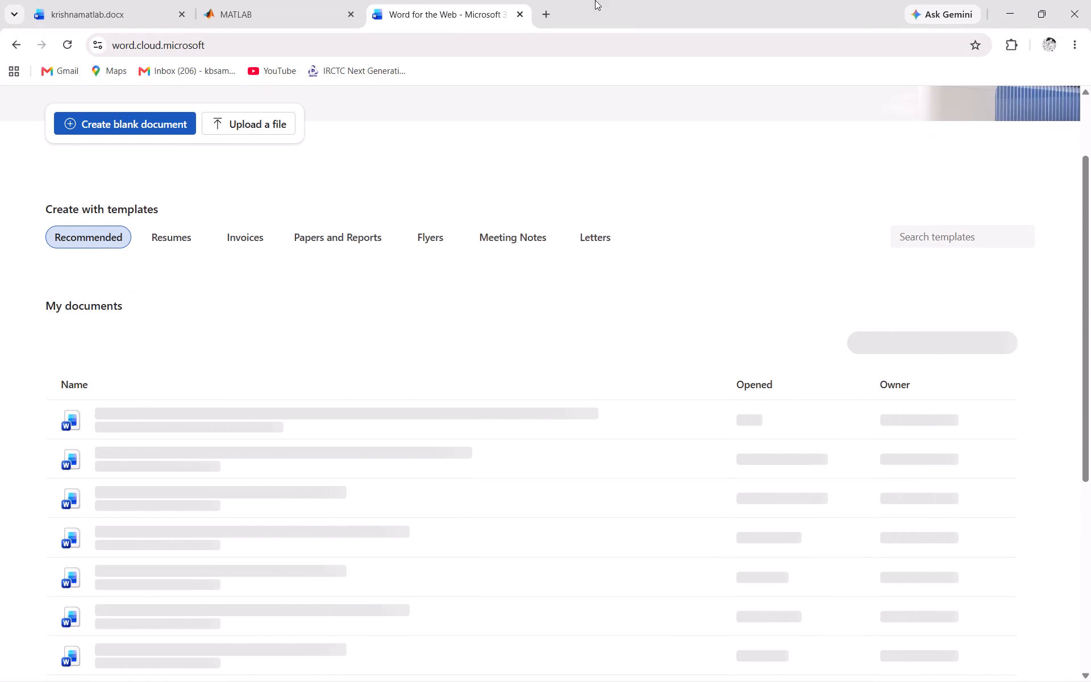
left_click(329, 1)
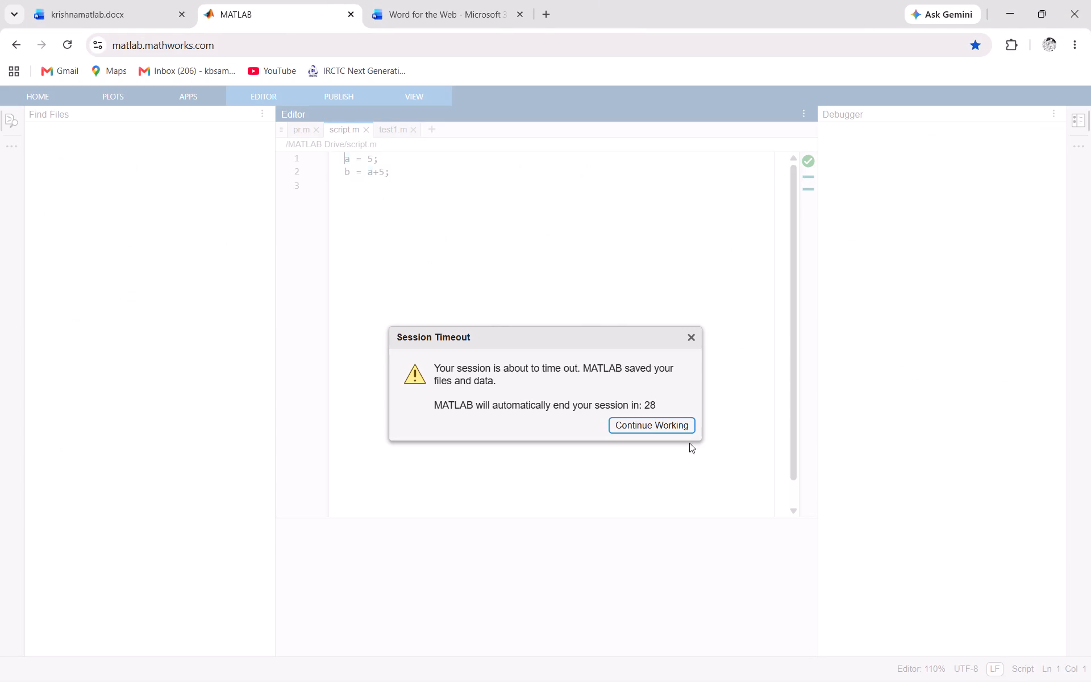
Return to the krishnamatlab document and place the cursor below the functions table, after item 15, Student Grade Function.
left_click(144, 0)
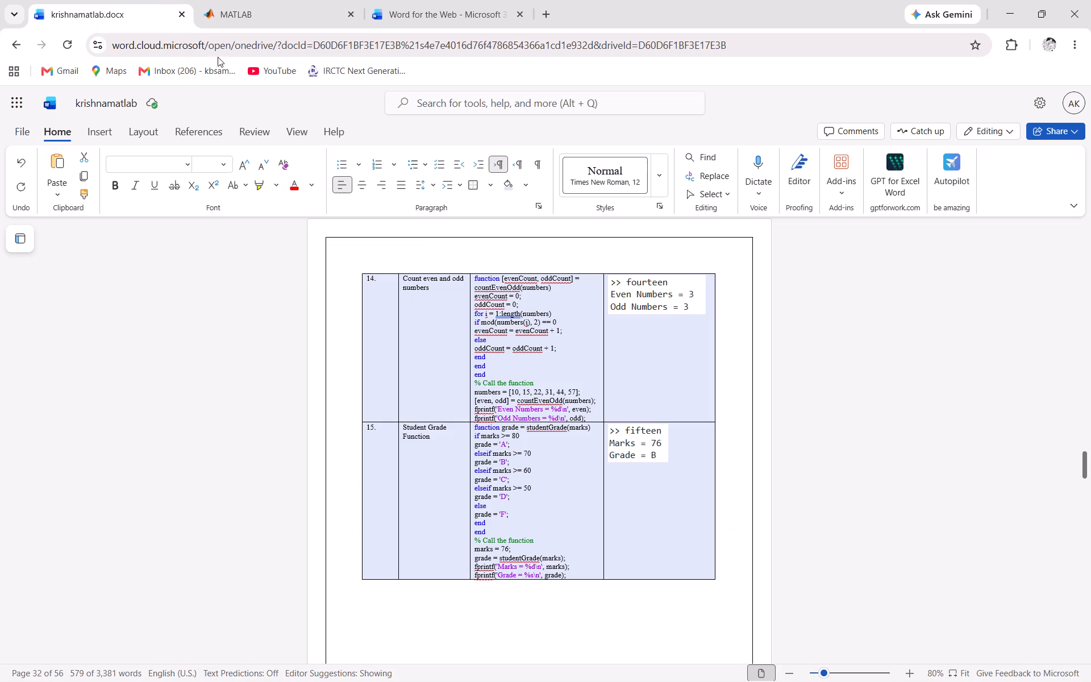
left_click(583, 622)
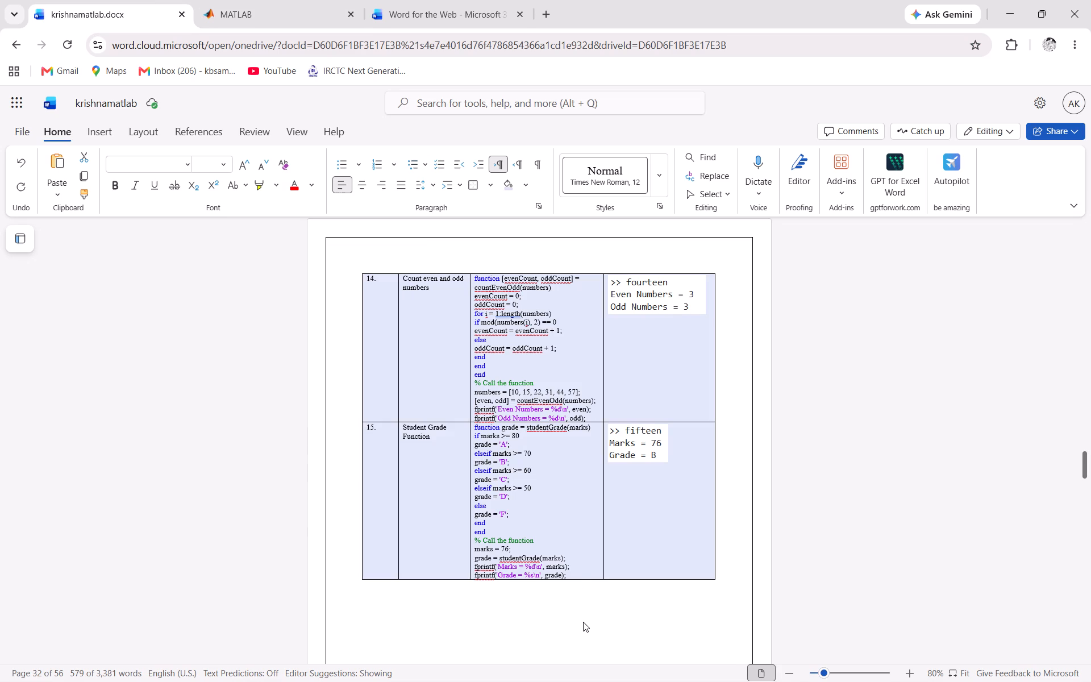